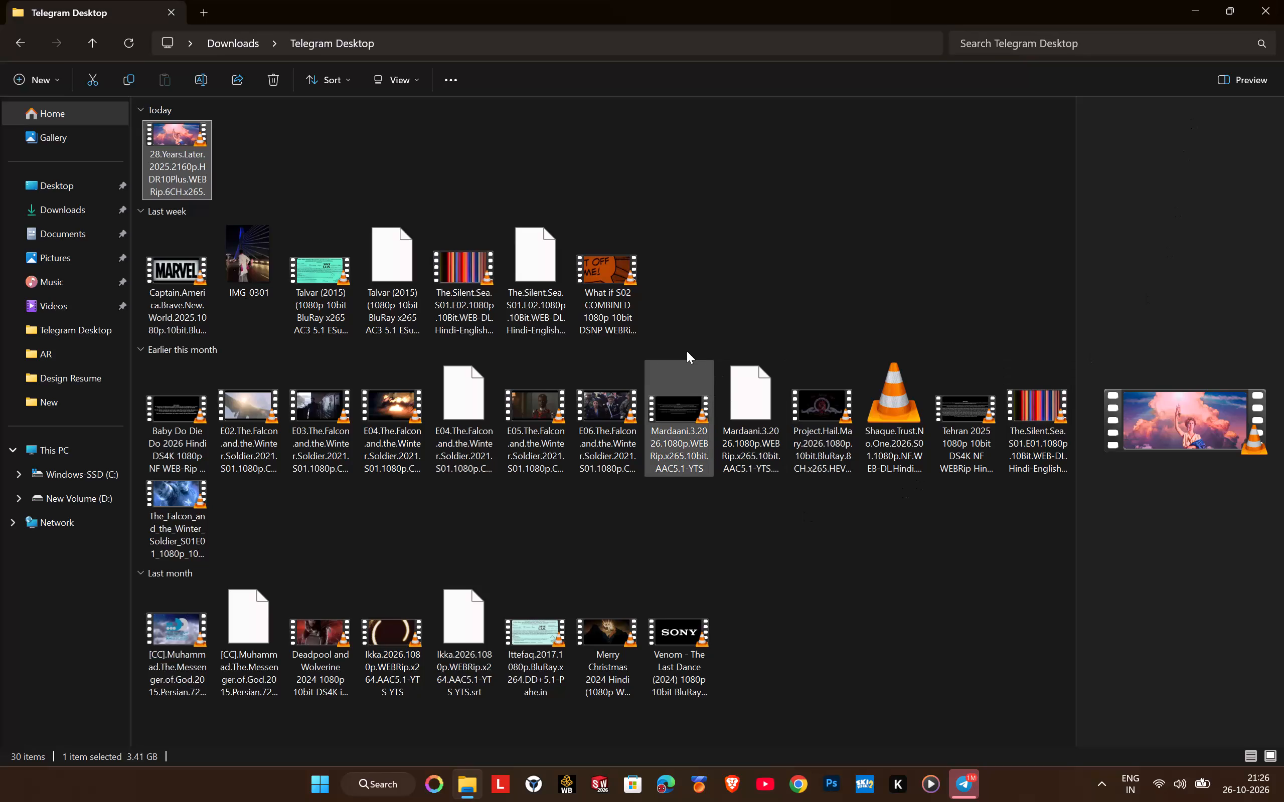
Switch from the file explorer to Google Chrome by launching the browser.
click(808, 777)
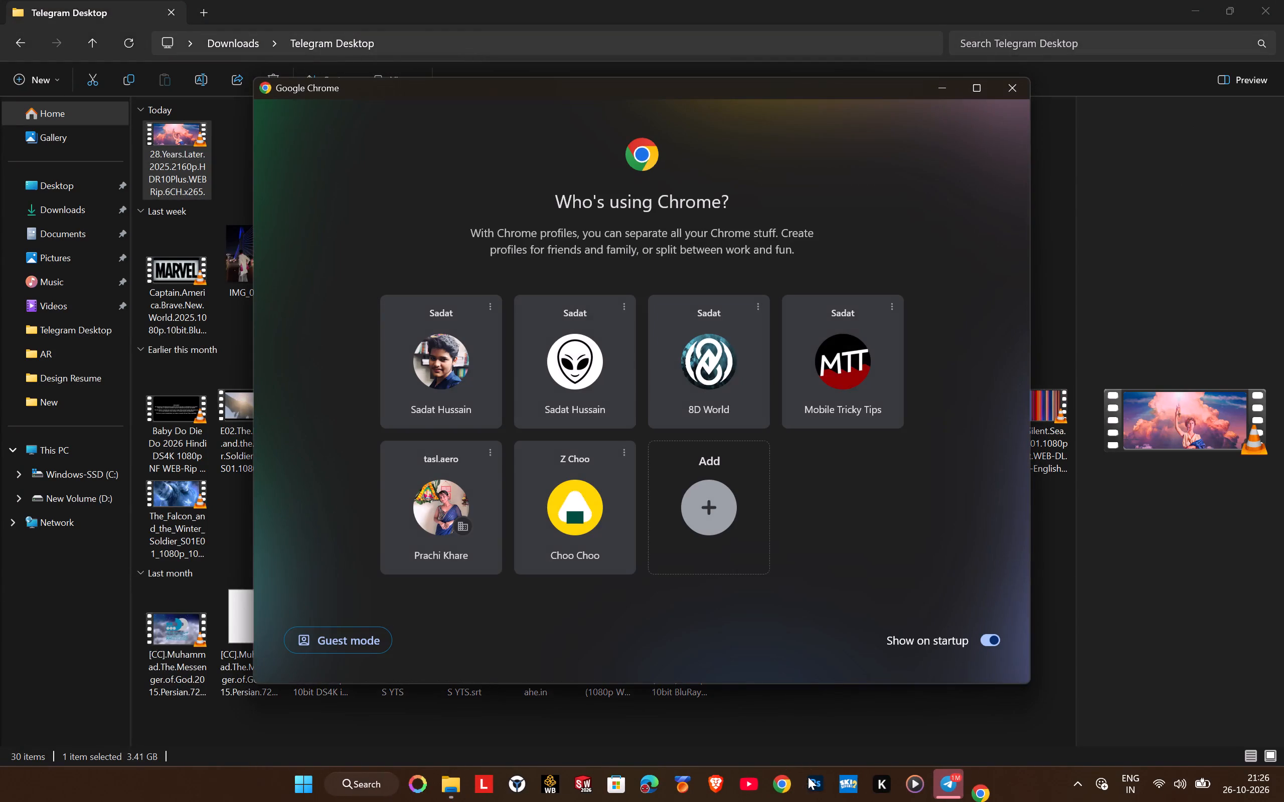
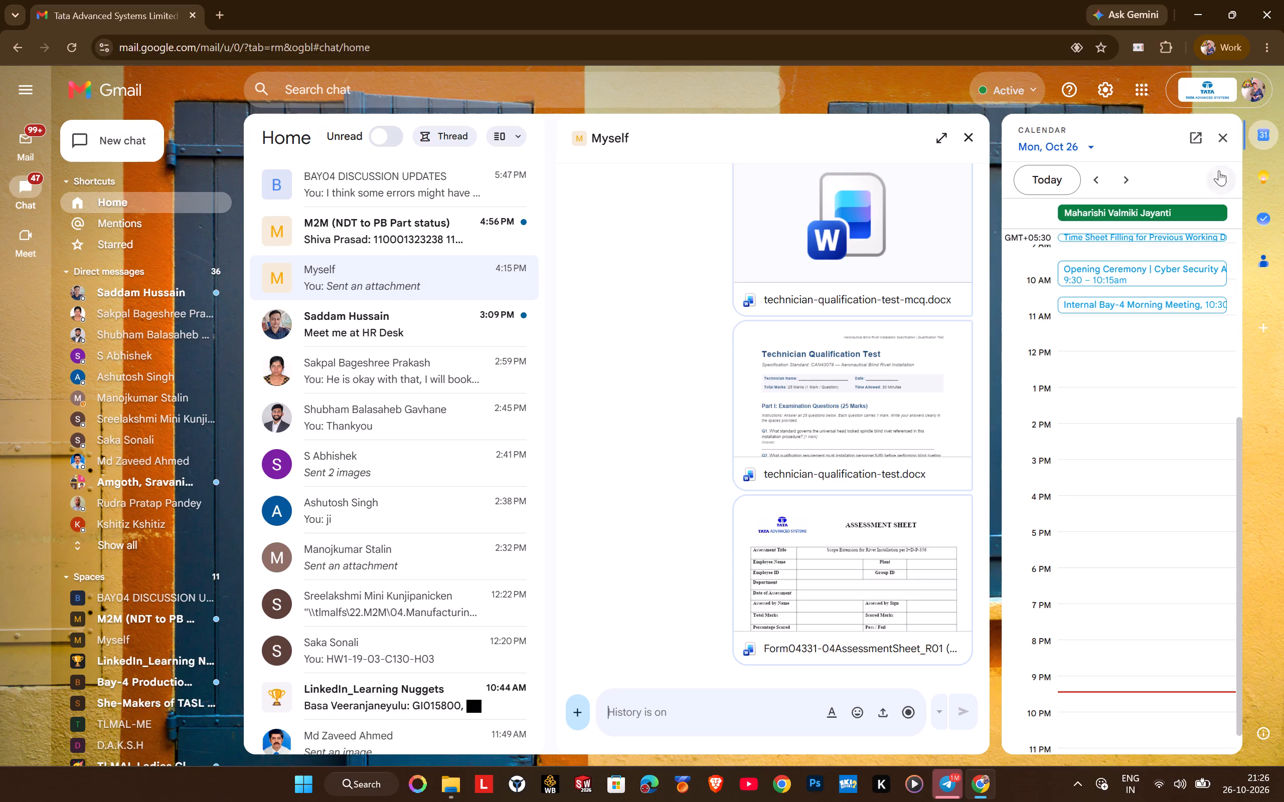
Open Form04331-04AssessmentSheet_R01 (Repaired).docx from the Myself chat and download it.
click(1211, 127)
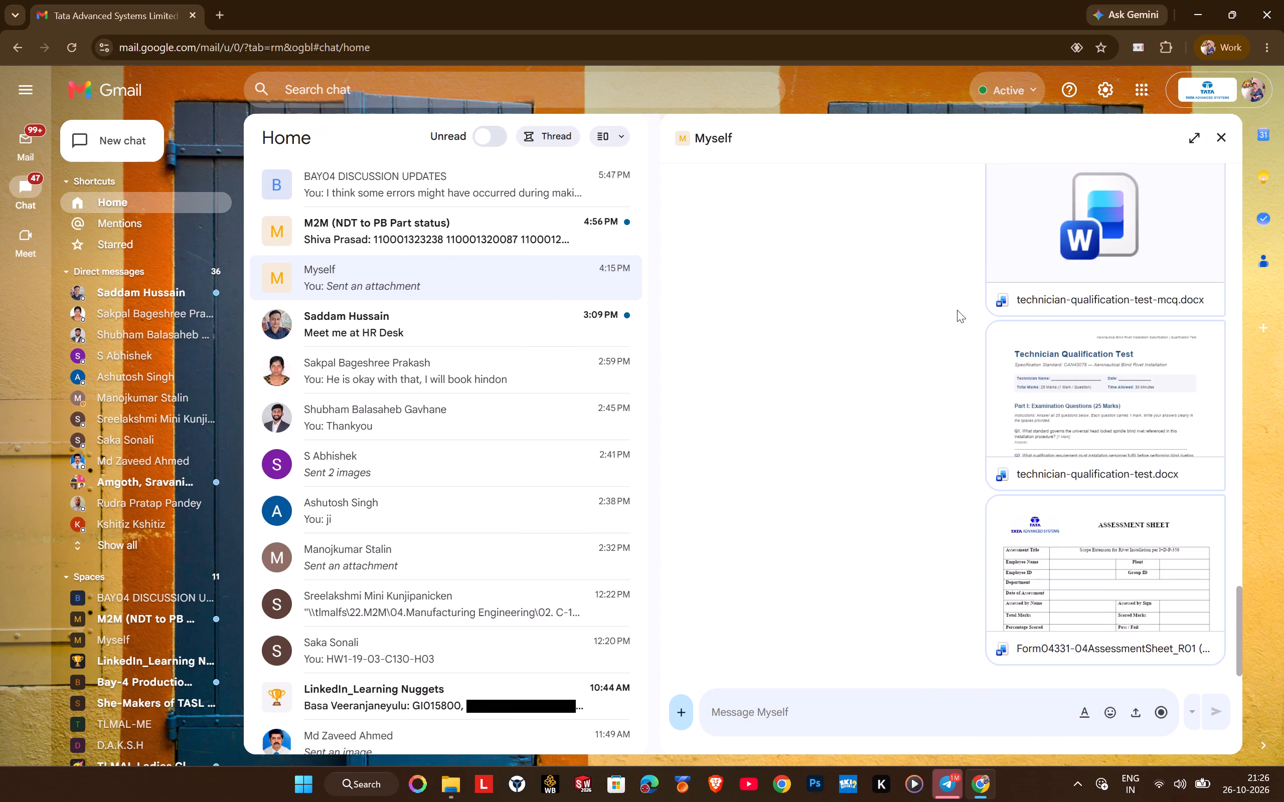
scroll(990, 451, up, 1)
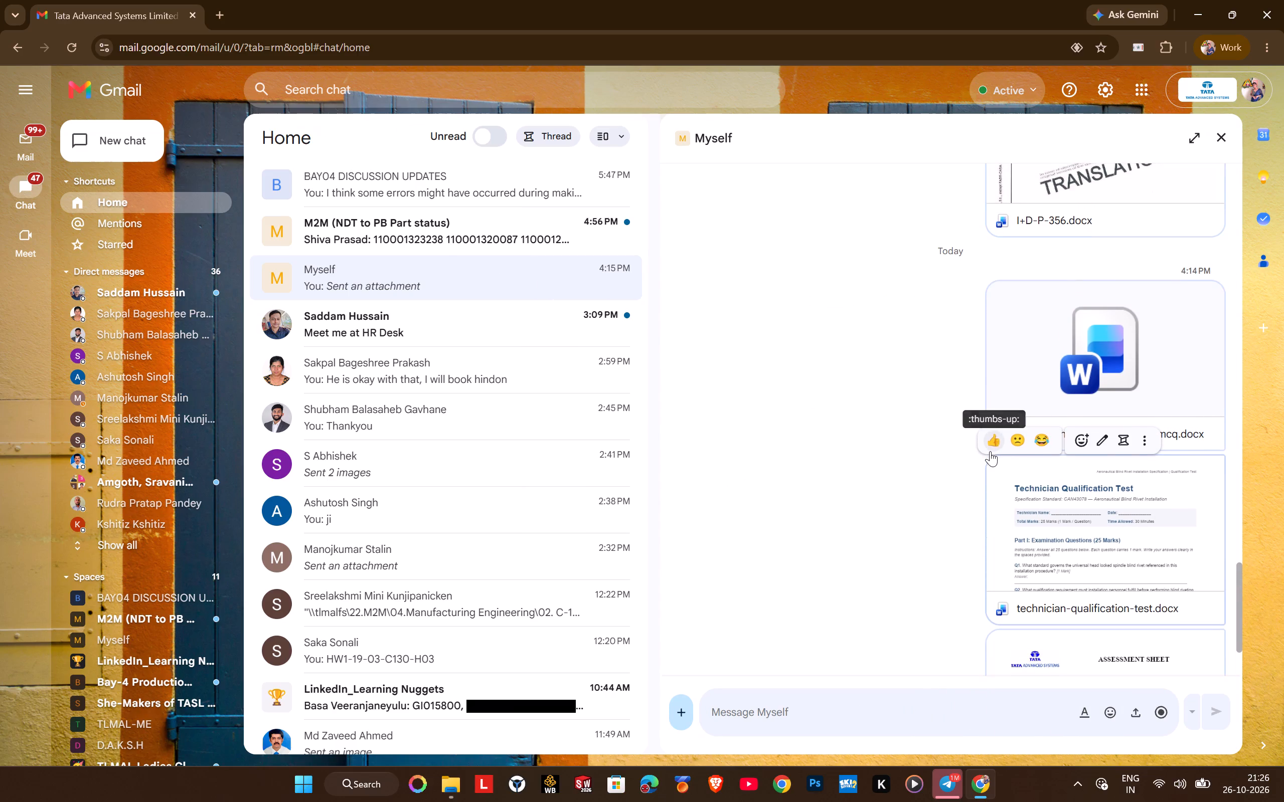
scroll(990, 451, up, 2)
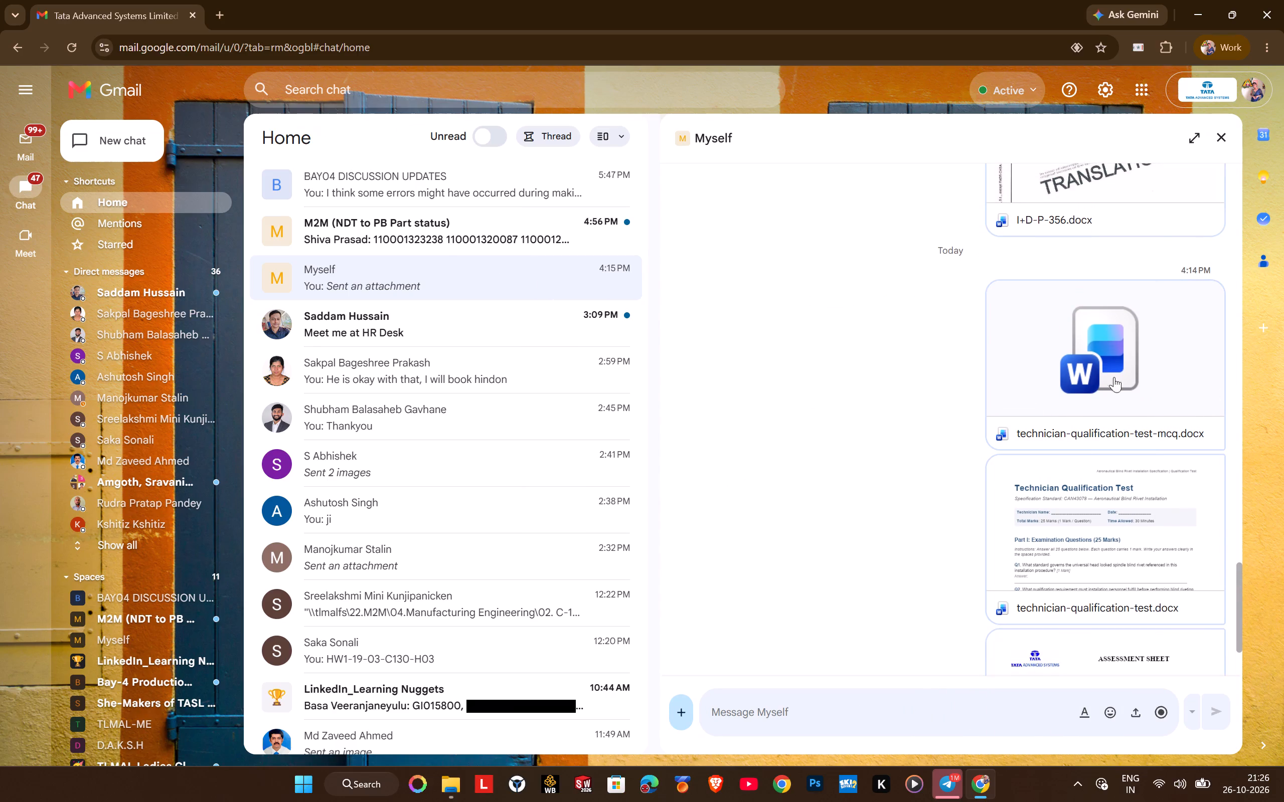
scroll(1084, 648, up, 3)
scroll(1084, 648, down, 5)
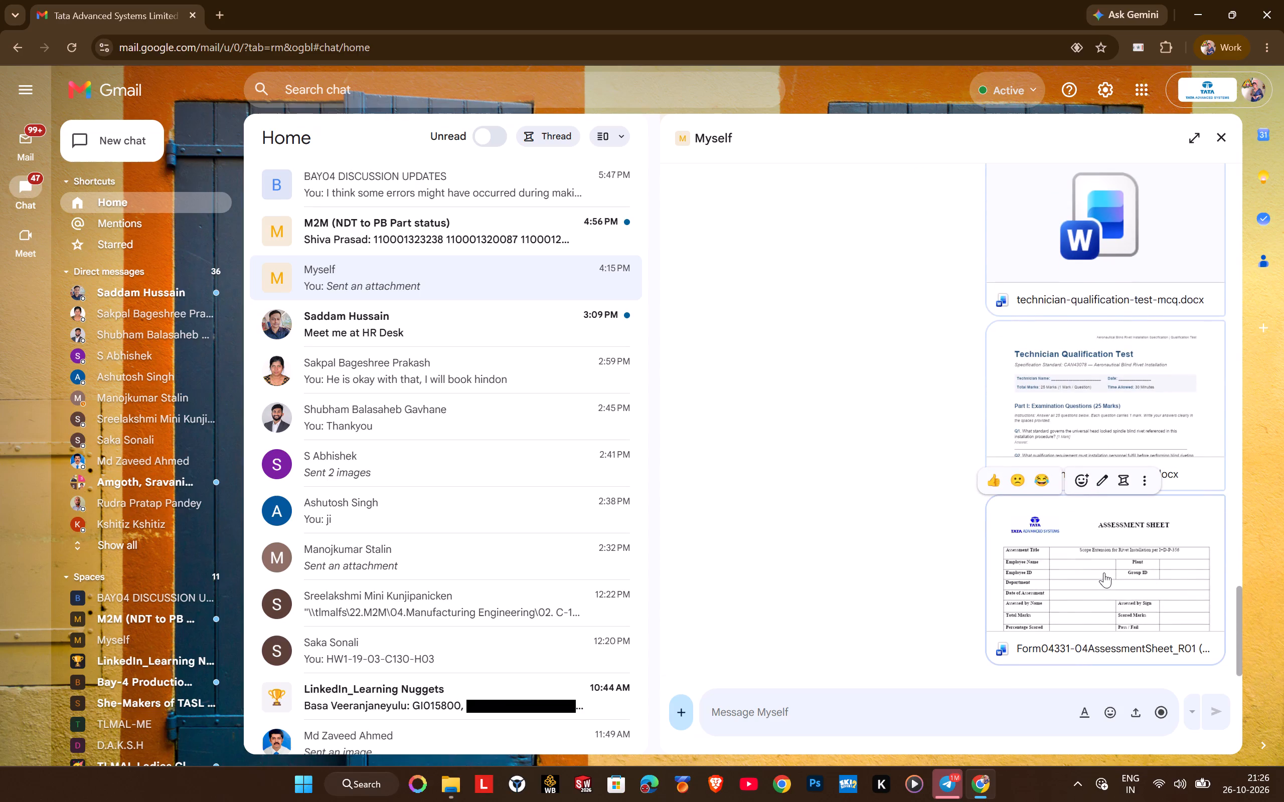
click(1104, 572)
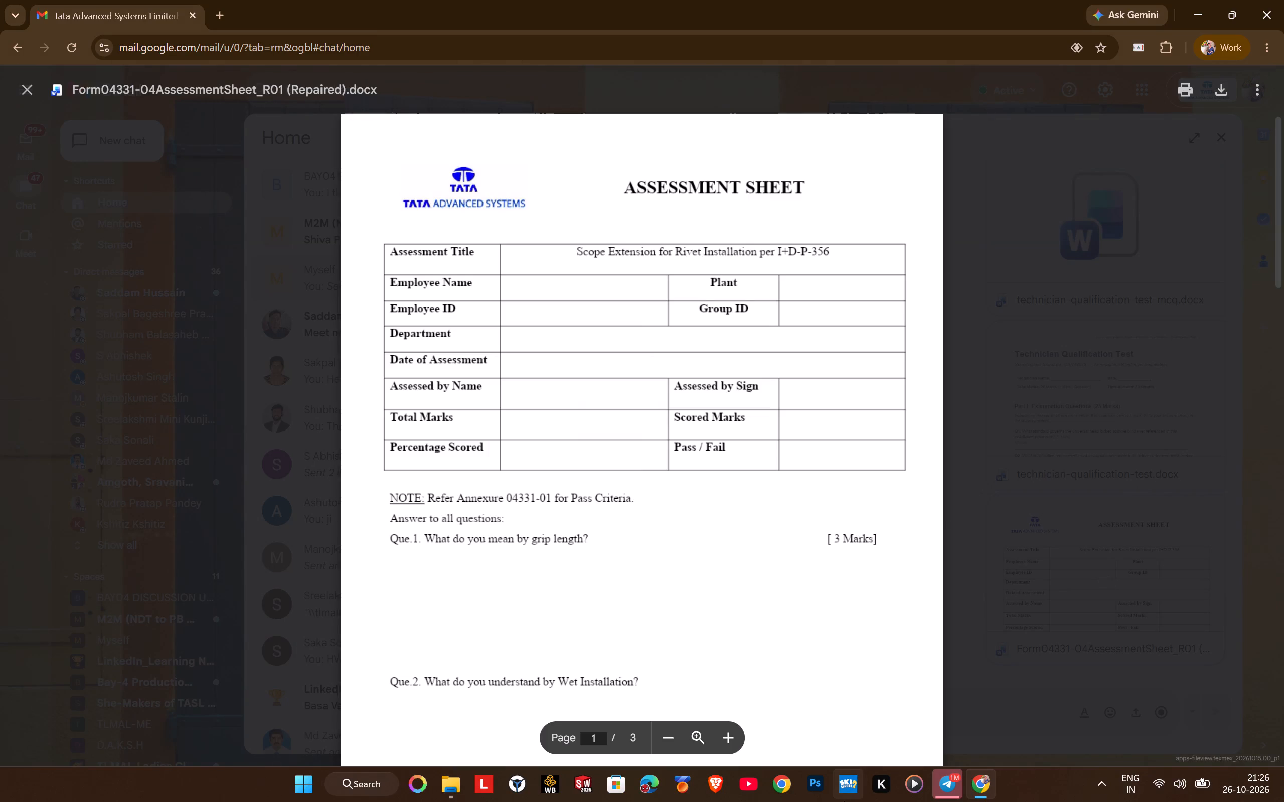
click(1216, 90)
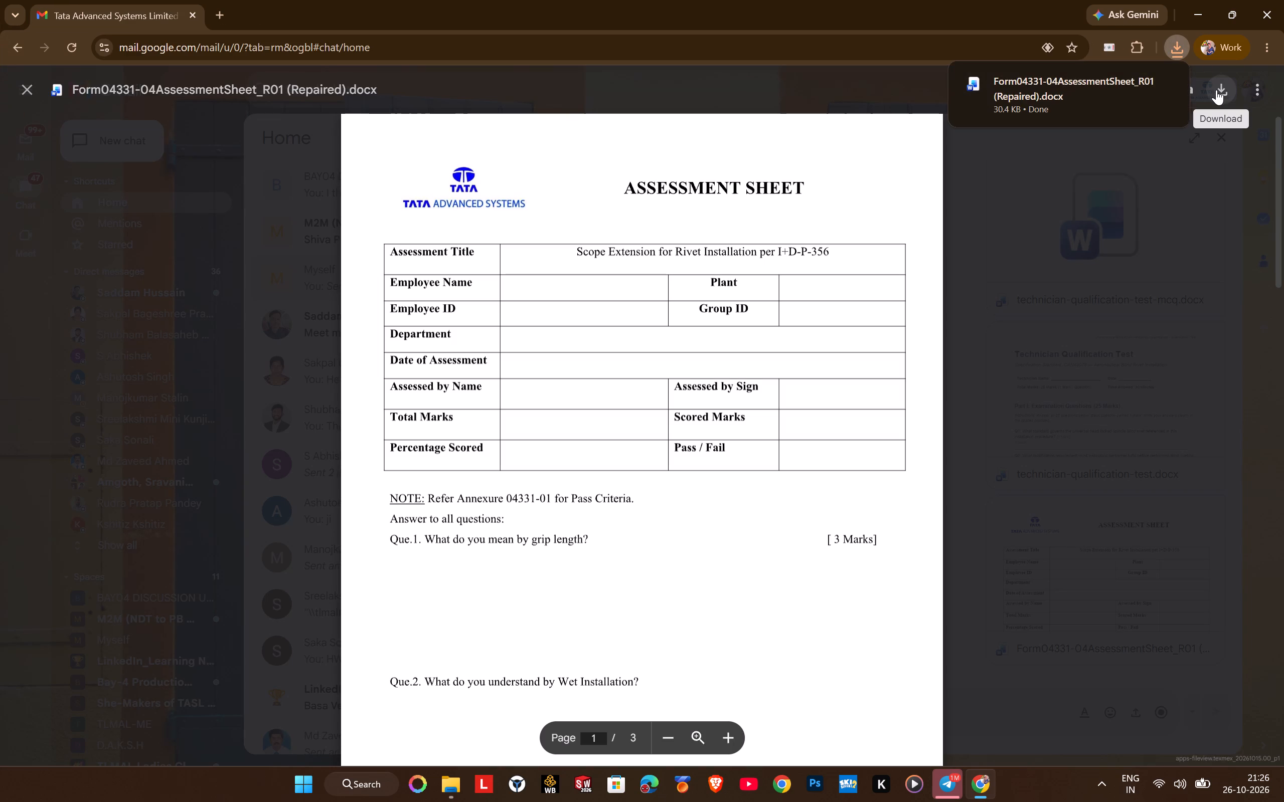
Open the downloaded assessment sheet in Microsoft Word and enable it for editing.
click(1158, 79)
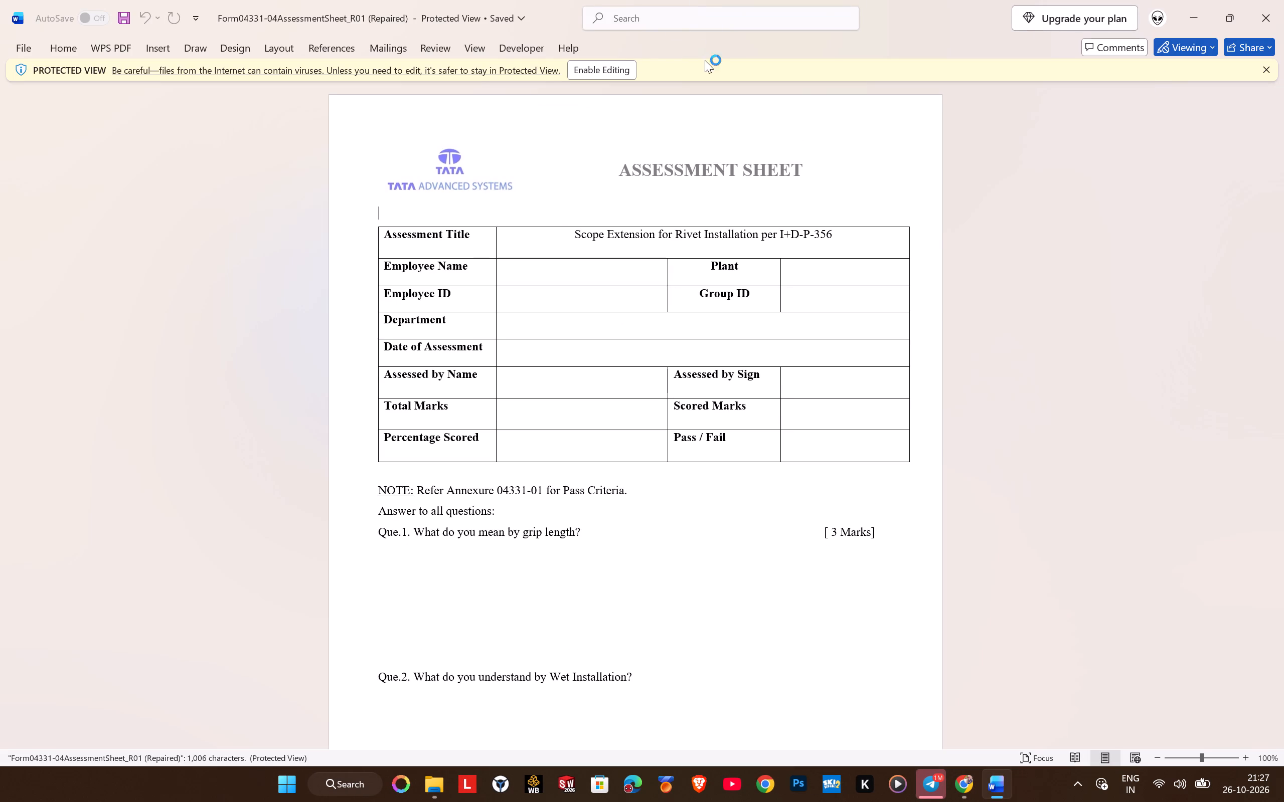
click(581, 76)
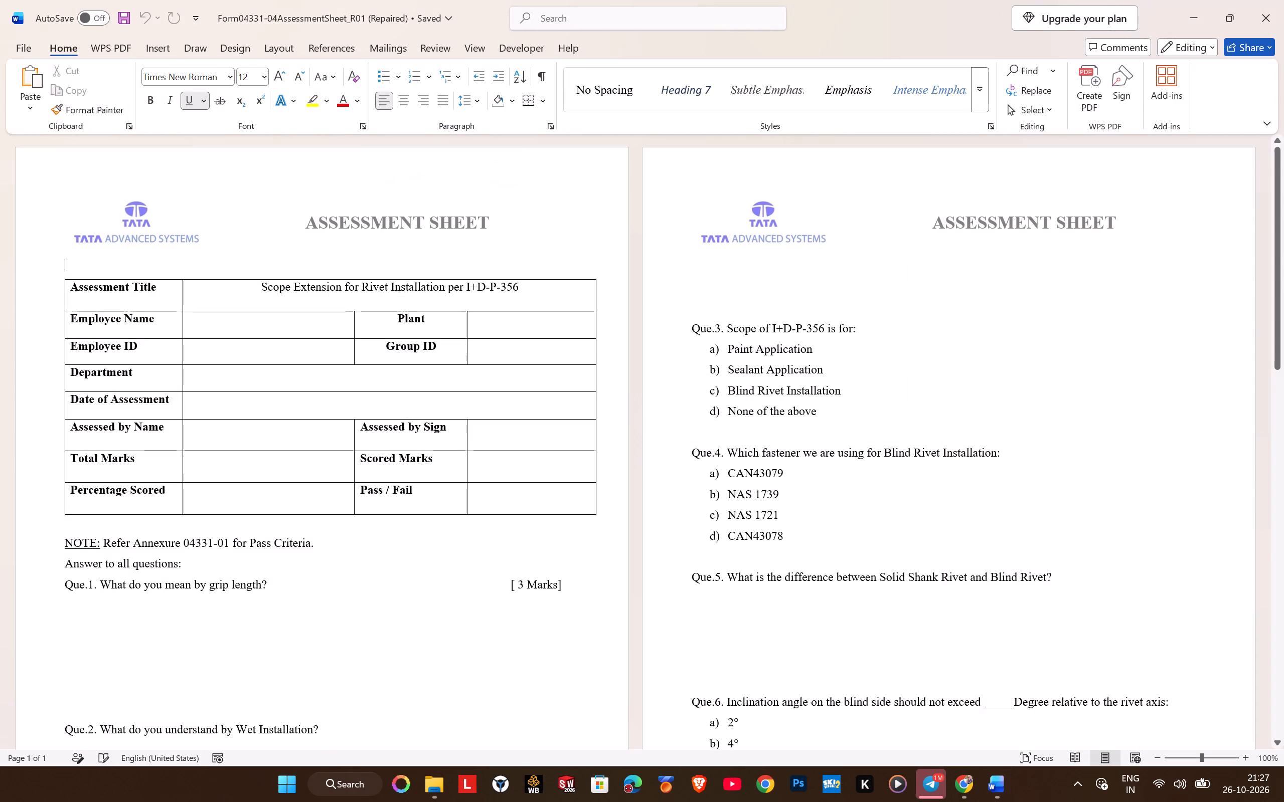
scroll(628, 398, up, 1)
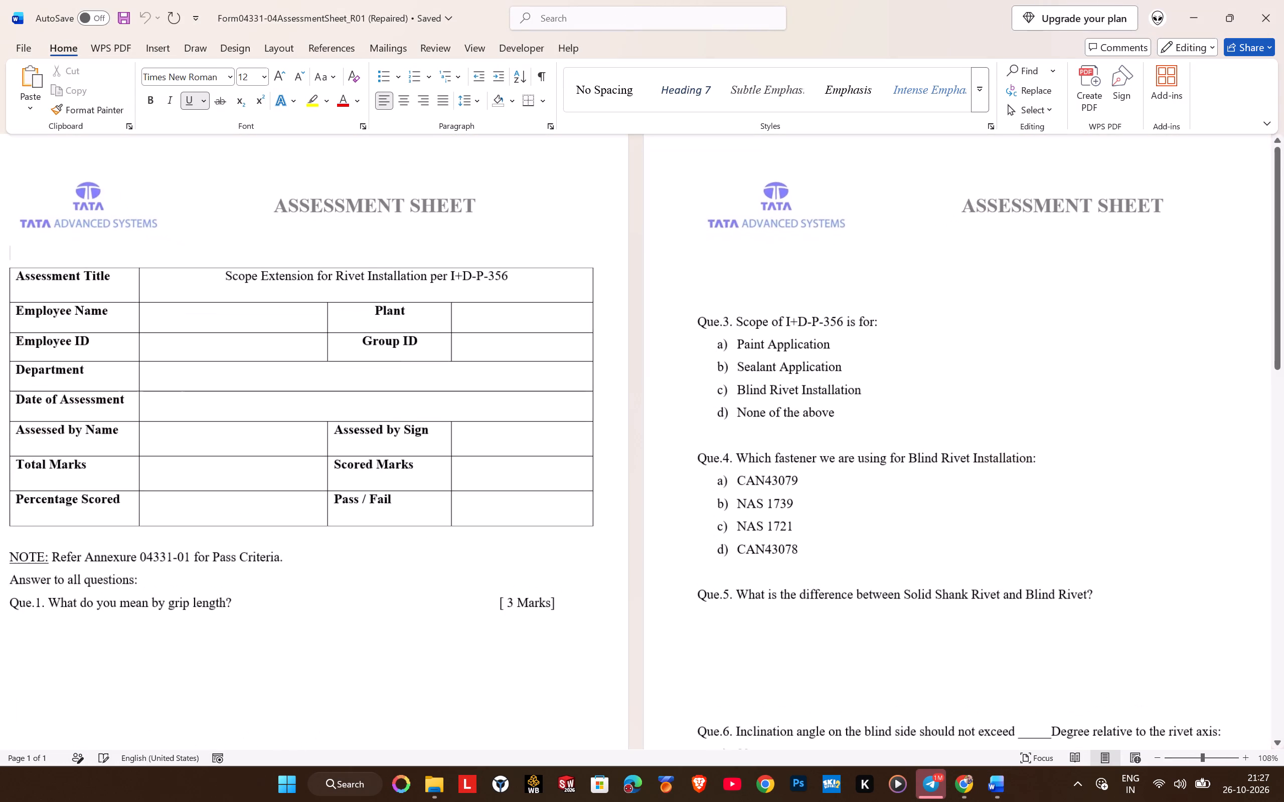
ctrl+scroll(628, 398, down, 1)
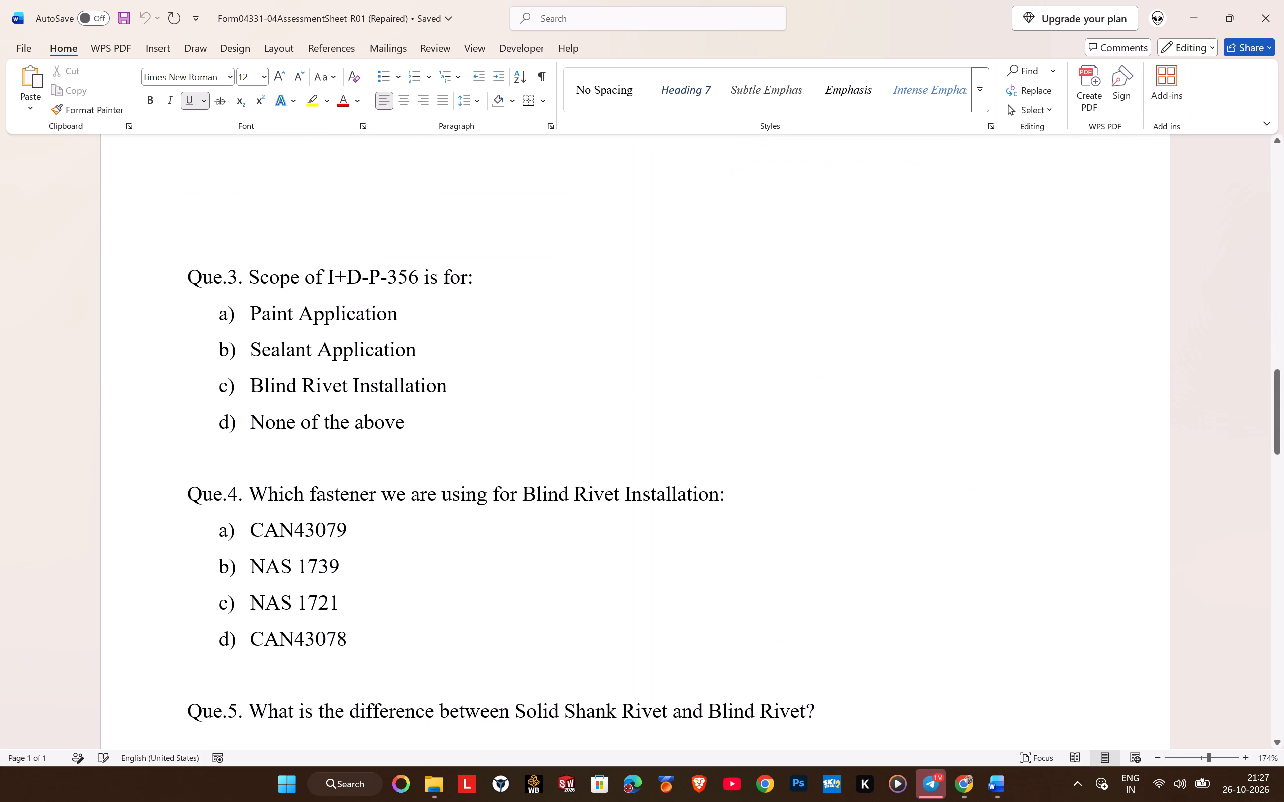
scroll(628, 398, up, 8)
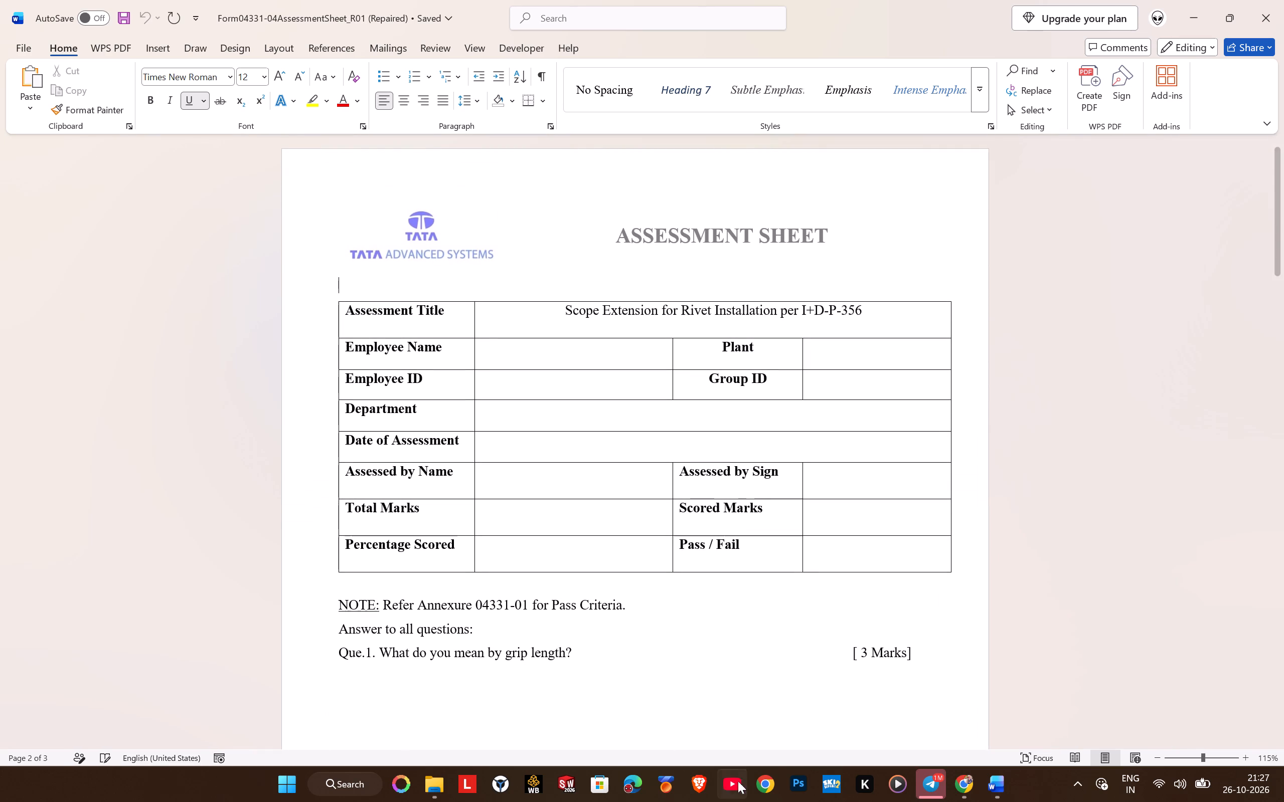
Switch to Chrome and view the scanned sealant assessment sheet 1655_001 (1).pdf in the colleague's direct-message chat.
click(962, 777)
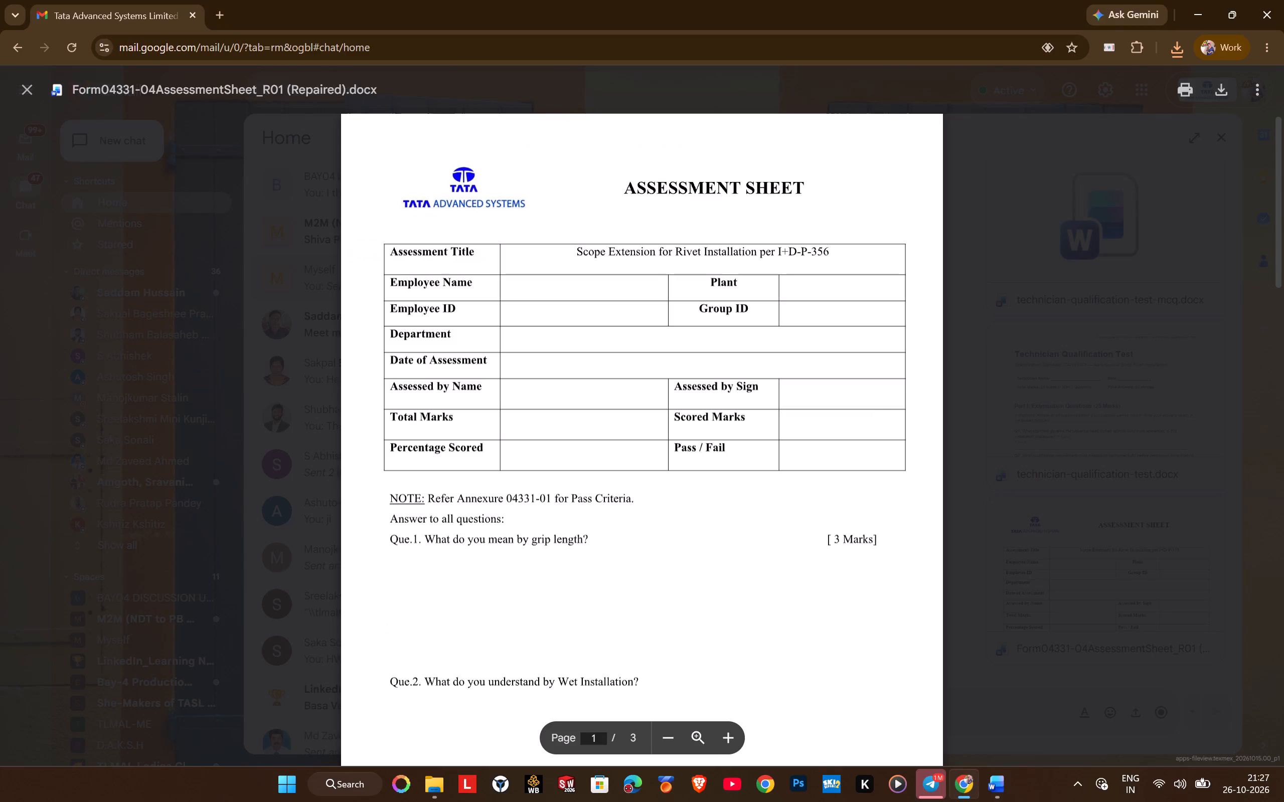
click(656, 479)
click(245, 382)
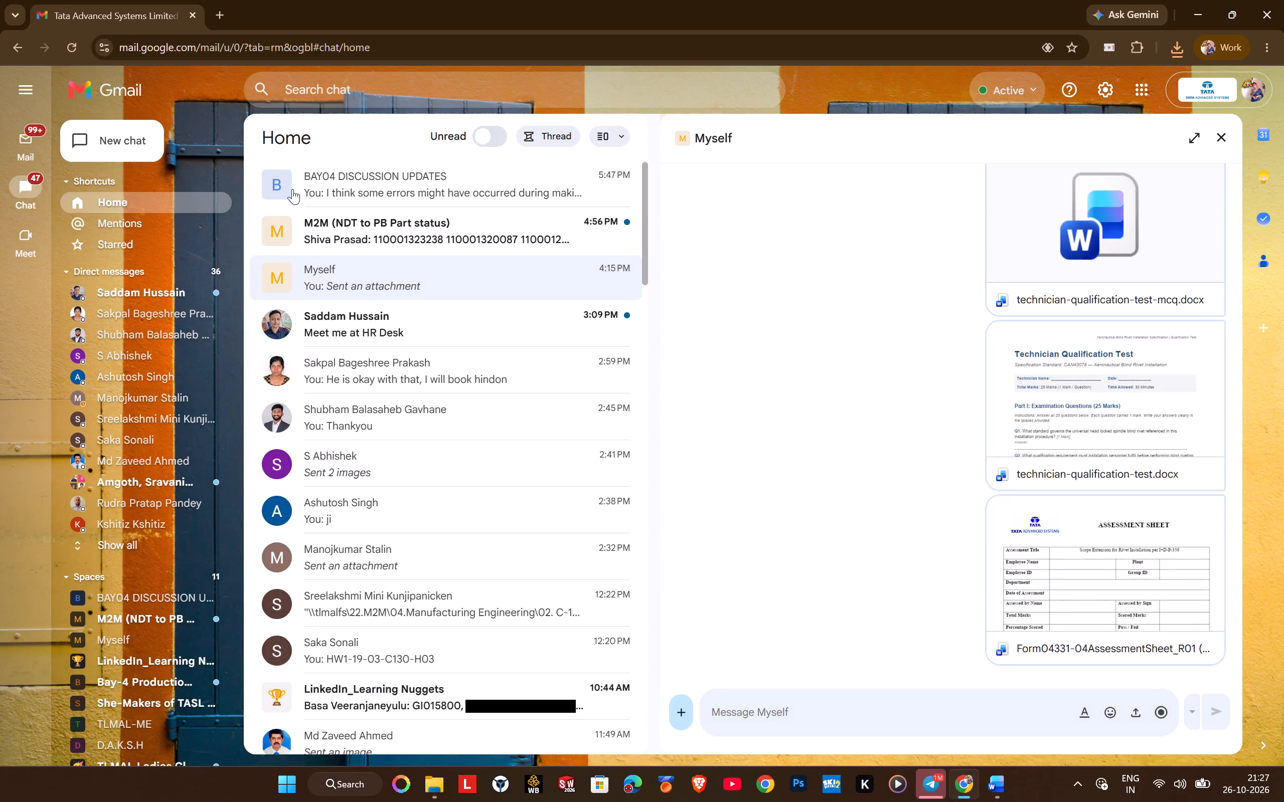
click(339, 575)
click(713, 575)
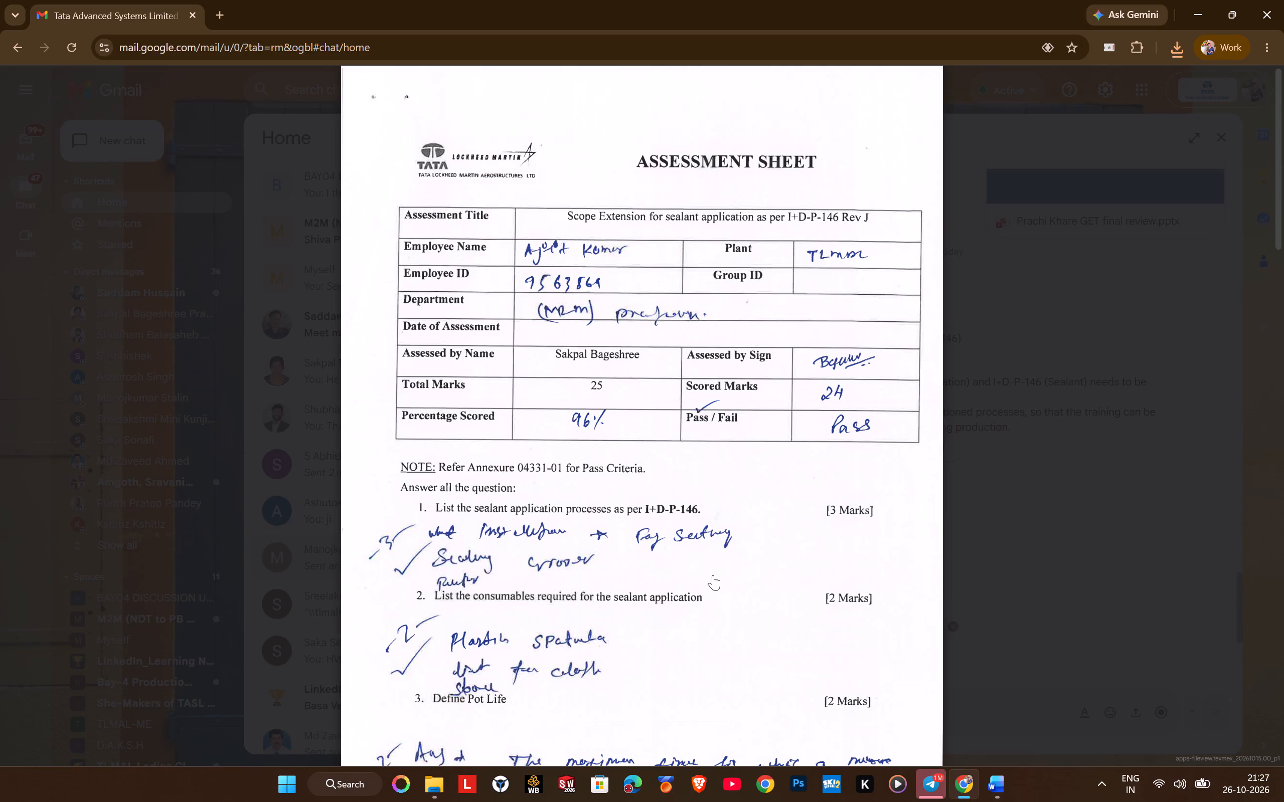
click(1037, 505)
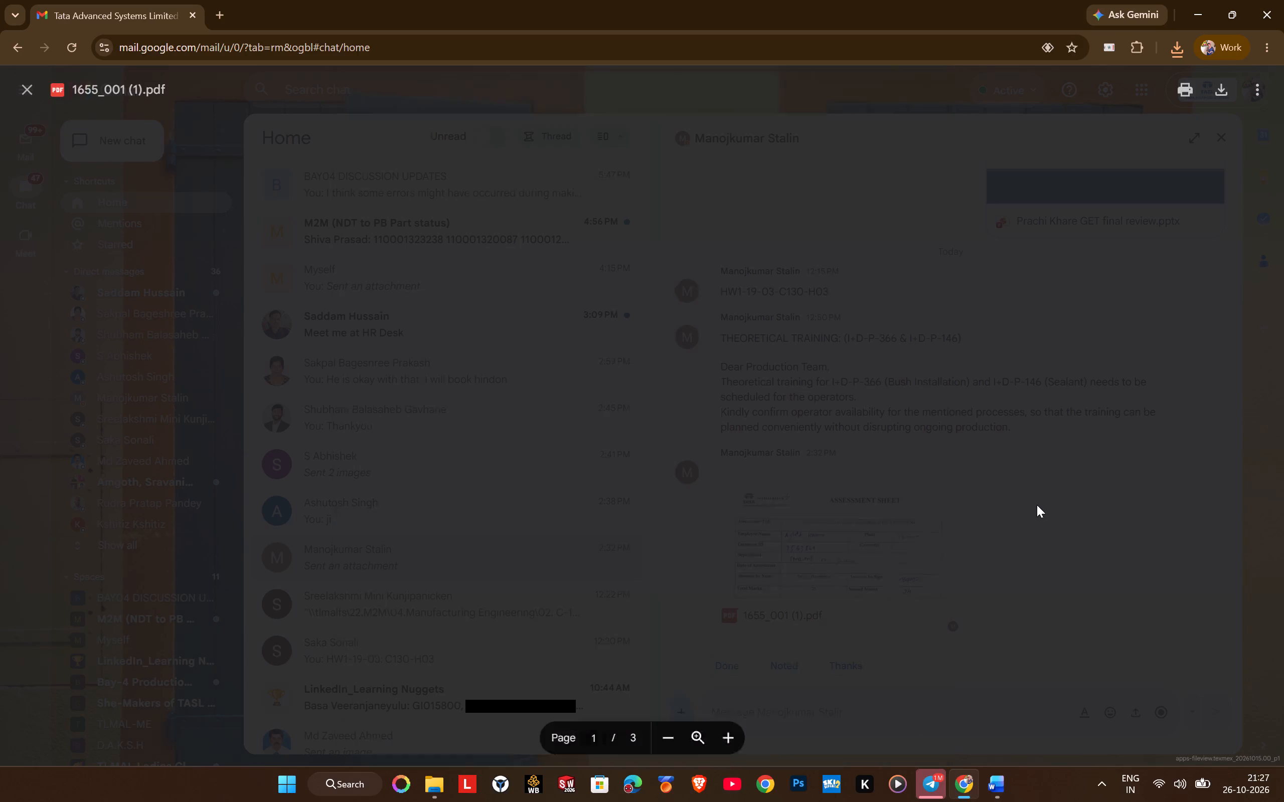
Switch to Word, place the cursor in the empty Assessed by Name cell, and return to the Chrome chat for reference.
key(alt+Tab)
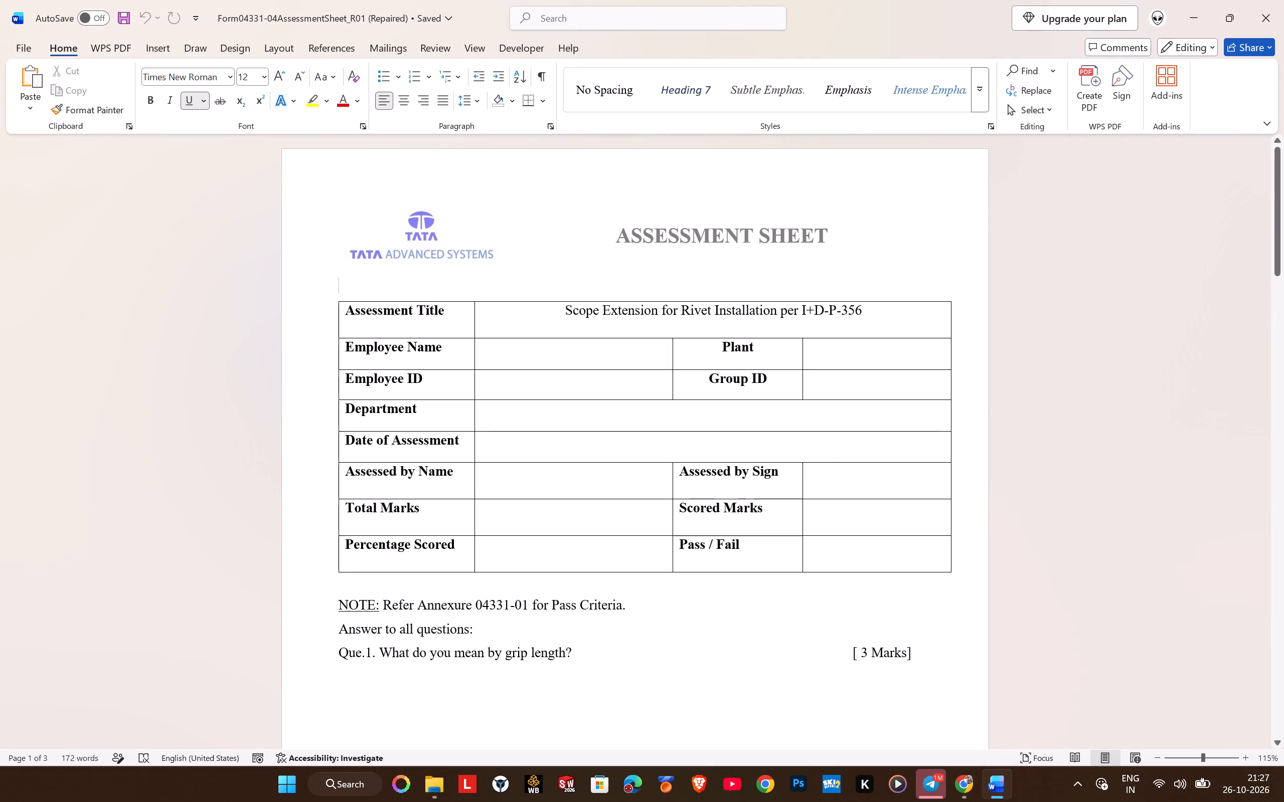
click(517, 484)
key(Tab)
key(alt+Tab)
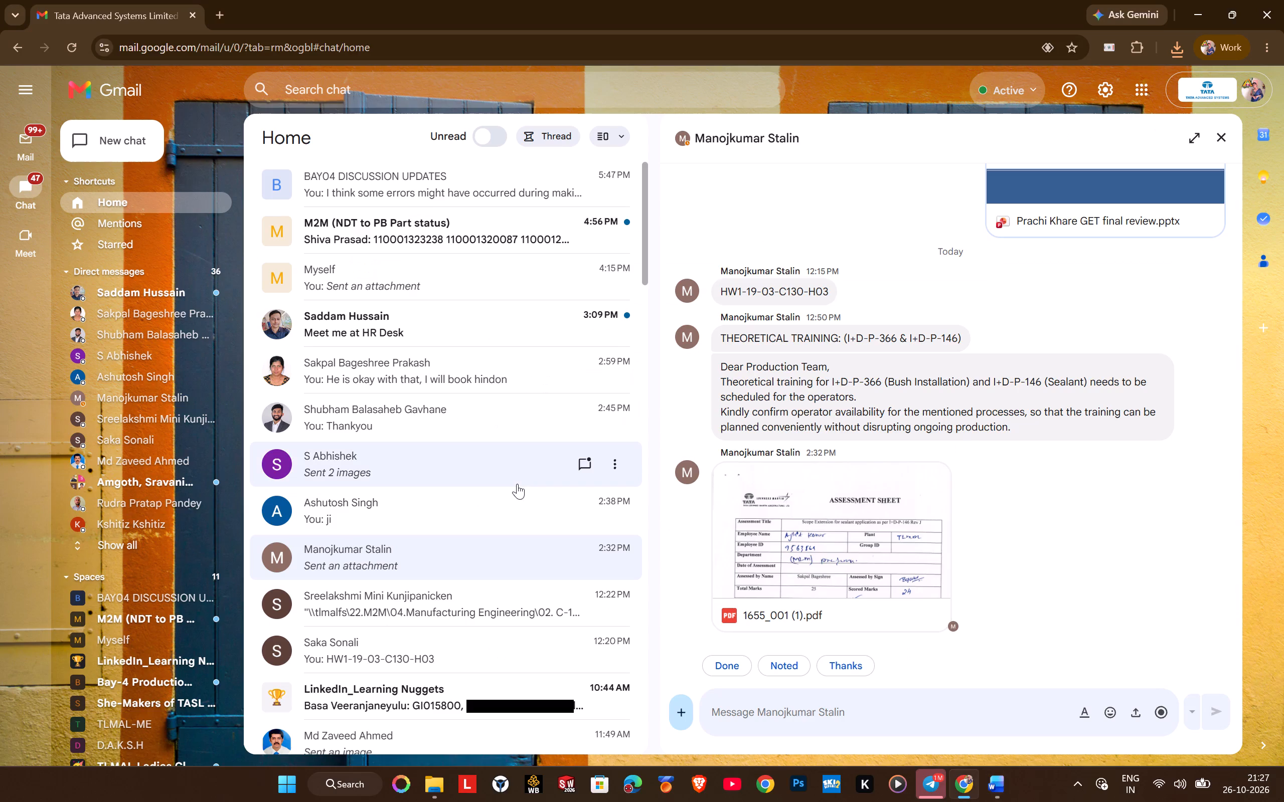
Switch to the Word assessment sheet and enter the assessor's name in the Assessed by Name cell.
key(alt+Tab)
click(517, 484)
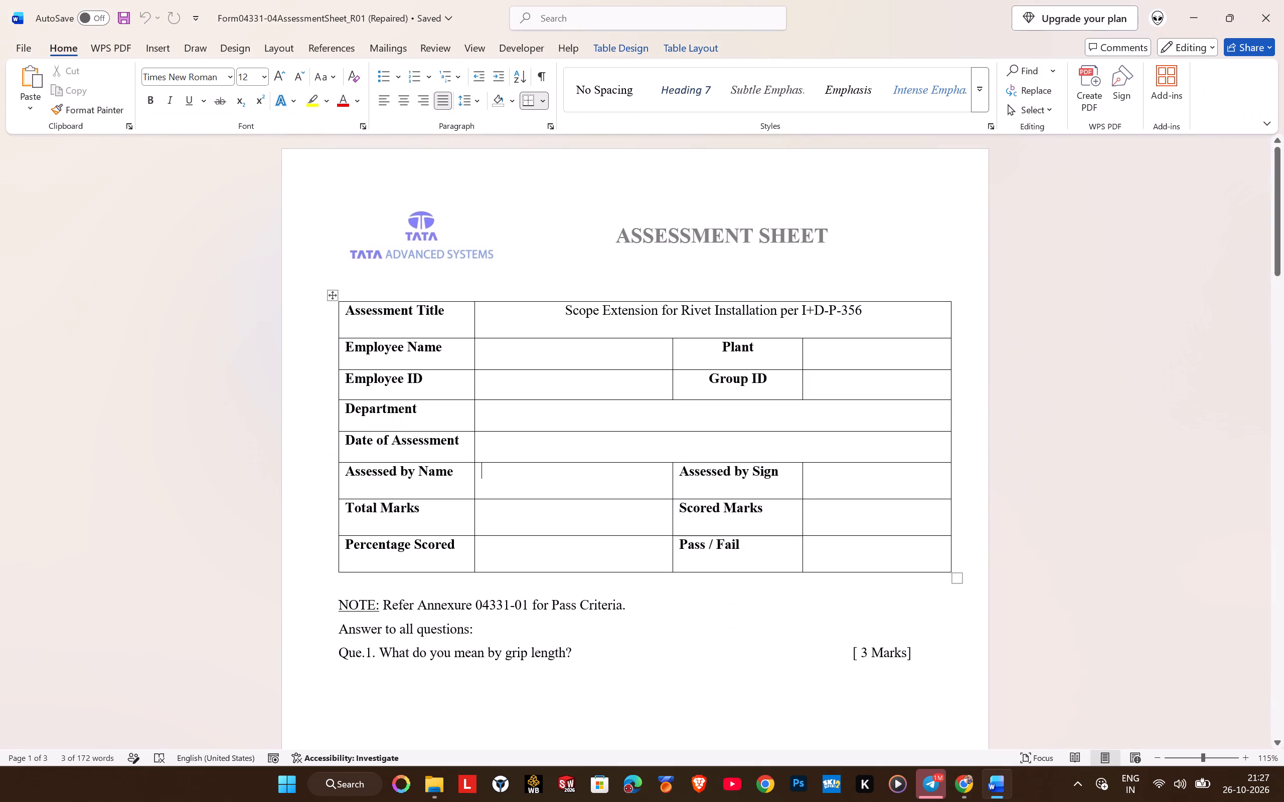
click(517, 484)
key(s)
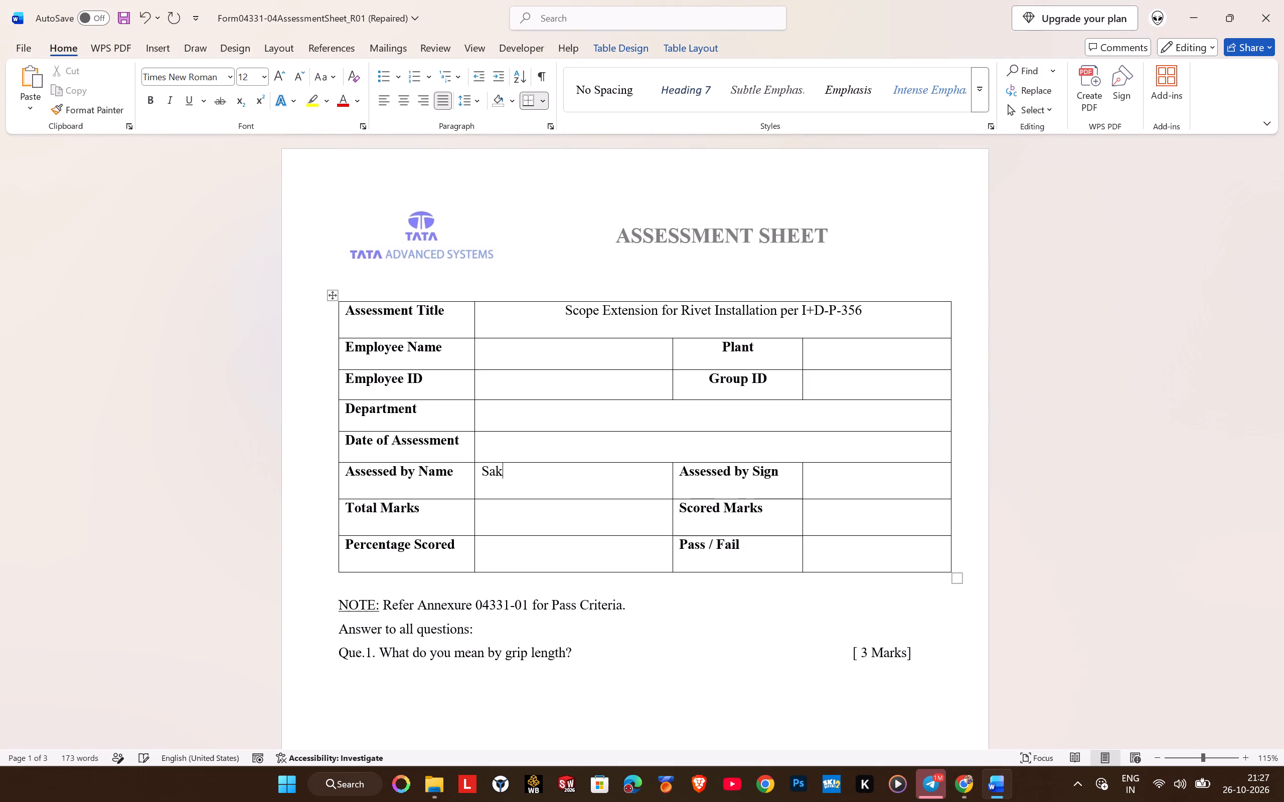
key(p)
text(shree)
click(688, 687)
Set the marks for Que.1, on grip length, to 2.
scroll(688, 687, up, 1)
scroll(688, 687, down, 1)
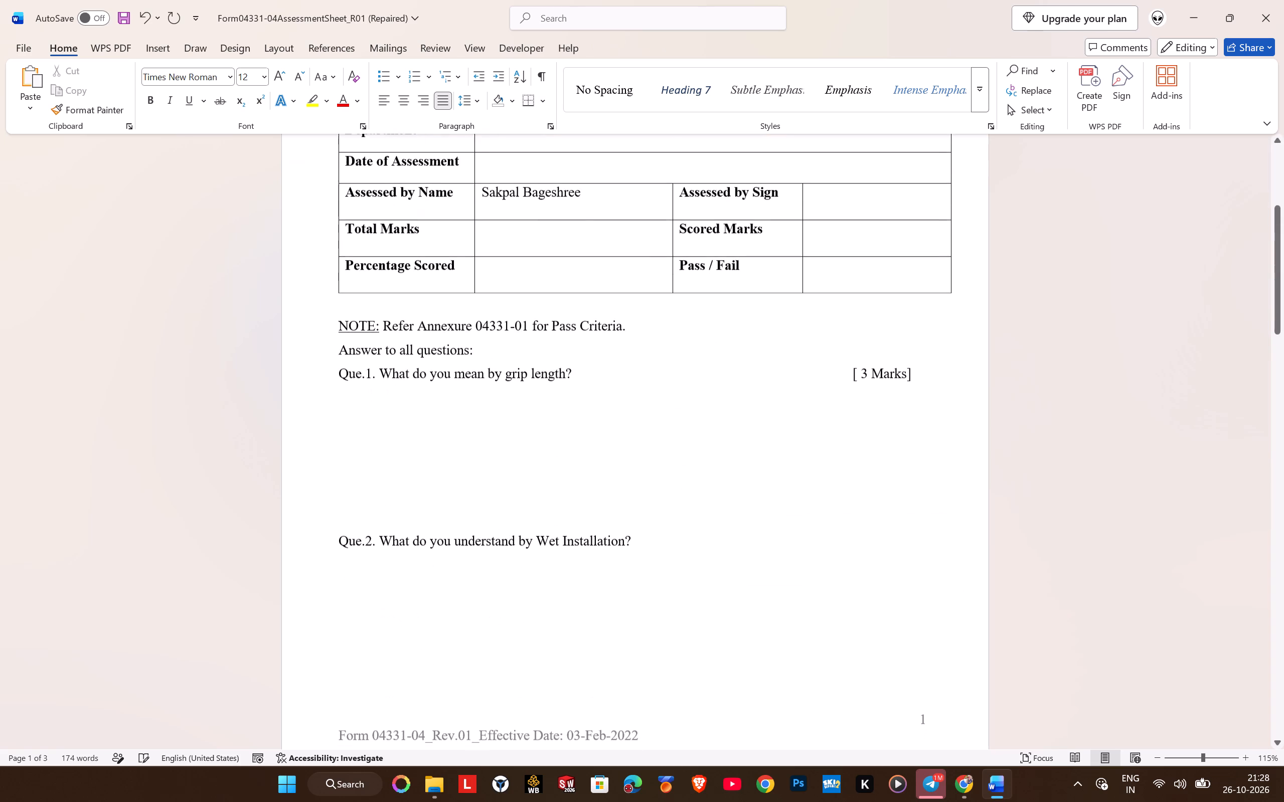
scroll(688, 687, down, 2)
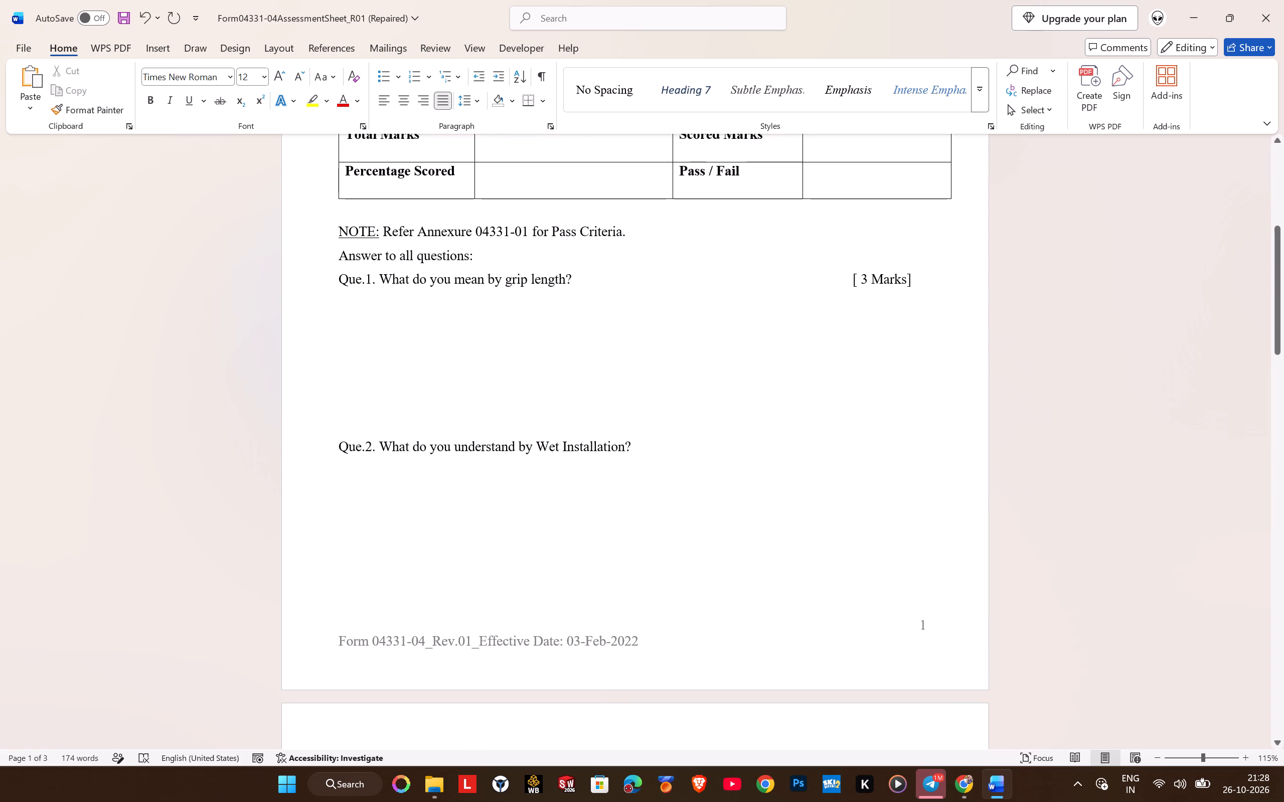
scroll(647, 498, down, 1)
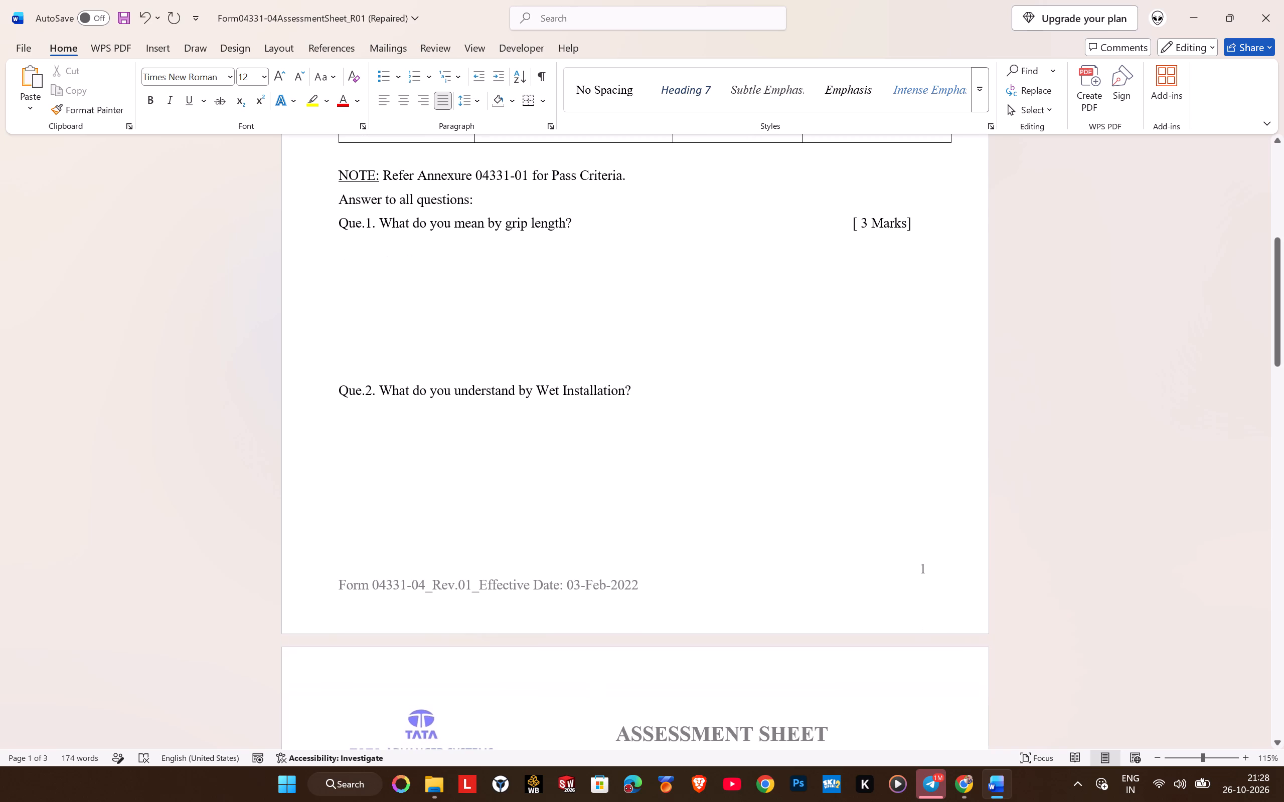
scroll(647, 498, down, 1)
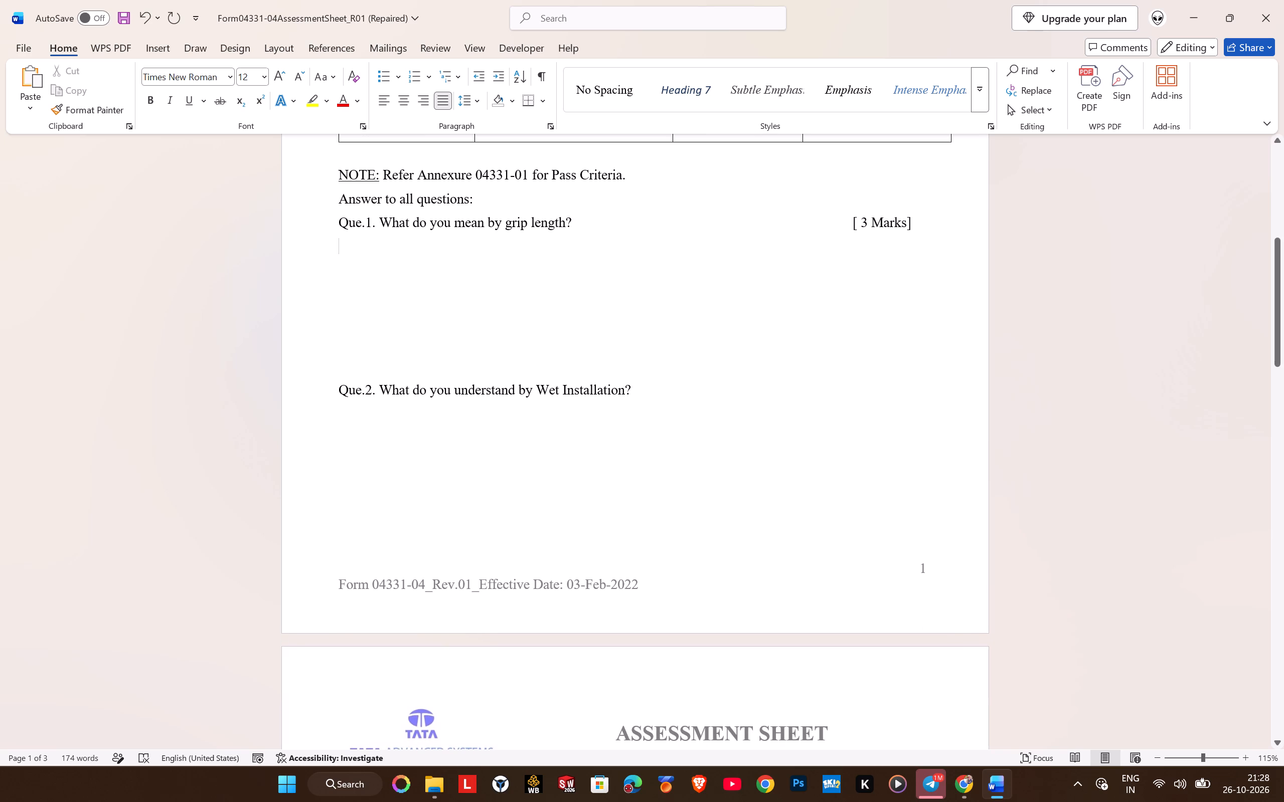
click(862, 217)
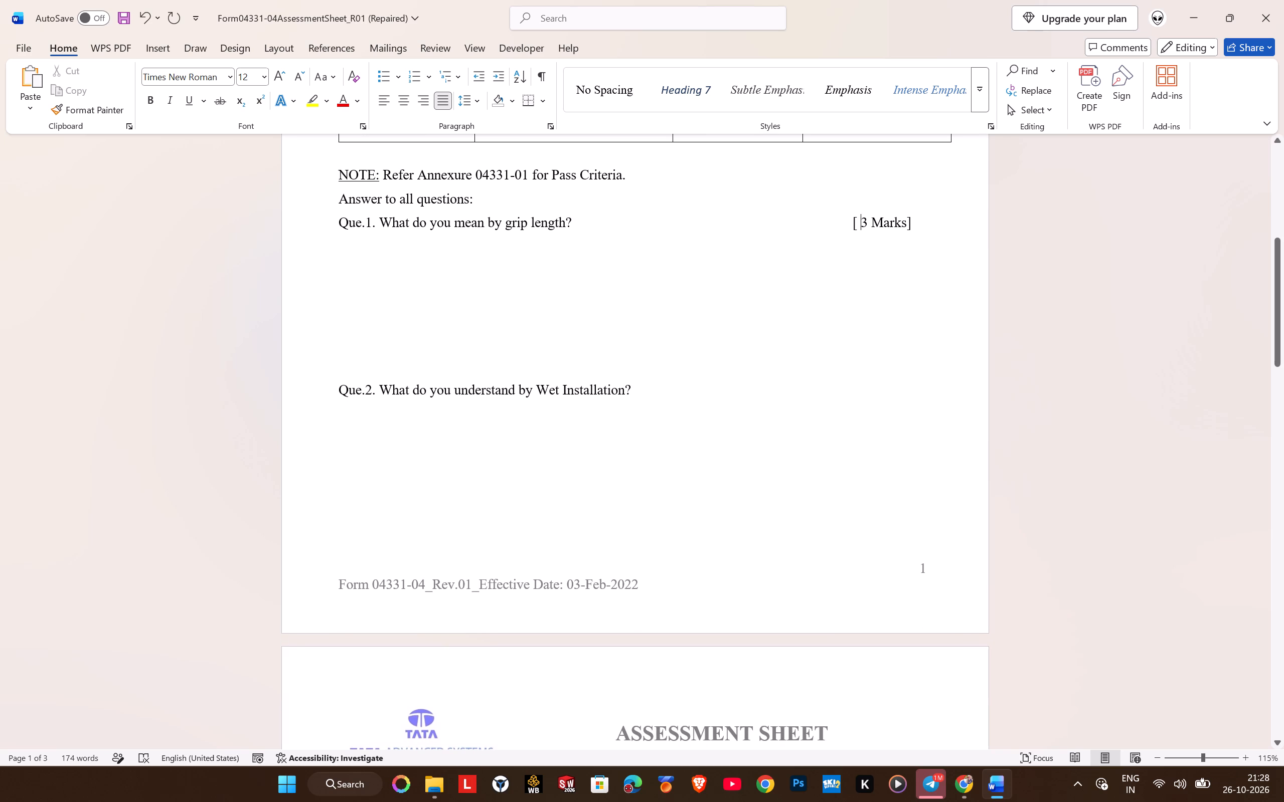
click(864, 218)
key(BackSpace)
text(3\)
key(BackSpace)
key(BackSpace)
key(2)
Copy "2 Marks]" from the Que.1 line and paste it on the Que.2 line, spaced out to roughly line up beneath it.
drag(943, 230, 876, 226)
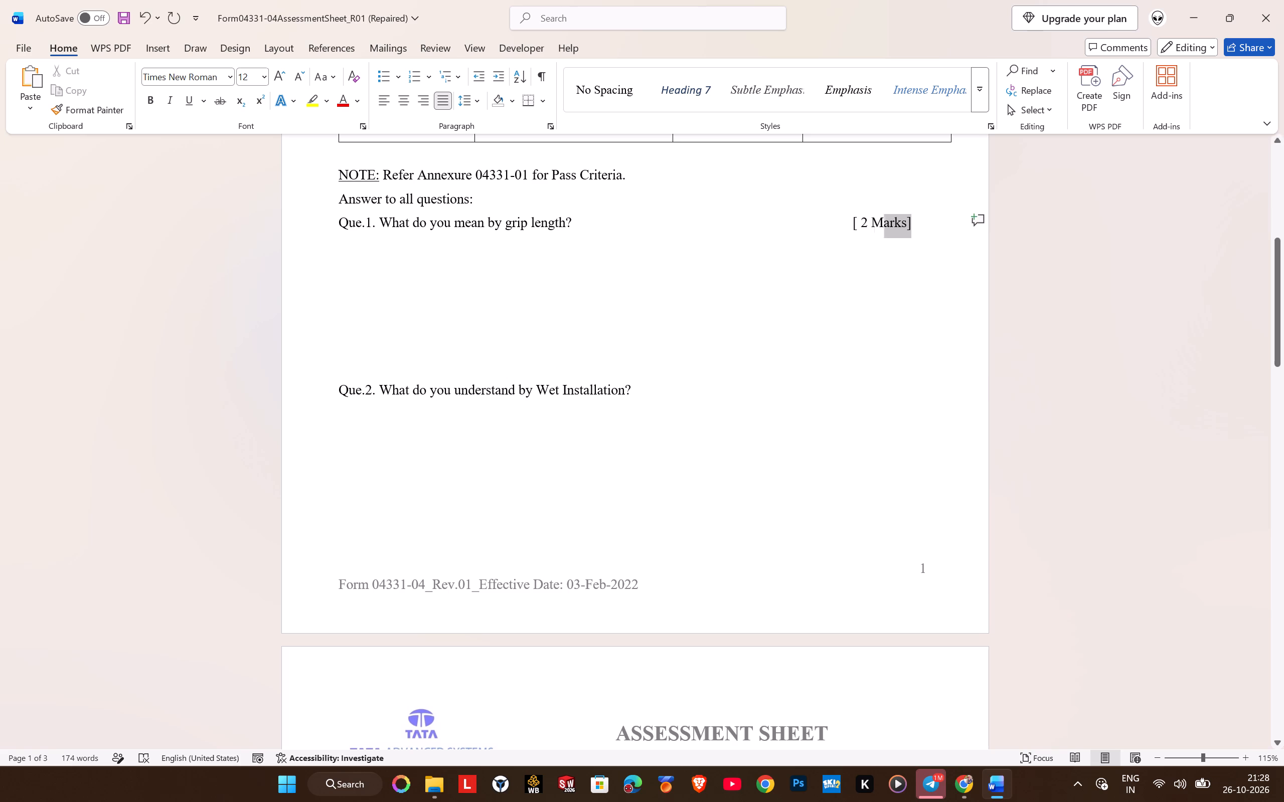
drag(876, 226, 857, 224)
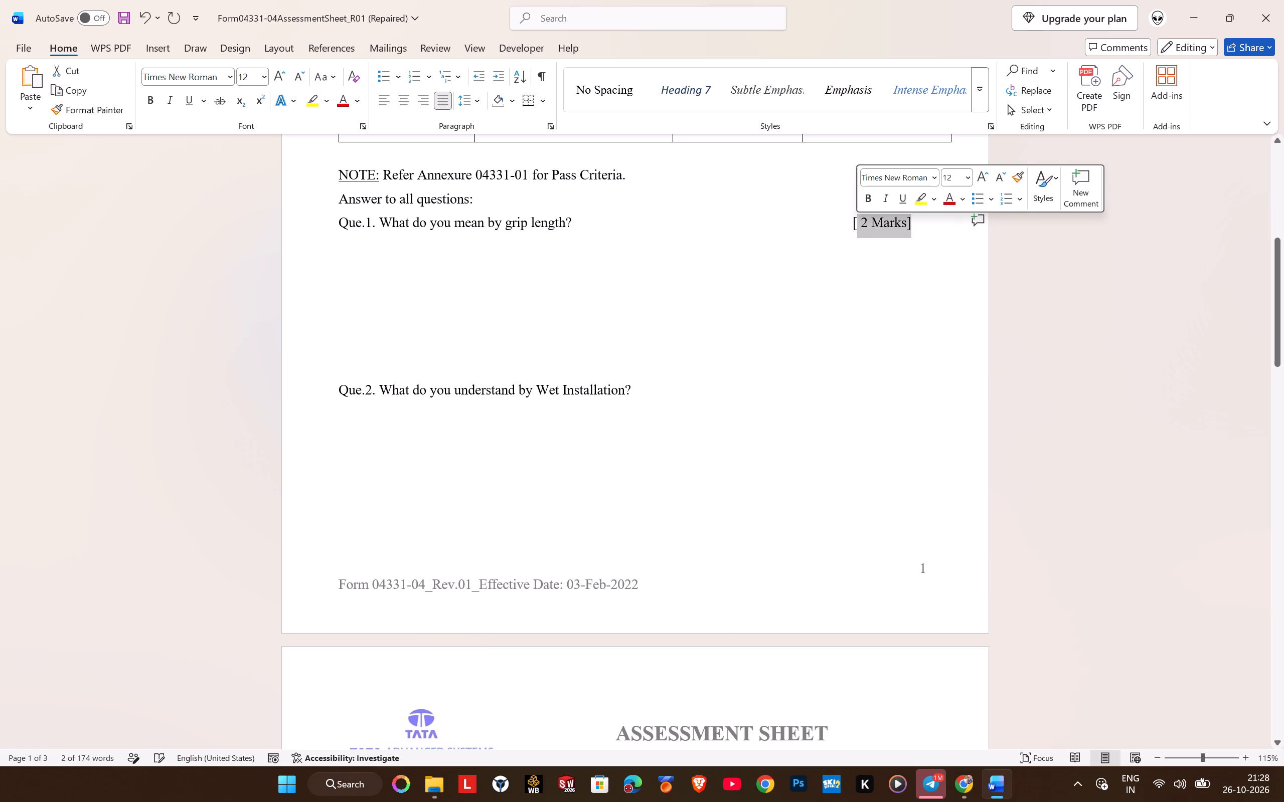
key(ctrl+c)
click(721, 385)
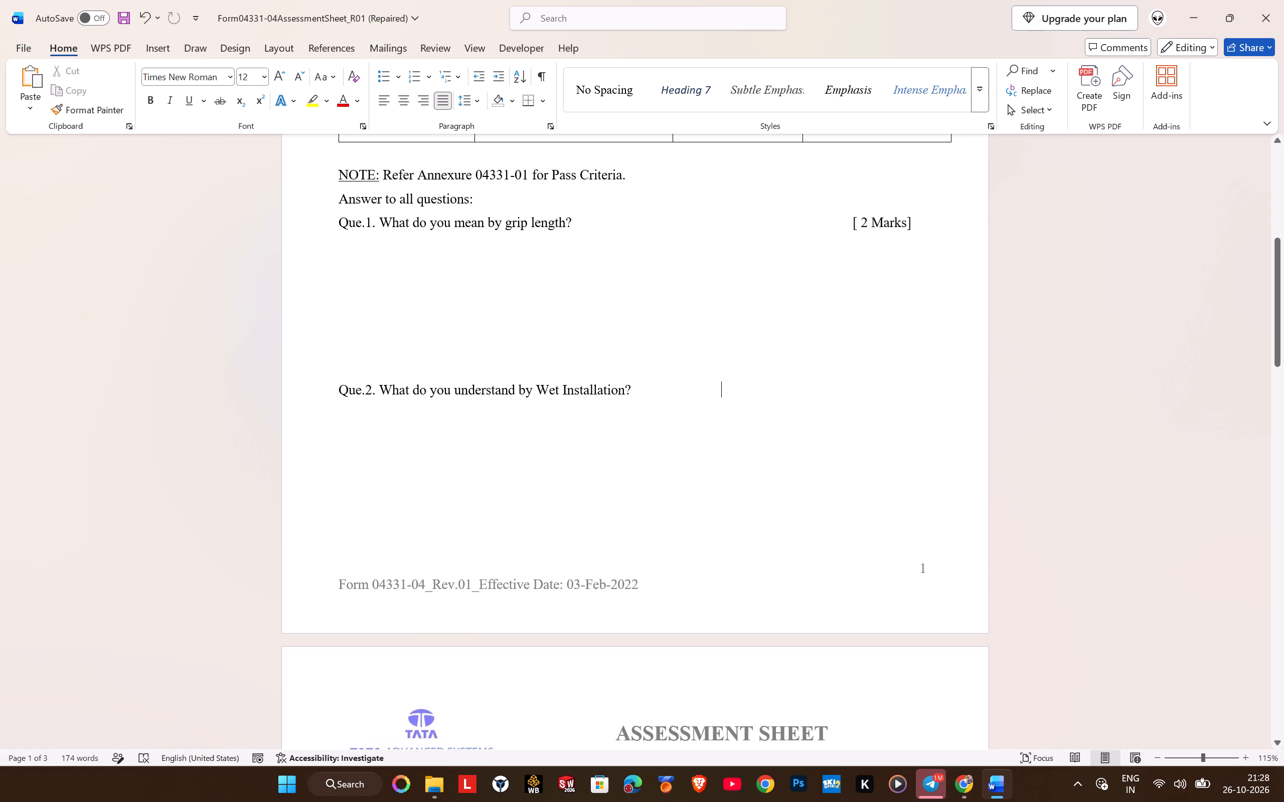
click(721, 385)
key(space)
key(space)
key(space)
key(space)
key(space)
key(space)
key(space)
key(space)
key(space)
key(space)
key(space)
key(space)
key(space)
key(space)
key(space)
key(space)
key(space)
key(space)
key(space)
key(space)
key(space)
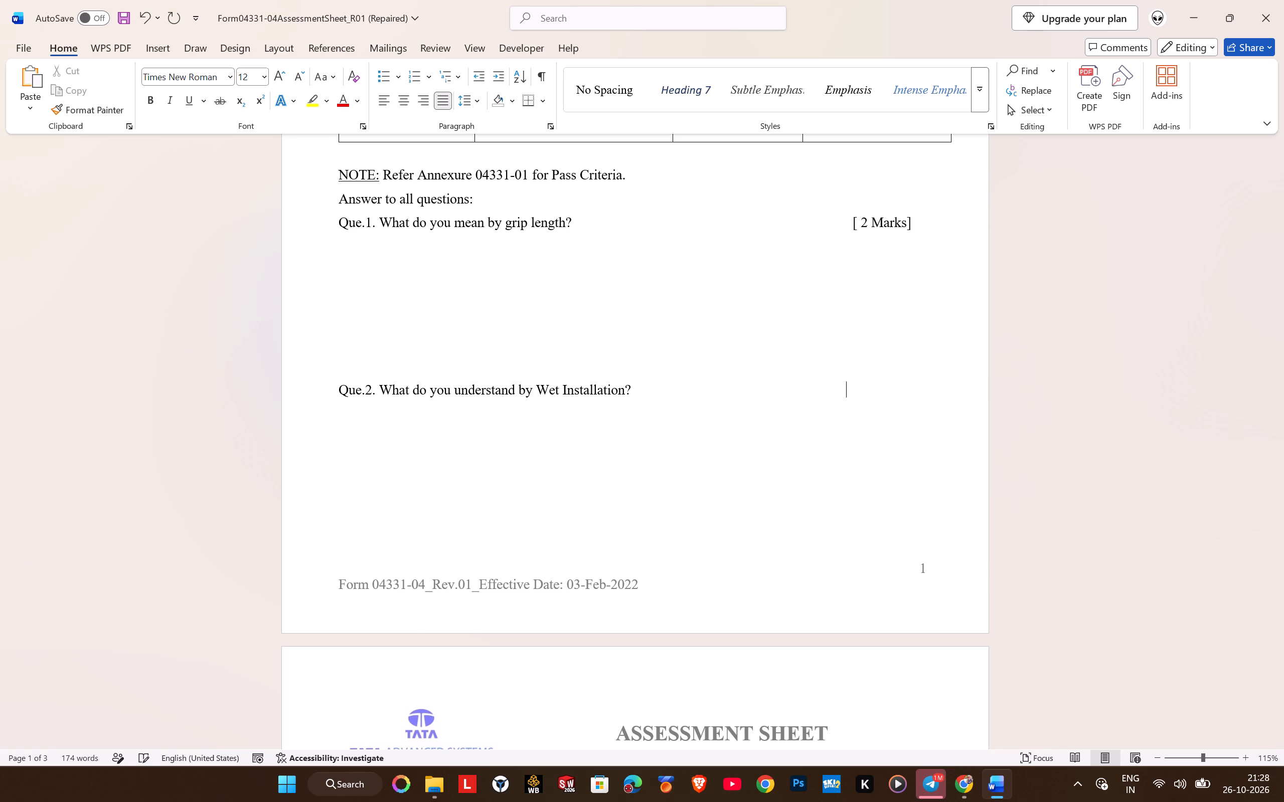
key(ctrl+v)
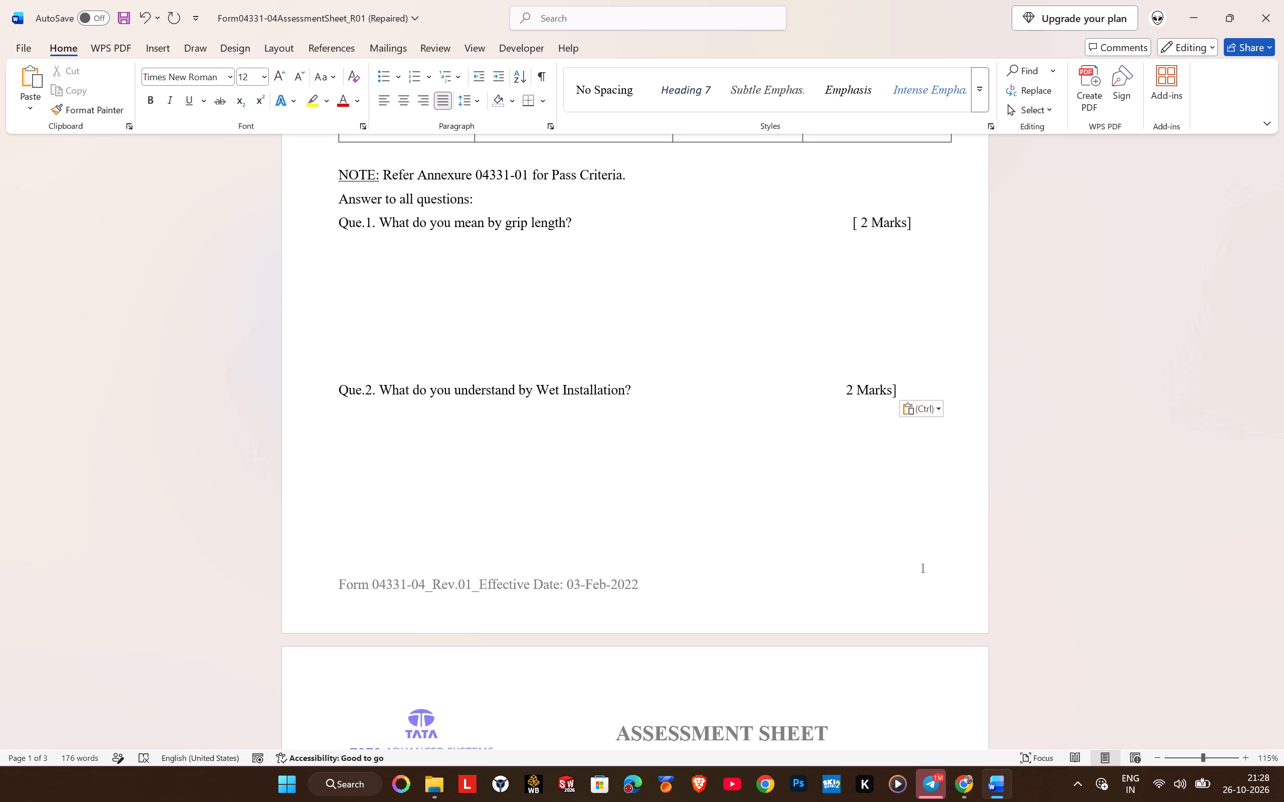
Add the missing opening bracket and a space before the Que.2 marks so the label reads "[ 2 Marks]".
key(Left)
key(Left)
key(Left)
key(Left)
key(Left)
key(Left)
key(Left)
key(Left)
key(bracketleft)
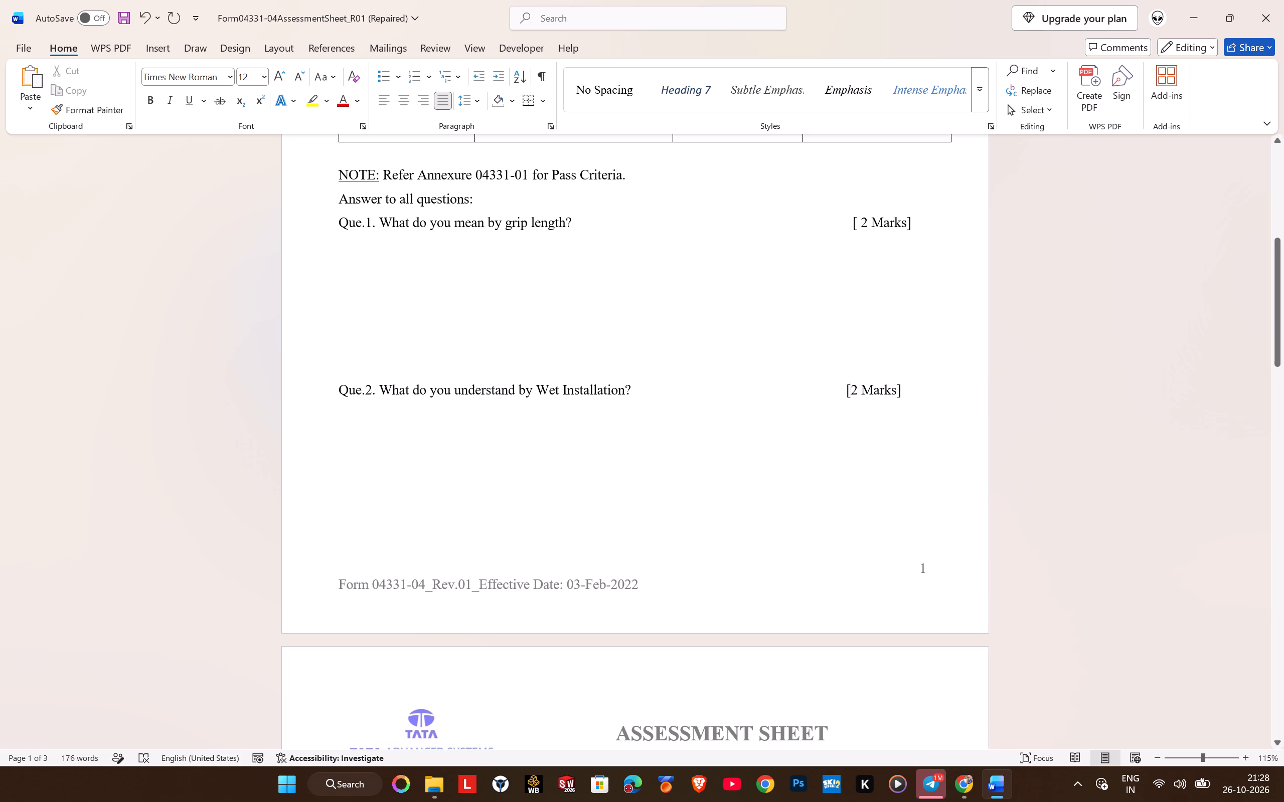
key(space)
Widen the gap between the Que.3 options and Que.4 to two blank lines.
scroll(831, 448, down, 5)
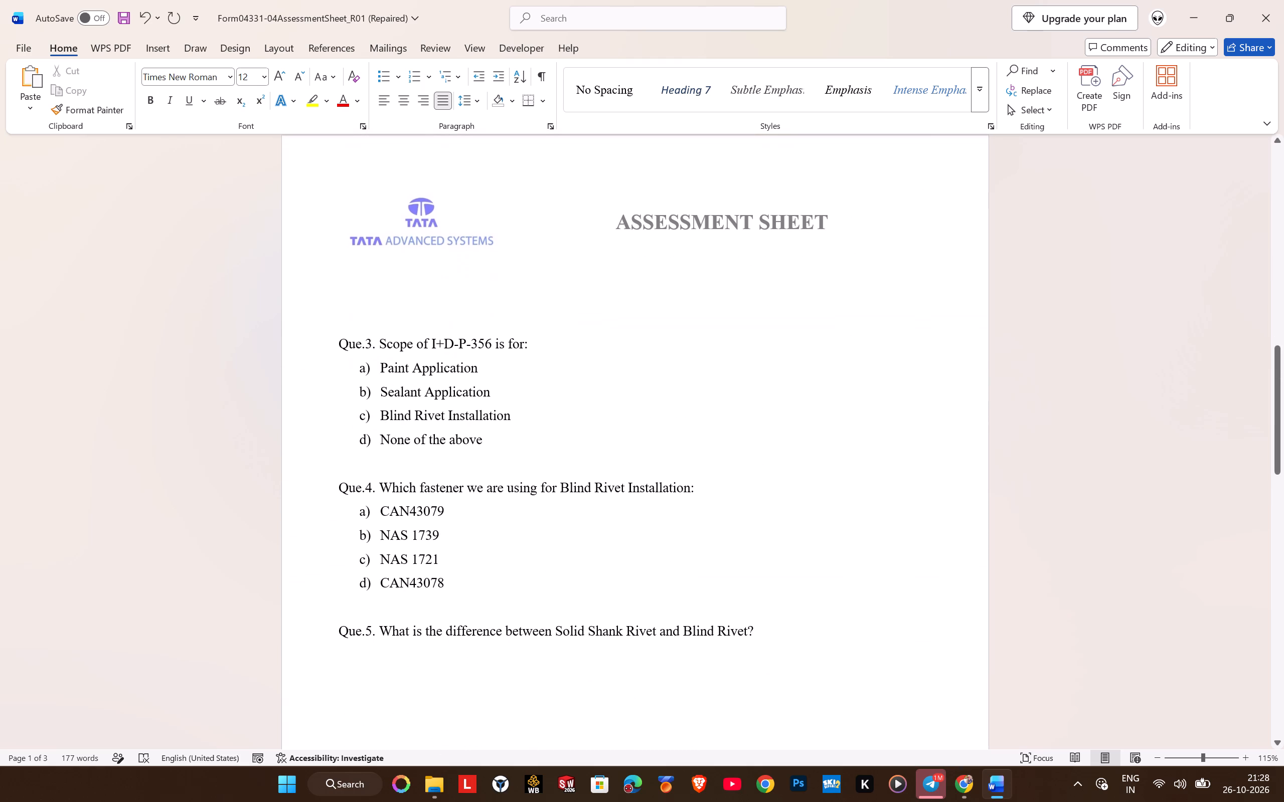
click(342, 465)
key(BackSpace)
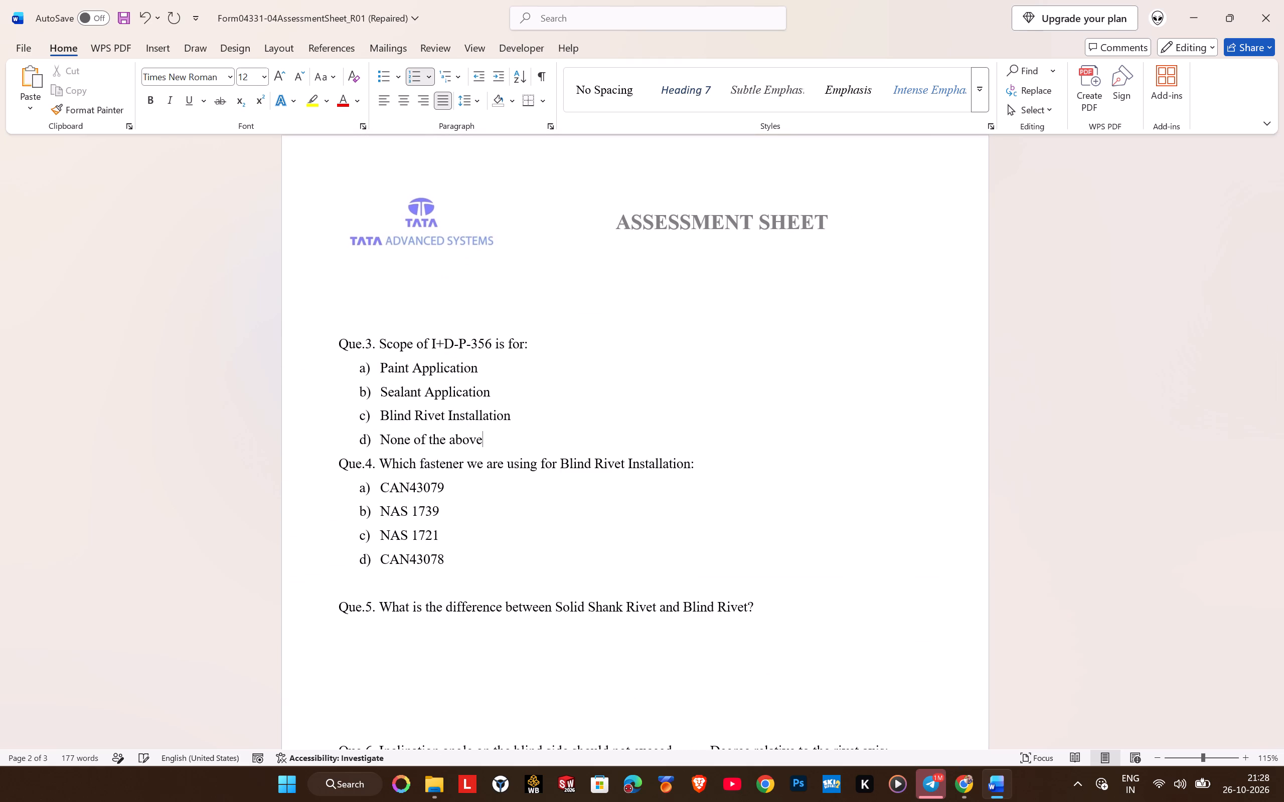
key(Return)
key(Return)
key(Return)
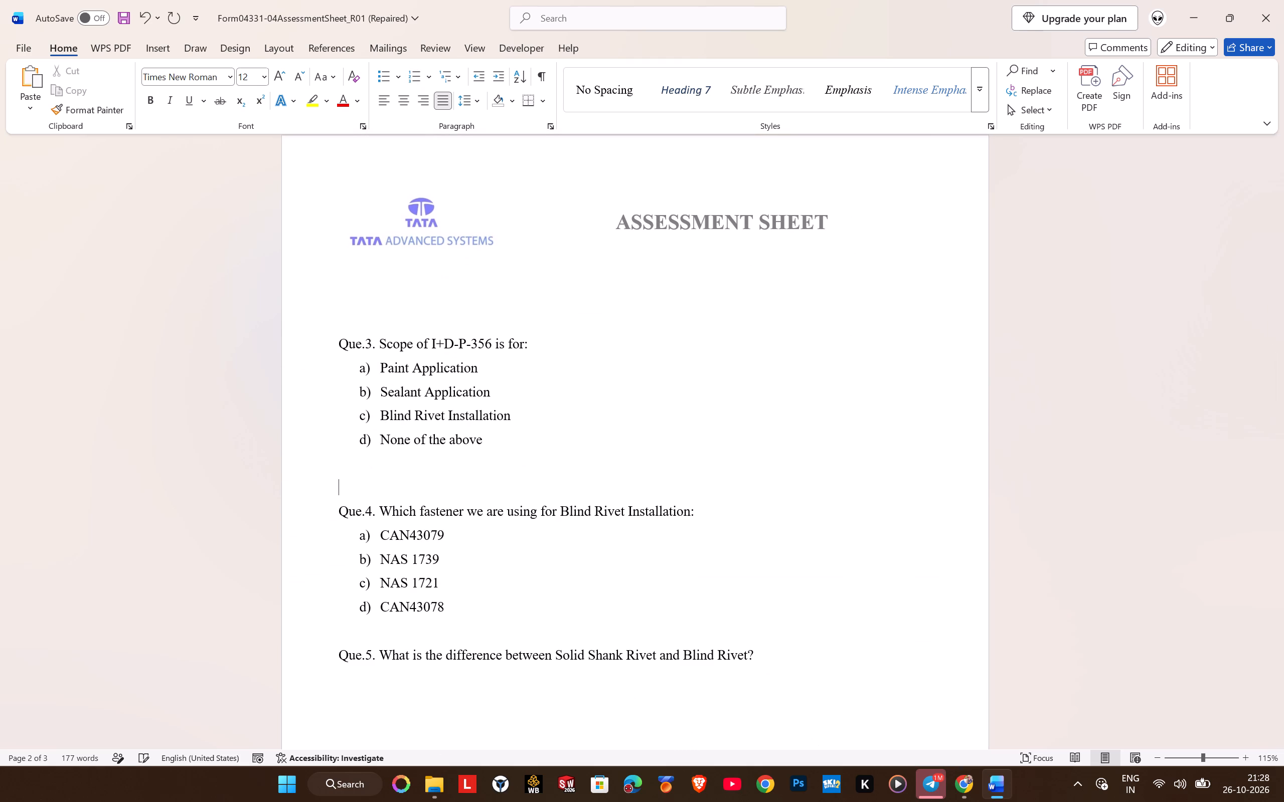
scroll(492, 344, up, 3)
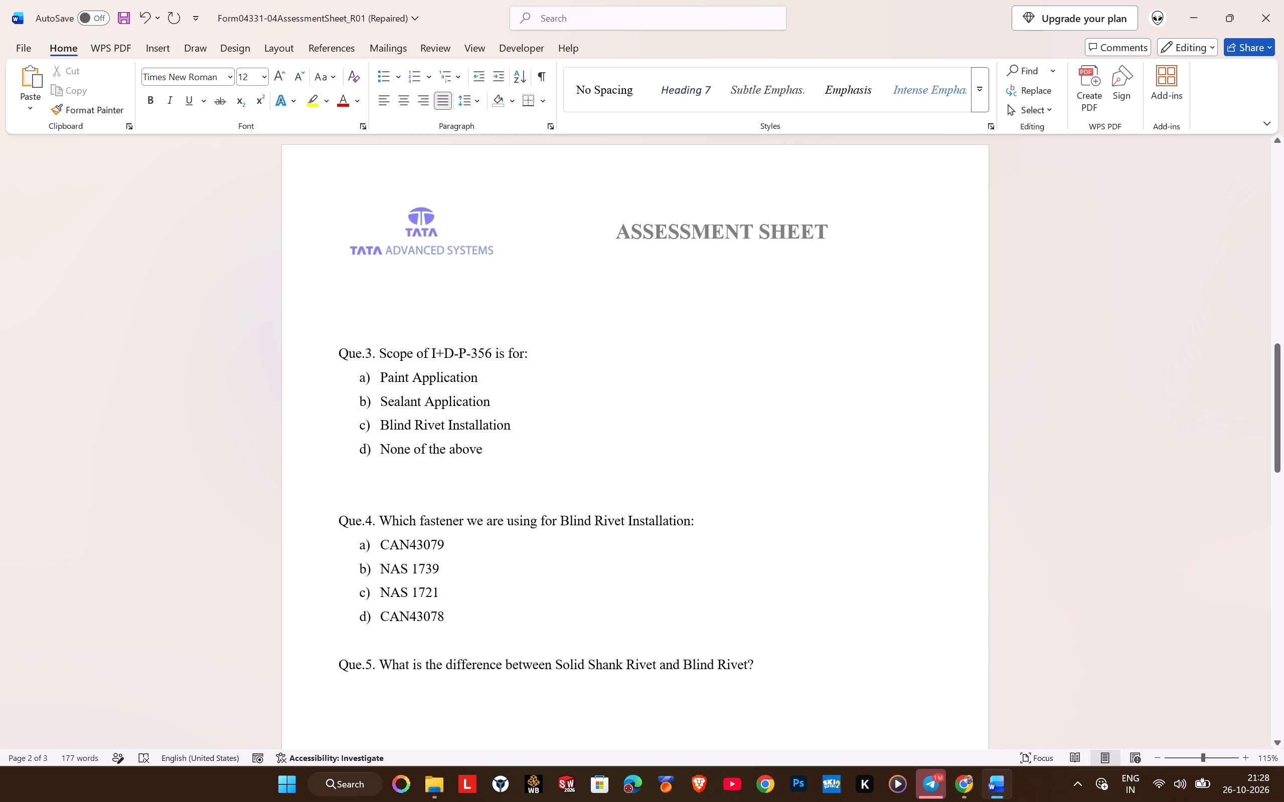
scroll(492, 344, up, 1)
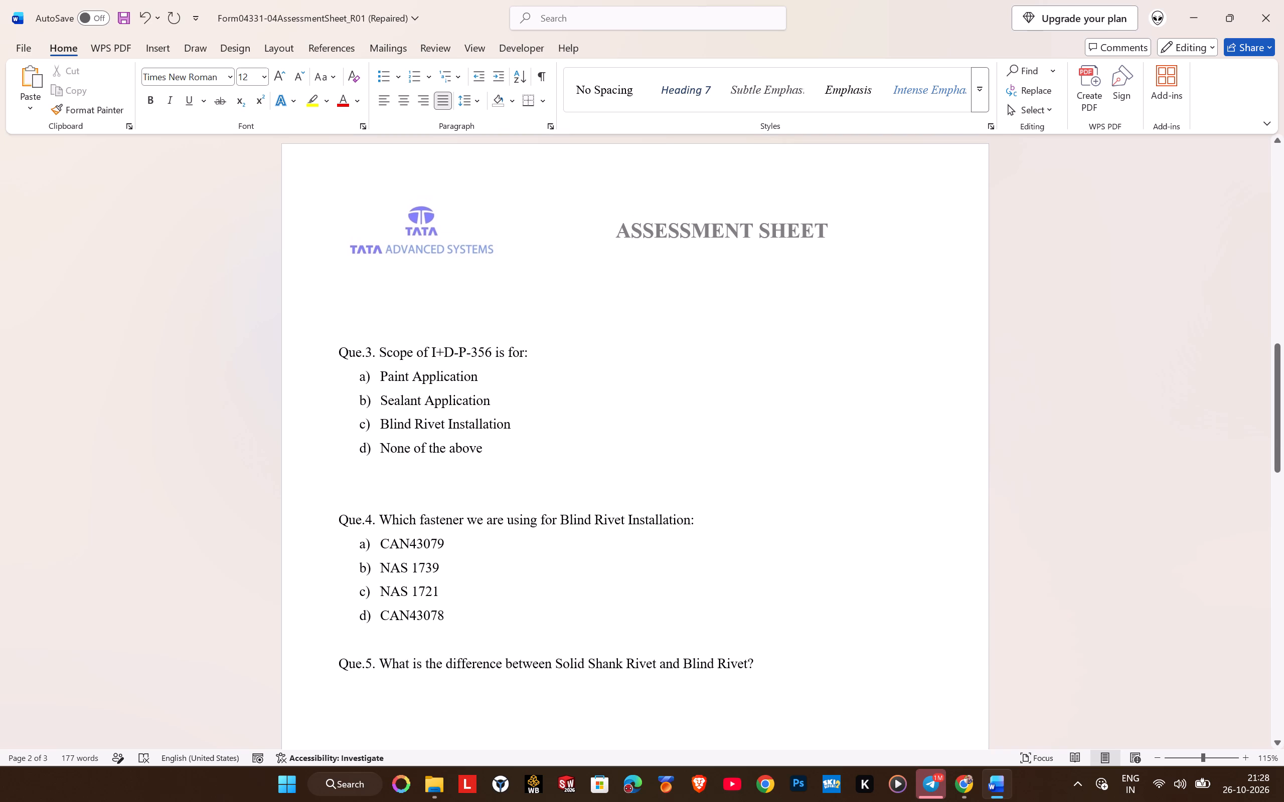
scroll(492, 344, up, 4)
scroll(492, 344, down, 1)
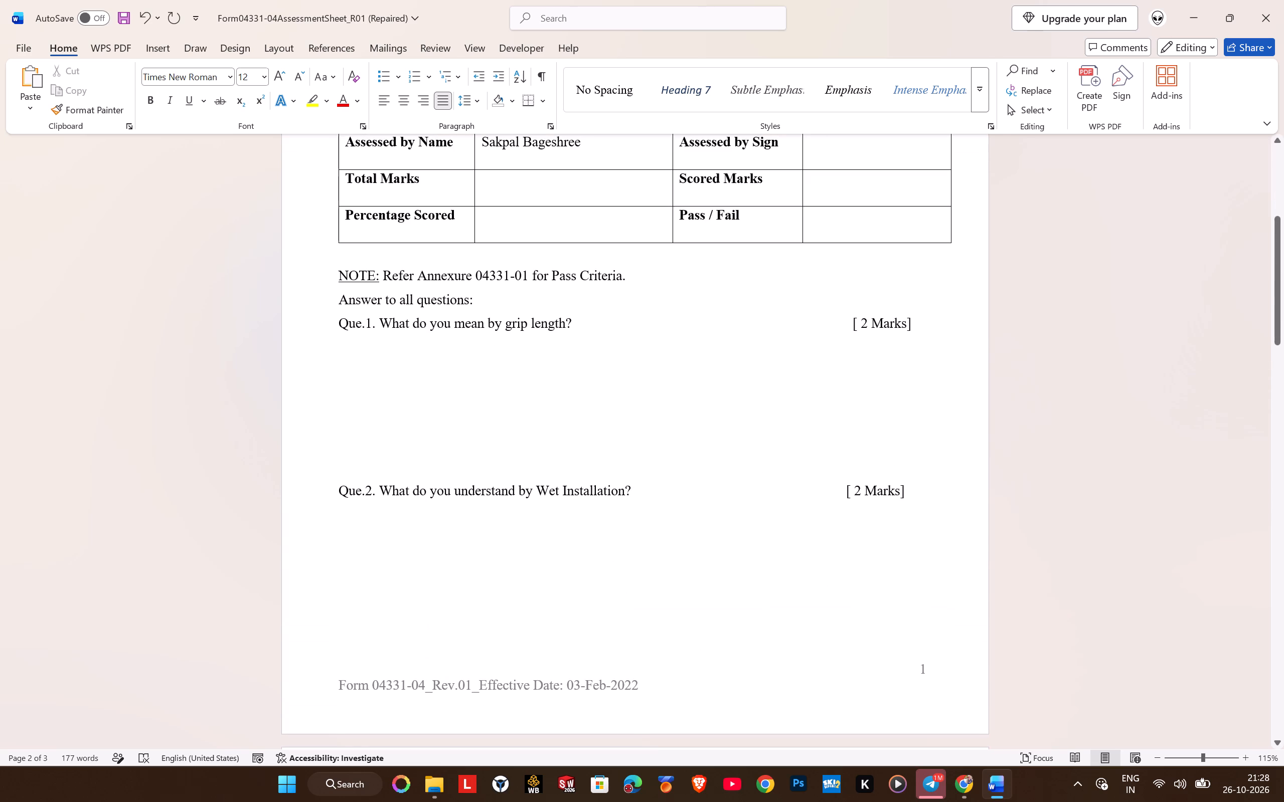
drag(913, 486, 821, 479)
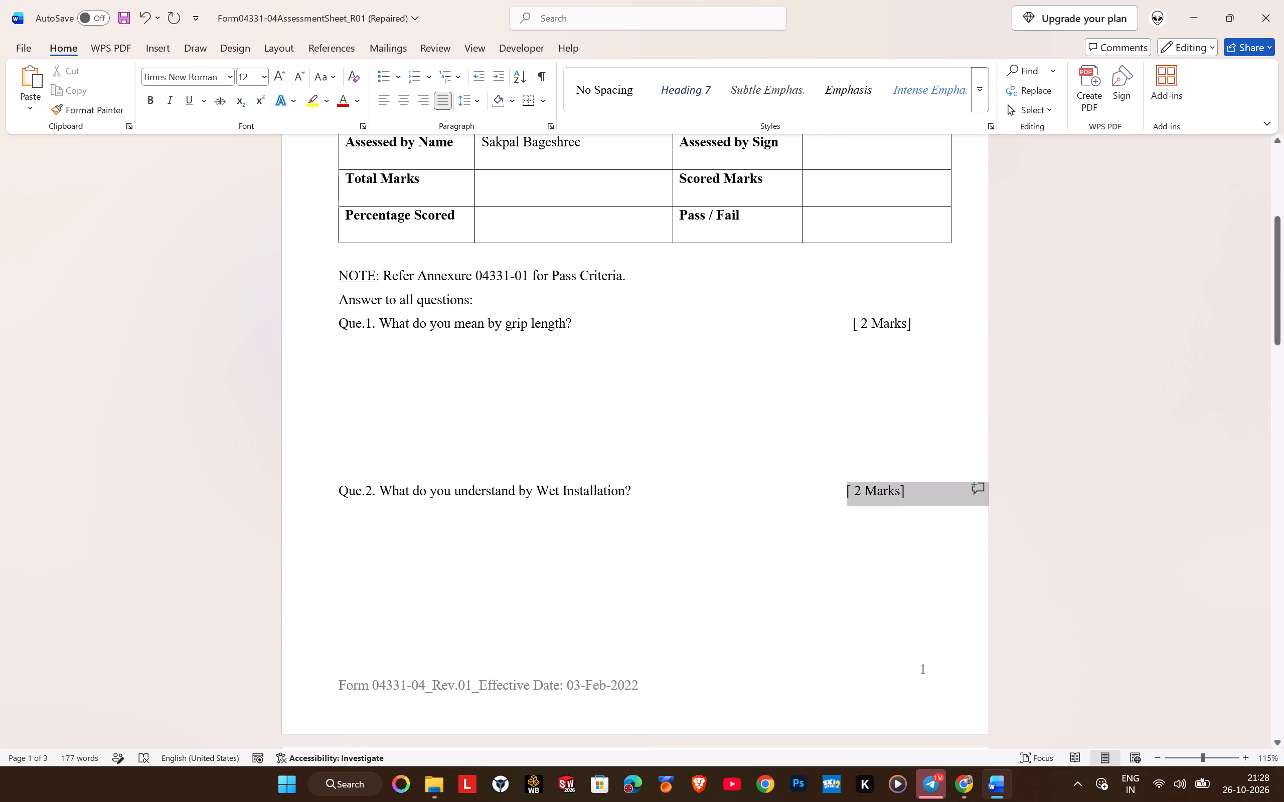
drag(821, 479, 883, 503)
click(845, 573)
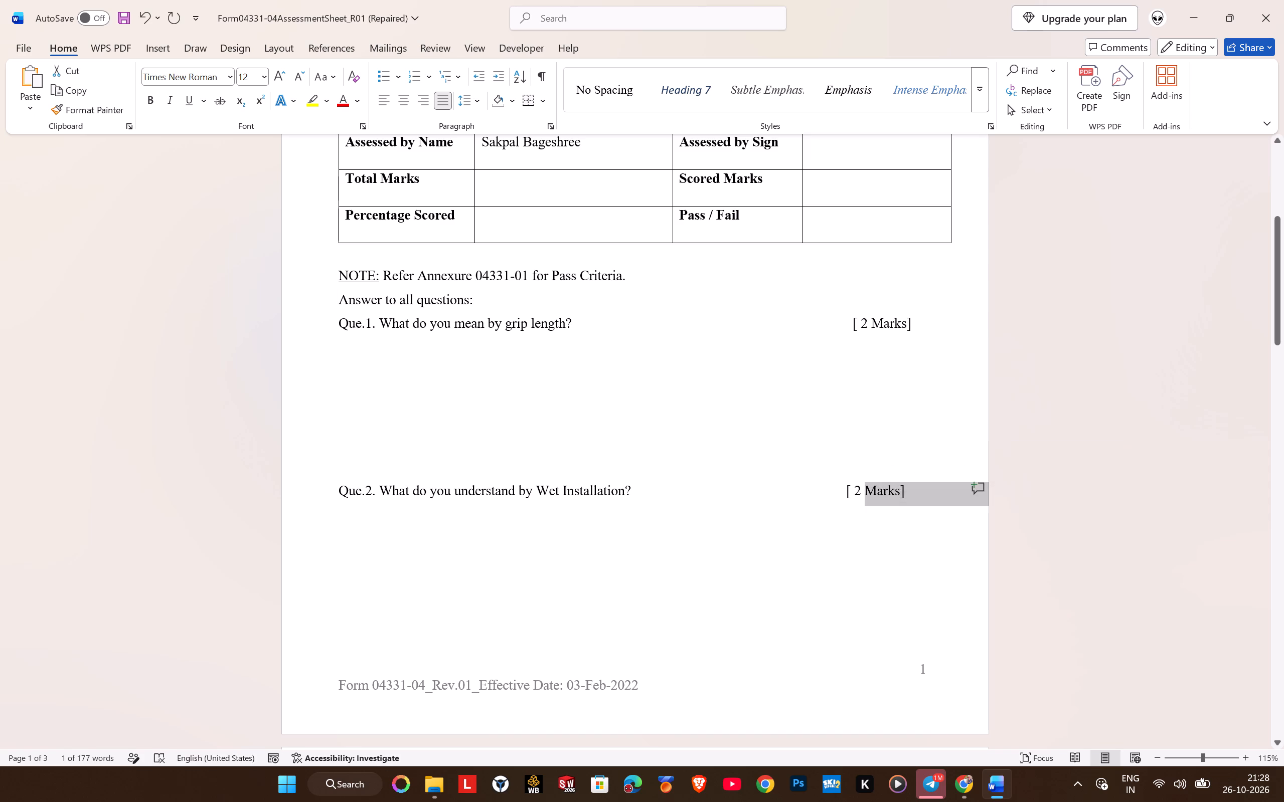
Add the label "[ 1 MARKS]" at the far end of the Que.3 line, spaced out from the question text.
scroll(845, 573, up, 5)
scroll(845, 573, down, 7)
scroll(845, 573, up, 3)
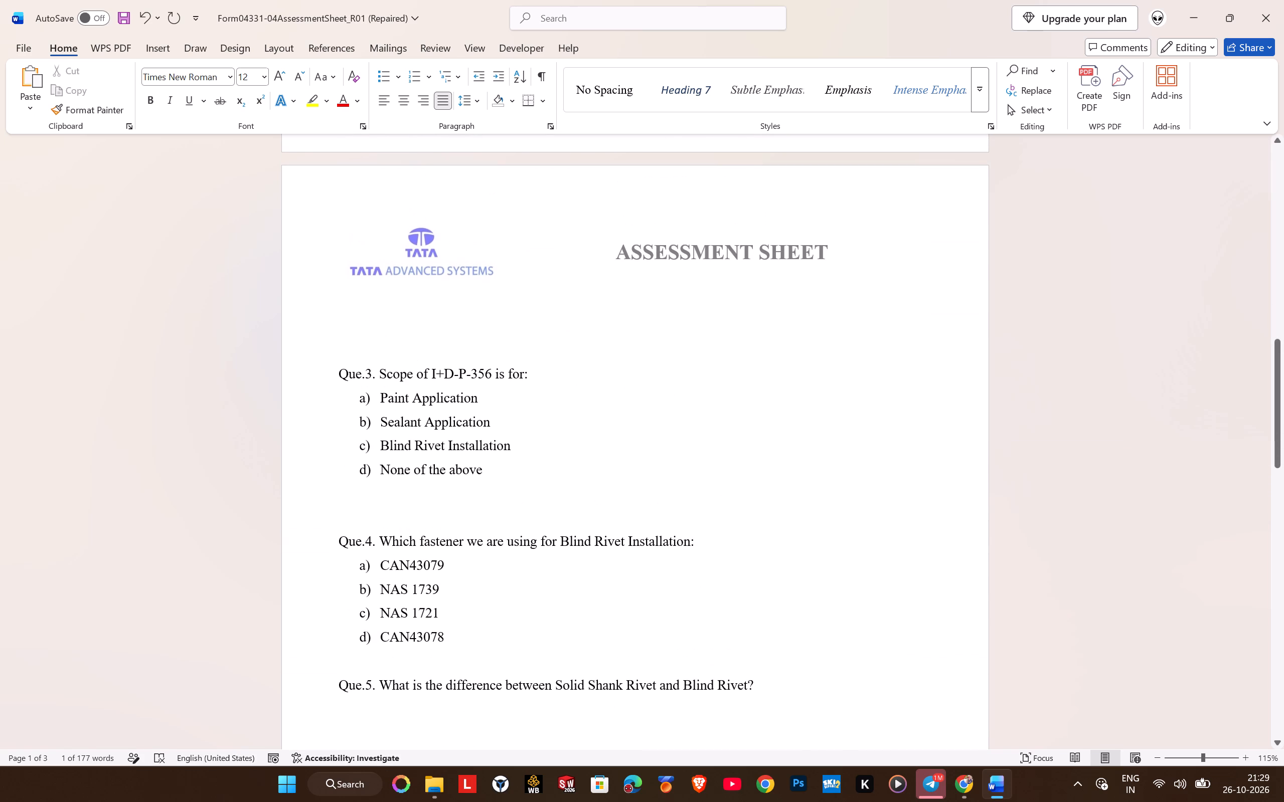
click(651, 370)
key(space)
key(space)
key(space)
key(space)
key(space)
key(space)
key(space)
key(space)
key(space)
key(space)
key(space)
key(space)
key(space)
key(space)
key(space)
key(space)
key(space)
key(space)
key(space)
key(space)
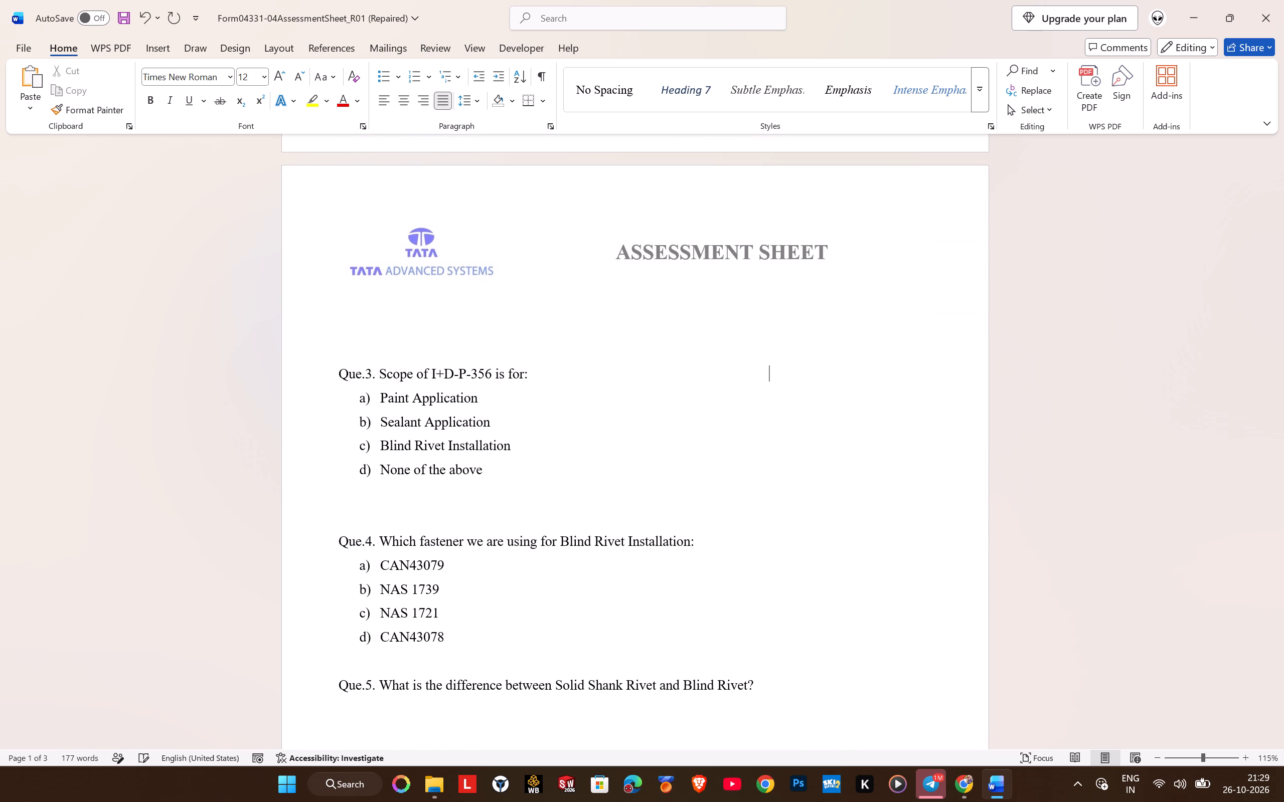
key(bracketleft)
key(space)
text(1)
key(space)
key(bracketright)
click(777, 455)
Change the Que.3 marks label from capitals to "[ 1 Marks]" to match the other questions.
scroll(777, 455, down, 1)
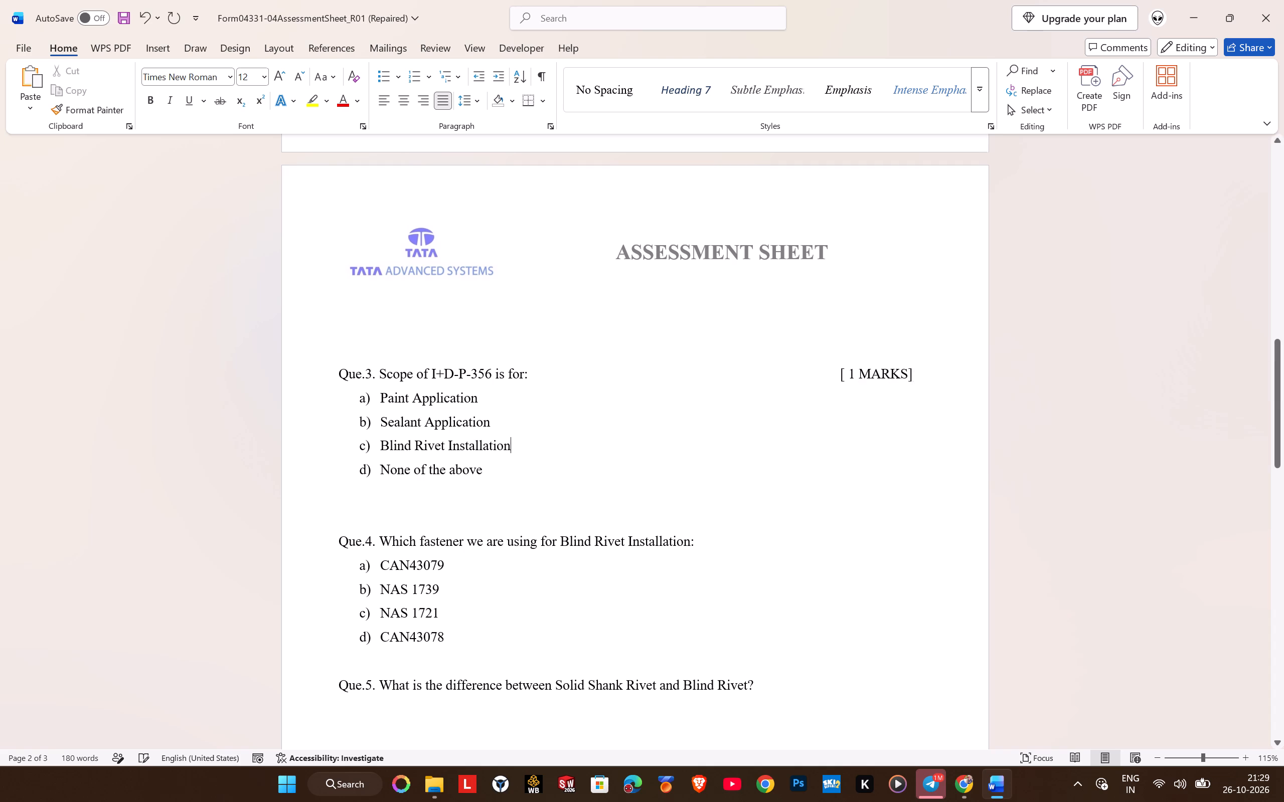
scroll(777, 455, down, 2)
scroll(777, 455, up, 8)
scroll(777, 455, down, 10)
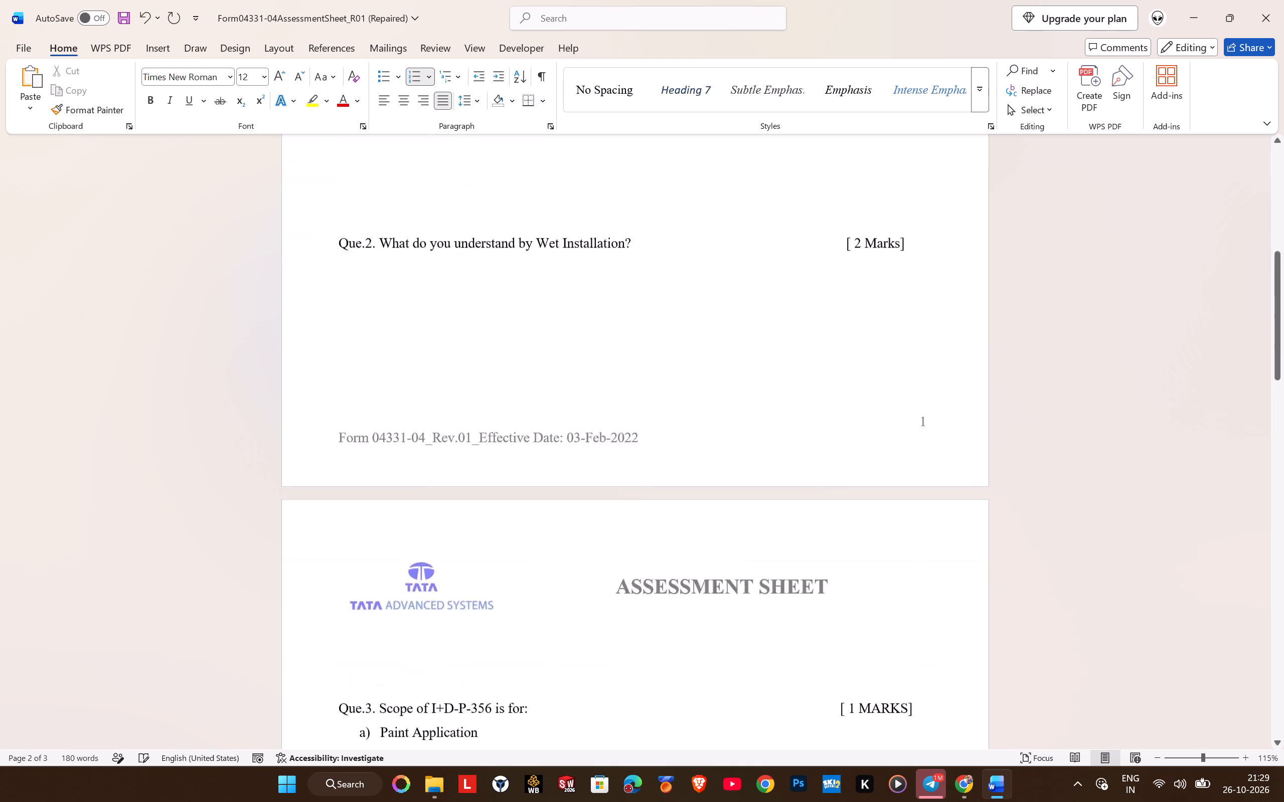
click(908, 488)
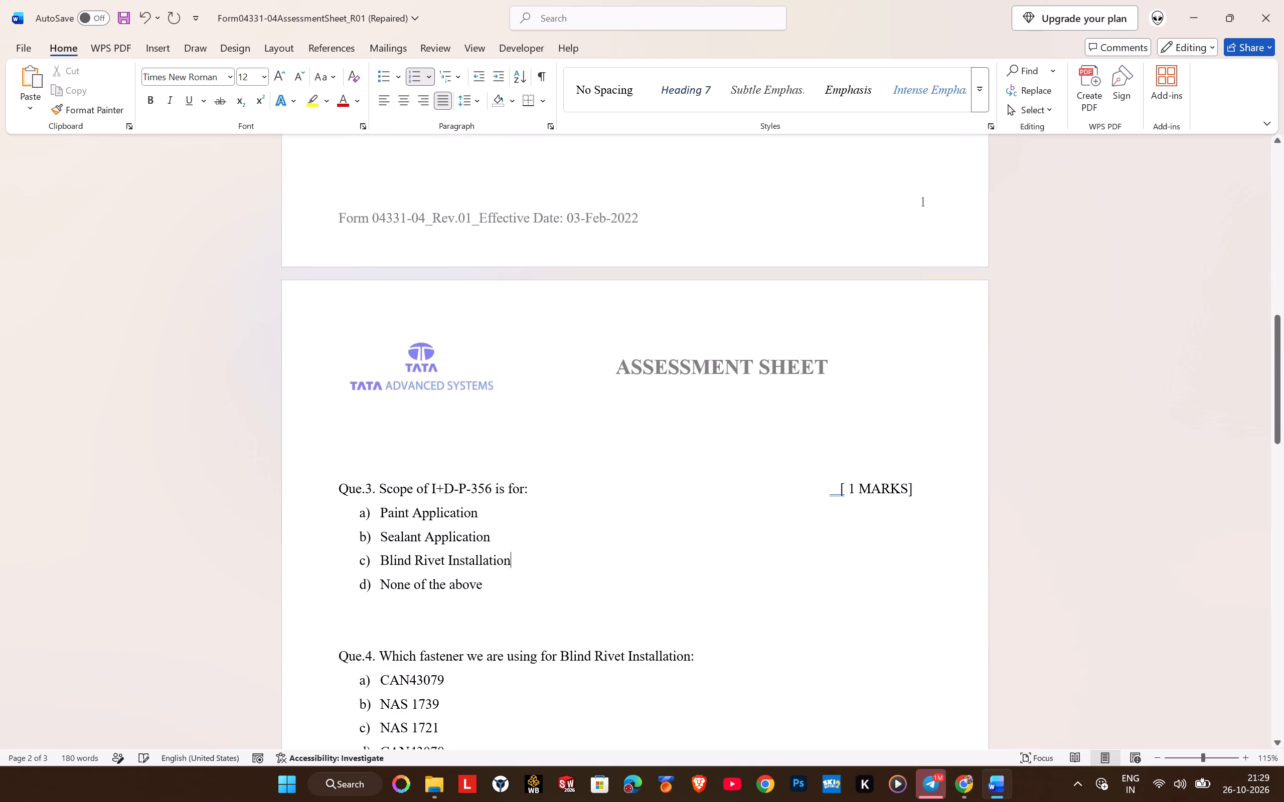
key(BackSpace)
key(BackSpace)
key(BackSpace)
key(BackSpace)
text(arks)
Add the label "[ 1 Marks]" at the far end of the Que.4 line, spaced out from the question text.
click(721, 656)
key(space)
key(space)
key(space)
key(space)
key(space)
key(space)
key(space)
key(space)
key(space)
key(space)
key(space)
key(space)
key(space)
key(space)
key(space)
key(space)
key(space)
key(space)
key(space)
key(space)
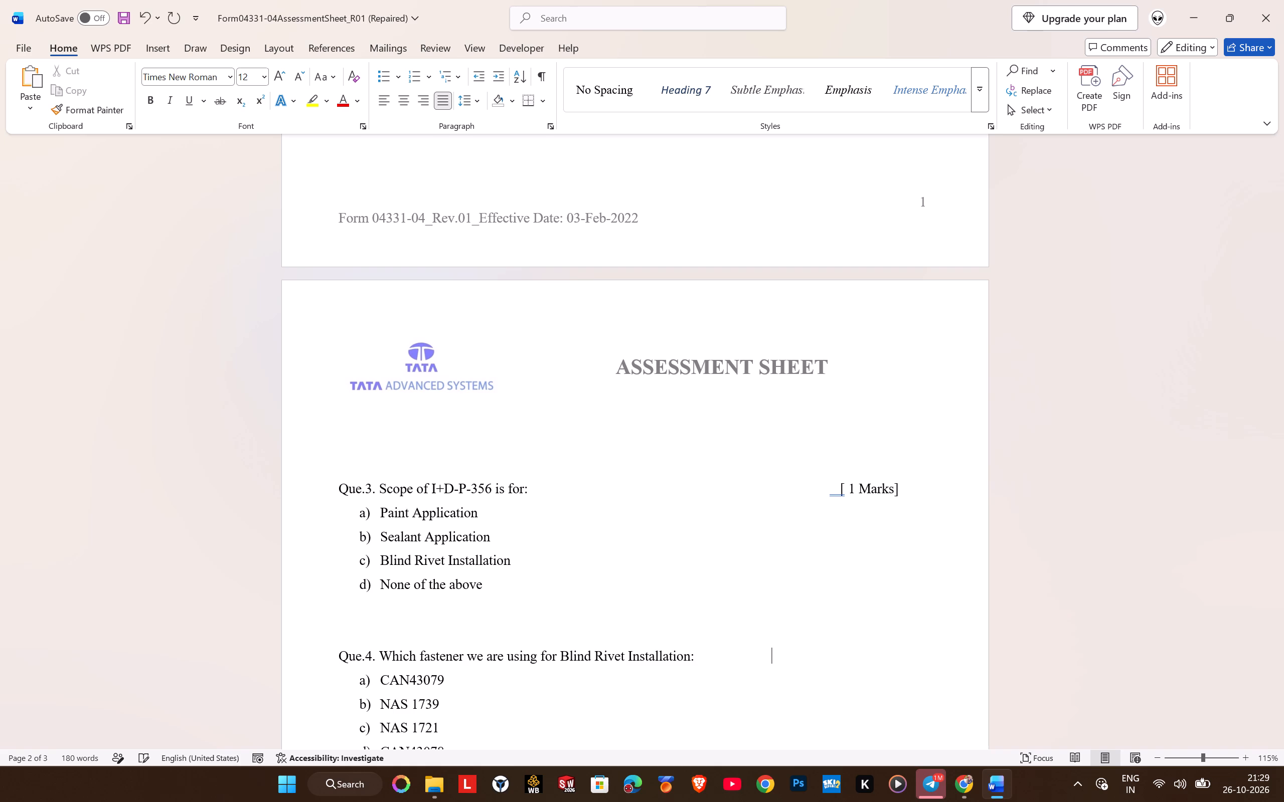
key(space)
text([)
key(space)
text(1)
key(space)
text(arks)
key(bracketright)
Add the label "[ 2 Marks]" at the far end of the Que.5 line, spaced out from the question text.
scroll(721, 656, up, 2)
scroll(721, 656, down, 5)
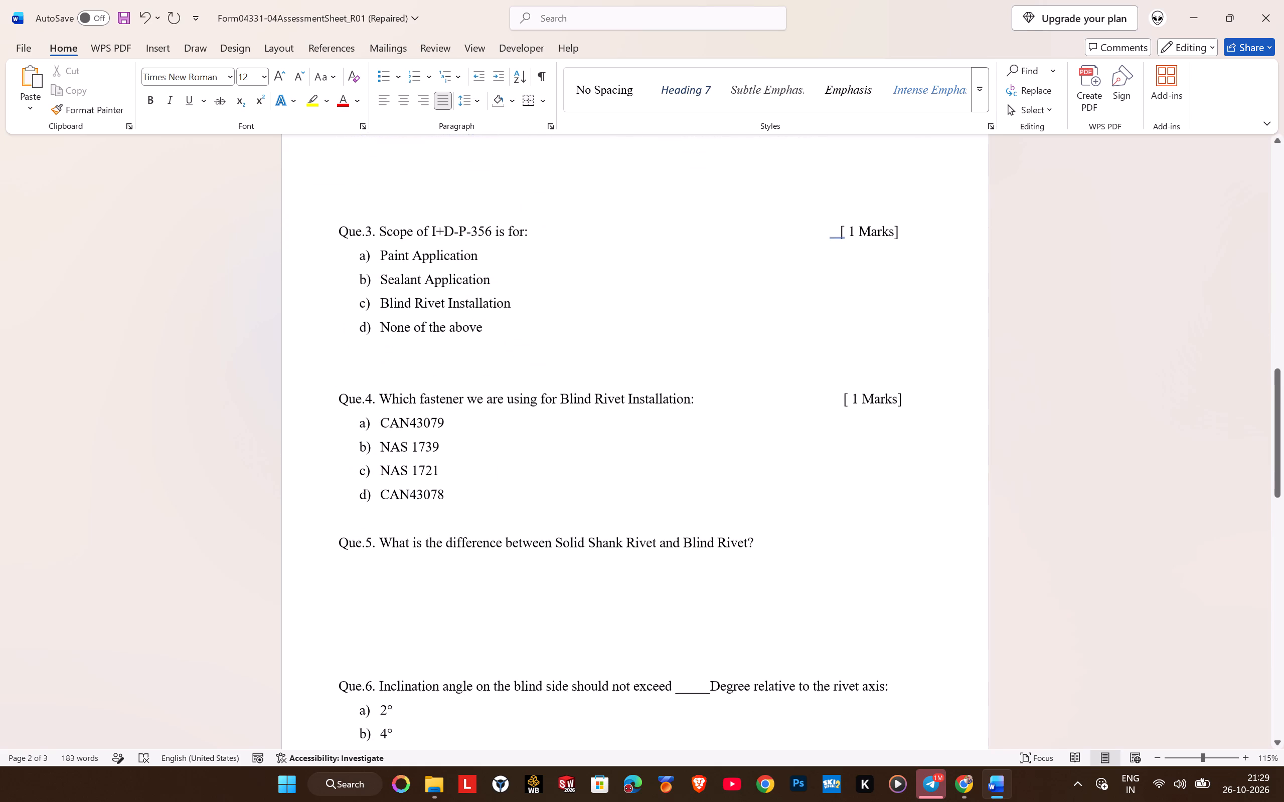
scroll(721, 656, down, 2)
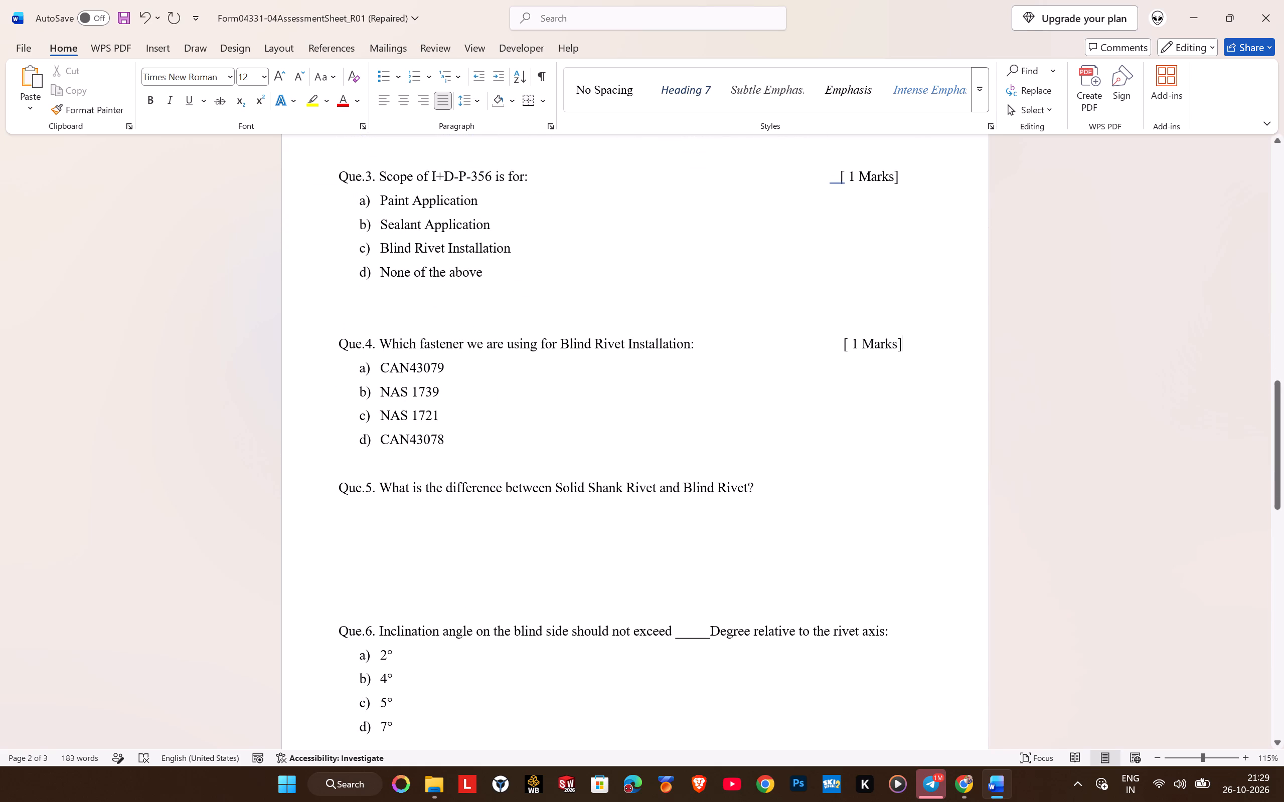
click(877, 491)
key(space)
key(space)
key(space)
key(space)
key(space)
key(space)
key(space)
key(space)
key(space)
key(space)
key(space)
key(space)
key(space)
key(space)
key(space)
key(space)
key(space)
key(space)
key(space)
key(space)
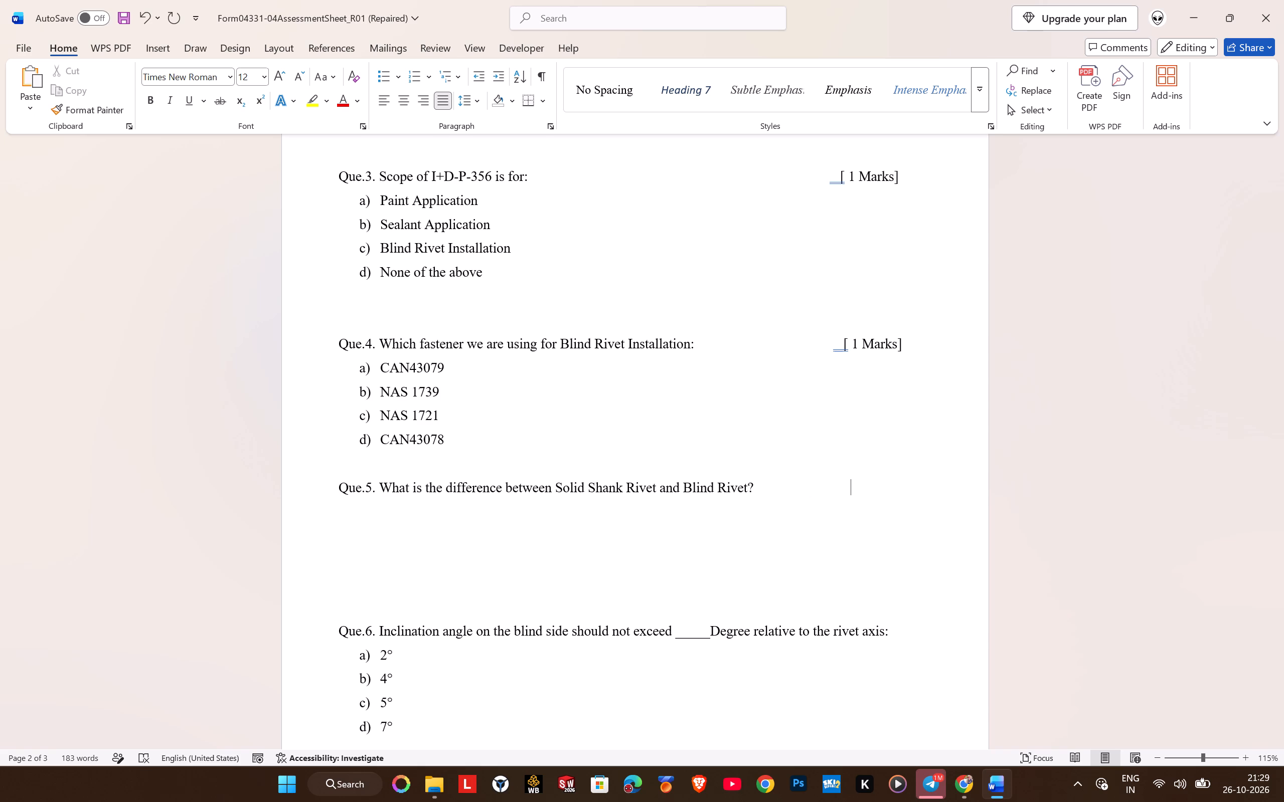
key(bracketleft)
key(space)
text(2)
key(space)
key(BackSpace)
key(s)
key(bracketright)
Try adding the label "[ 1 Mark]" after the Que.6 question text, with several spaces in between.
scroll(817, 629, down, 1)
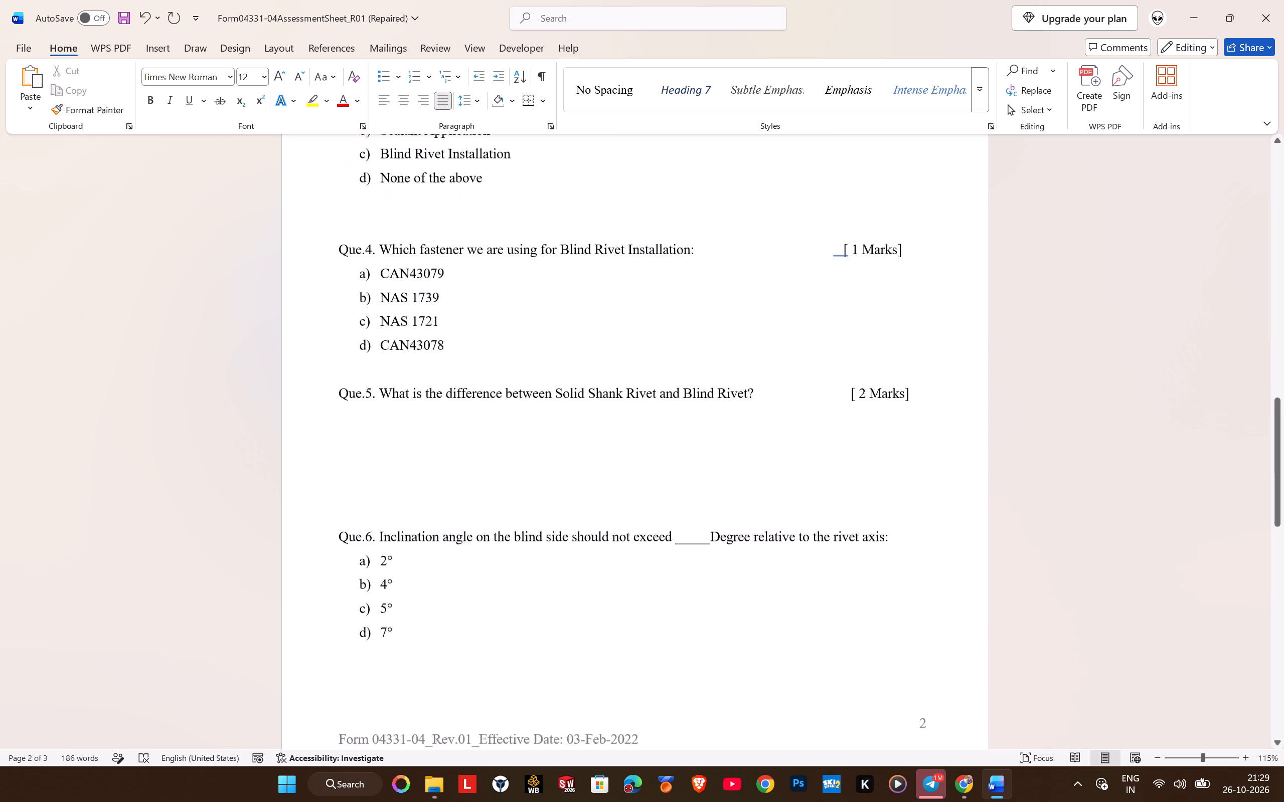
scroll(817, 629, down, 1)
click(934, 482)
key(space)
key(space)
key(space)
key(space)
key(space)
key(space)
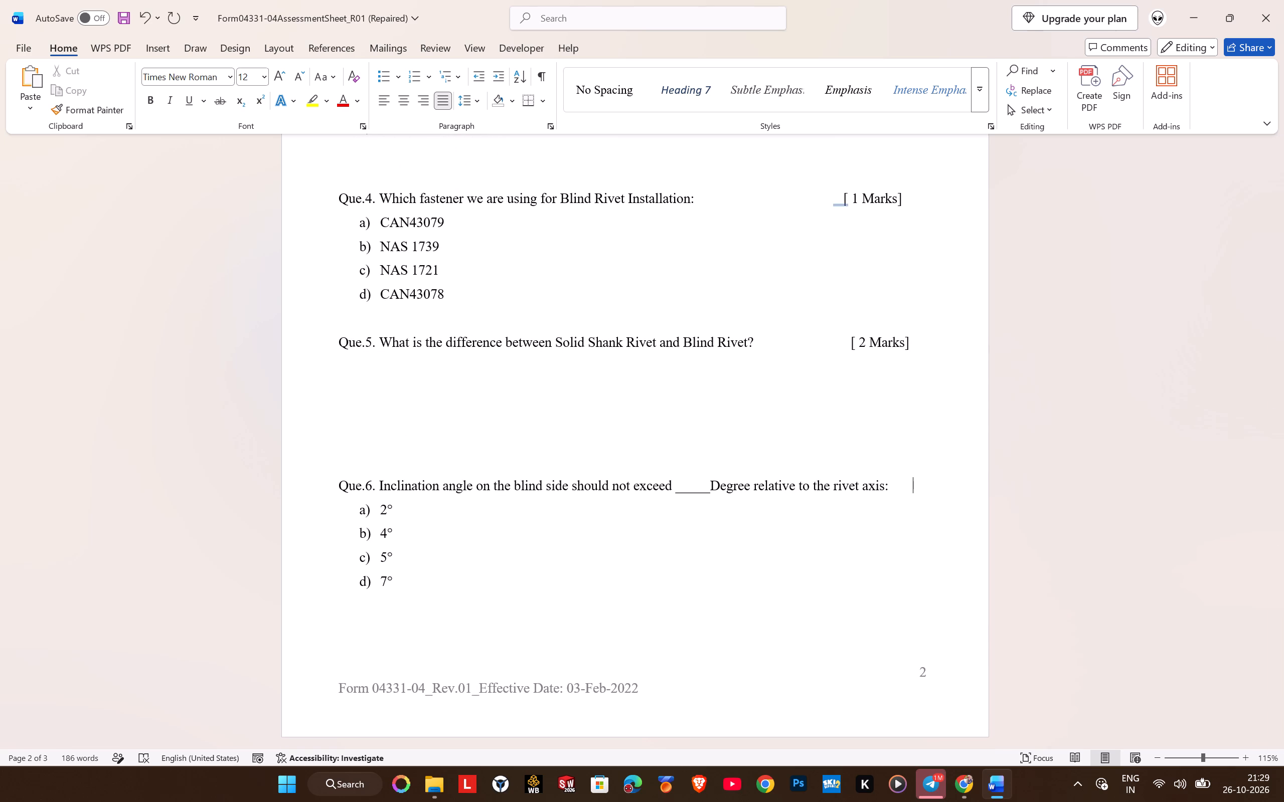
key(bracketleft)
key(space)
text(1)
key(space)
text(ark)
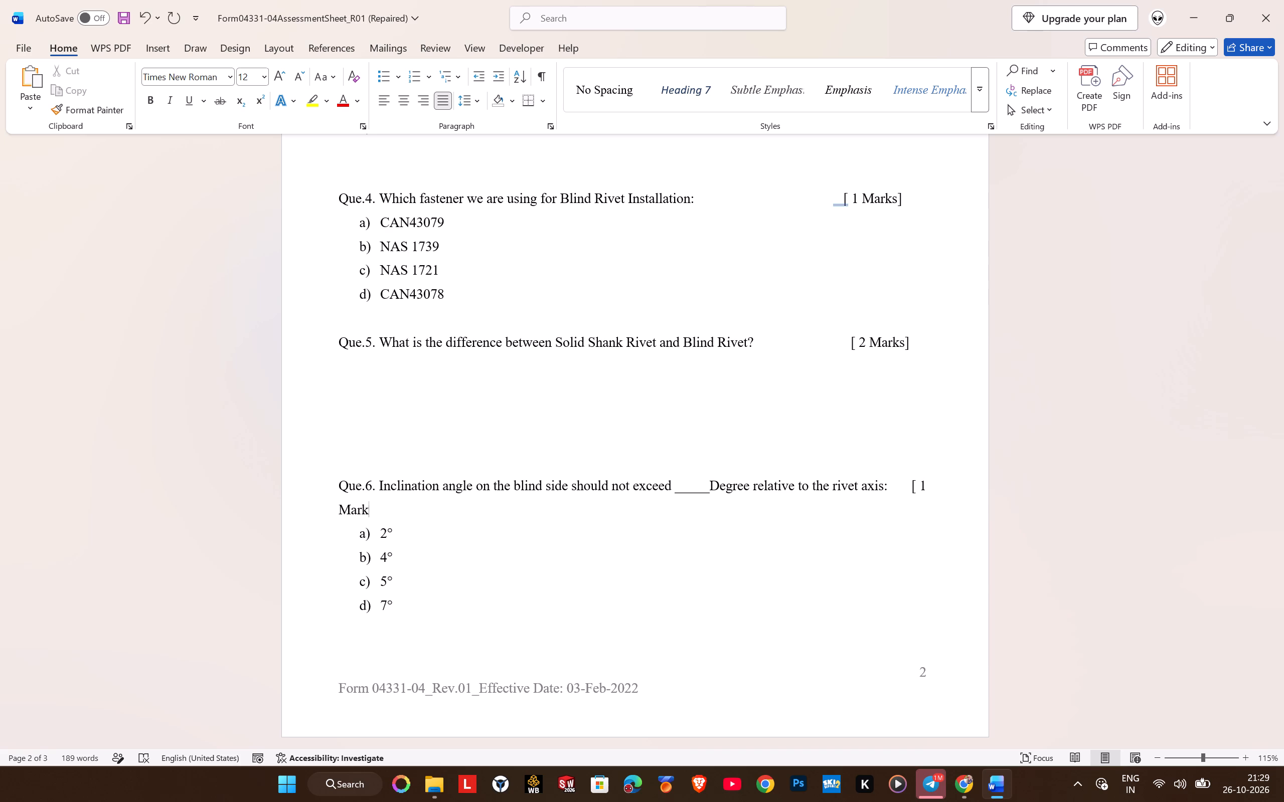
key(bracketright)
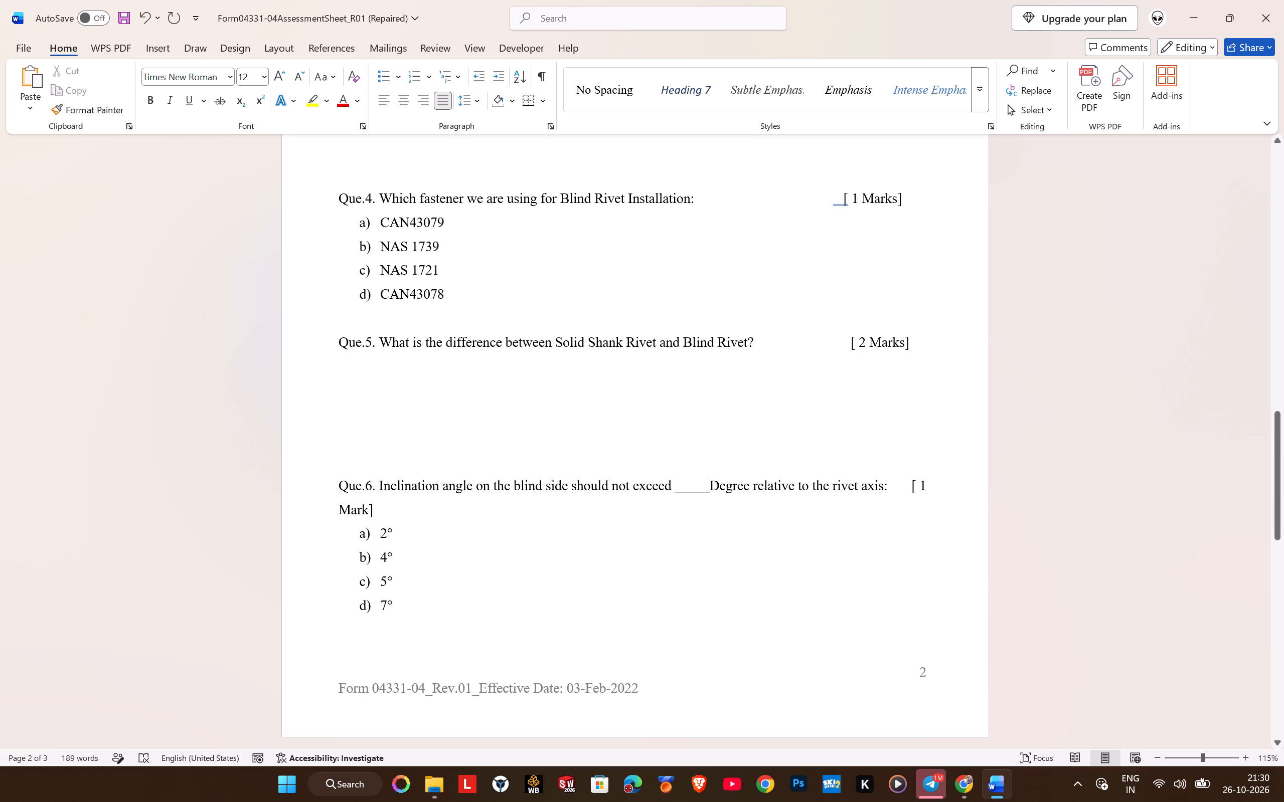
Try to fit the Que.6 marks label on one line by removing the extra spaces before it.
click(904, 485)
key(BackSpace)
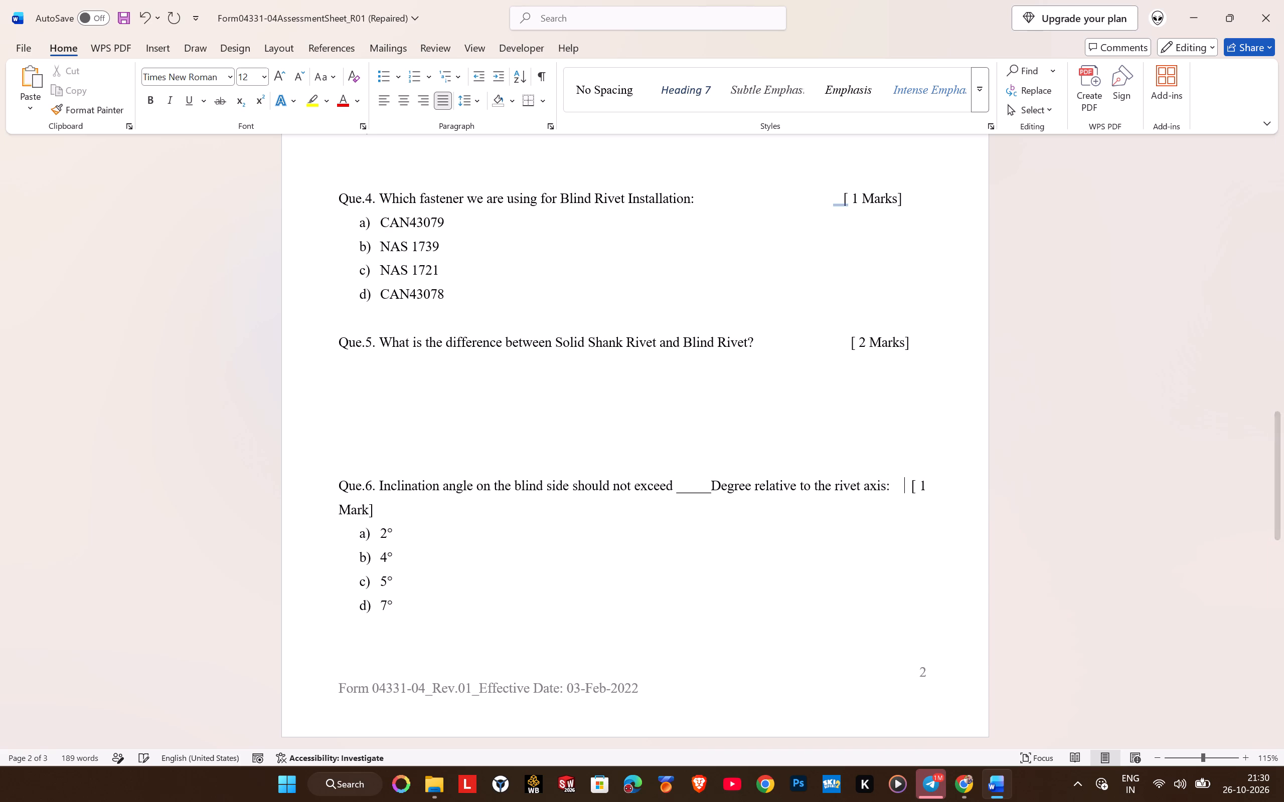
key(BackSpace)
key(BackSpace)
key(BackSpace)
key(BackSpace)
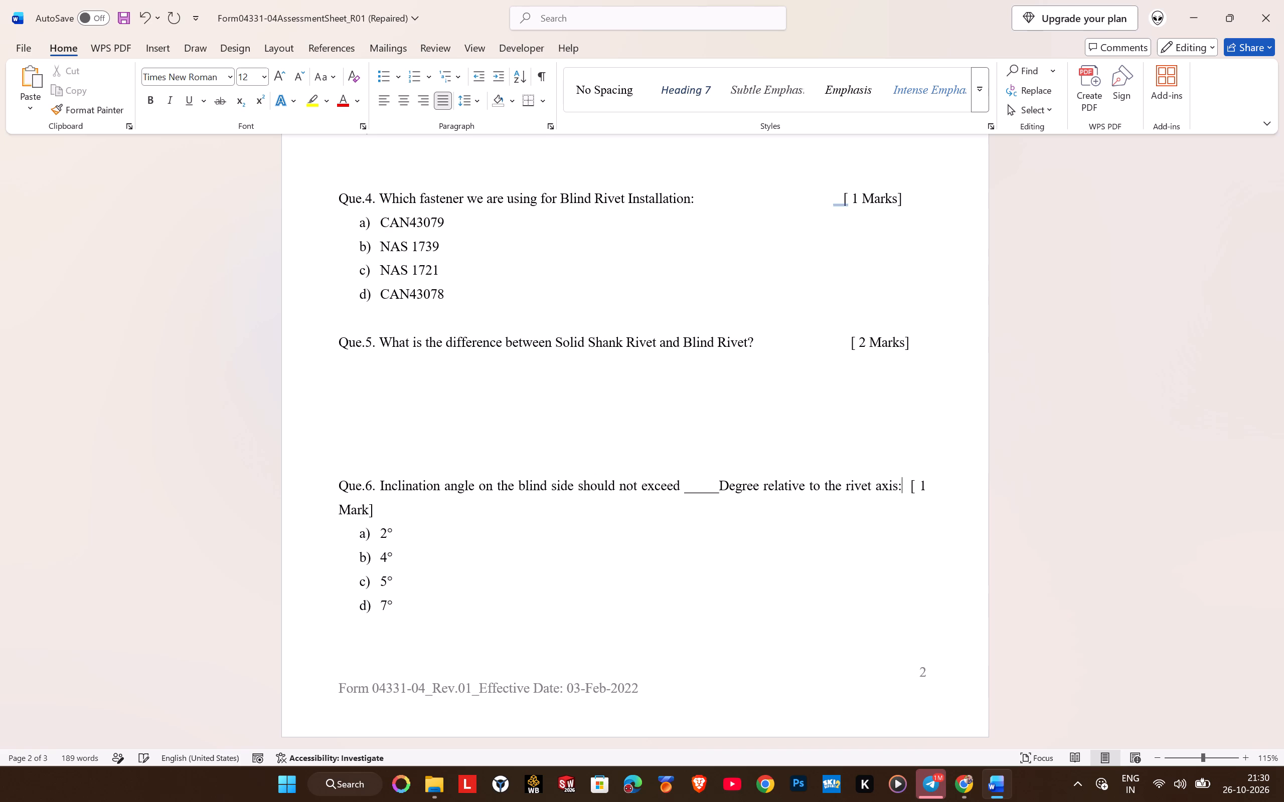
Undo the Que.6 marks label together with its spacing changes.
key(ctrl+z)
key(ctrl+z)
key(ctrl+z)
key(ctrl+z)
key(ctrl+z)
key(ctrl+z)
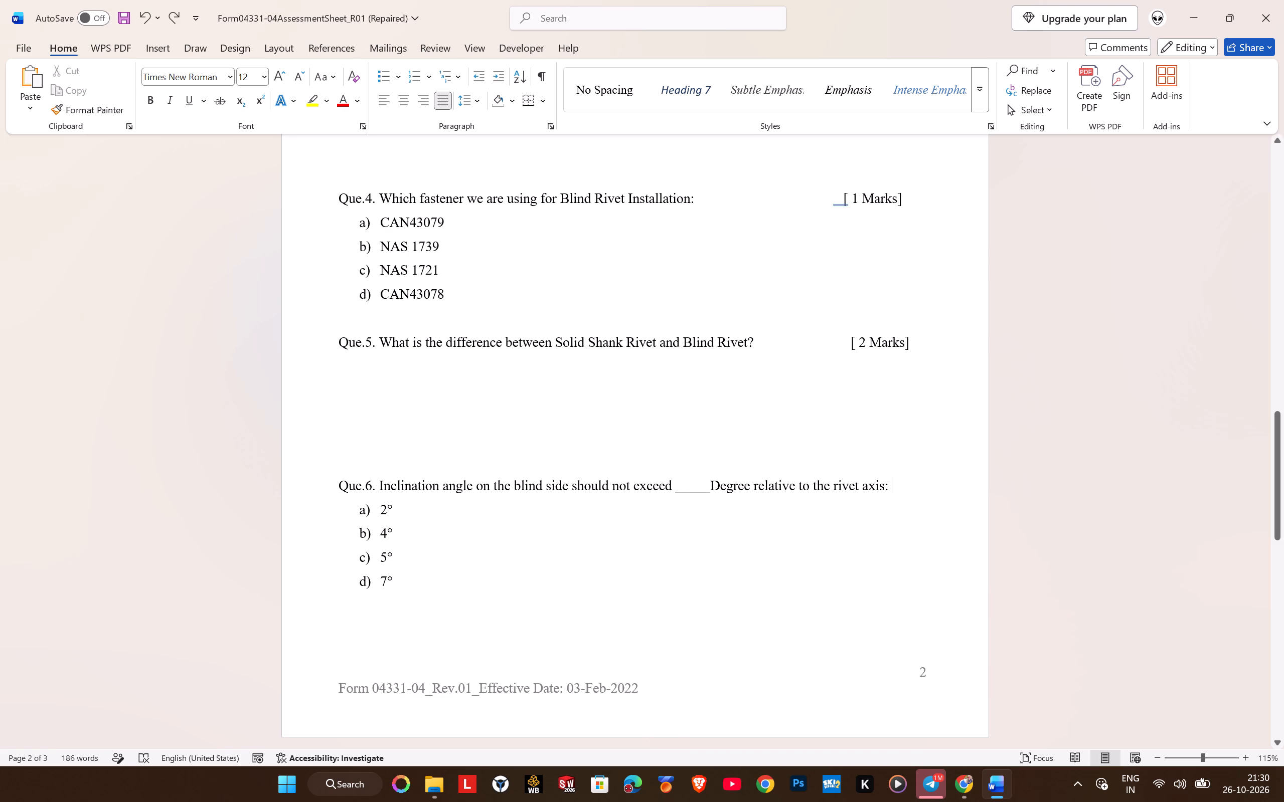
Add the compact label "[1 Mark]" directly after the Que.6 question text, with only a small gap.
key(space)
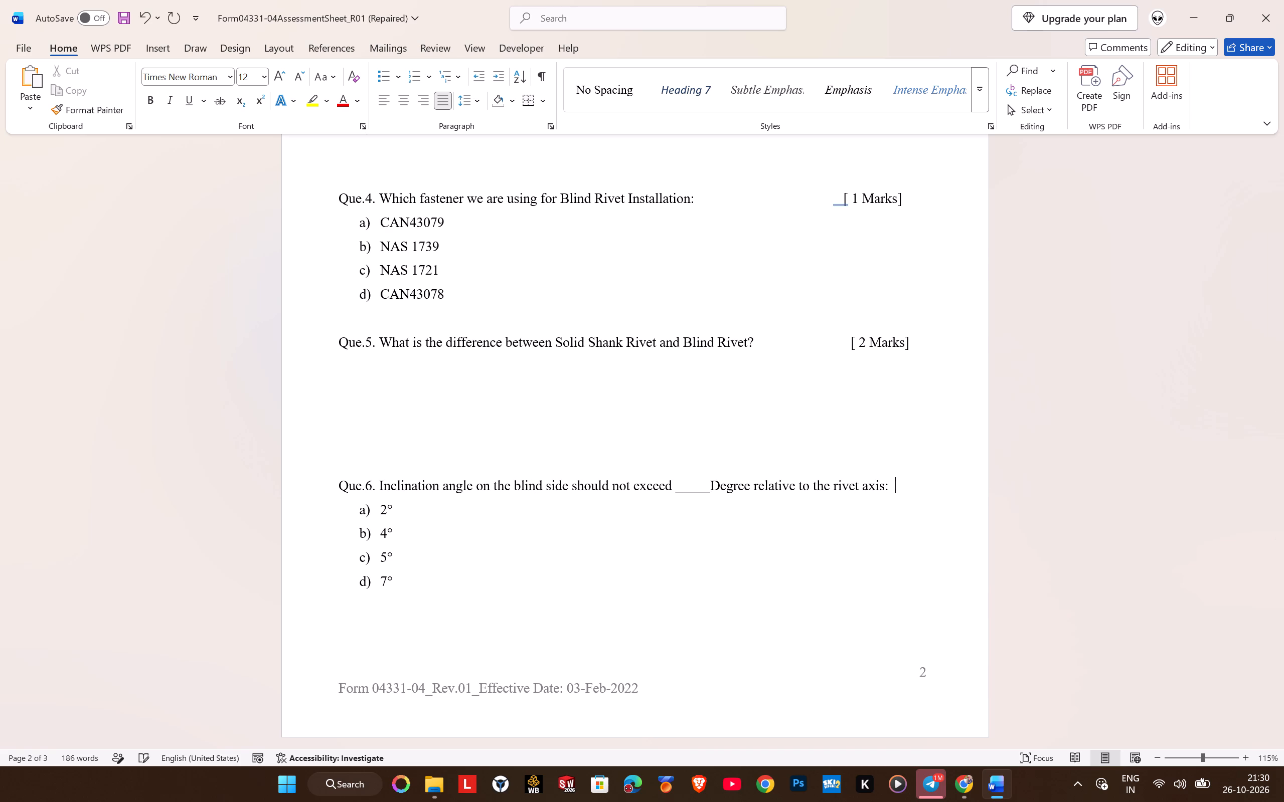
key(bracketleft)
key(1)
key(space)
text(M)
text(ar)
key(k)
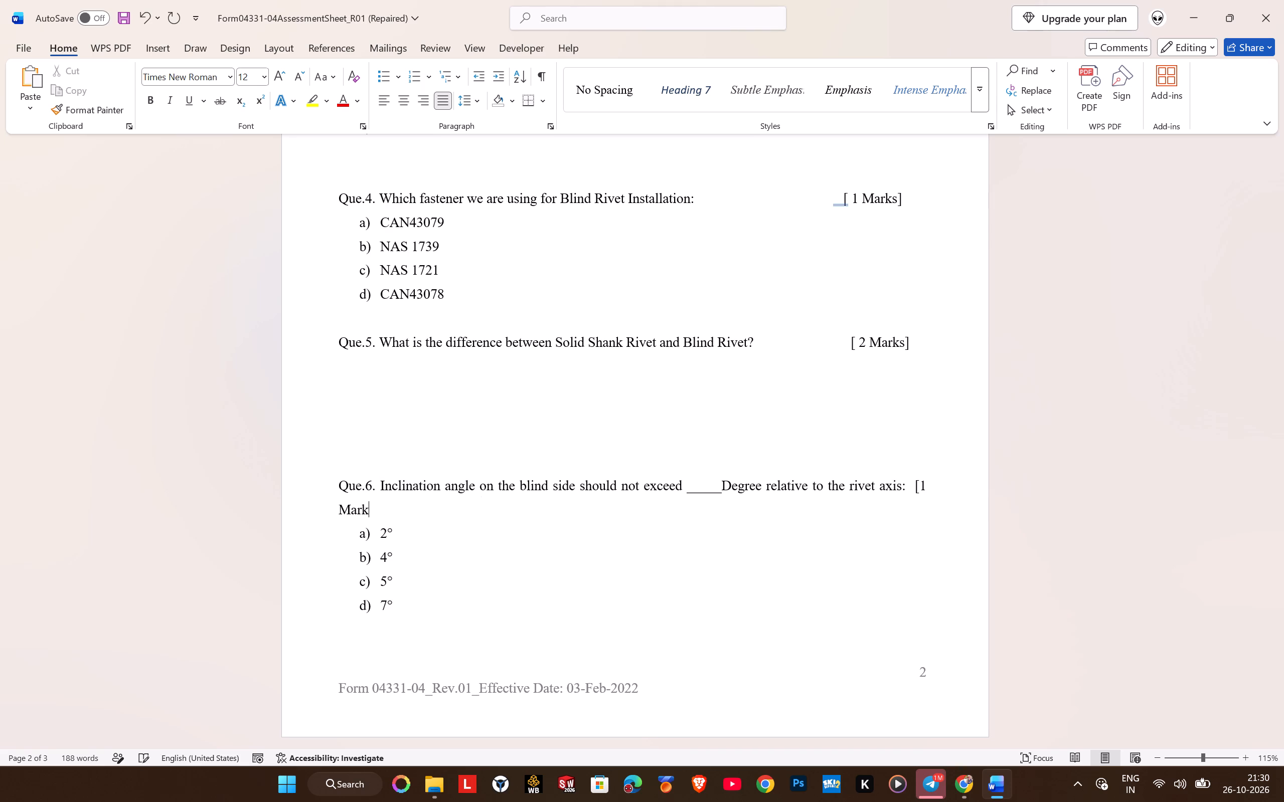
key(bracketright)
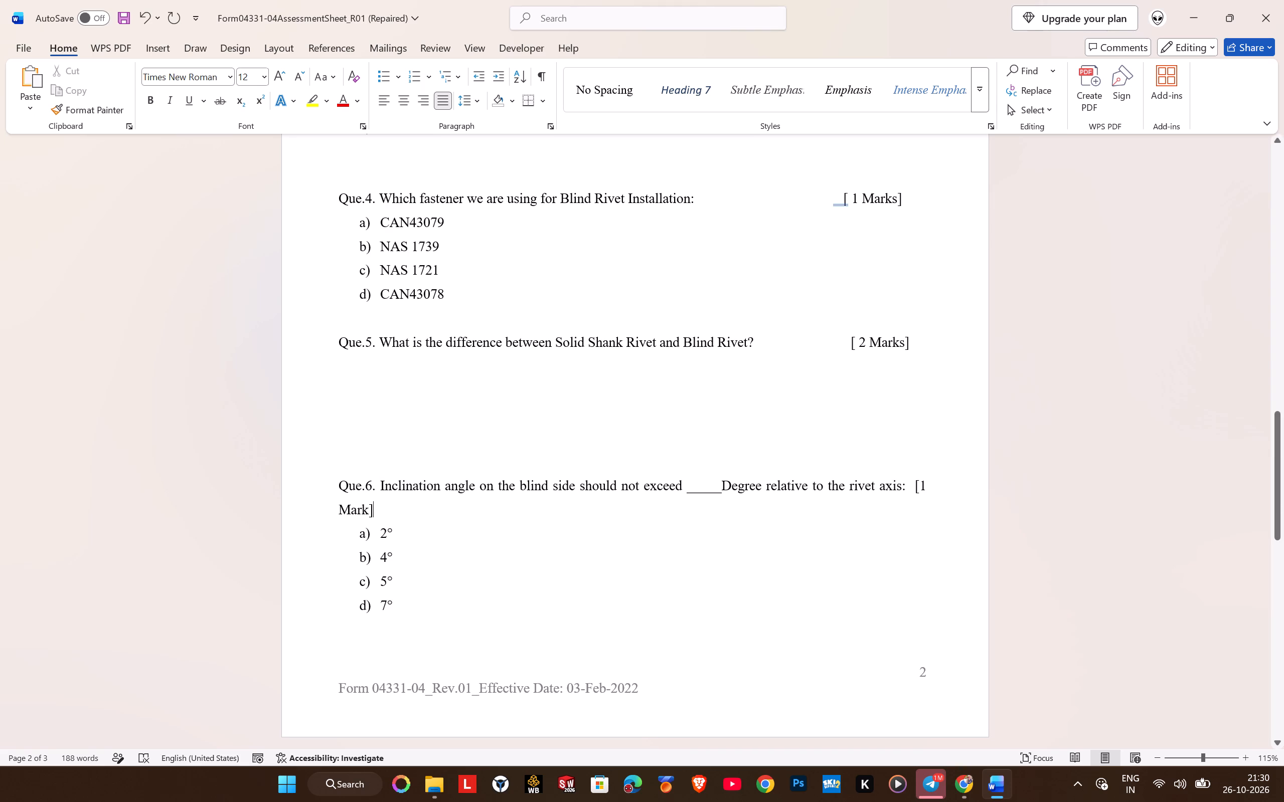
Shorten the fill-in blank before "Degree" in Que.6 by two underscores so the marks label fits on the question line.
click(718, 487)
key(BackSpace)
key(BackSpace)
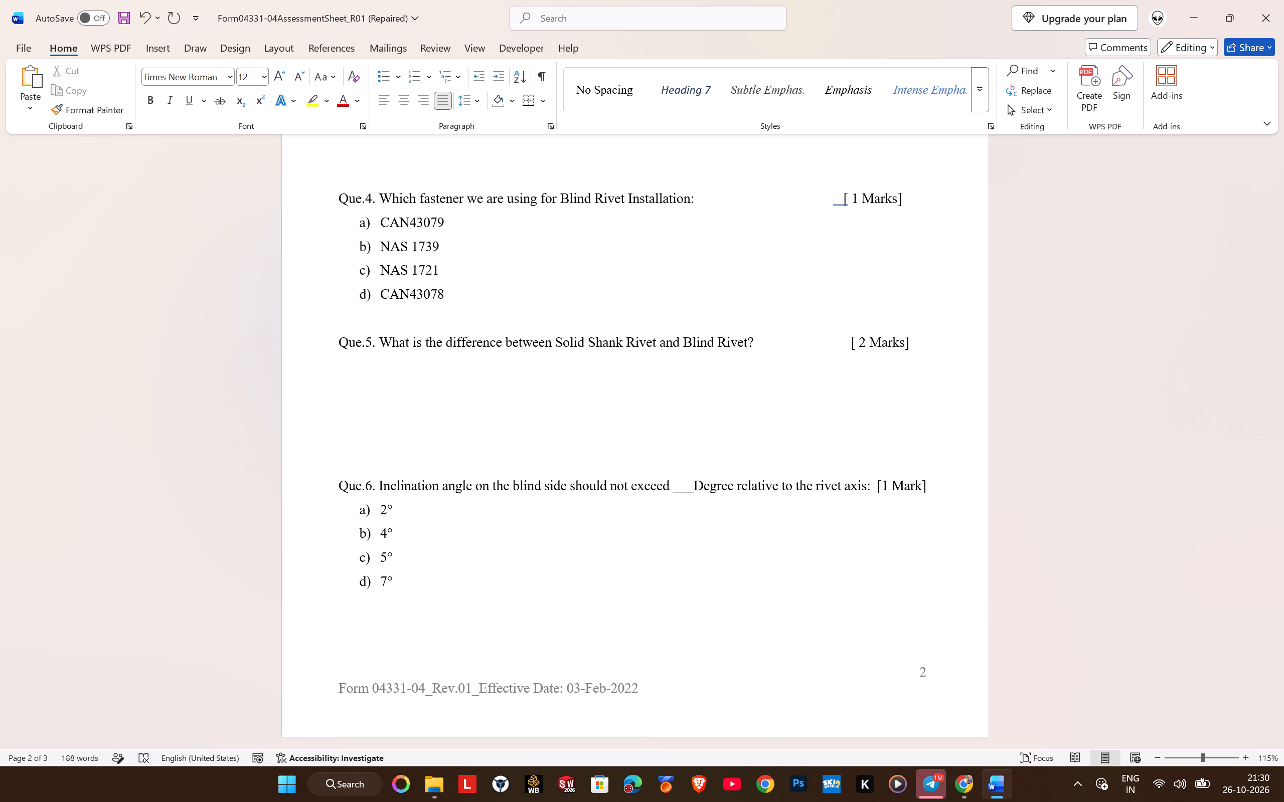
click(812, 566)
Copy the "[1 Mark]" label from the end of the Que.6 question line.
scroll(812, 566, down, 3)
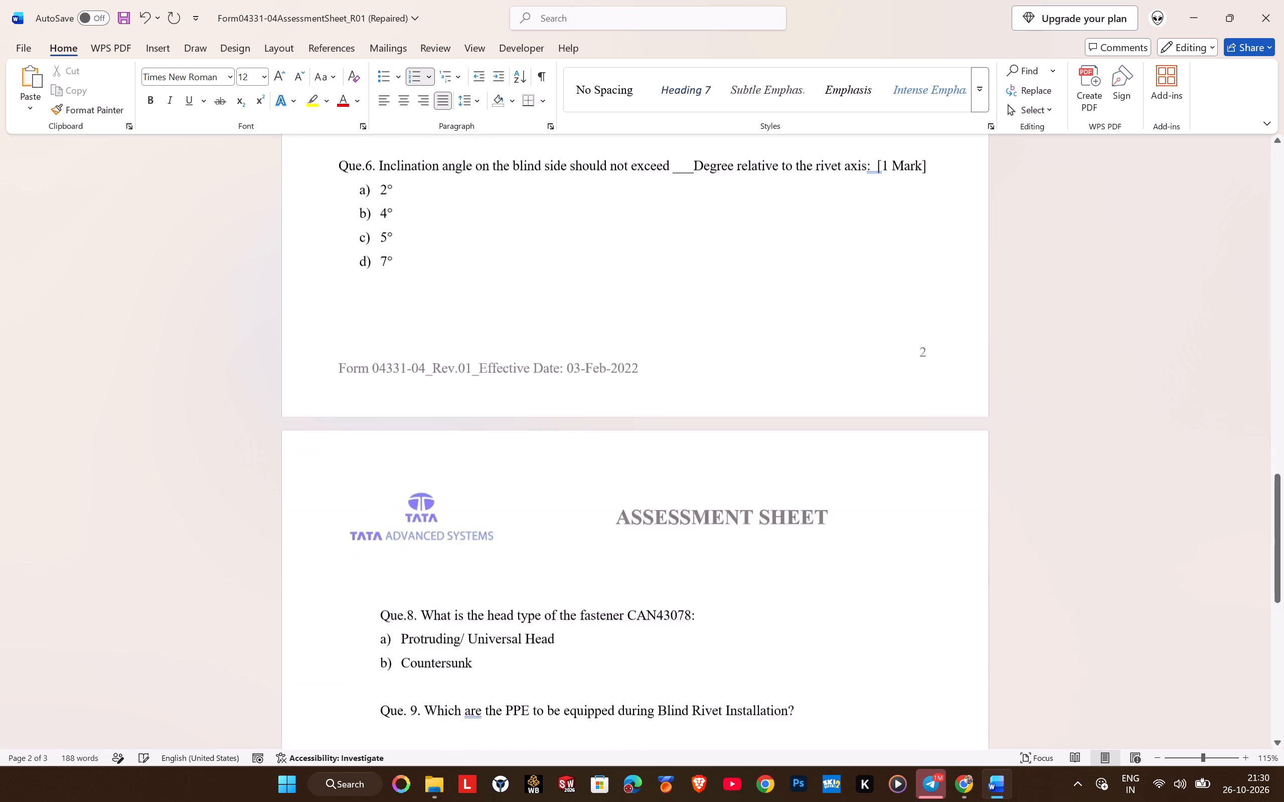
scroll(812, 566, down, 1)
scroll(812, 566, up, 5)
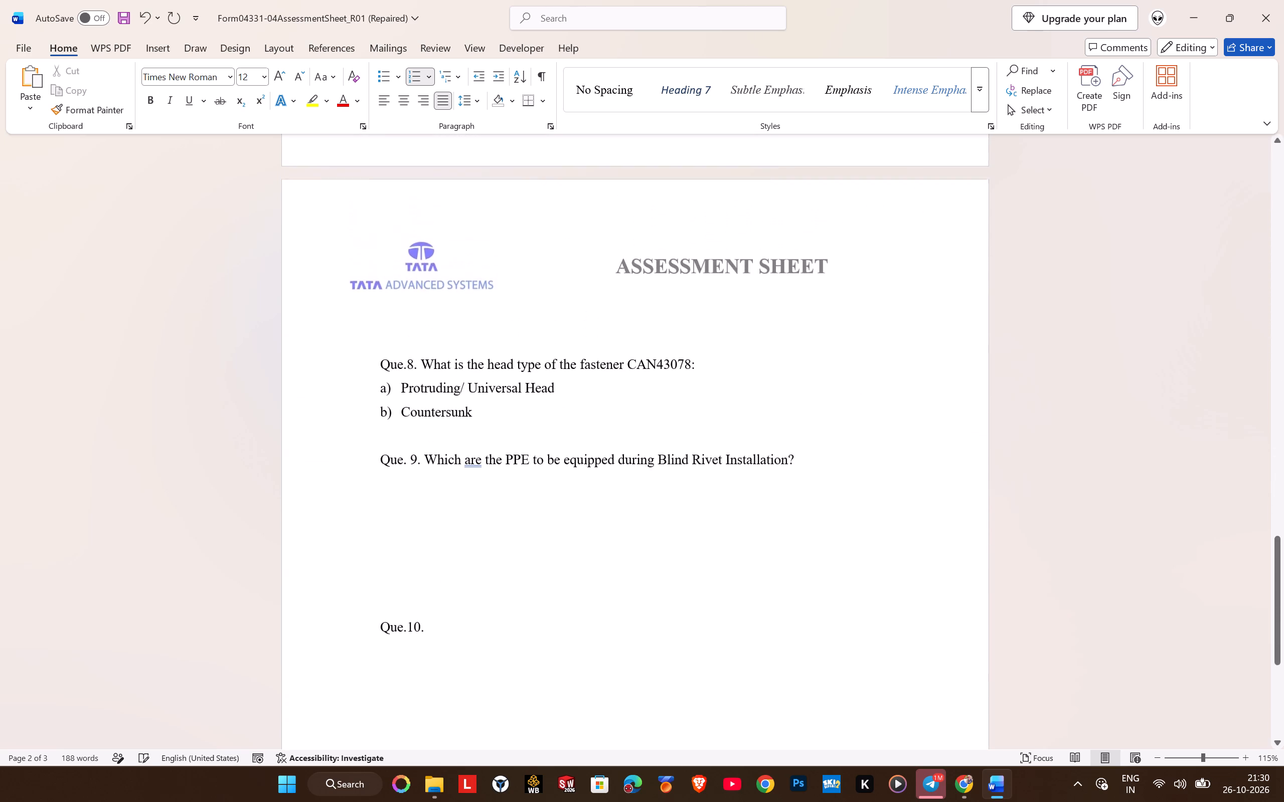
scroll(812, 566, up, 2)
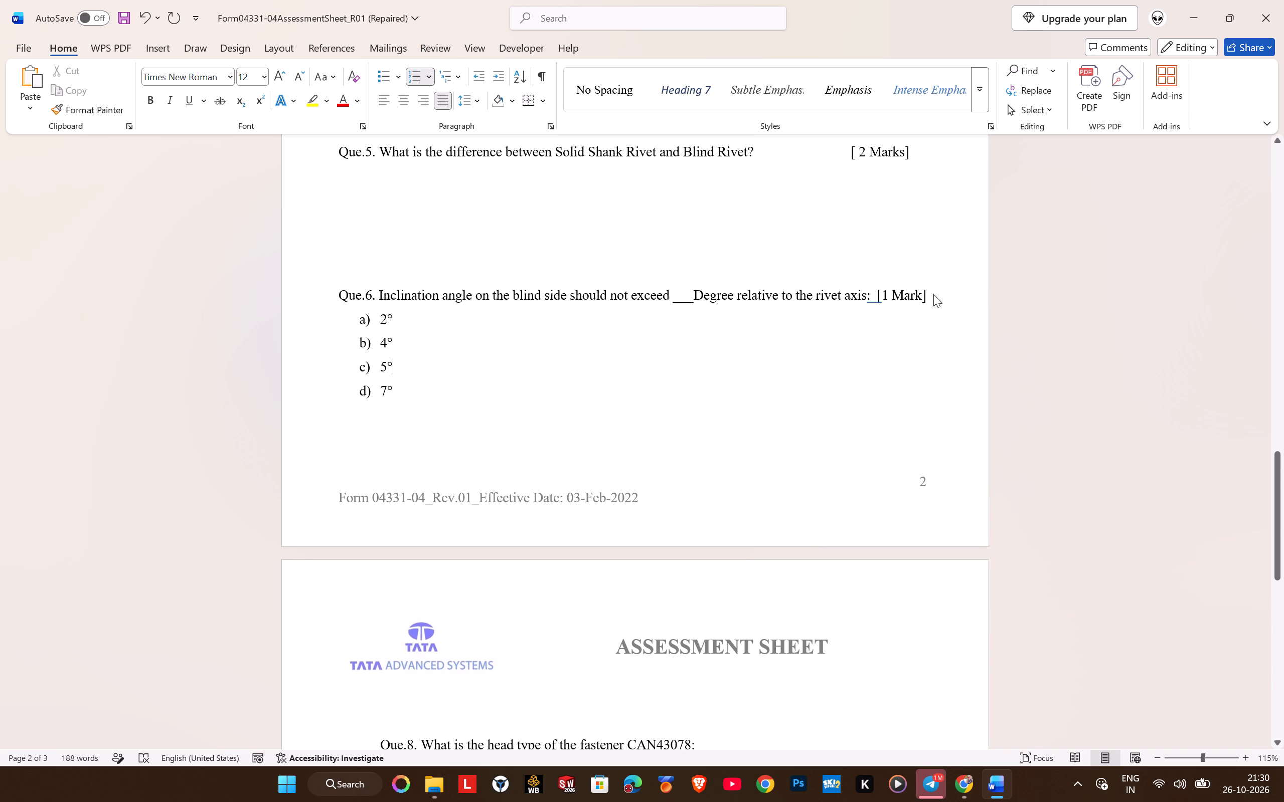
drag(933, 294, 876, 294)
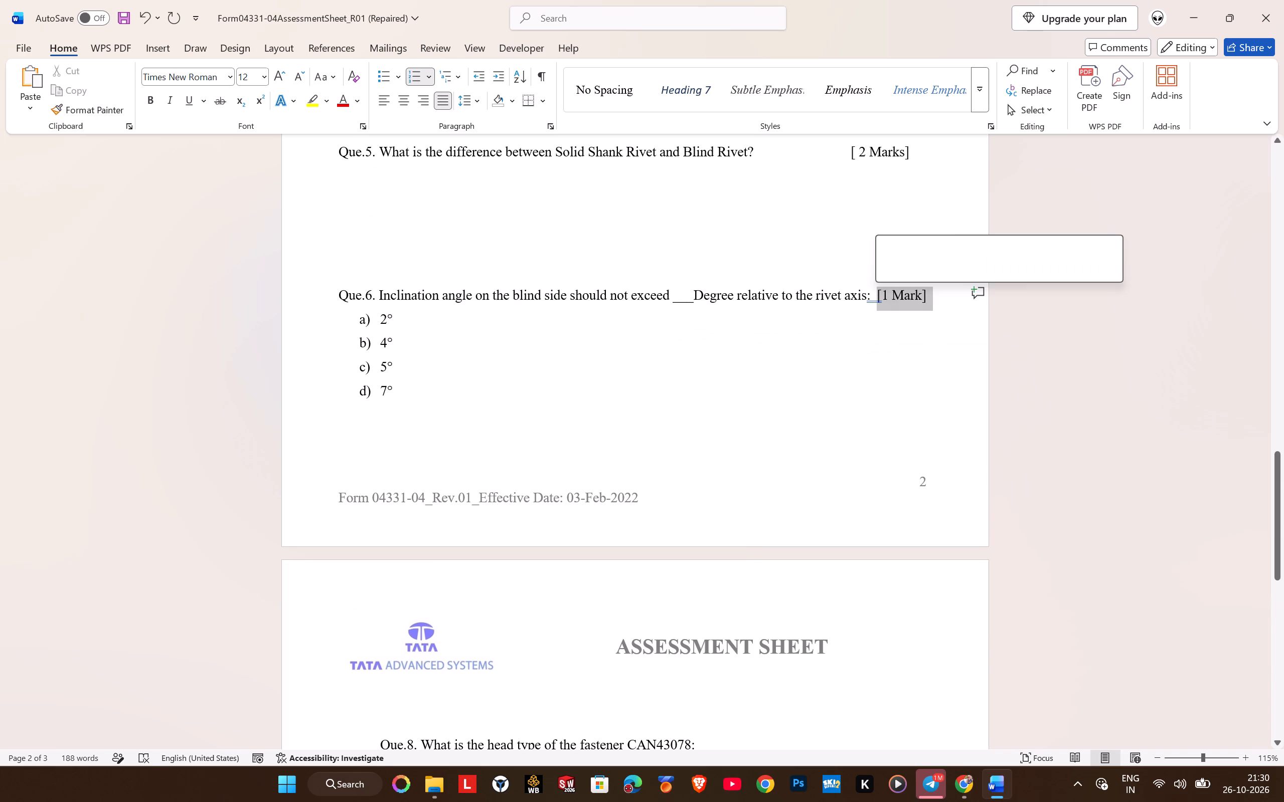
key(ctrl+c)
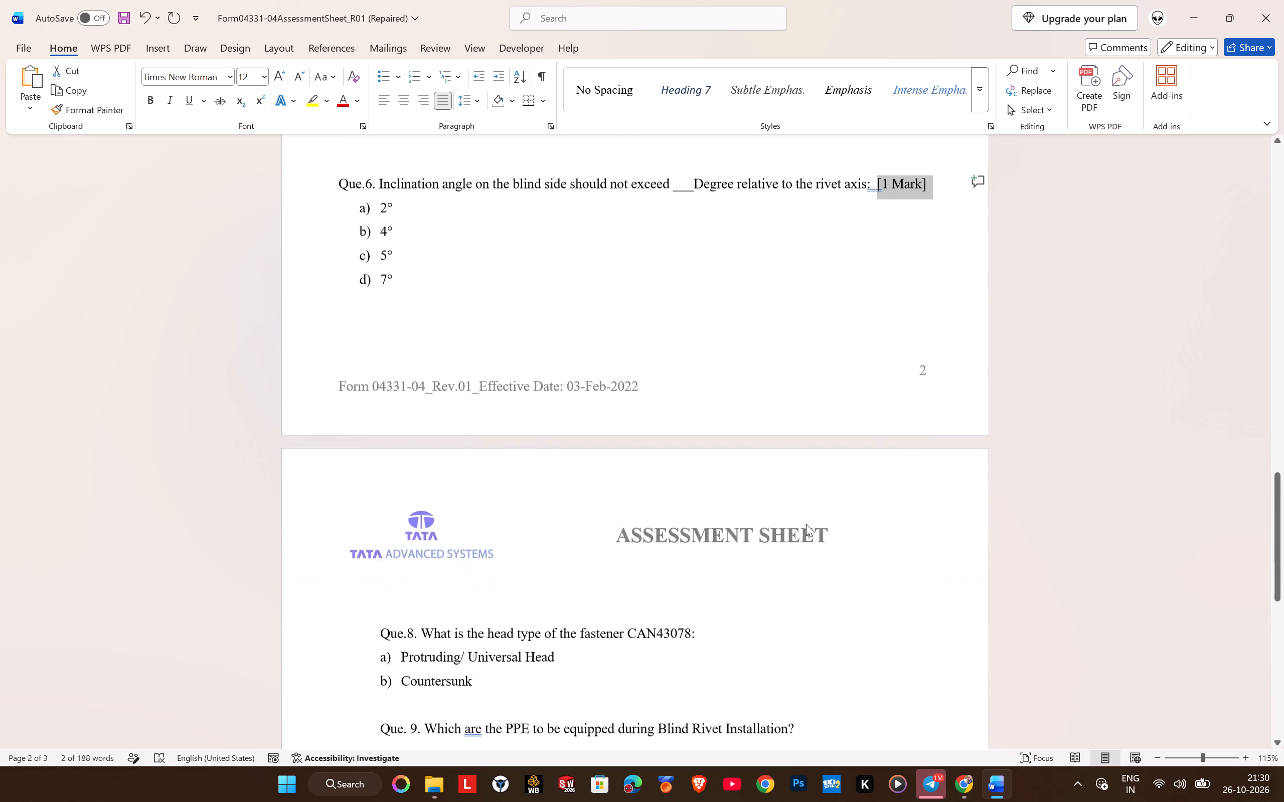
Add a wide run of spaces after the Que.8 question text to make room for its marks label.
scroll(809, 443, up, 3)
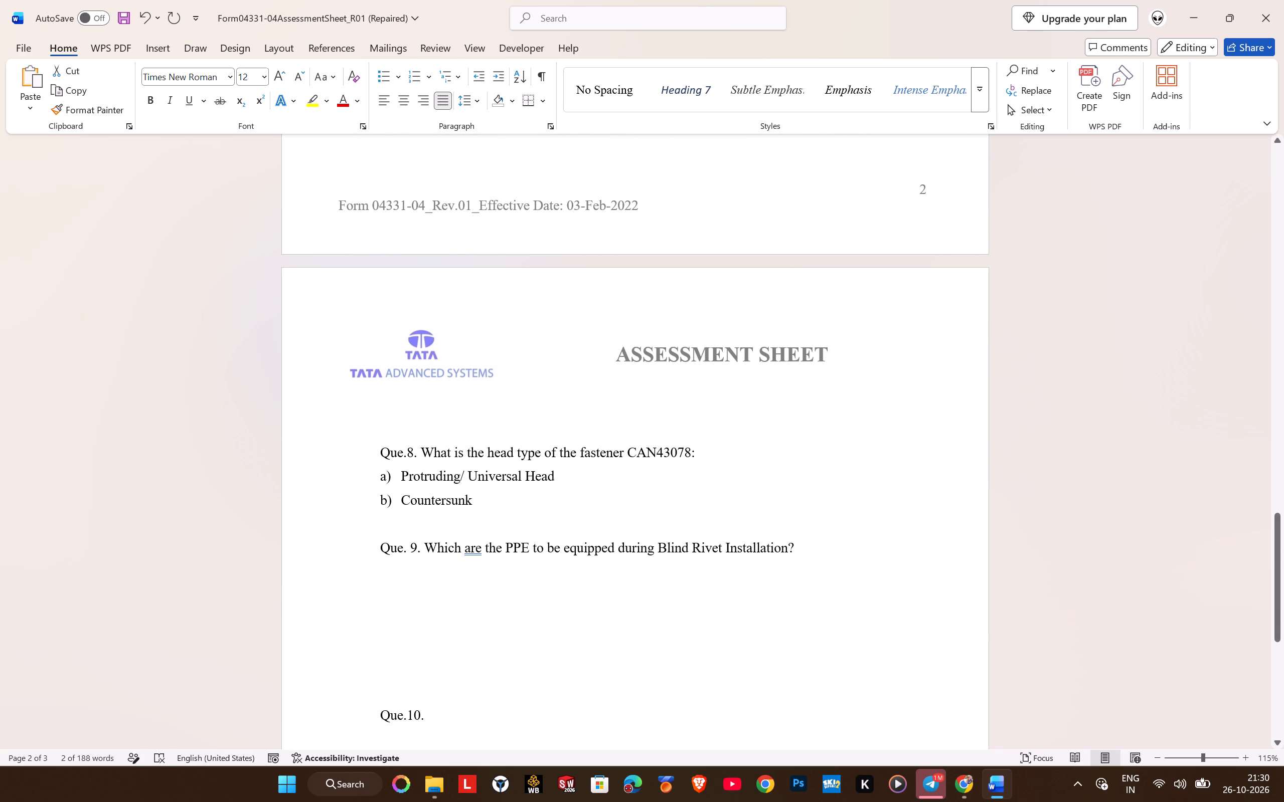
click(712, 449)
key(space)
key(space)
key(space)
key(space)
key(space)
key(space)
key(space)
key(space)
key(space)
key(space)
key(space)
key(space)
key(space)
key(space)
key(space)
key(space)
key(space)
key(space)
key(space)
key(space)
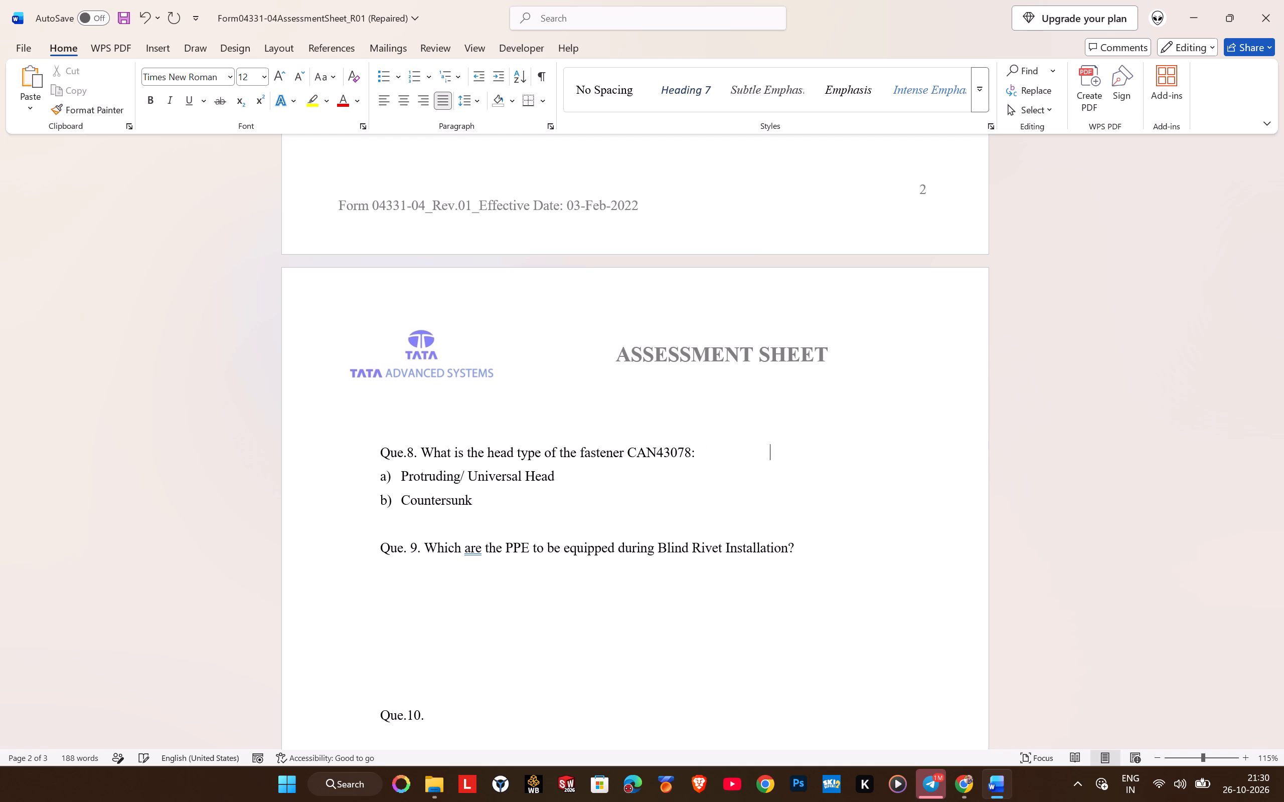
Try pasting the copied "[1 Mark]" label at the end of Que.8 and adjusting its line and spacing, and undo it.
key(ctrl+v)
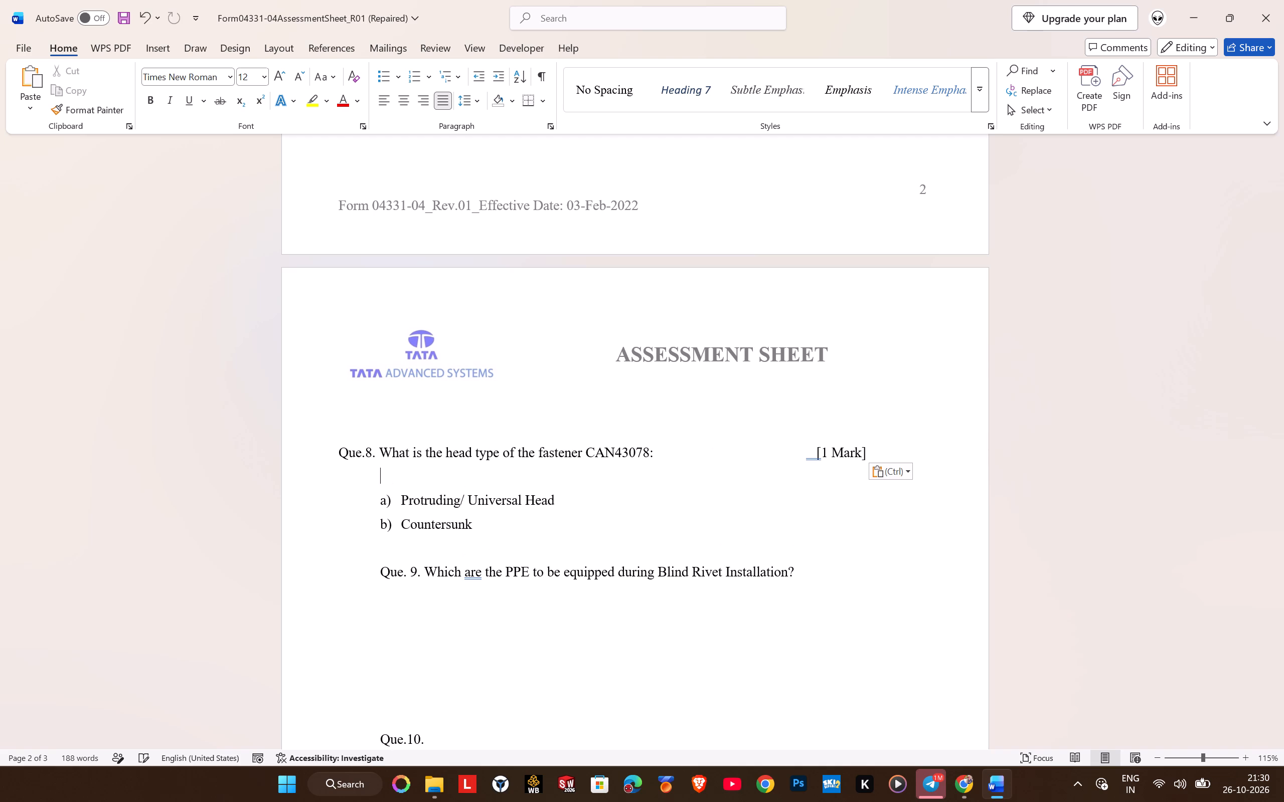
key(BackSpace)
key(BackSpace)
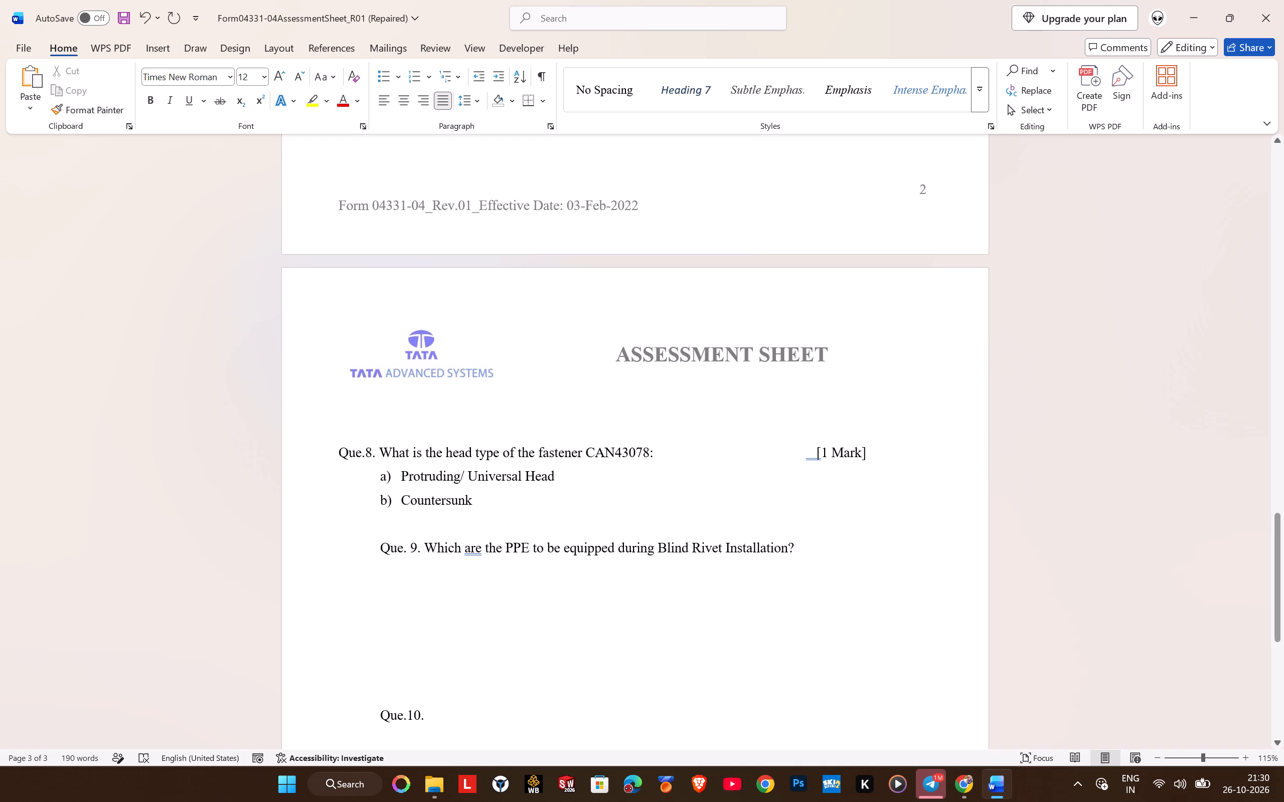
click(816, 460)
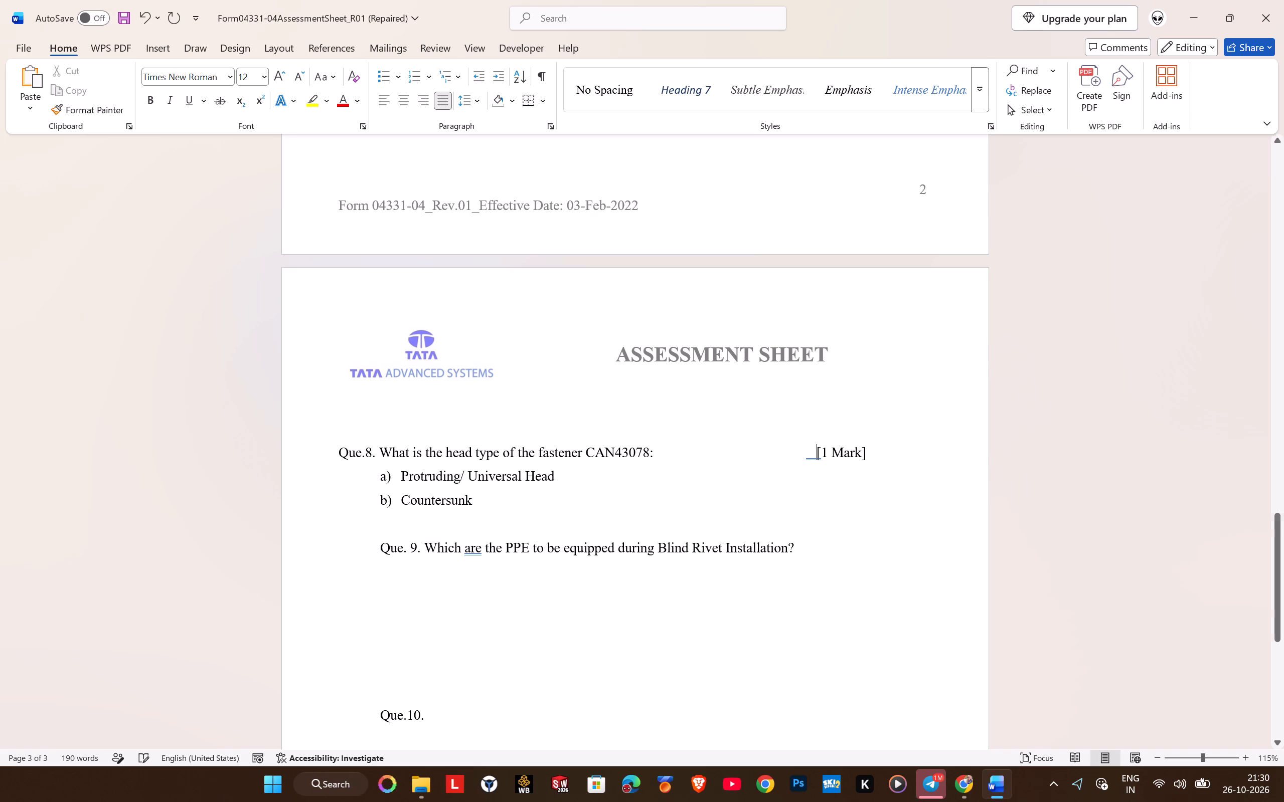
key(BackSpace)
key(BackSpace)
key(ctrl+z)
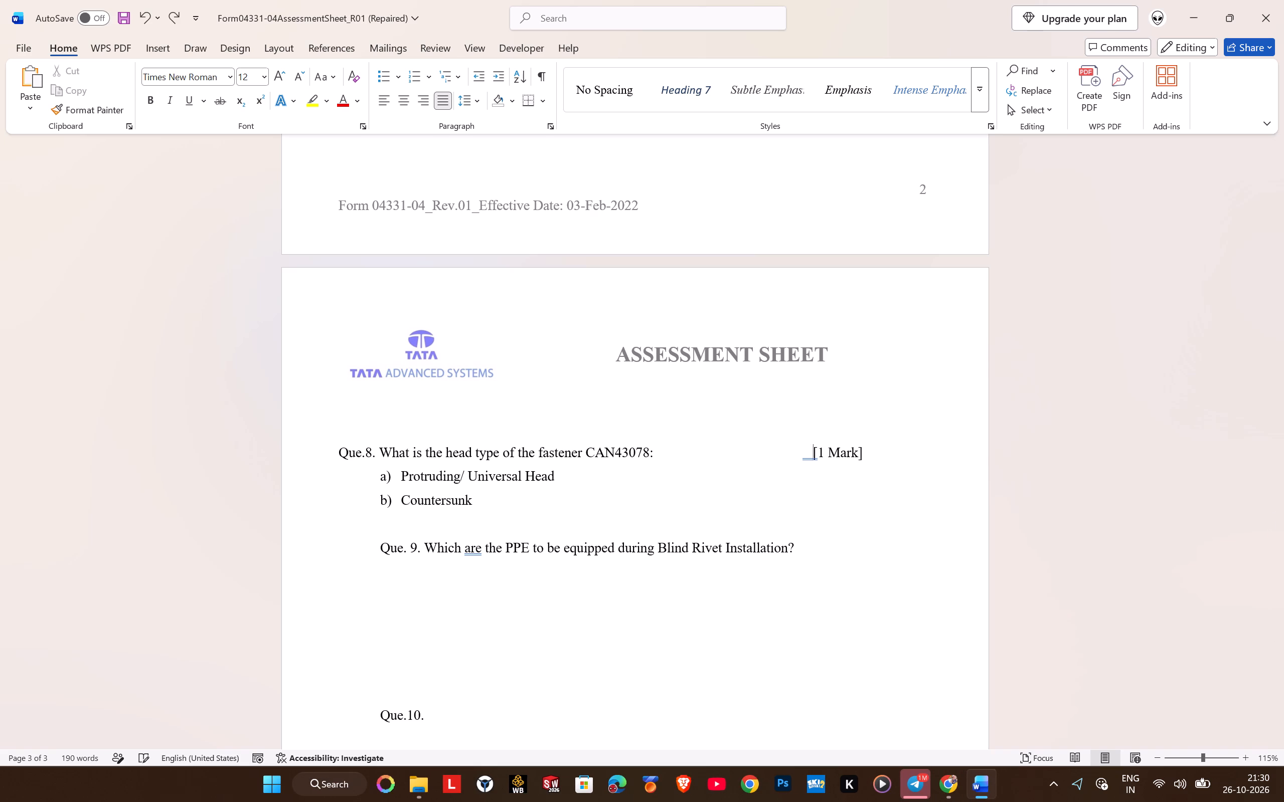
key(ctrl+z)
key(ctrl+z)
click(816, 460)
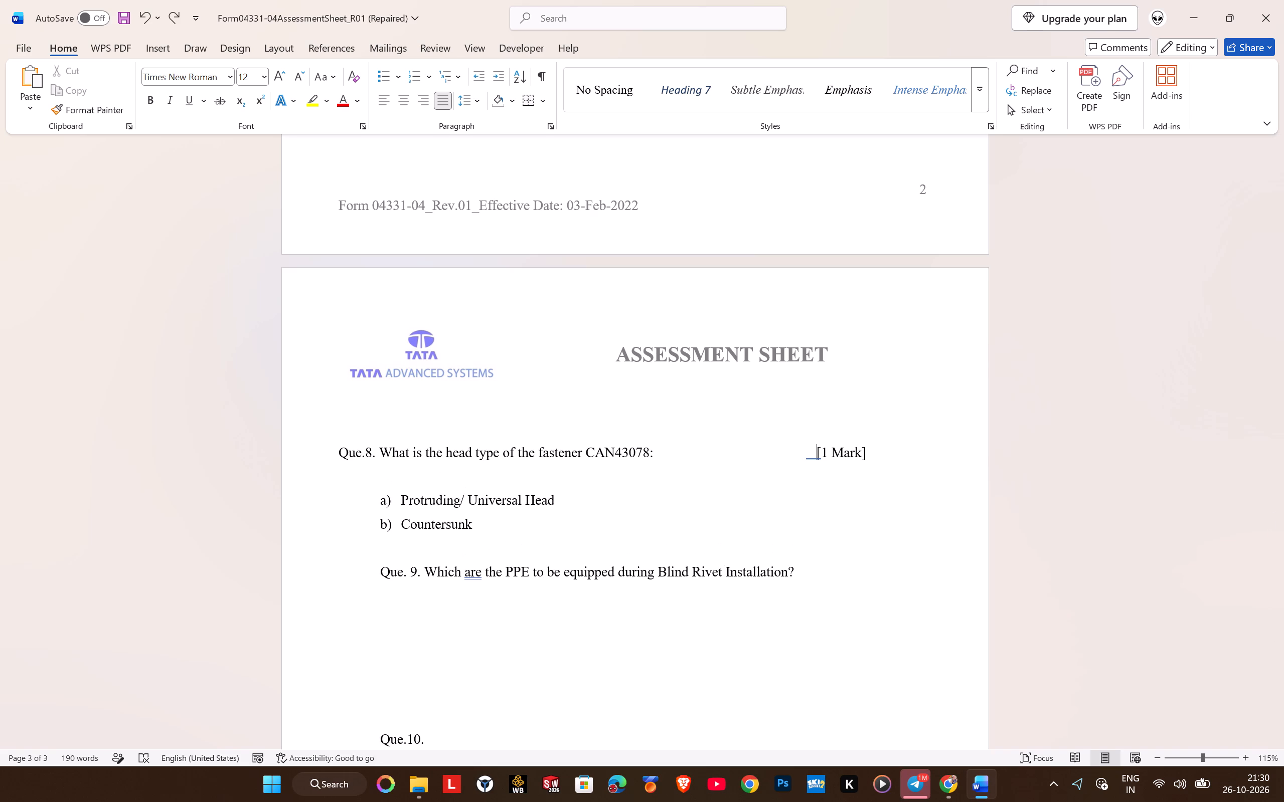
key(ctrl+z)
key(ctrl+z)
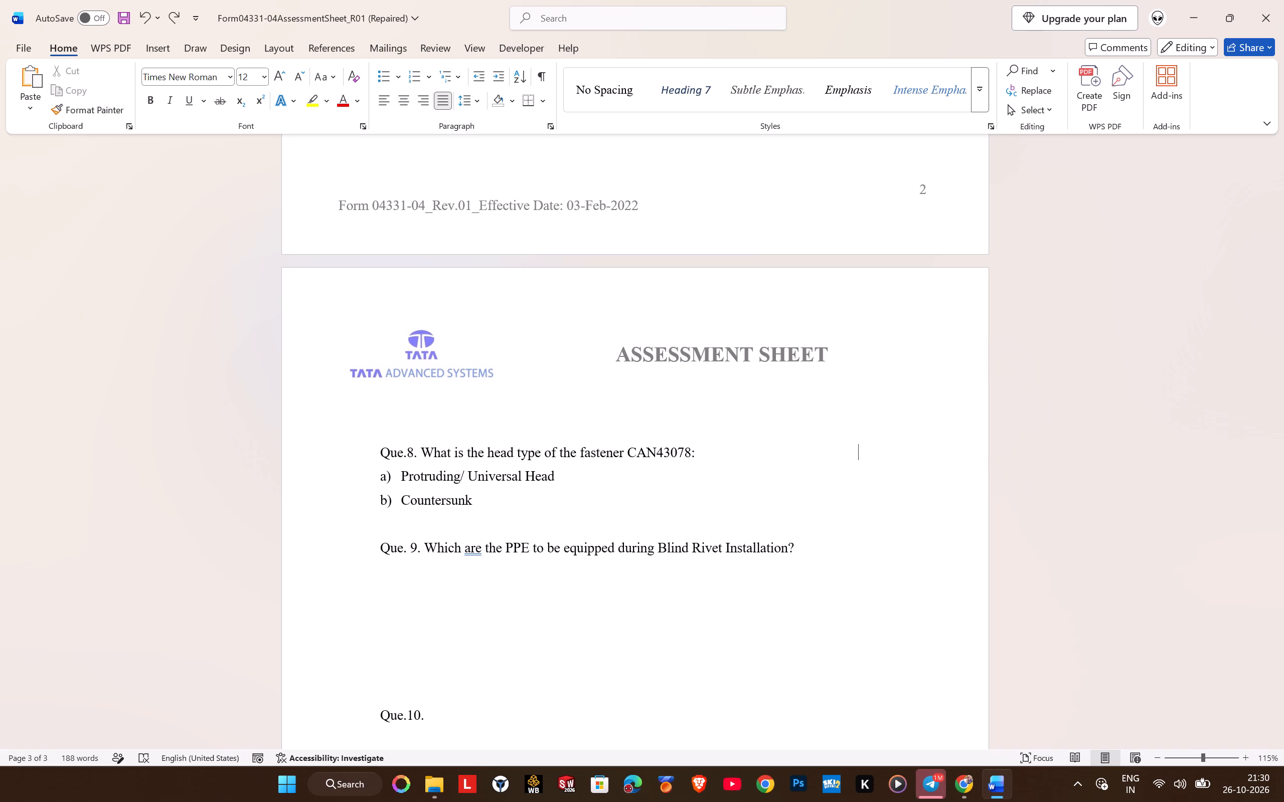
Enter the marks label "[ 1 Mark]" at the end of the Que.8 spacing.
key(bracketleft)
key(space)
text(1)
key(m)
text(ark])
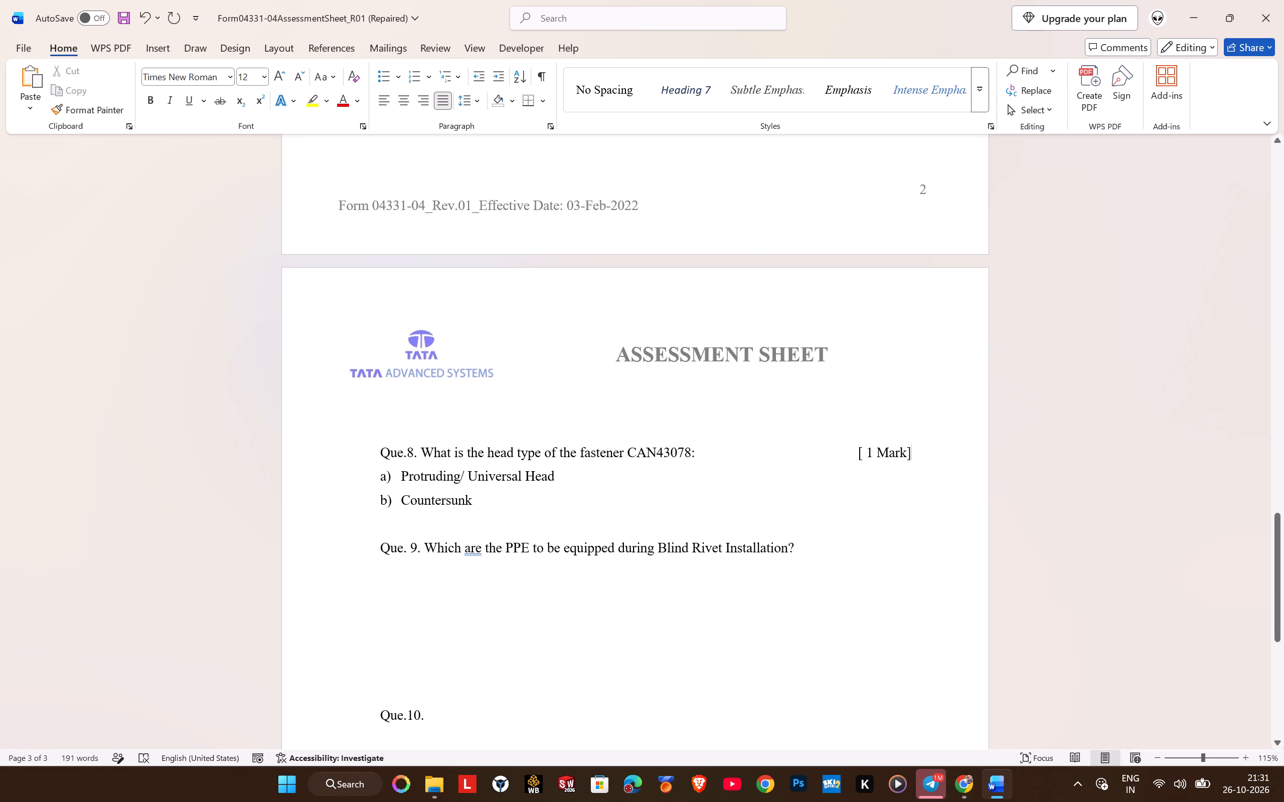
Add the marks label "[ 2 Marks]" after the Que. 9 question text, set apart by a run of spaces.
click(842, 549)
key(space)
key(space)
key(space)
key(space)
key(space)
key(space)
key(space)
key(space)
key(space)
key(space)
key(space)
key(space)
key(space)
key(space)
key(space)
key(space)
key(space)
key(space)
key(space)
key(space)
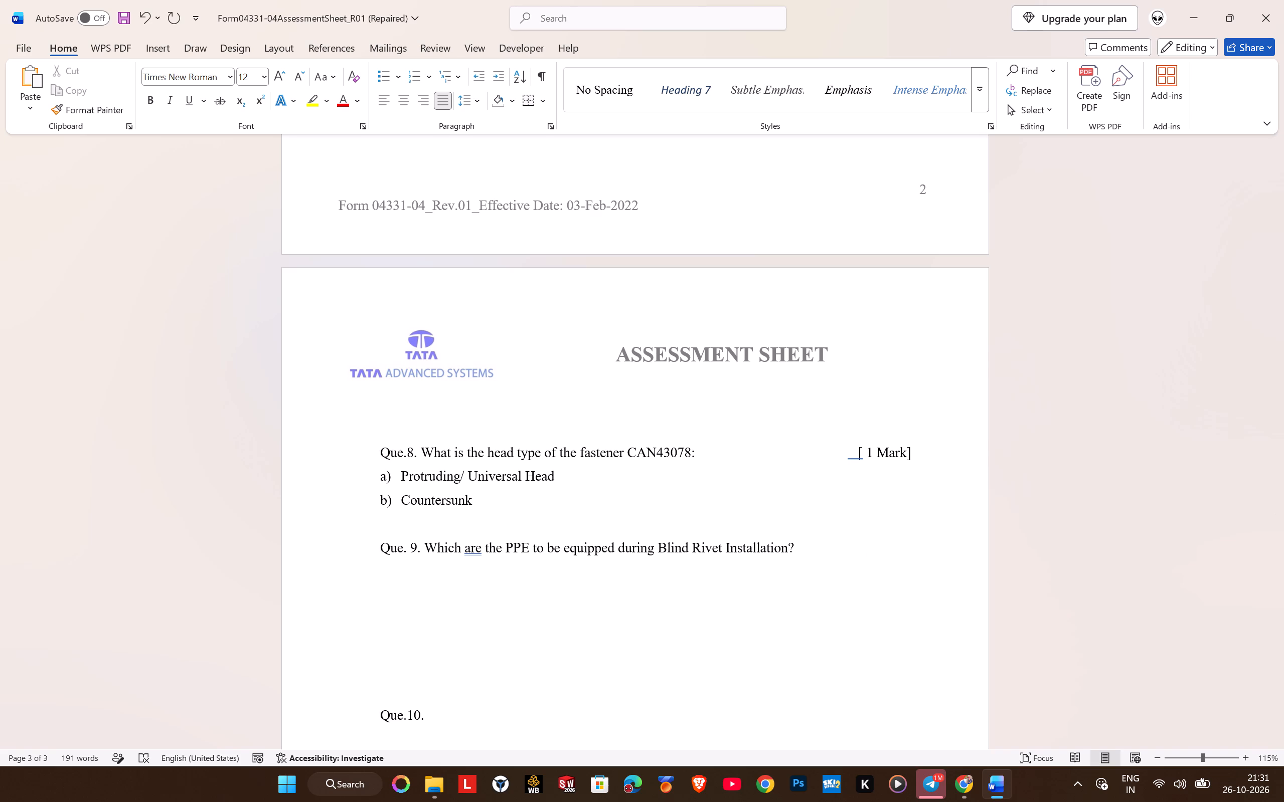
key(BackSpace)
key(bracketleft)
key(space)
text(2)
text(arks)
key(bracketright)
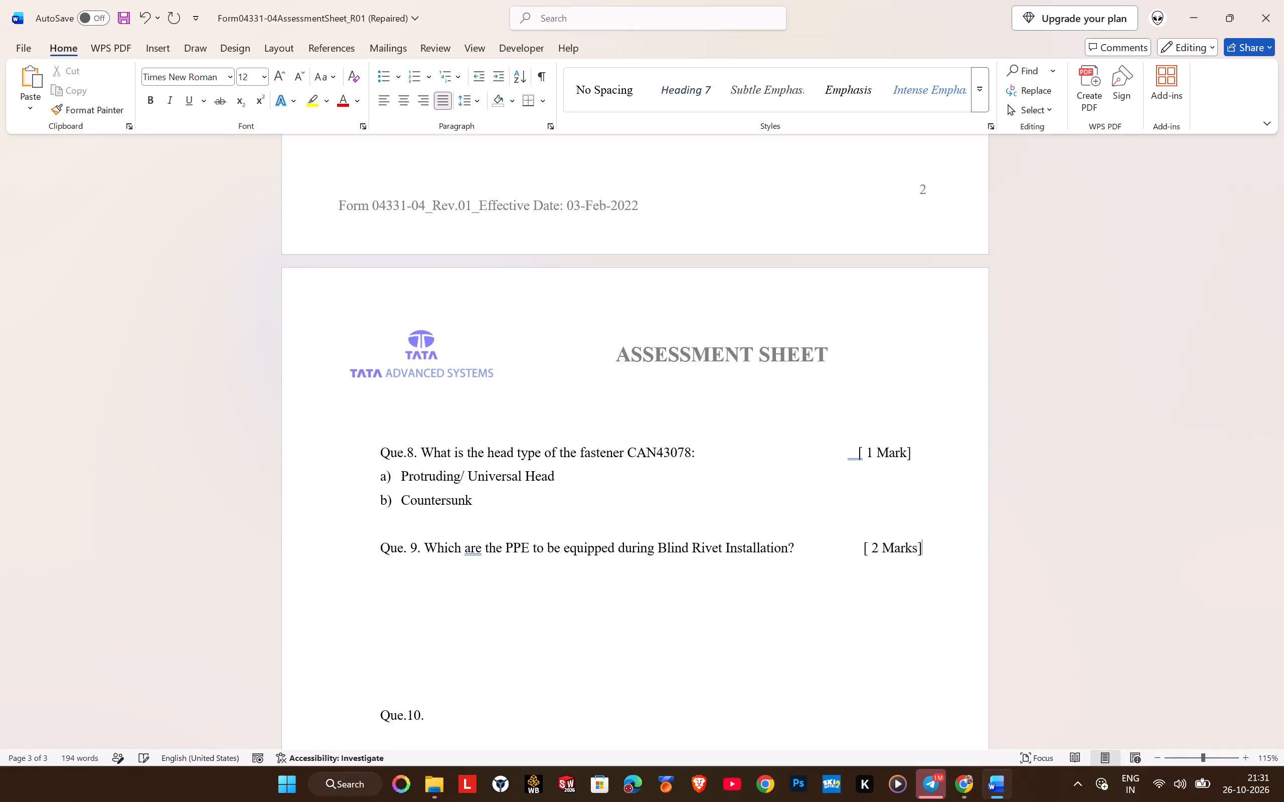
Switch to Google Chat in Chrome, download technician-qualification-test.docx from the Myself space, and skim its preview.
scroll(728, 640, down, 1)
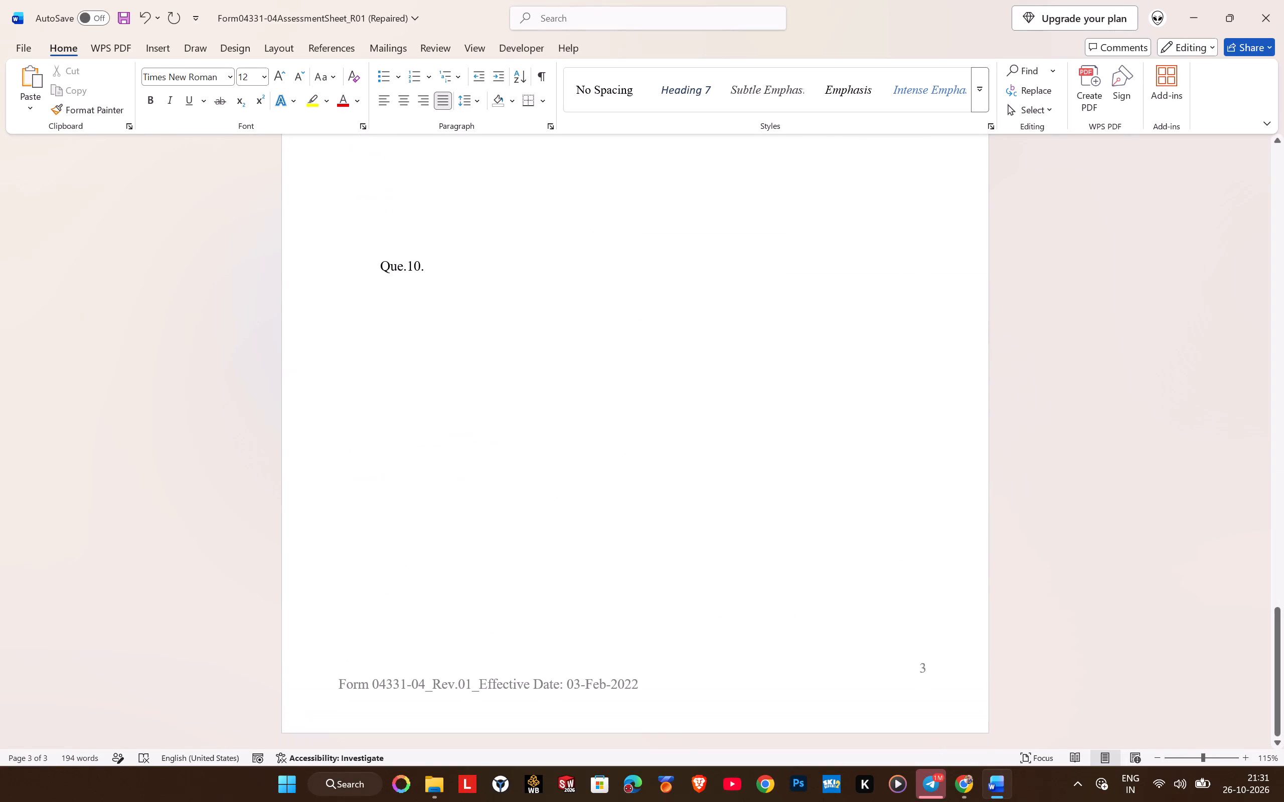
click(961, 792)
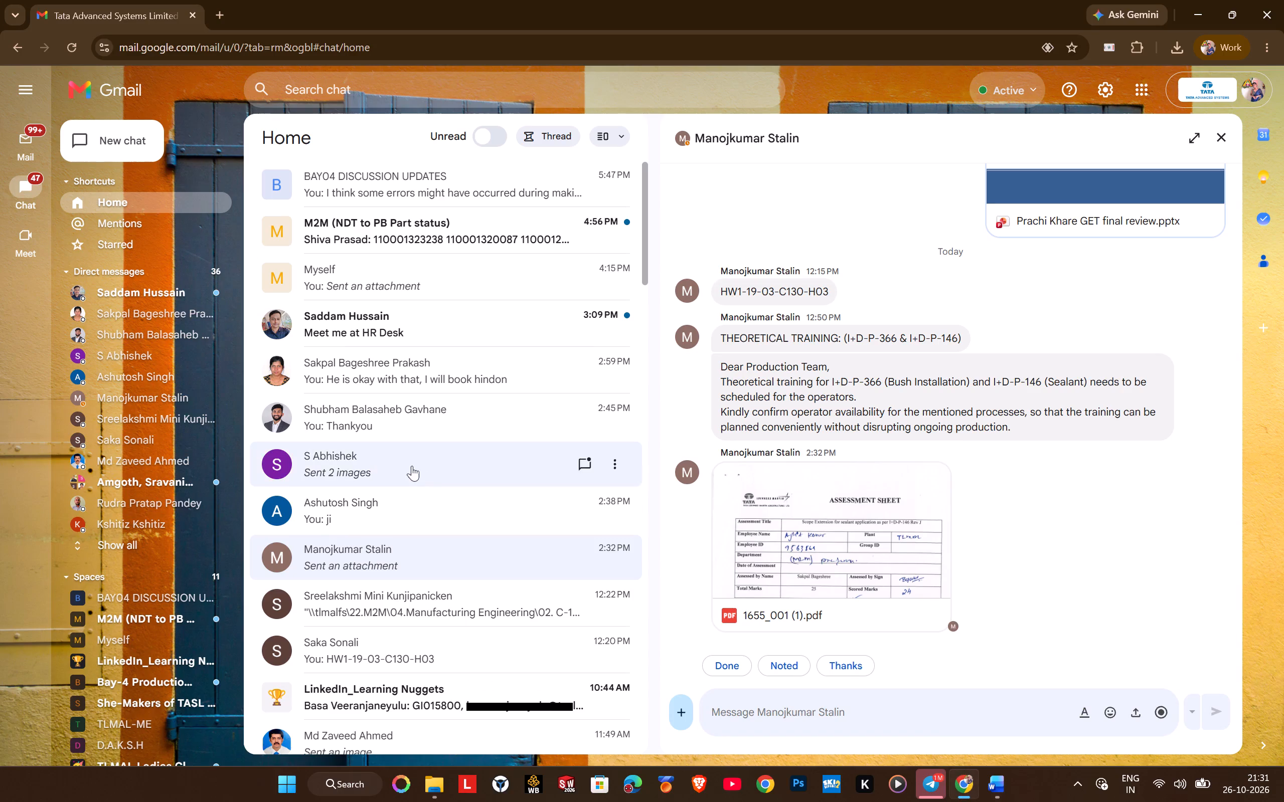
click(374, 278)
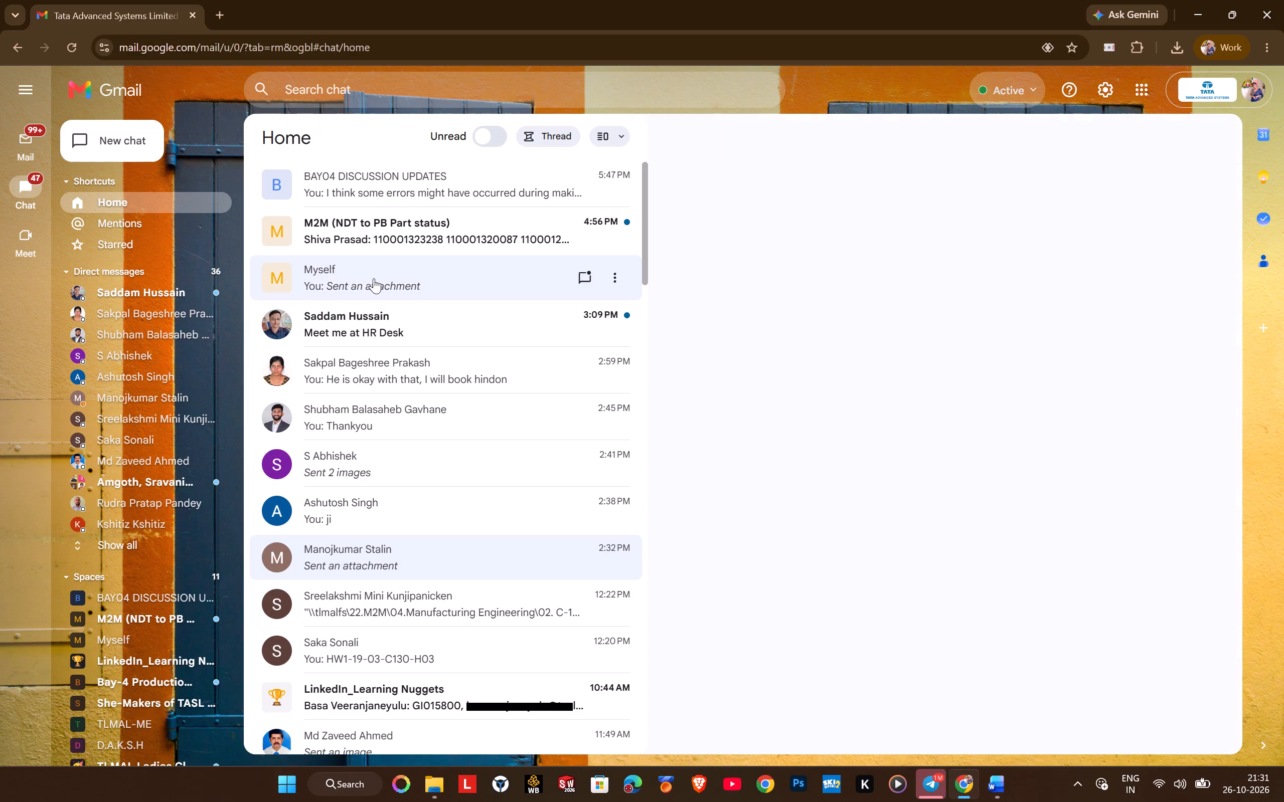
click(1109, 445)
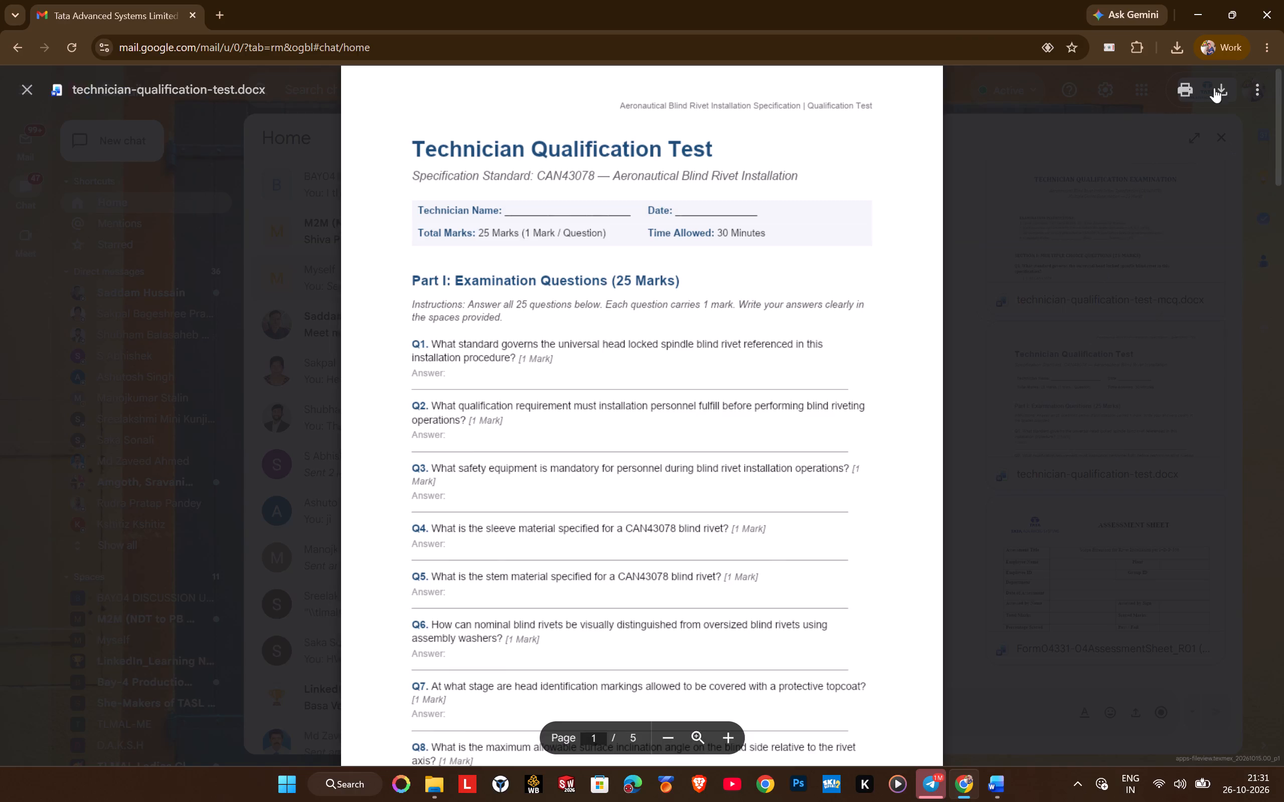
click(1223, 102)
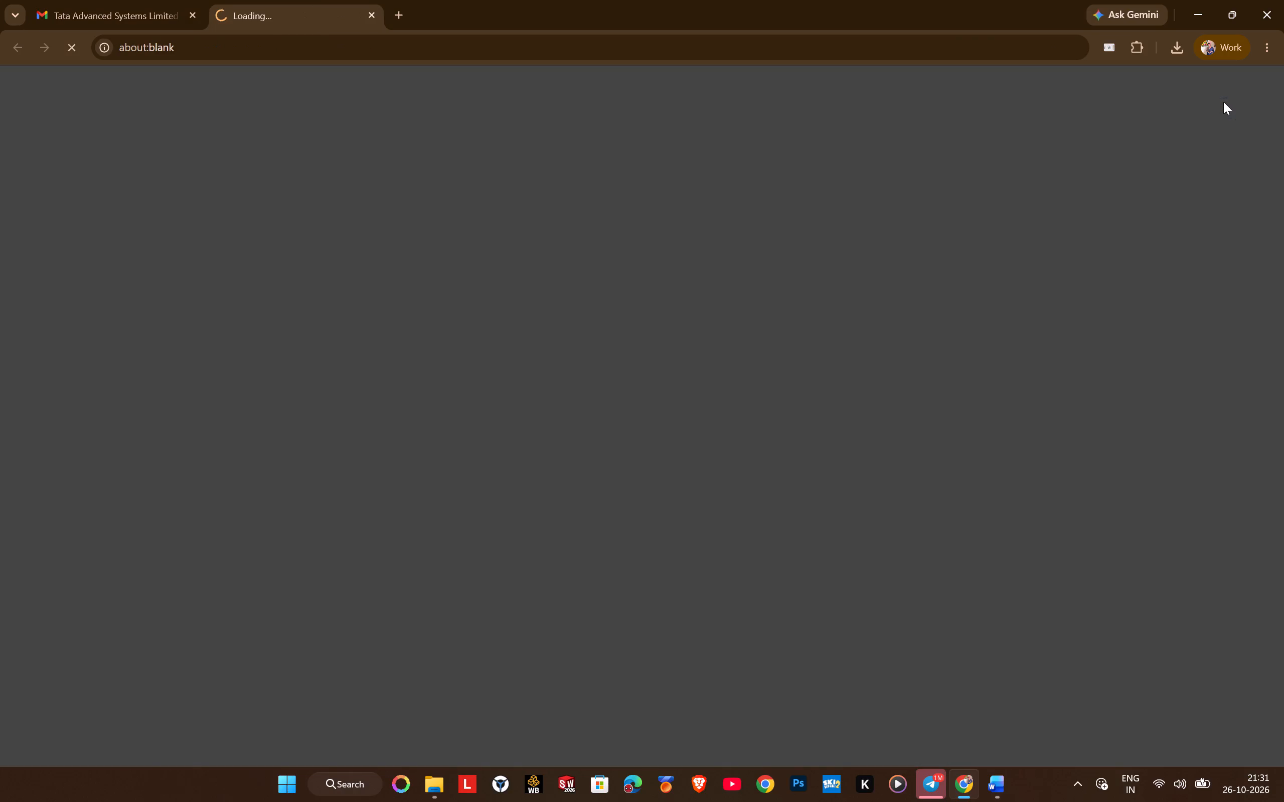
click(111, 0)
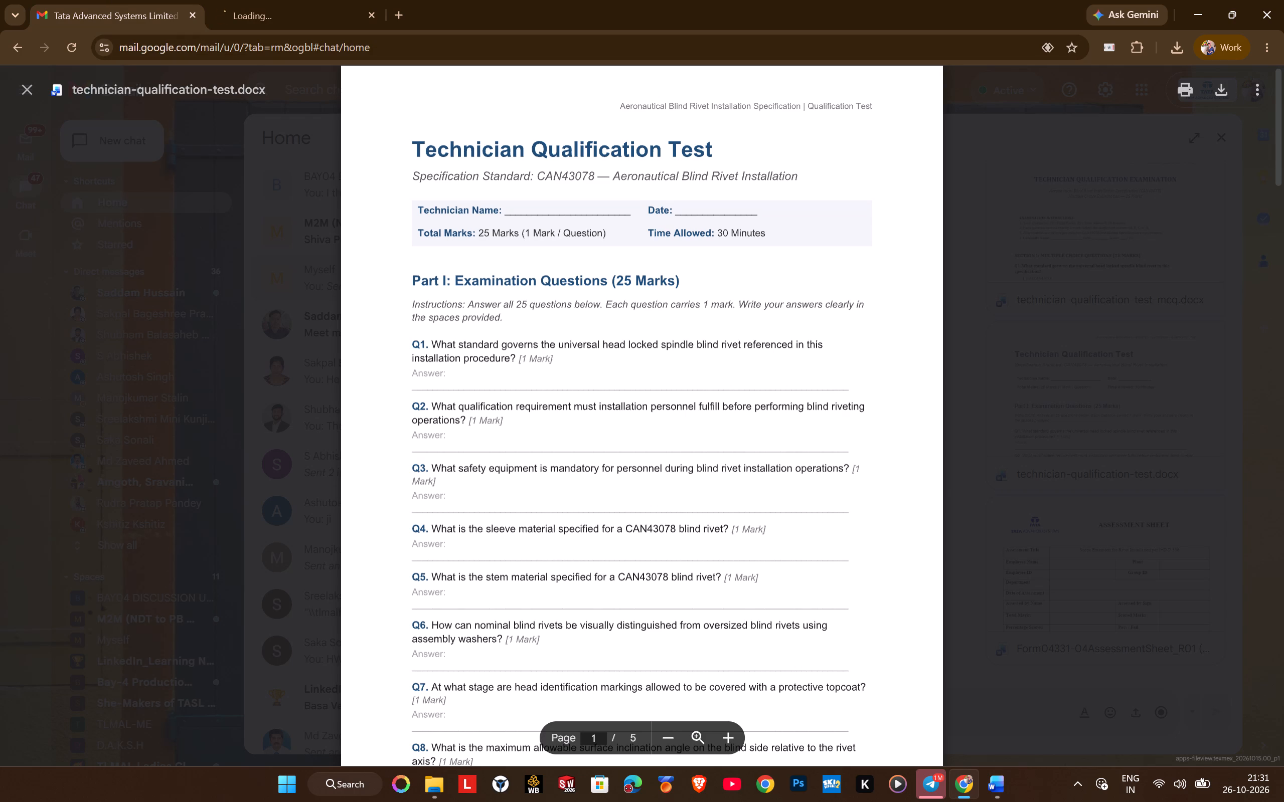
scroll(588, 266, down, 1)
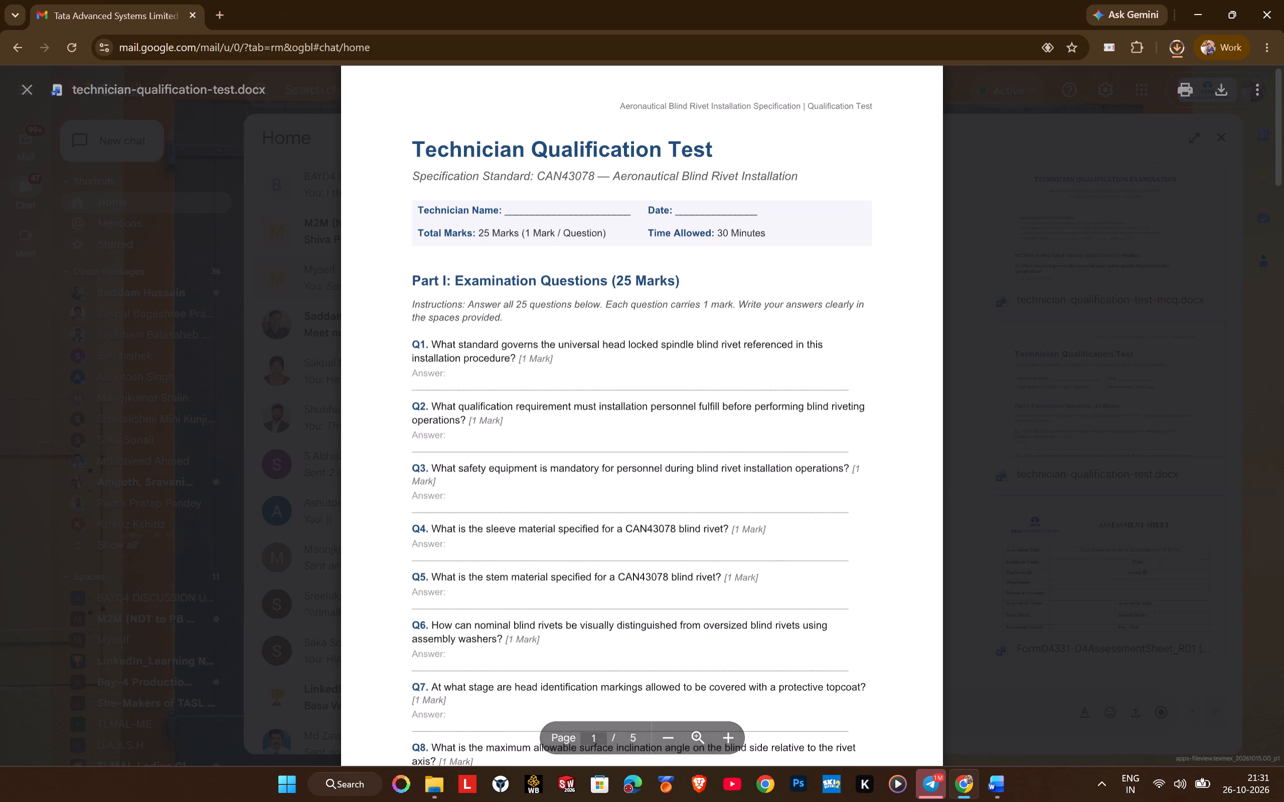
scroll(588, 266, down, 7)
scroll(588, 266, up, 1)
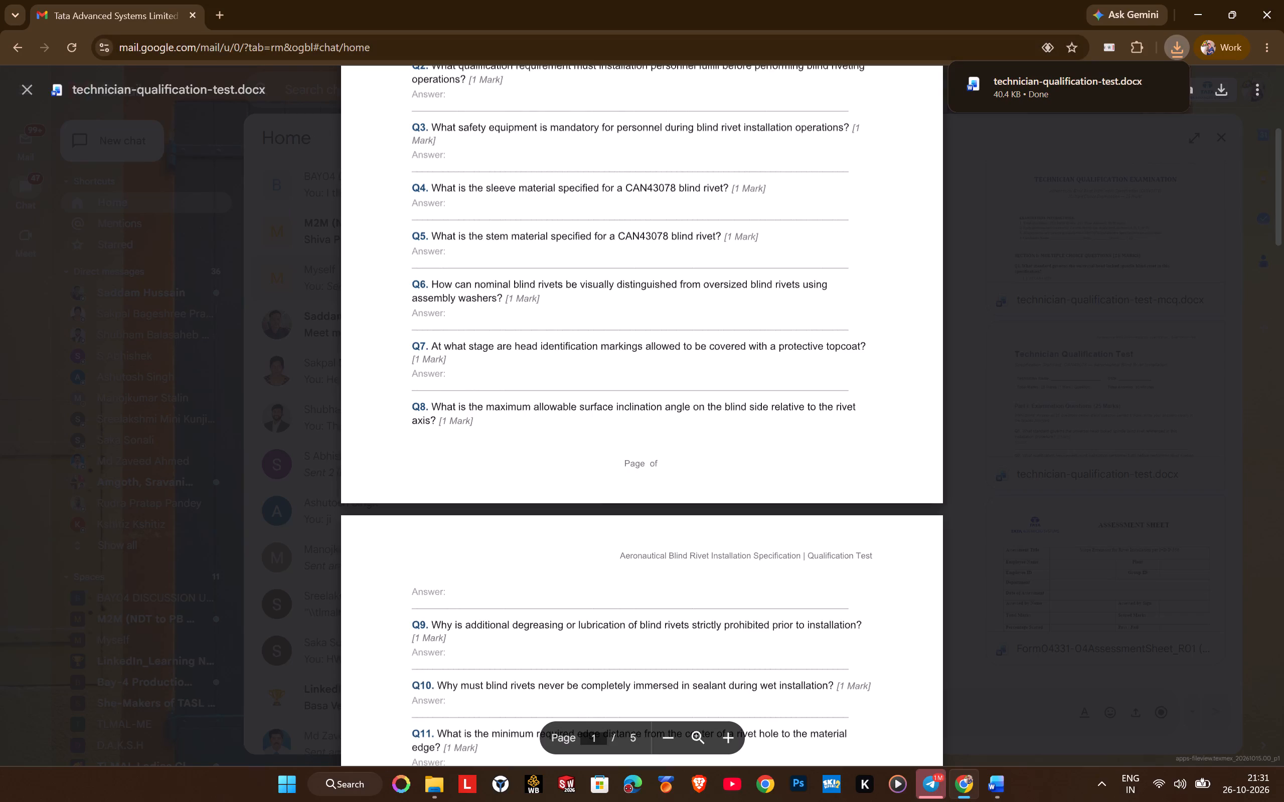
click(1069, 302)
Download technician-qualification-test-mcq.docx from the Myself space.
click(1195, 603)
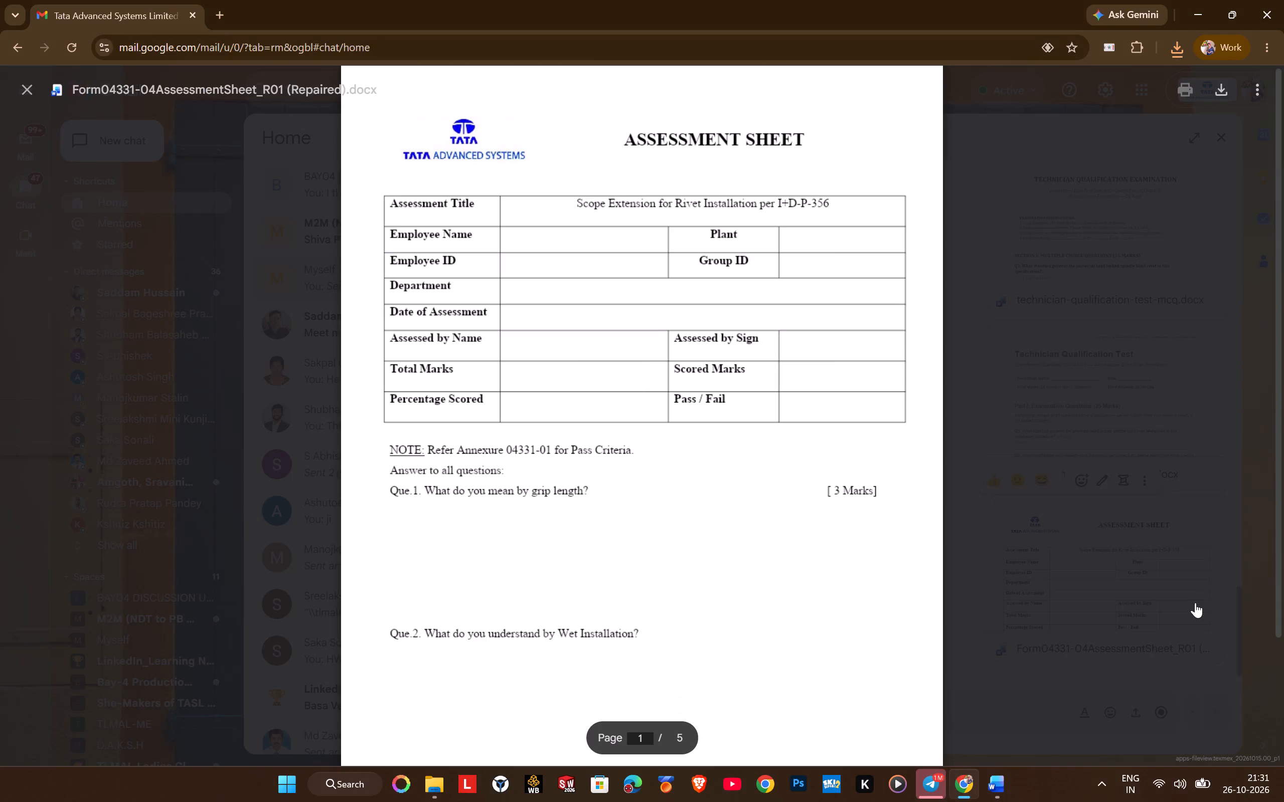
click(1044, 347)
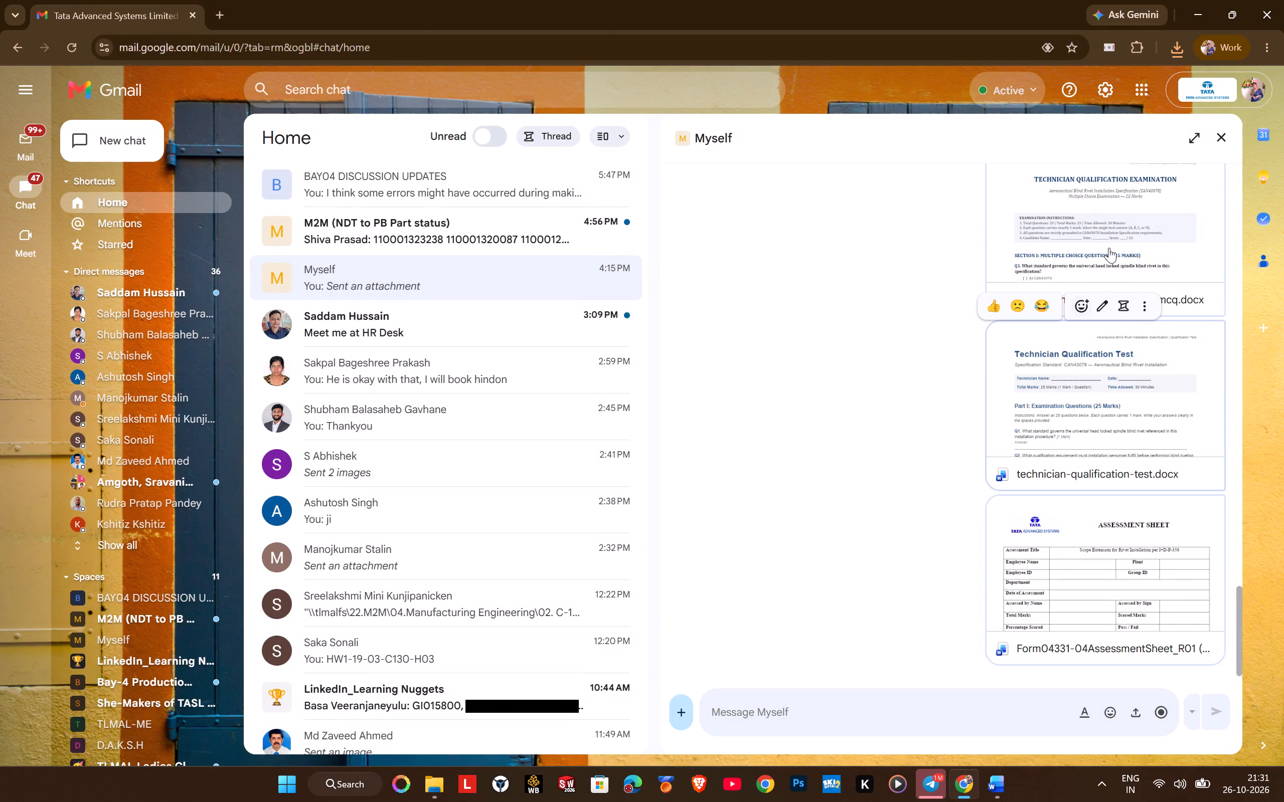
click(1109, 248)
click(1215, 94)
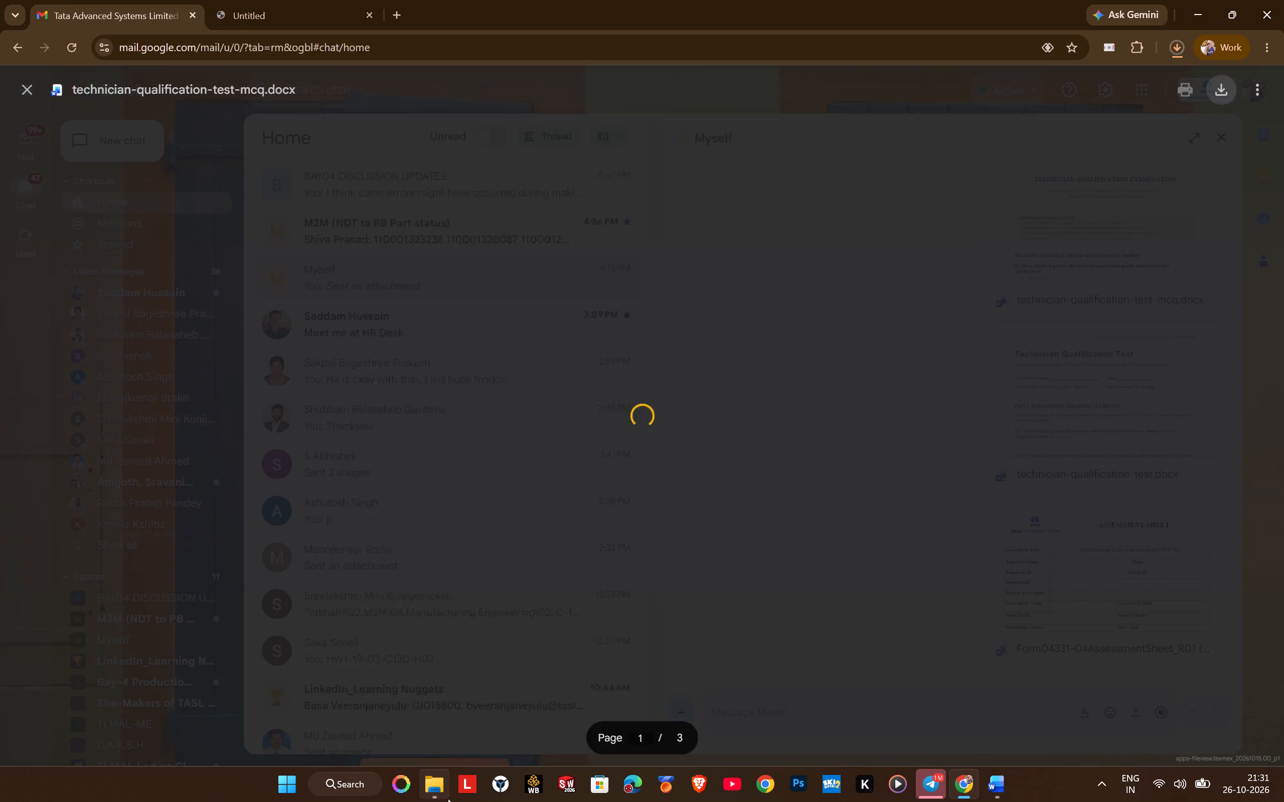
Open technician-qualification-test-mcq from the Downloads folder and read its first multiple-choice questions.
click(436, 793)
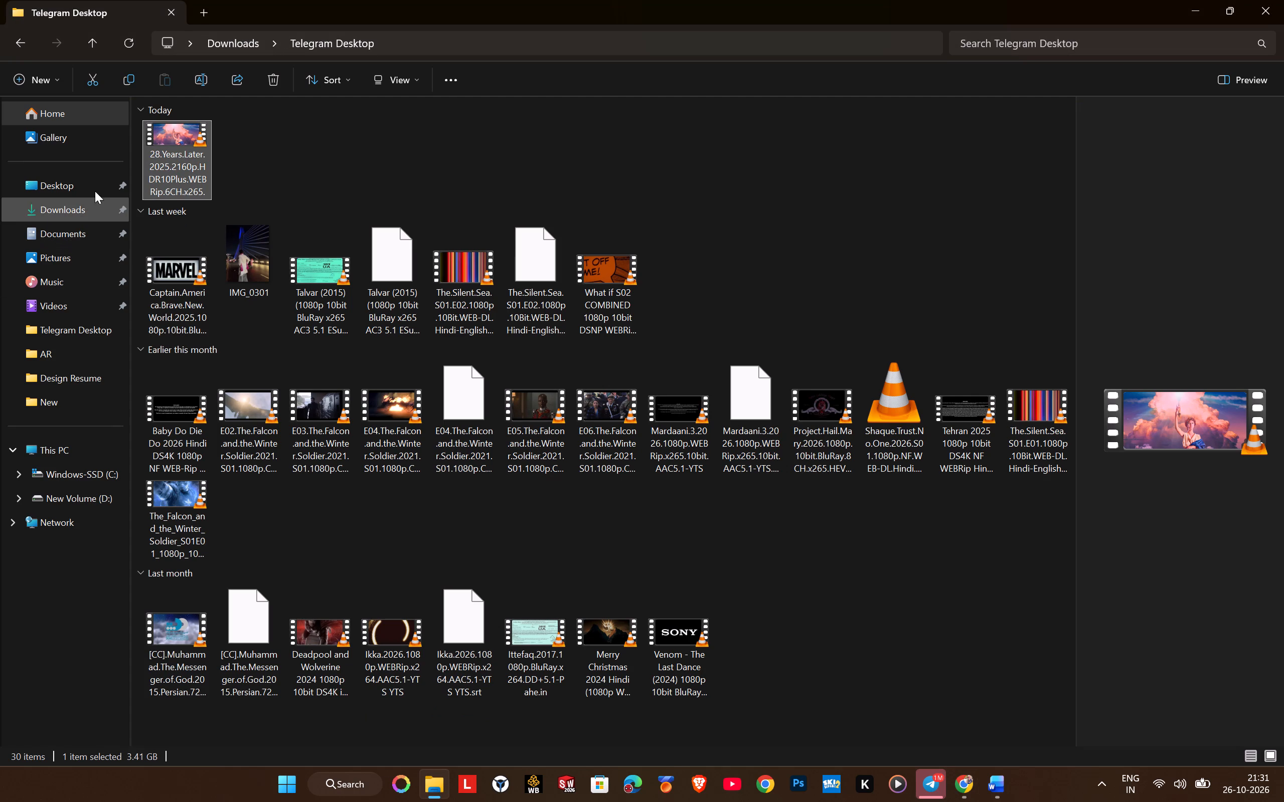
double_click(86, 212)
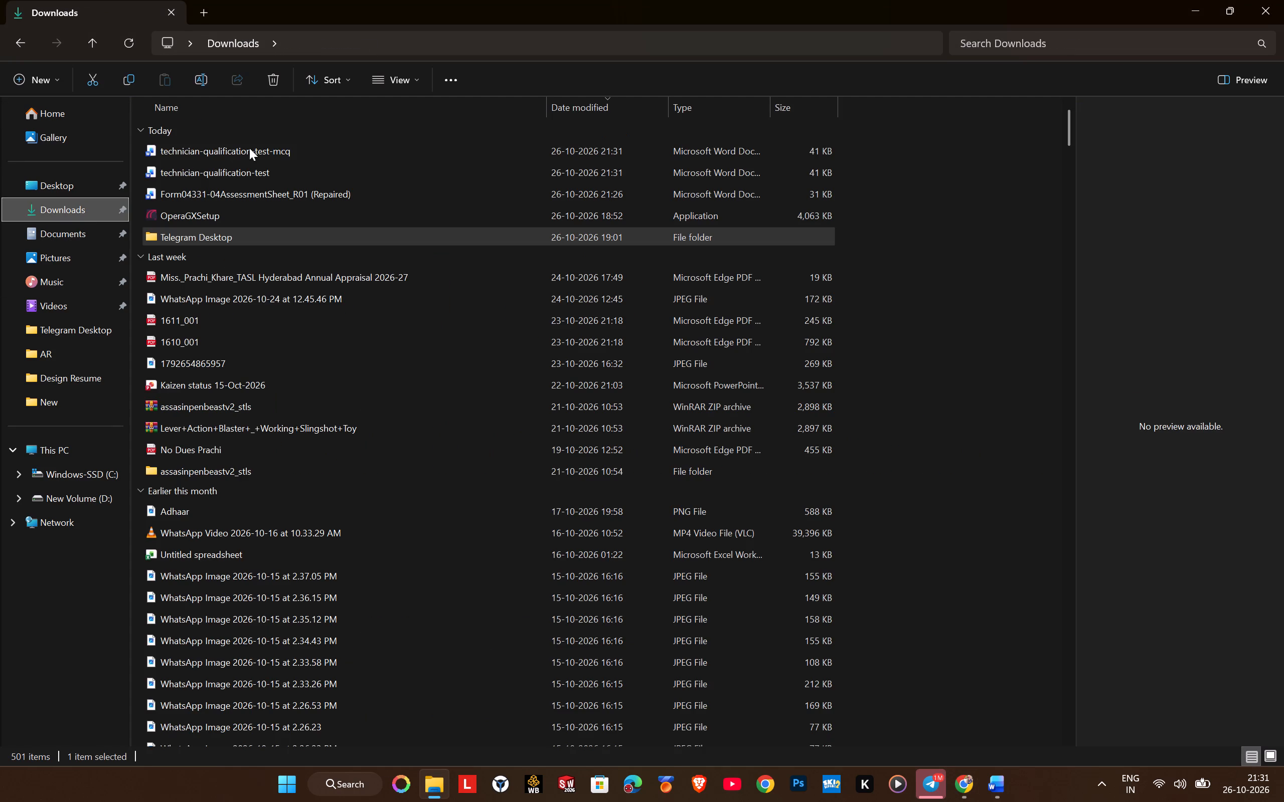
double_click(250, 148)
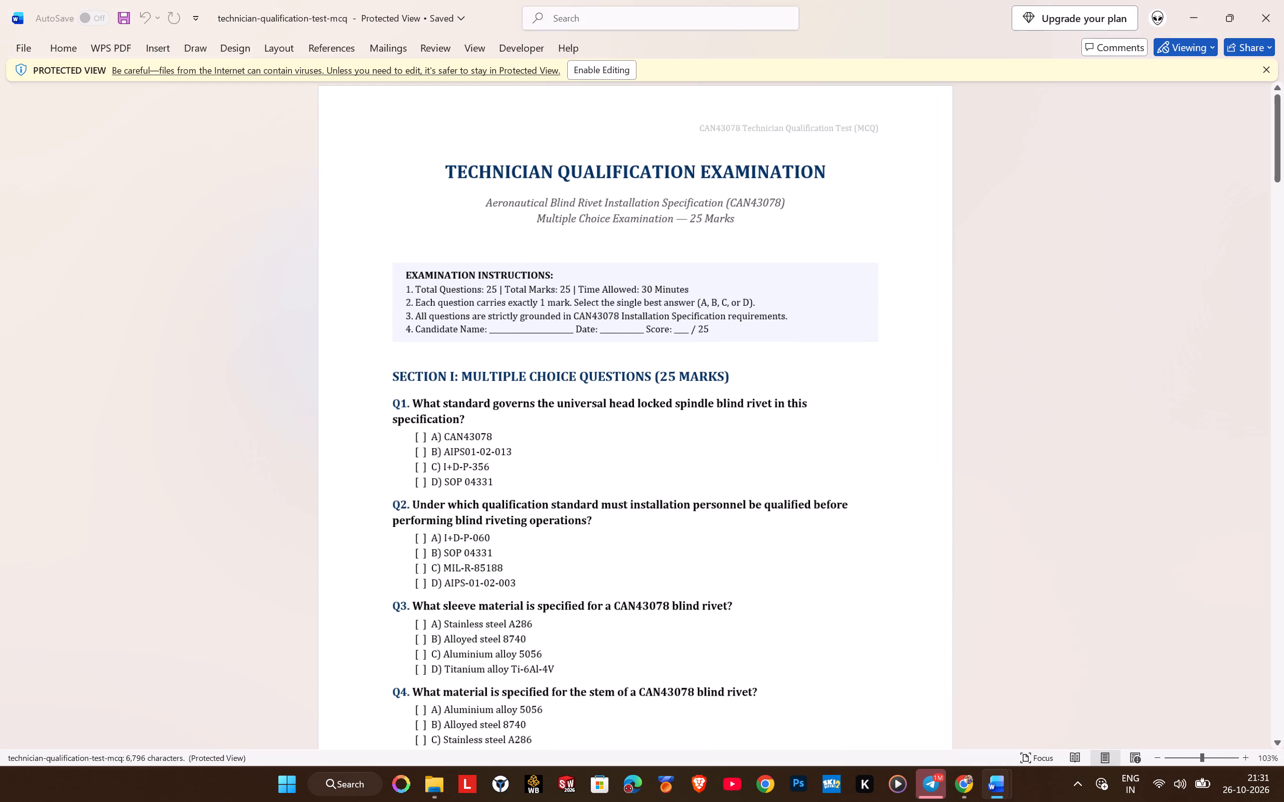
scroll(641, 352, down, 1)
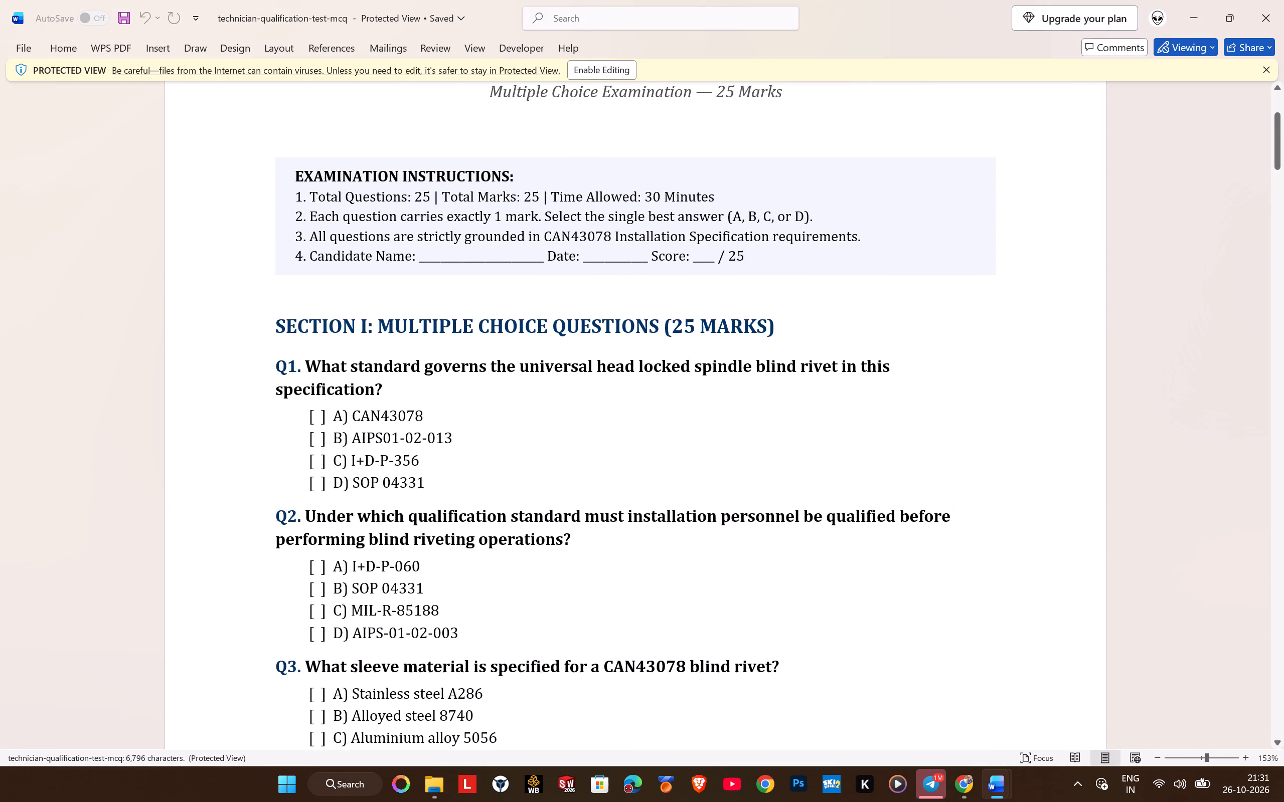
scroll(641, 352, down, 2)
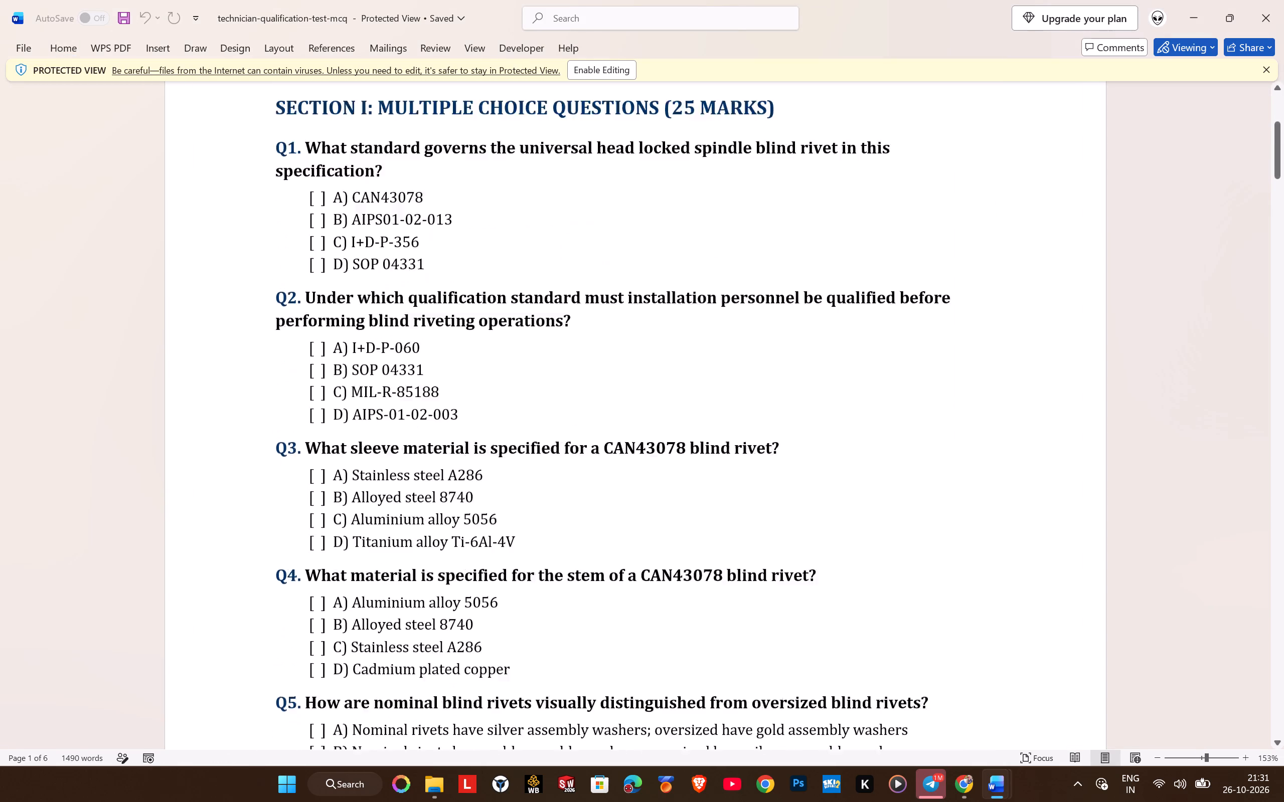
scroll(641, 352, down, 1)
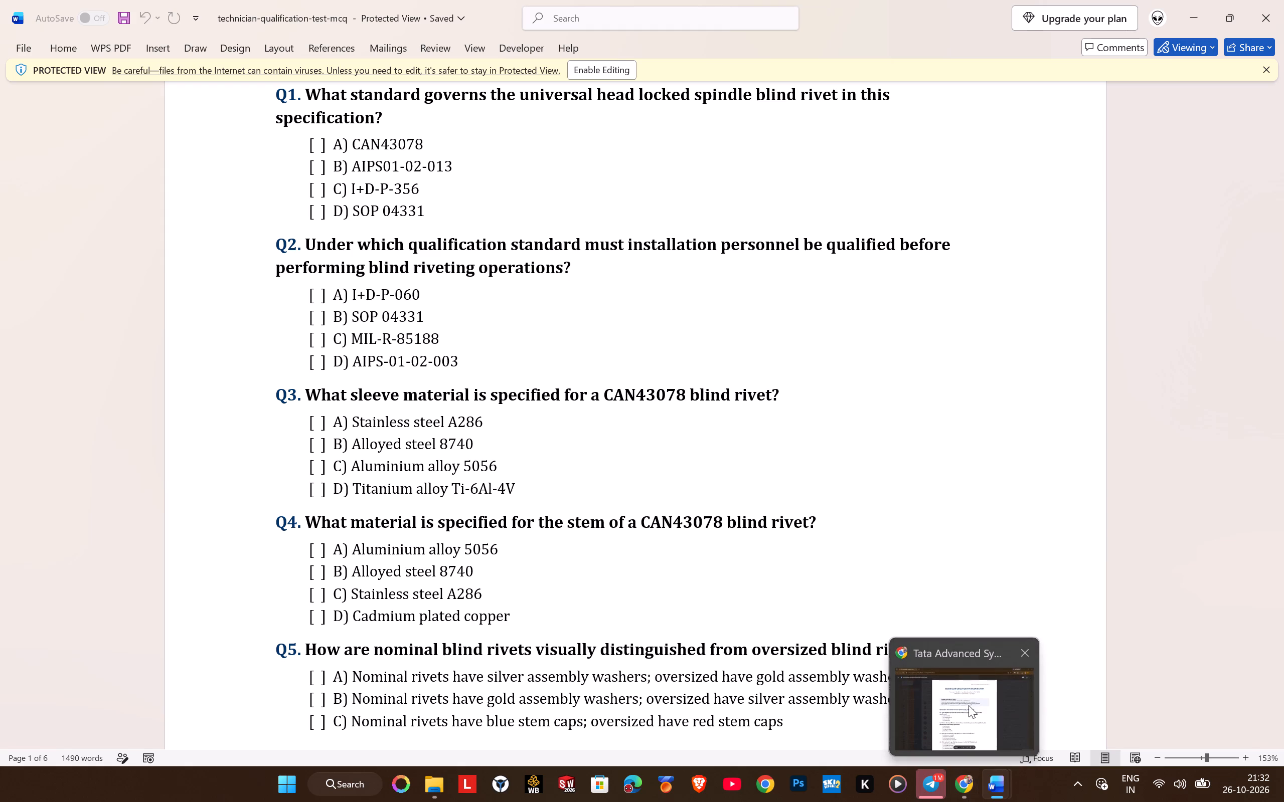
Return to the Myself space in Google Chat, close the file preview and look through the shared attachments.
click(968, 697)
click(1017, 538)
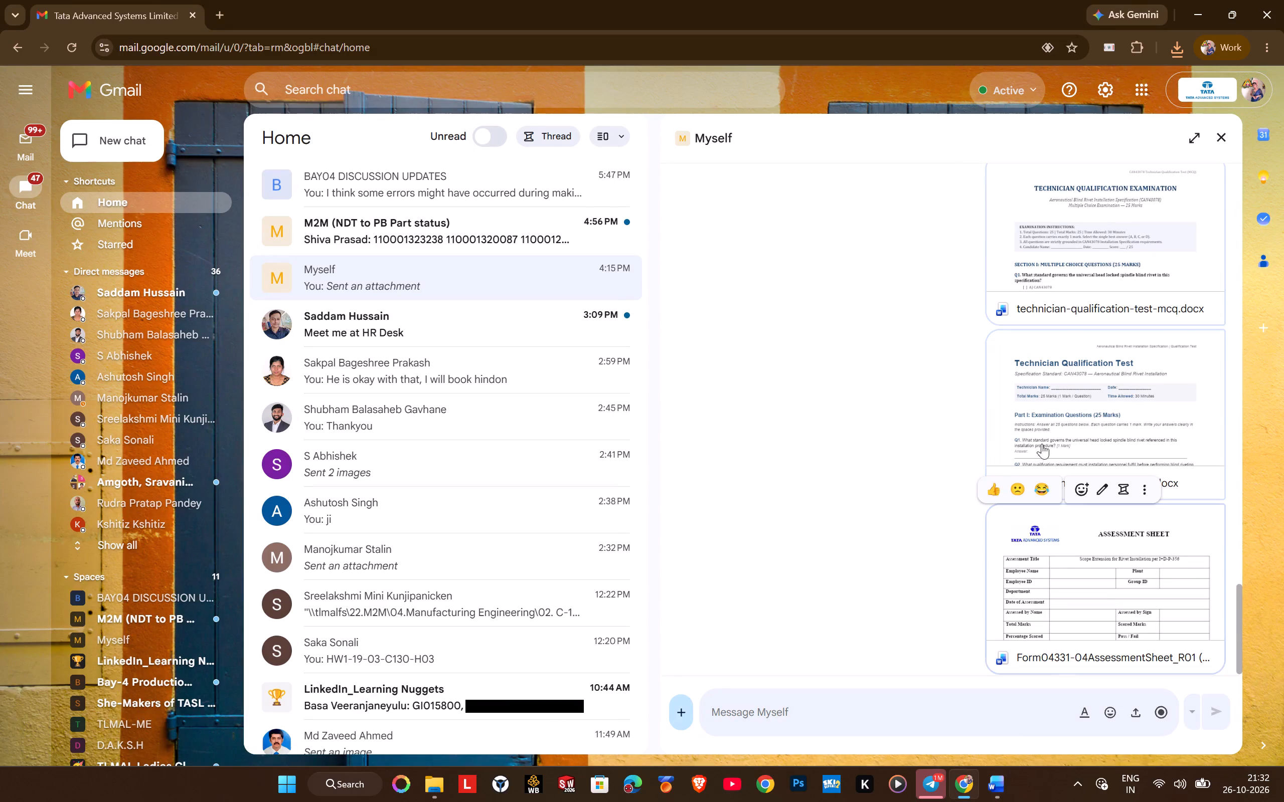
scroll(1042, 406, up, 5)
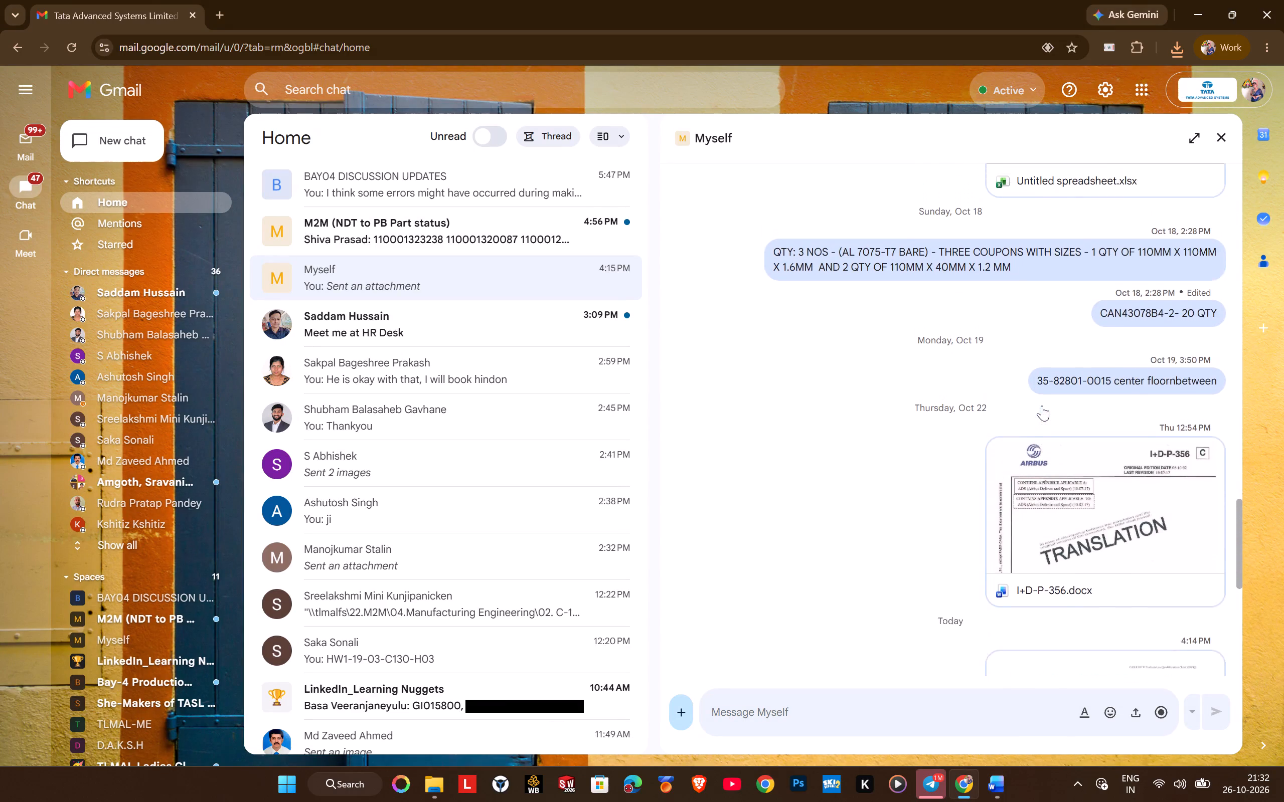
scroll(1042, 406, down, 4)
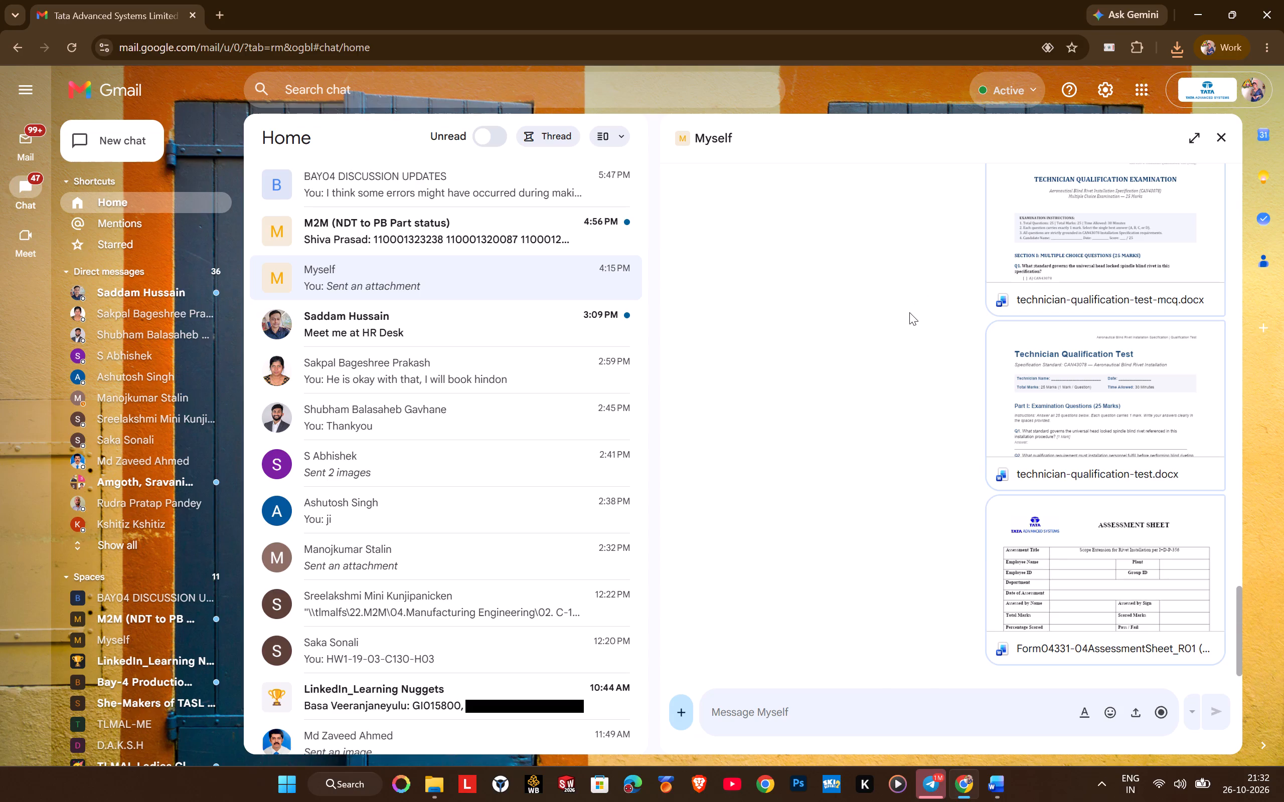
Open the Word document HWI-14-55-C295-H03_REV00-DRAFT (2) from the Downloads folder.
click(442, 801)
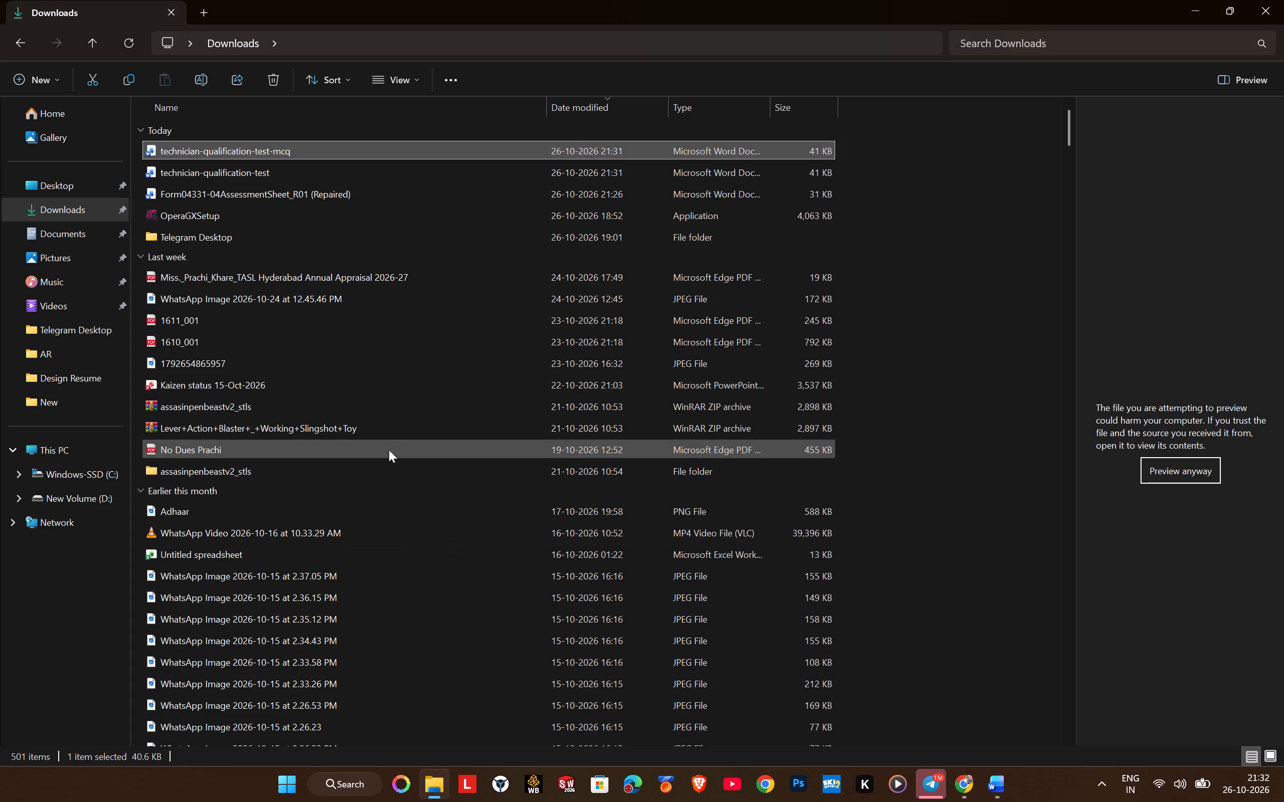
scroll(389, 462, down, 1)
scroll(383, 566, down, 1)
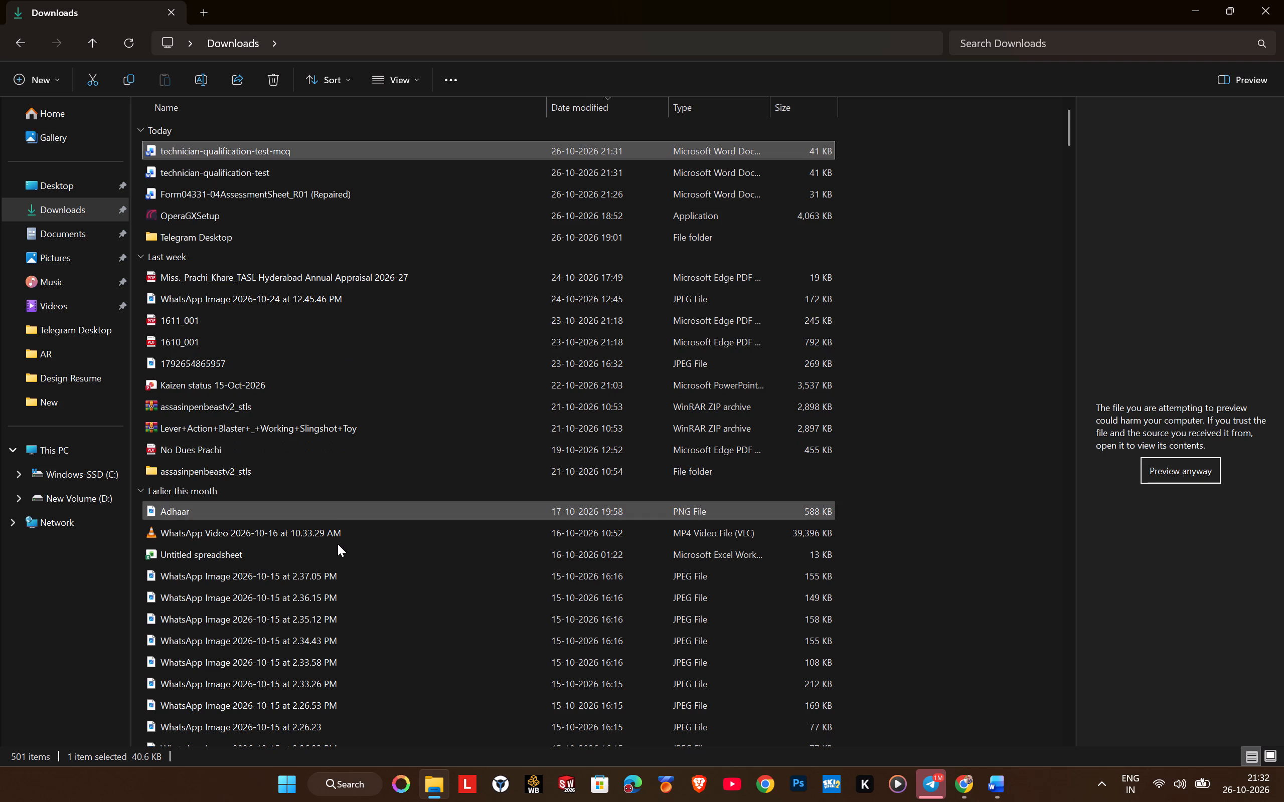
scroll(338, 544, down, 2)
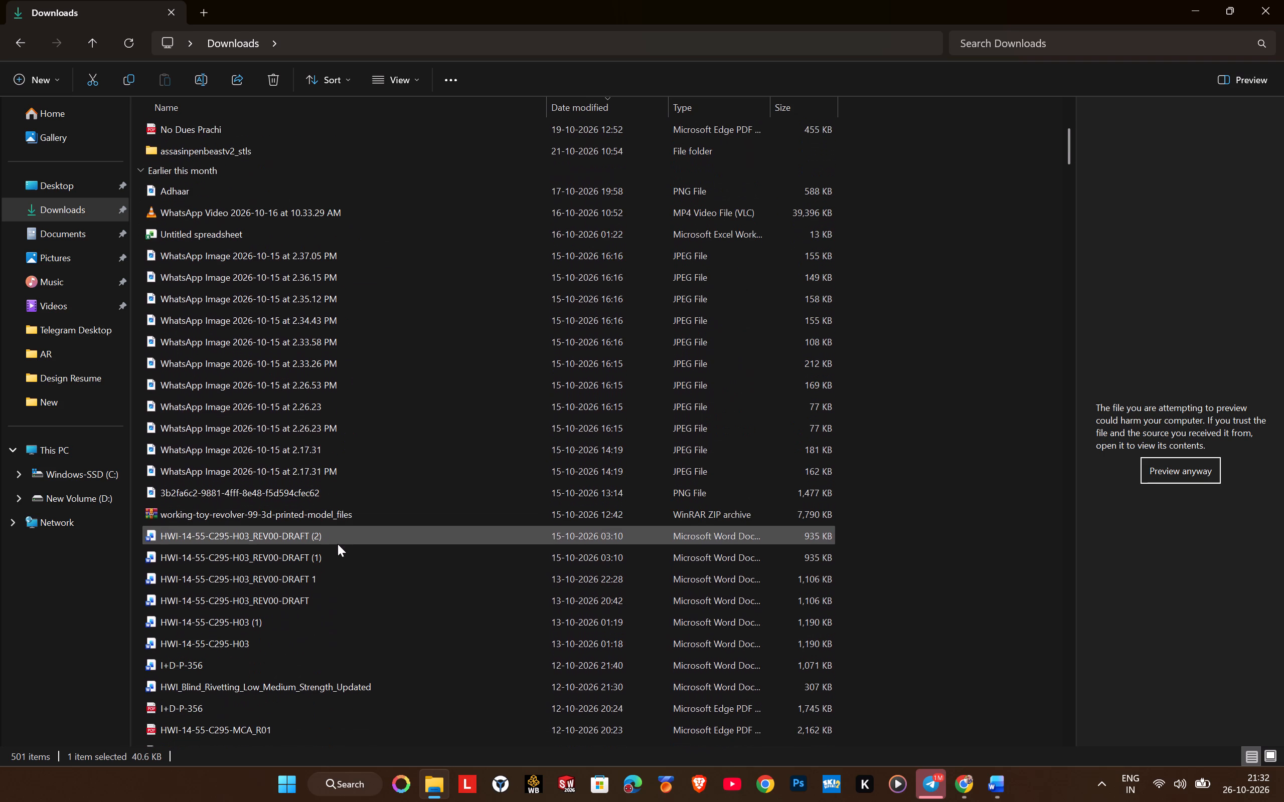
double_click(284, 530)
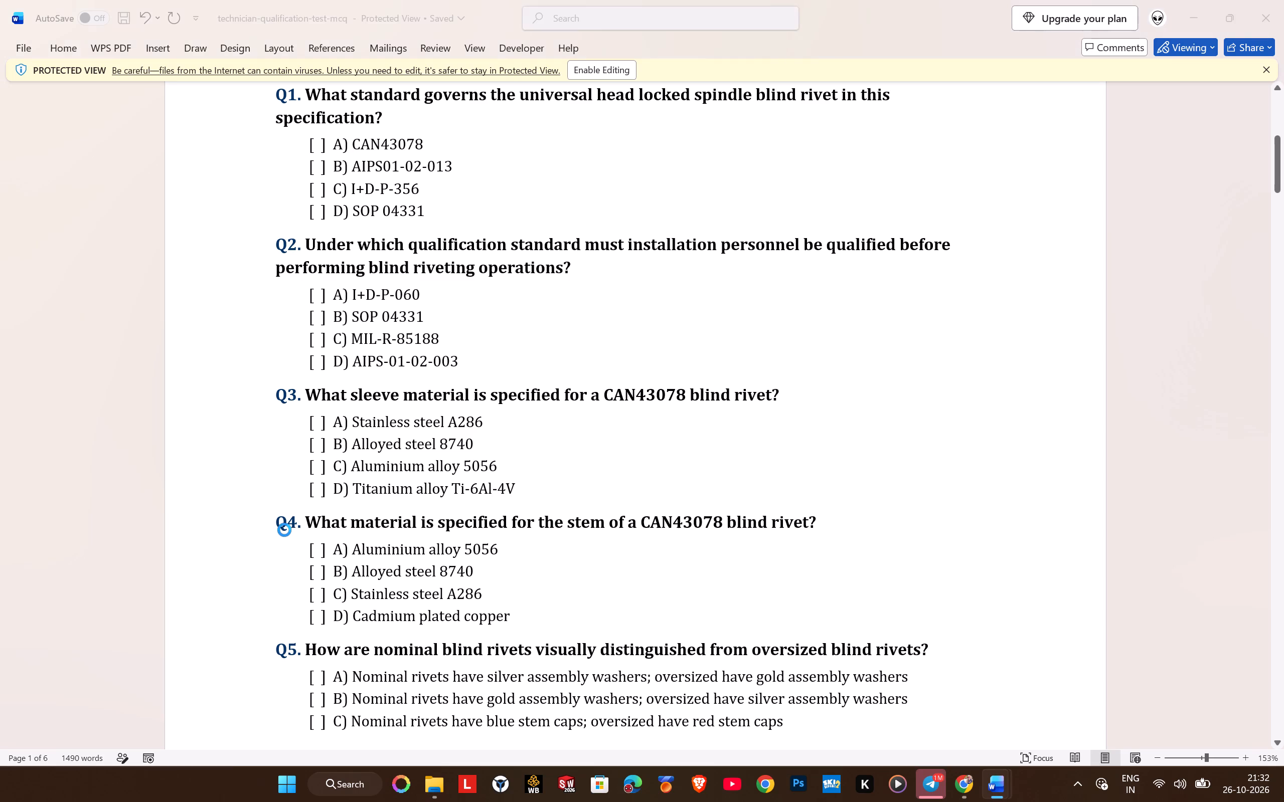
Look through the blind riveting work instruction HWI-14-55-C295-H03, through to its amendment record and back to the fastener arrangement and holes sections.
scroll(583, 496, down, 7)
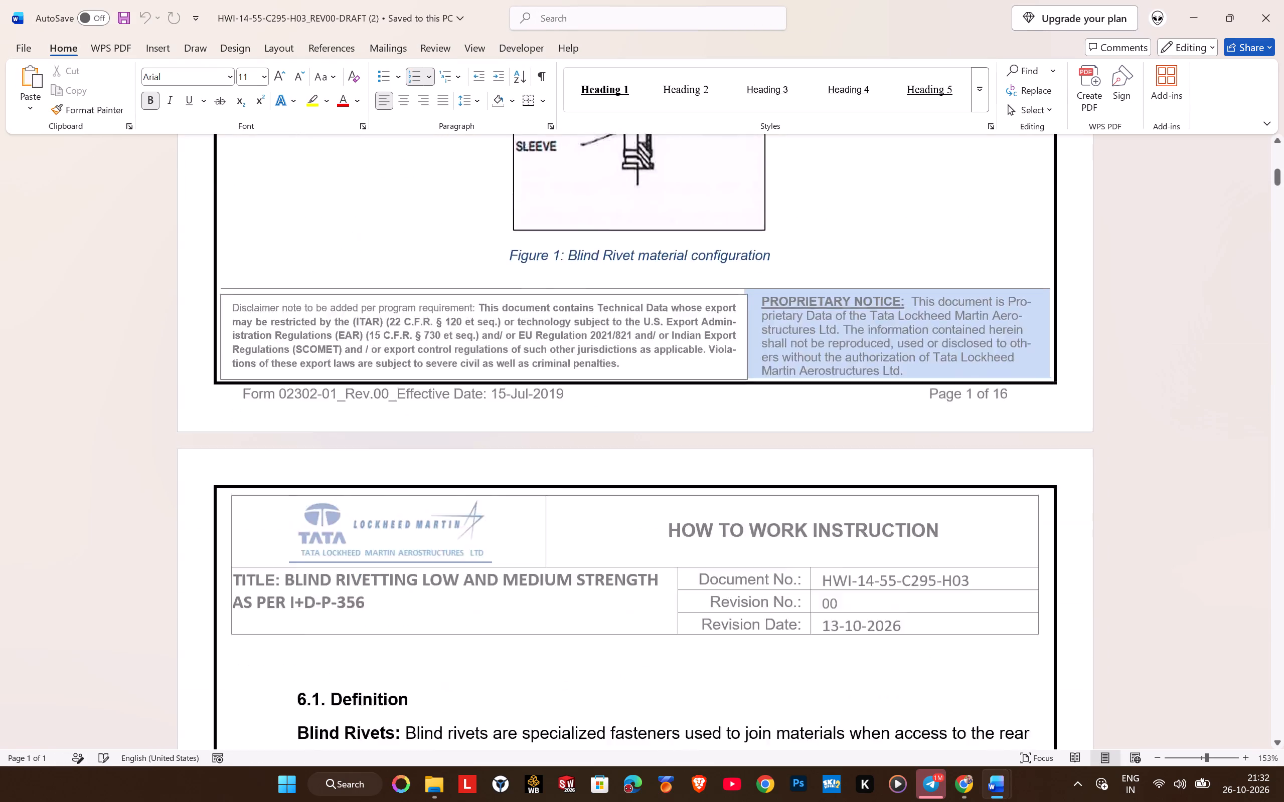
scroll(583, 496, down, 8)
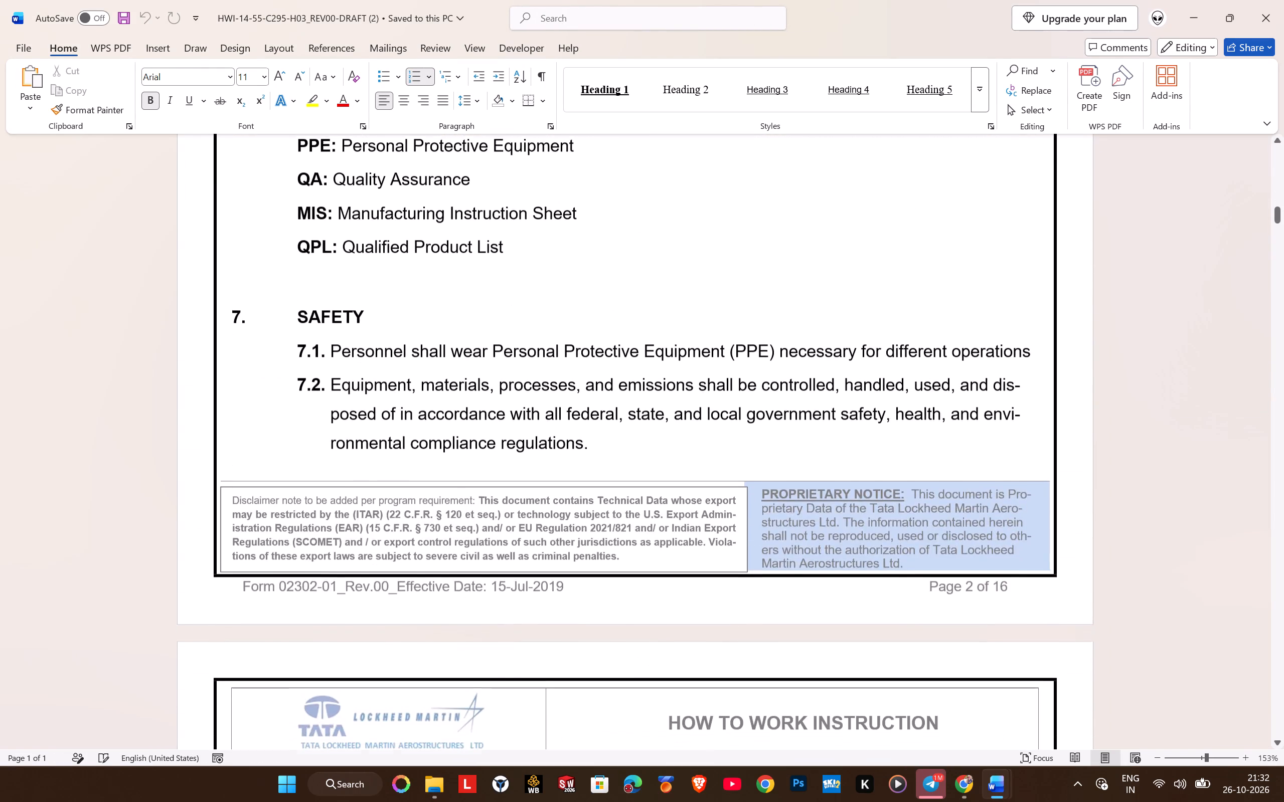
scroll(583, 496, down, 12)
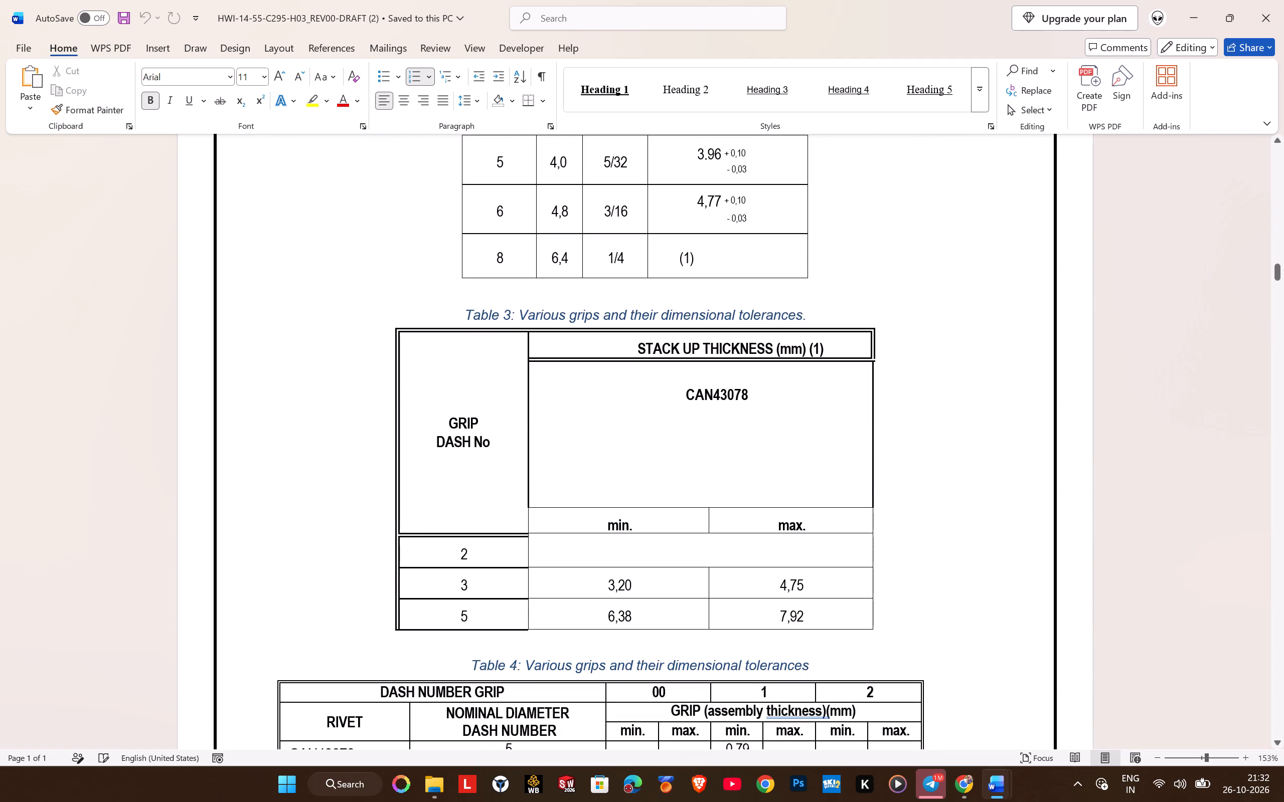
scroll(583, 496, down, 14)
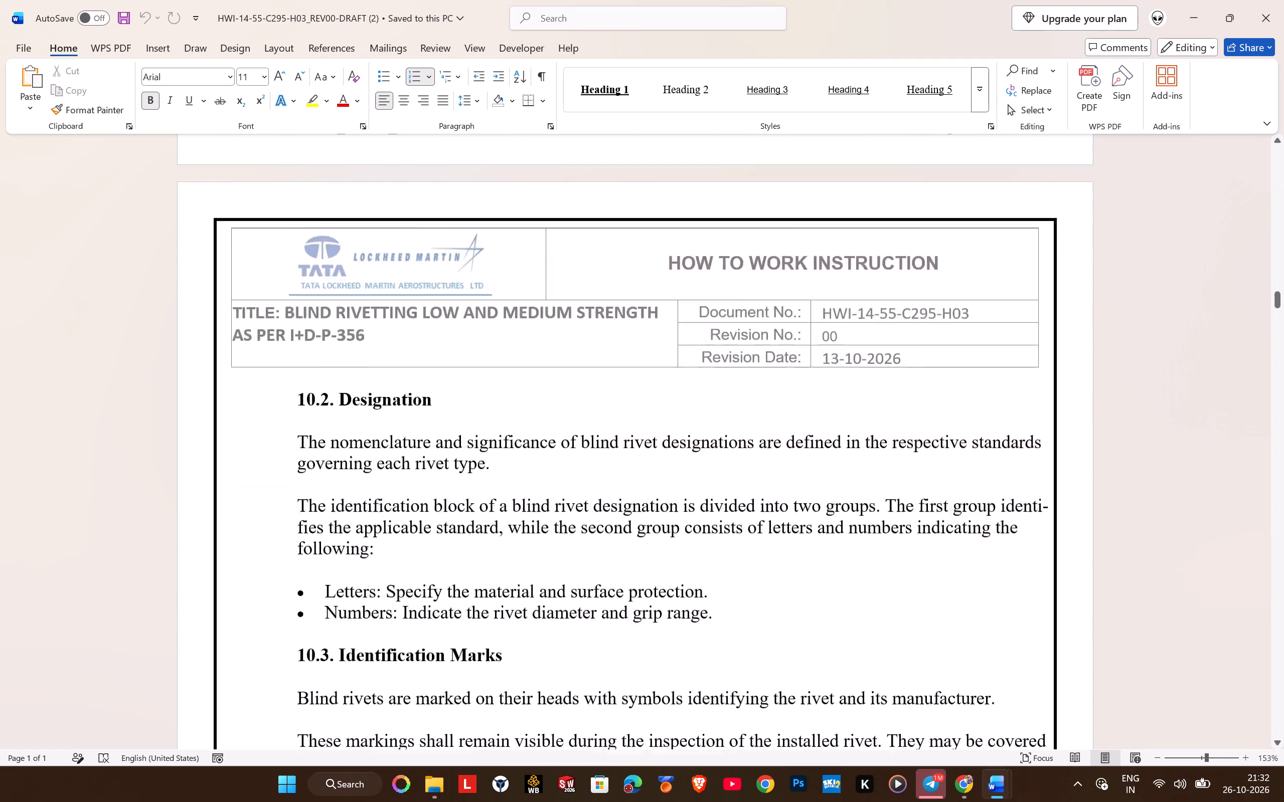
scroll(583, 496, down, 14)
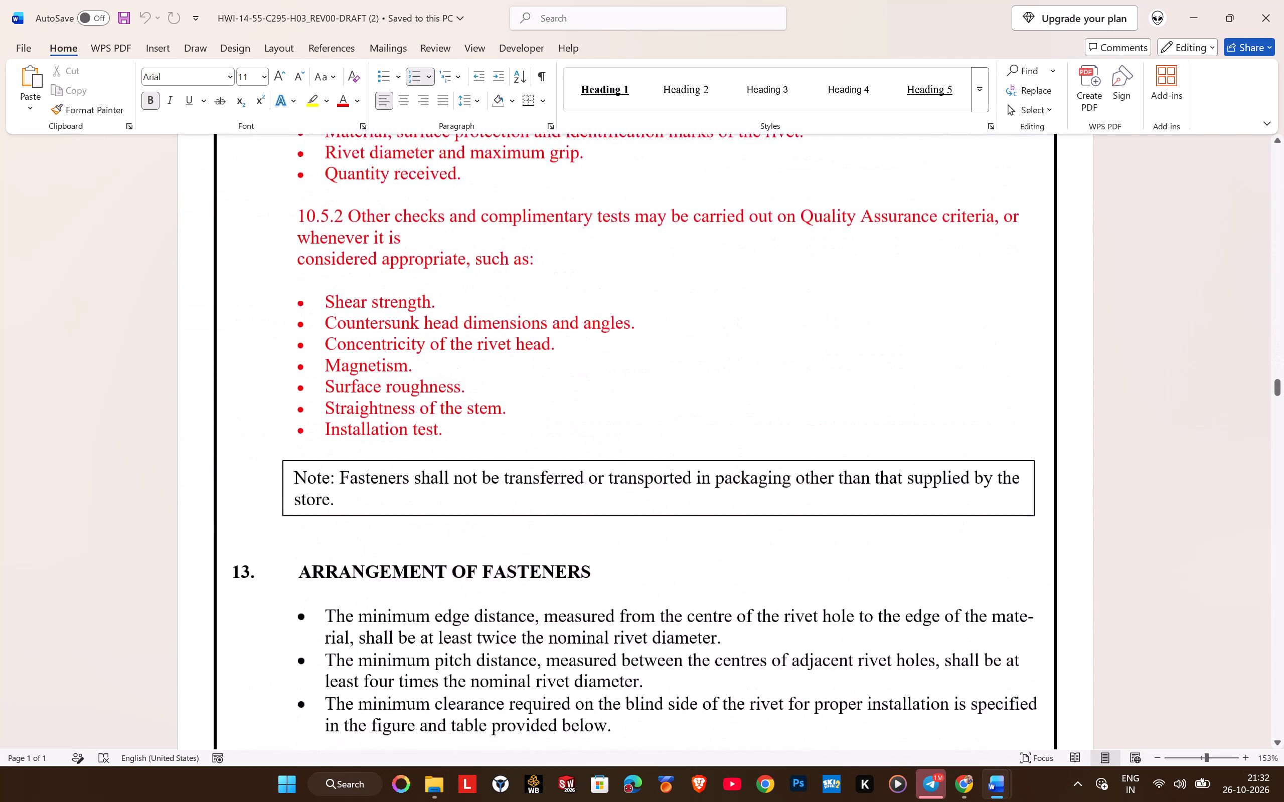
scroll(583, 496, up, 2)
scroll(583, 496, down, 20)
scroll(583, 496, down, 20)
scroll(583, 496, down, 6)
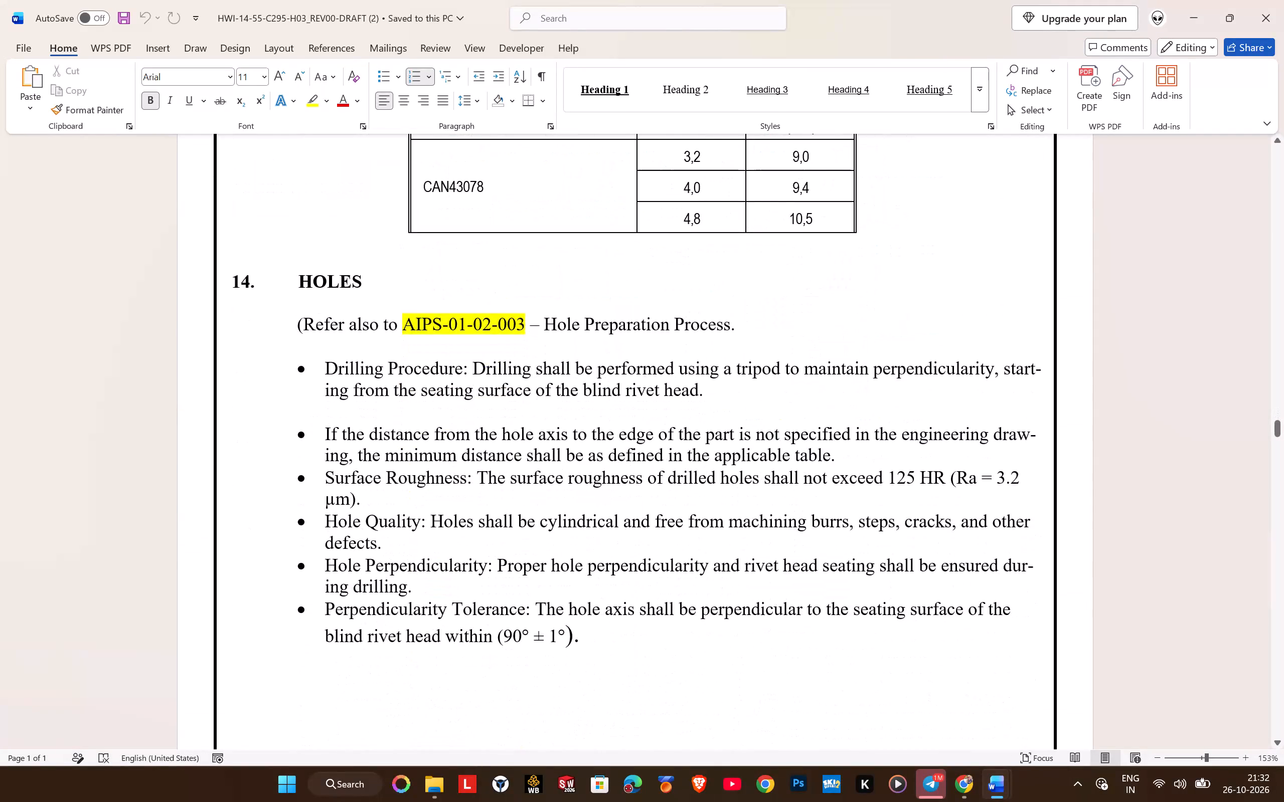
scroll(583, 496, down, 19)
scroll(583, 496, down, 20)
scroll(583, 496, down, 7)
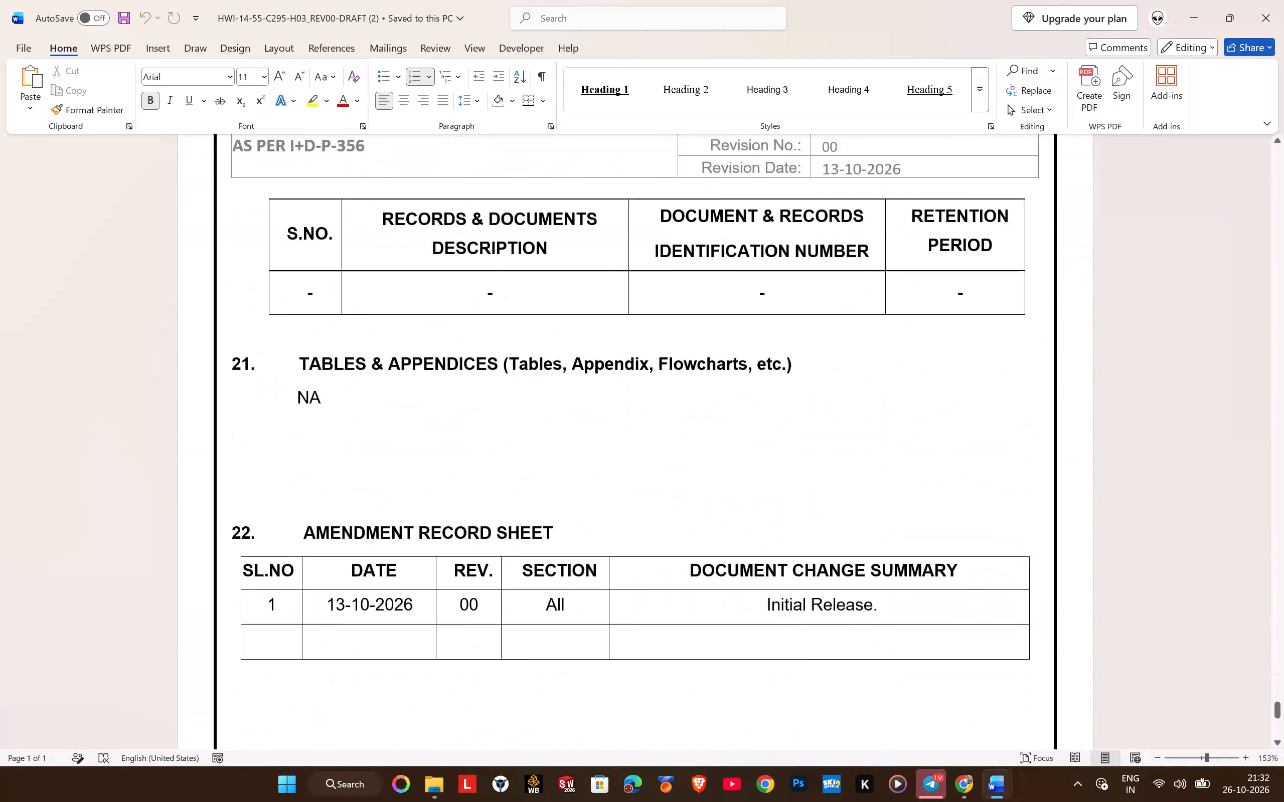
scroll(583, 496, down, 2)
scroll(583, 496, up, 7)
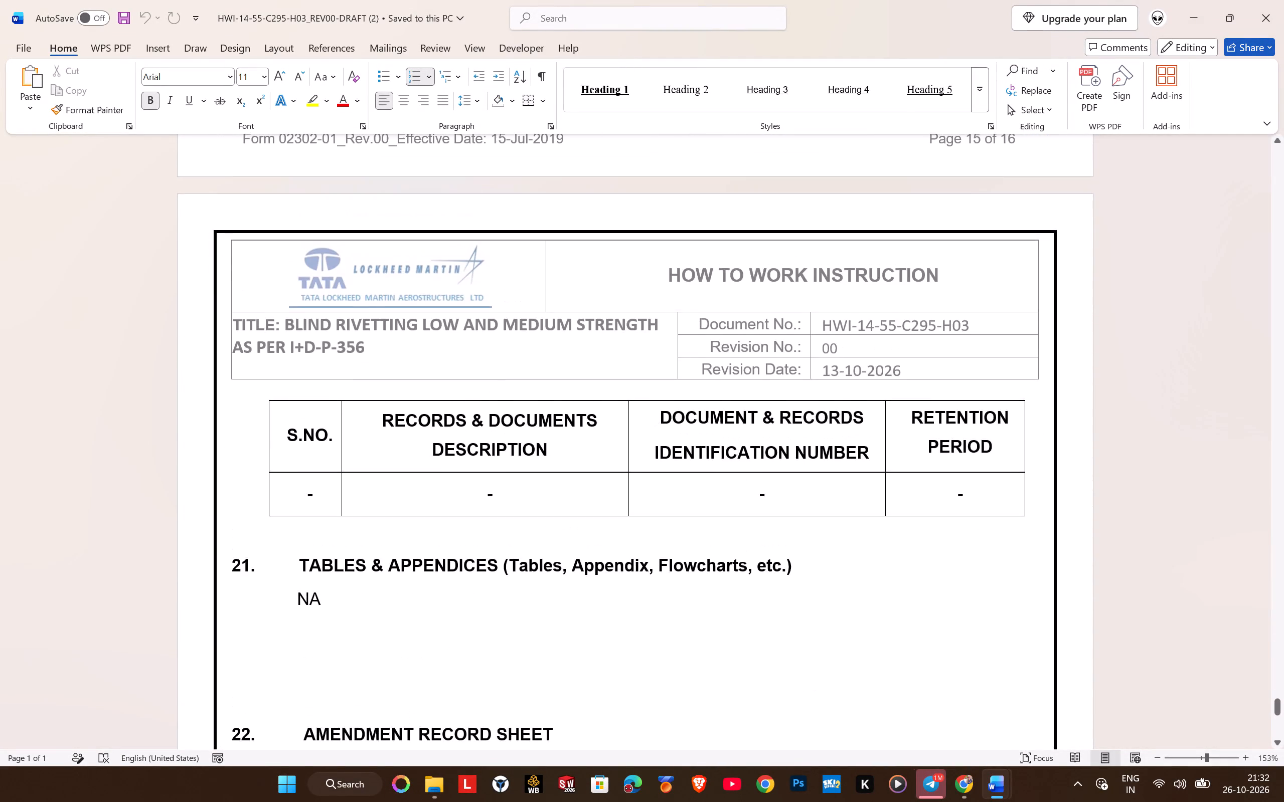
scroll(539, 317, up, 18)
scroll(539, 317, up, 10)
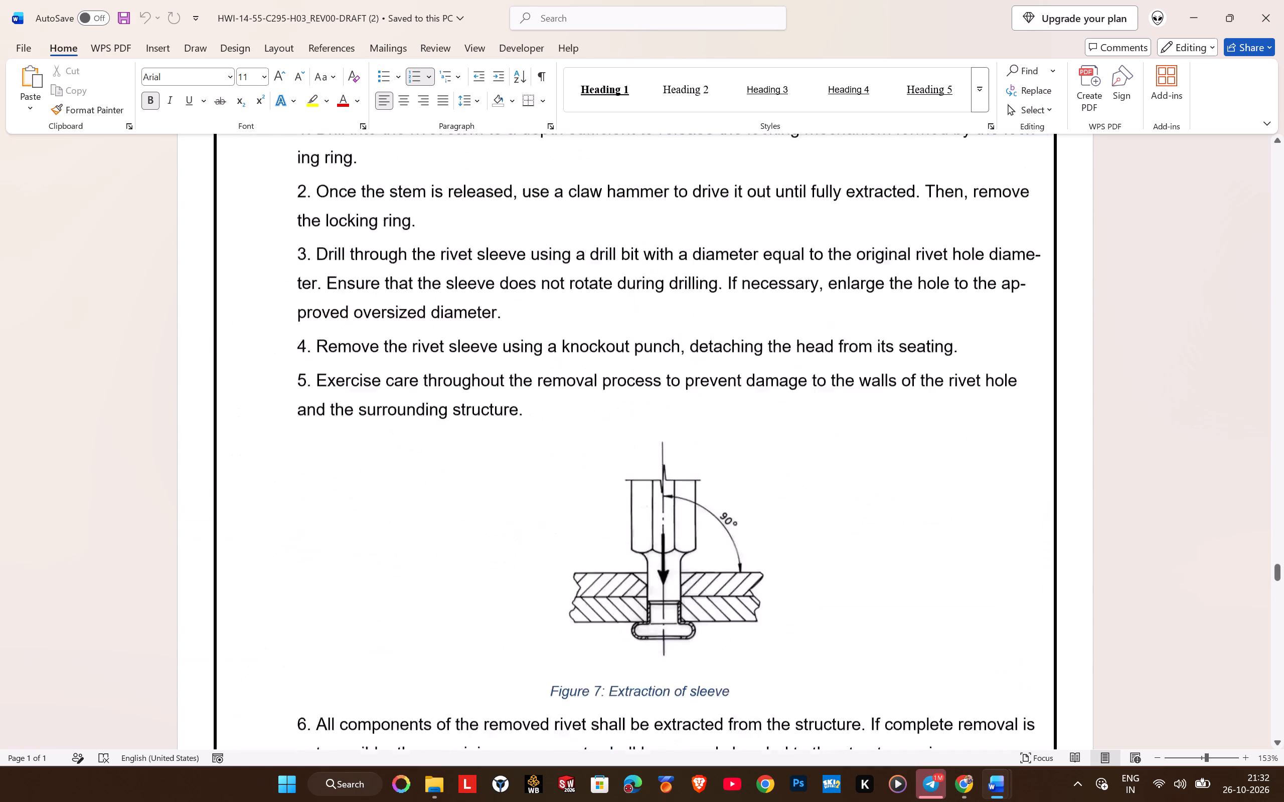
scroll(539, 317, up, 14)
scroll(539, 317, up, 13)
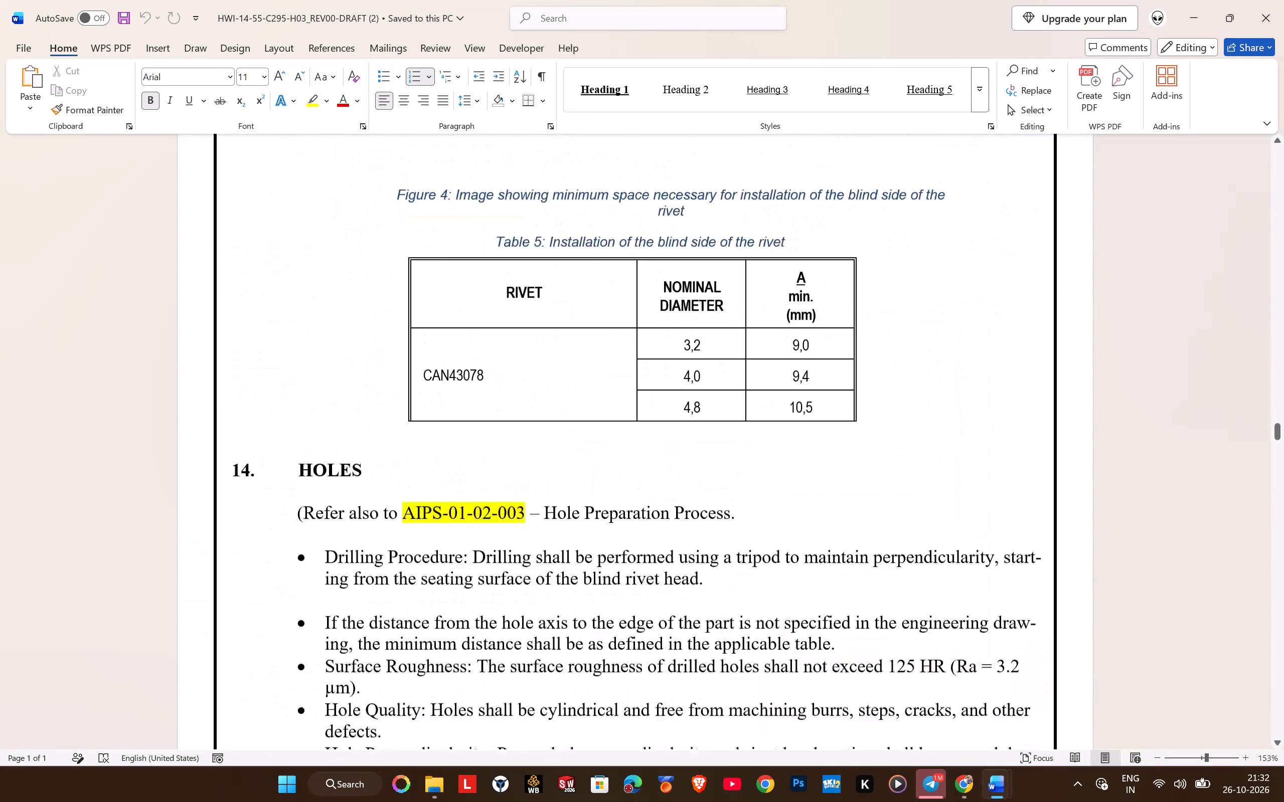
scroll(539, 317, up, 14)
scroll(539, 317, up, 19)
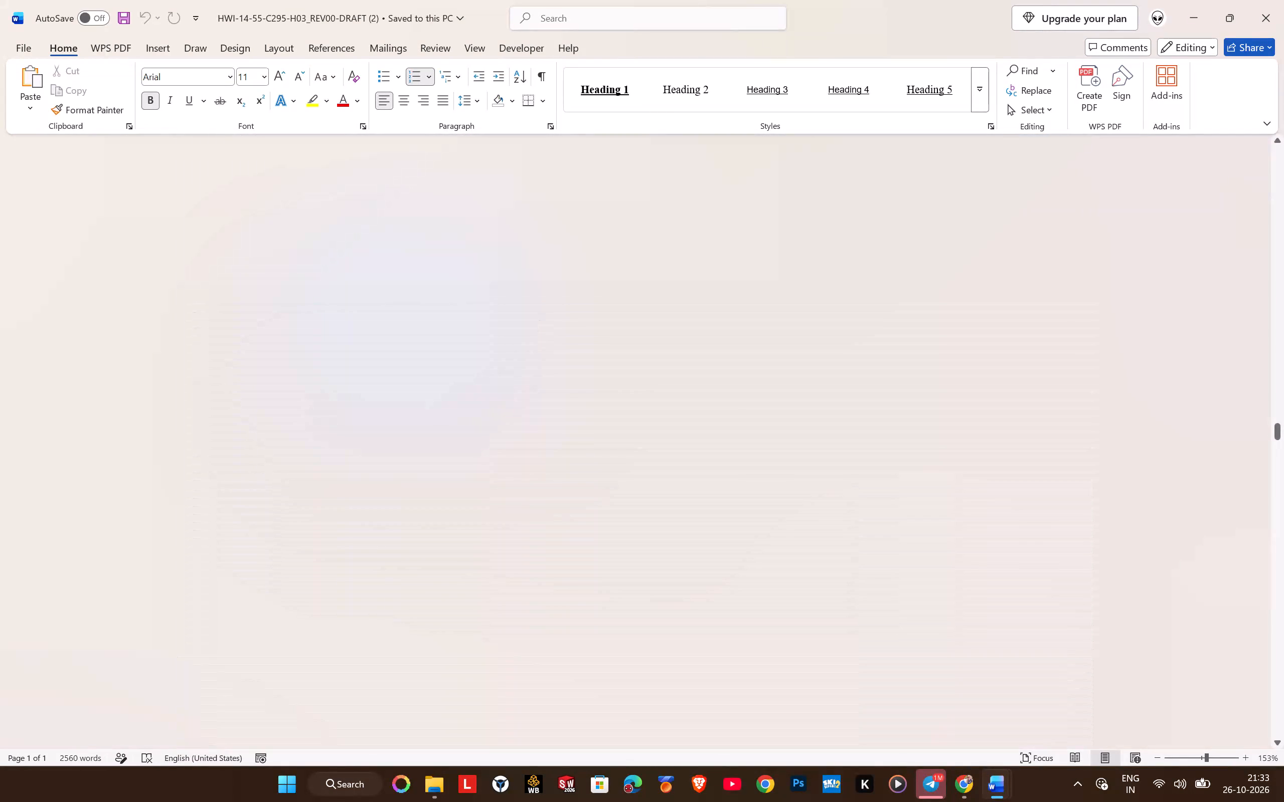
scroll(738, 359, up, 2)
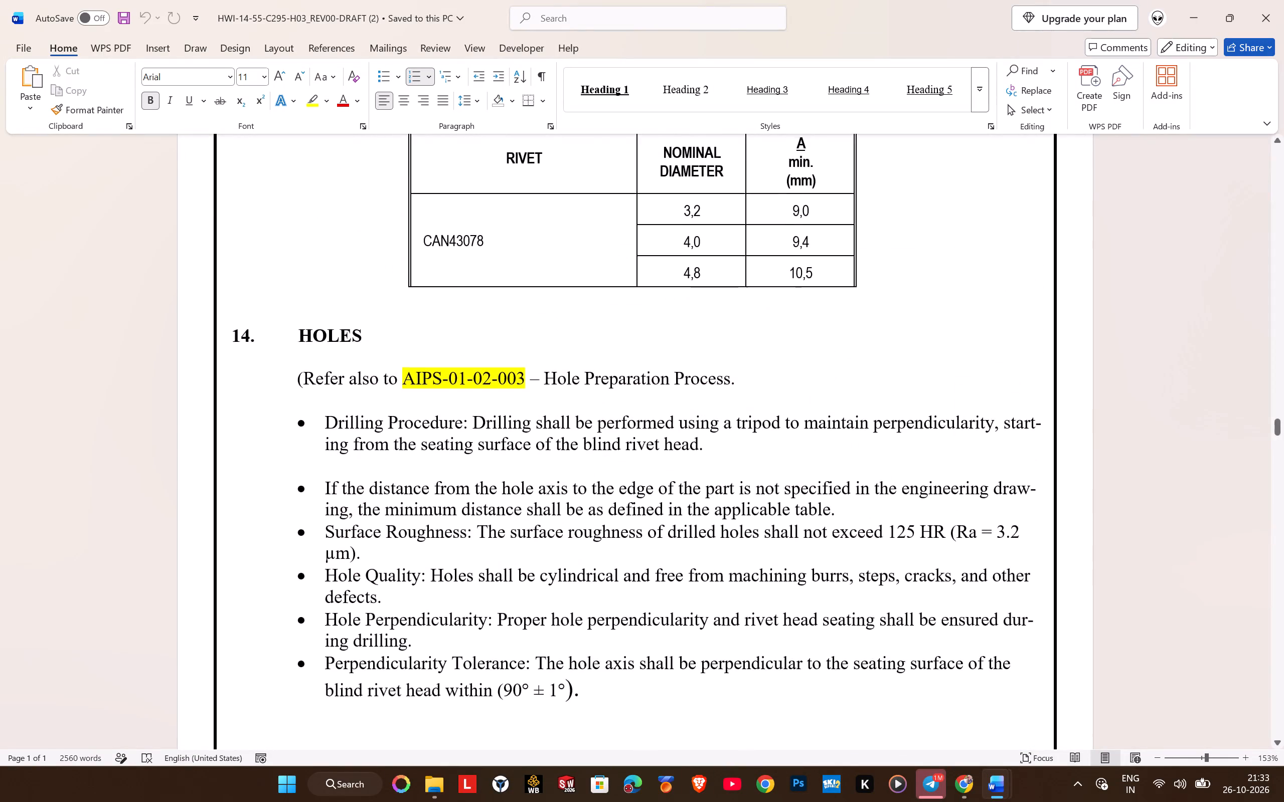
scroll(738, 359, up, 2)
Search the work instruction for "material4".
key(ctrl+f)
text(material)
key(4)
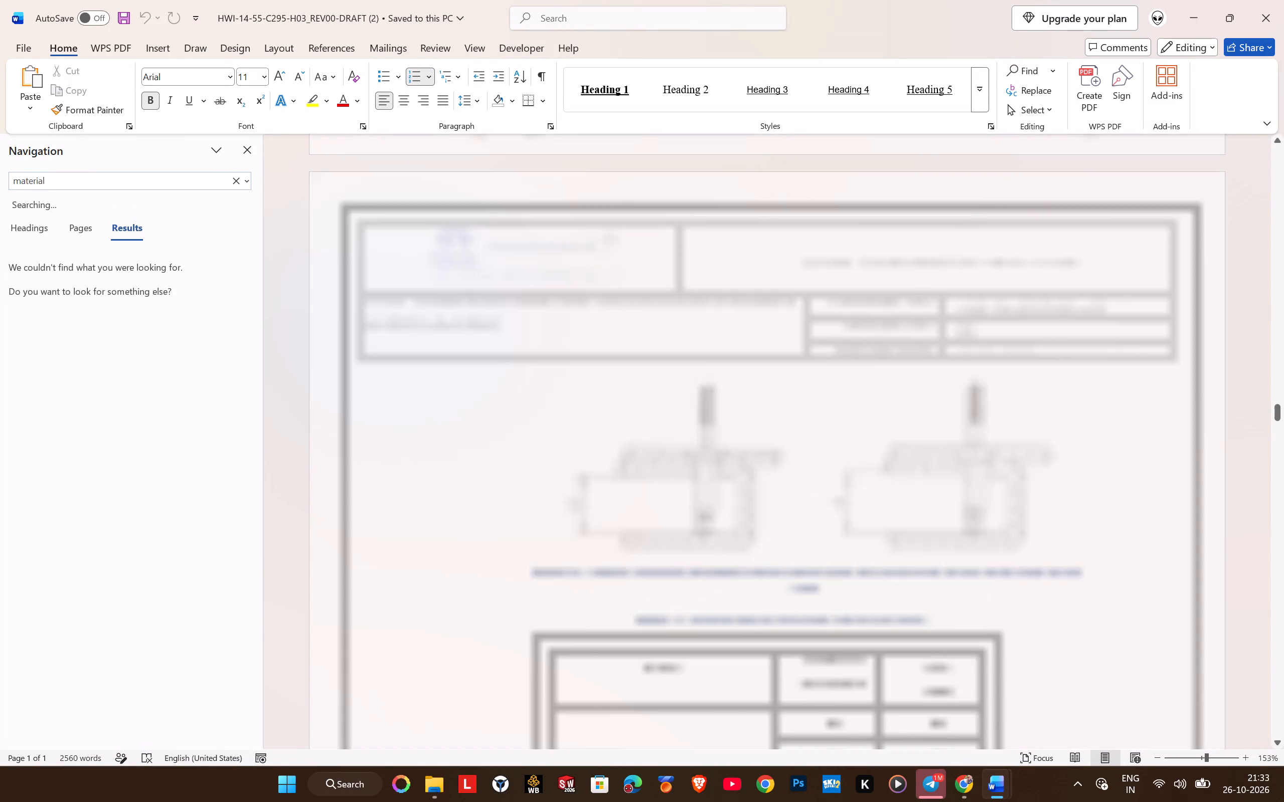
key(Return)
key(Return)
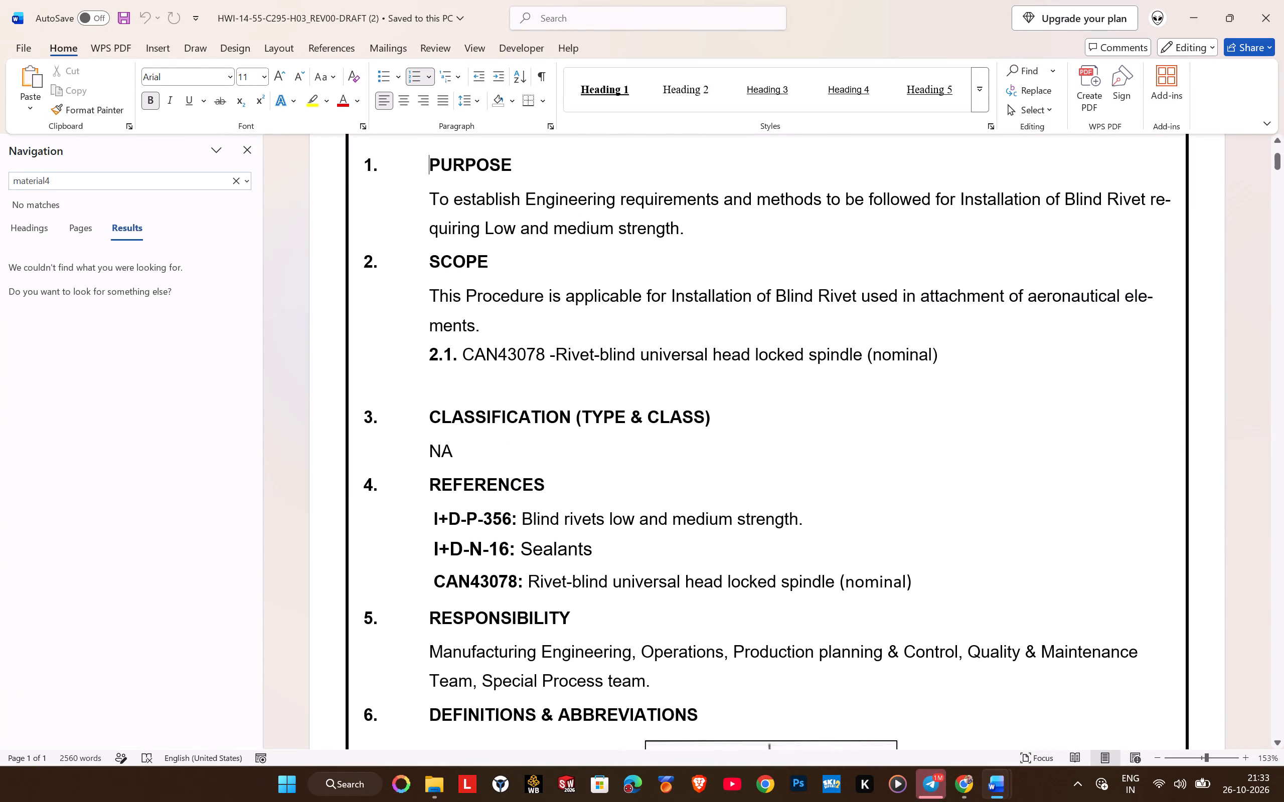
Correct the work instruction search to "material" and advance to its second match.
key(BackSpace)
key(Return)
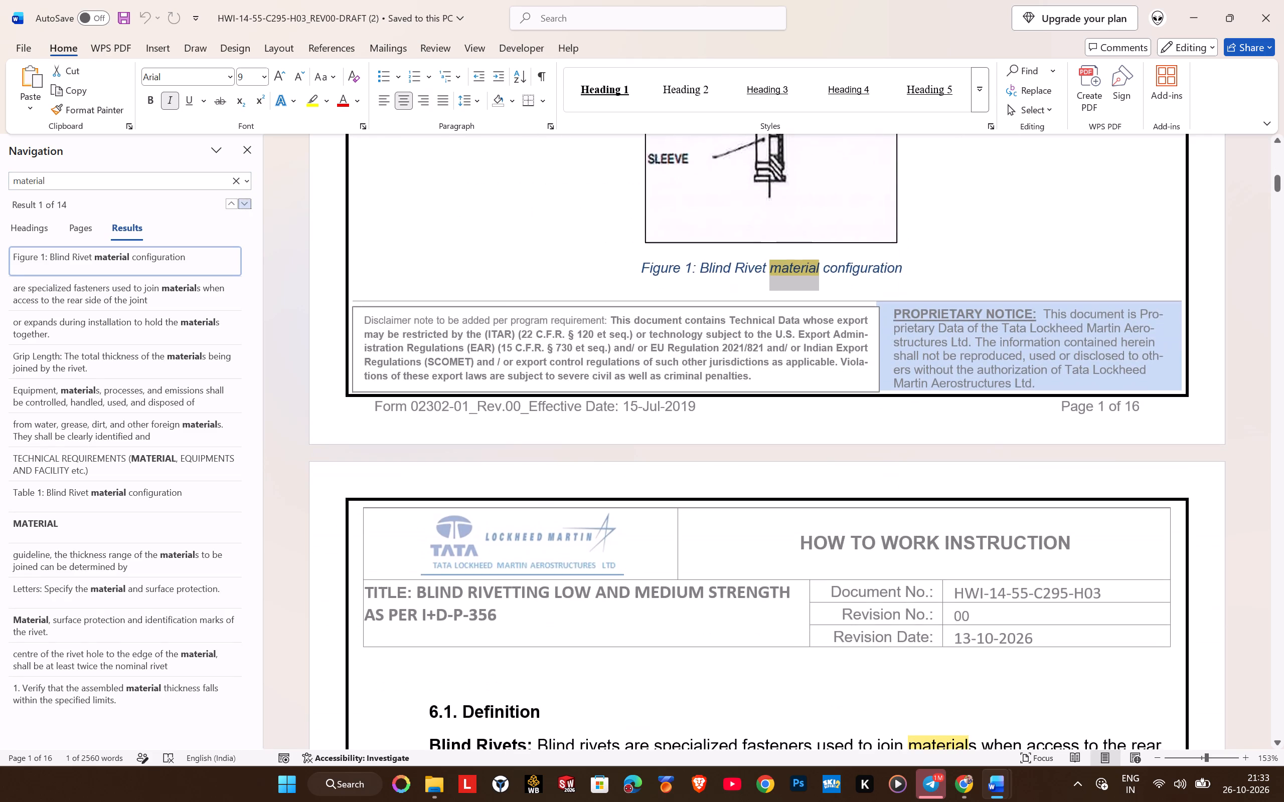
key(Return)
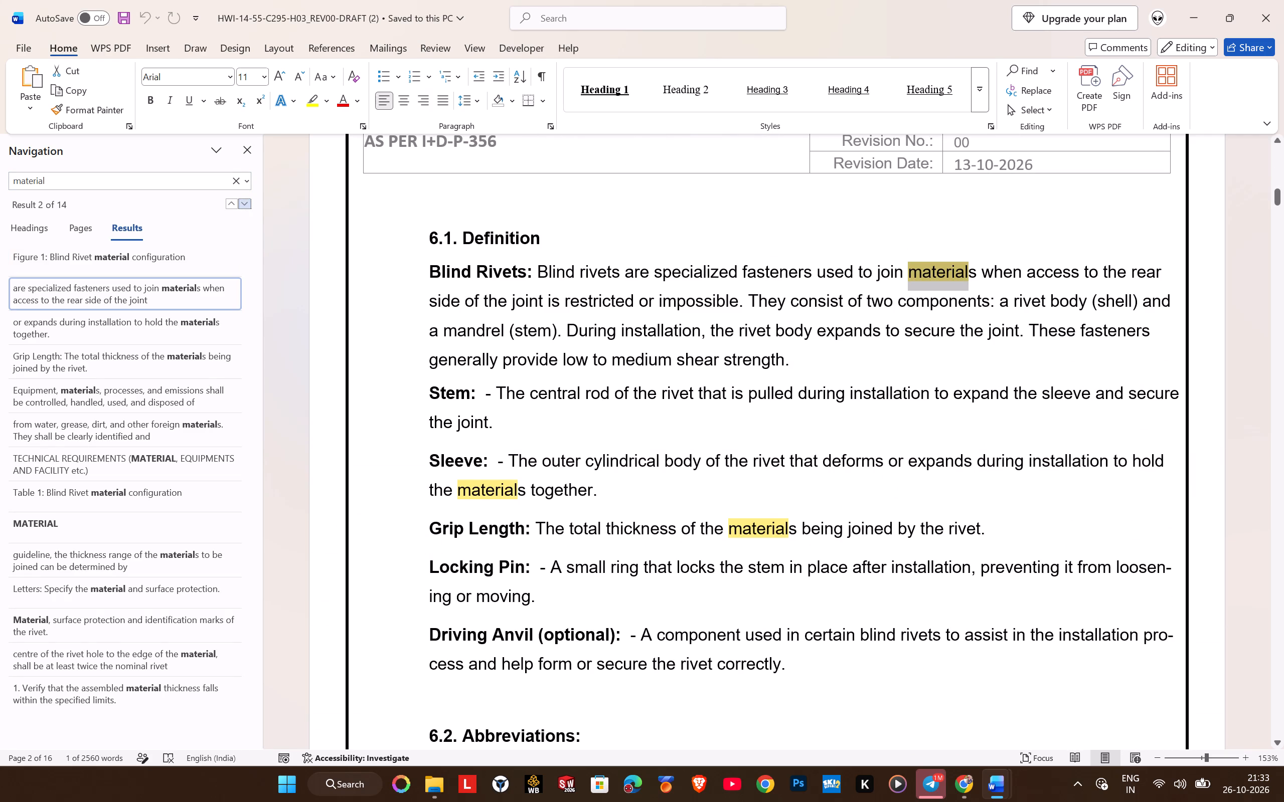
key(Tab)
Switch to the technician qualification test and review the opening multiple-choice questions, Q1 to Q5.
key(alt+Tab)
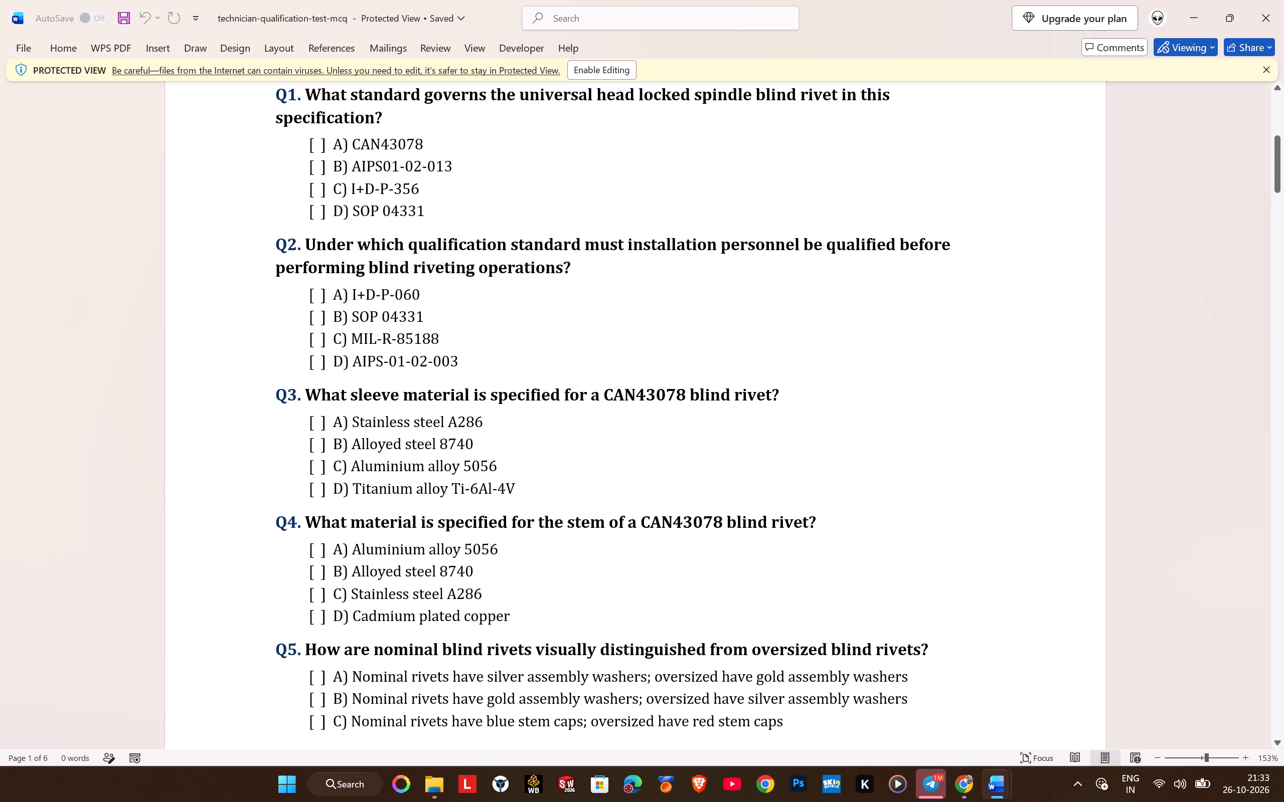
scroll(556, 420, up, 1)
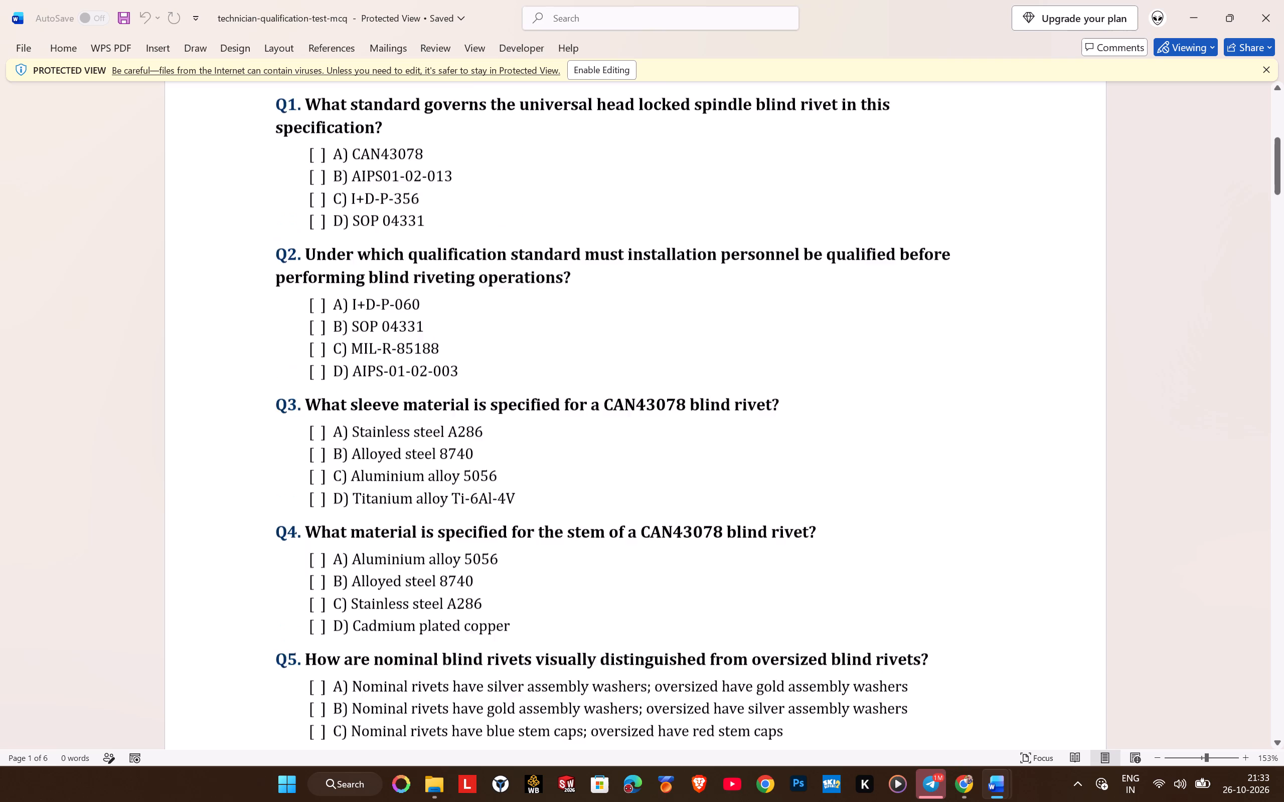
scroll(556, 420, up, 2)
scroll(556, 420, down, 1)
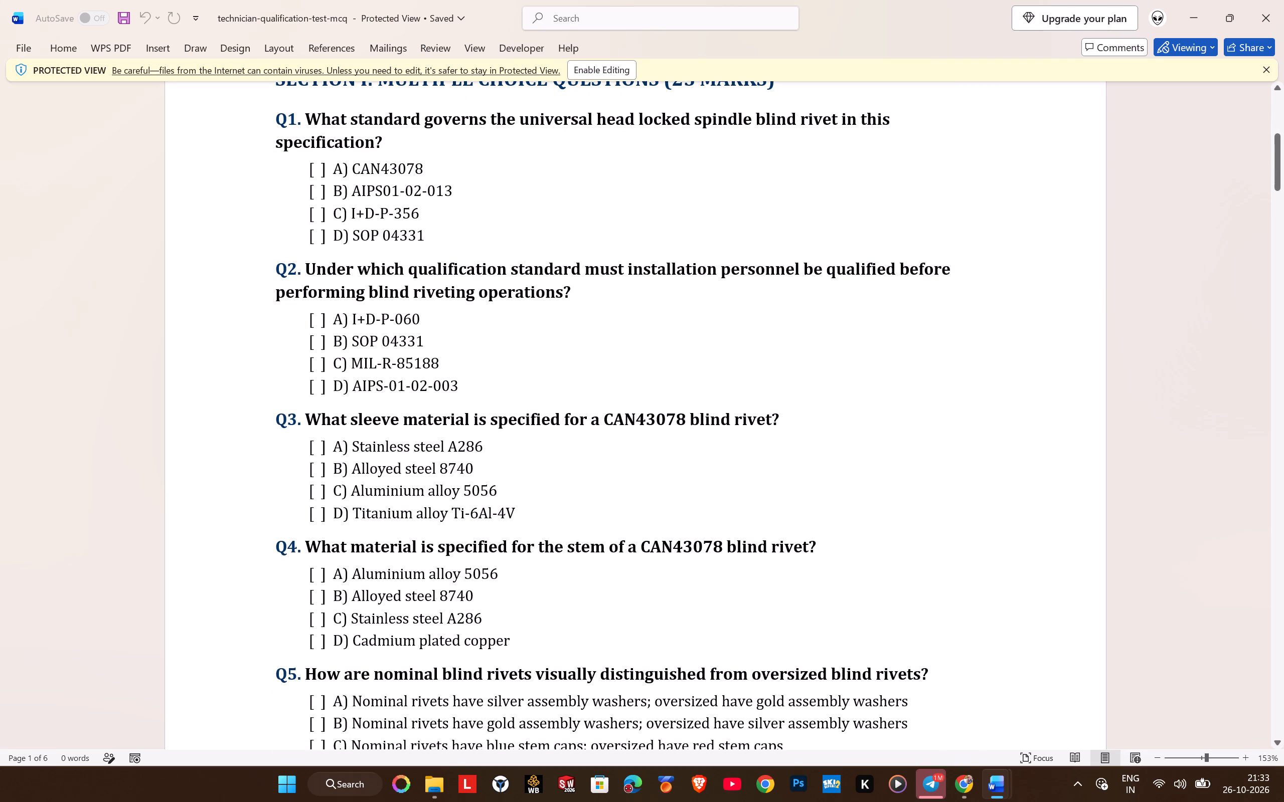
Return to the work instruction and go to the "material" match in the Table 1 blind rivet material configuration caption.
key(alt+Tab)
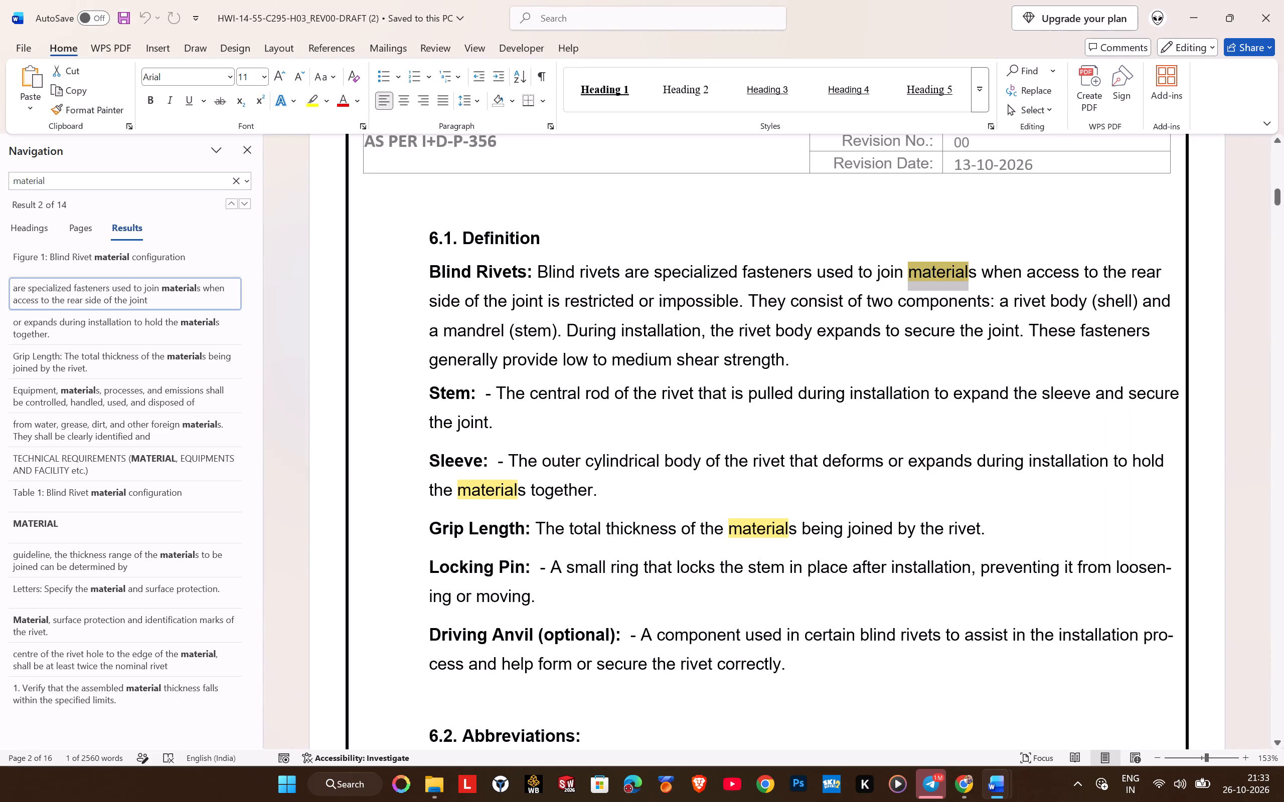
drag(65, 176, 43, 178)
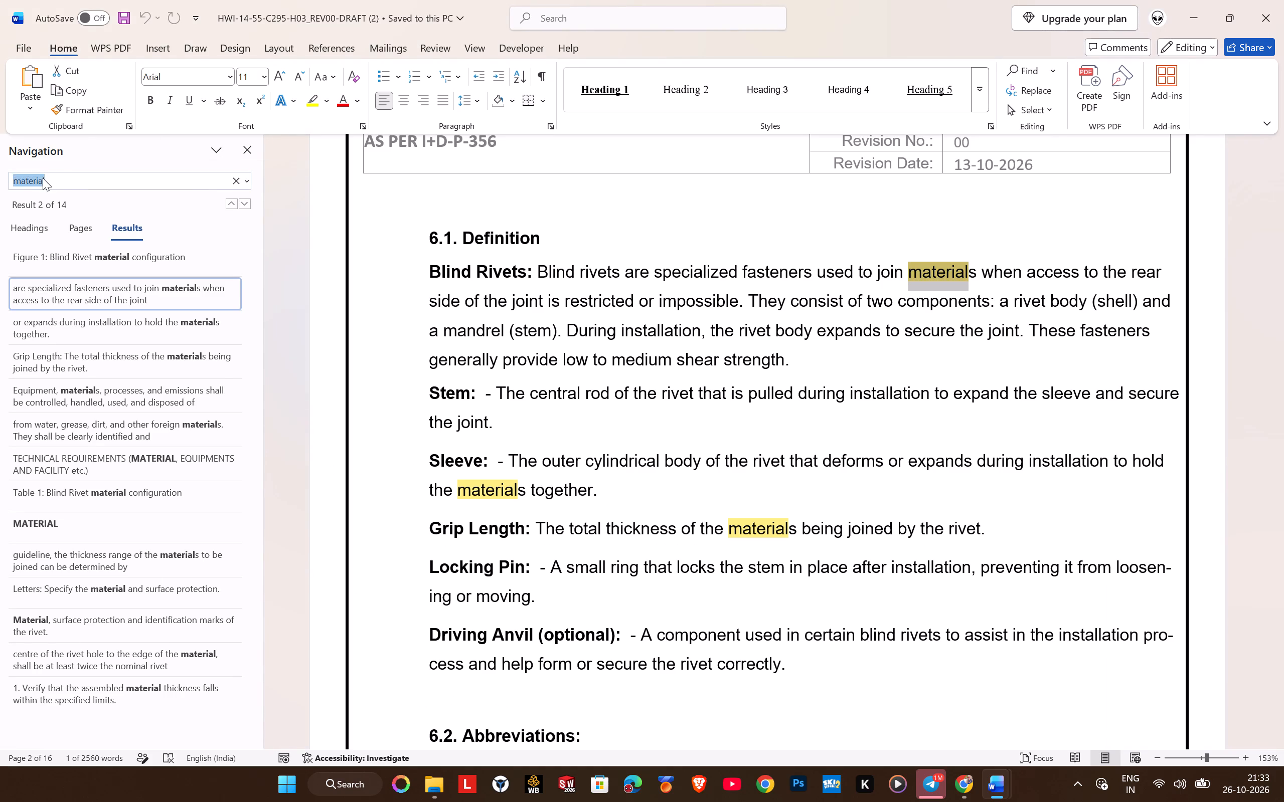
drag(43, 178, 7, 171)
click(51, 177)
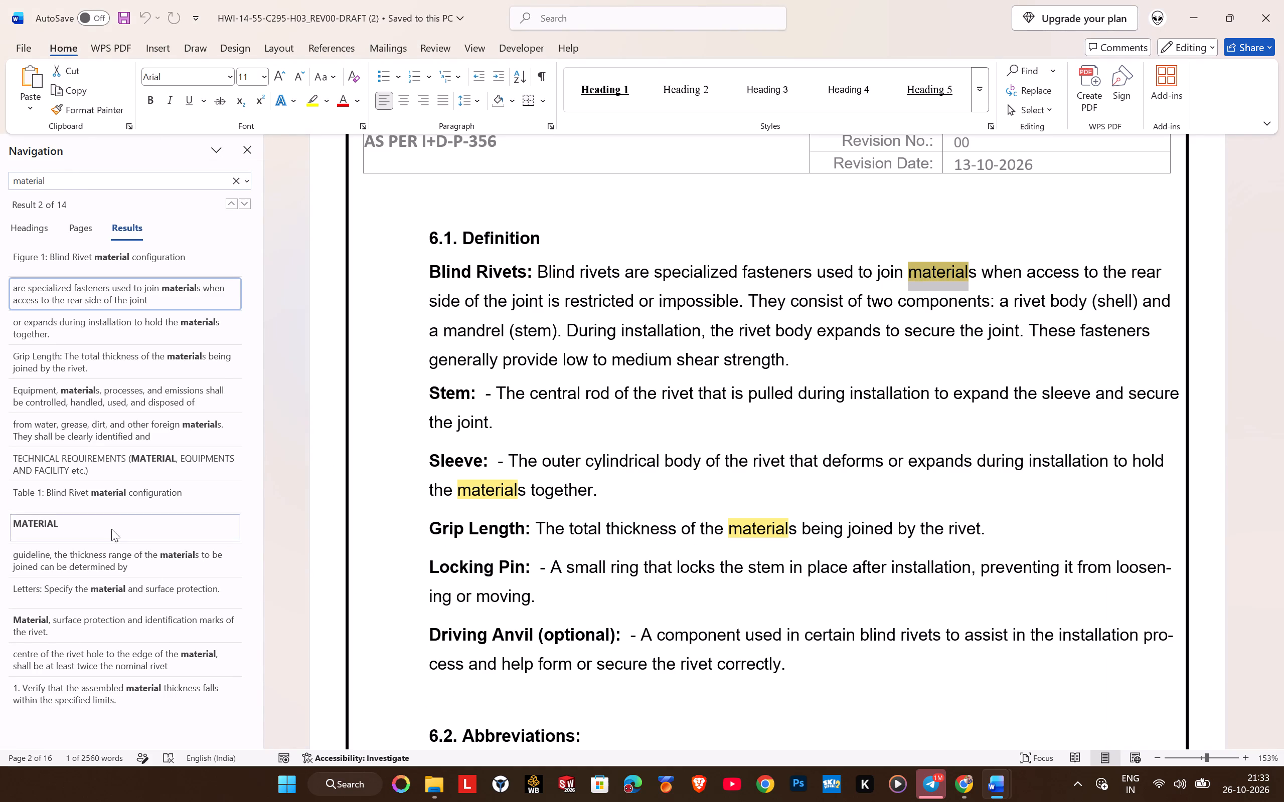
click(129, 498)
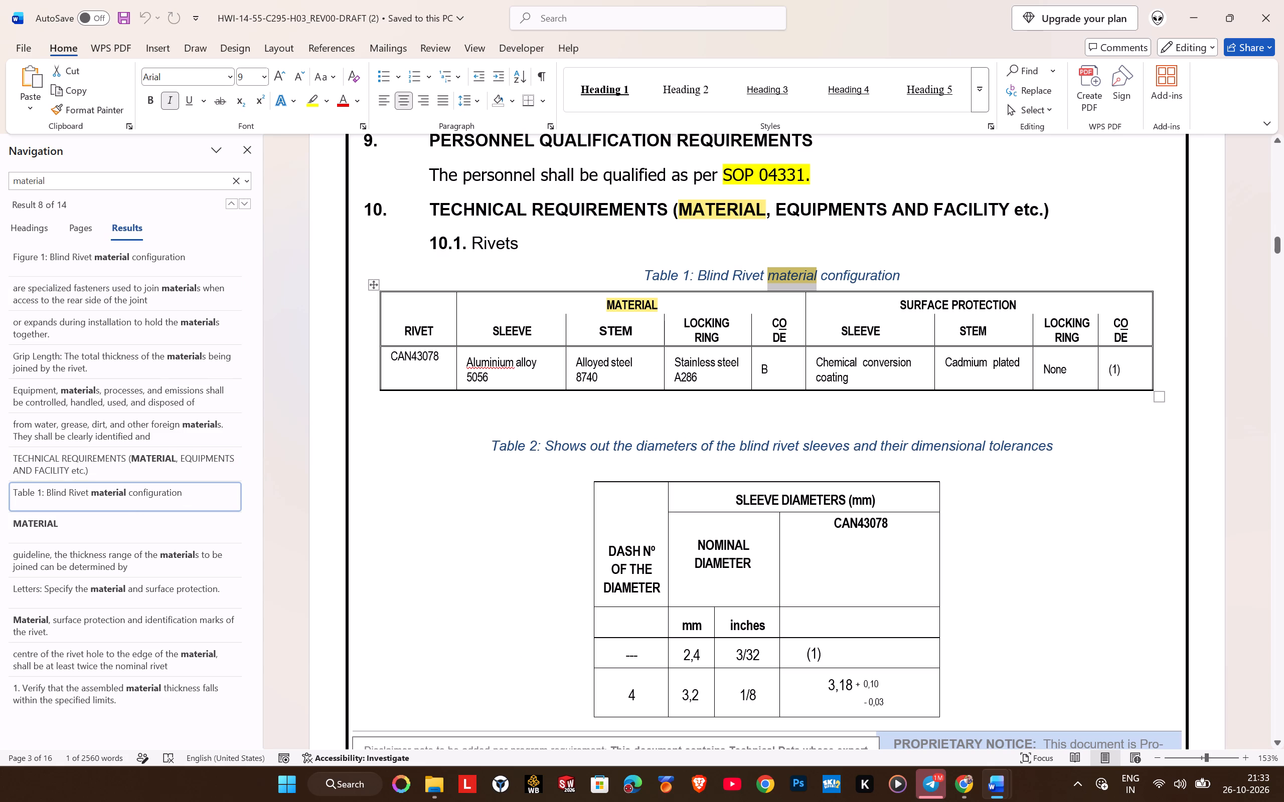
Look through the technician qualification test questions up to Q19, then go back to Q13 through Q16.
key(alt+Tab)
scroll(527, 402, down, 1)
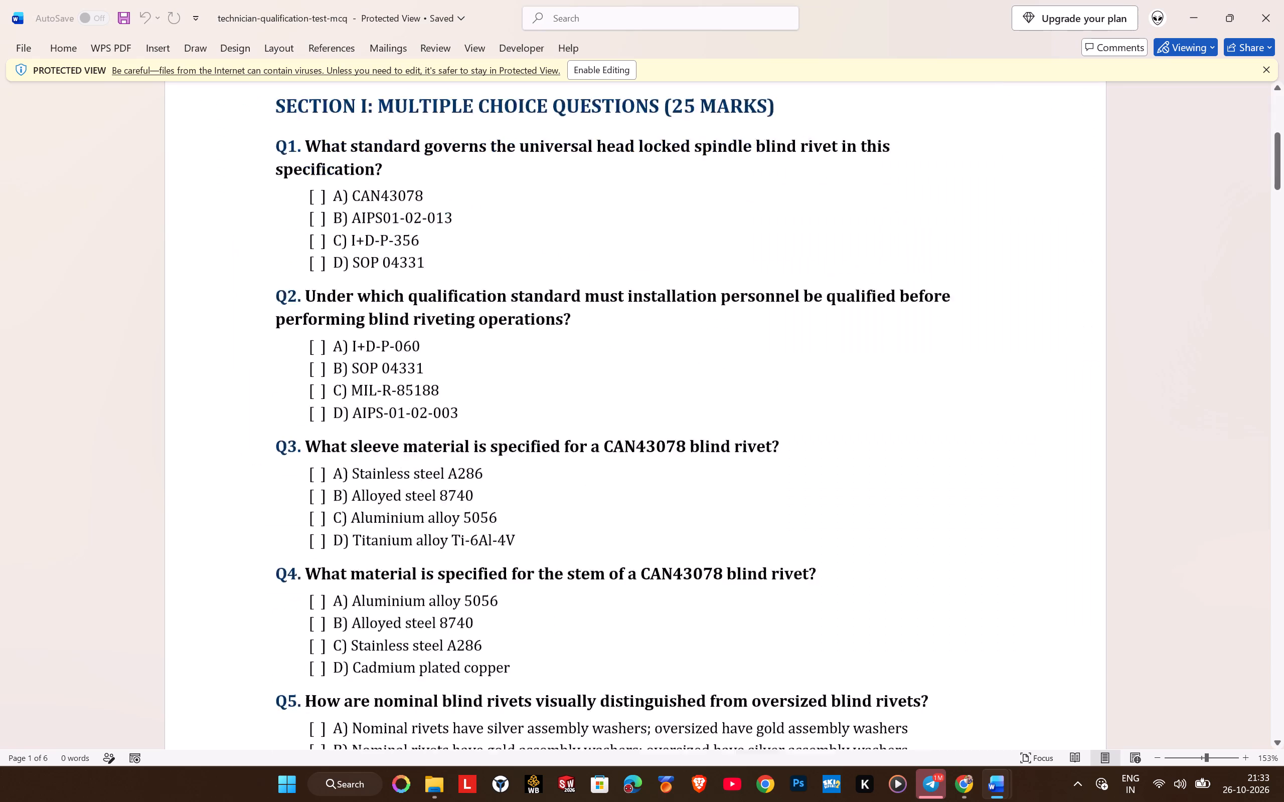
scroll(527, 402, down, 4)
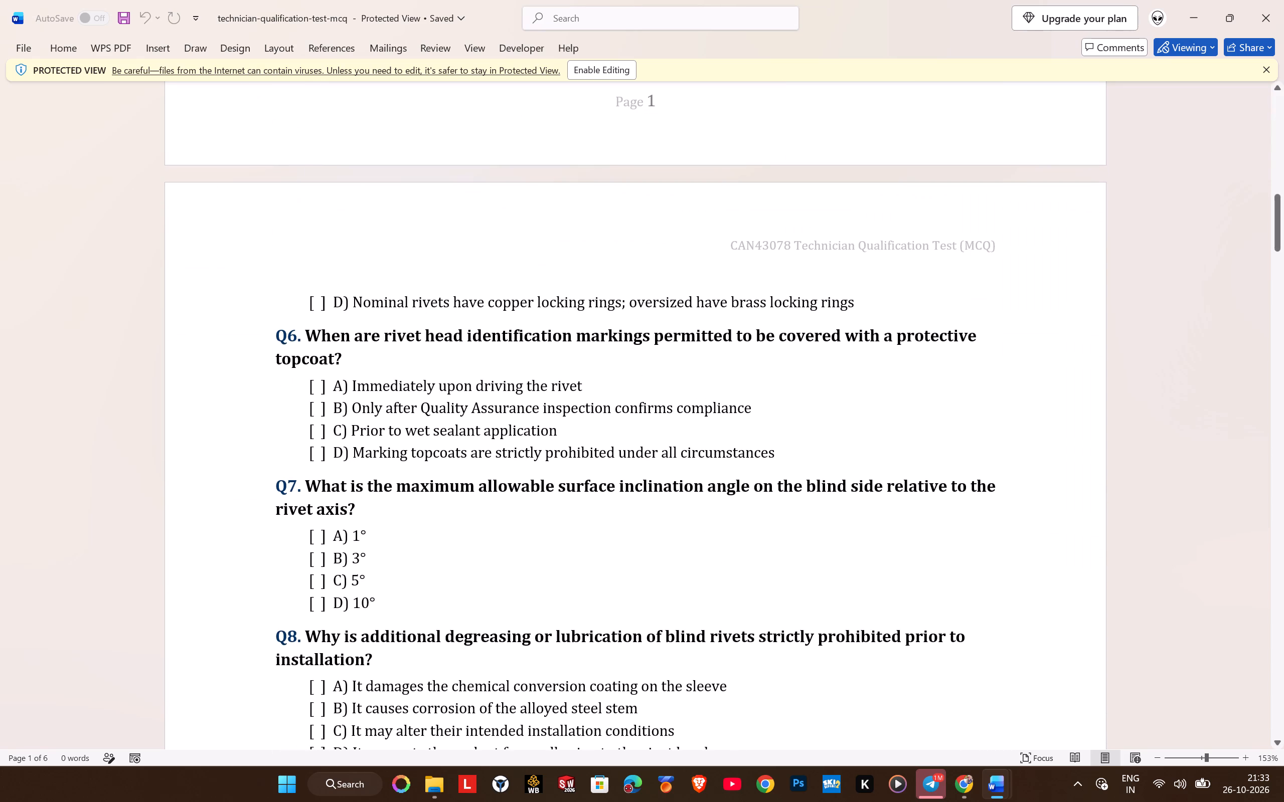
scroll(408, 611, down, 1)
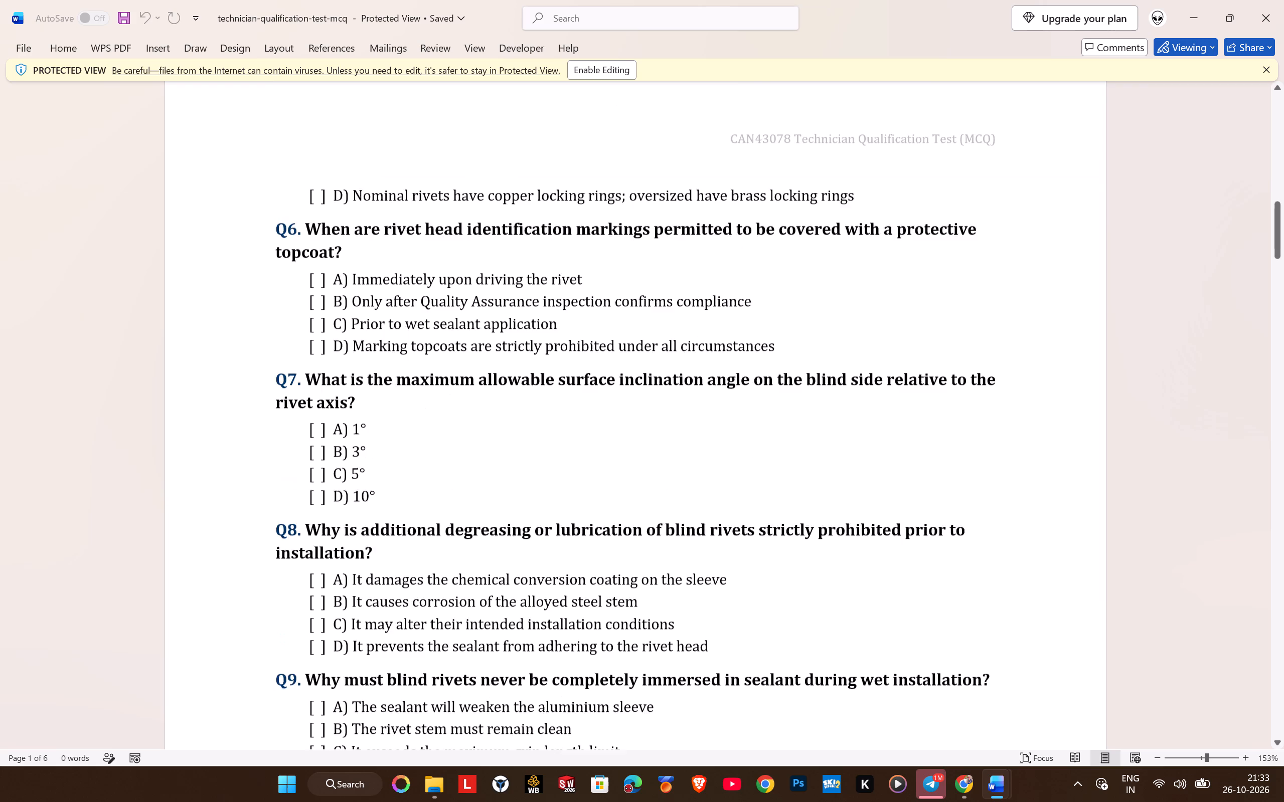
scroll(408, 611, down, 6)
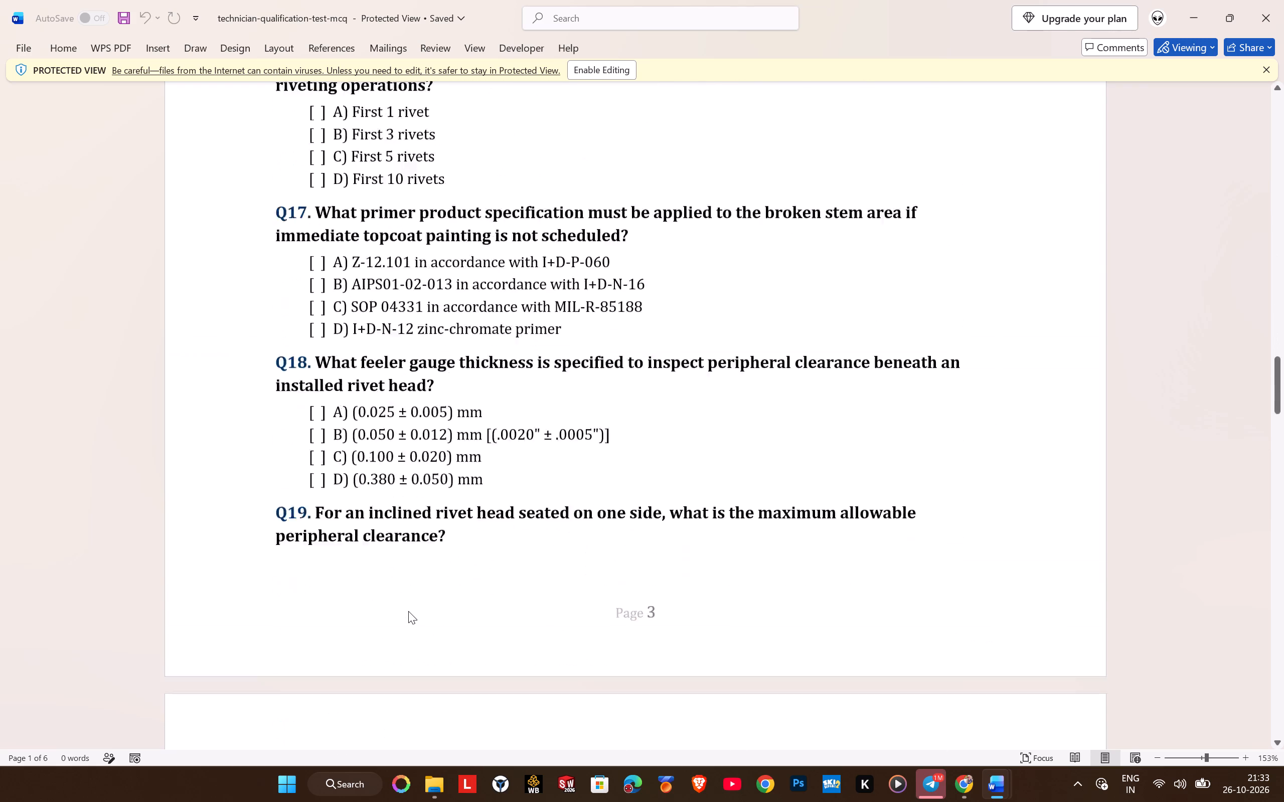
scroll(408, 611, up, 7)
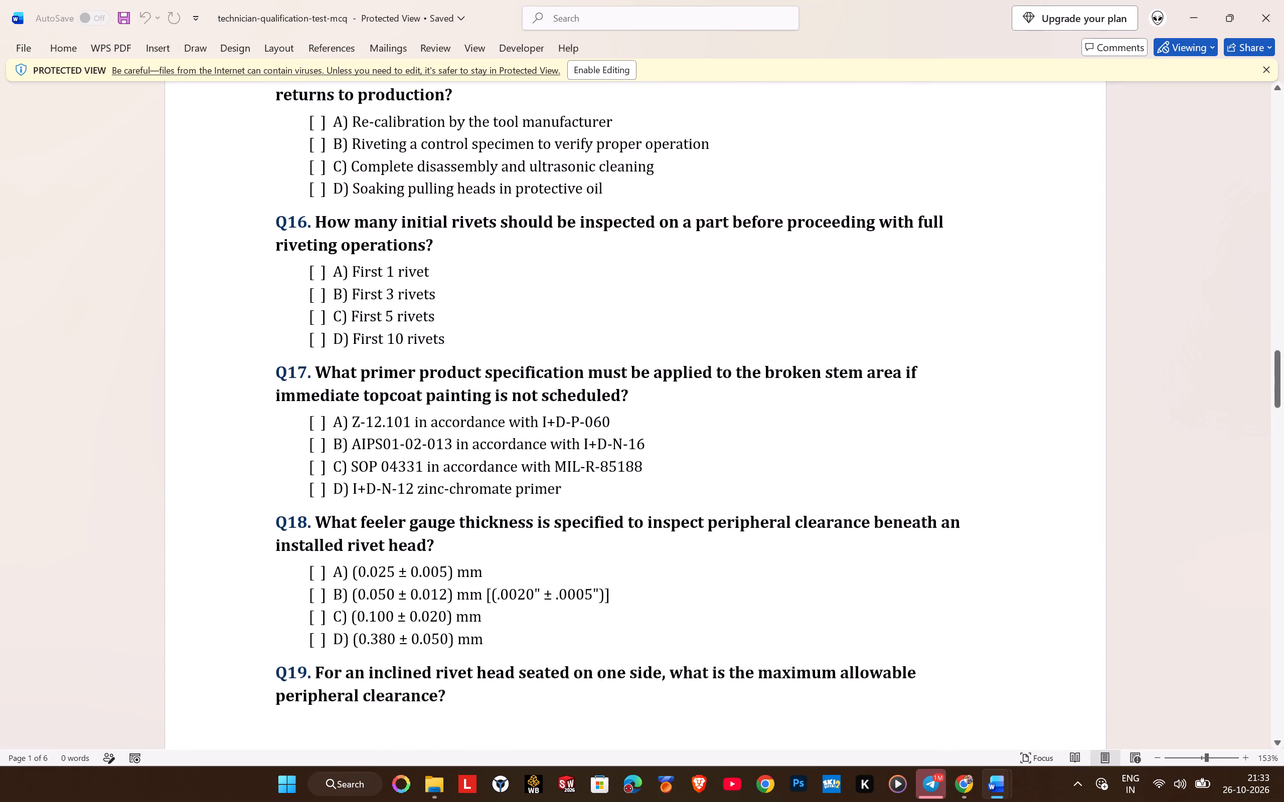
scroll(408, 611, up, 1)
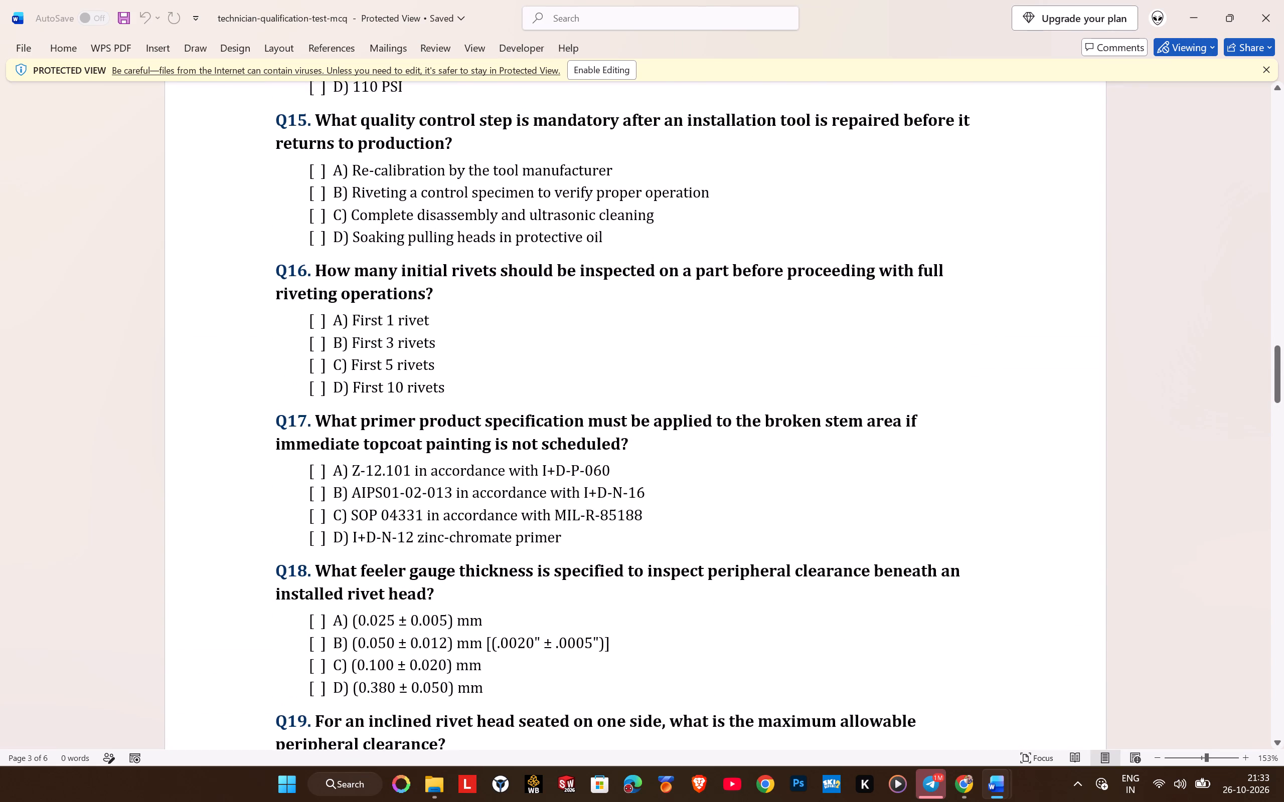
scroll(481, 348, up, 3)
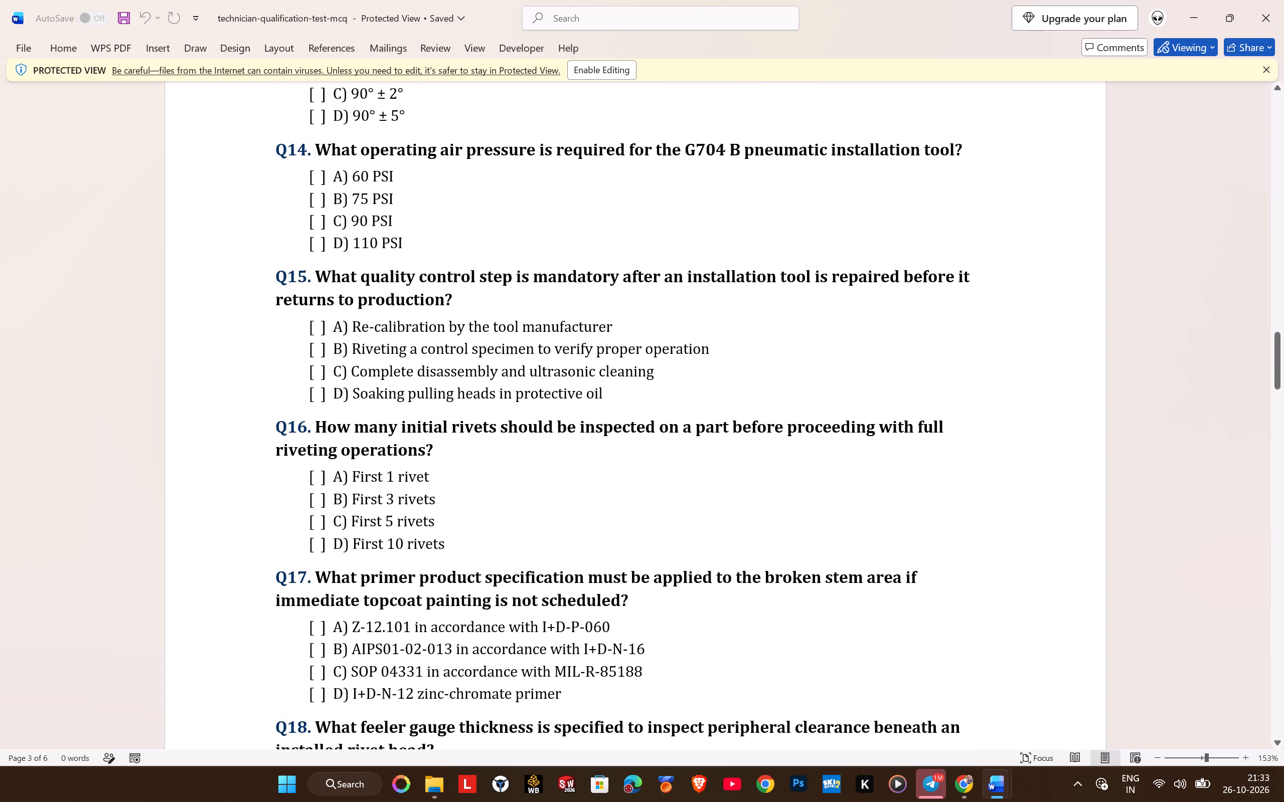
click(481, 348)
scroll(481, 348, up, 5)
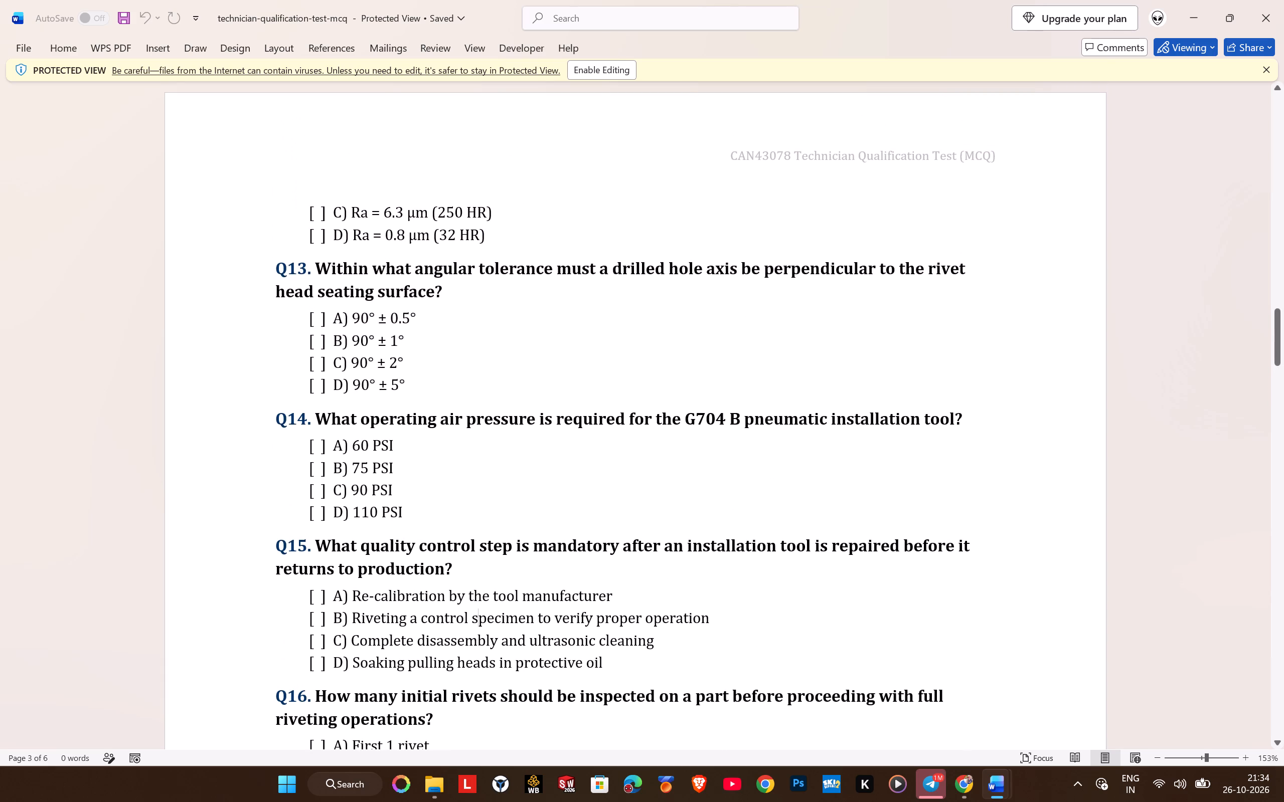
Search the work instruction for "G704" and check the tool's entry against Q14 of the technician qualification test.
key(alt+Tab)
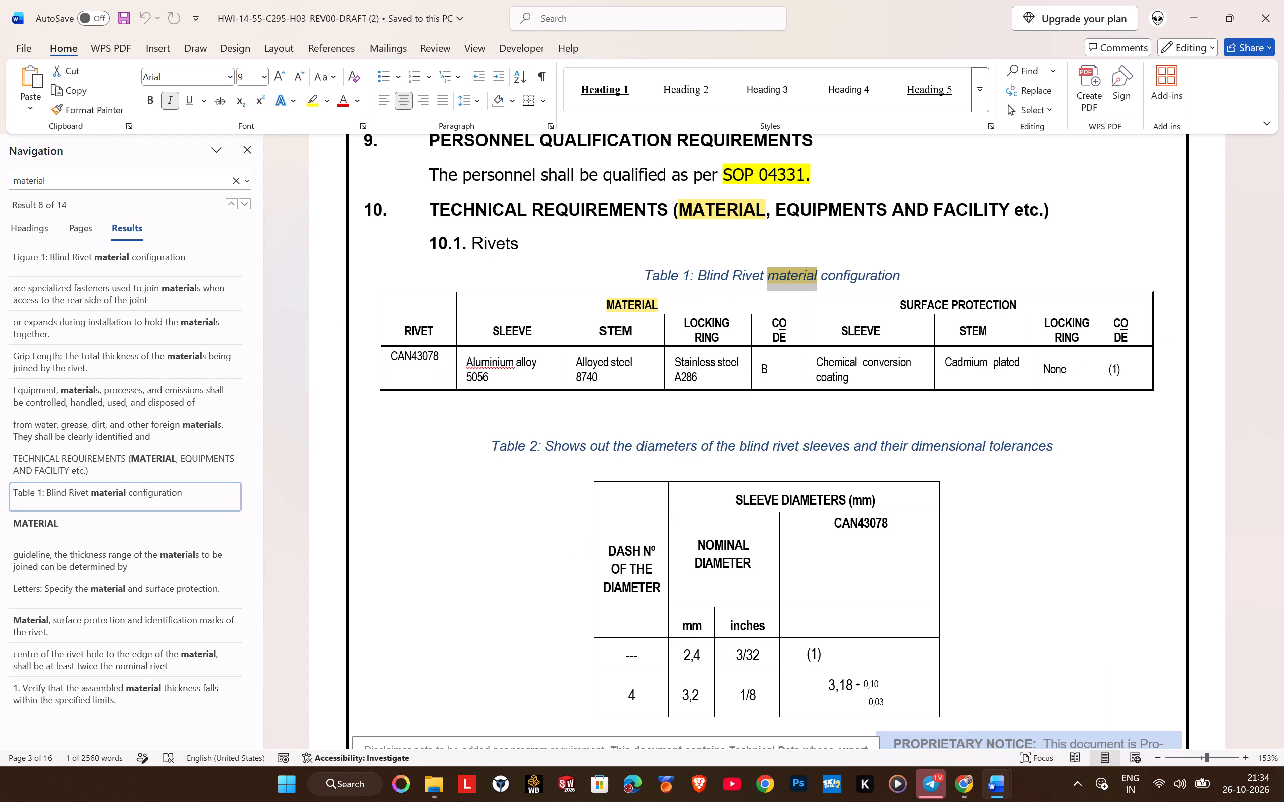
drag(63, 175, 0, 175)
key(Right)
key(BackSpace)
key(BackSpace)
key(BackSpace)
key(Right)
key(Right)
key(Right)
key(Right)
key(Right)
key(Right)
key(Right)
key(Right)
key(Right)
key(BackSpace)
key(BackSpace)
key(BackSpace)
key(BackSpace)
key(BackSpace)
key(BackSpace)
key(BackSpace)
key(BackSpace)
key(BackSpace)
key(BackSpace)
key(BackSpace)
key(BackSpace)
key(BackSpace)
key(BackSpace)
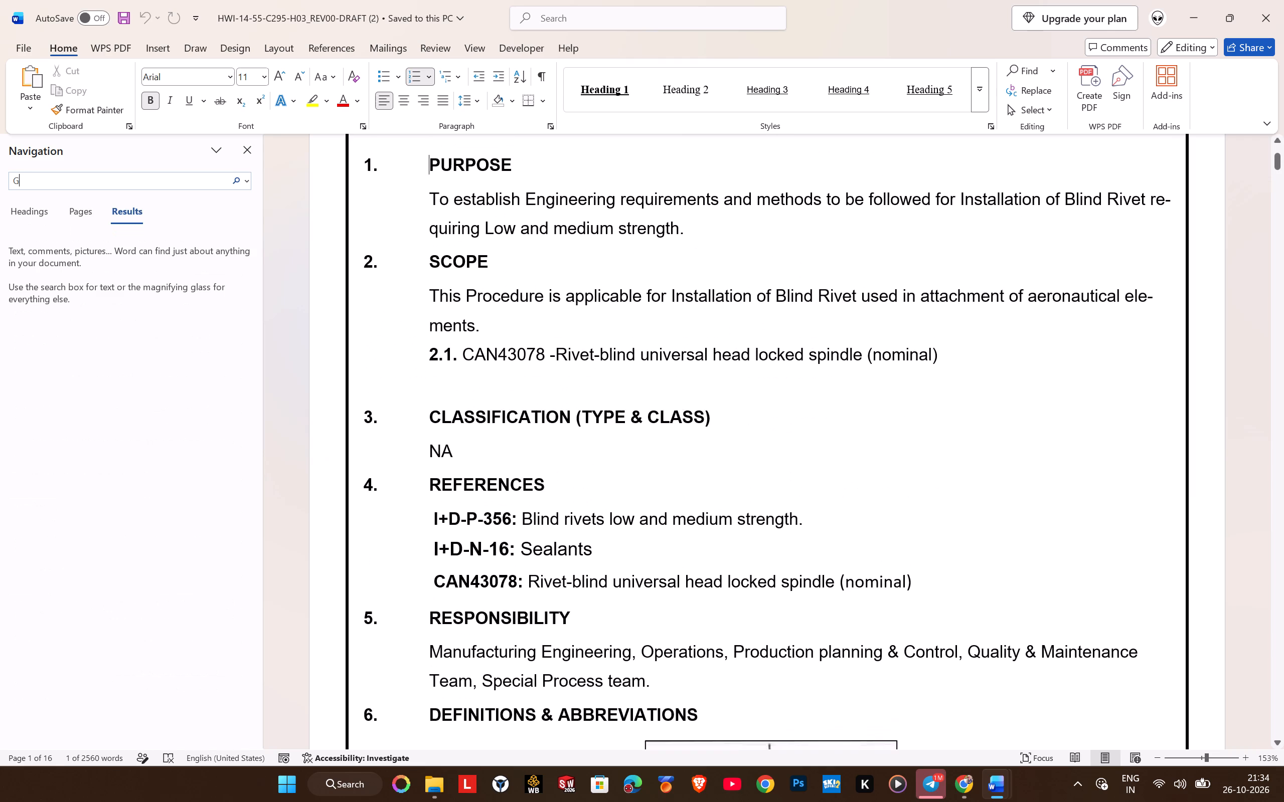
key(Return)
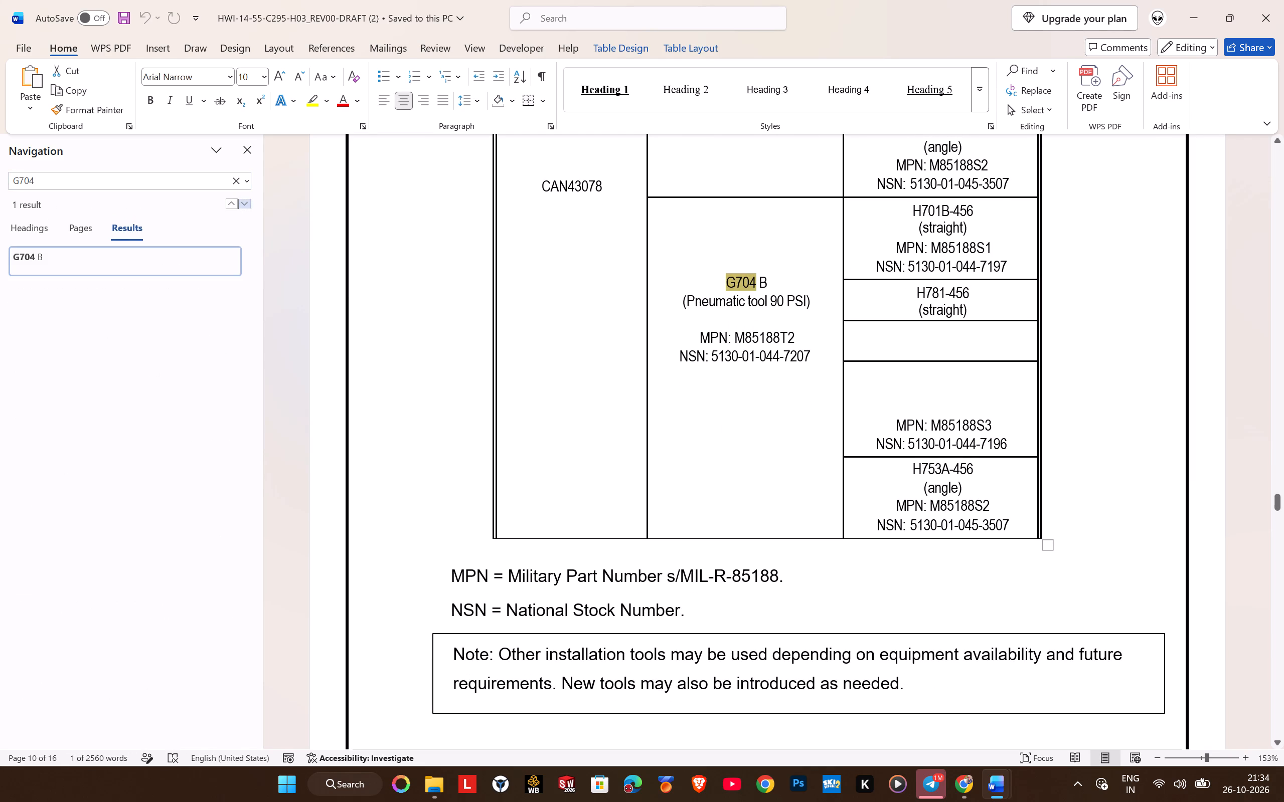
key(alt+Tab)
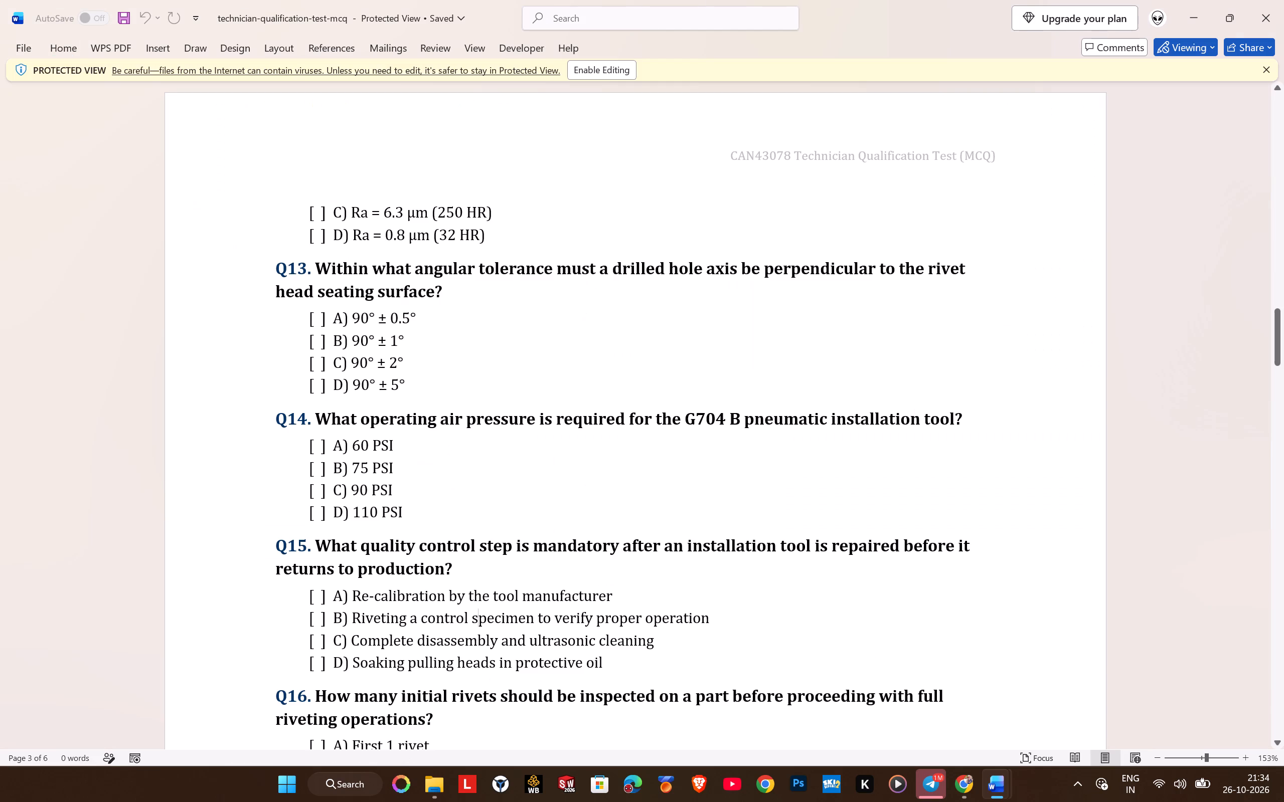
key(alt+Tab)
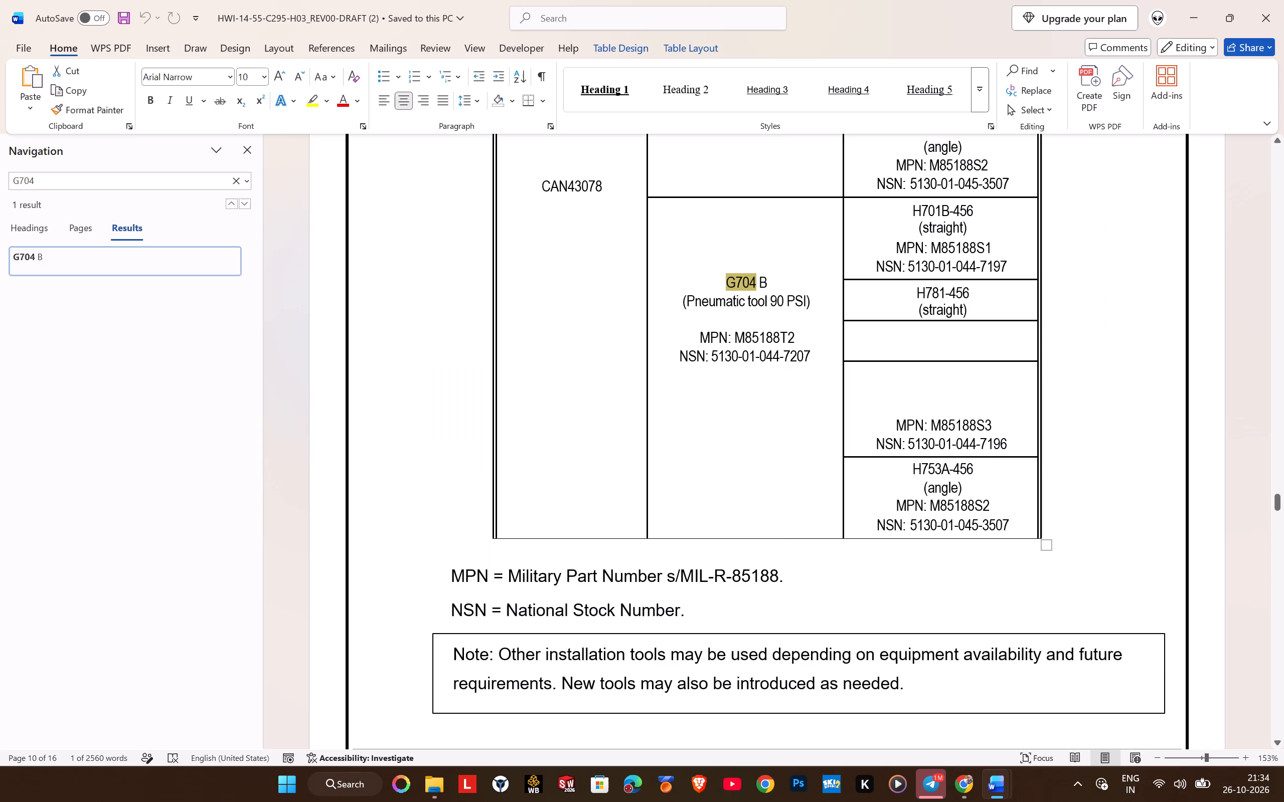
key(Tab)
Copy Q14 with its four answer options from the qualification test and paste it after "Que.10." in the assessment sheet.
key(alt+Tab)
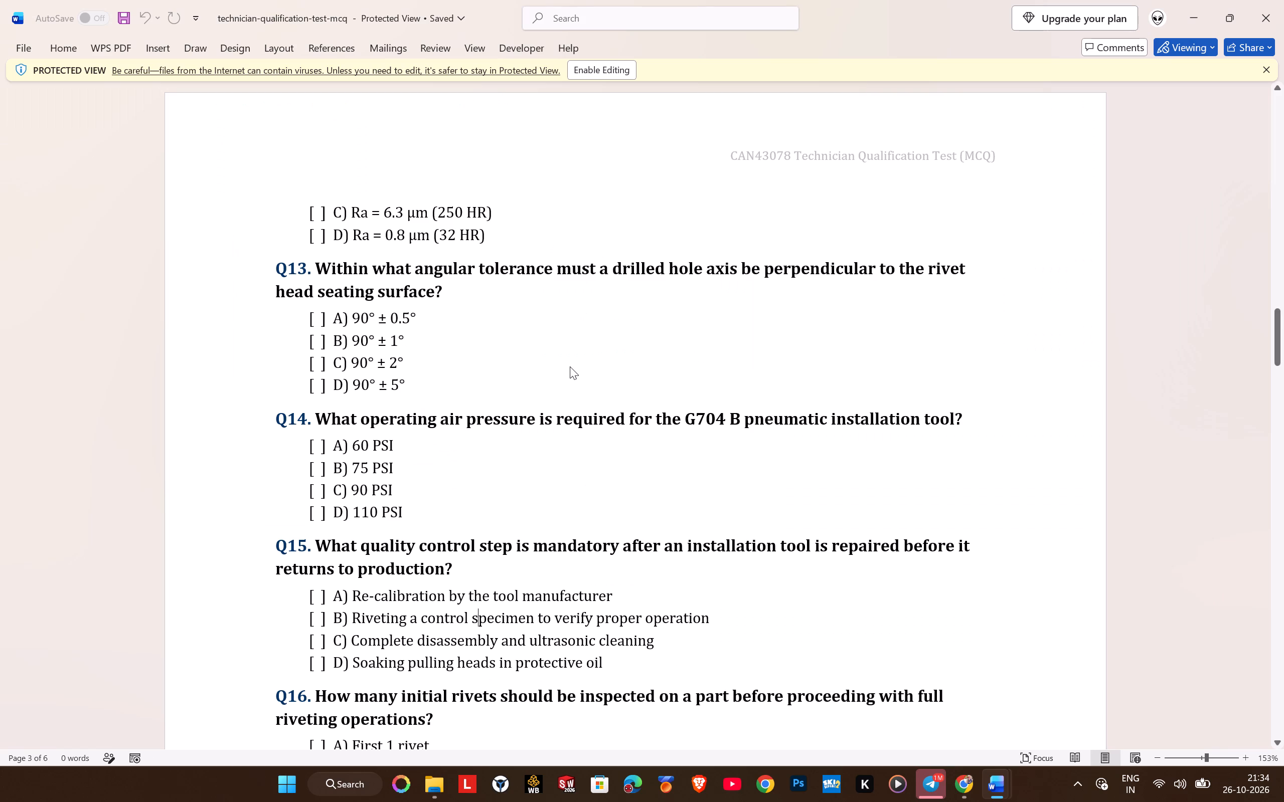
drag(415, 516, 286, 455)
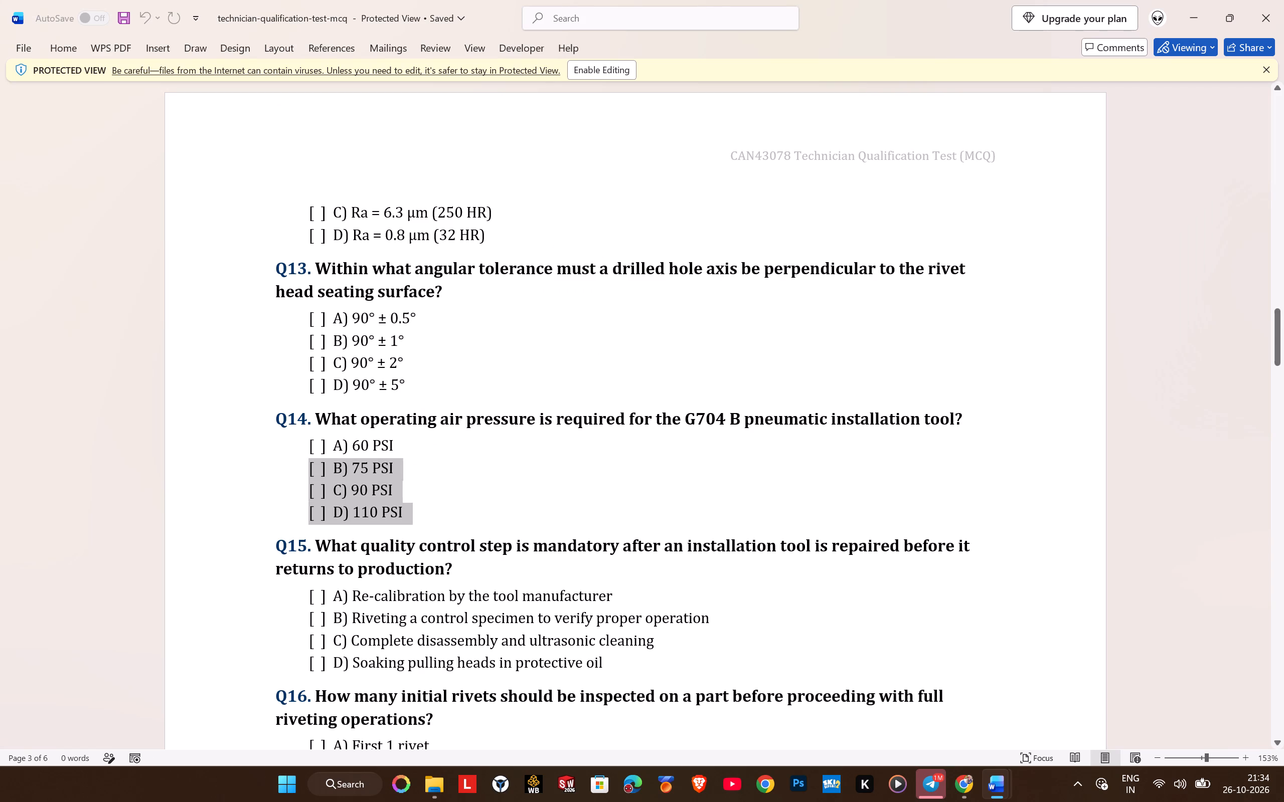
drag(286, 455, 262, 414)
key(ctrl+c)
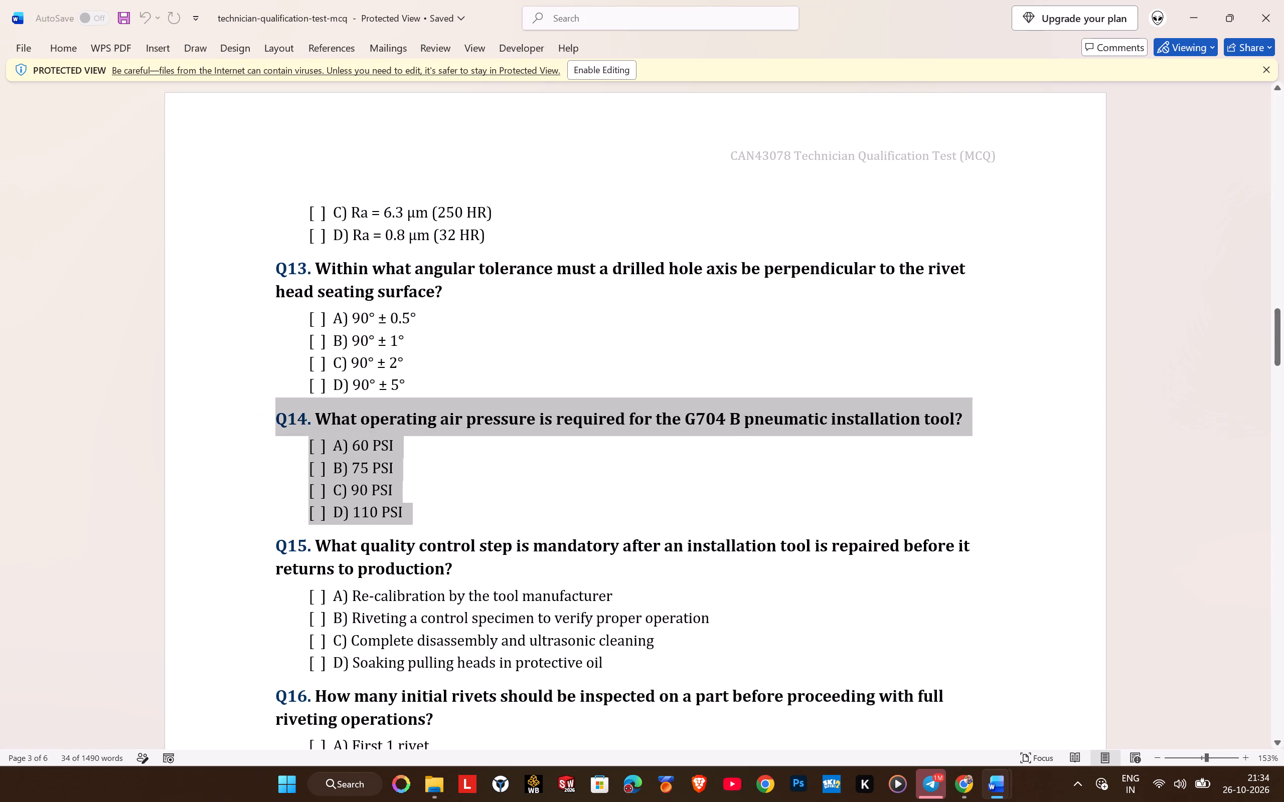
key(alt+Tab)
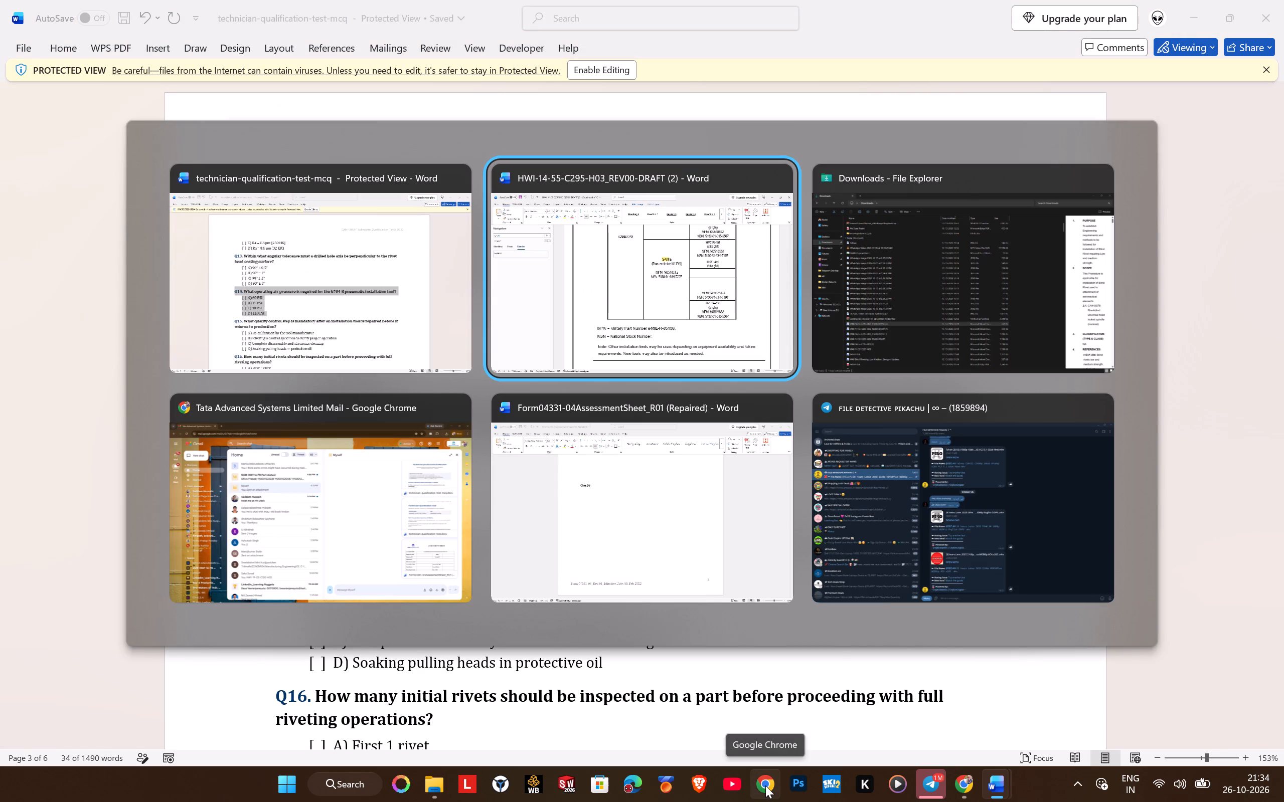
key(alt+Tab)
key(alt+Tab)
key(alt+Tab)
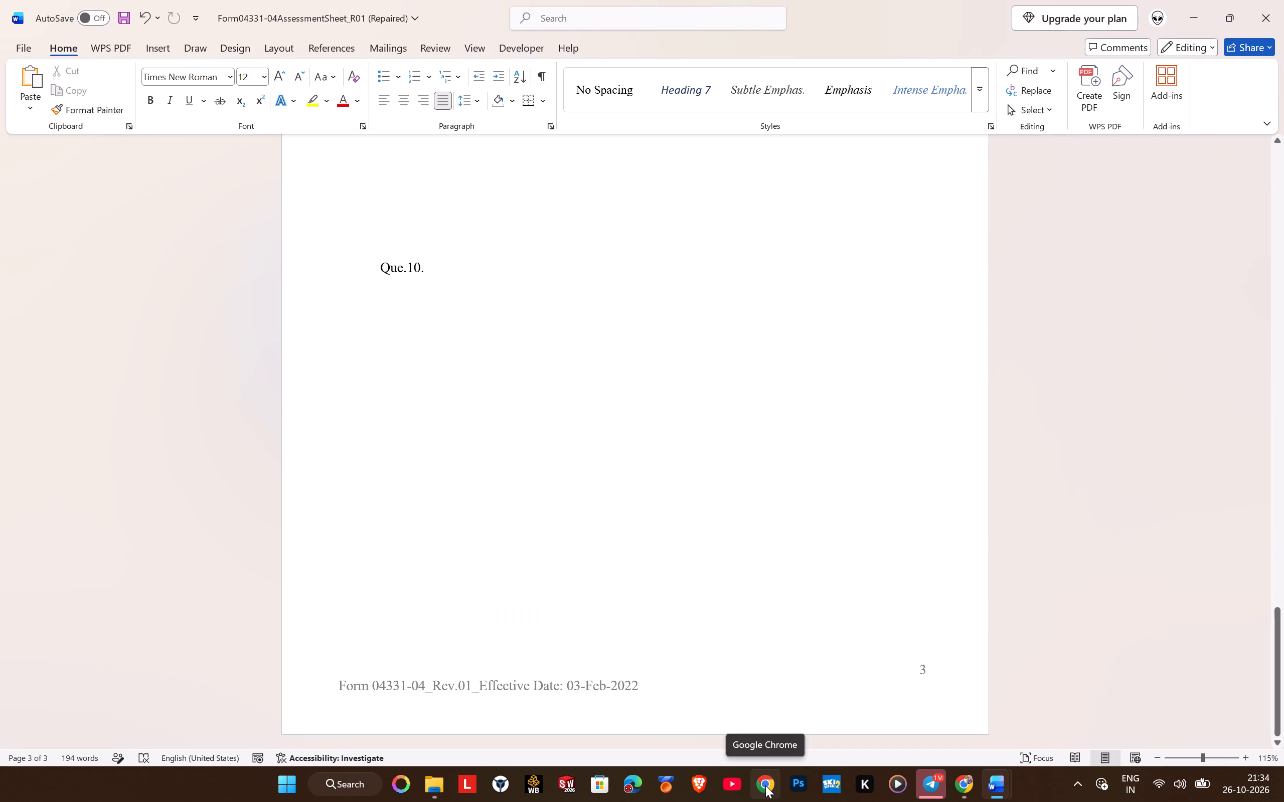
click(486, 267)
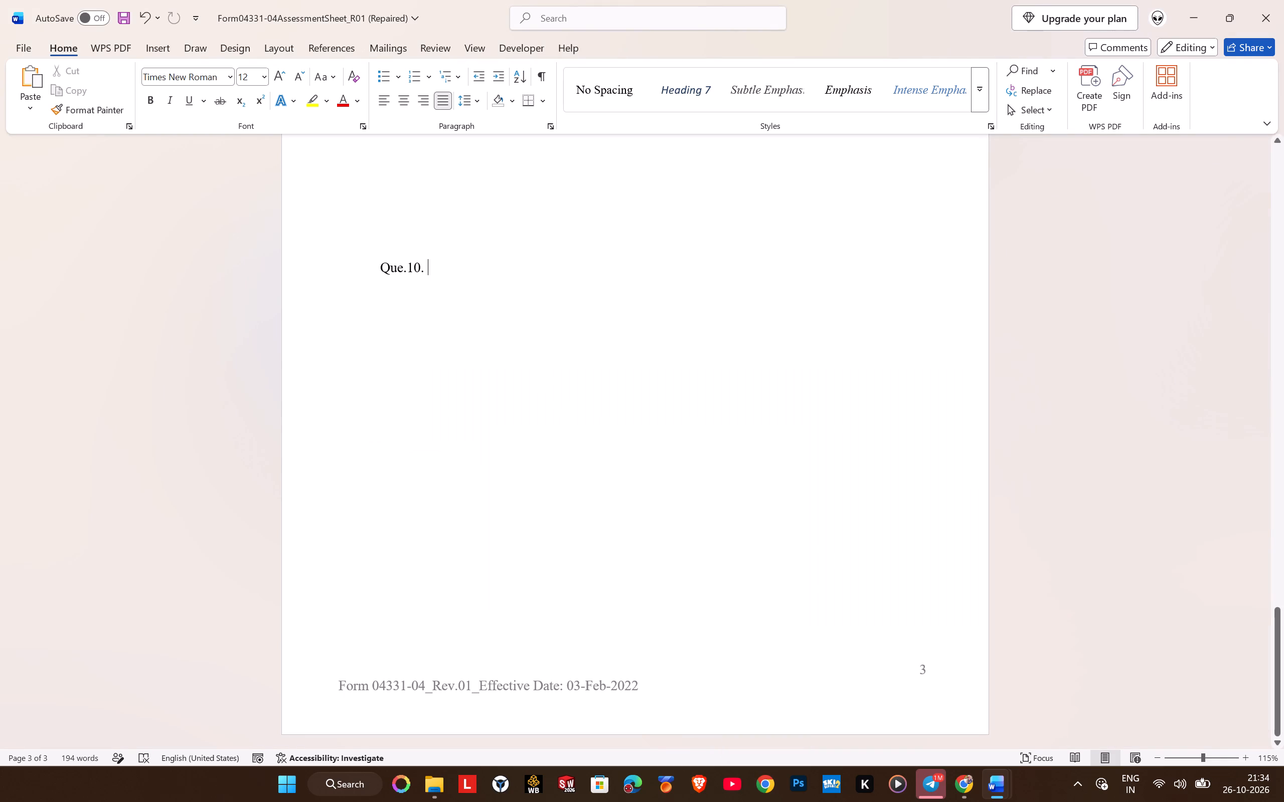
key(ctrl+v)
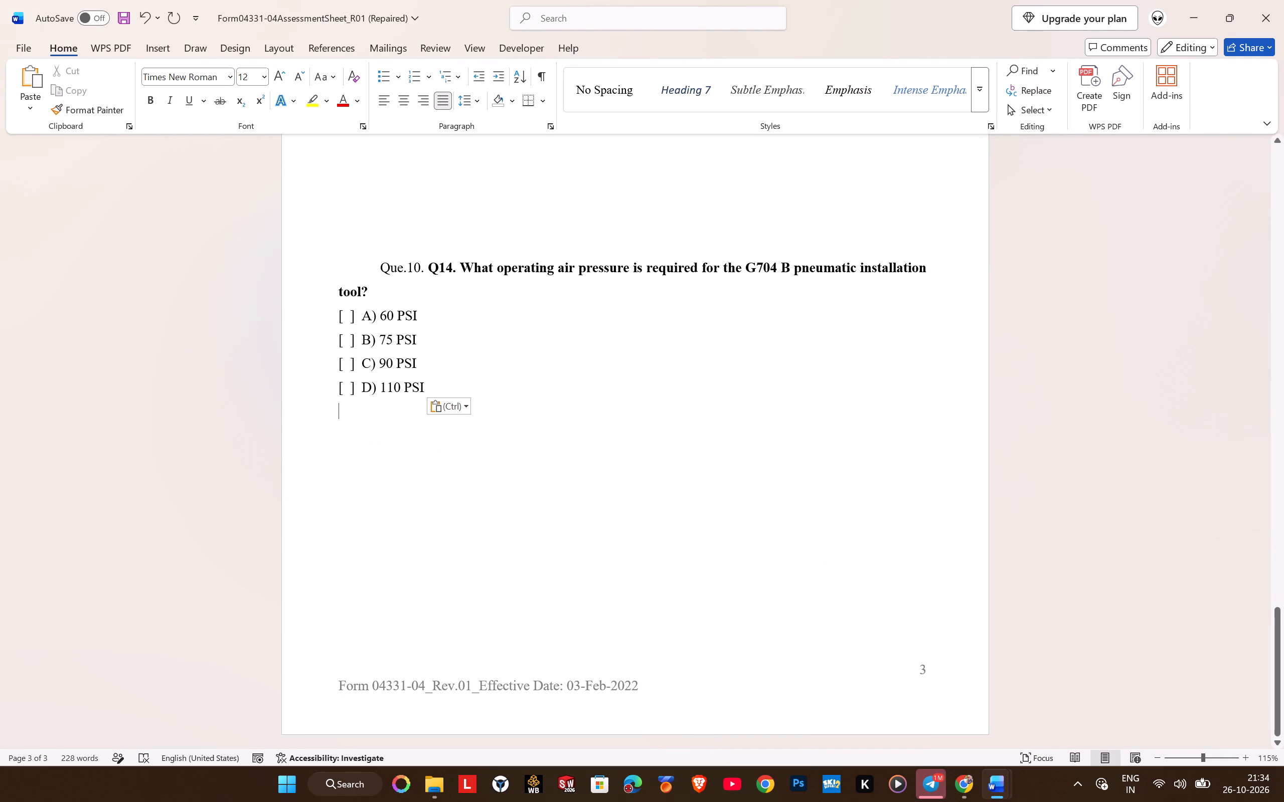
Remove the bold formatting from the pasted G704 B air pressure question in Que.10.
drag(390, 285, 436, 261)
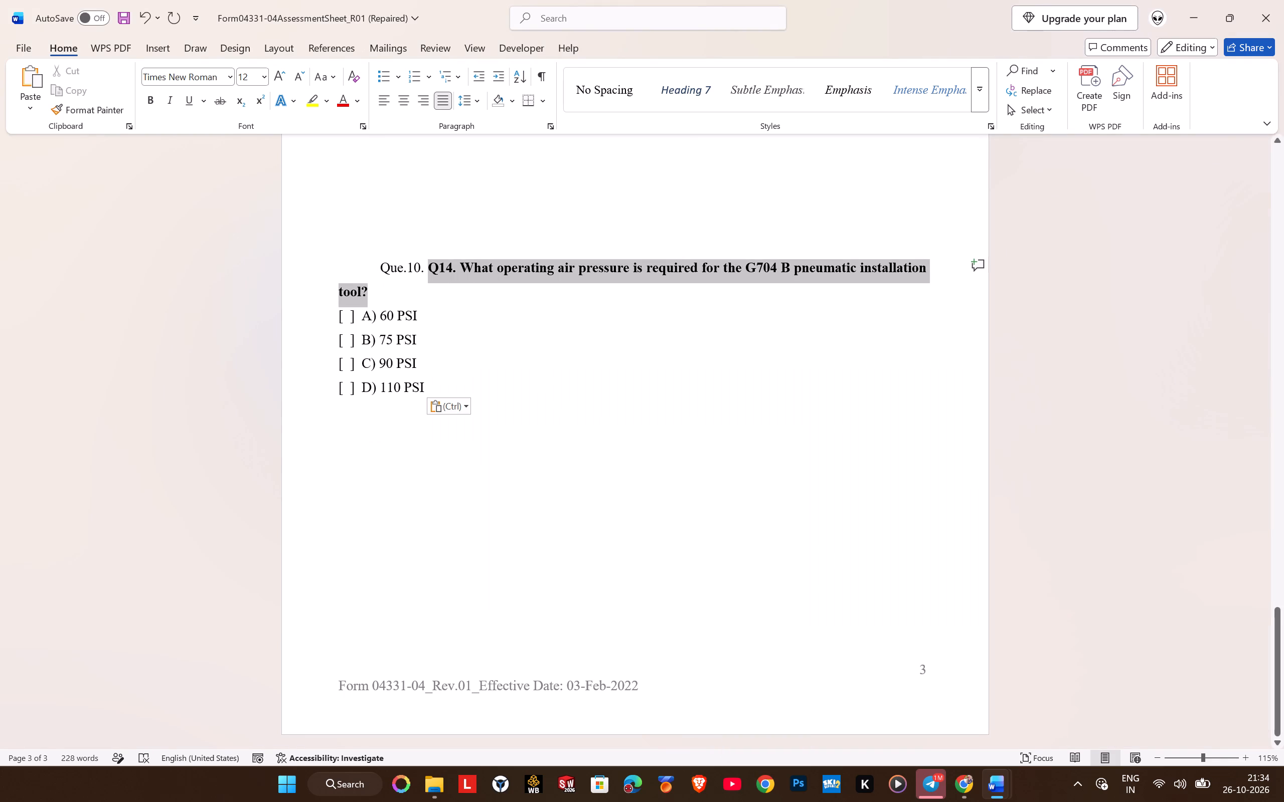
drag(436, 261, 436, 260)
click(450, 235)
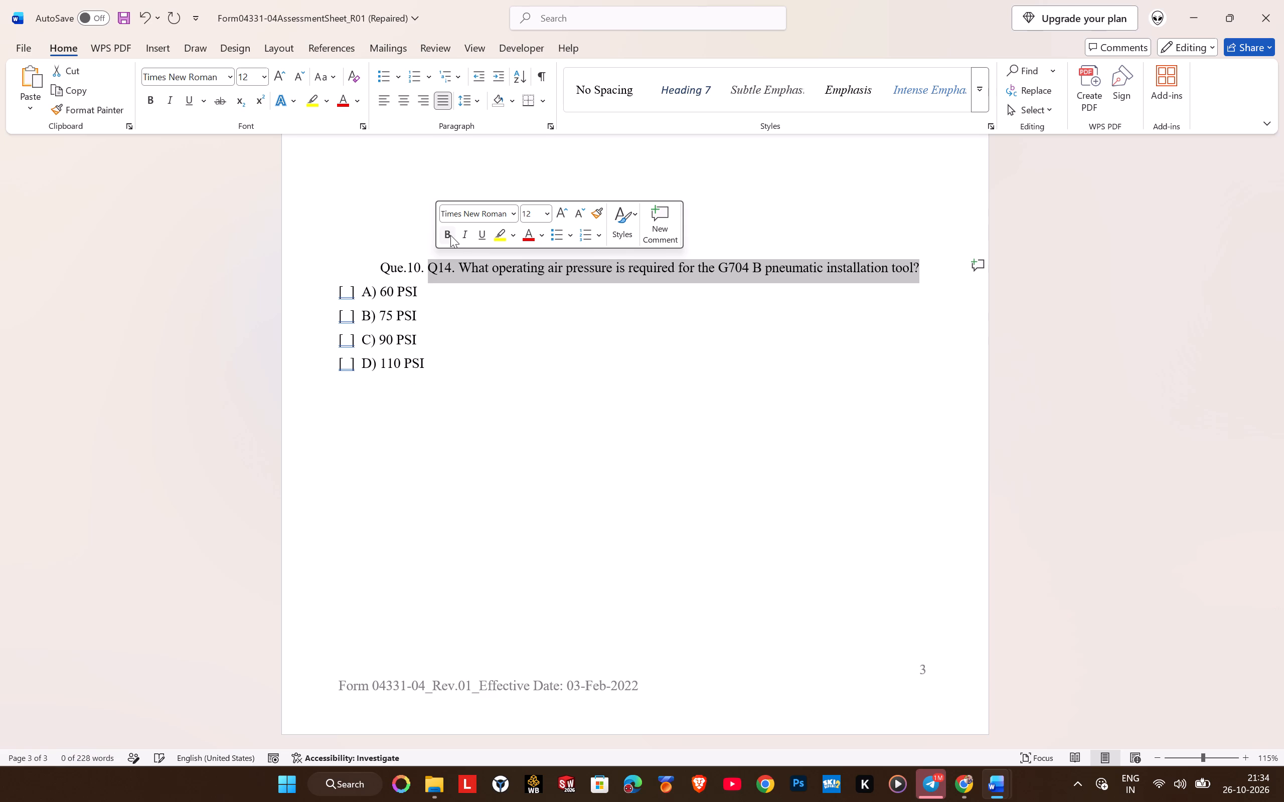
click(459, 352)
scroll(459, 352, down, 1)
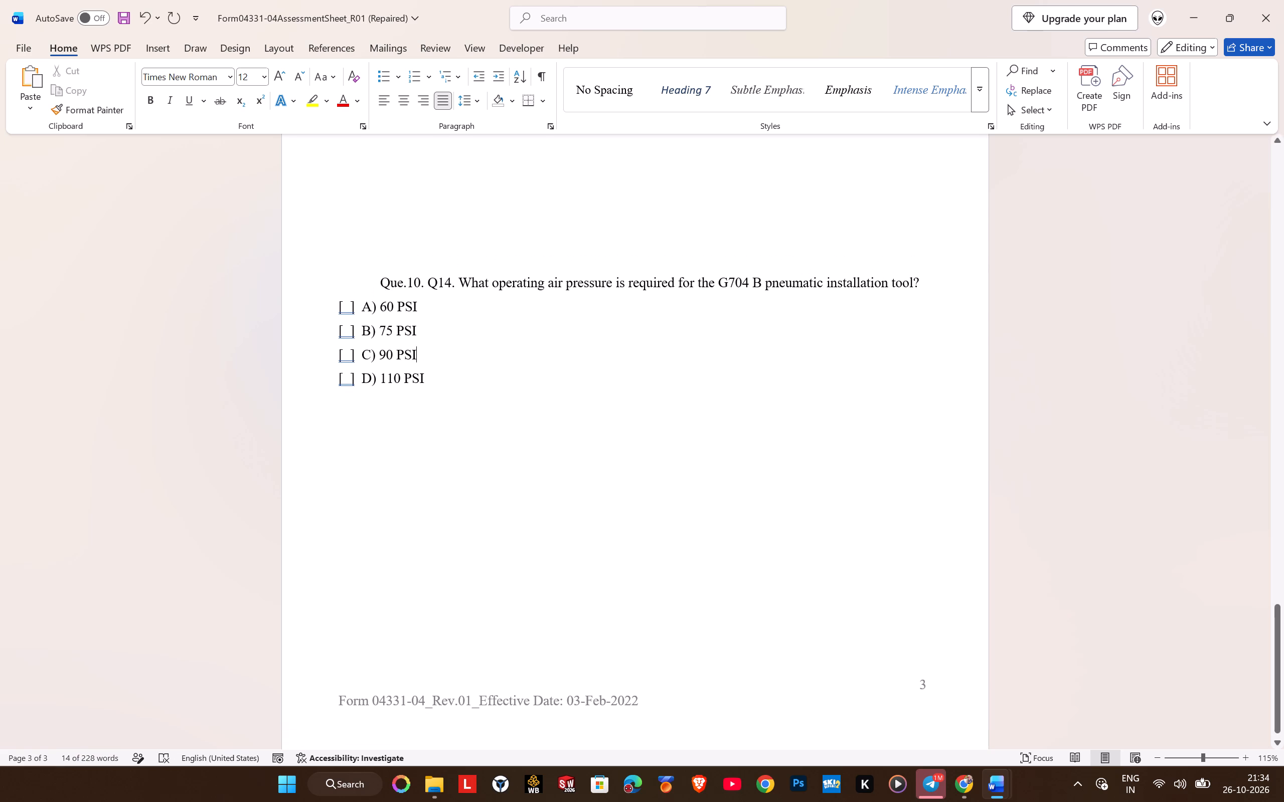
Remove the checkbox brackets in front of answer option D) 110 PSI in Que.10.
click(356, 377)
key(backslash)
key(BackSpace)
key(BackSpace)
key(BackSpace)
key(BackSpace)
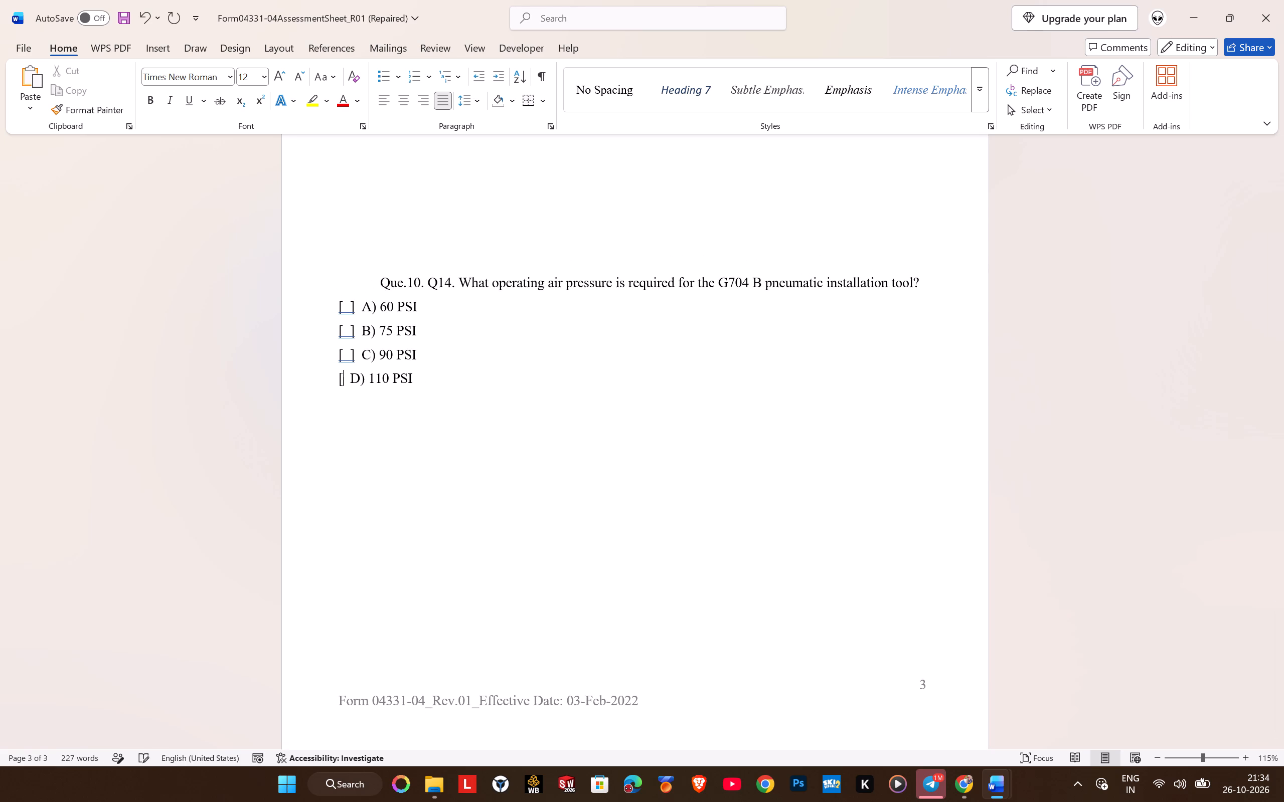
key(BackSpace)
Remove the checkbox brackets in front of answer option C) 90 PSI in Que.10.
key(Up)
key(Right)
key(Right)
key(Right)
key(Right)
key(BackSpace)
key(BackSpace)
key(BackSpace)
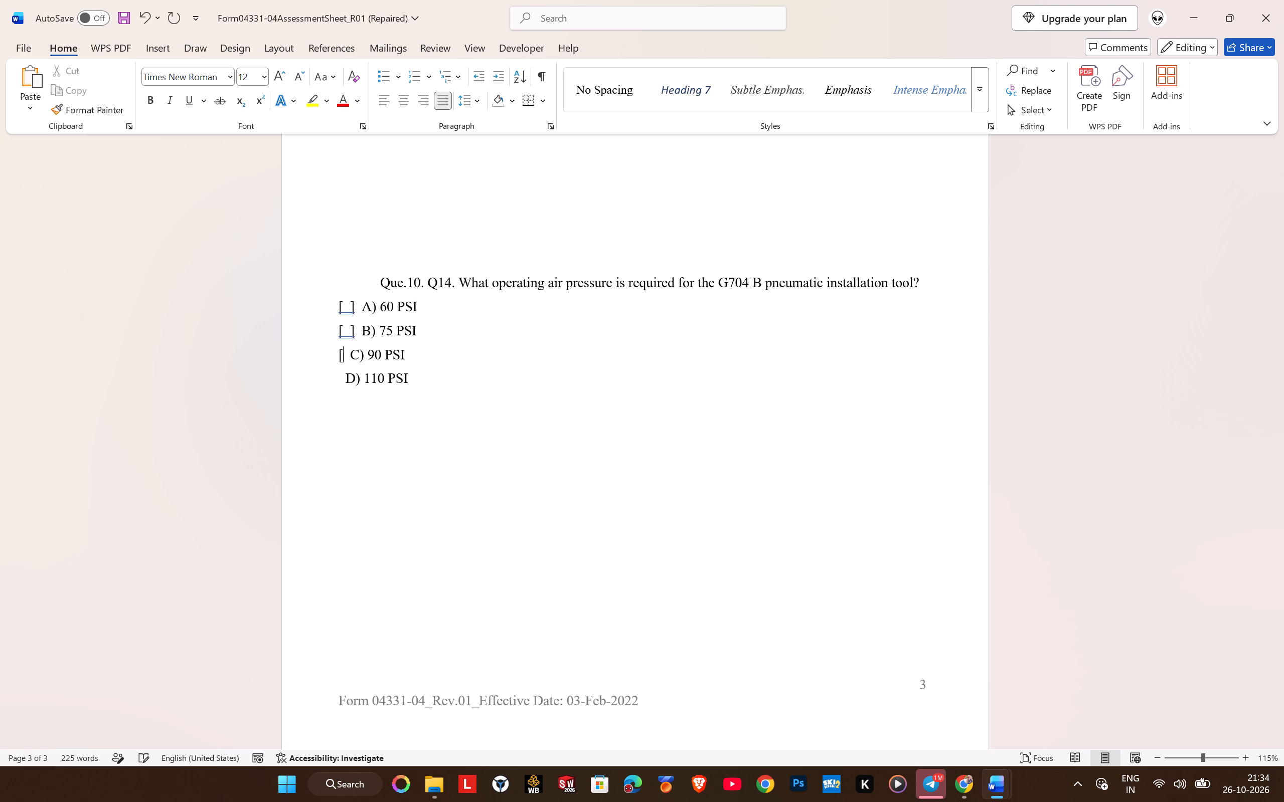
key(BackSpace)
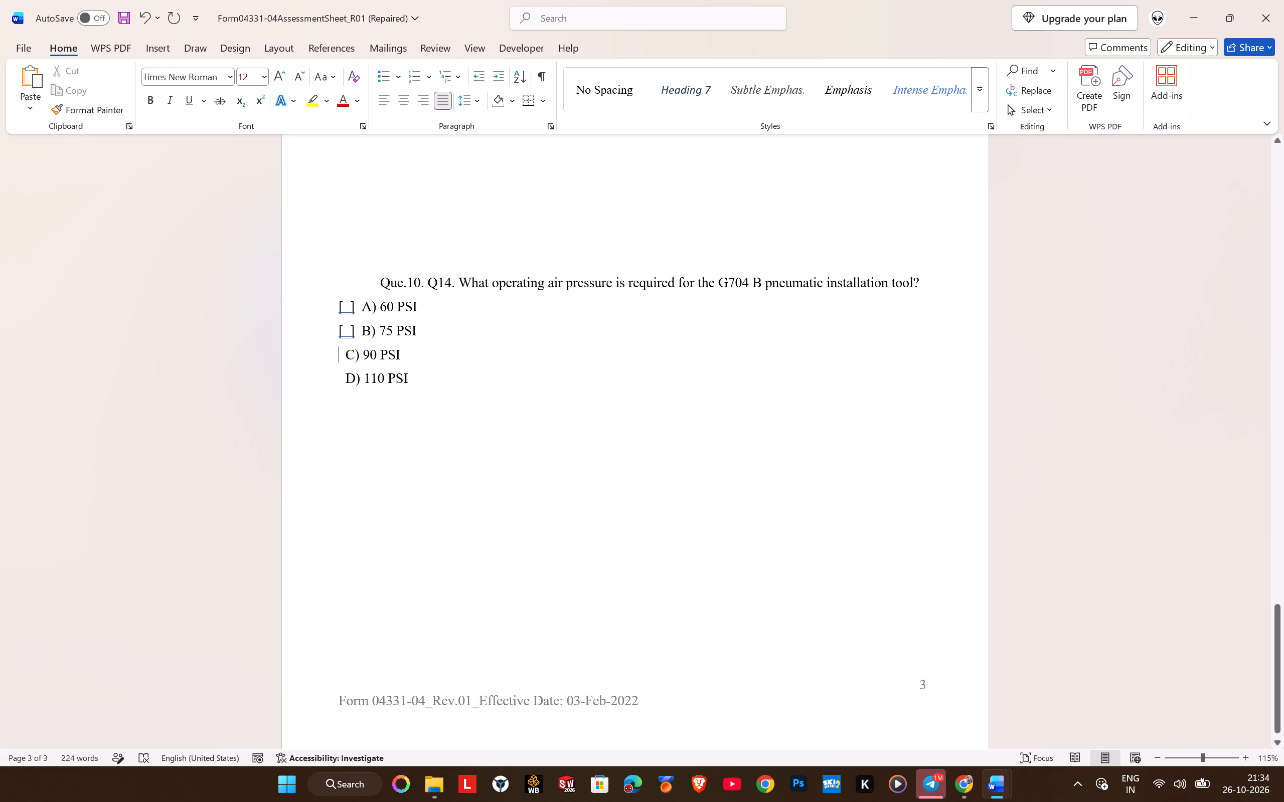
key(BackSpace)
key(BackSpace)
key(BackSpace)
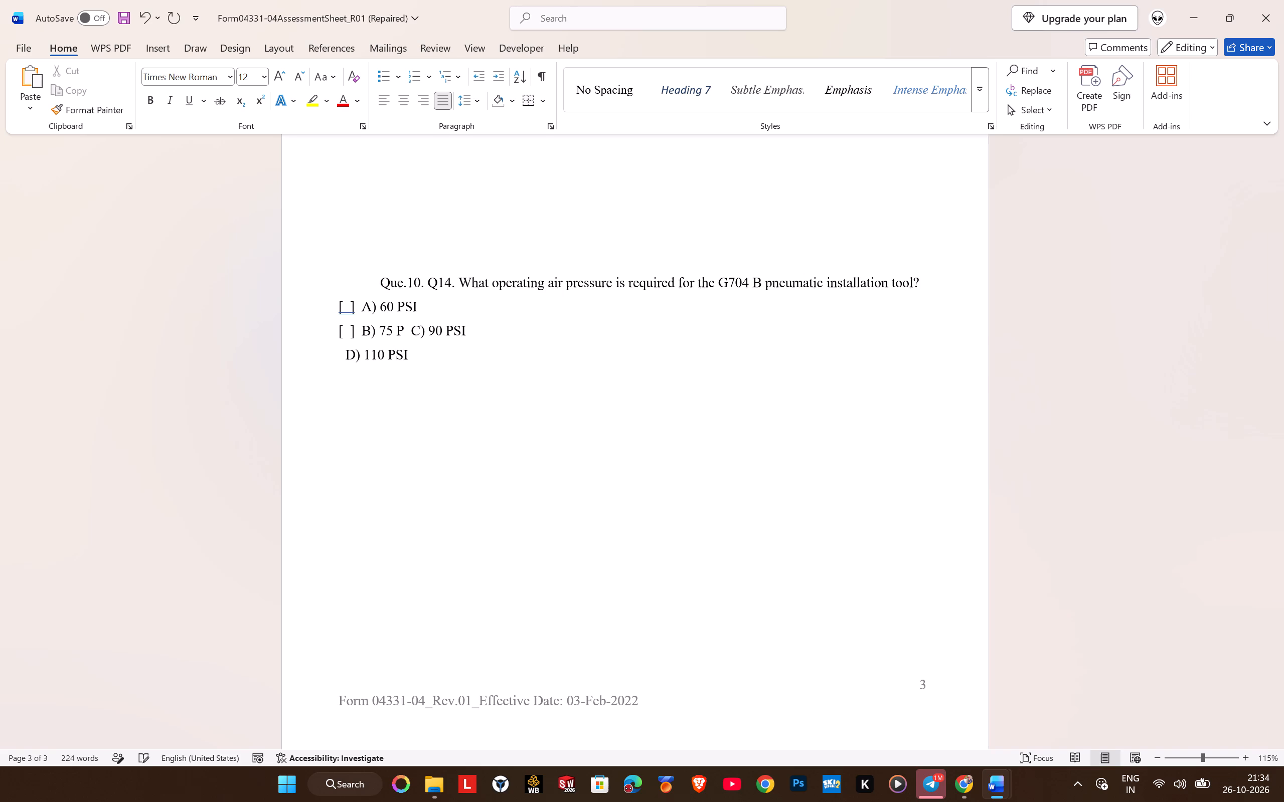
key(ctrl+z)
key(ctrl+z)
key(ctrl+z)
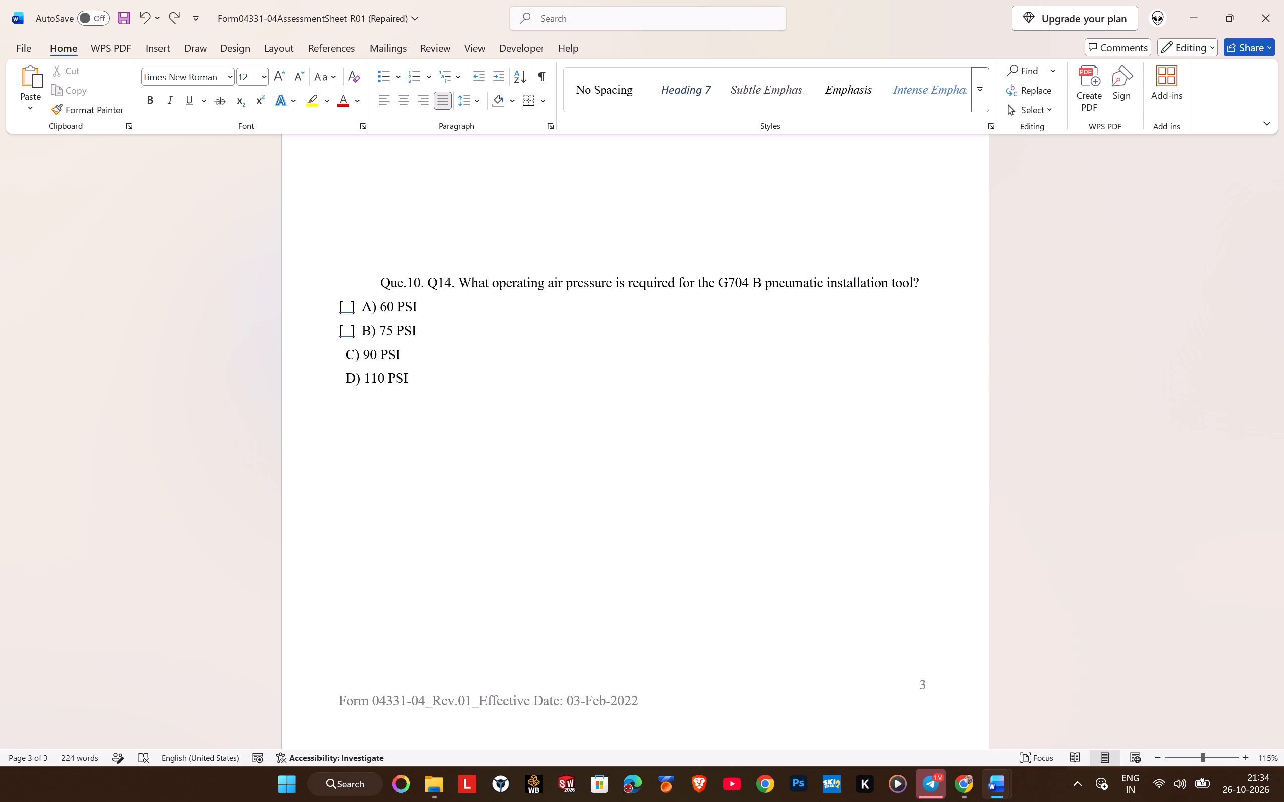
Remove the checkbox brackets and the extra space in front of answer option B) 75 PSI in Que.10.
key(Up)
key(Right)
key(Right)
key(Right)
key(Right)
key(Right)
key(BackSpace)
key(BackSpace)
key(BackSpace)
key(BackSpace)
key(BackSpace)
Remove the checkbox brackets in front of answer option A) 60 PSI in Que.10.
key(Up)
key(Right)
key(Right)
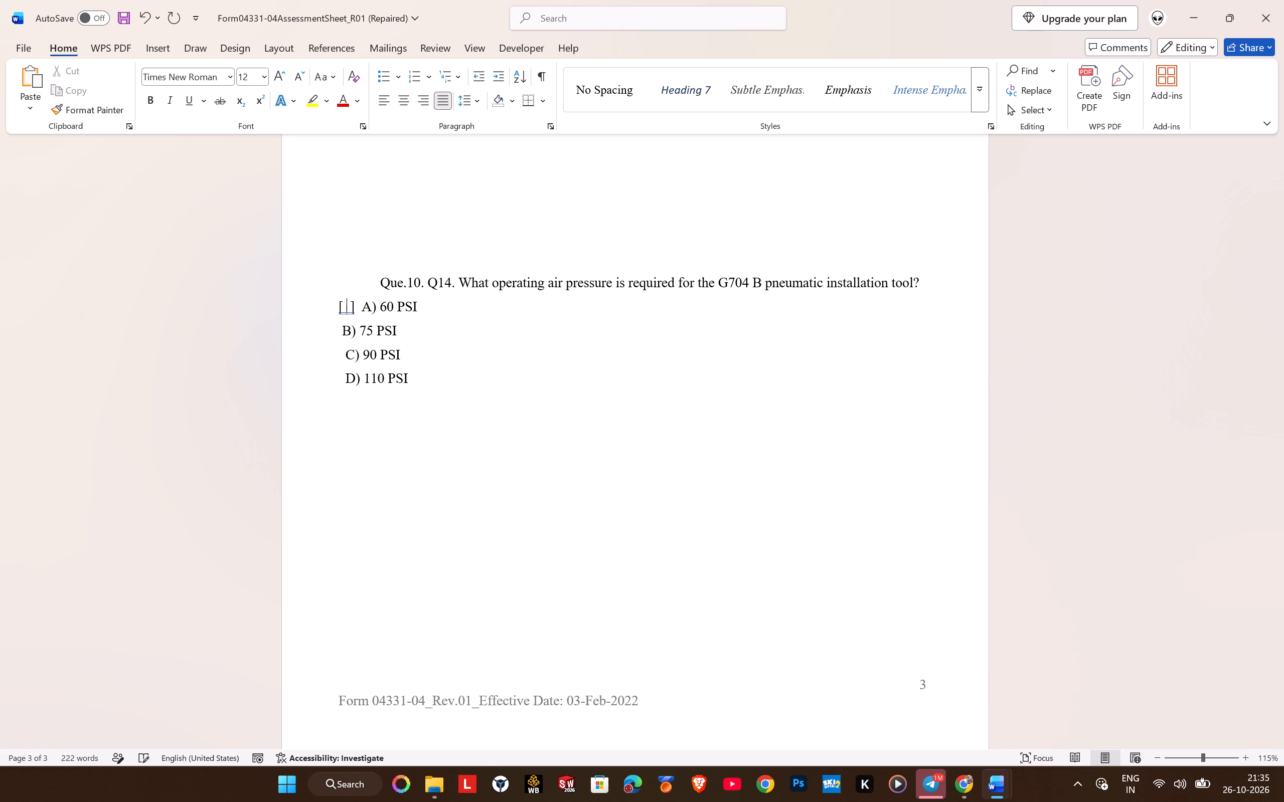
key(Right)
key(Right)
key(BackSpace)
key(BackSpace)
key(BackSpace)
key(BackSpace)
Indent the options A) 60 PSI, B) 75 PSI and C) 90 PSI one level so they sit under the Que.10. text.
scroll(550, 272, up, 3)
scroll(550, 272, down, 3)
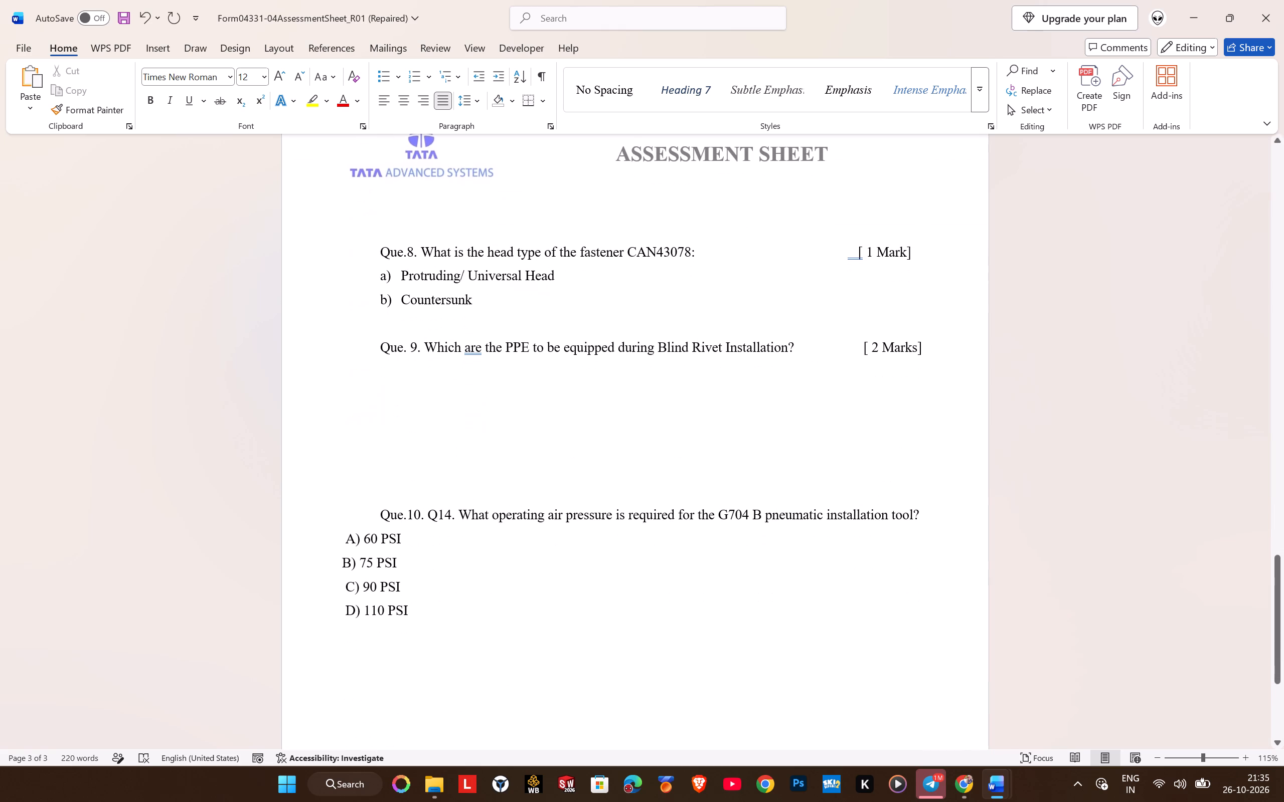
click(324, 547)
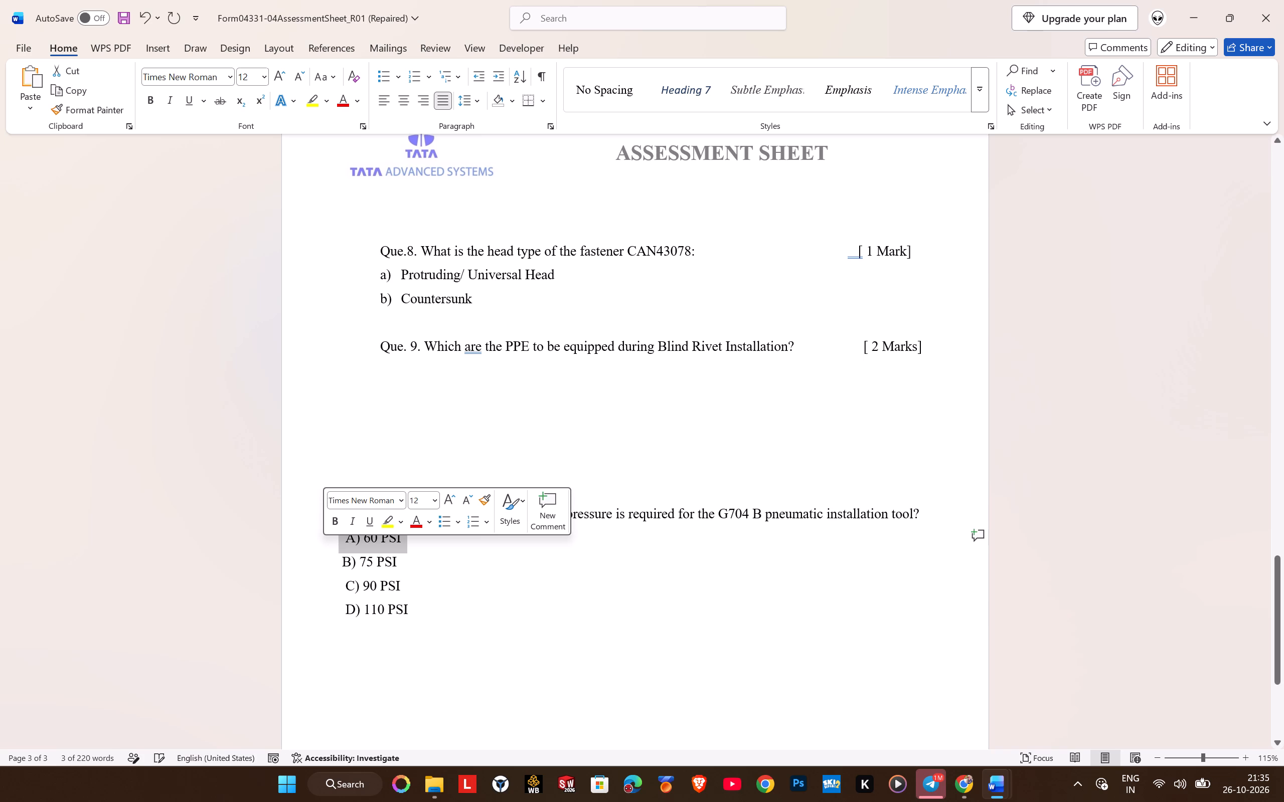
key(Tab)
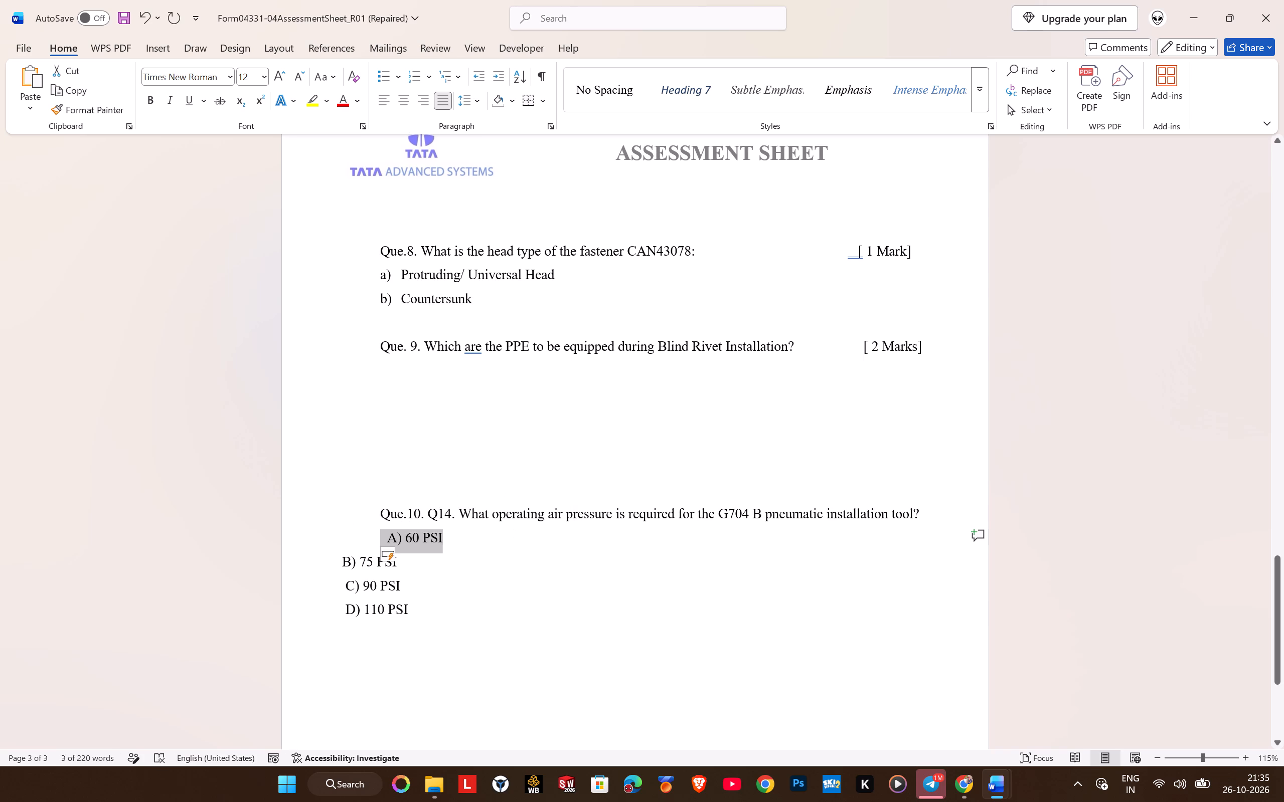
click(345, 561)
key(Tab)
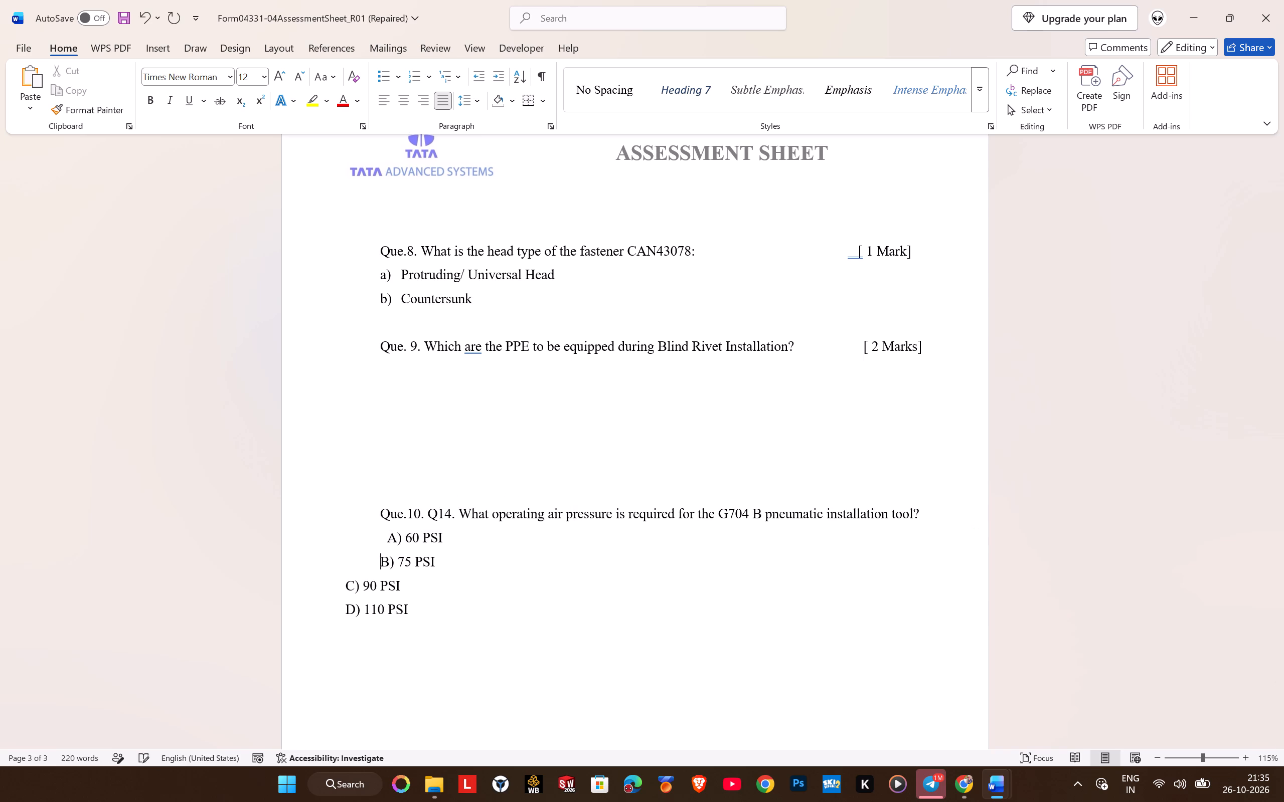
click(345, 596)
key(Tab)
key(BackSpace)
key(ctrl+z)
key(ctrl+z)
key(Tab)
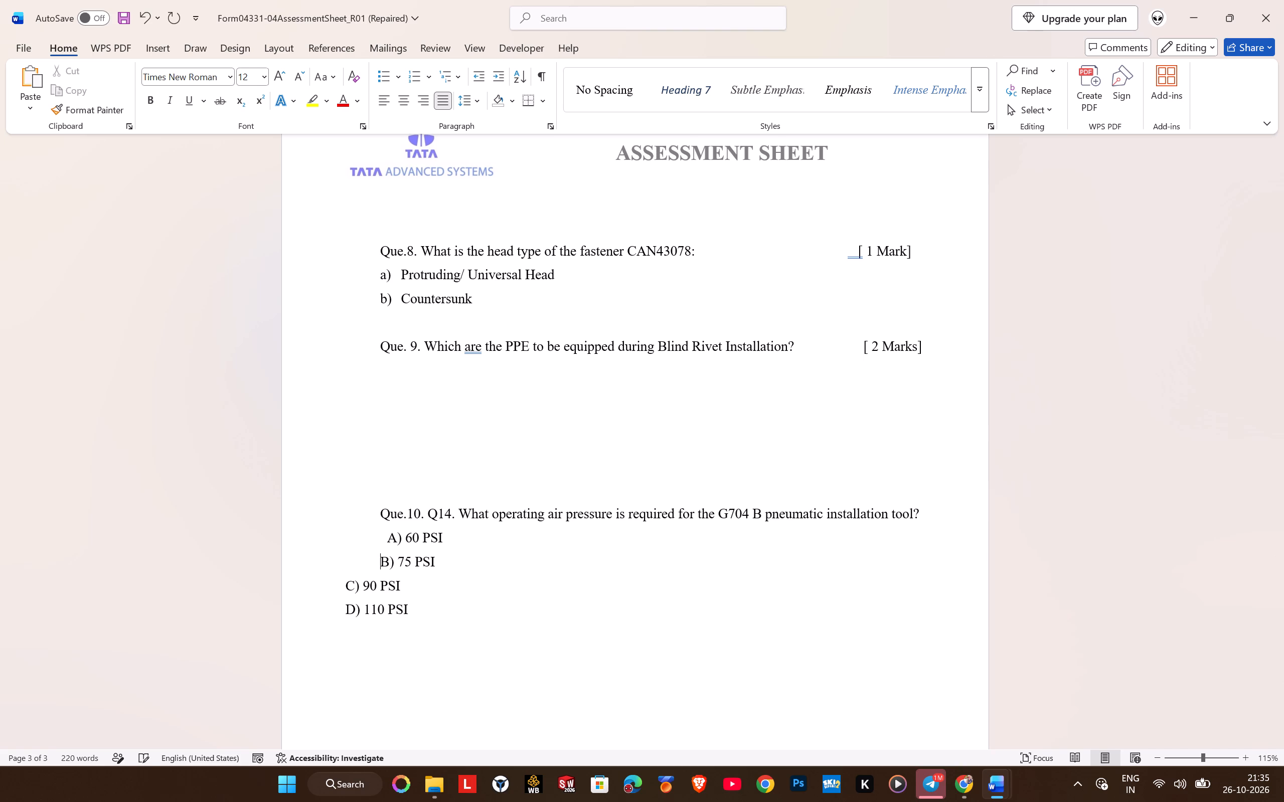
click(350, 589)
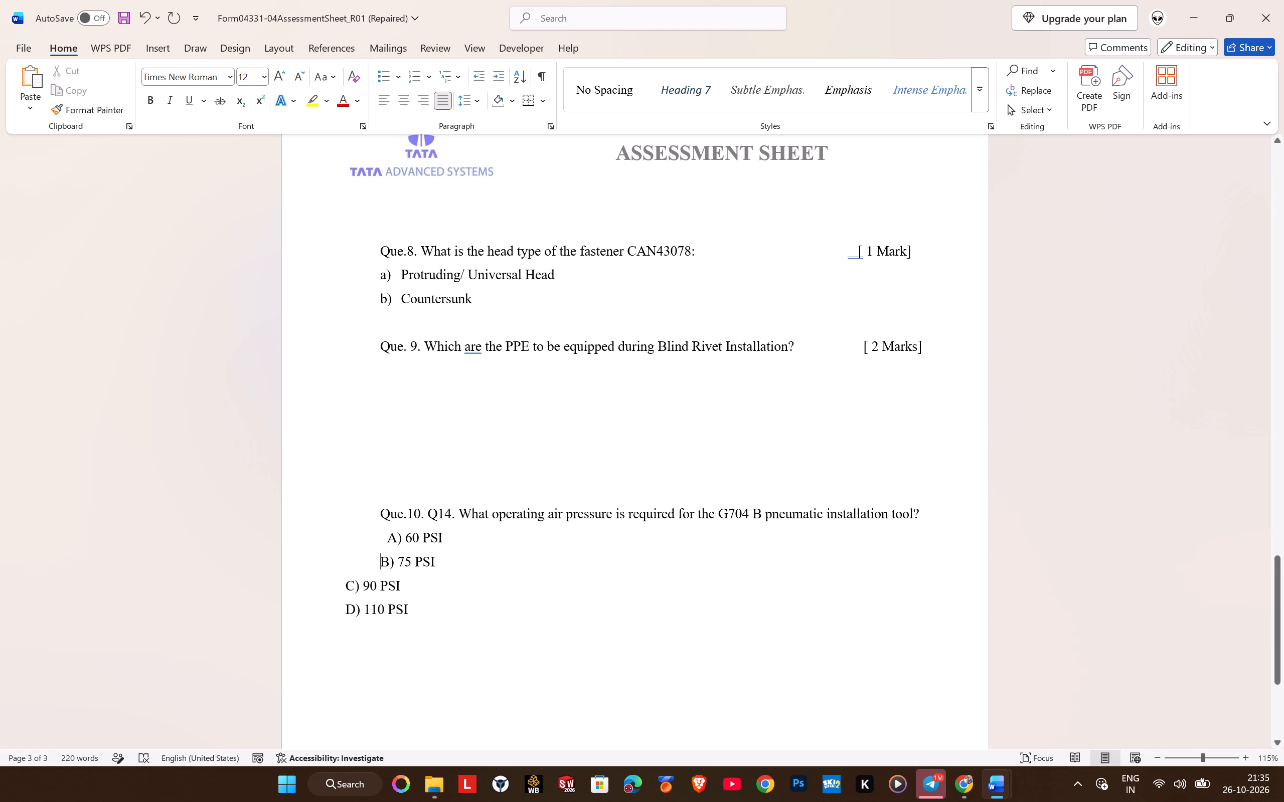
key(Left)
key(Tab)
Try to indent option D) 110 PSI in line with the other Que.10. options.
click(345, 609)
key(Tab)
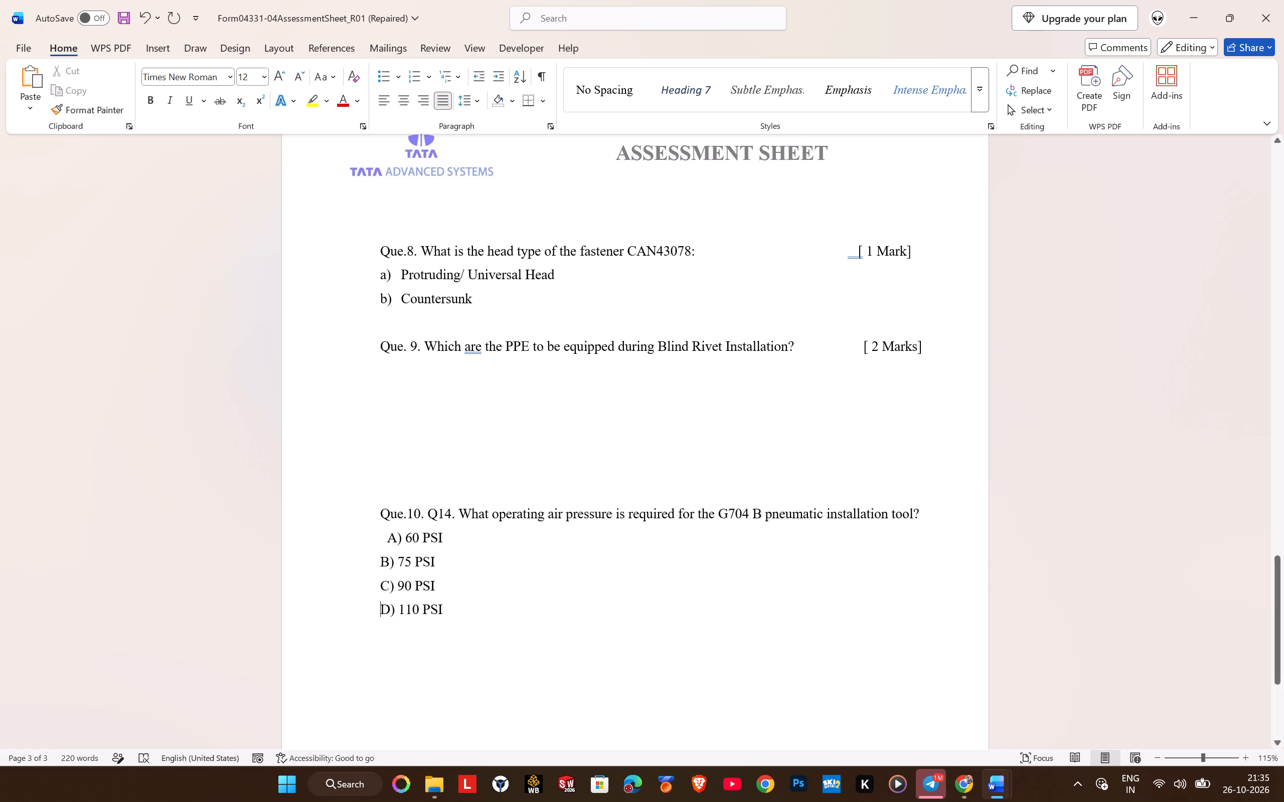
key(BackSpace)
Delete the old question number "Q14." from the Que.10. line.
click(453, 510)
key(BackSpace)
key(BackSpace)
key(BackSpace)
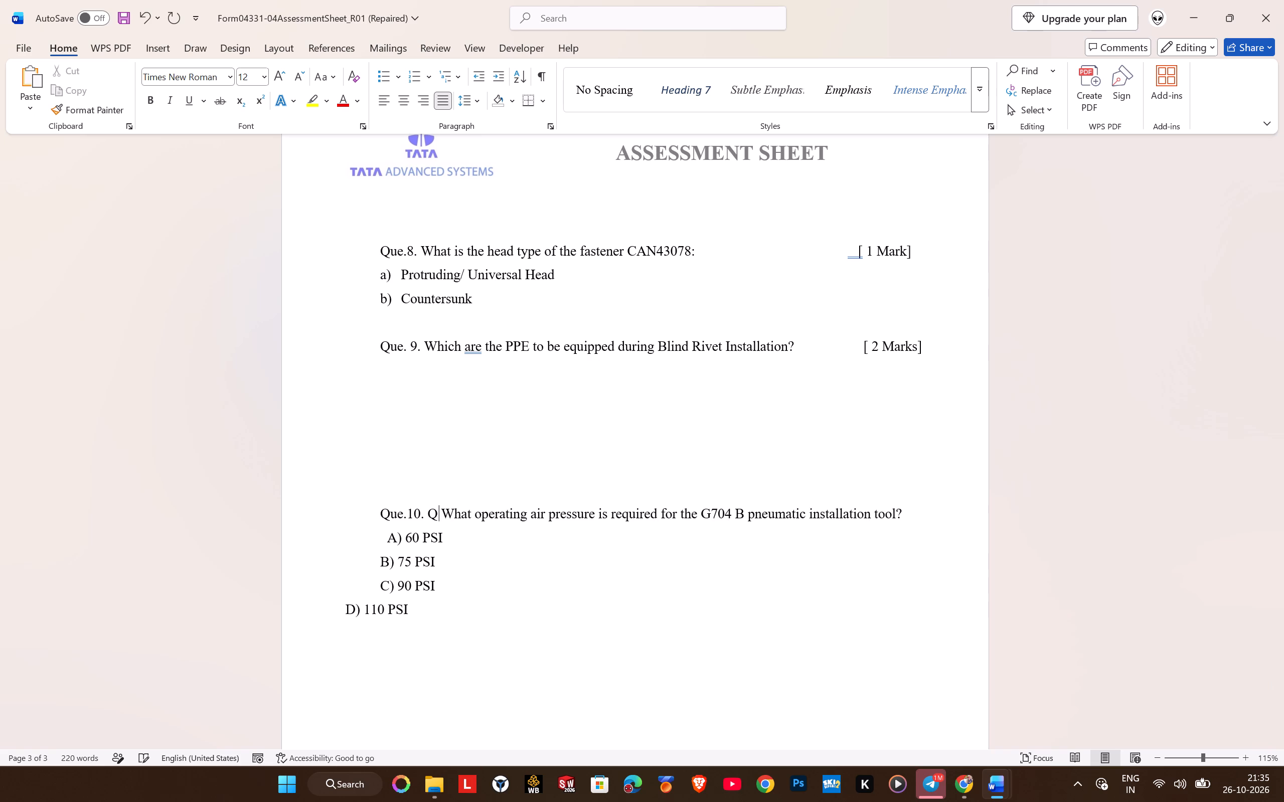
key(BackSpace)
key(BackSpace)
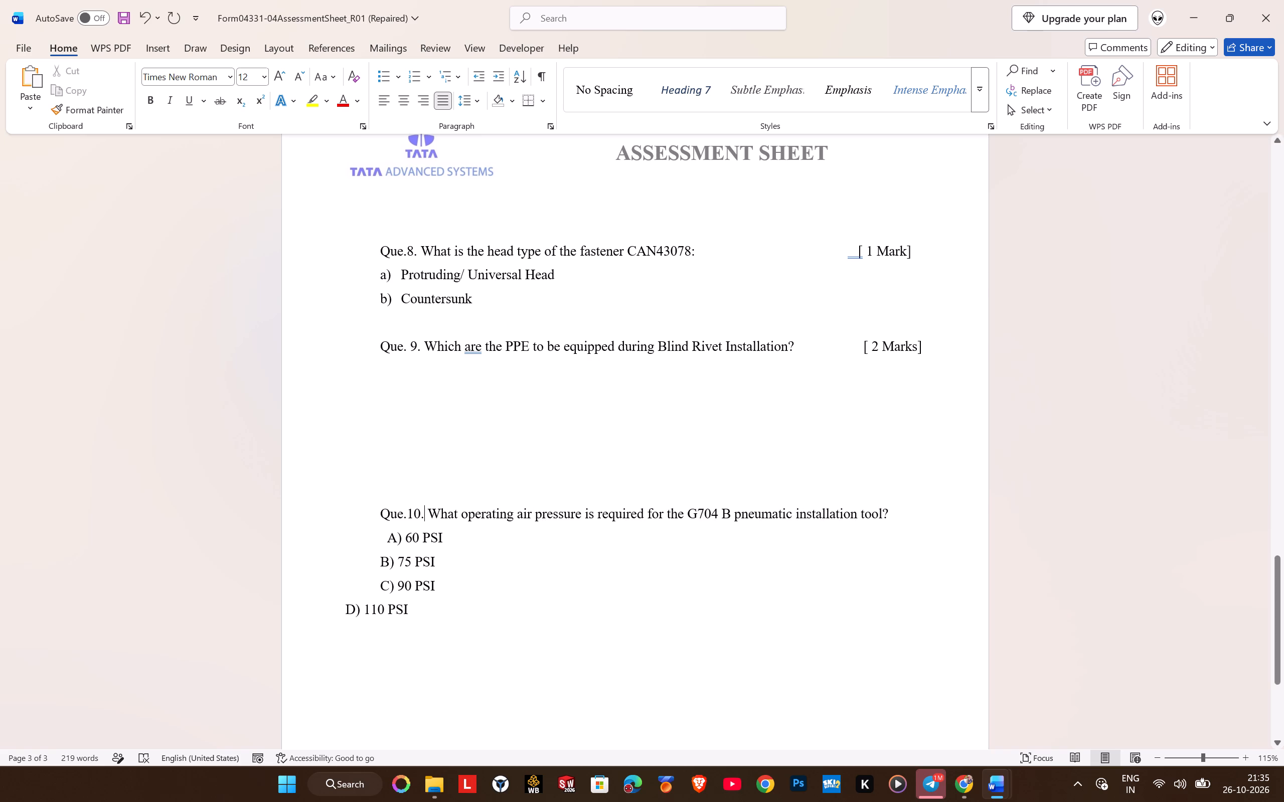
Change the label of the 60 PSI option in Que.10. to lowercase "a)".
click(406, 541)
key(Left)
key(Left)
key(a)
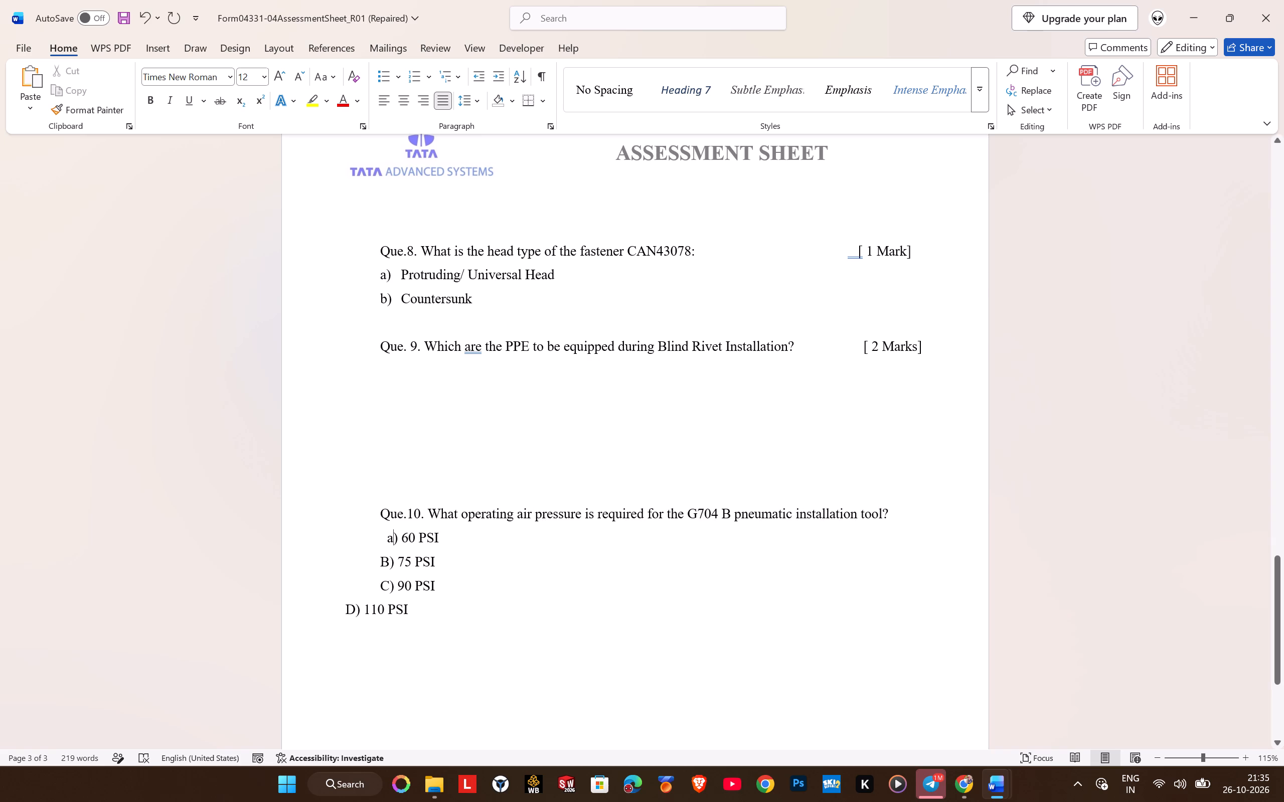
key(BackSpace)
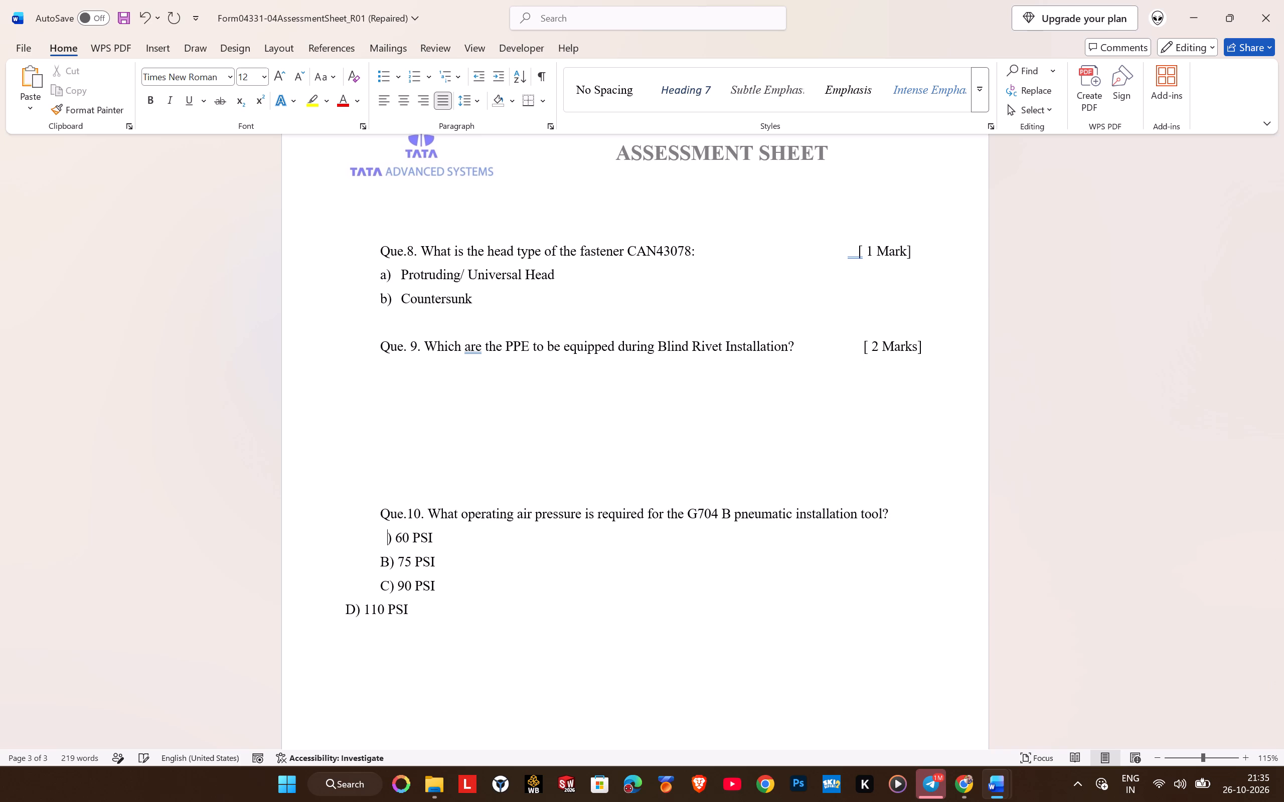
key(a)
Change the label of the 75 PSI option in Que.10. to lowercase "b)" followed by a space.
key(Down)
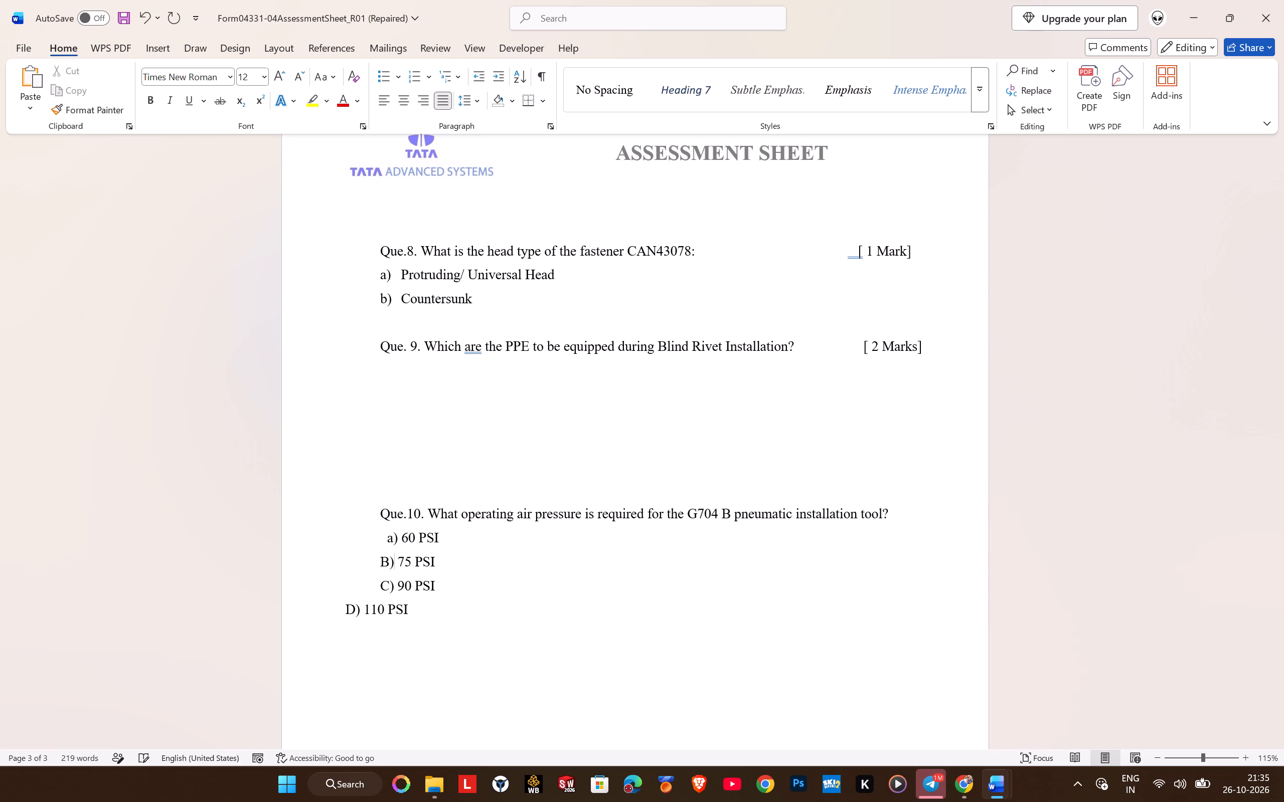
key(Right)
key(BackSpace)
key(BackSpace)
key(BackSpace)
key(b)
key(0)
key(BackSpace)
text())
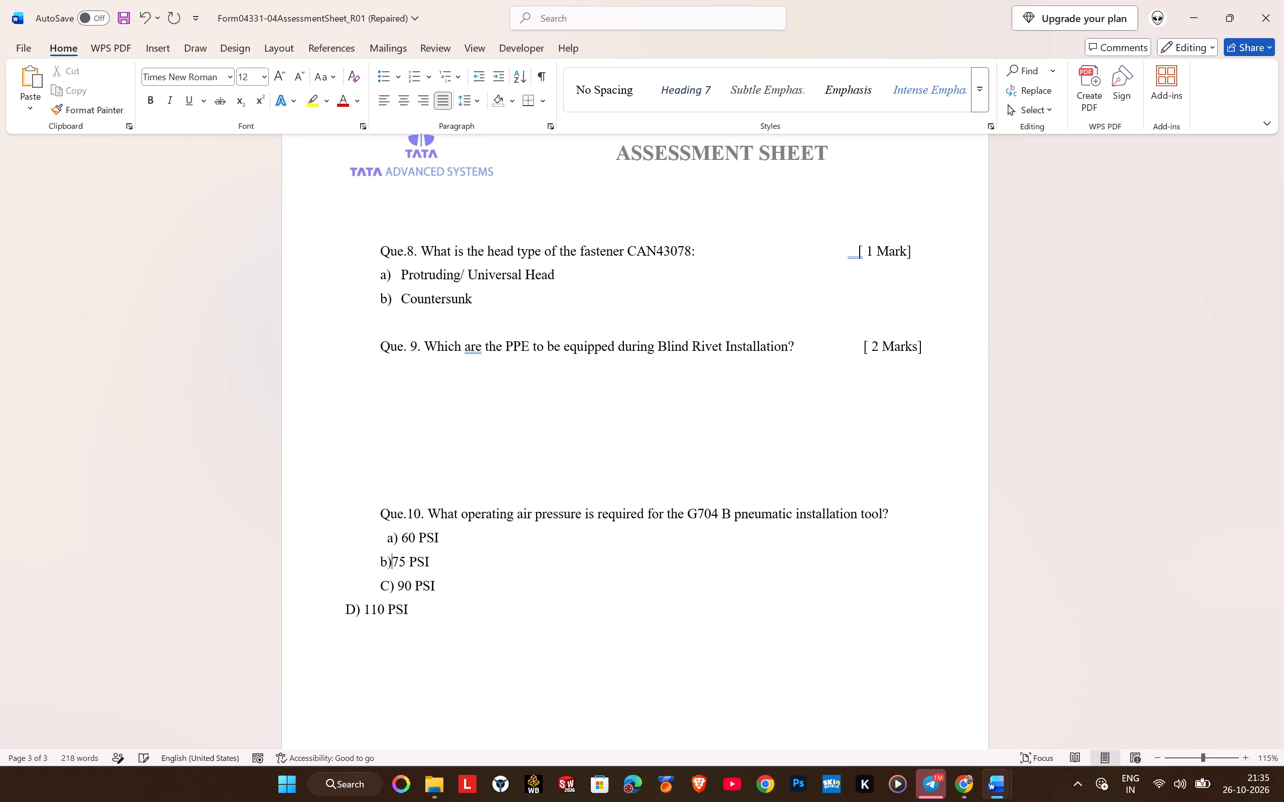
key(space)
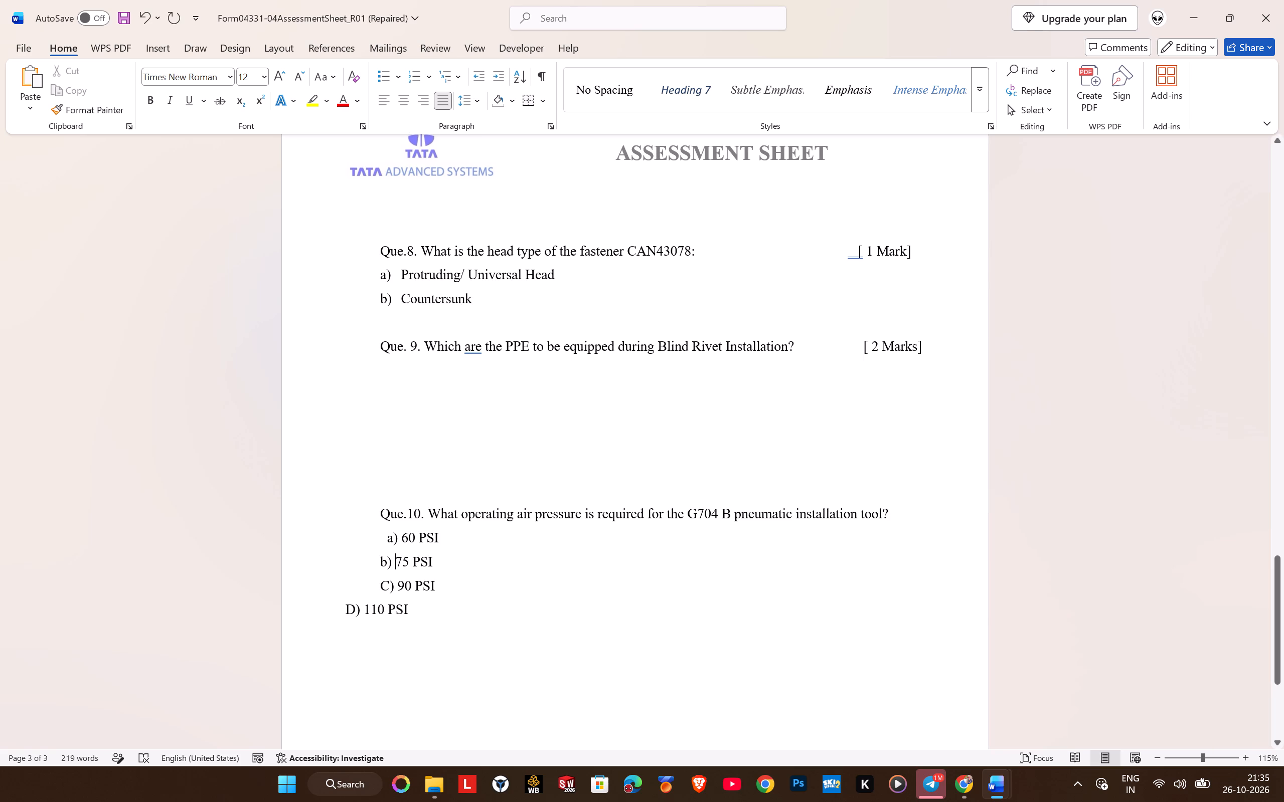
Remove the extra leading space before option a) 60 PSI so it lines up with option b).
key(Up)
key(Left)
key(BackSpace)
key(BackSpace)
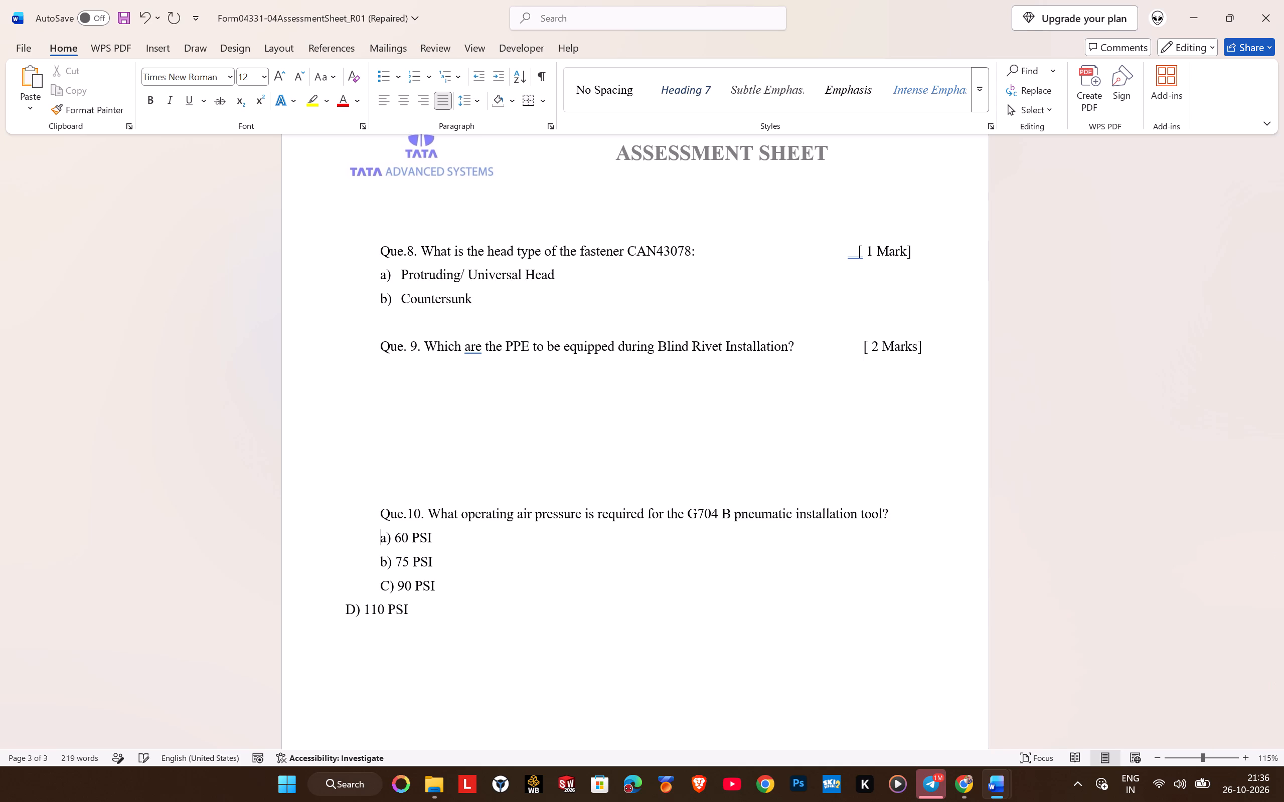
Change the label of the 90 PSI option in Que.10. to lowercase "c)".
click(394, 587)
click(386, 580)
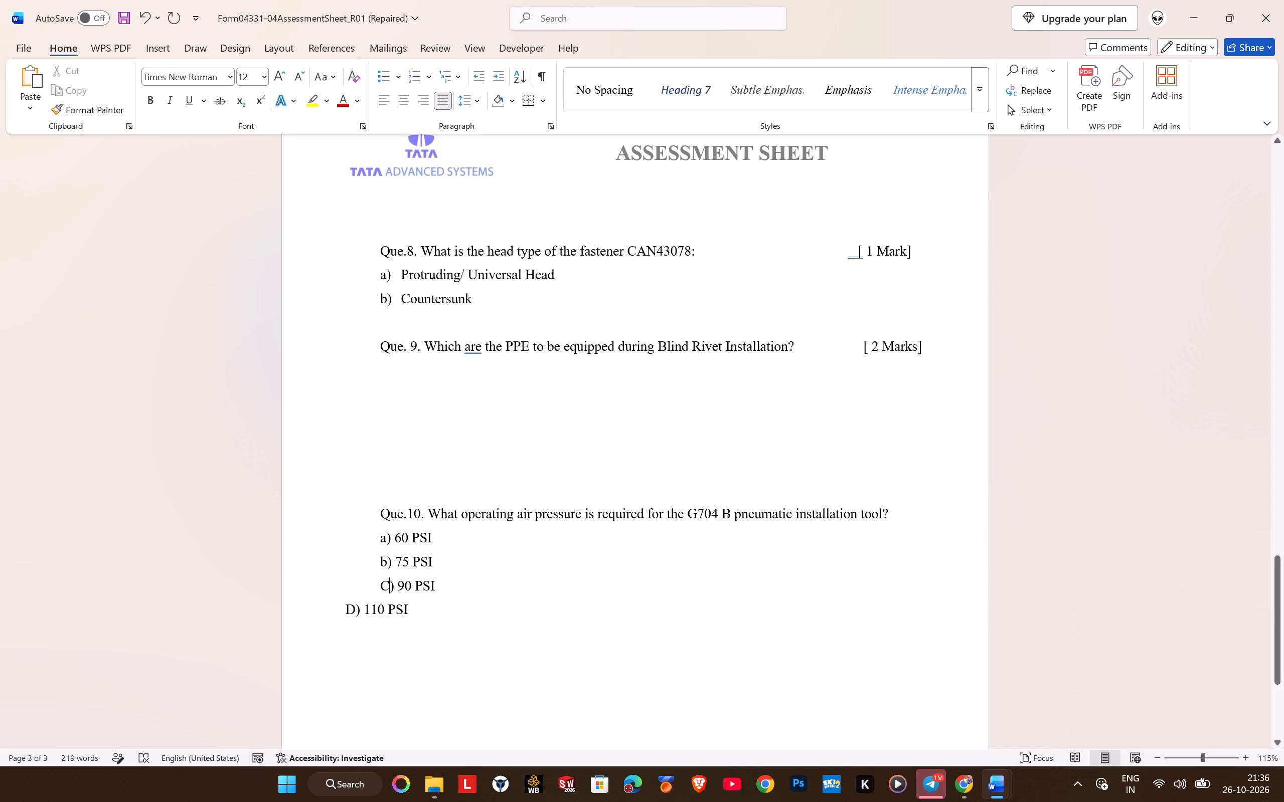
key(BackSpace)
key(c)
Add a new indented line "d) 110 PSI" directly below option c) of Que.10., aligned with the other options.
click(422, 609)
drag(422, 609, 380, 608)
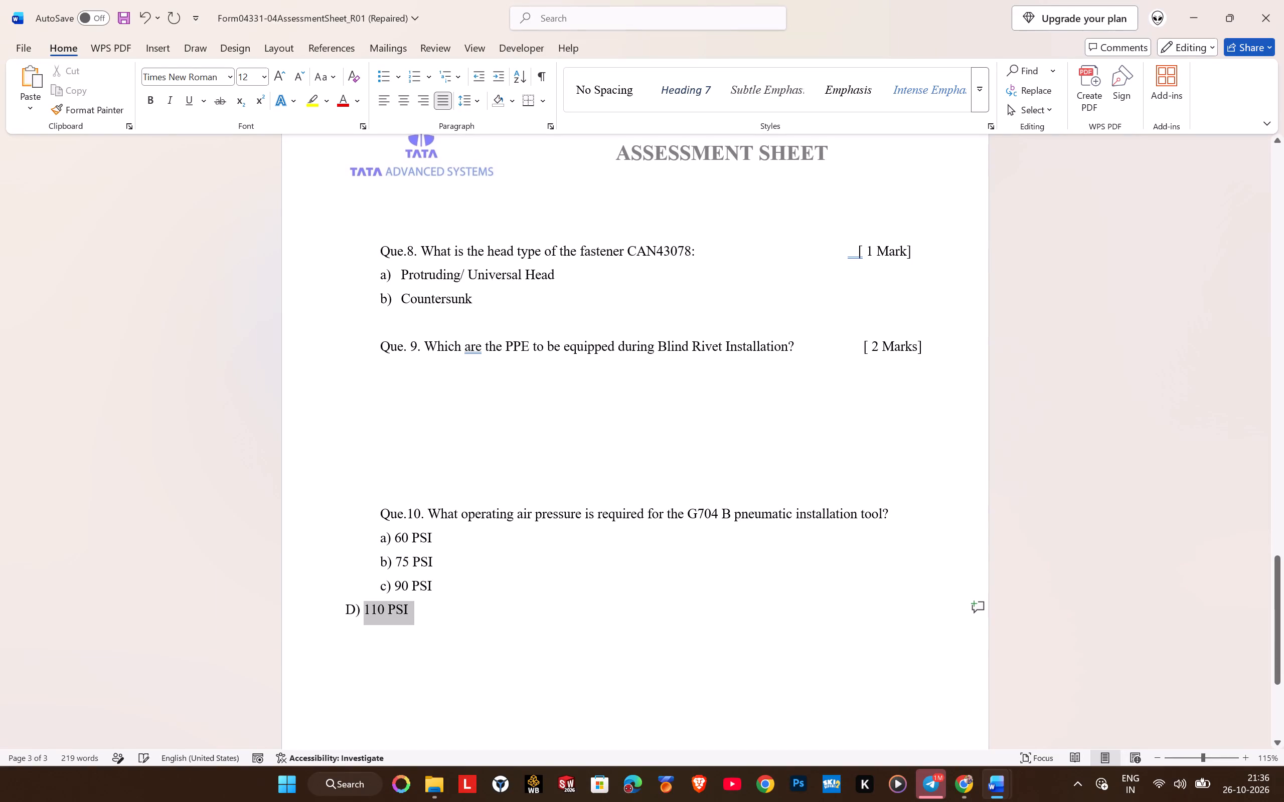
drag(380, 608, 367, 606)
key(ctrl+c)
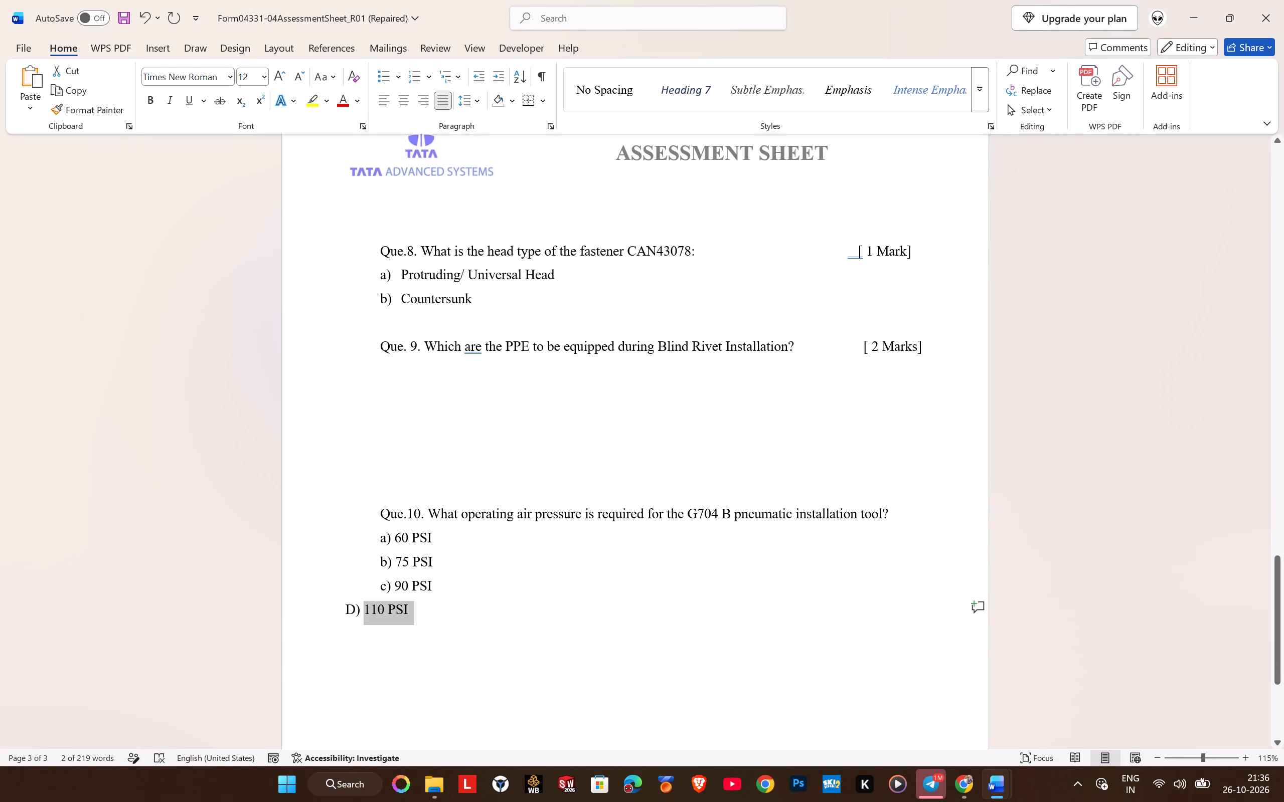
click(443, 585)
key(Return)
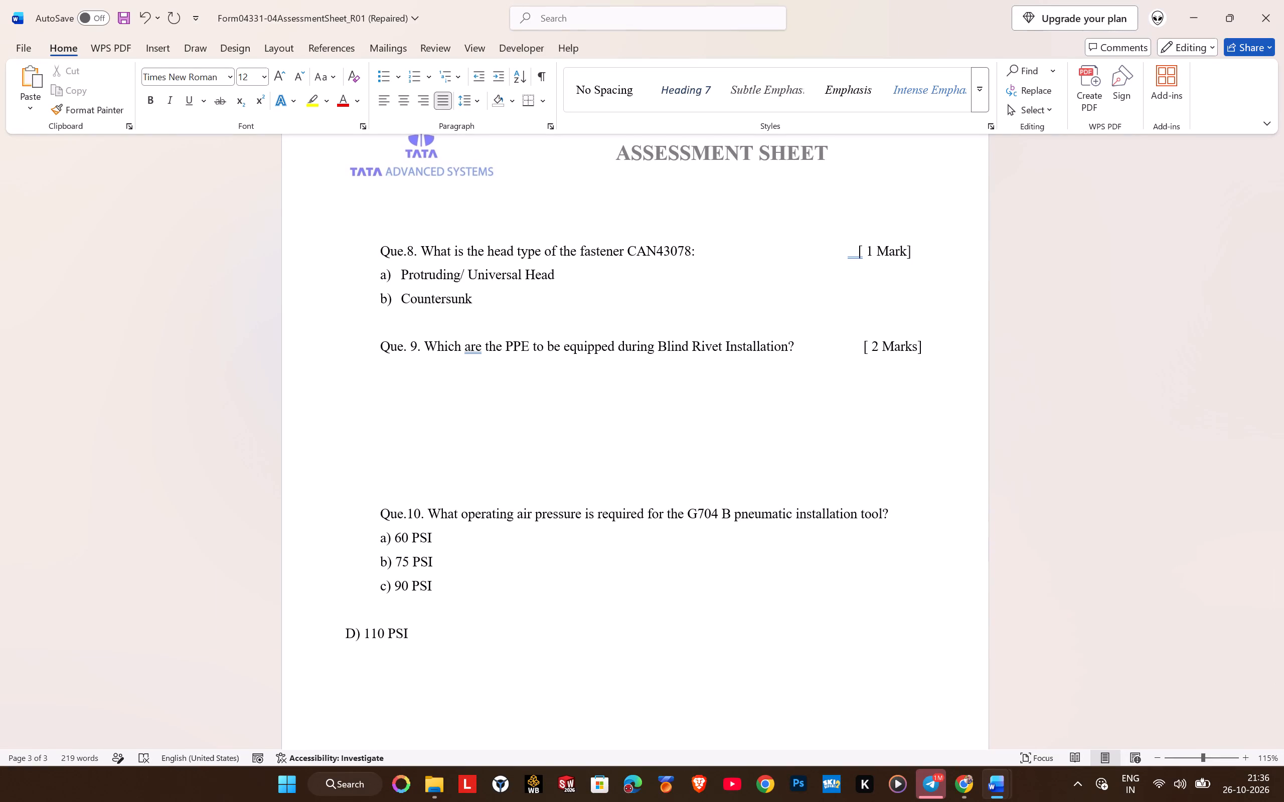
key(Tab)
key(d)
text() 110)
key(space)
text(PD)
key(BackSpace)
text(SI)
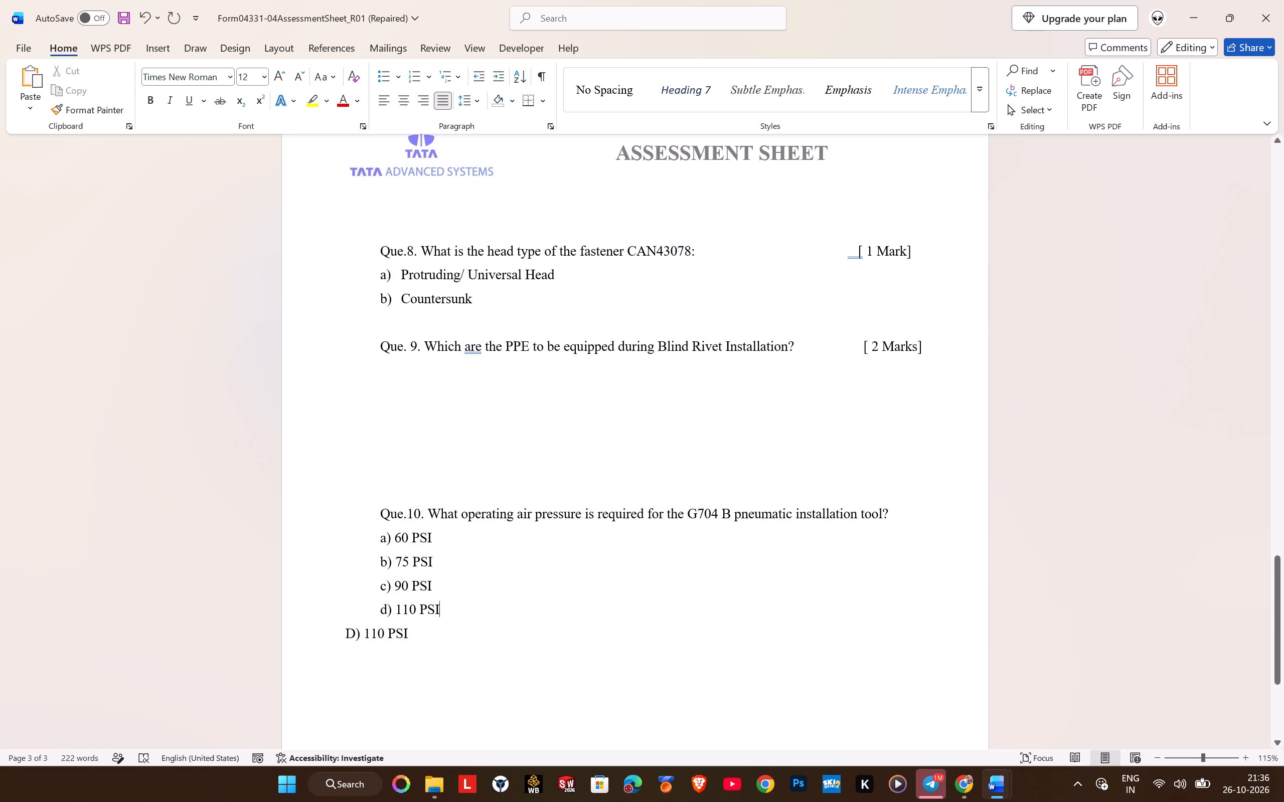
key(BackSpace)
key(i)
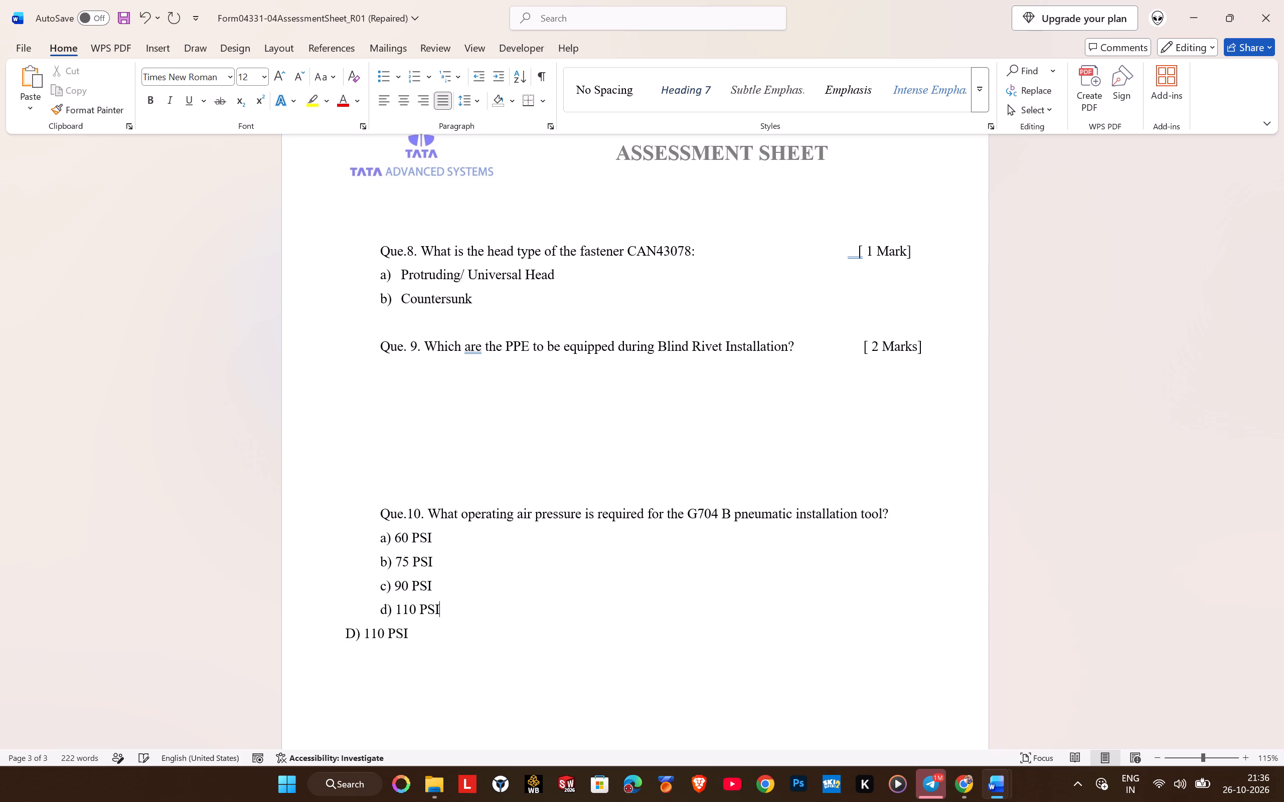
Delete the text of the old, misaligned "D) 110 PSI" line below the new option d).
key(Down)
key(BackSpace)
key(BackSpace)
key(BackSpace)
key(BackSpace)
key(BackSpace)
key(BackSpace)
key(BackSpace)
key(BackSpace)
key(BackSpace)
key(BackSpace)
key(BackSpace)
Add the marks label "[ 1 Marks]" after the question text of Que.10., separated by two spaces.
click(922, 513)
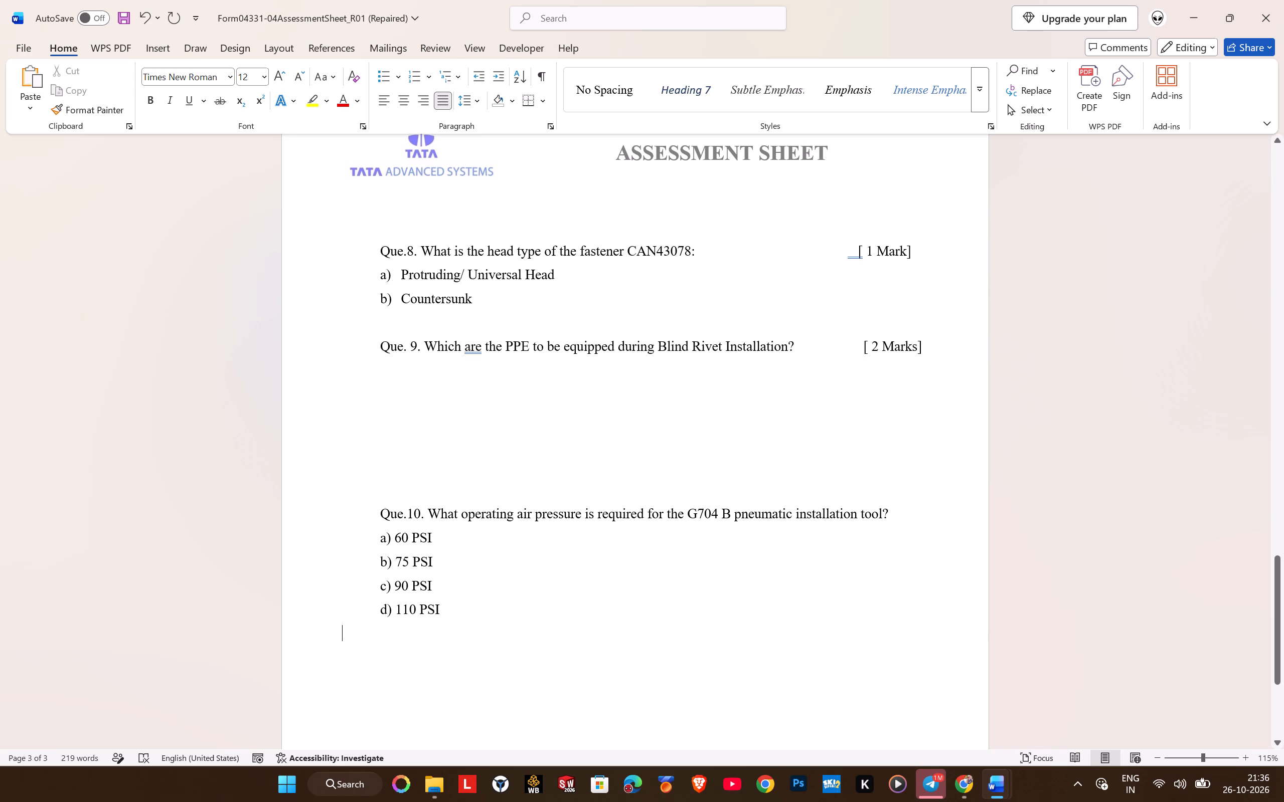
key(space)
key(space)
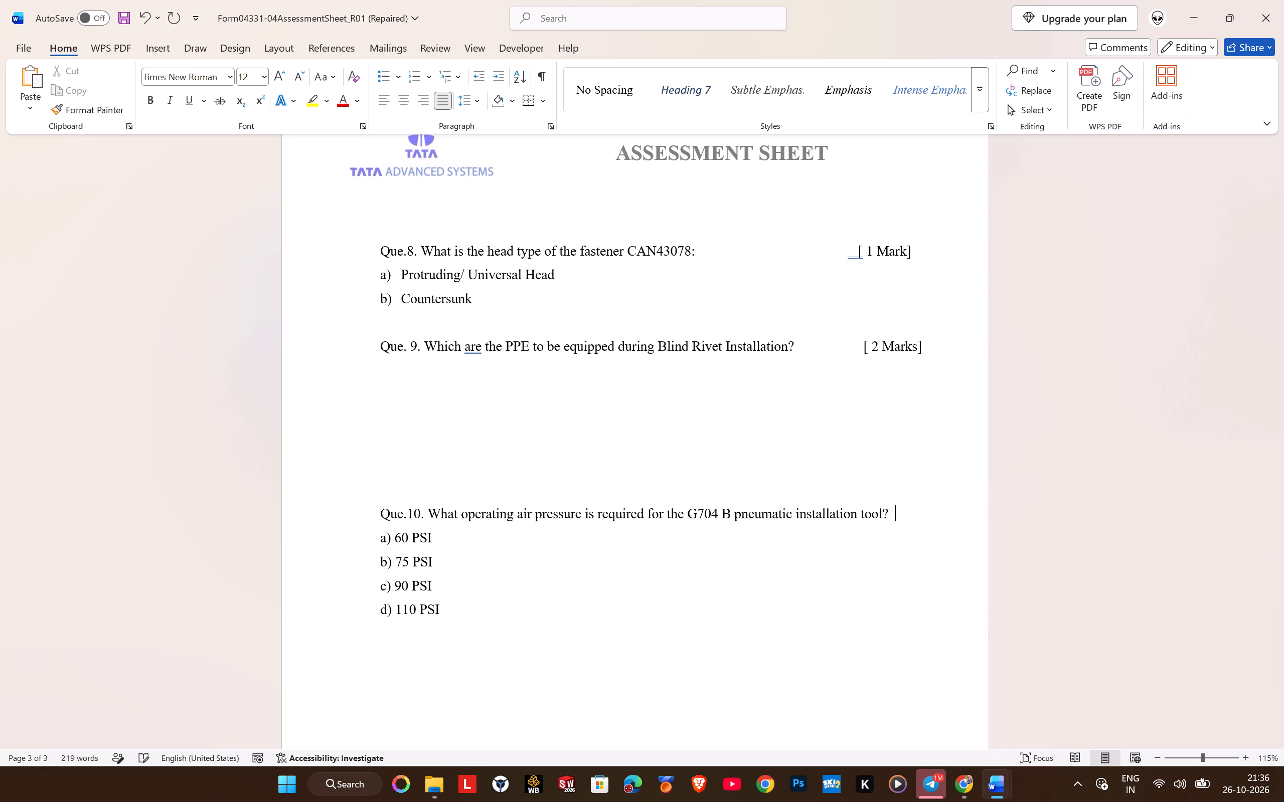
key(bracketleft)
key(space)
text(arks)
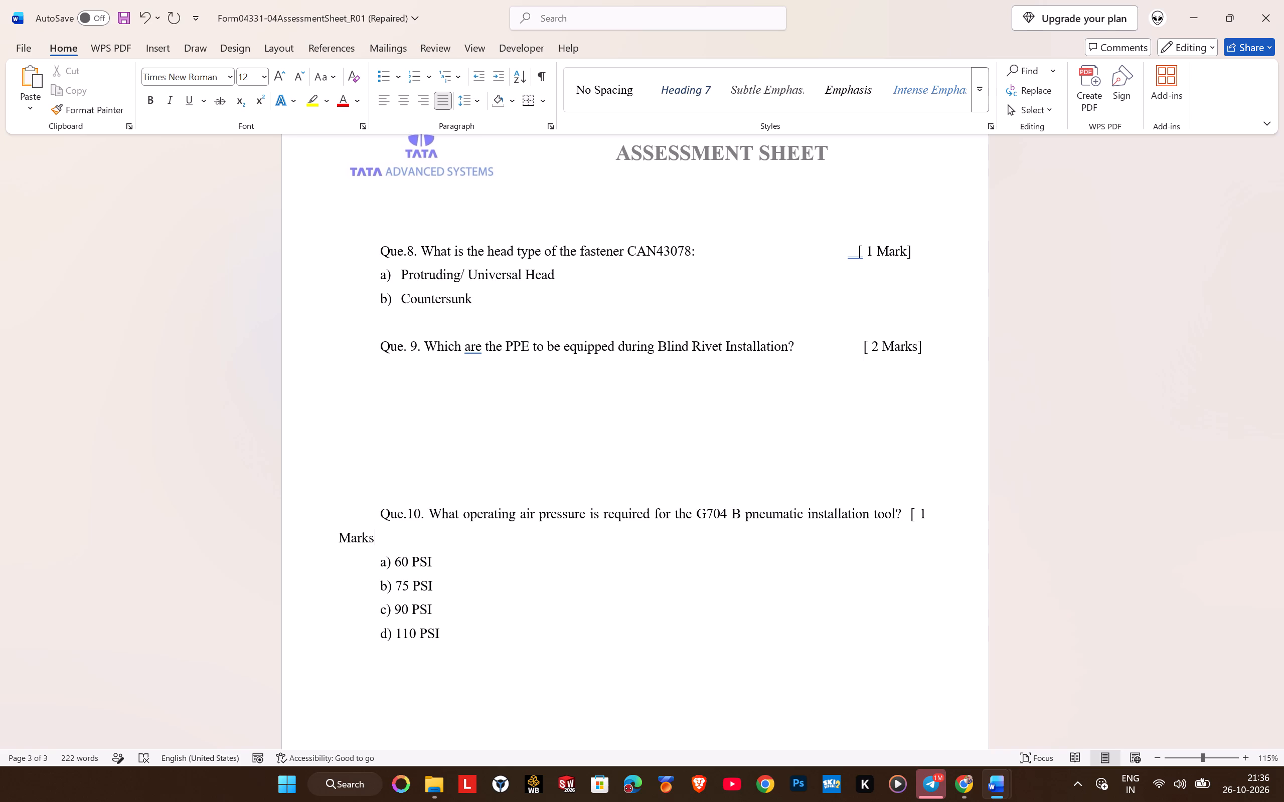
key(bracketright)
key(Left)
Remove two blank lines from the gap above Que.10.
key(Up)
key(Up)
key(BackSpace)
key(BackSpace)
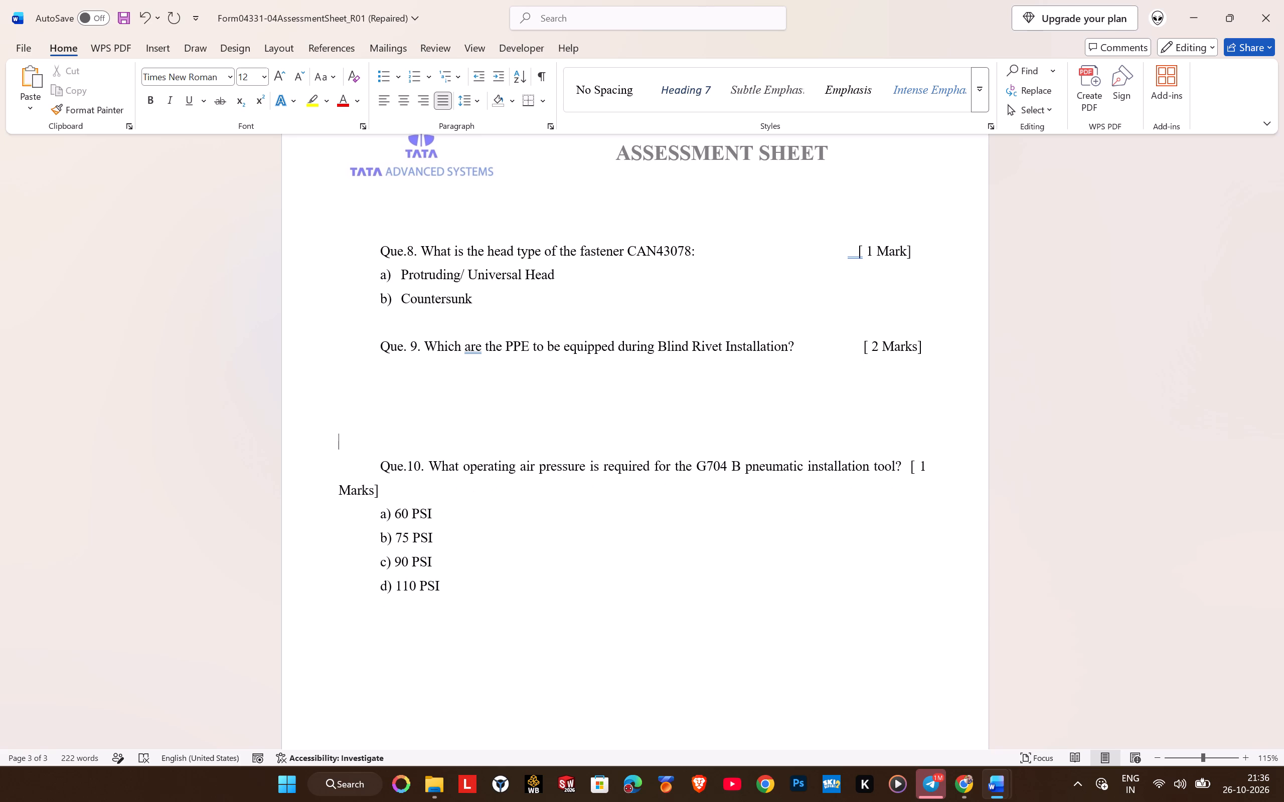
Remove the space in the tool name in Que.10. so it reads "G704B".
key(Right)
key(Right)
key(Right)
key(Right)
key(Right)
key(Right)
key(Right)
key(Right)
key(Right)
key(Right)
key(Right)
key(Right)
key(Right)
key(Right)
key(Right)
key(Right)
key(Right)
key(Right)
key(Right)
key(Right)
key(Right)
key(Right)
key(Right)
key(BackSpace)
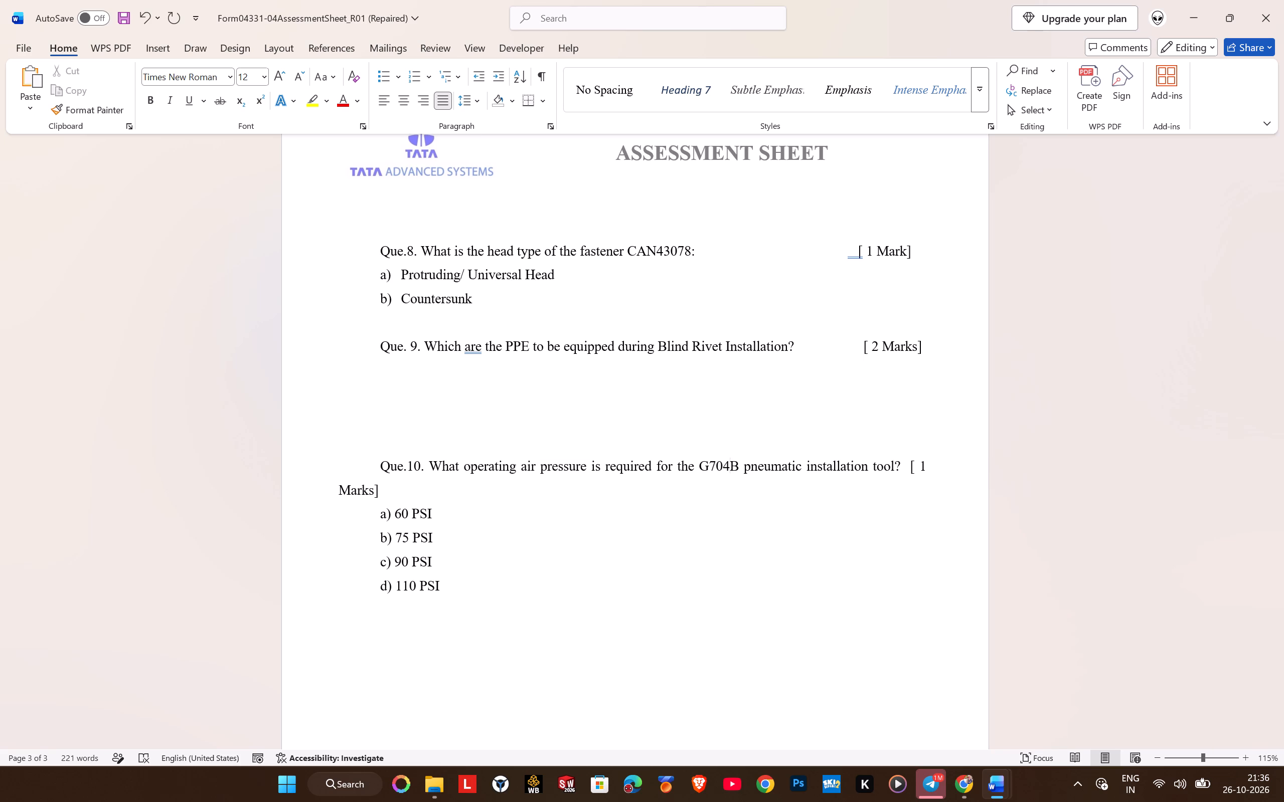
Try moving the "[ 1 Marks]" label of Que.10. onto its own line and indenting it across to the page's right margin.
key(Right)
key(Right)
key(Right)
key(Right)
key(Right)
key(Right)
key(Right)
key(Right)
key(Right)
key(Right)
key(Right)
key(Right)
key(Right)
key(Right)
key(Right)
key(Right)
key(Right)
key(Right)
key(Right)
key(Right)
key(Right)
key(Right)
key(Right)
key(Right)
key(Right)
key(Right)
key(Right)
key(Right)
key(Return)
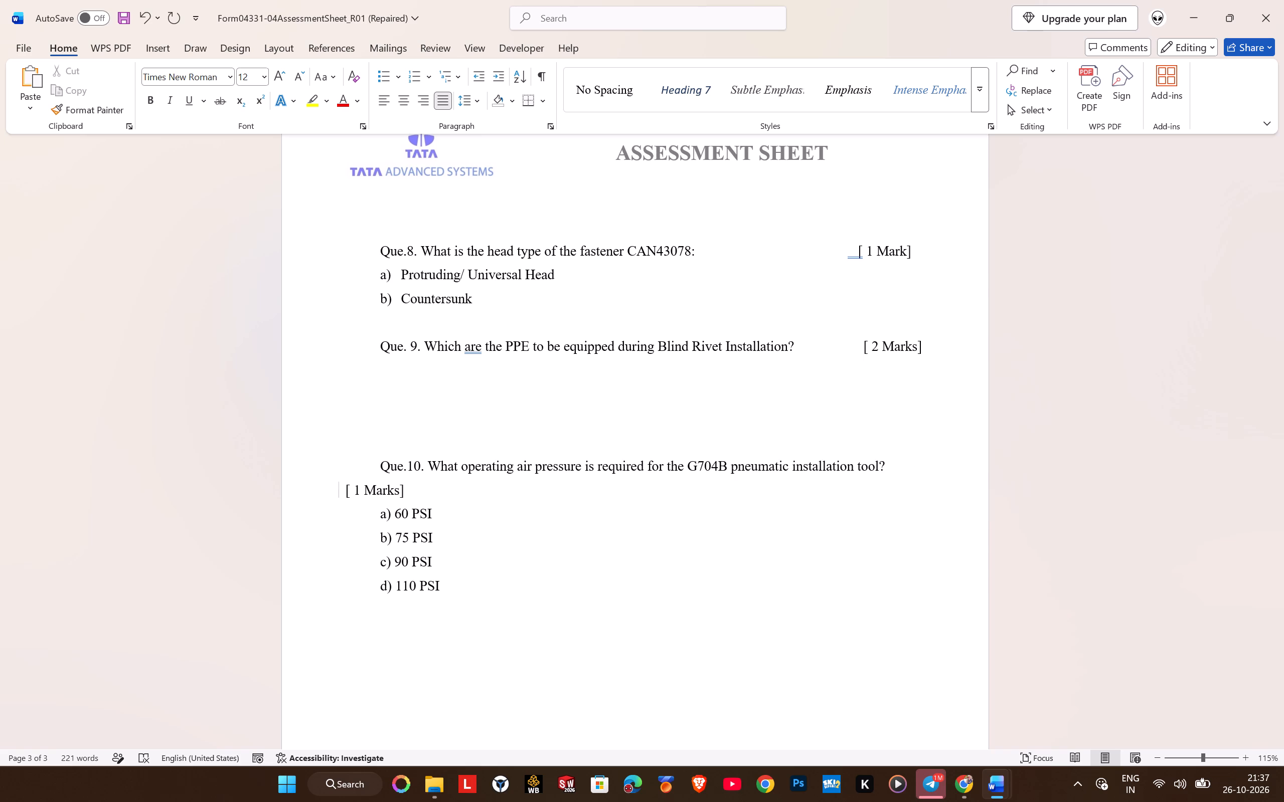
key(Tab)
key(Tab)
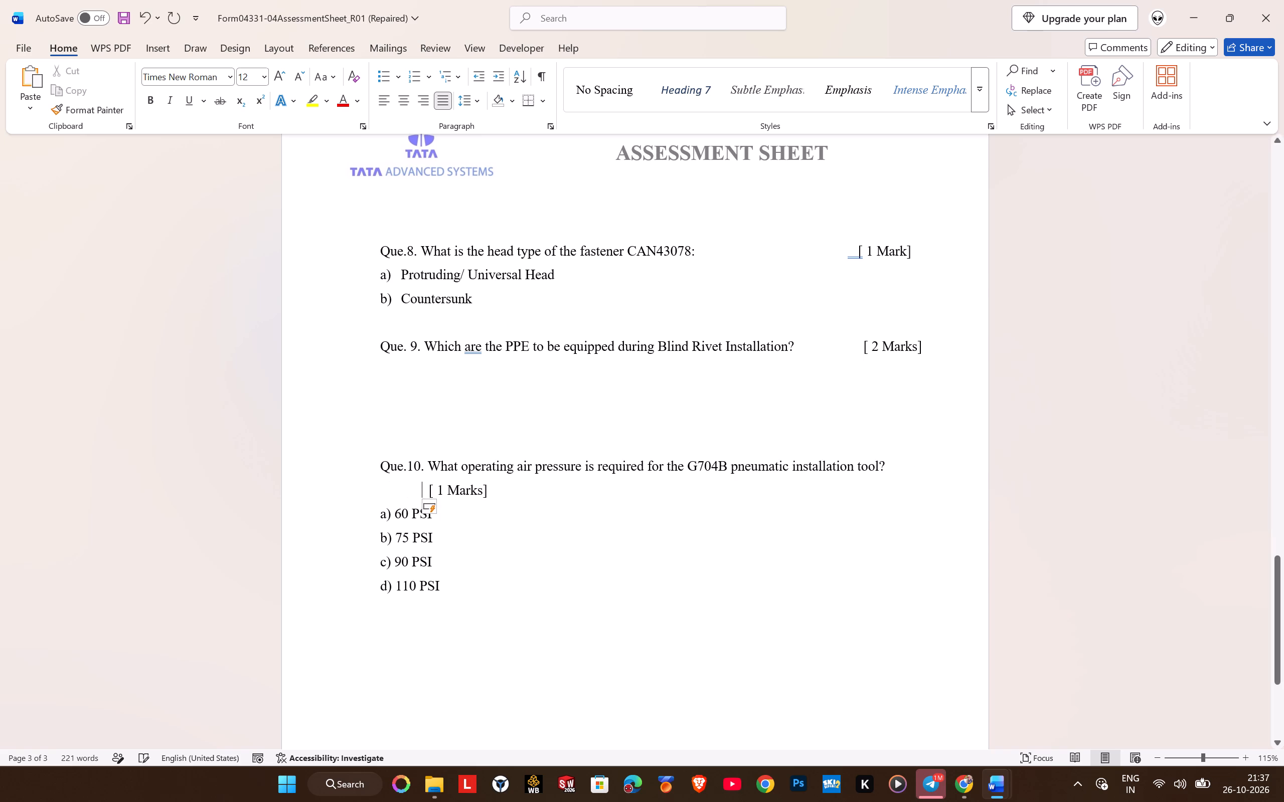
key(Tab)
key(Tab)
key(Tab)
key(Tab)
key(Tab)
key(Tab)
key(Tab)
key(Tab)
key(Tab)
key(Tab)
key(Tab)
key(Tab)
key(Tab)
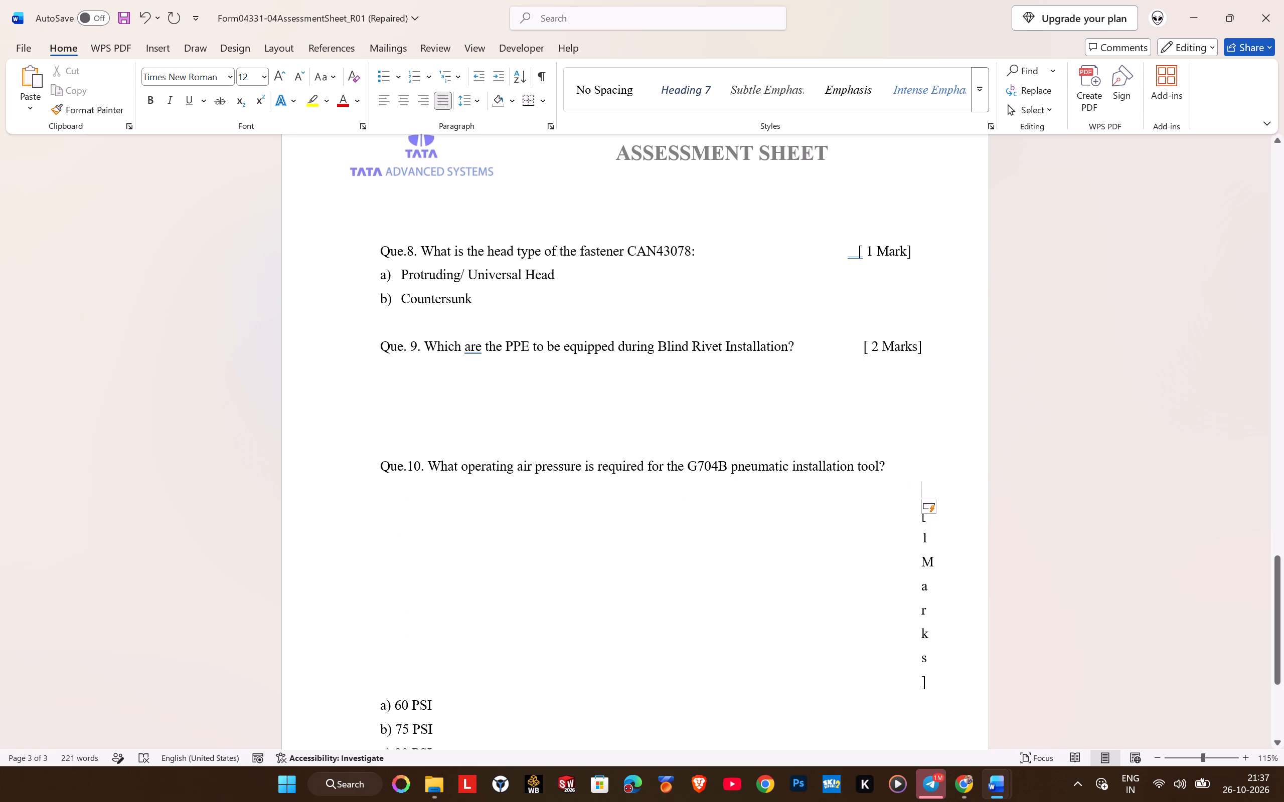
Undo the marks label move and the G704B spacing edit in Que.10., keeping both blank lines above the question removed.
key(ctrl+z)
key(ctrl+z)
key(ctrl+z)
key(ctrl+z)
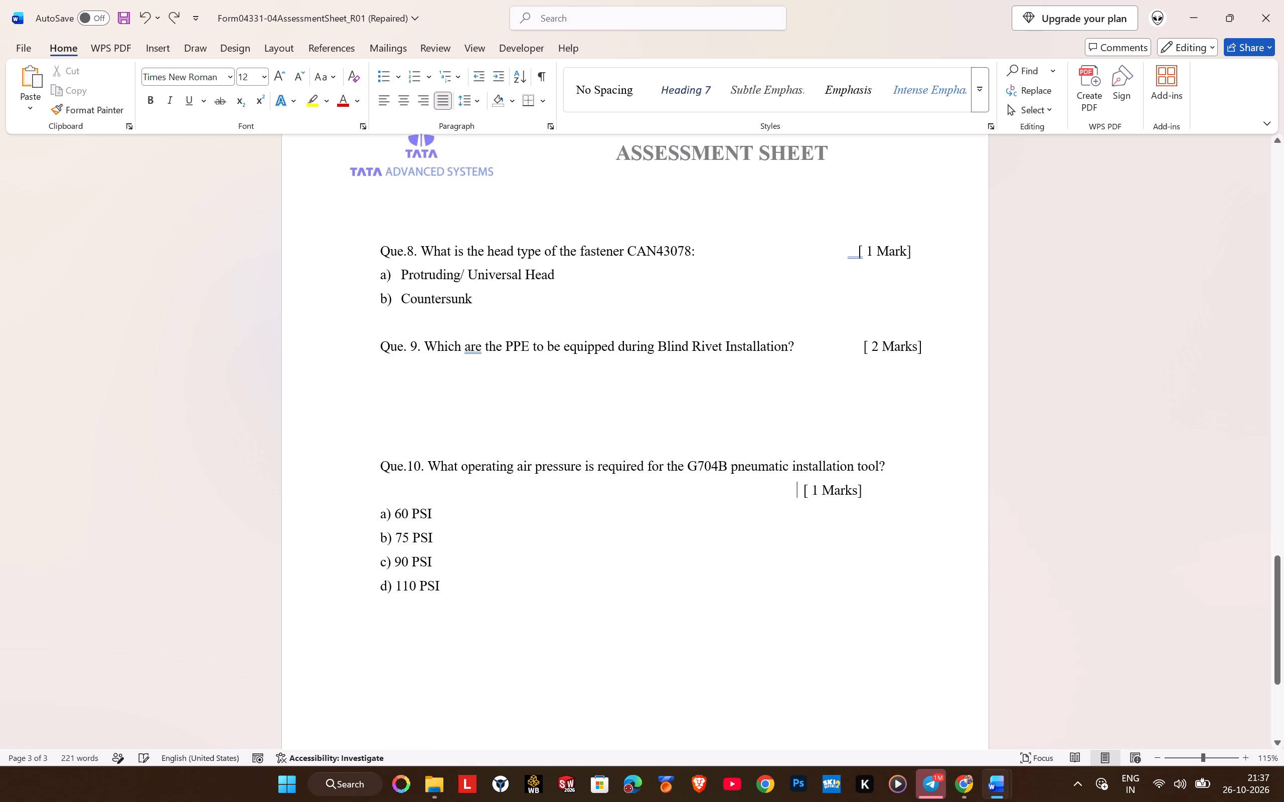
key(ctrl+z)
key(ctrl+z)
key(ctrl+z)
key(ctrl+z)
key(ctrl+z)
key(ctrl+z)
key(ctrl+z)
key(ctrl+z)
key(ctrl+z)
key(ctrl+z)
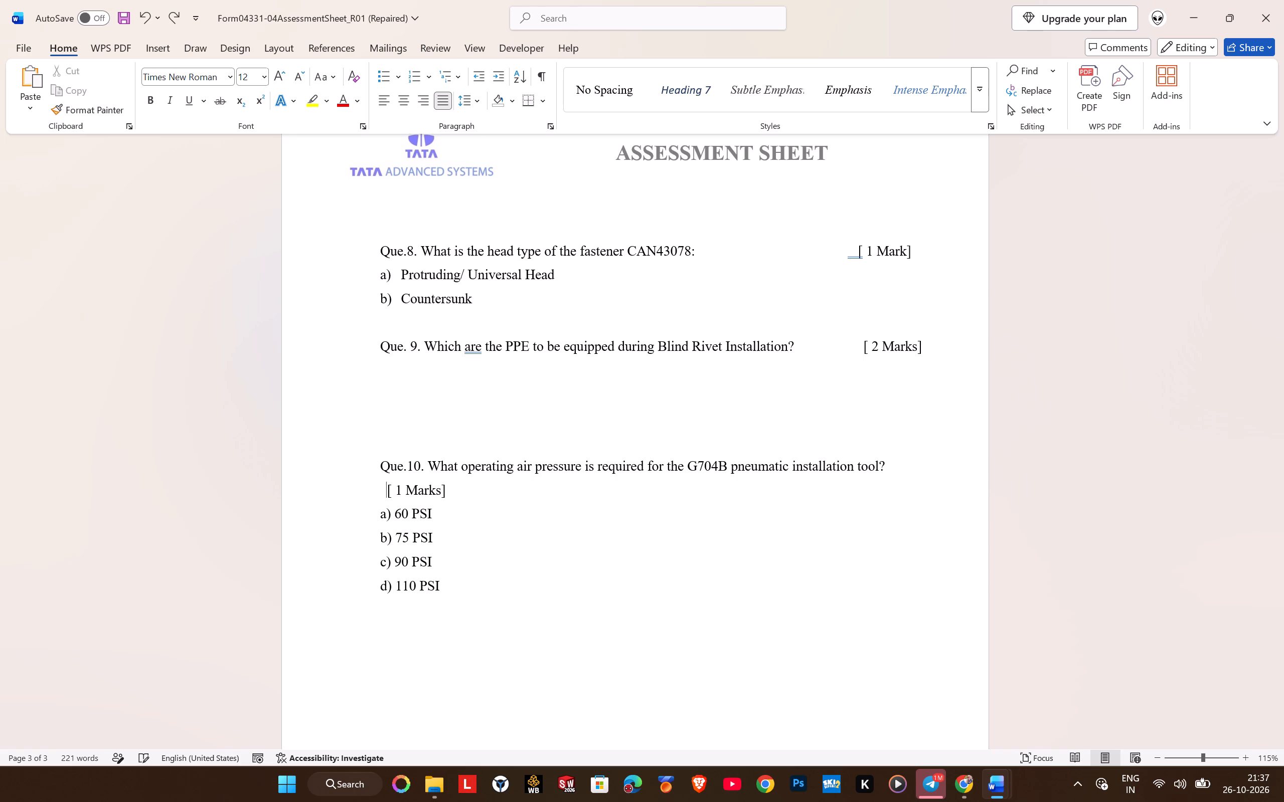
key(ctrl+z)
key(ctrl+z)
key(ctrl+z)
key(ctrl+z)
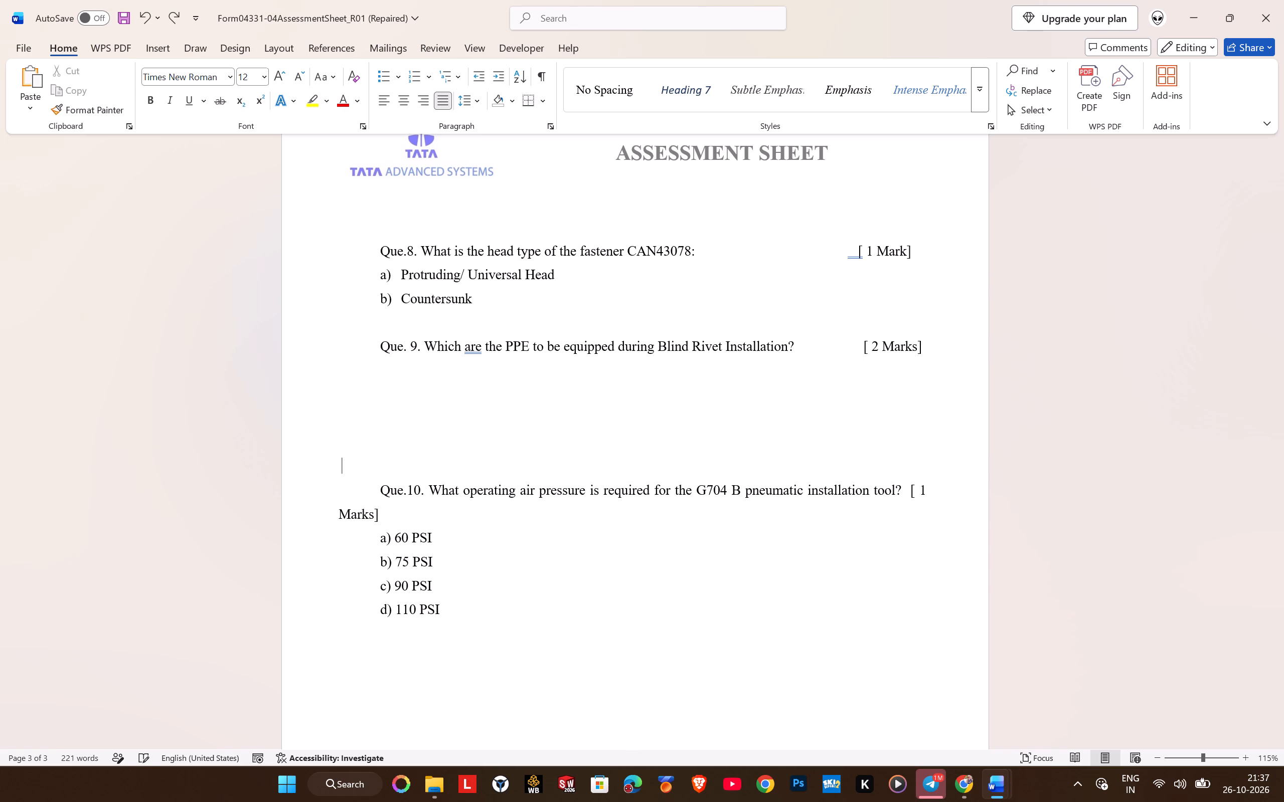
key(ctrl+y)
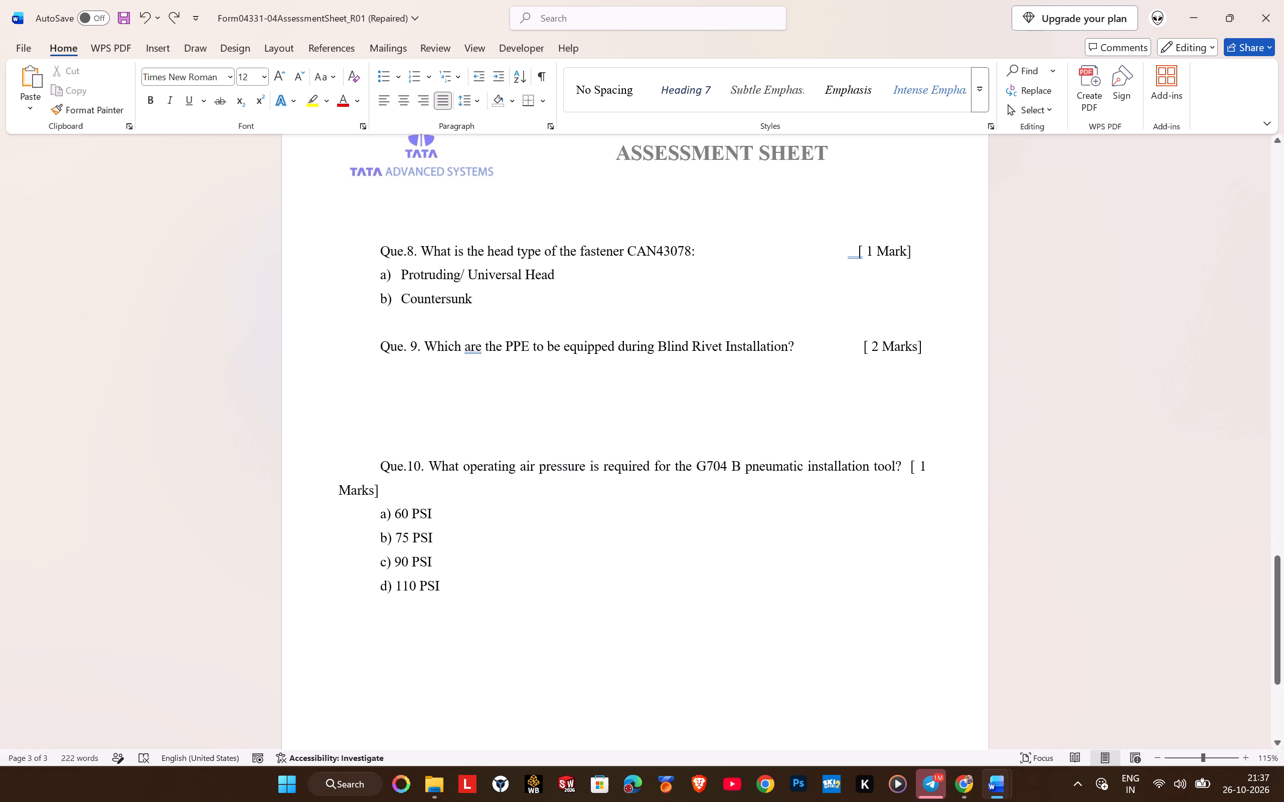
Move "[ 1 Marks]" onto its own line below the Que.10. text, without leading spaces, and indent it to align with the options.
click(908, 460)
key(BackSpace)
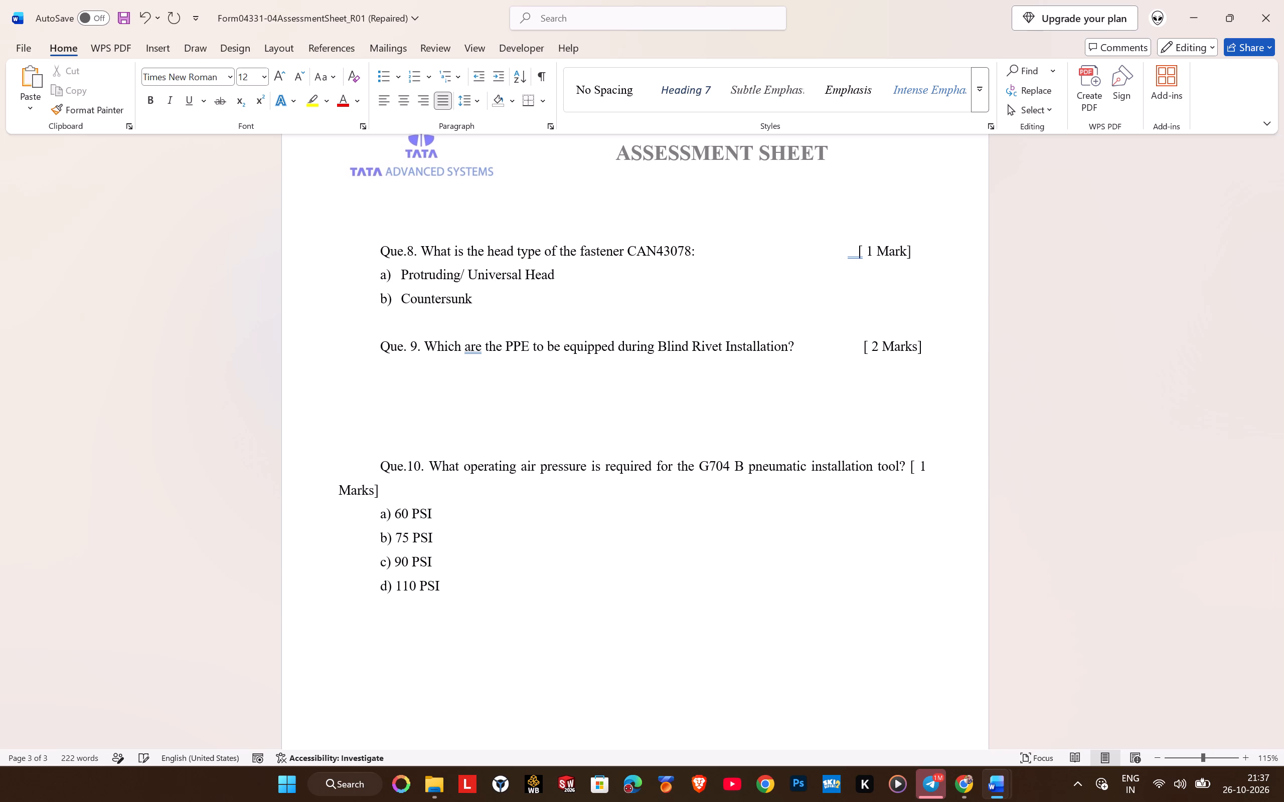
key(Return)
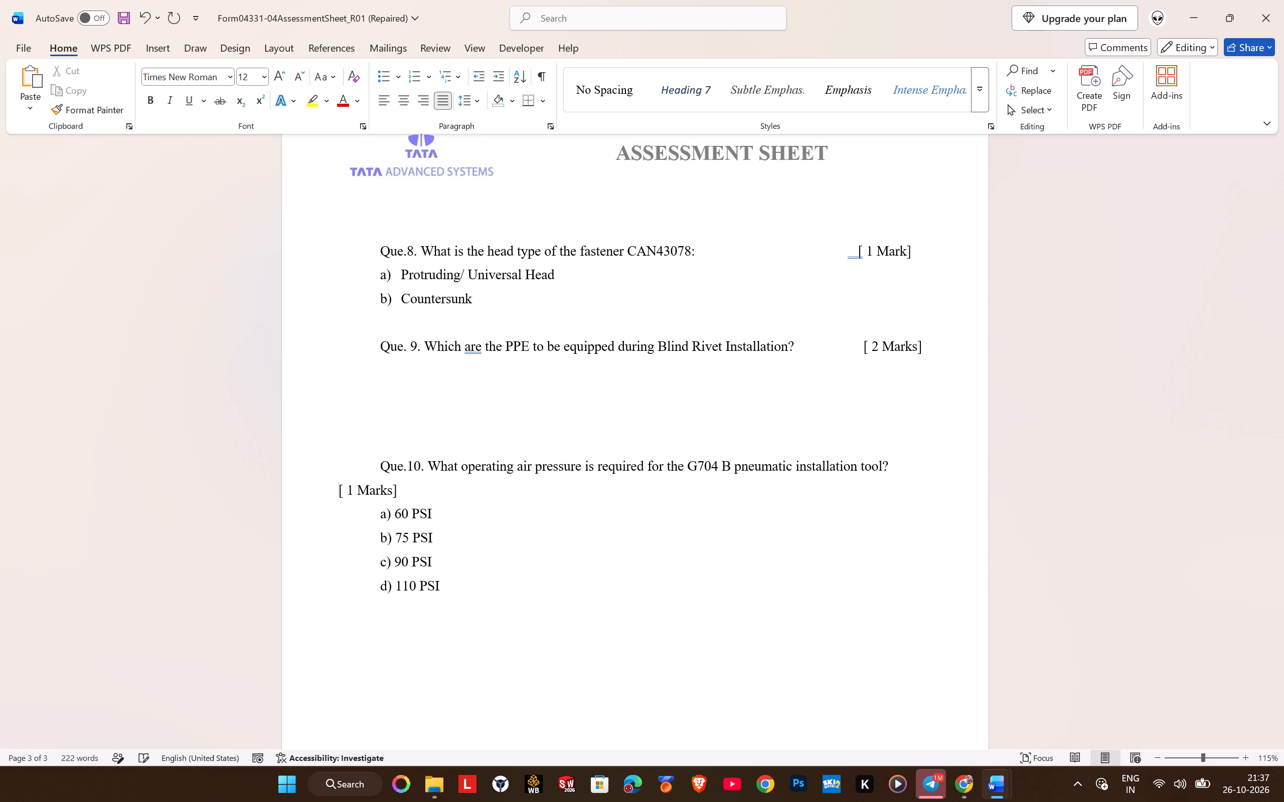
key(Tab)
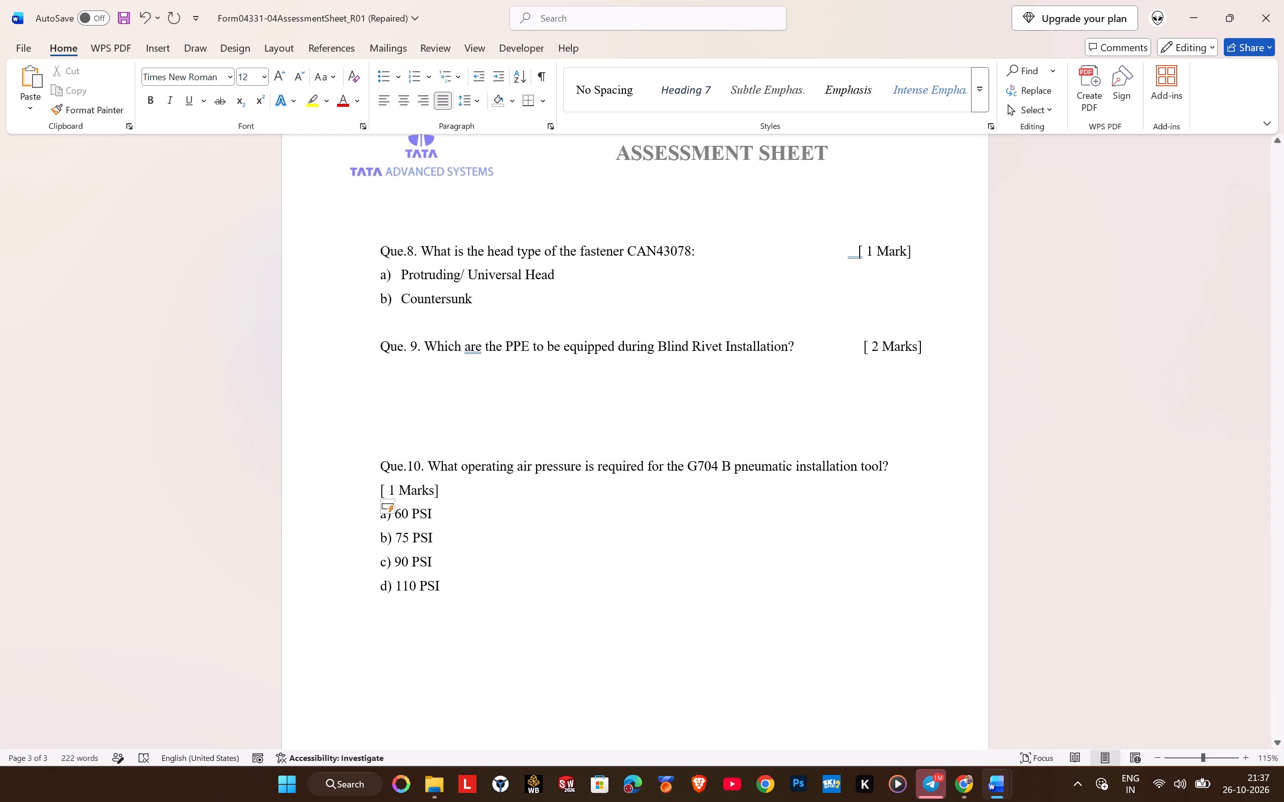
Start a new question below the Que.10. options with the indented label "Que. 11.".
click(768, 577)
scroll(768, 577, down, 3)
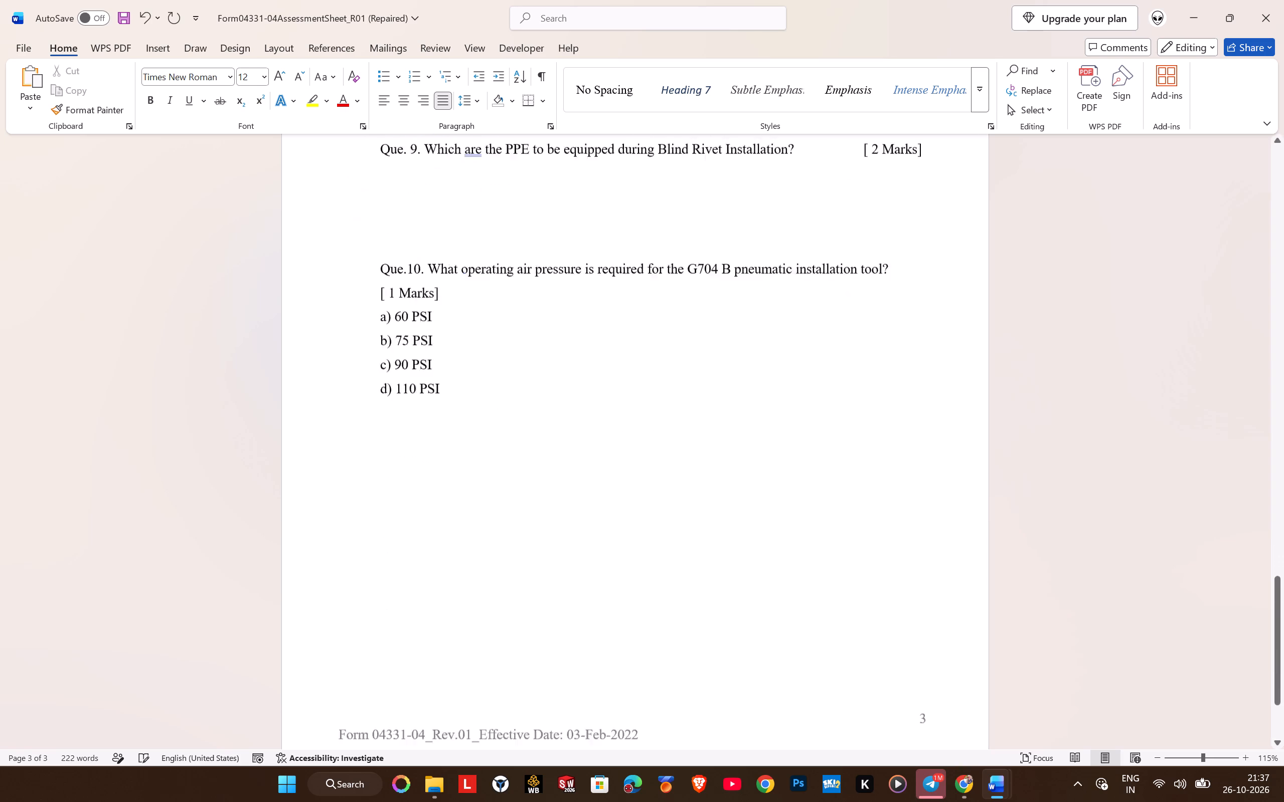
scroll(768, 577, down, 1)
scroll(768, 577, up, 1)
click(447, 454)
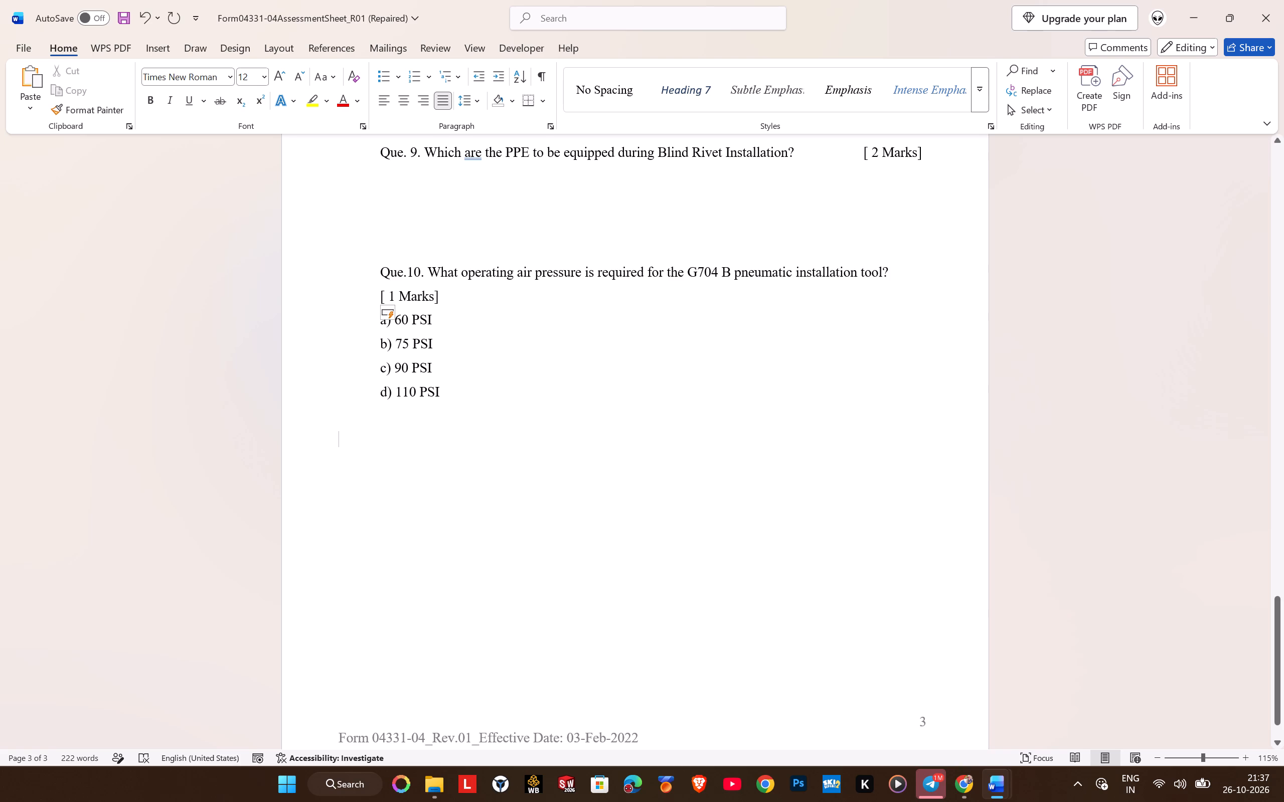
key(Tab)
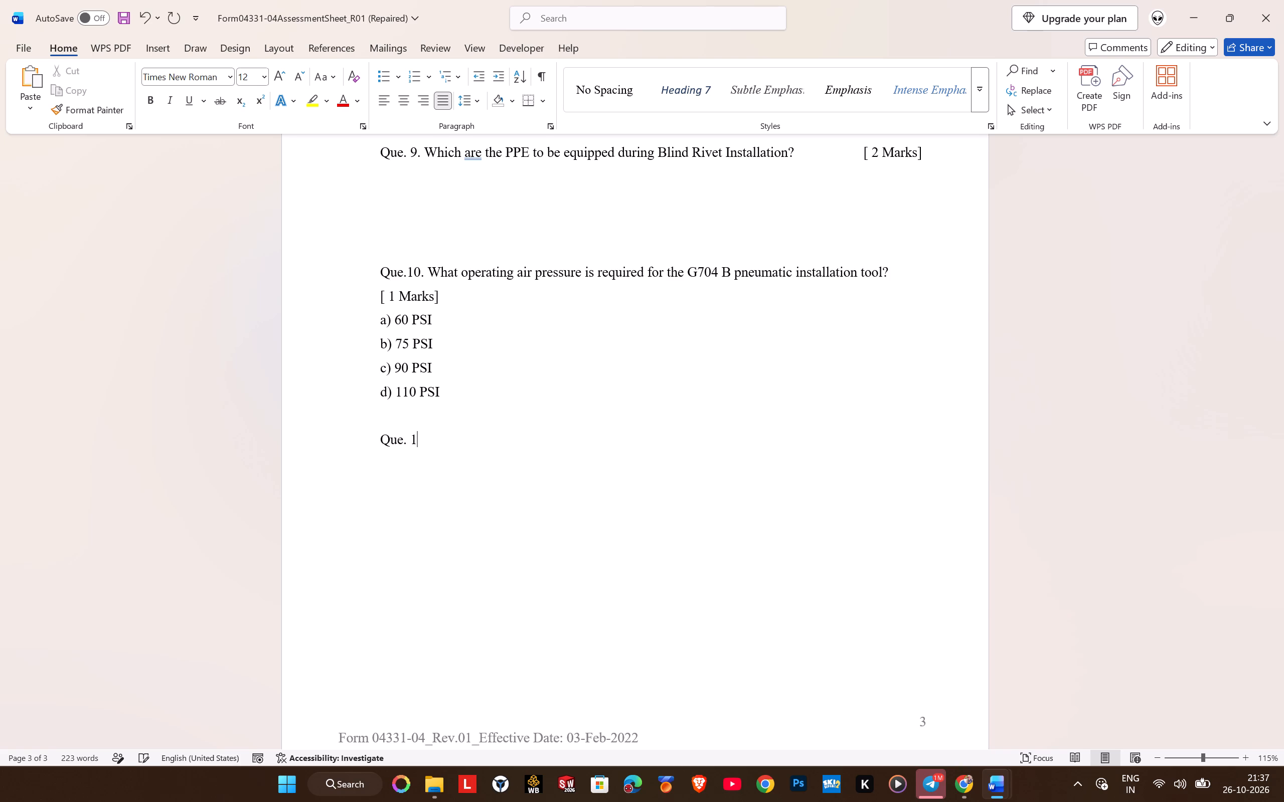
key(2)
key(BackSpace)
text(1.)
key(space)
Switch to the technician-qualification-test-mcq document and look through its questions and answer key for a question to use as Que. 11.
key(alt+Tab)
click(596, 457)
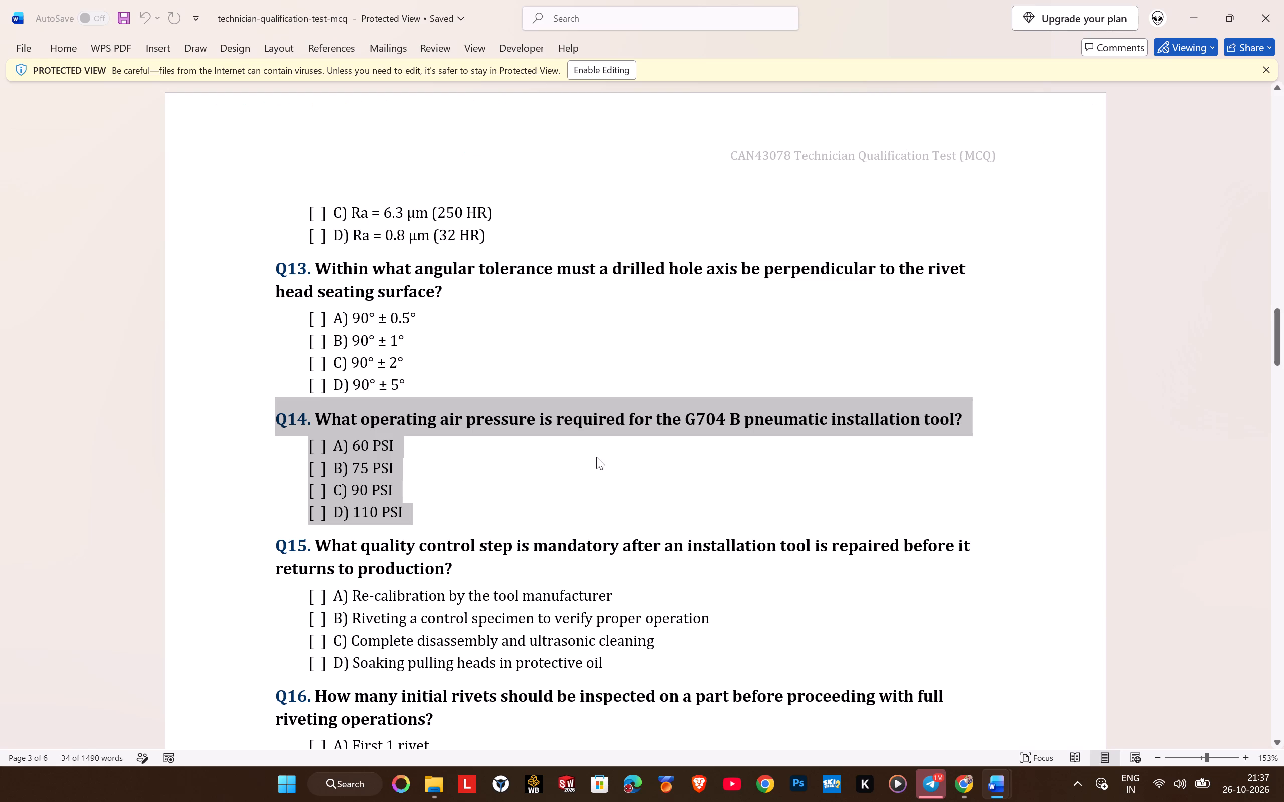
scroll(596, 457, down, 6)
scroll(596, 457, up, 4)
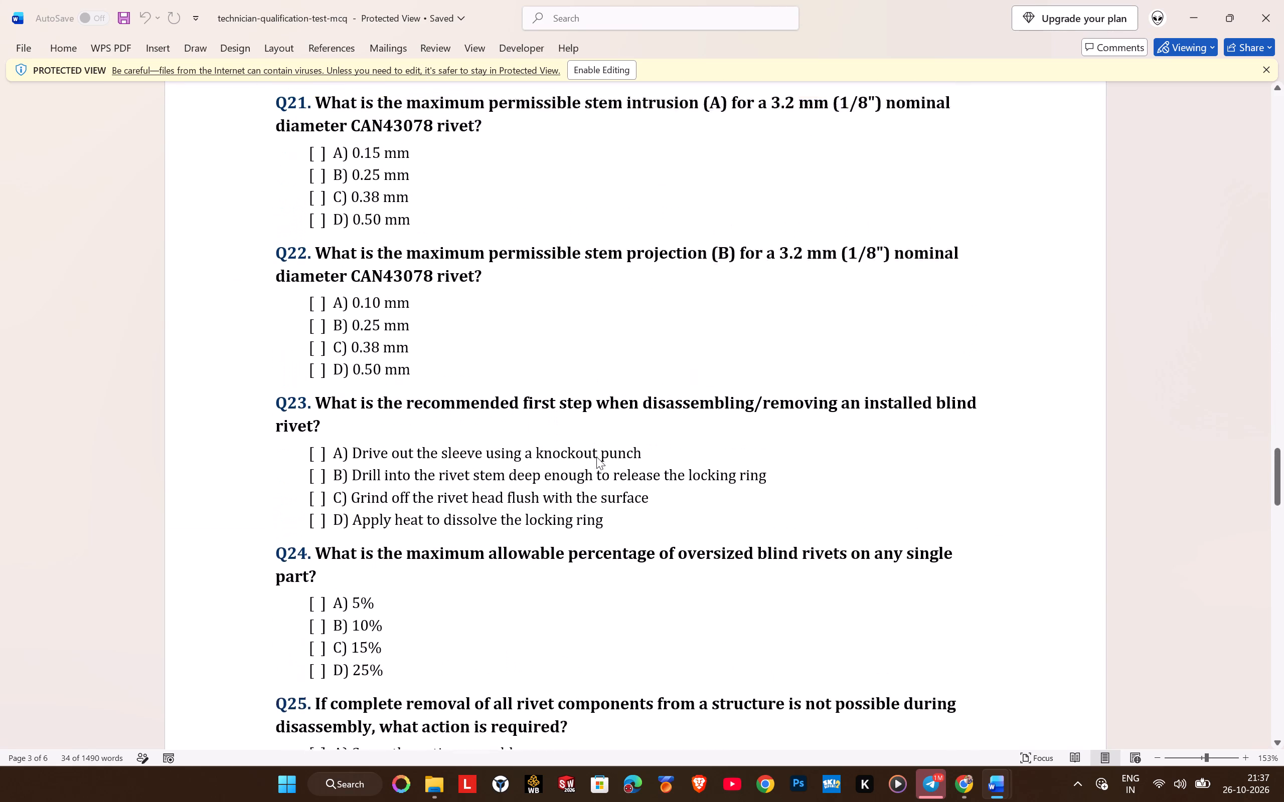
scroll(596, 457, up, 2)
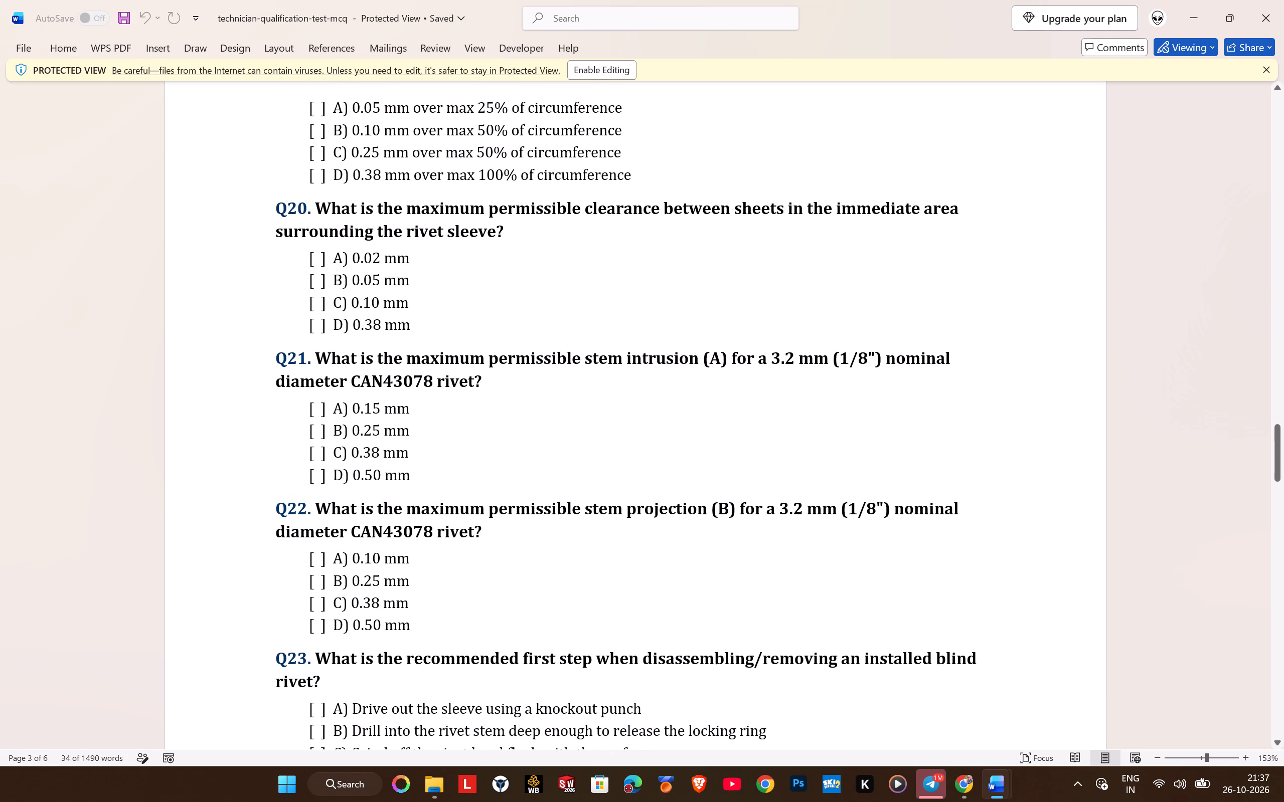
scroll(653, 383, down, 4)
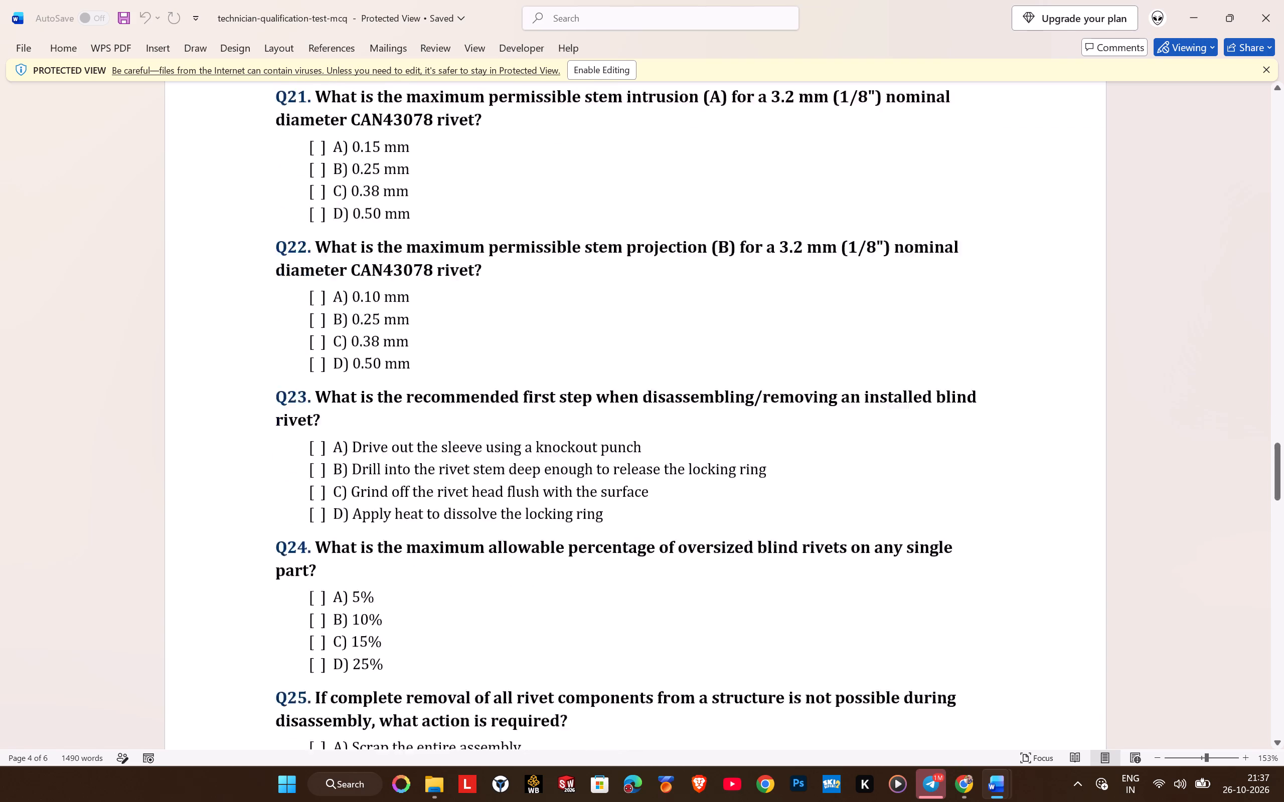
scroll(653, 383, down, 13)
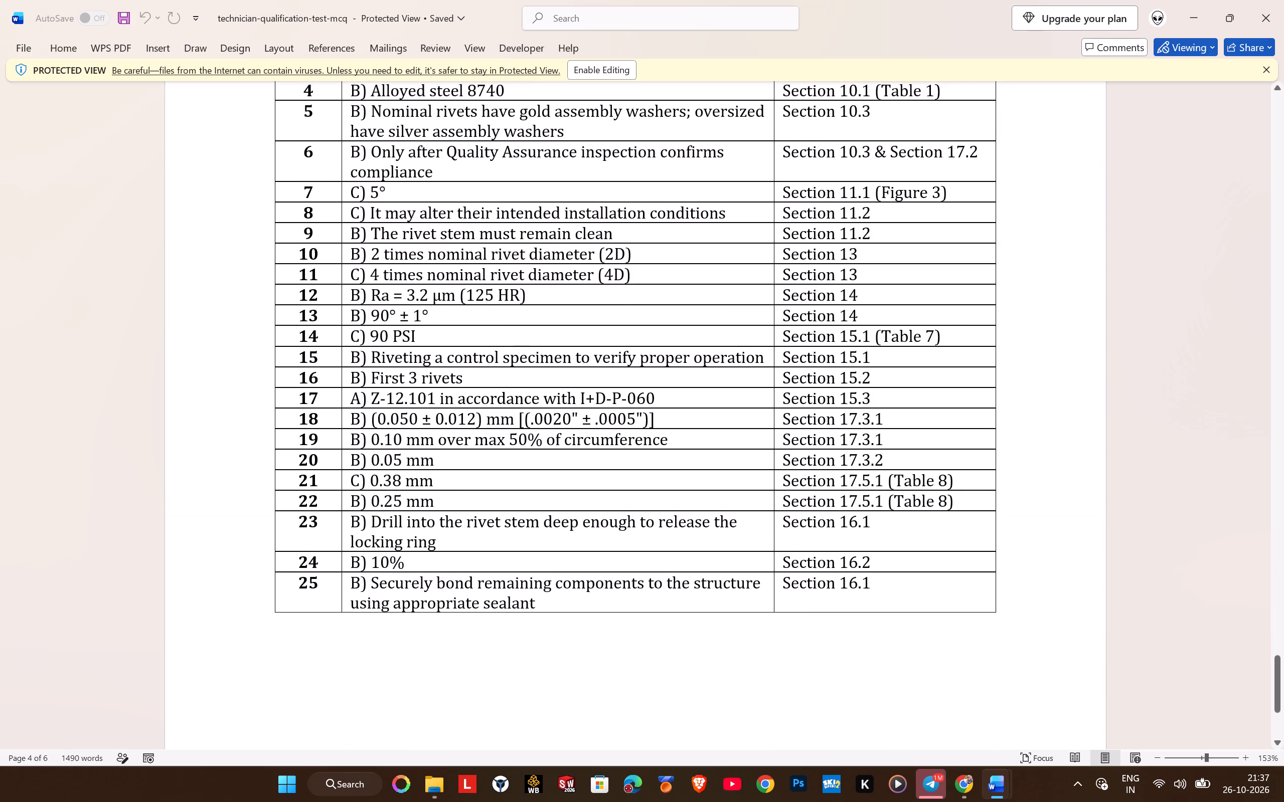
scroll(653, 383, down, 1)
scroll(653, 383, up, 9)
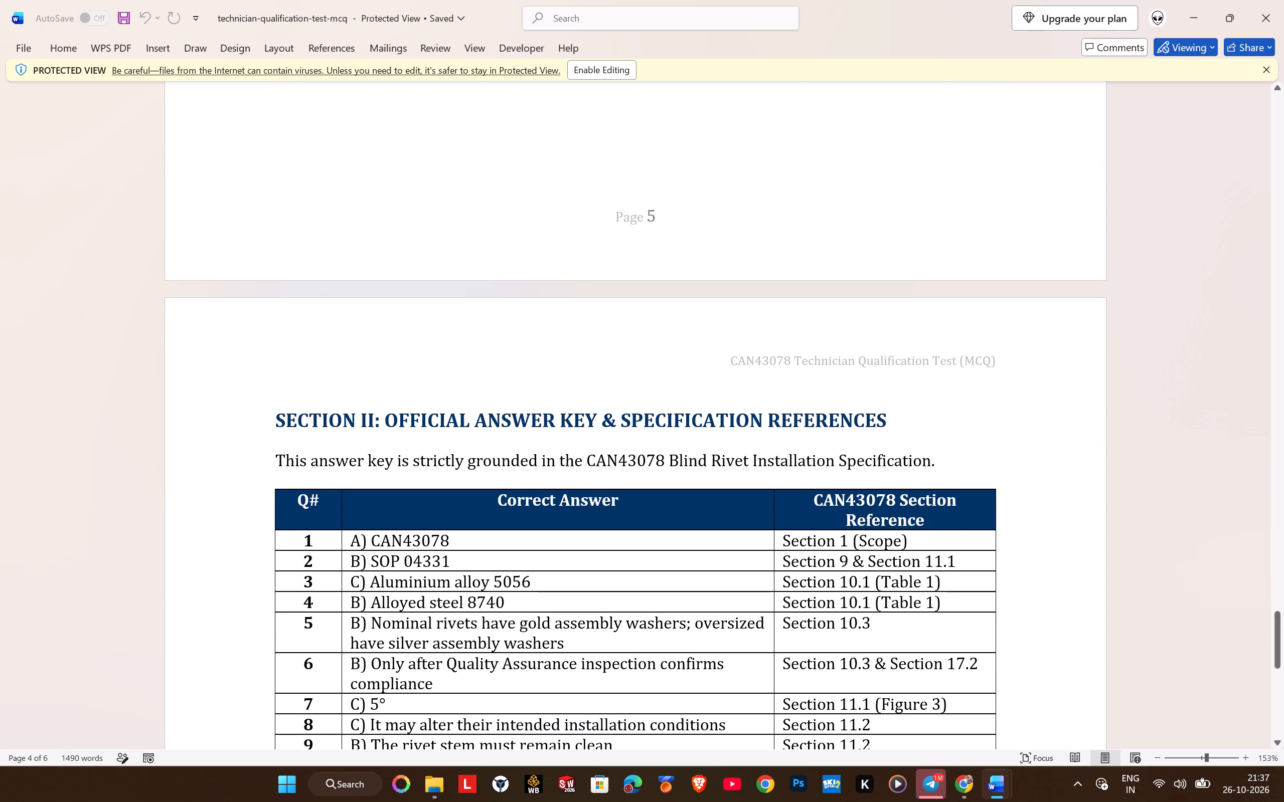
scroll(653, 383, up, 5)
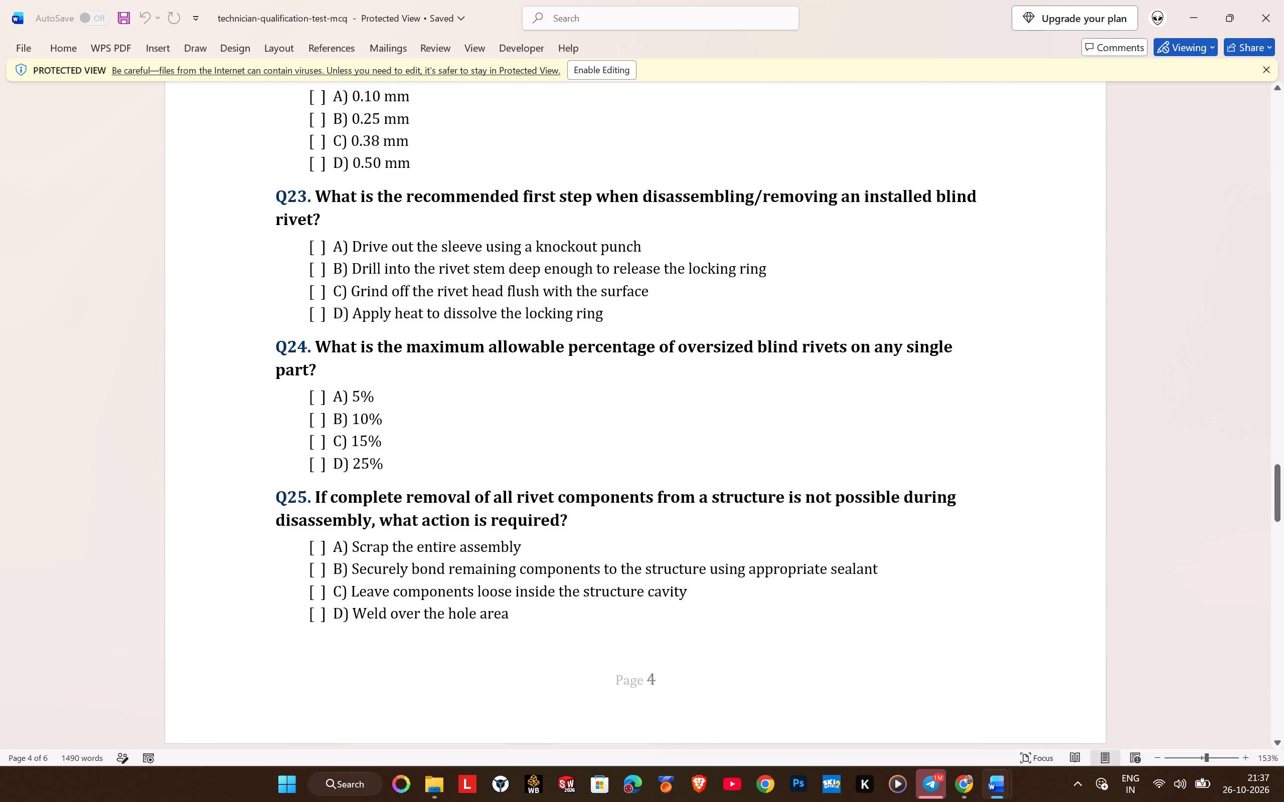
scroll(617, 128, up, 11)
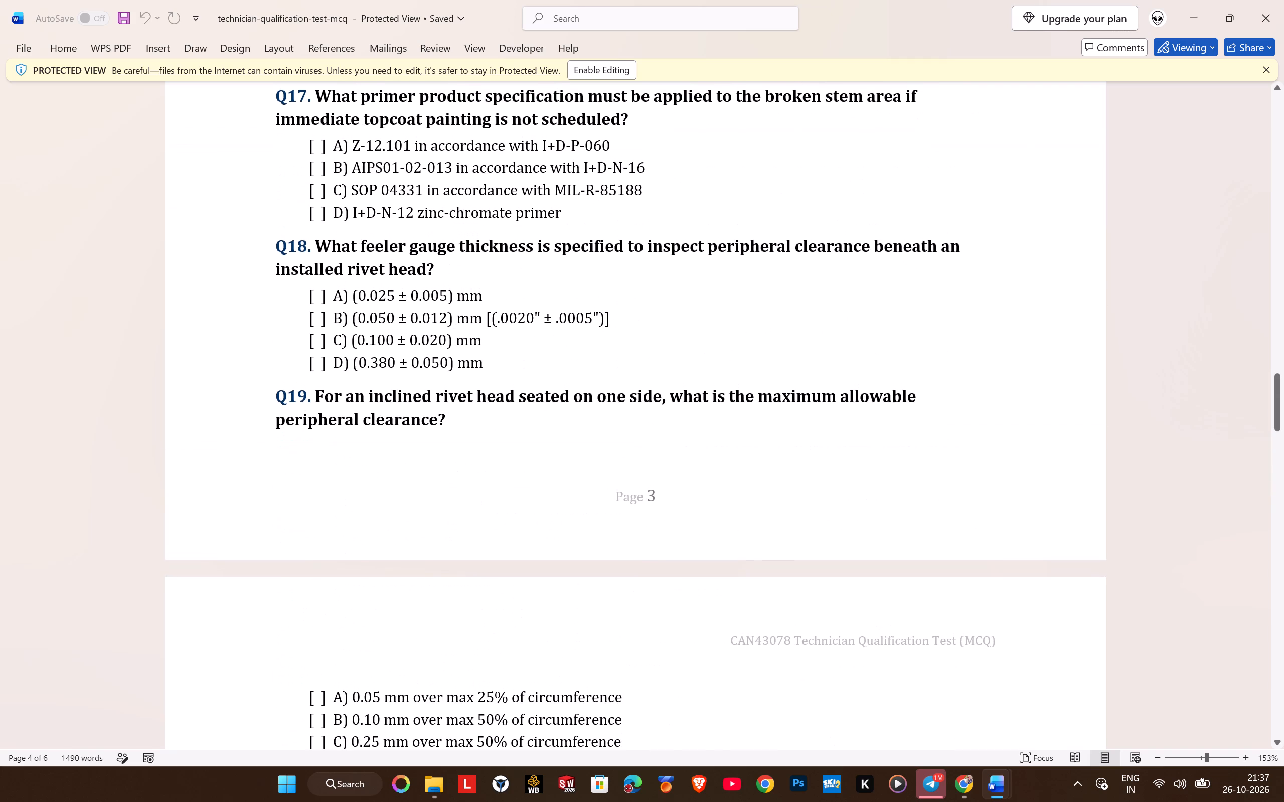
scroll(617, 128, up, 4)
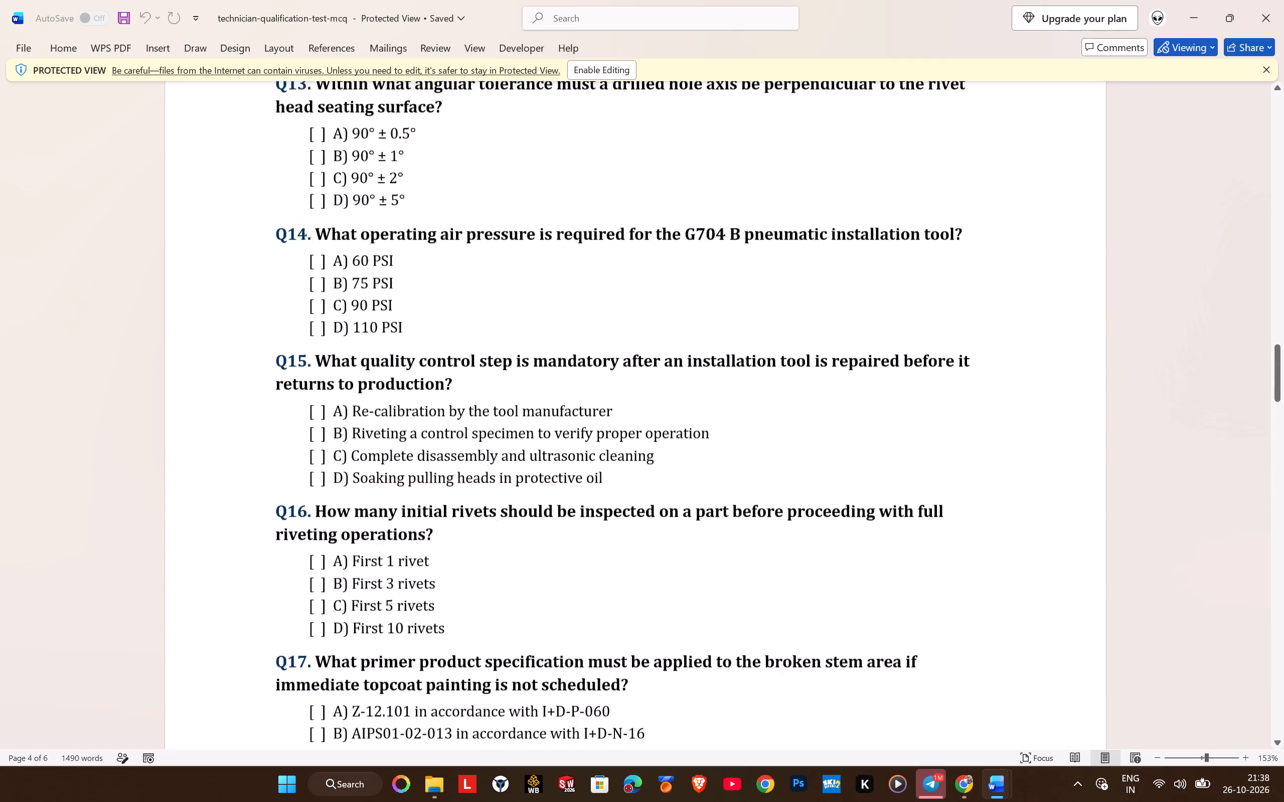
scroll(617, 128, up, 7)
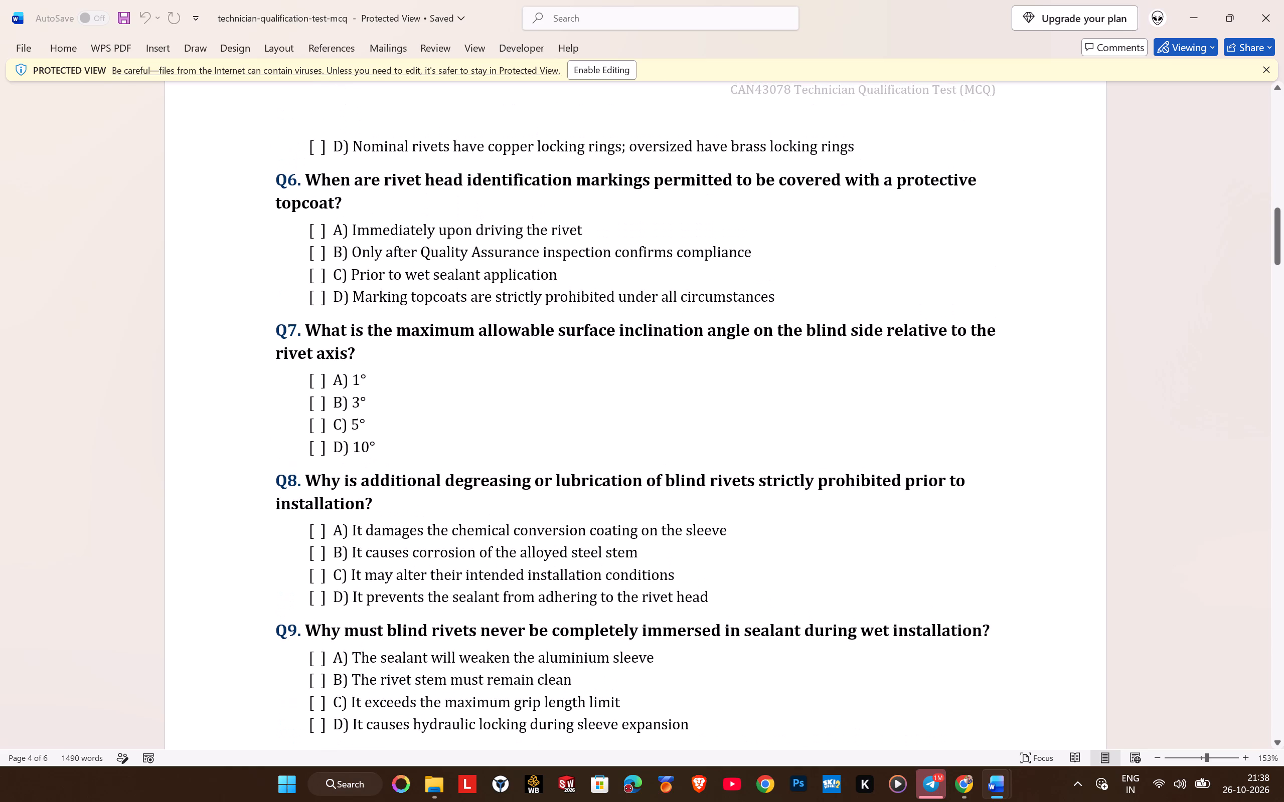
scroll(617, 128, up, 7)
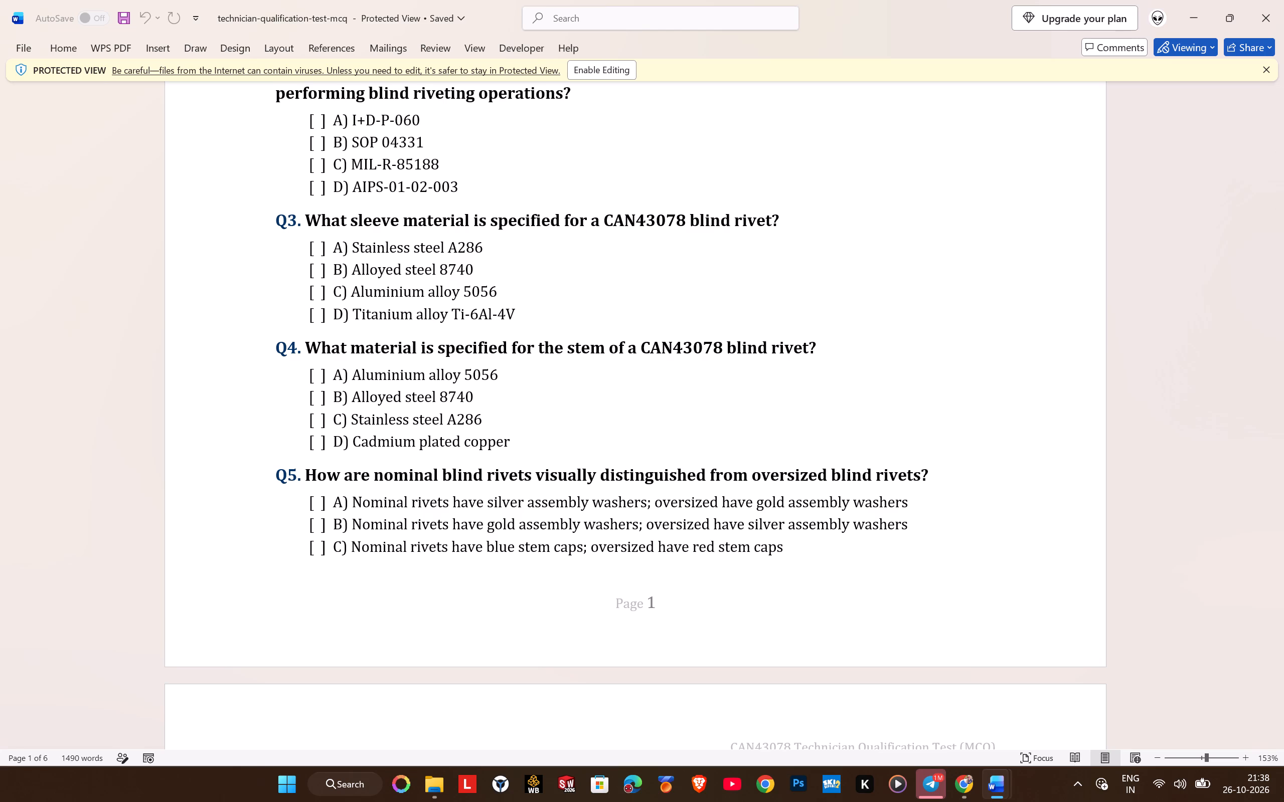
scroll(617, 128, up, 1)
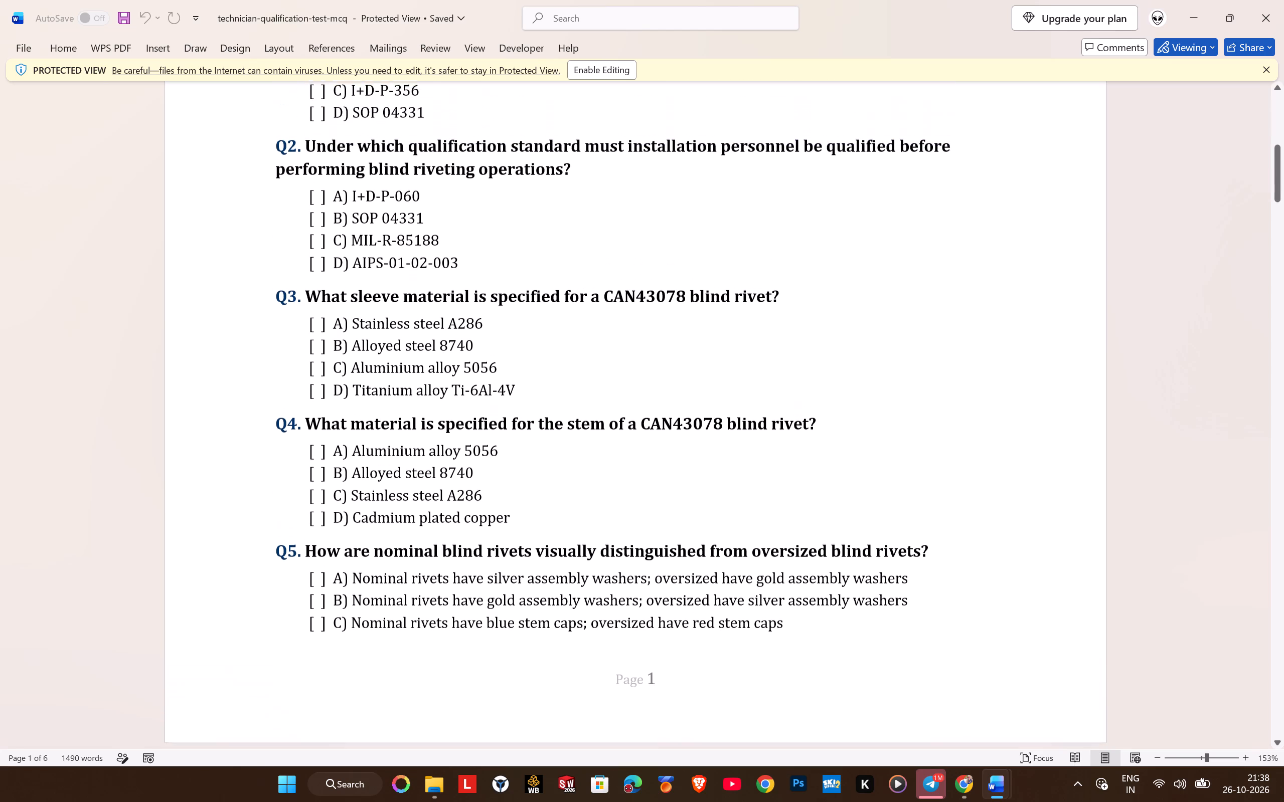
scroll(617, 128, up, 1)
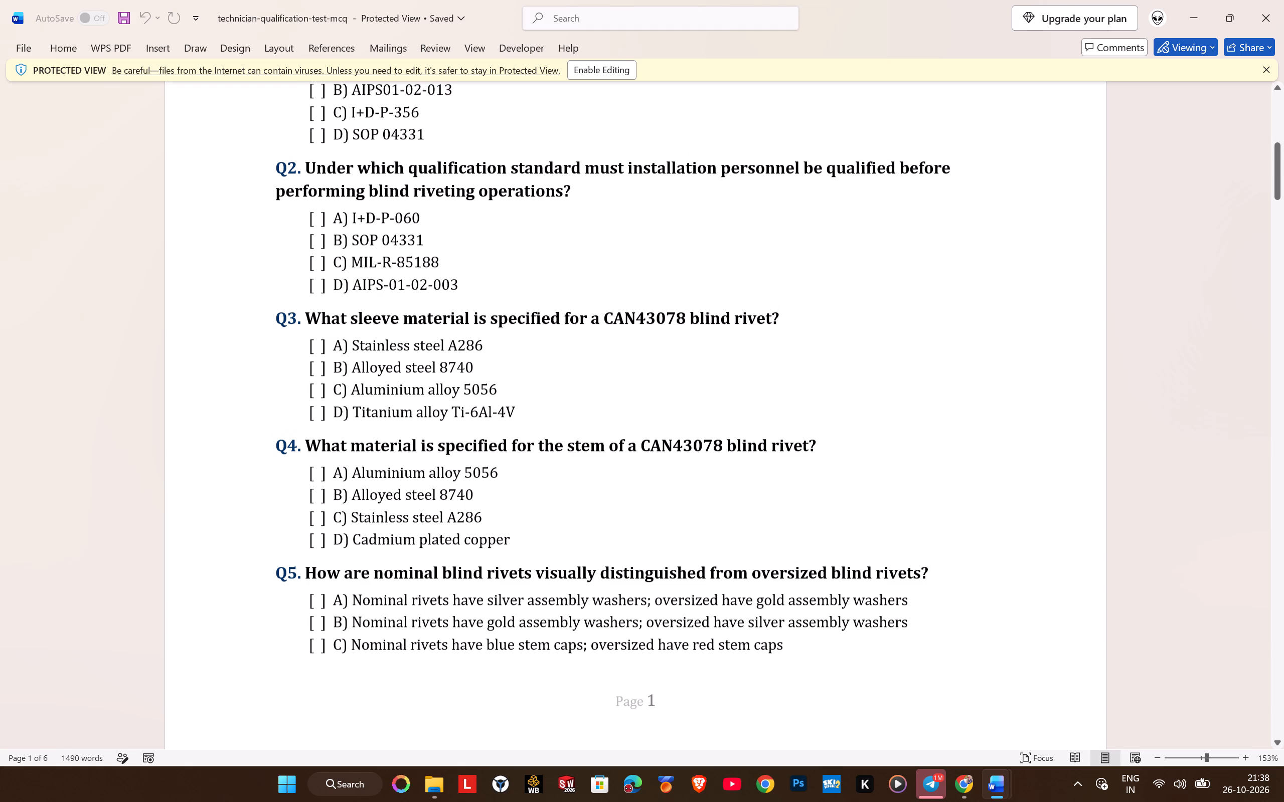
Copy the Q2 question text on the personnel qualification standard and paste it after "Que. 11." in the assessment sheet as text only.
drag(467, 284, 414, 267)
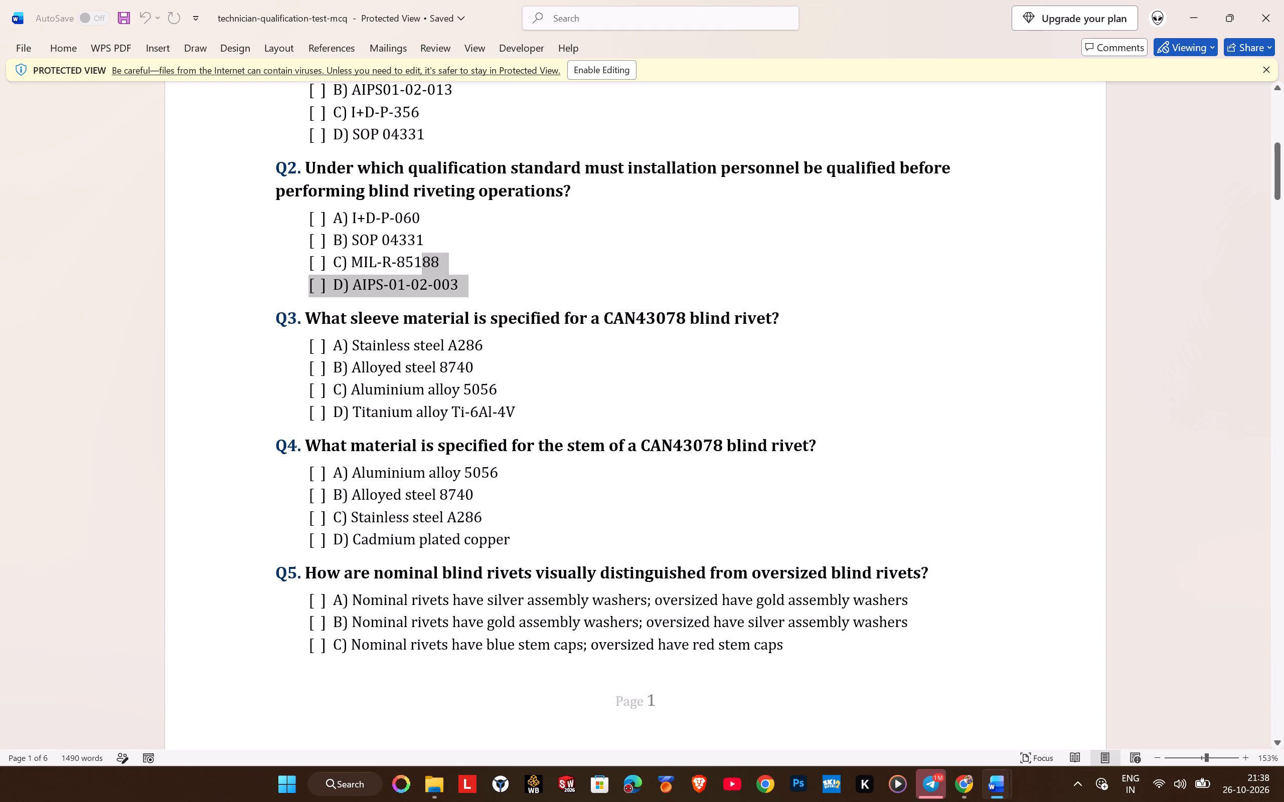
drag(414, 267, 485, 264)
click(485, 264)
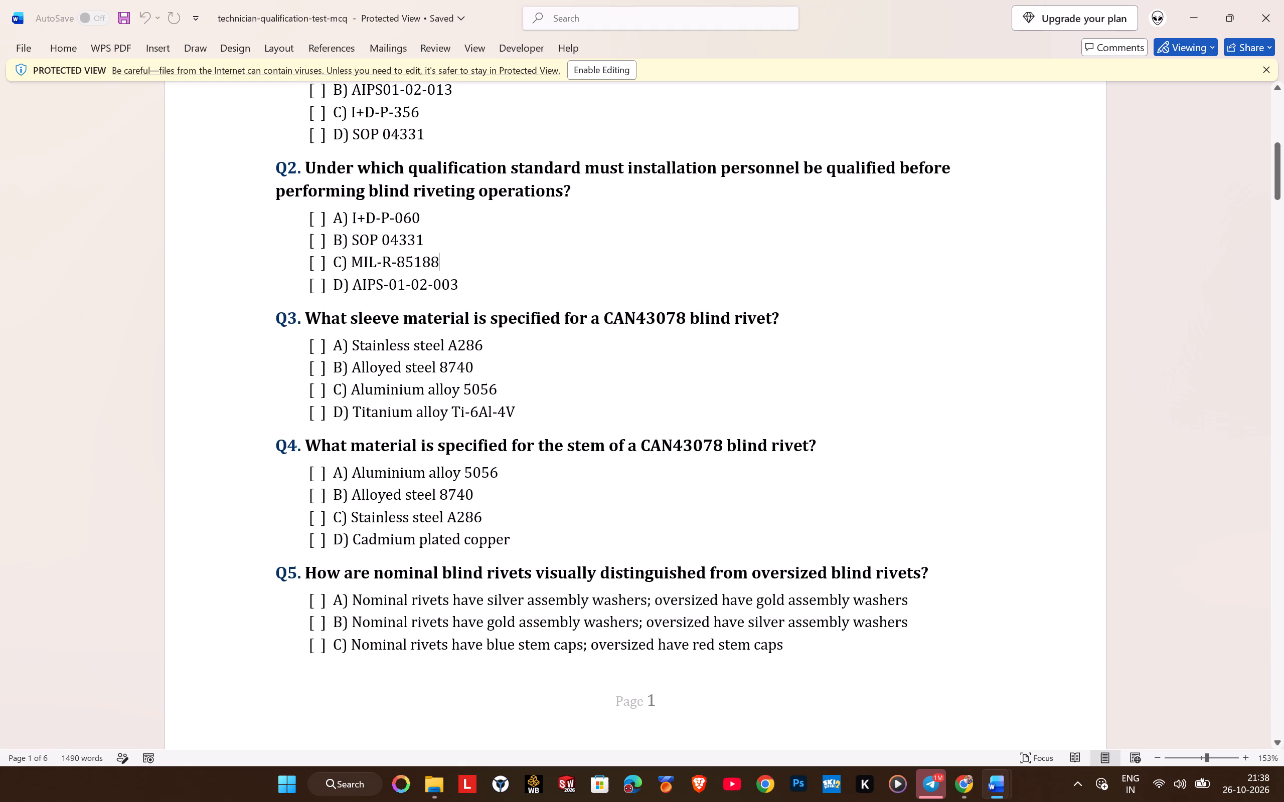
drag(574, 190, 312, 175)
key(ctrl+c)
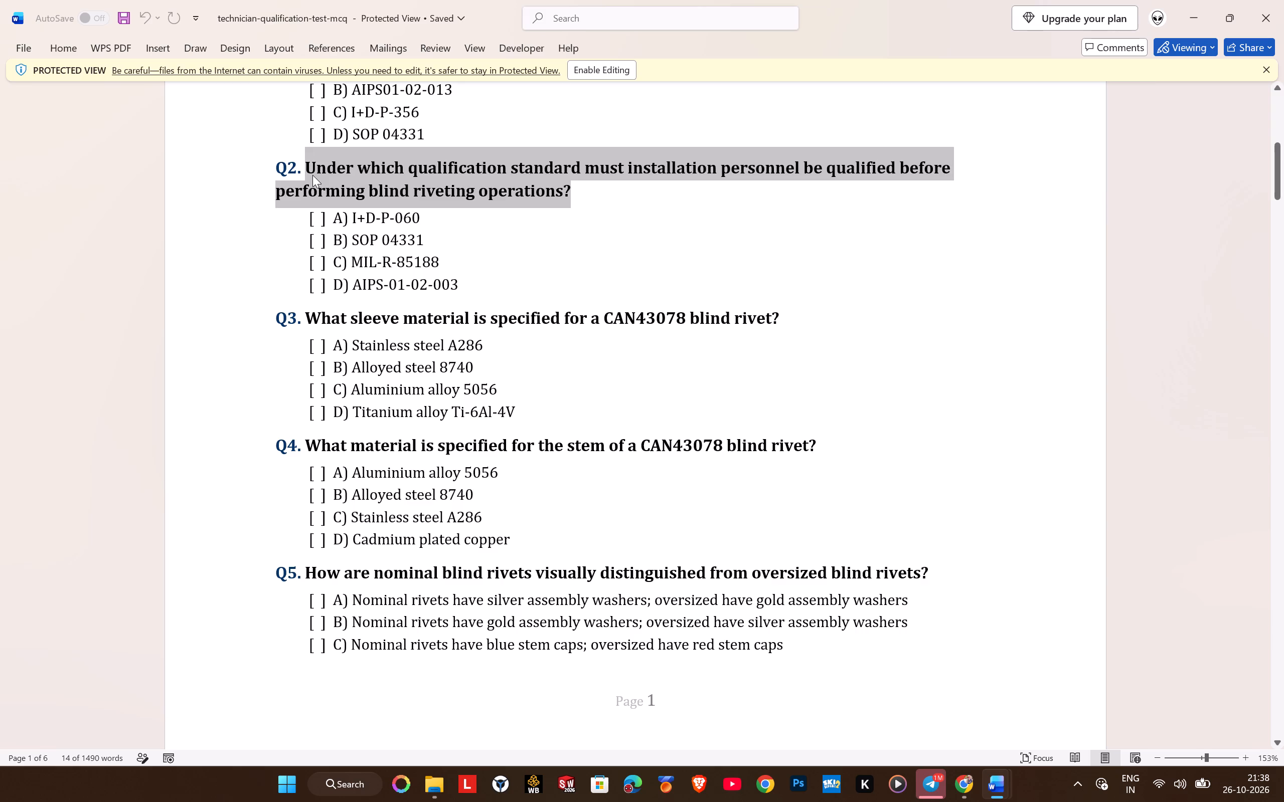
key(alt+Tab)
key(ctrl+v)
click(374, 229)
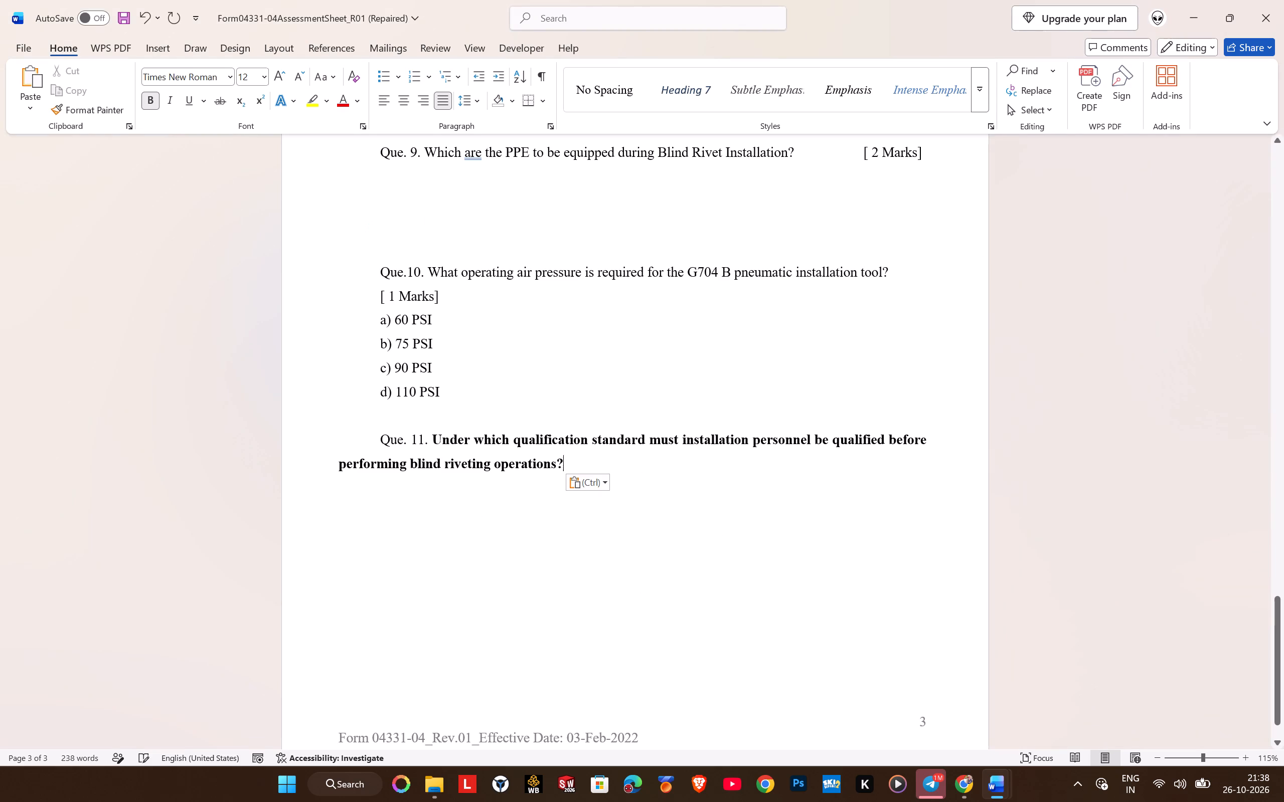
click(590, 488)
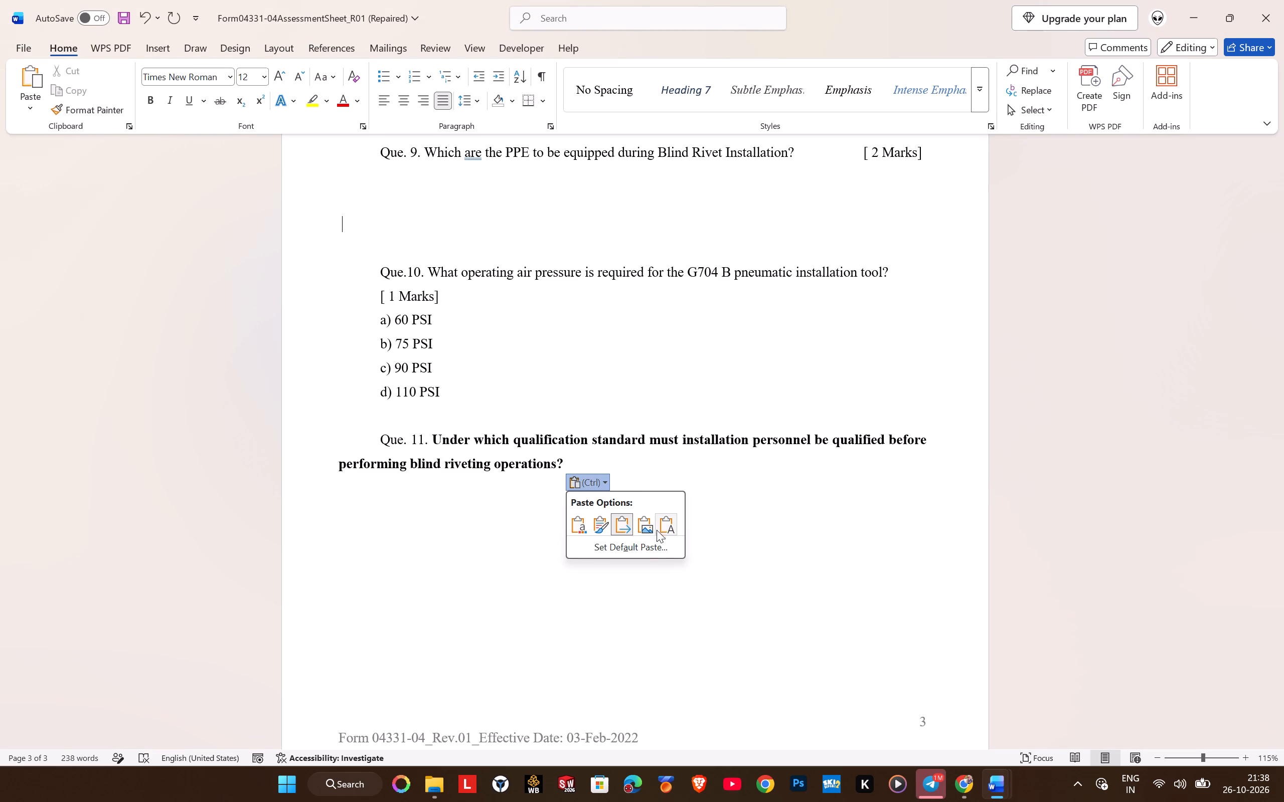
click(670, 526)
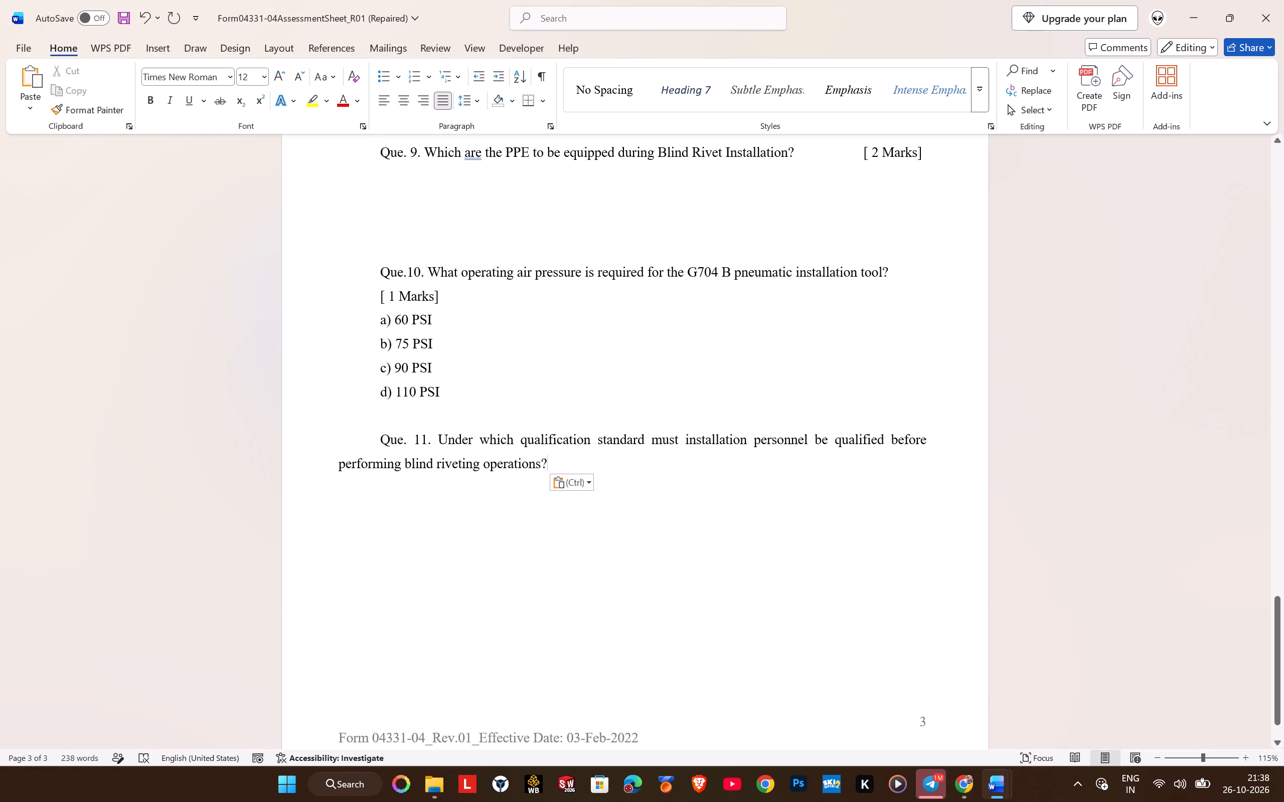
Start an indented option a) on a new line below Que. 11. and paste Q2's option "A) I+D-P-060" into it.
click(581, 462)
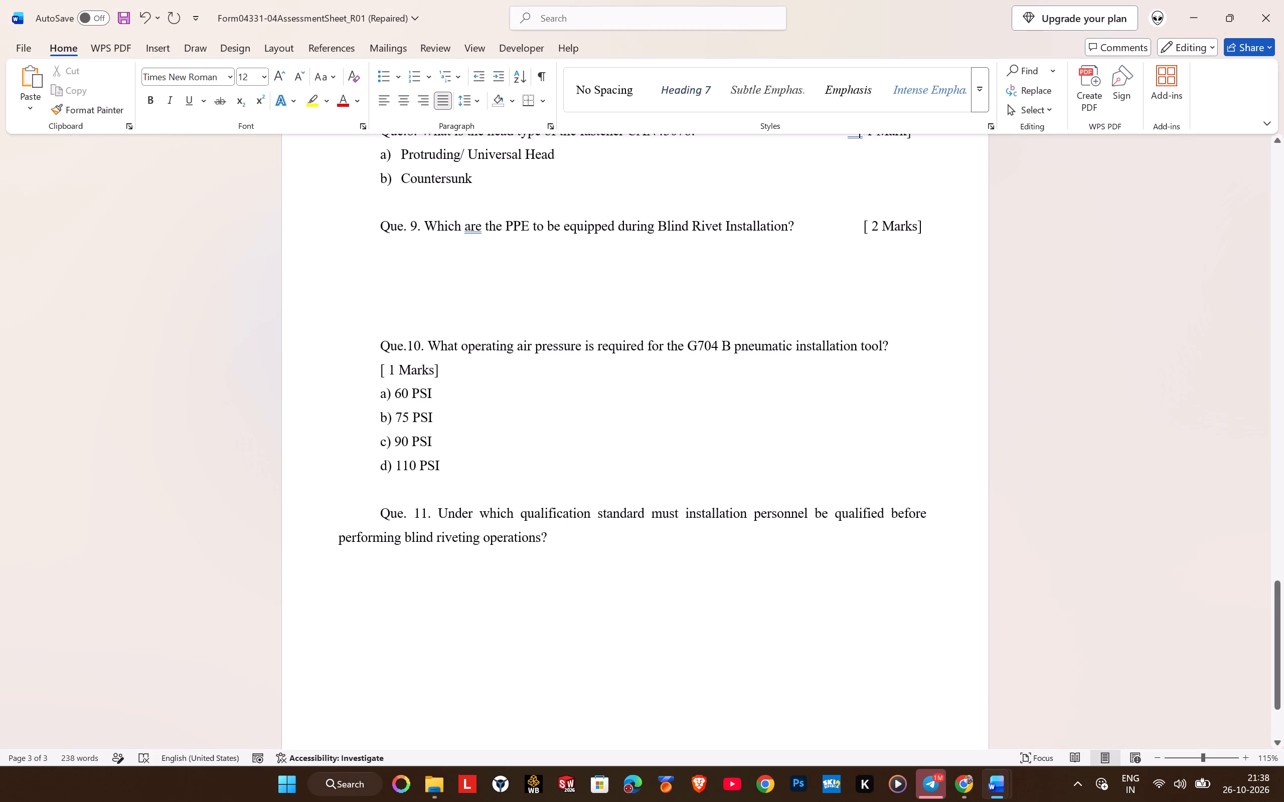
key(Return)
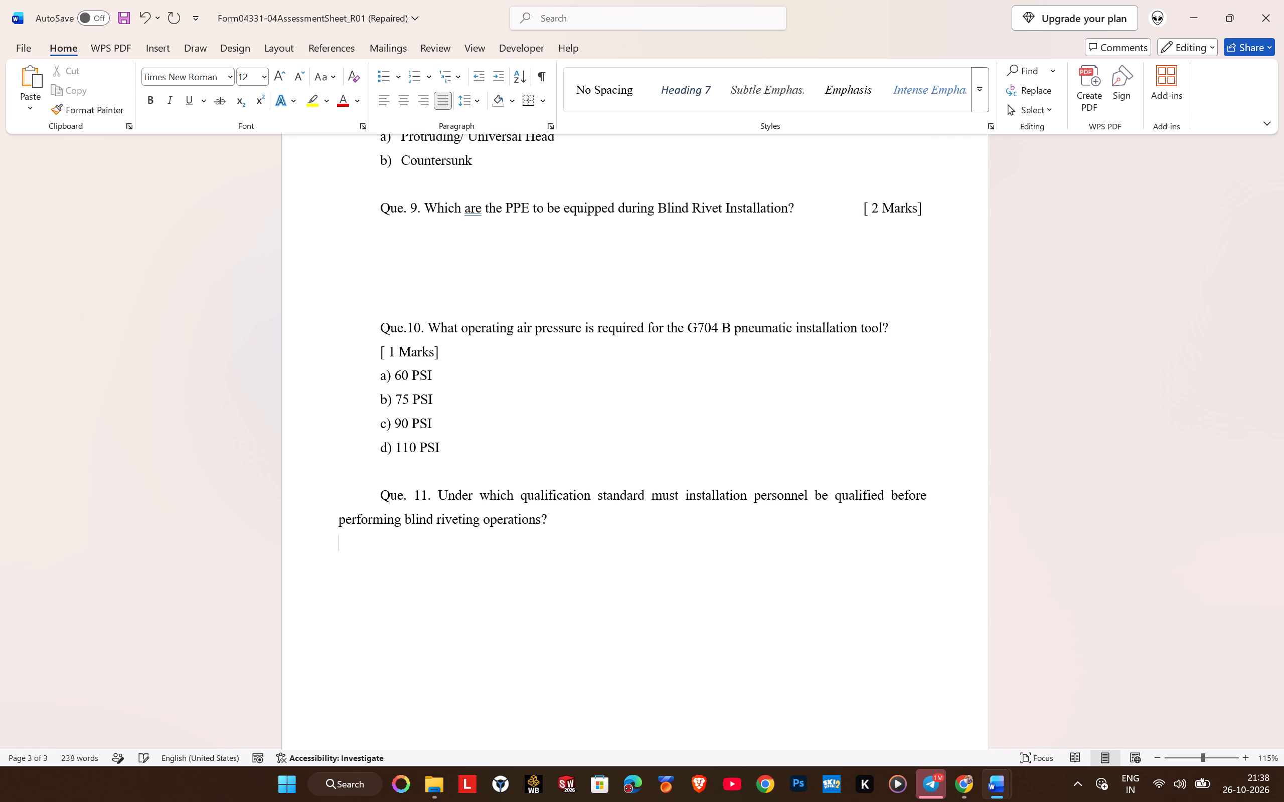
key(Tab)
text(a))
key(space)
key(alt+Tab)
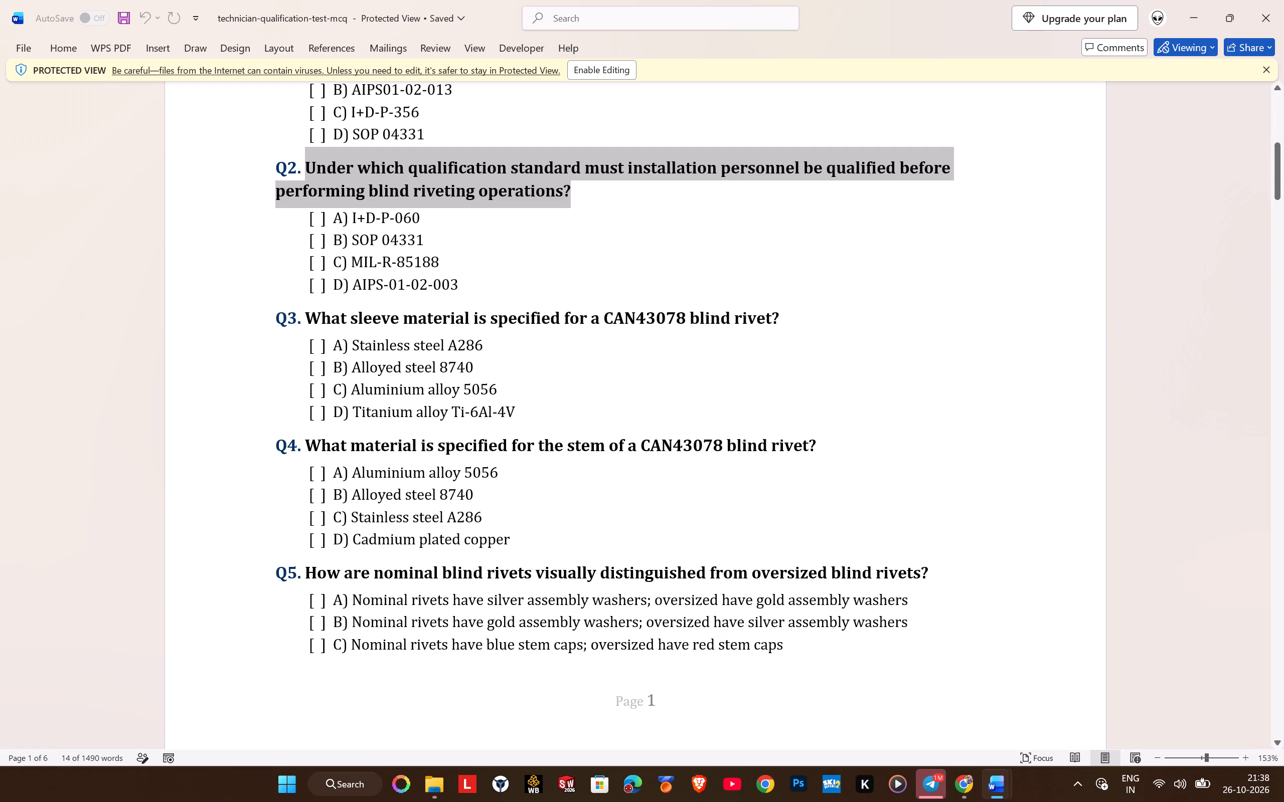
drag(426, 221, 334, 215)
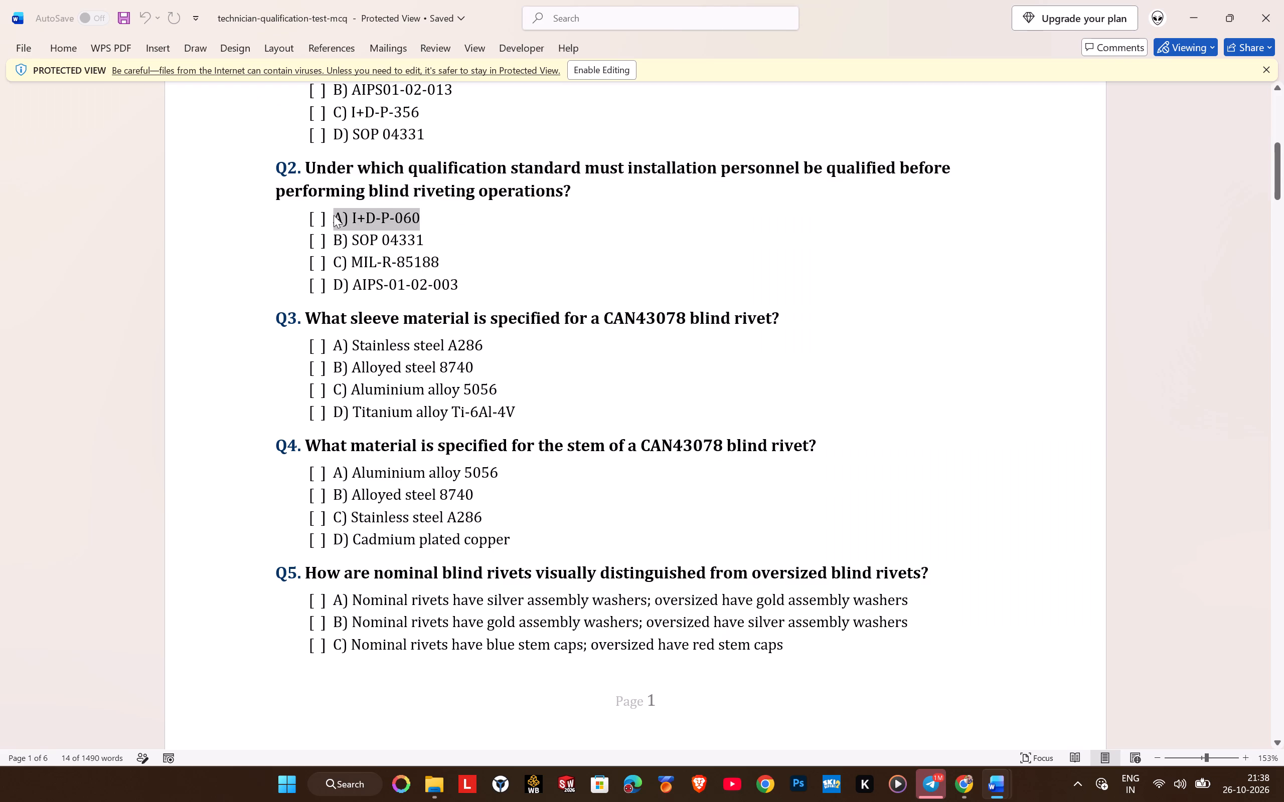
key(ctrl+c)
key(alt+Tab)
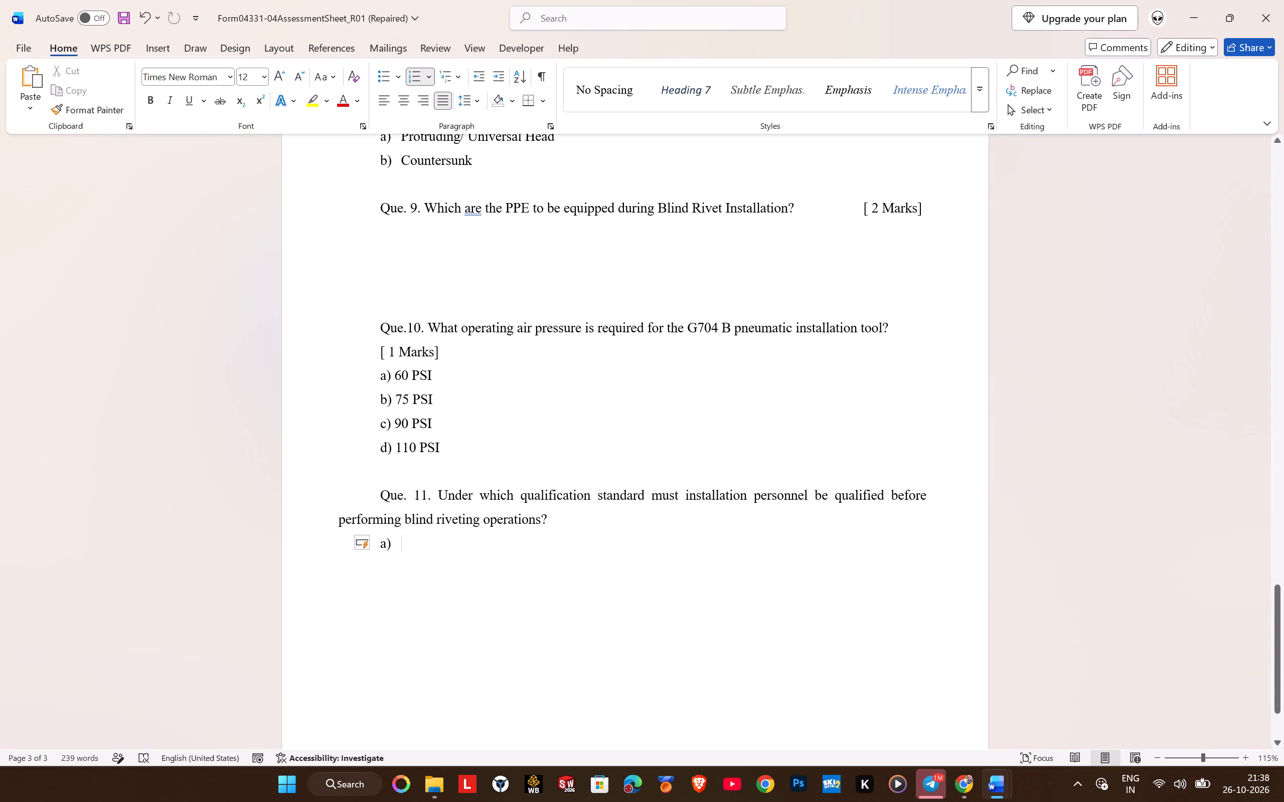
key(ctrl+v)
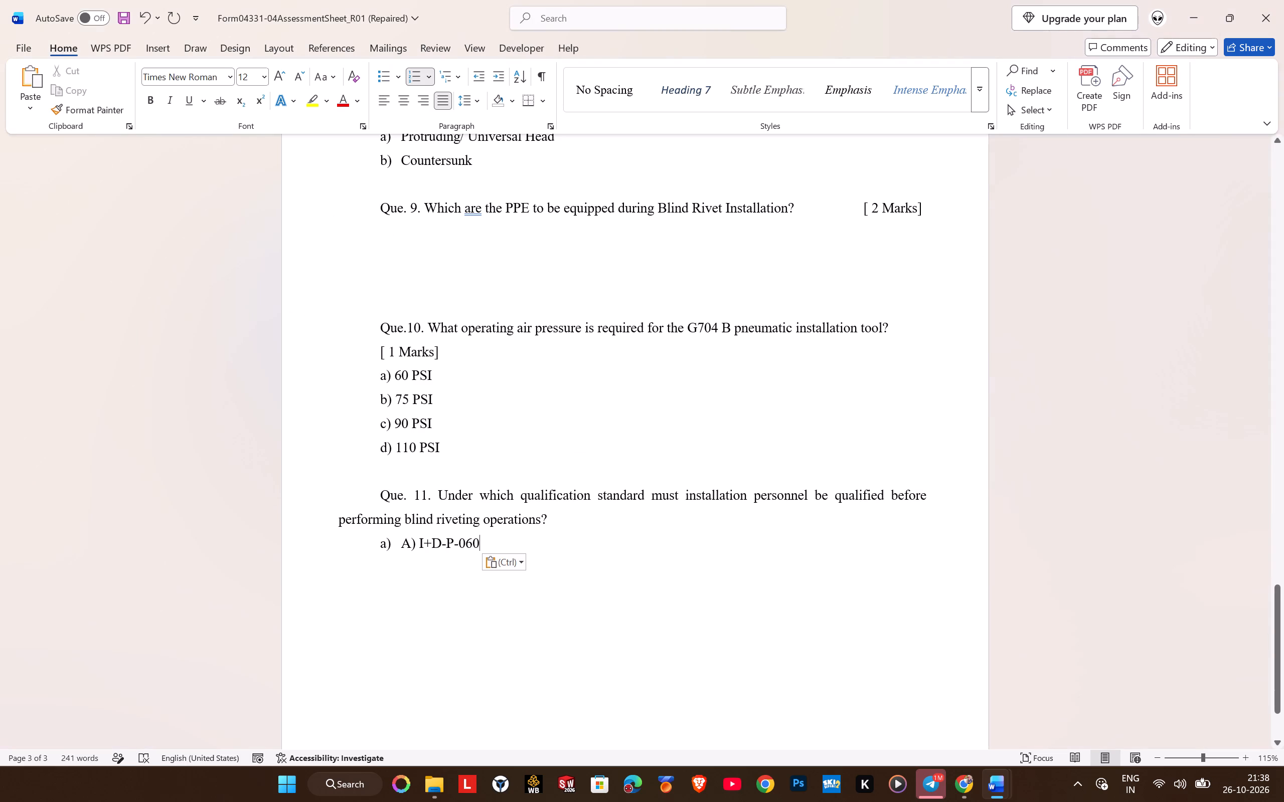
Replace the duplicated option letters before "I+D-P-060" in Que. 11. with a single "a)".
key(Right)
key(BackSpace)
key(BackSpace)
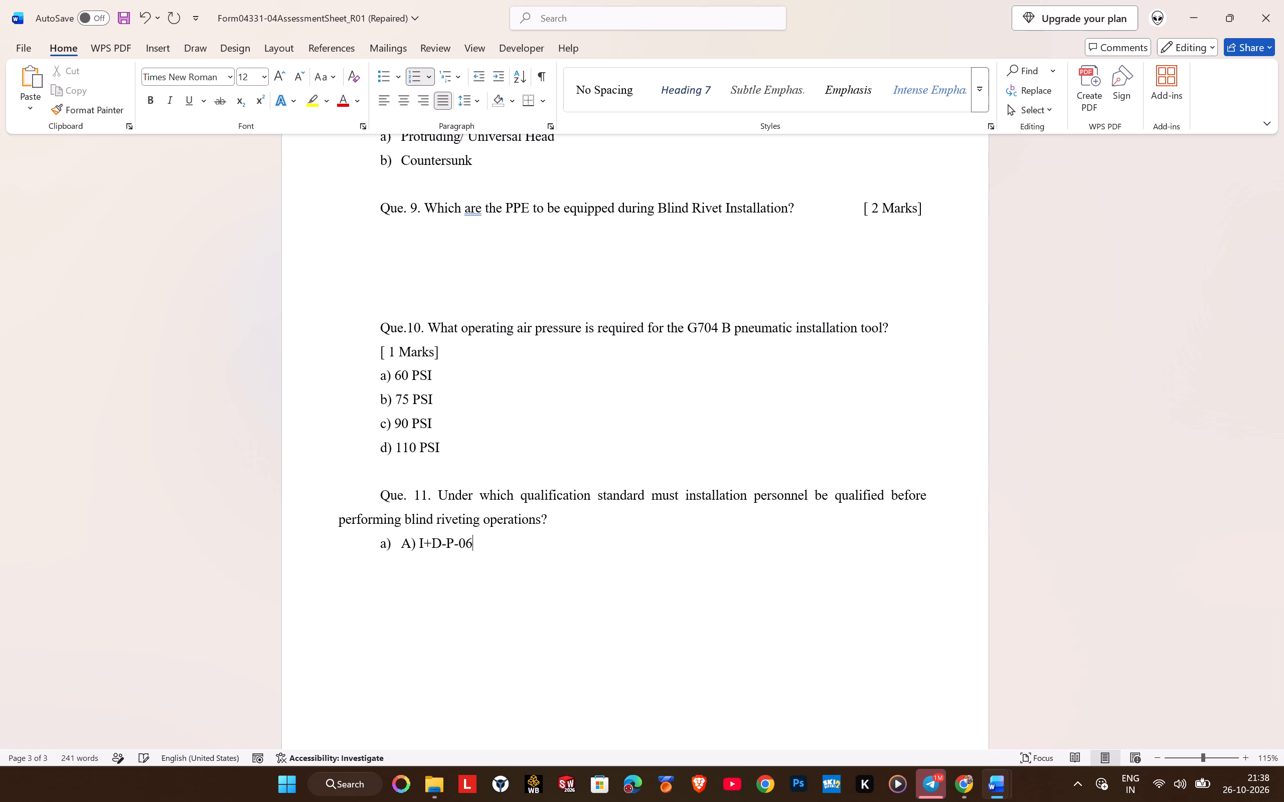
key(0)
key(Left)
key(Left)
key(Left)
key(Left)
key(Left)
key(Left)
key(Left)
key(Left)
key(Left)
key(Left)
key(BackSpace)
key(BackSpace)
key(BackSpace)
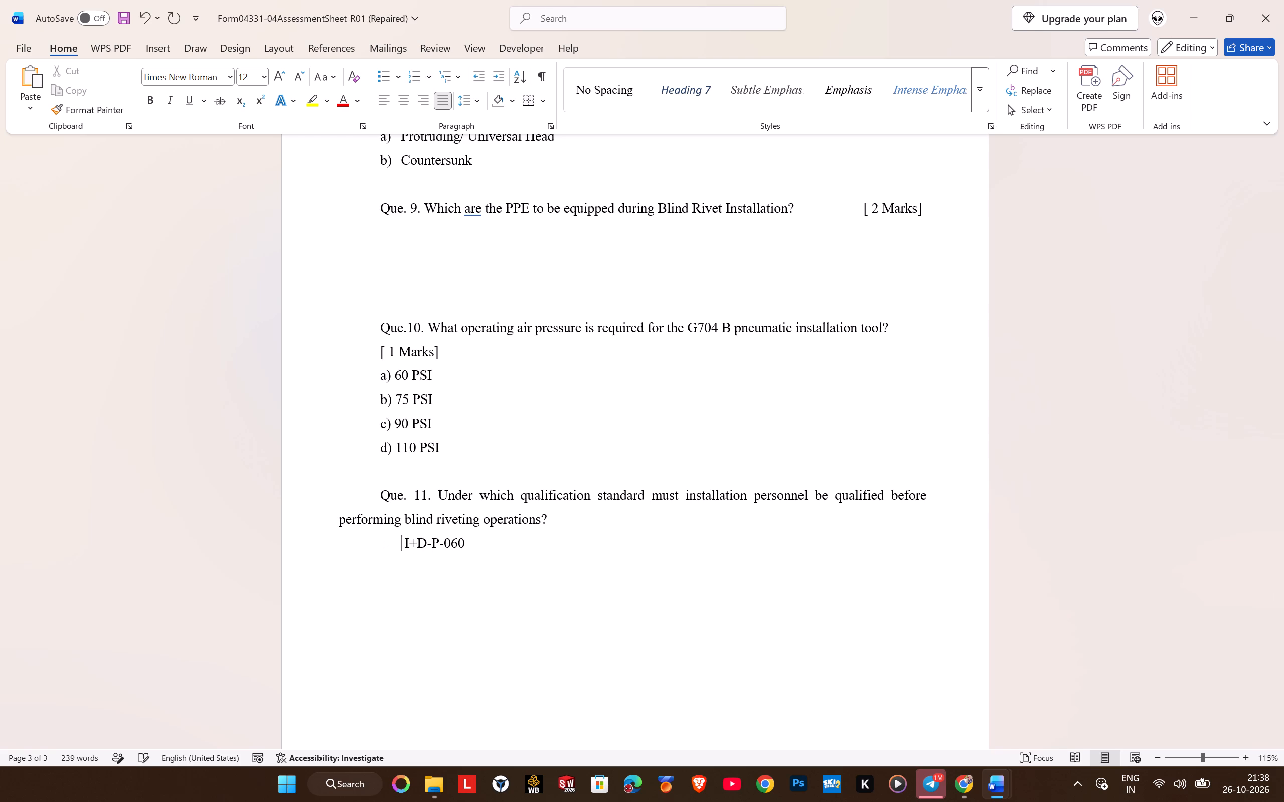
key(a)
text())
key(space)
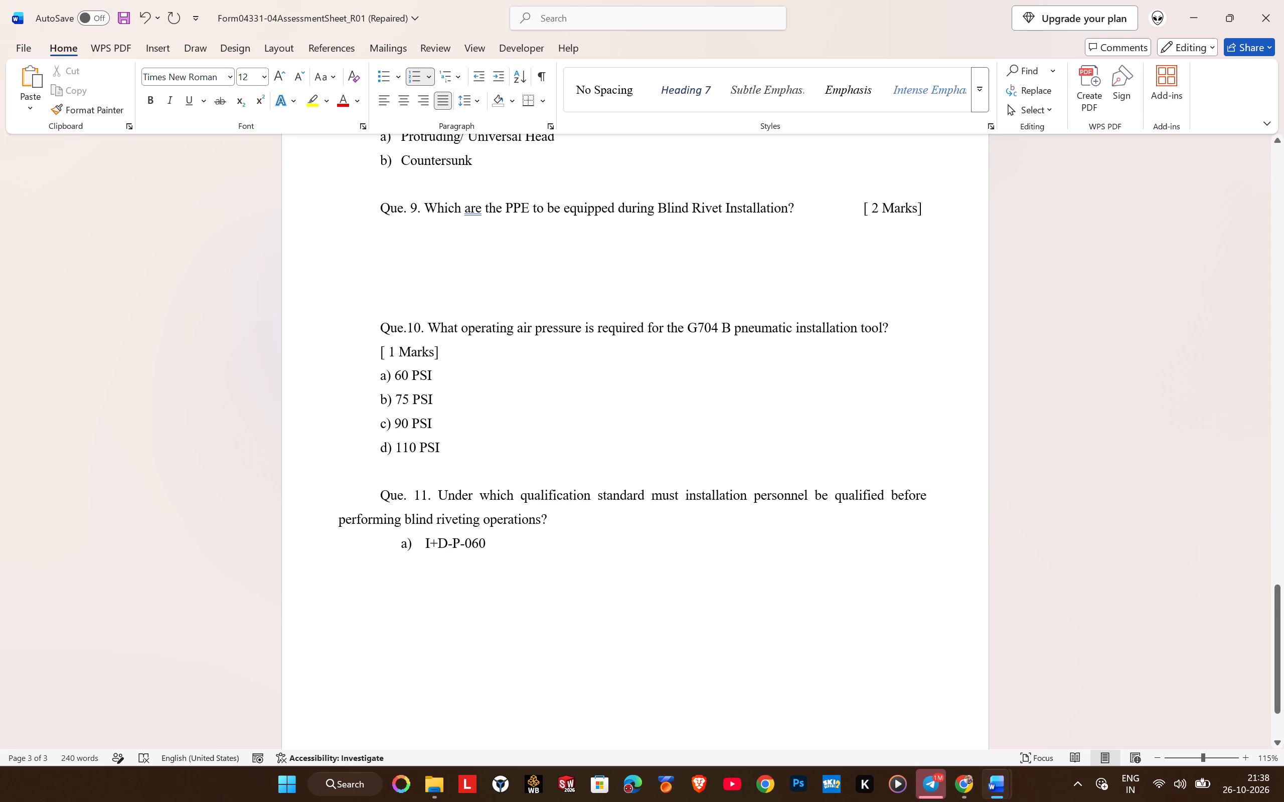
Reduce the indent of option a) under Que. 11. so it lines up with the Que.10. options.
key(Left)
key(Left)
key(Left)
key(Right)
key(Right)
key(Tab)
key(BackSpace)
key(BackSpace)
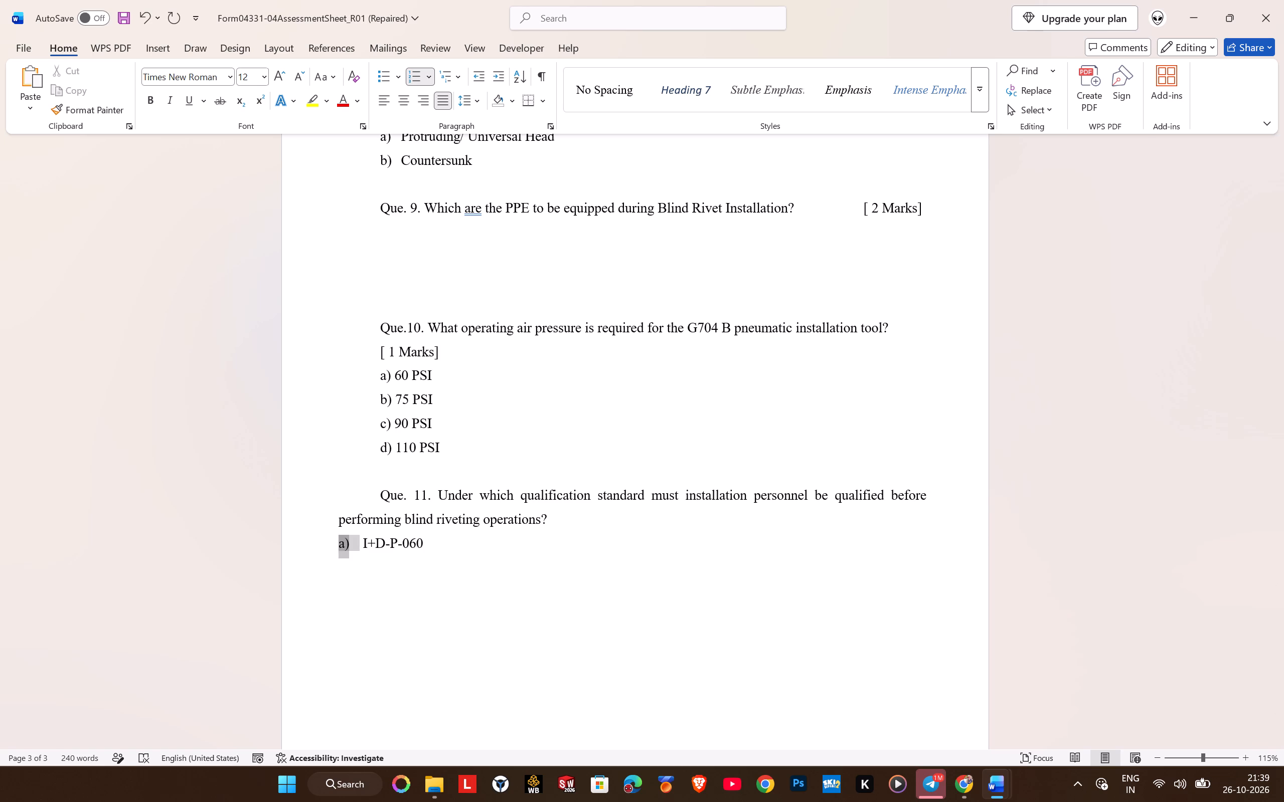
key(Tab)
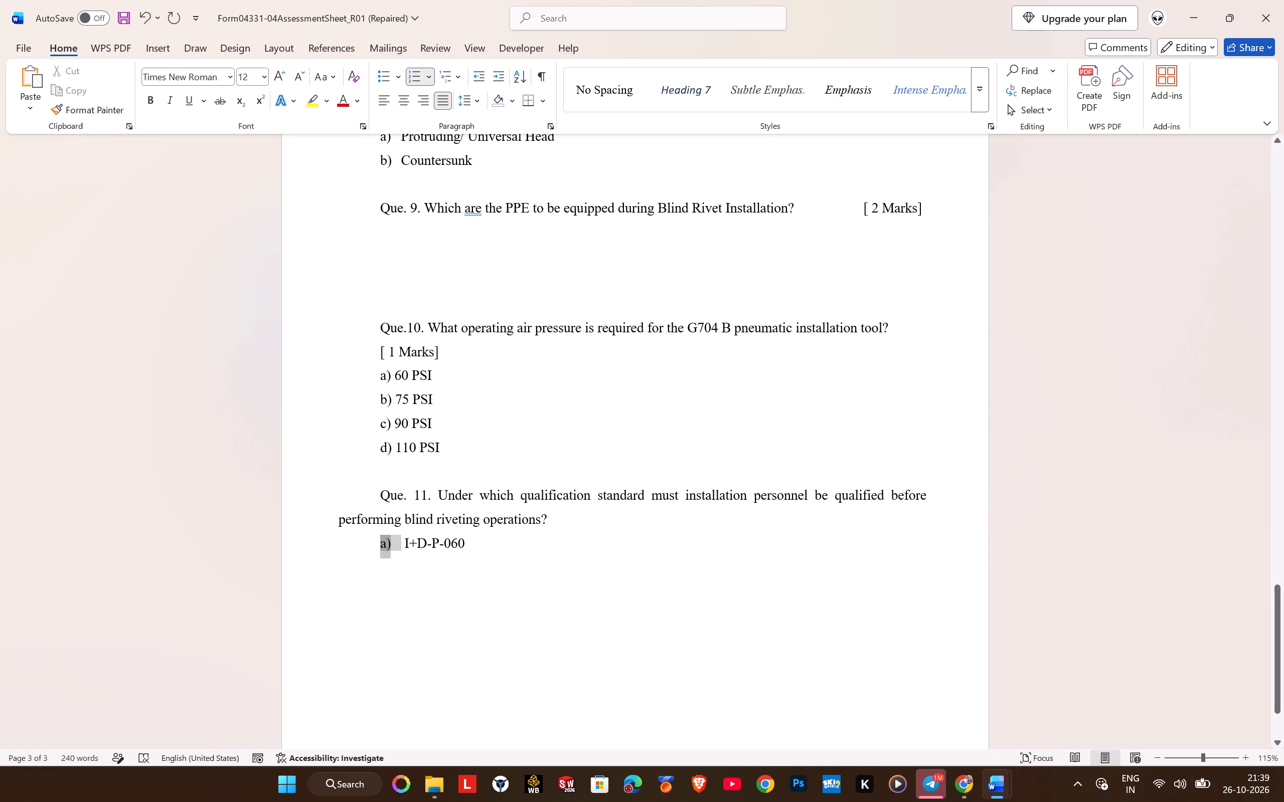
Change option a) of Que. 11. to "I+D-P-034".
click(472, 551)
key(BackSpace)
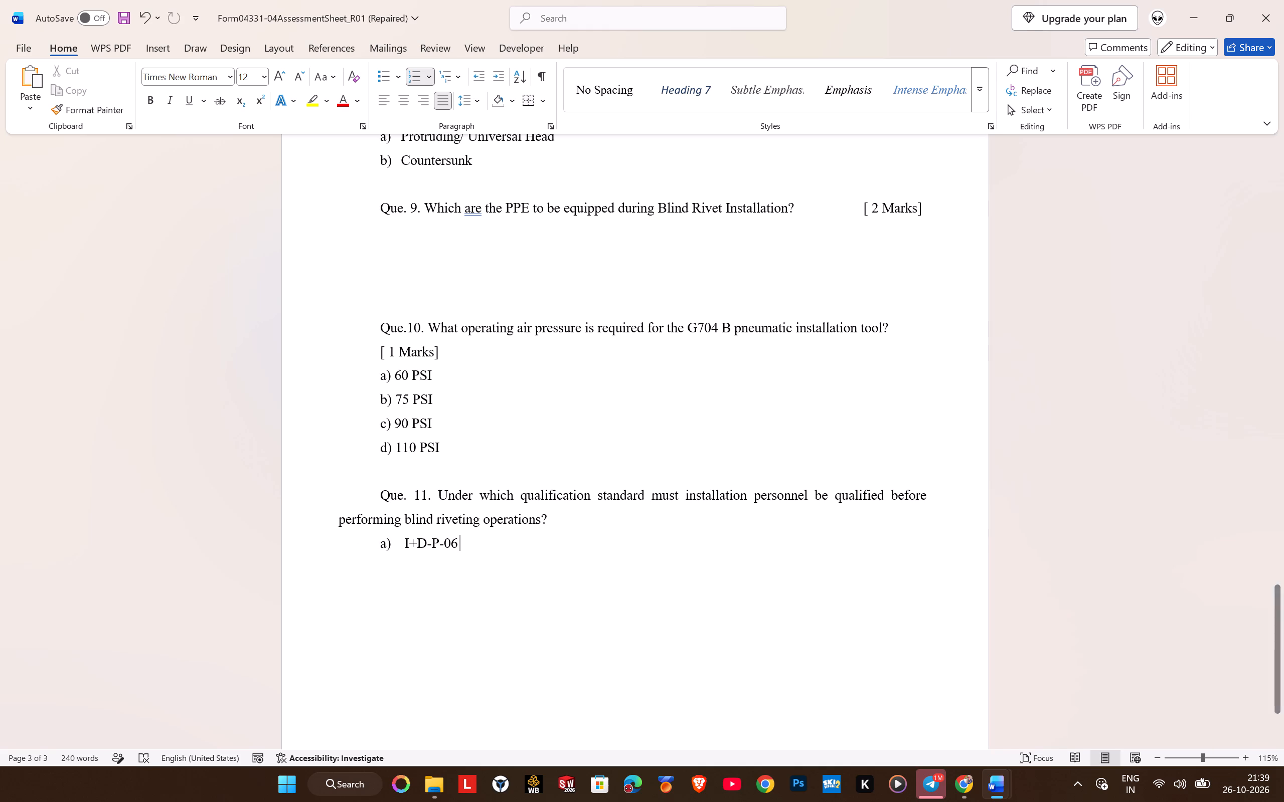
key(BackSpace)
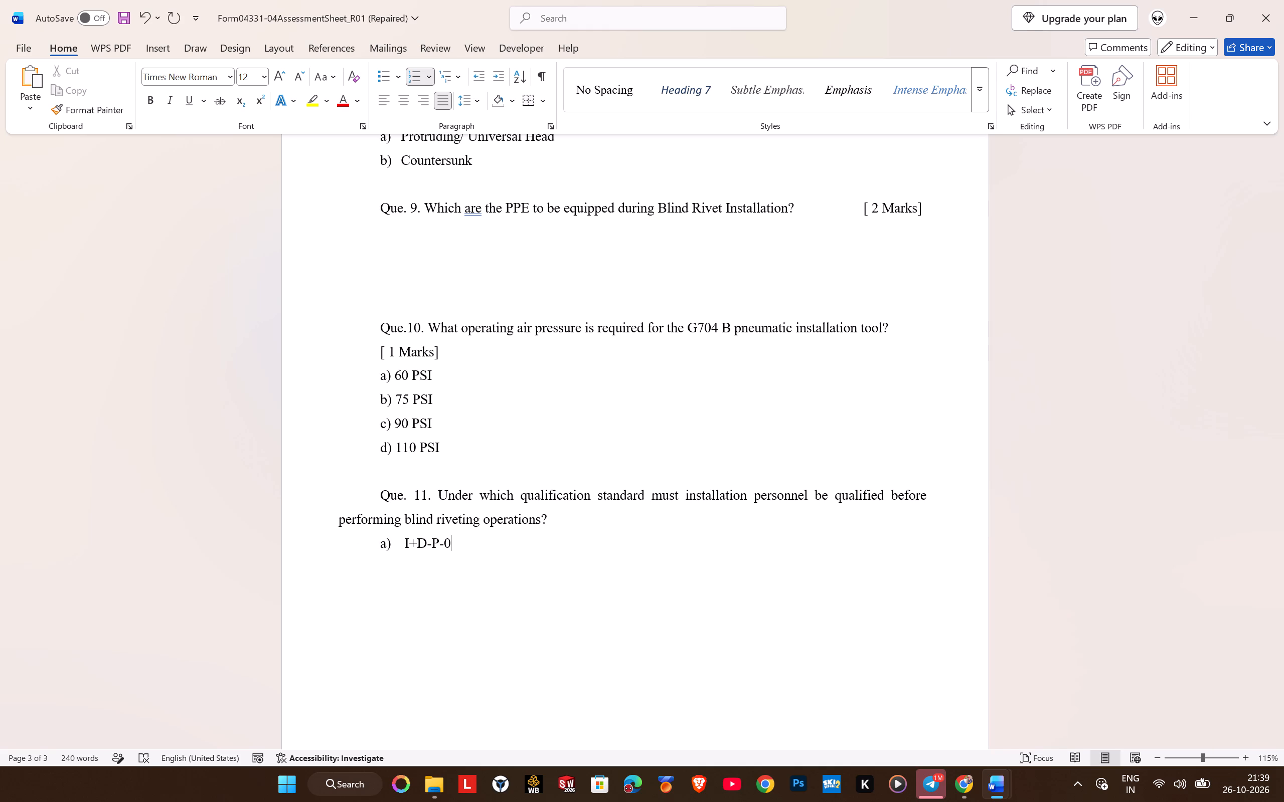
key(BackSpace)
key(0)
text(34)
Add option b) to Que. 11. by copying "SOP 04331" from Q2 in the technician-qualification-test-mcq document.
key(Return)
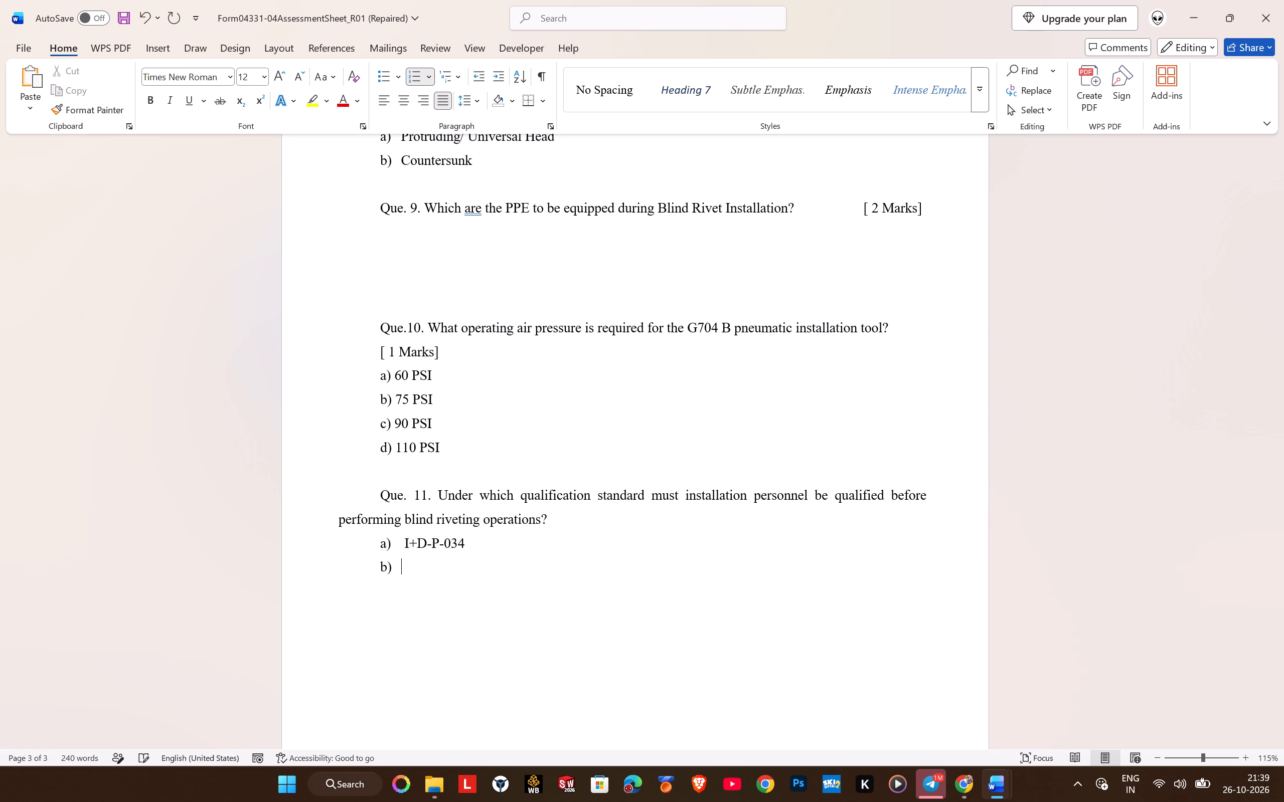
key(alt+Tab)
key(alt+Tab)
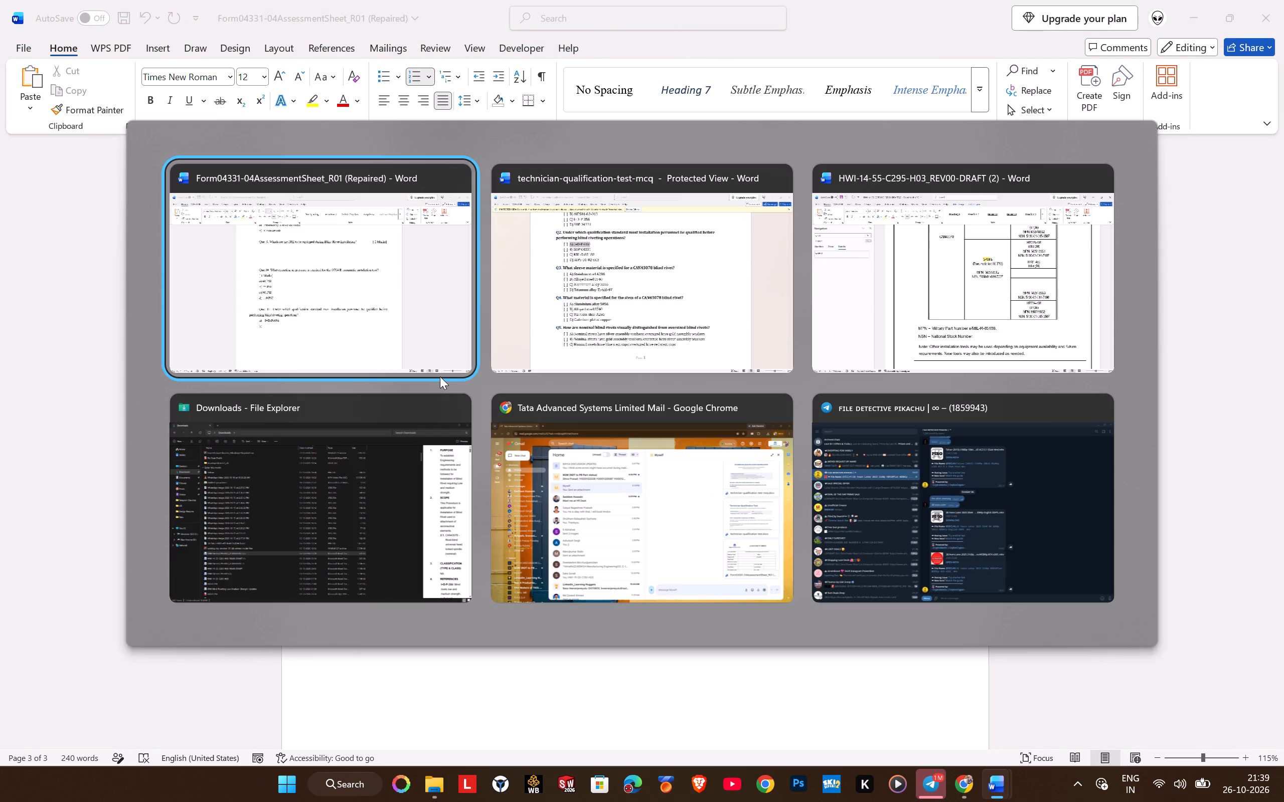
key(alt+Tab)
drag(423, 239, 356, 237)
key(ctrl+c)
key(alt+Tab)
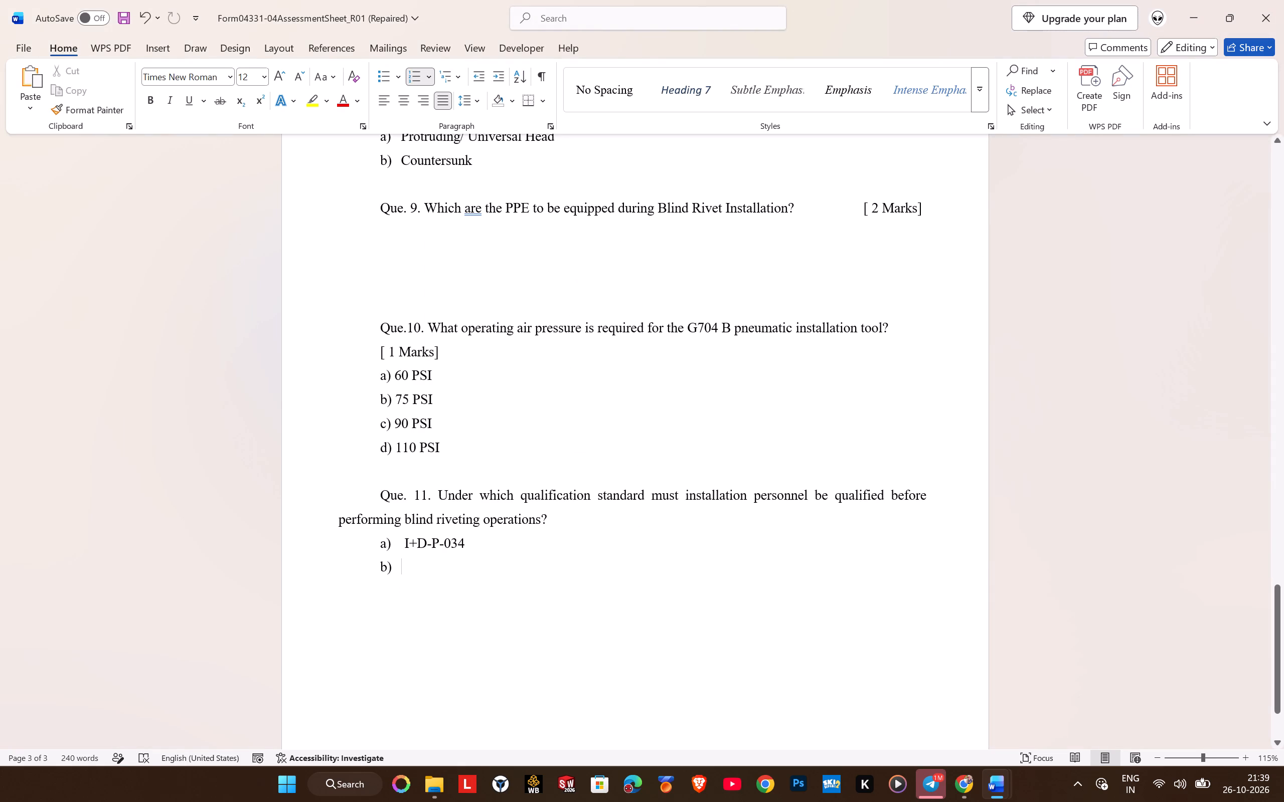
key(ctrl+v)
Add option c) to Que. 11. by copying "MIL-R-85188" from Q2 of the technician-qualification-test-mcq document.
key(Return)
key(alt+Tab)
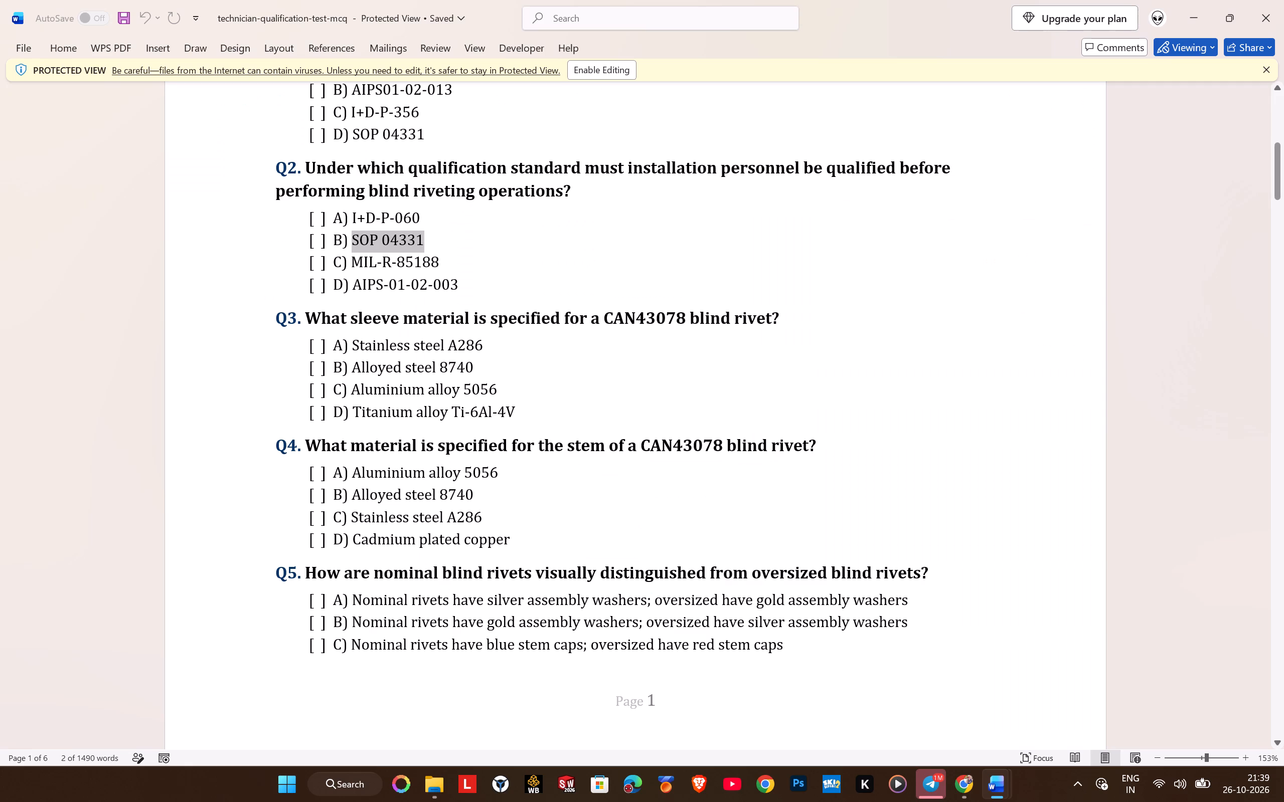
drag(444, 259, 360, 265)
key(ctrl+c)
key(alt+Tab)
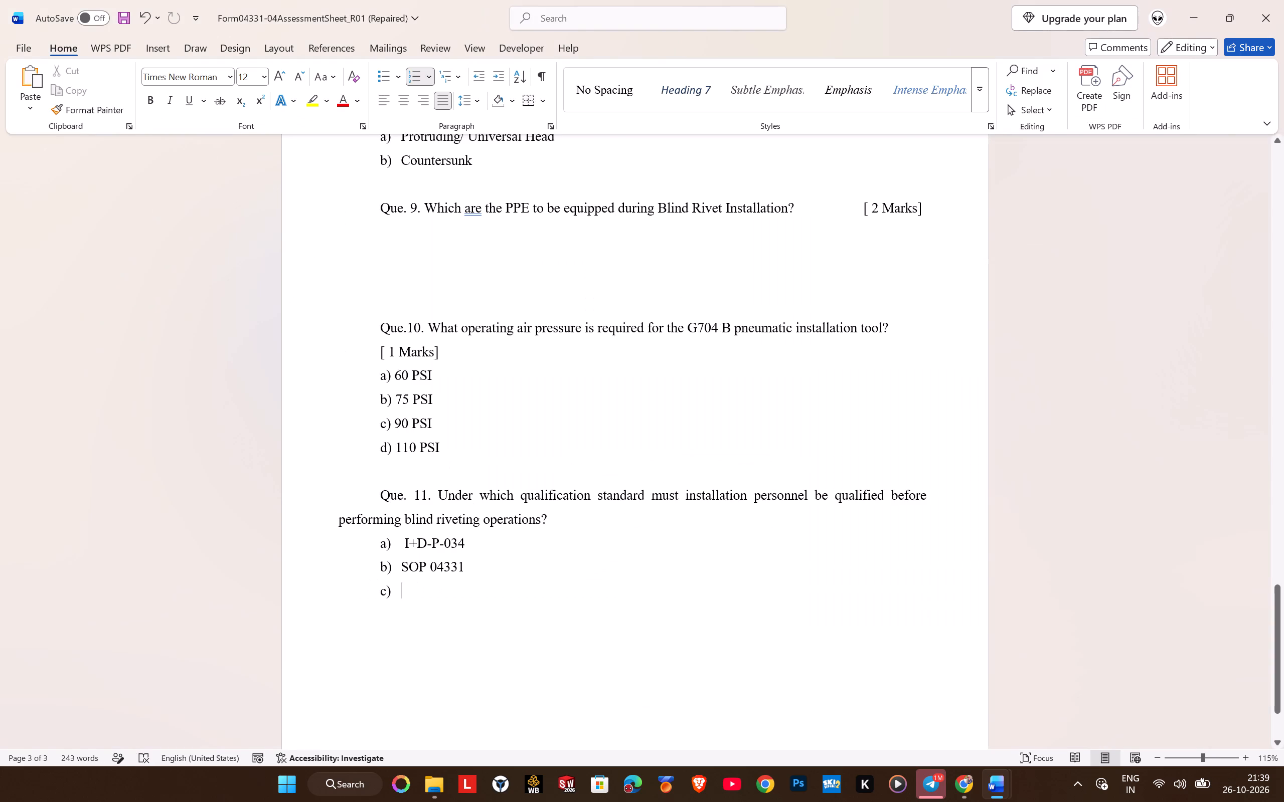
key(ctrl+v)
Add option d) to Que. 11. by copying "AIPS-01-02-003" from Q2 of the technician-qualification-test-mcq document.
key(alt+Tab)
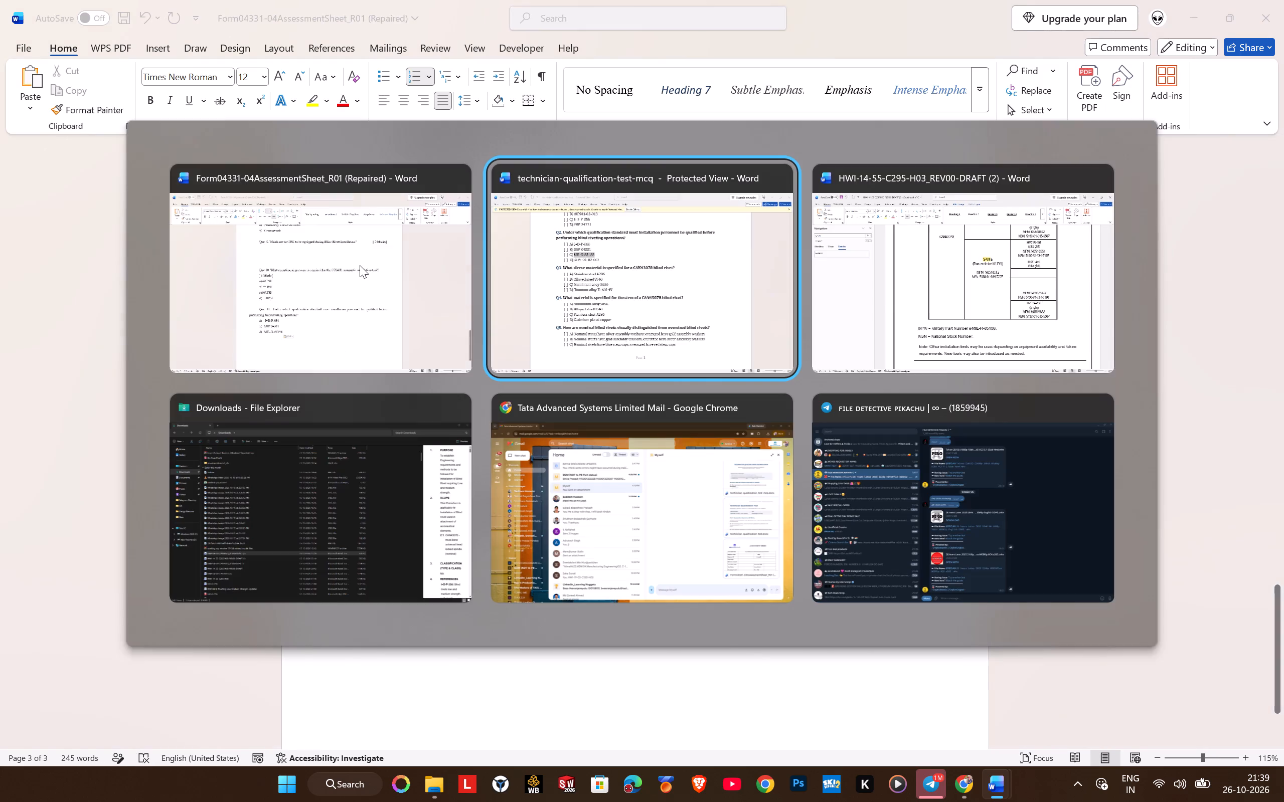
drag(460, 296, 441, 286)
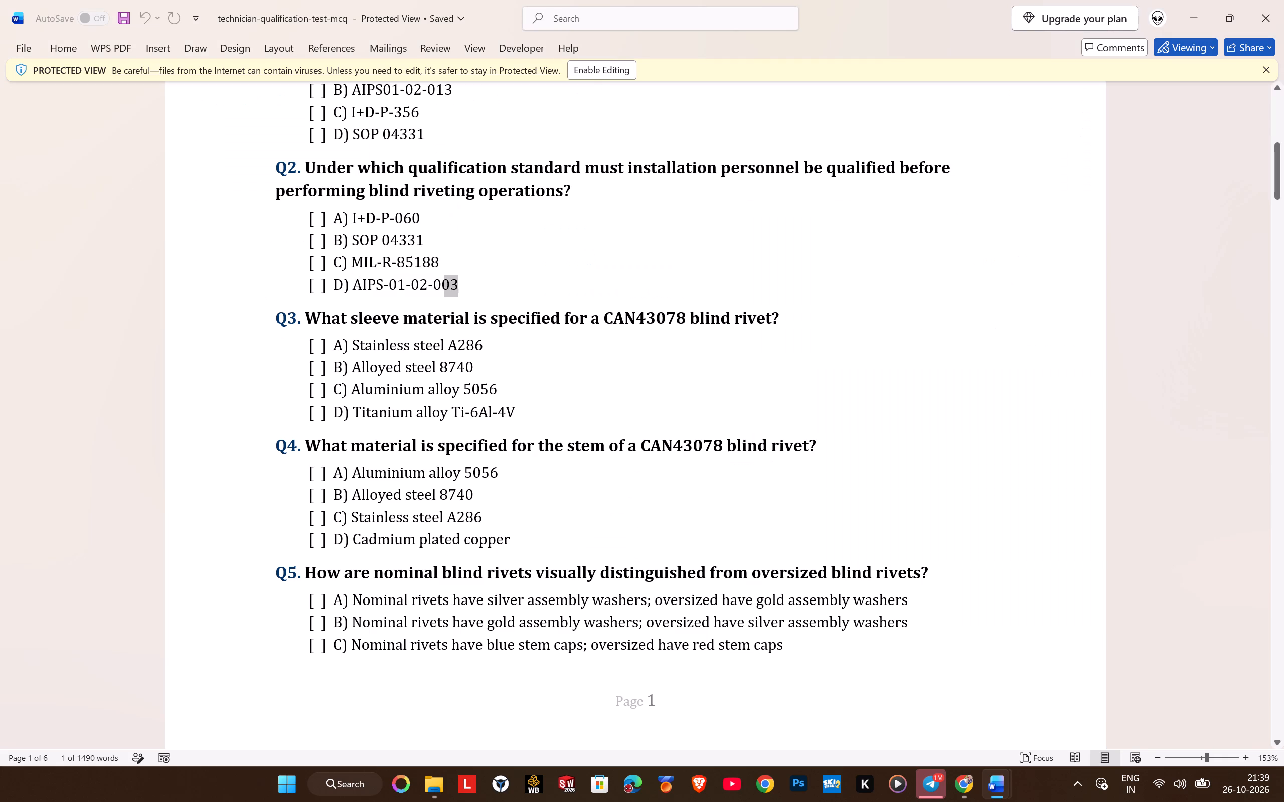
drag(441, 286, 361, 288)
key(ctrl+c)
key(alt+Tab)
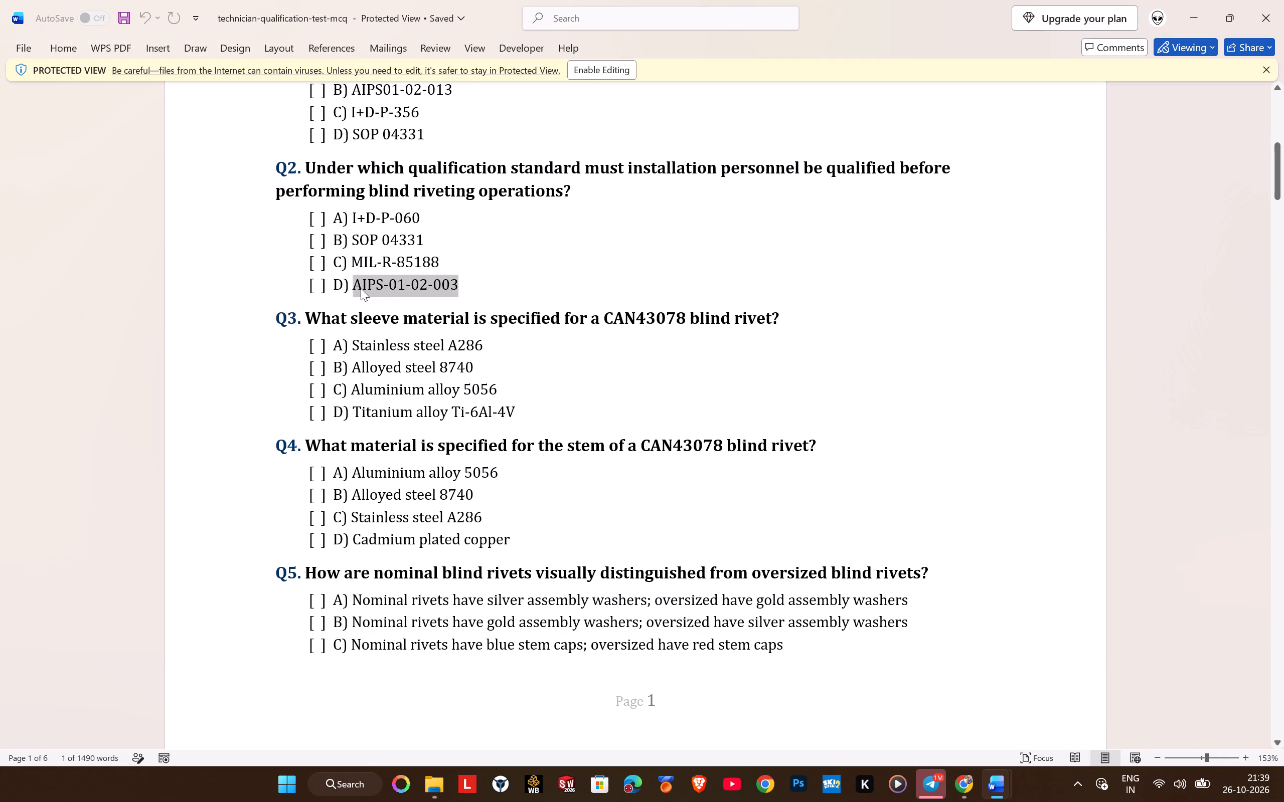
key(Return)
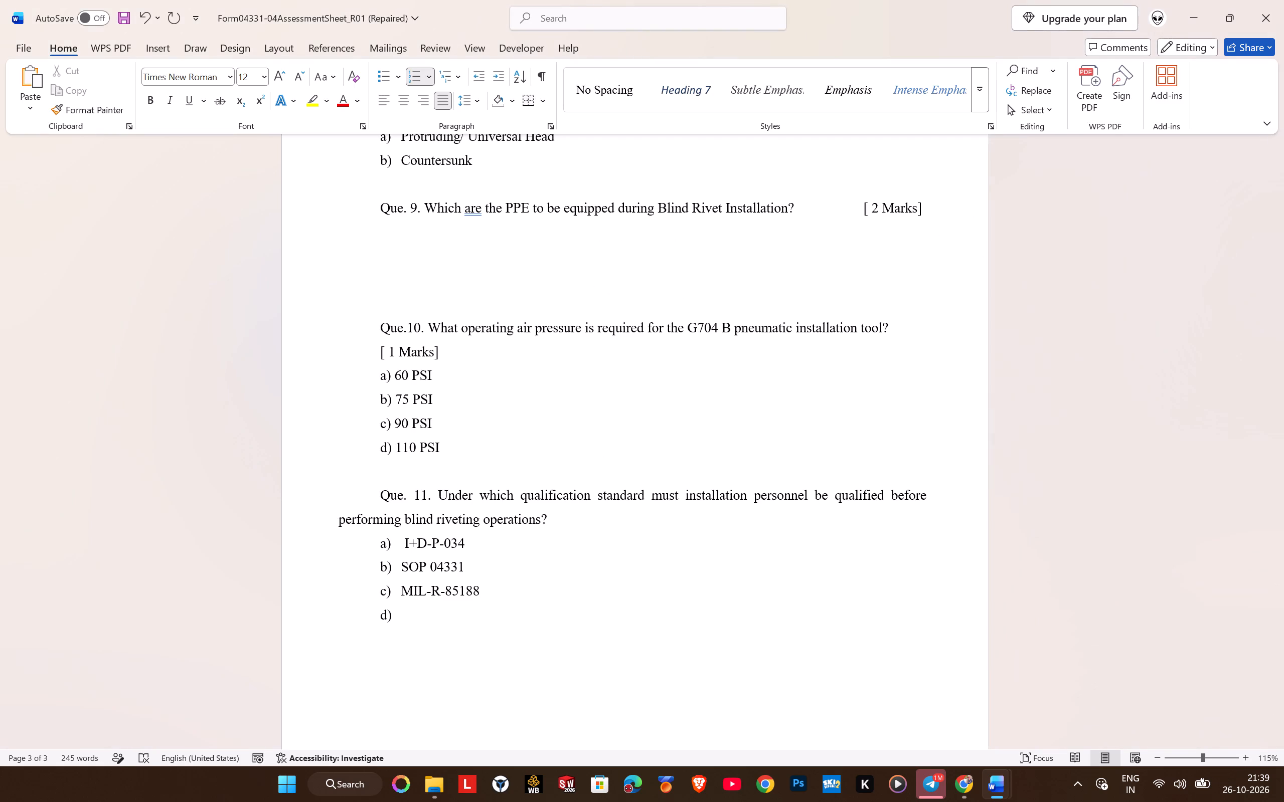
key(ctrl+v)
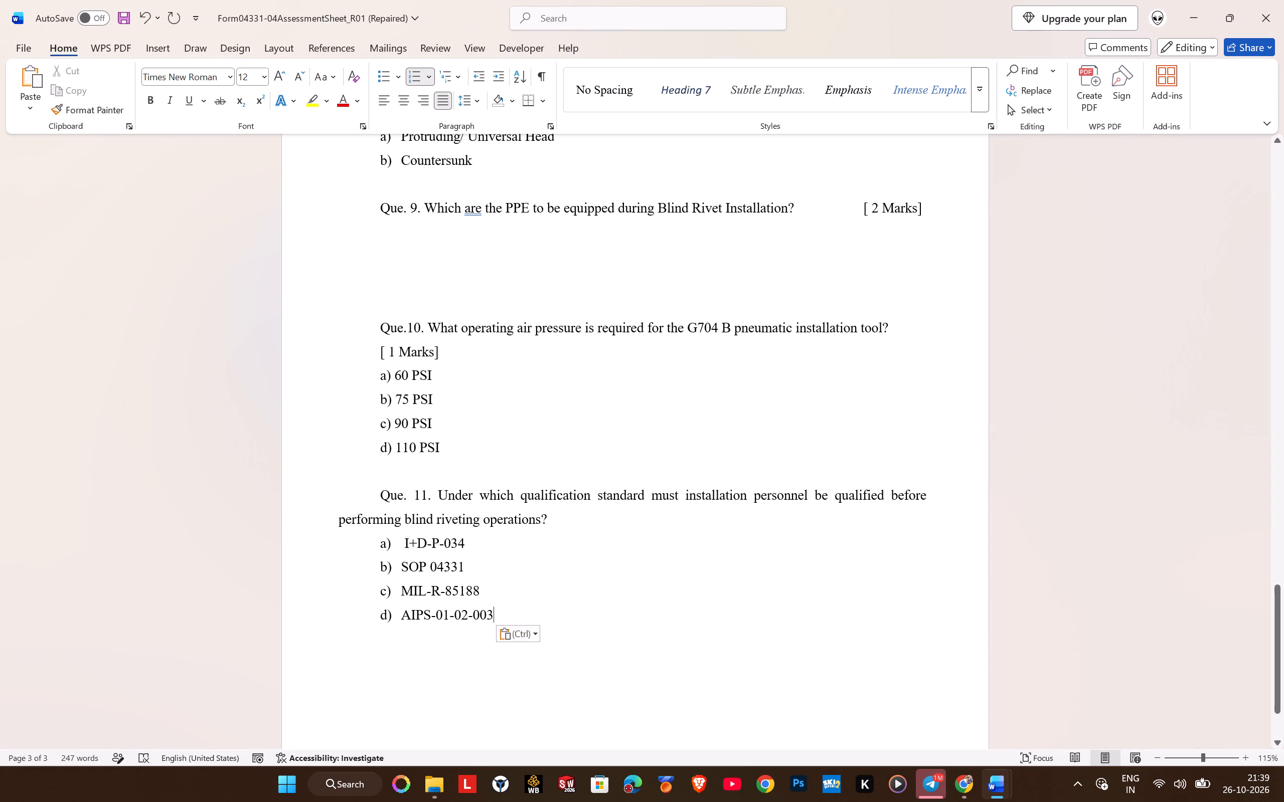
End the option list and start "Que. 12." after a blank line below it, indented like the Que. 11. heading.
key(Return)
key(BackSpace)
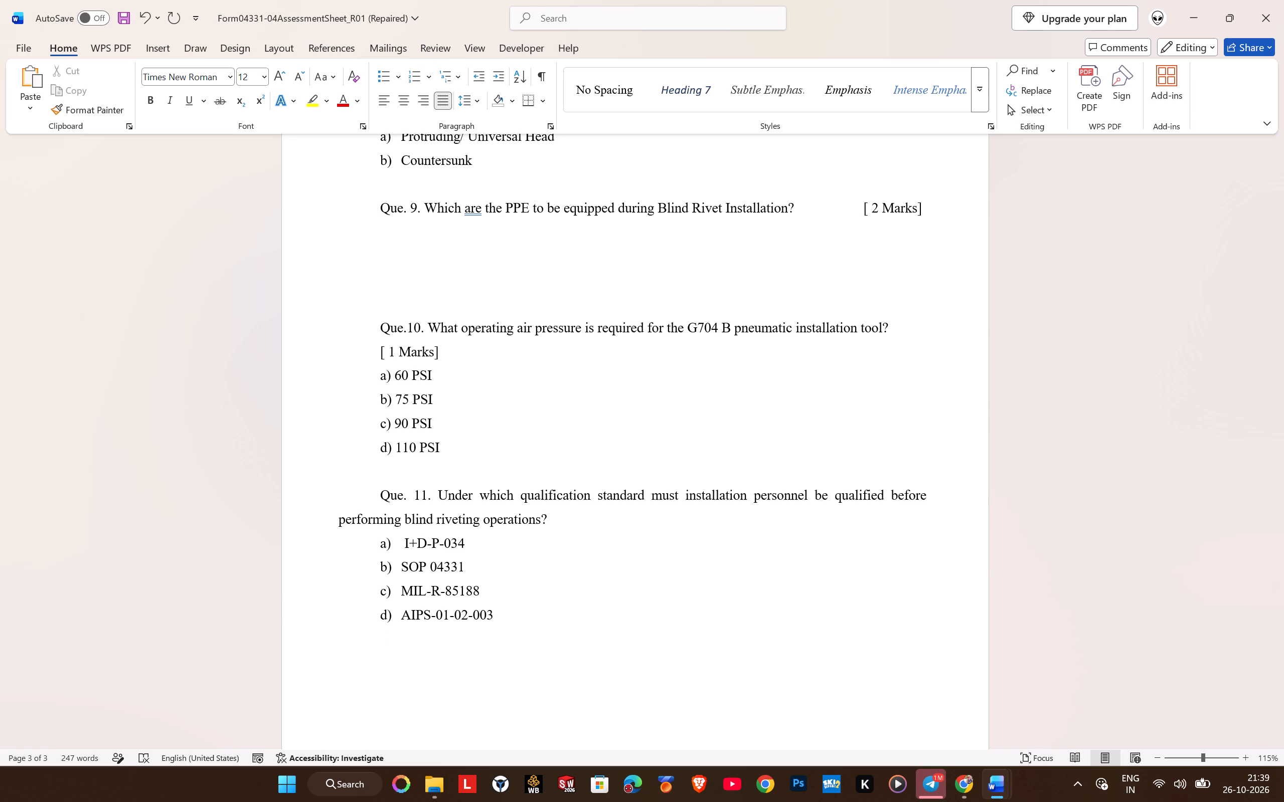
key(Return)
key(Return)
key(Left)
key(Left)
key(Left)
key(Return)
key(BackSpace)
key(Return)
text(ue)
text(. 12.)
key(space)
click(394, 665)
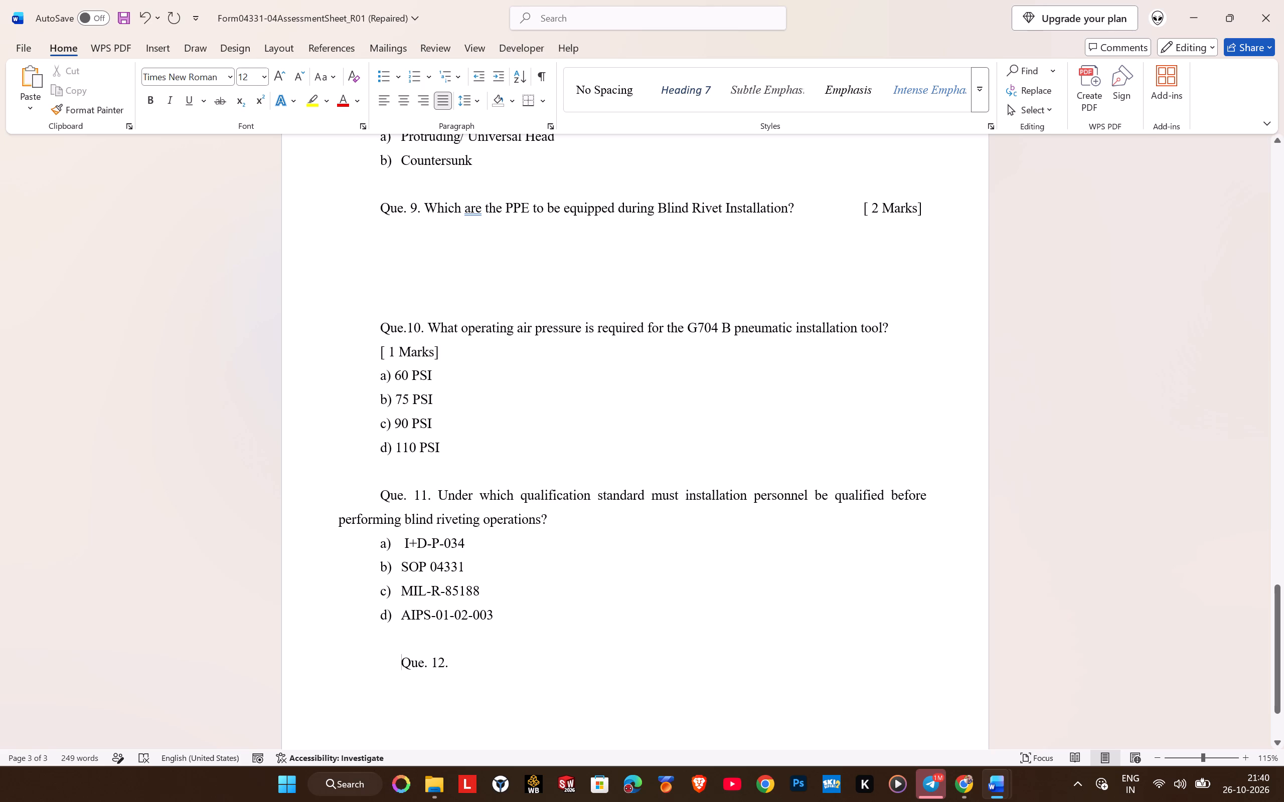
key(BackSpace)
key(Tab)
click(553, 662)
Look through the questions of the technician-qualification-test-mcq document for one suitable as Que. 12.
key(alt+Tab)
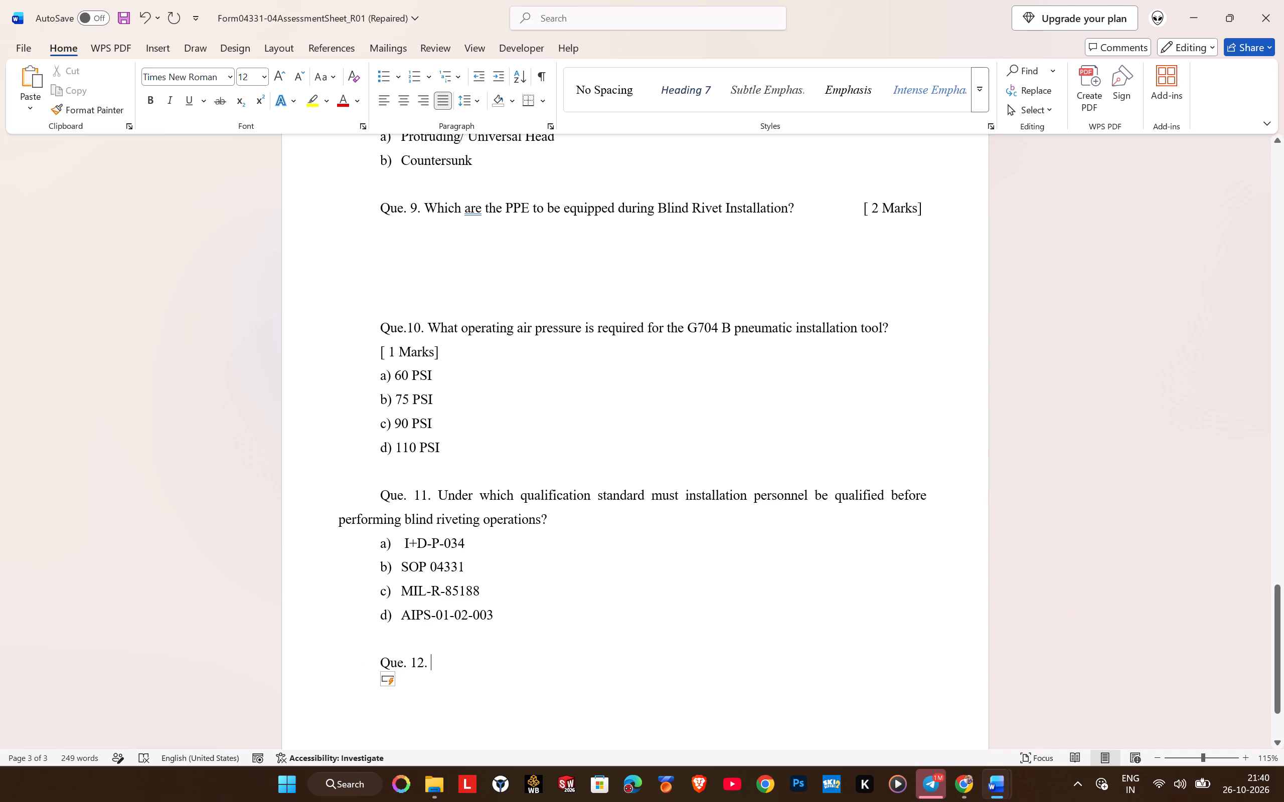
scroll(553, 662, down, 10)
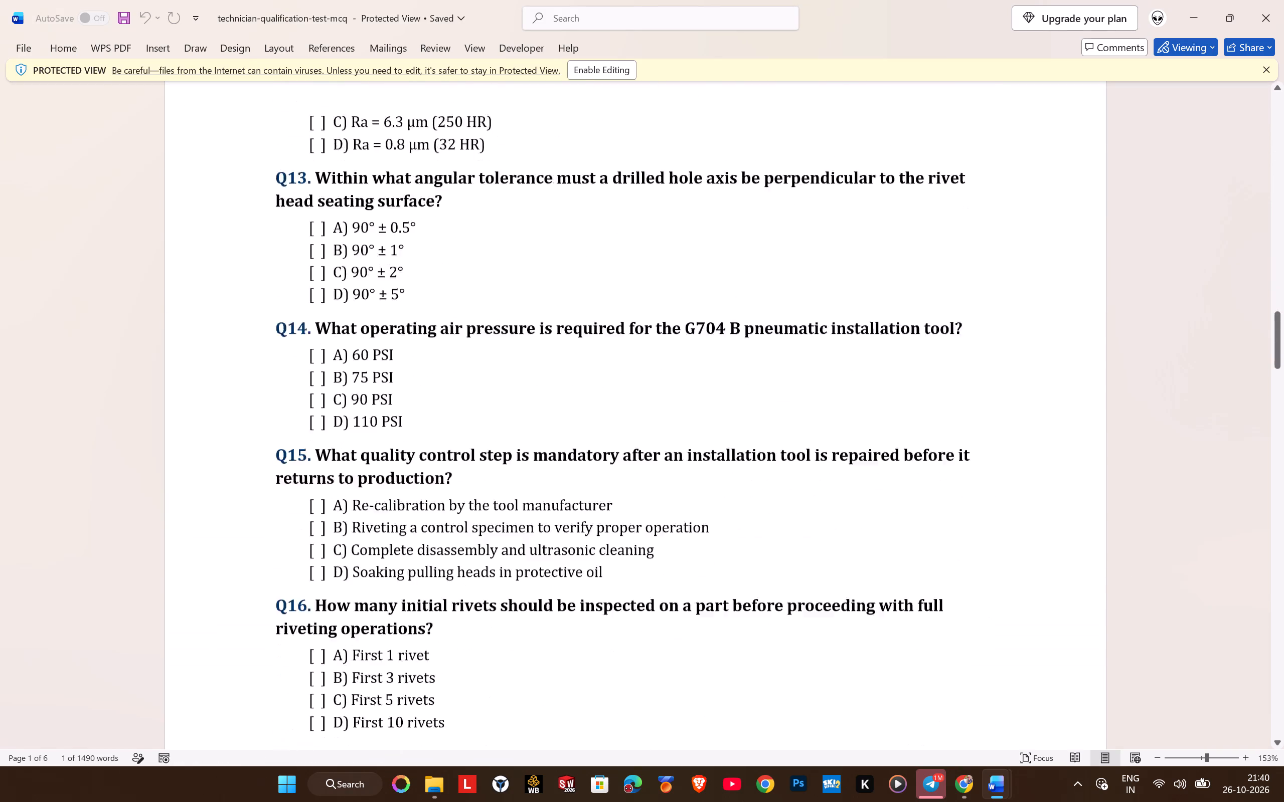
scroll(553, 662, down, 8)
scroll(553, 662, up, 17)
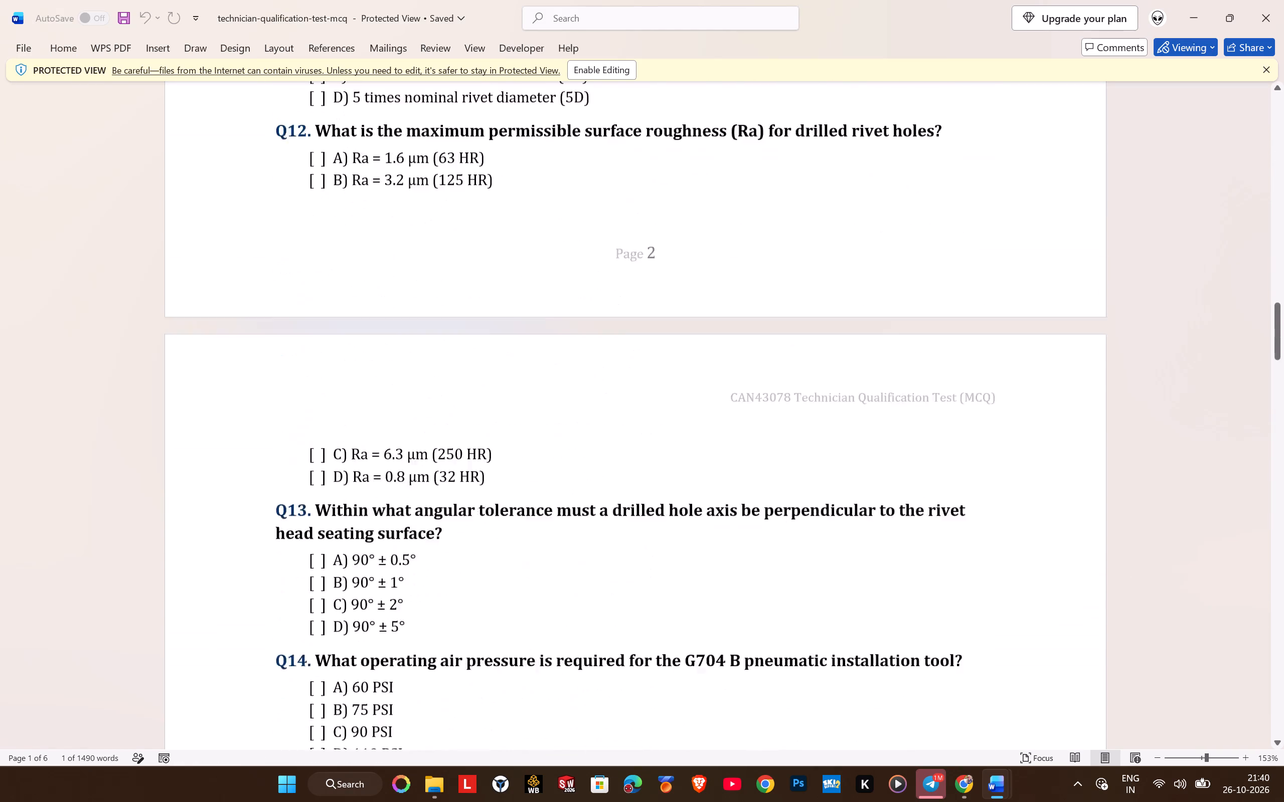
scroll(553, 662, up, 11)
Open the technician-qualification-test Word document from the Downloads folder in File Explorer.
key(alt+Tab)
key(alt+Tab)
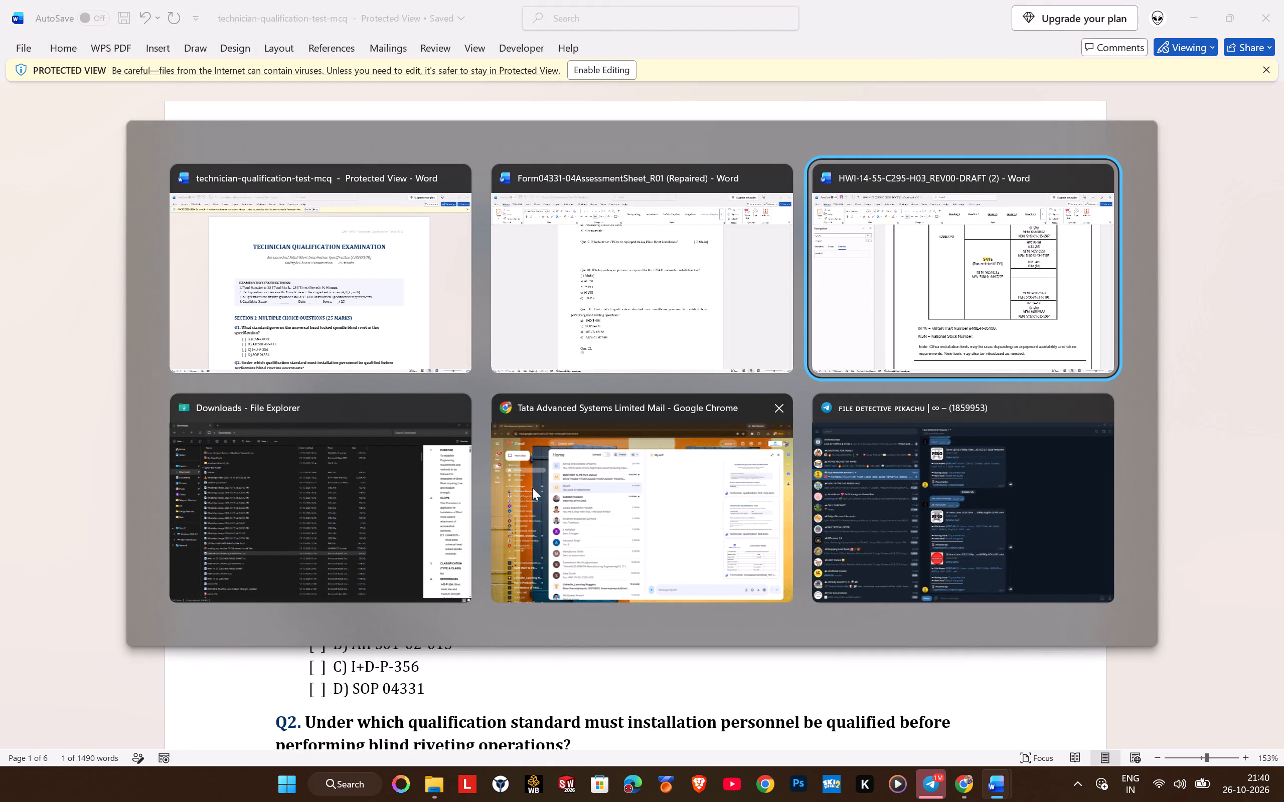
alt+click(364, 576)
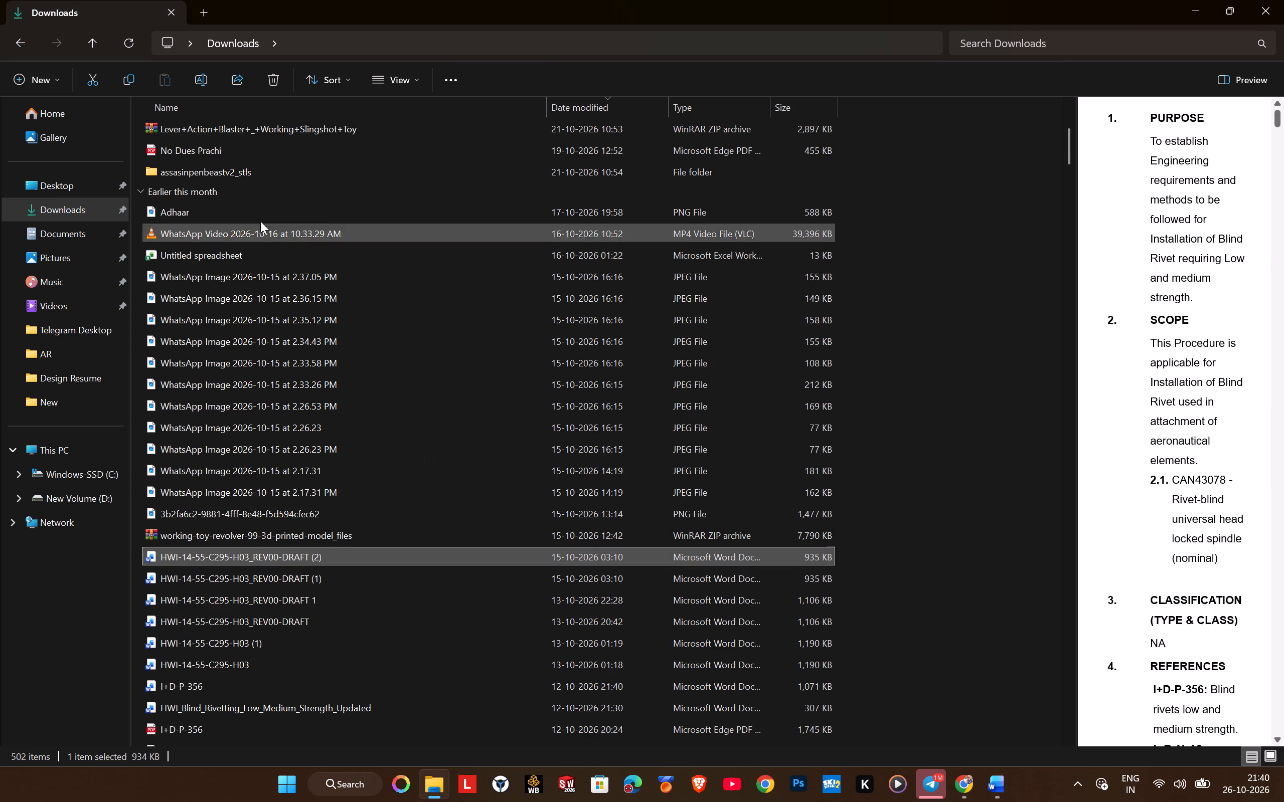
scroll(323, 336, down, 8)
scroll(323, 336, up, 19)
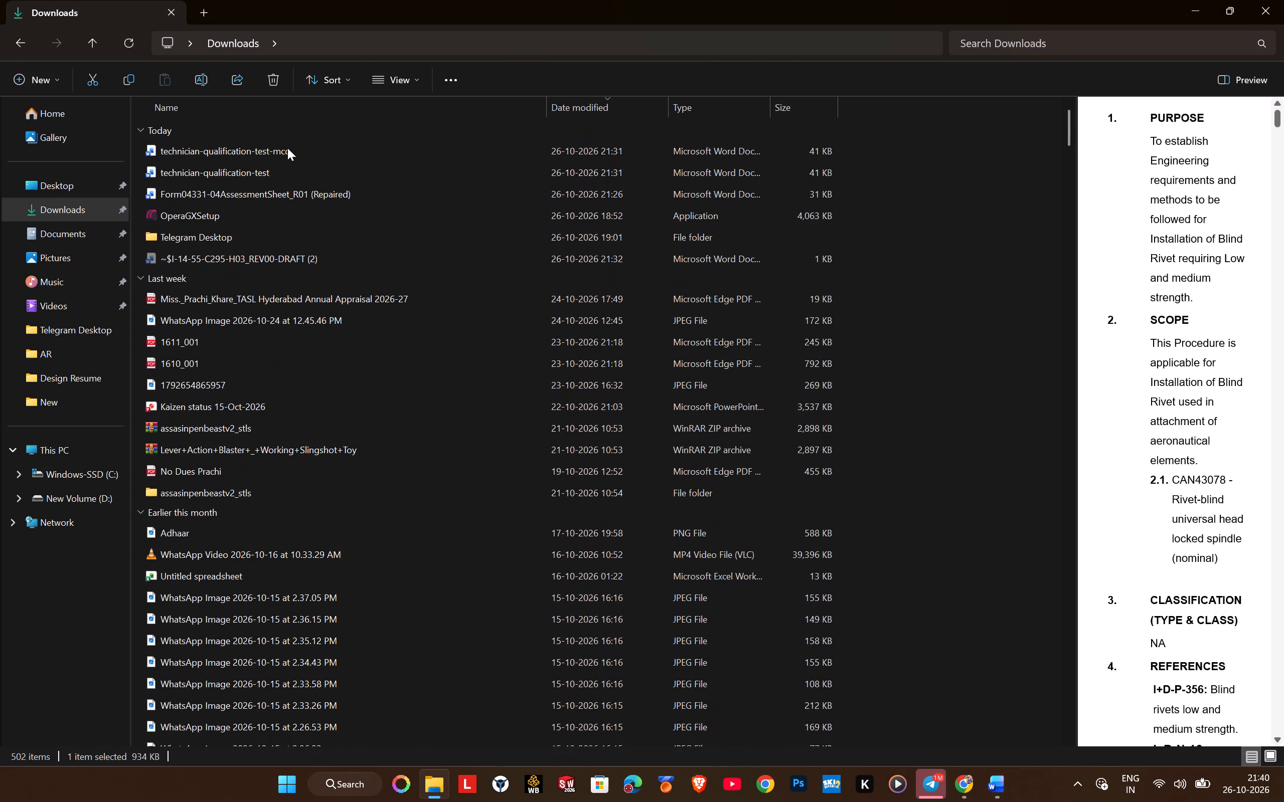
drag(292, 181, 309, 172)
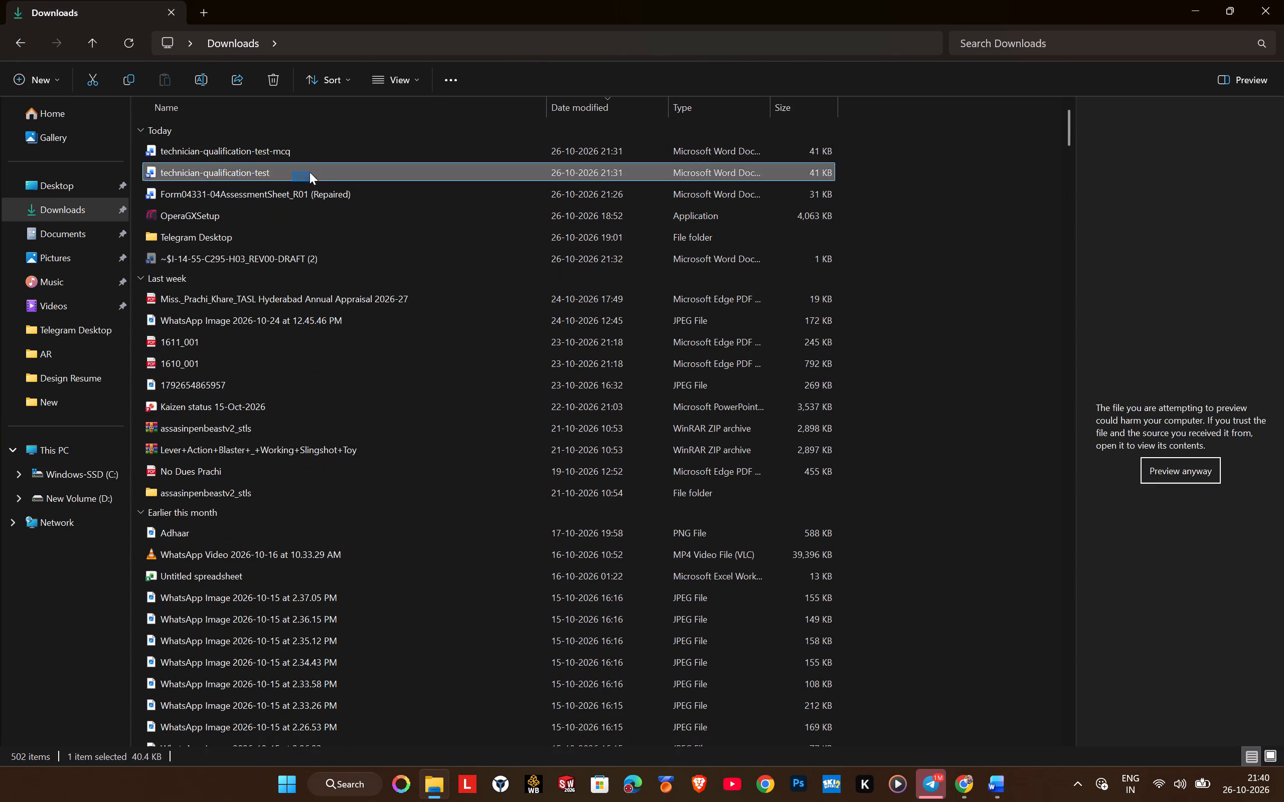
double_click(309, 172)
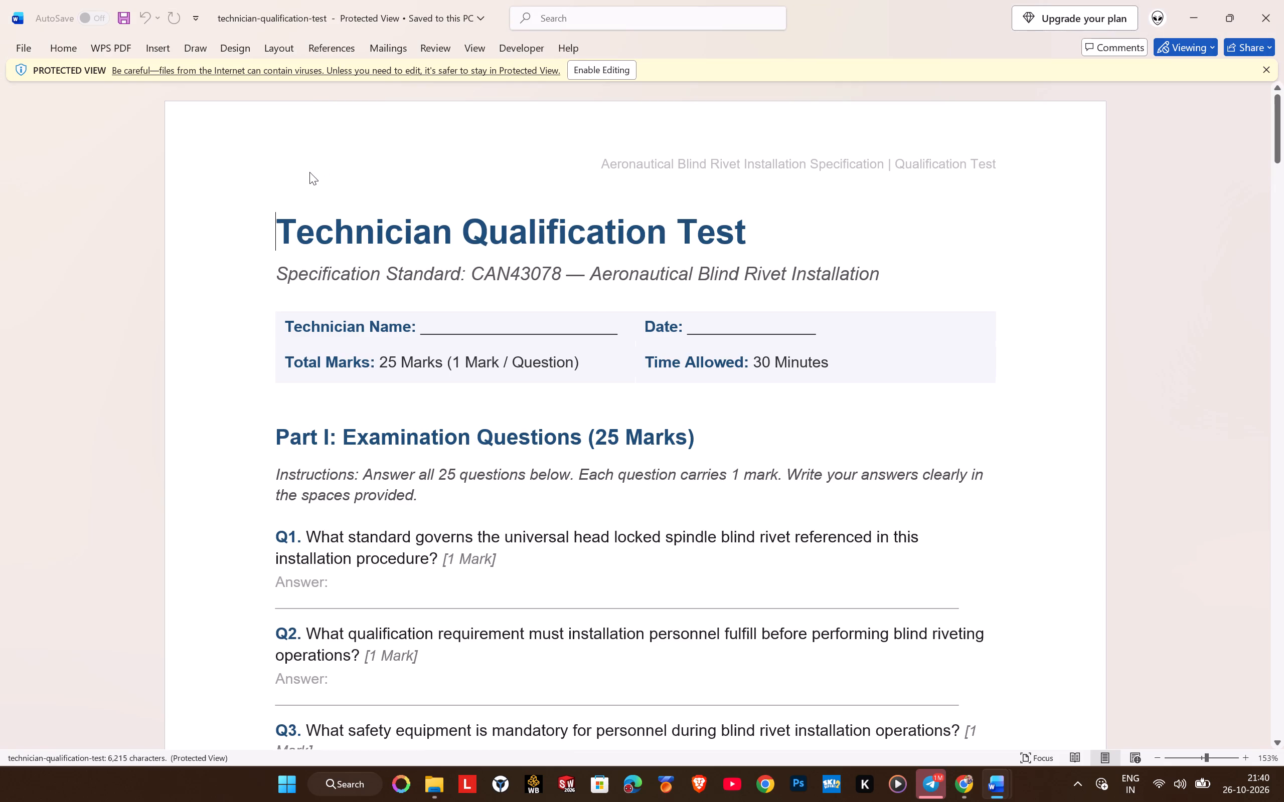
Examine the written-answer questions and answer key in technician-qualification-test for a candidate for Que. 12.
scroll(469, 638, up, 2)
scroll(469, 638, down, 7)
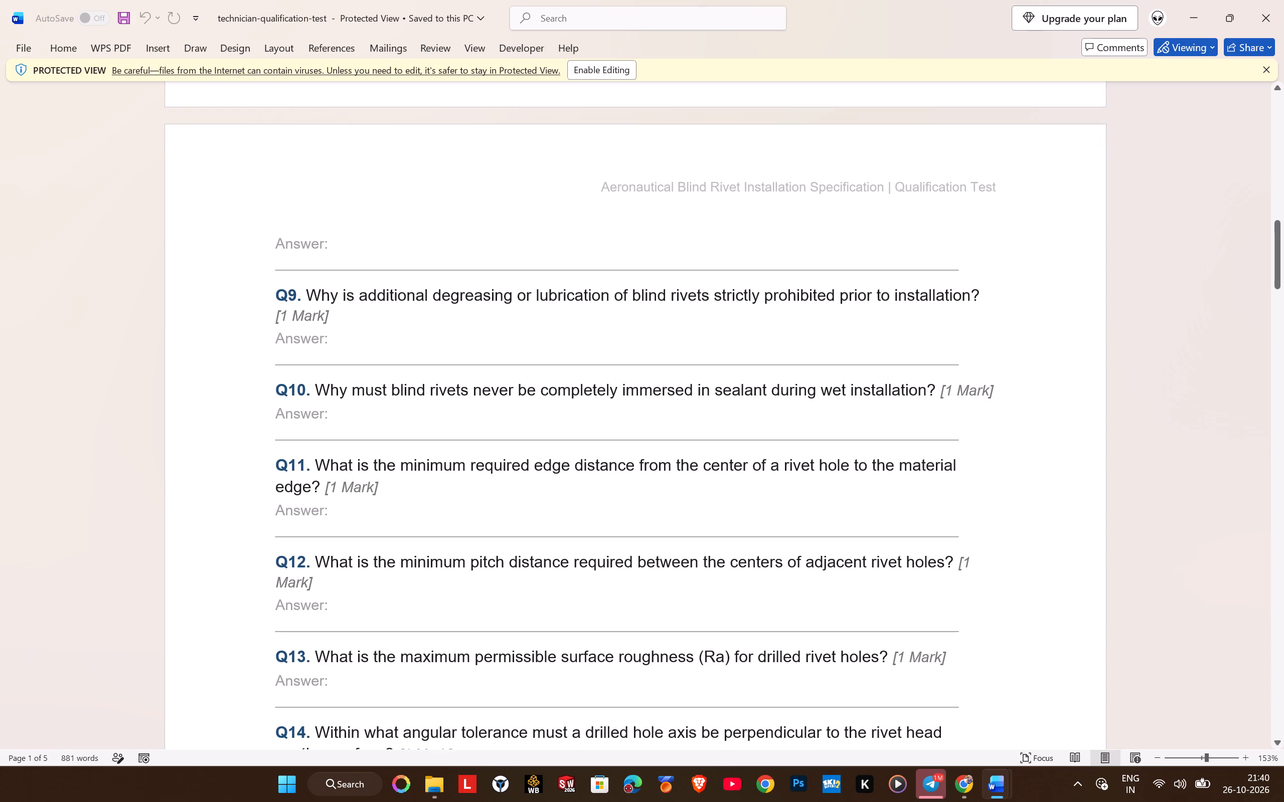
scroll(469, 638, down, 7)
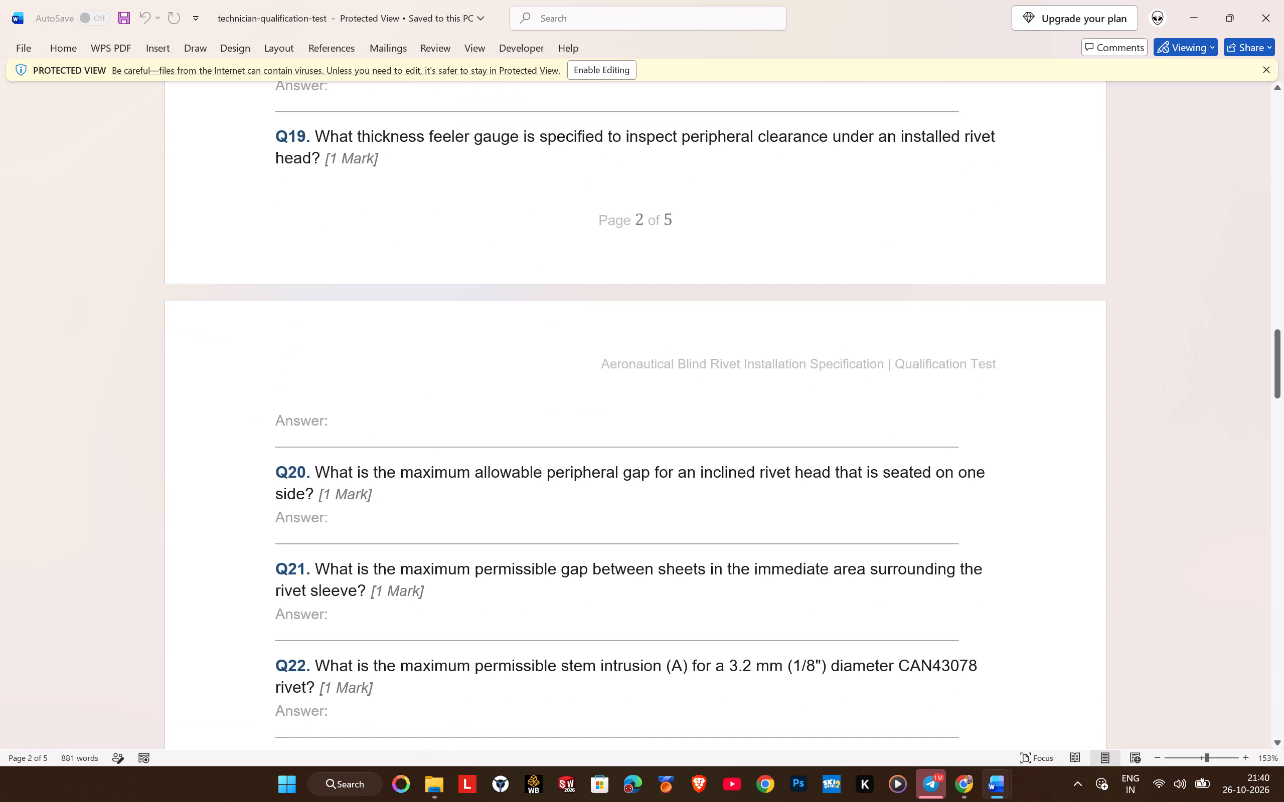
scroll(469, 638, down, 13)
scroll(469, 638, up, 9)
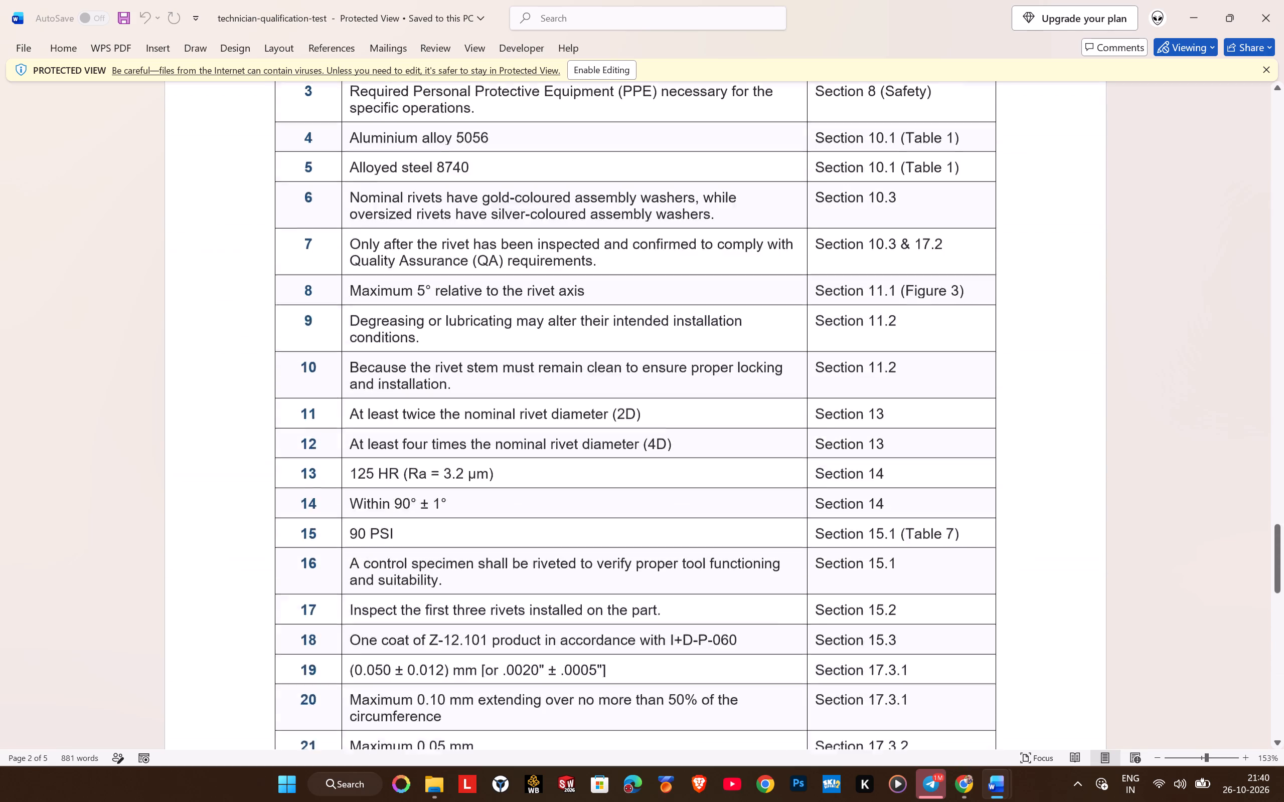
scroll(469, 638, up, 7)
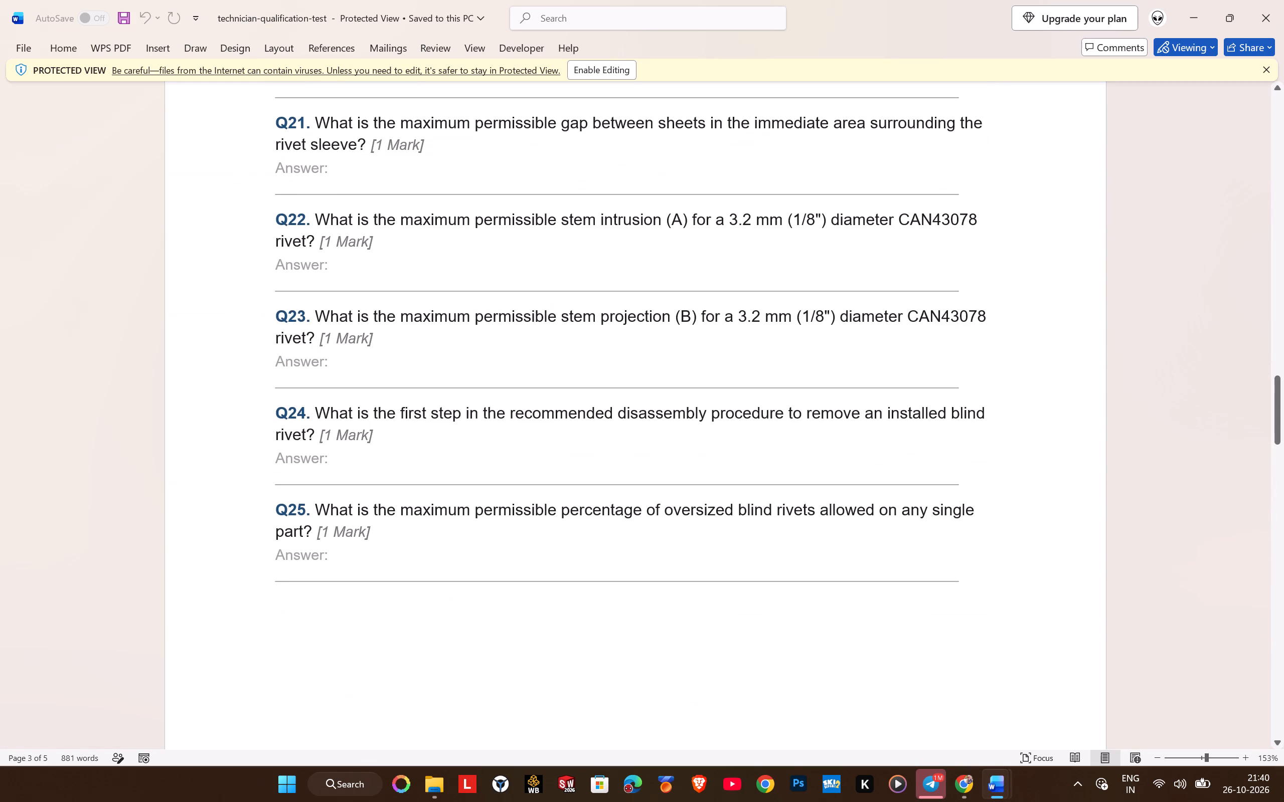
Switch to Google Chat in Chrome and send "laptop lekar ke gye ho ghar?" to the colleague who sent two images at 2:41 PM.
click(974, 794)
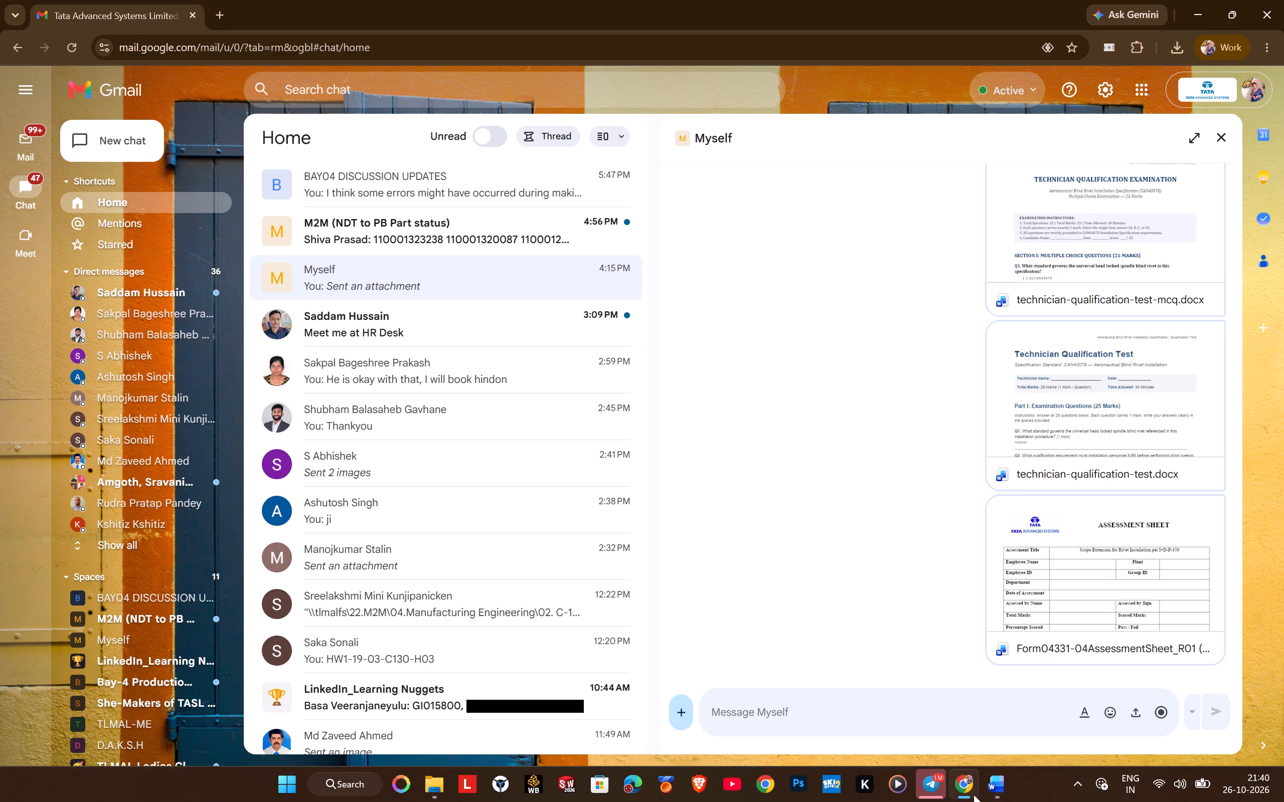
click(484, 481)
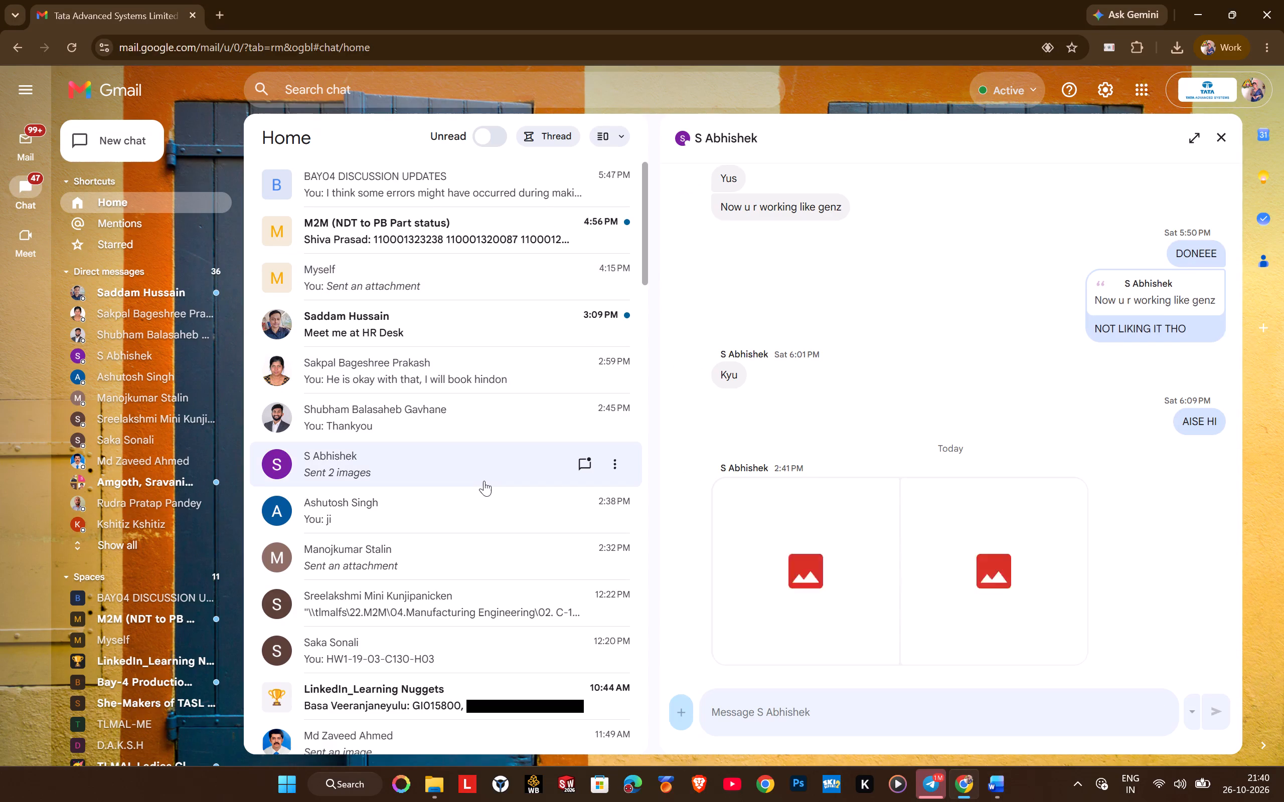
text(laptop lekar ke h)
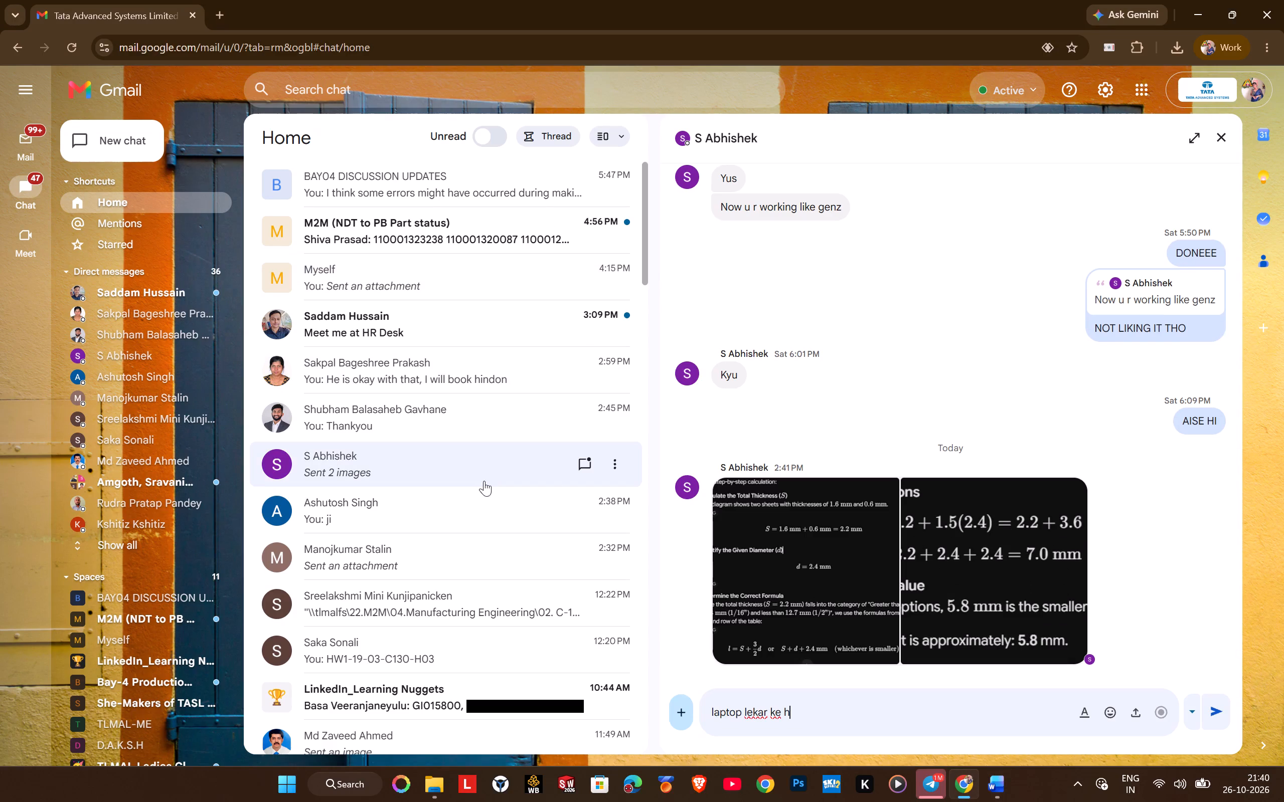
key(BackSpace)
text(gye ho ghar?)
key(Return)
Return to technician-qualification-test in Word and review the page 2 questions for a candidate for Que. 12.
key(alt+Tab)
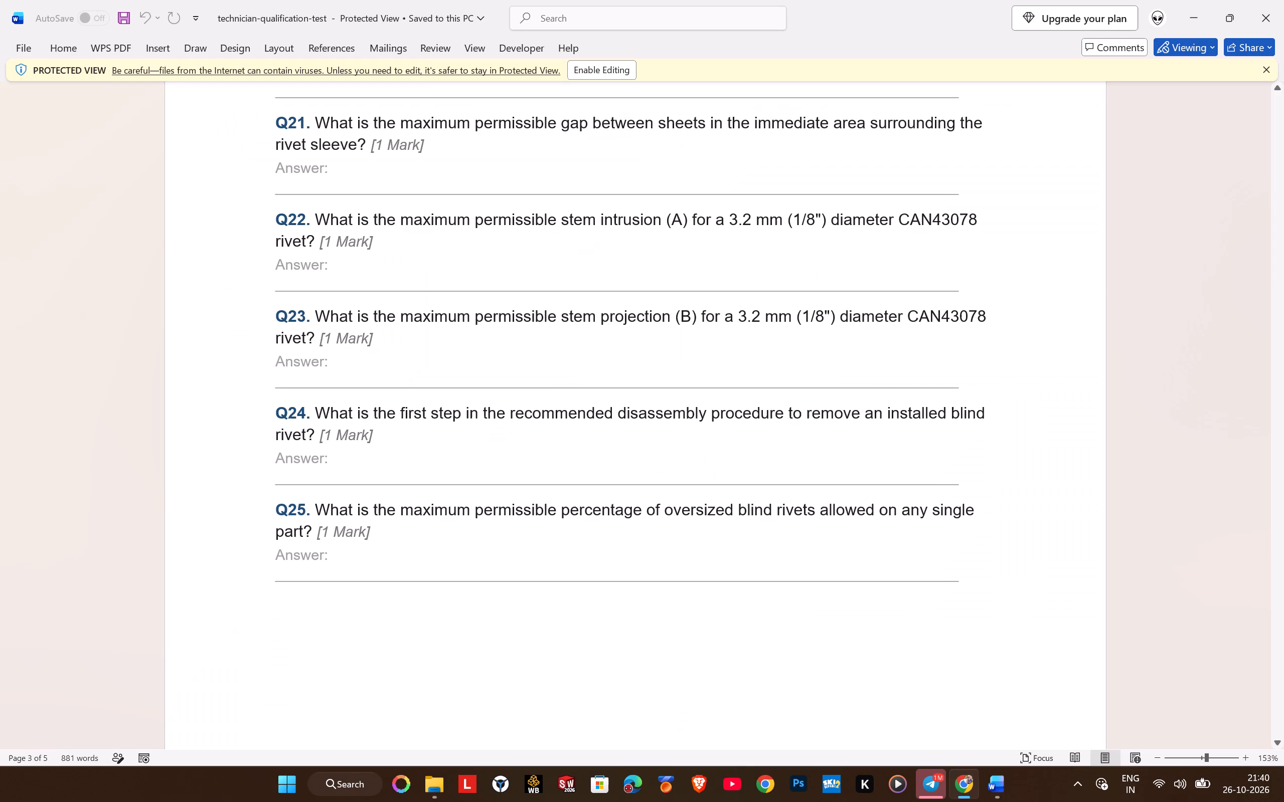
scroll(484, 481, up, 3)
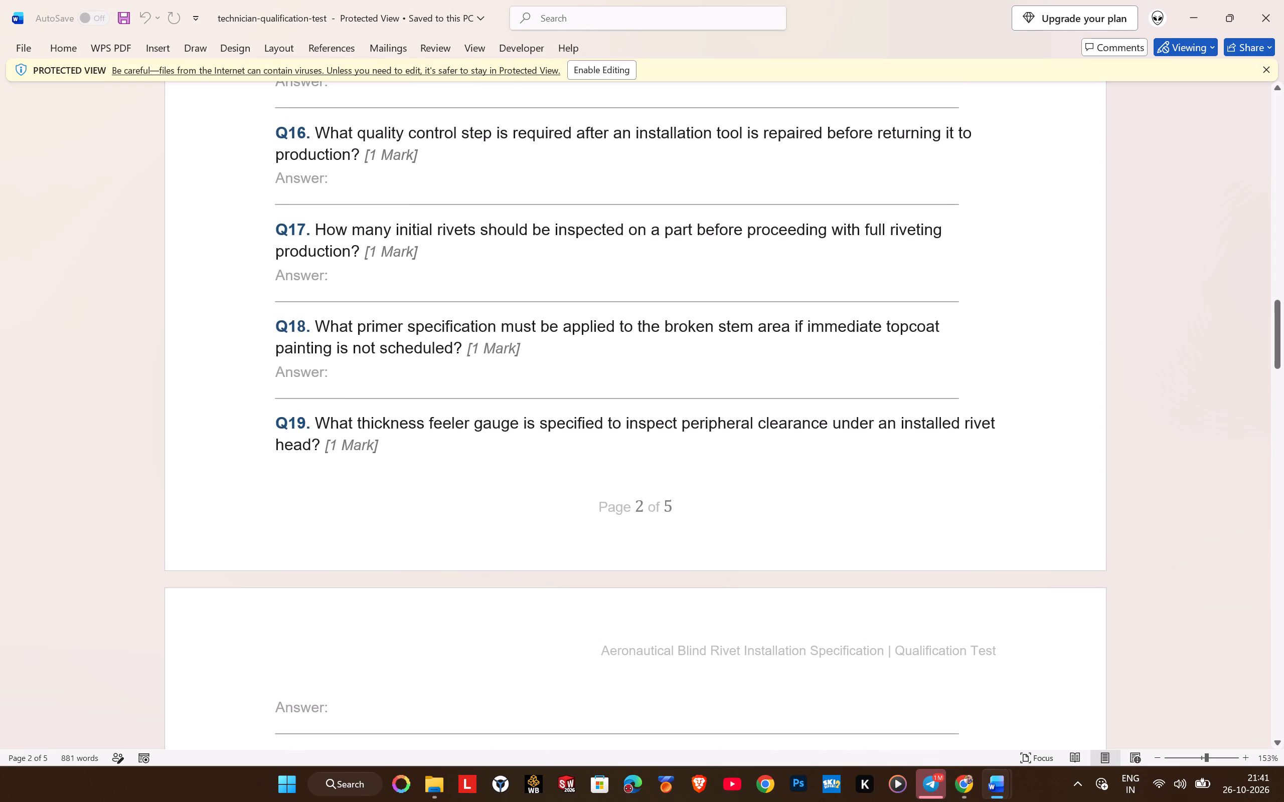
scroll(484, 481, down, 1)
scroll(484, 481, up, 1)
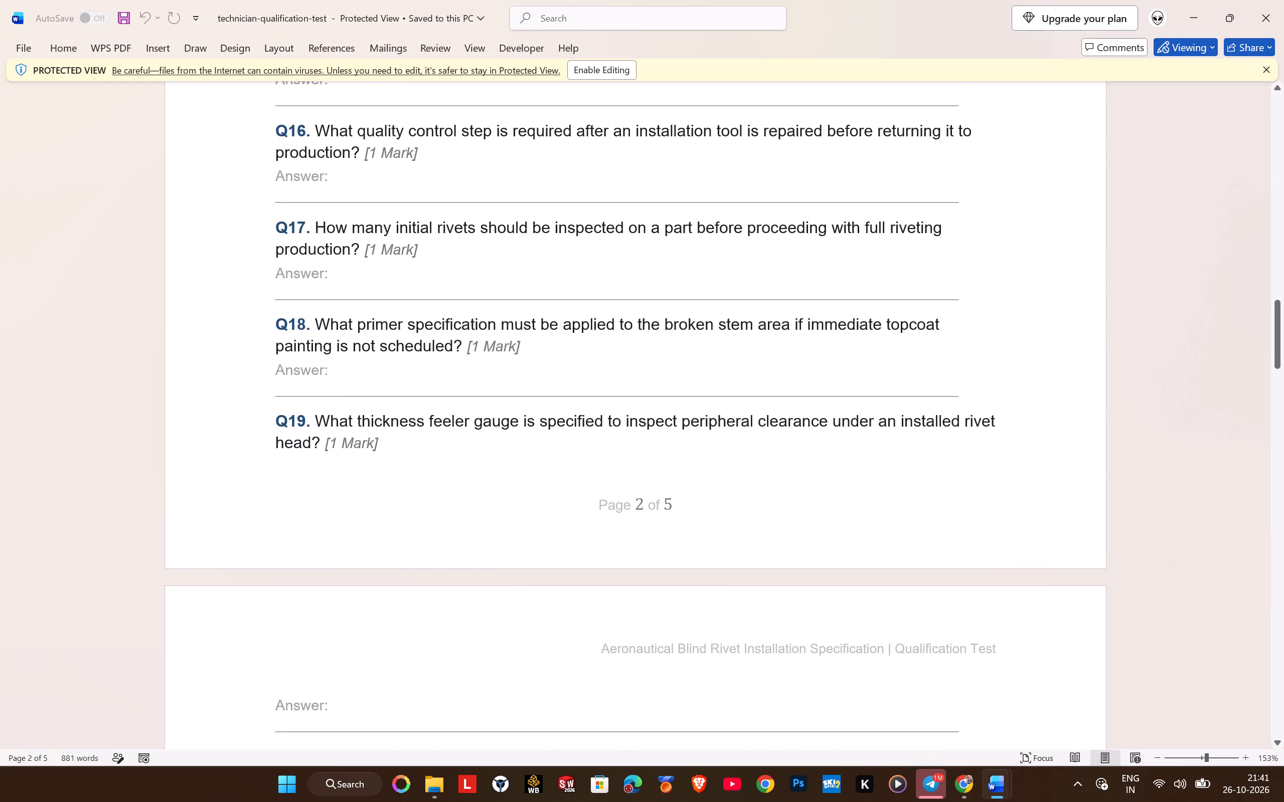
scroll(484, 481, up, 1)
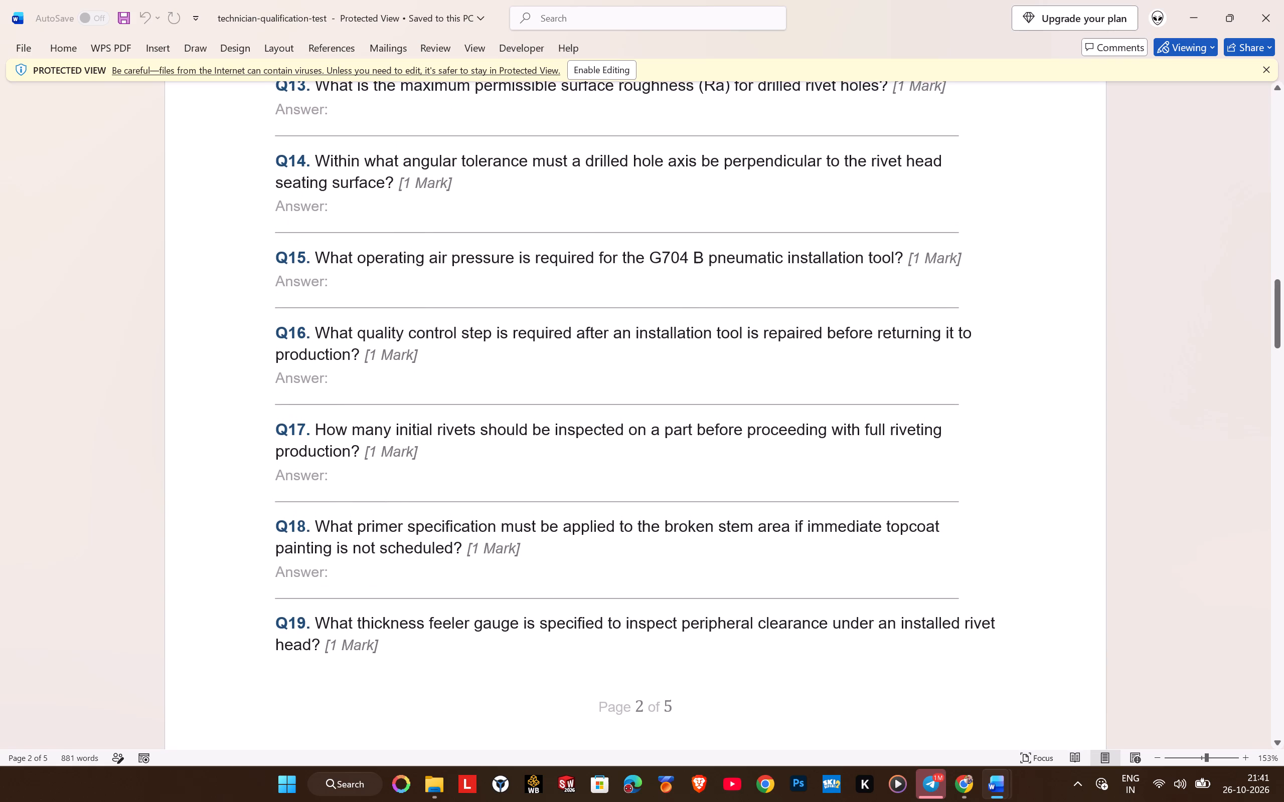
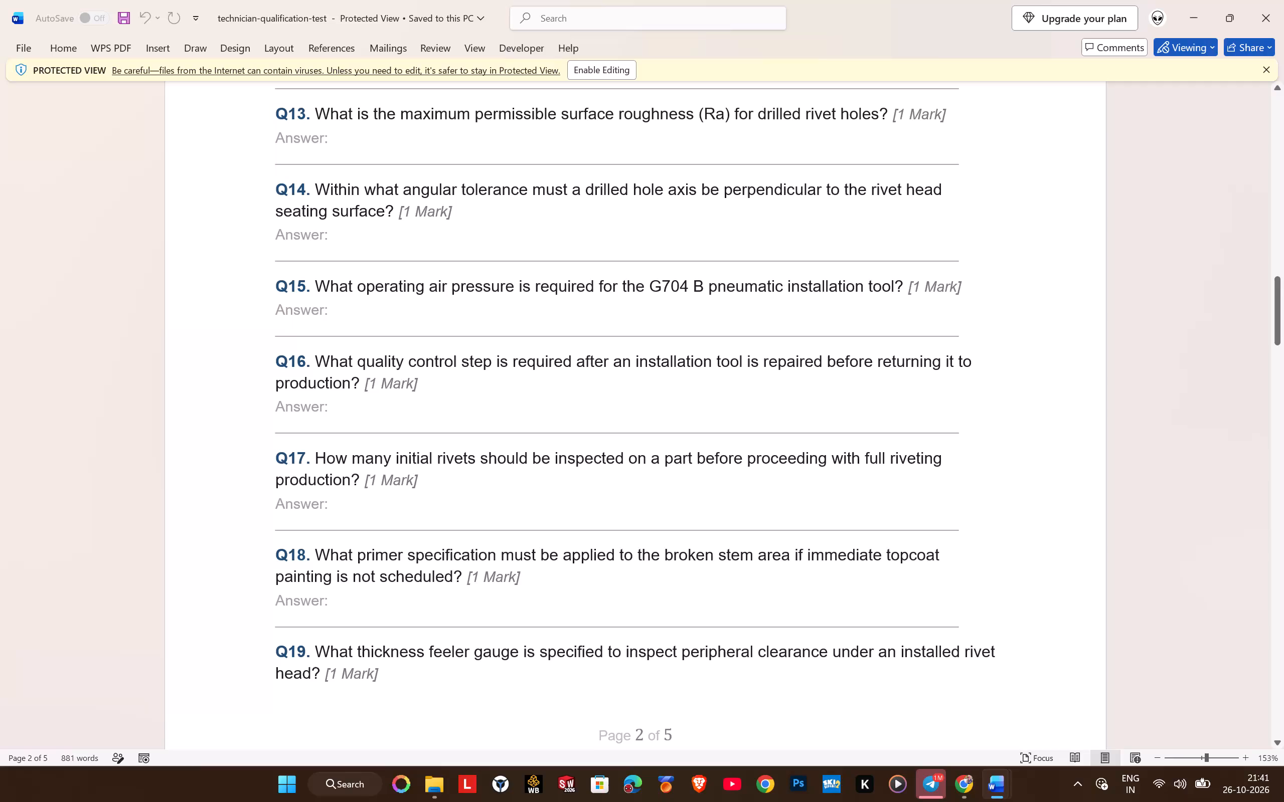
Review the Part I questions and the Part II answer key in the technician-qualification-test document for a suitable Que. 12.
scroll(484, 481, up, 1)
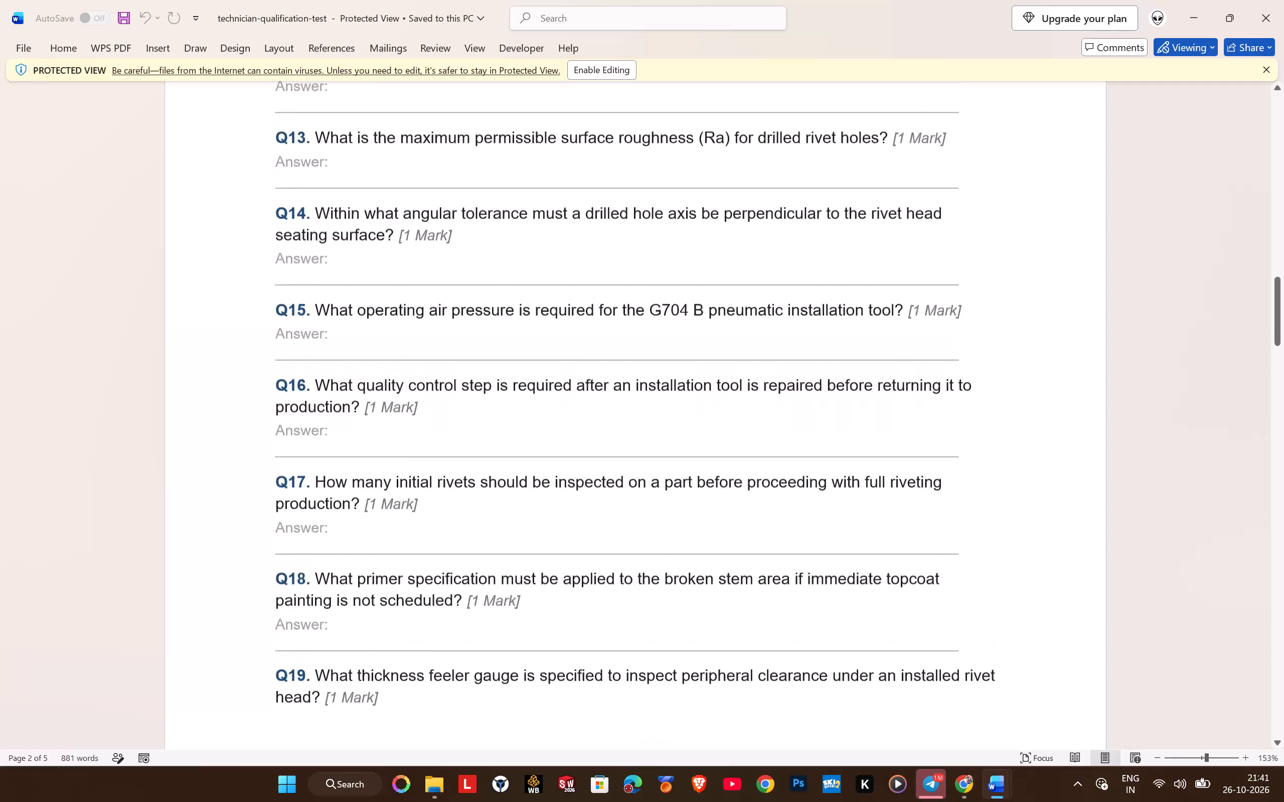
scroll(484, 481, up, 1)
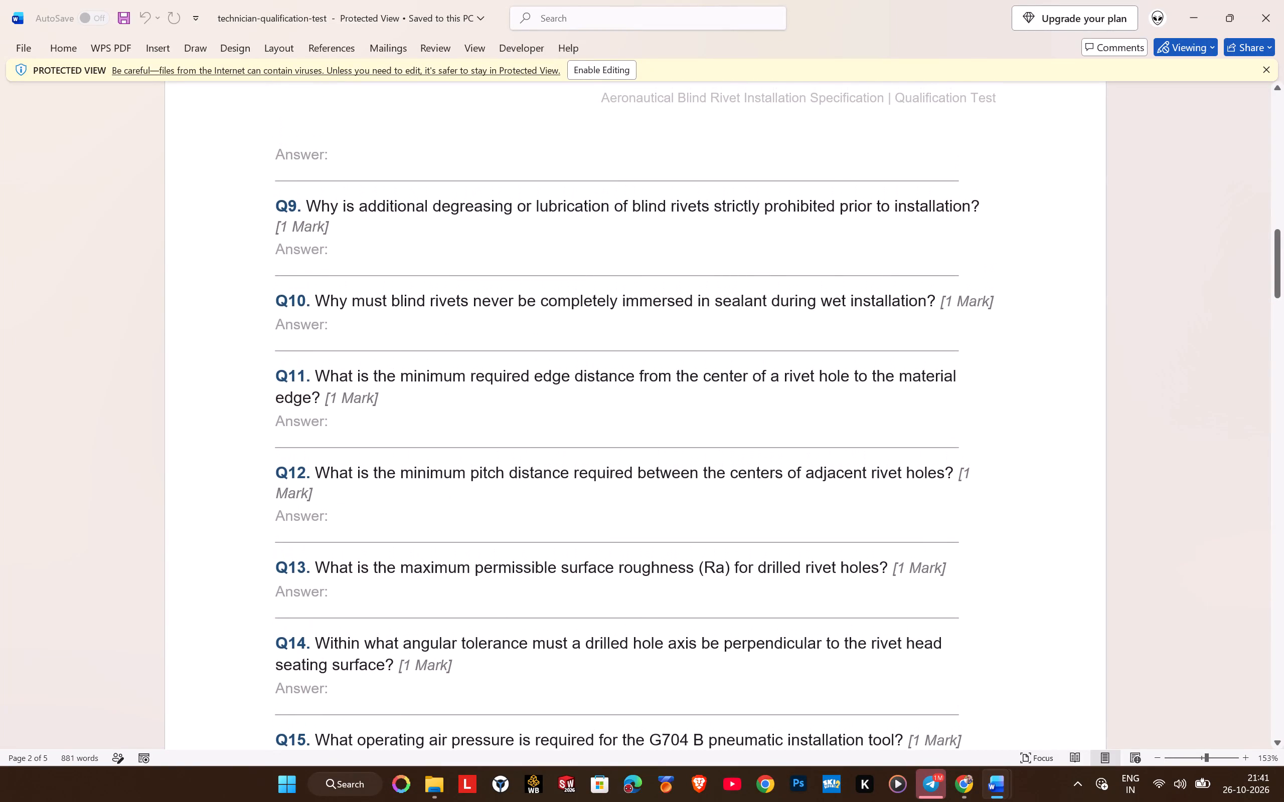
scroll(484, 481, up, 13)
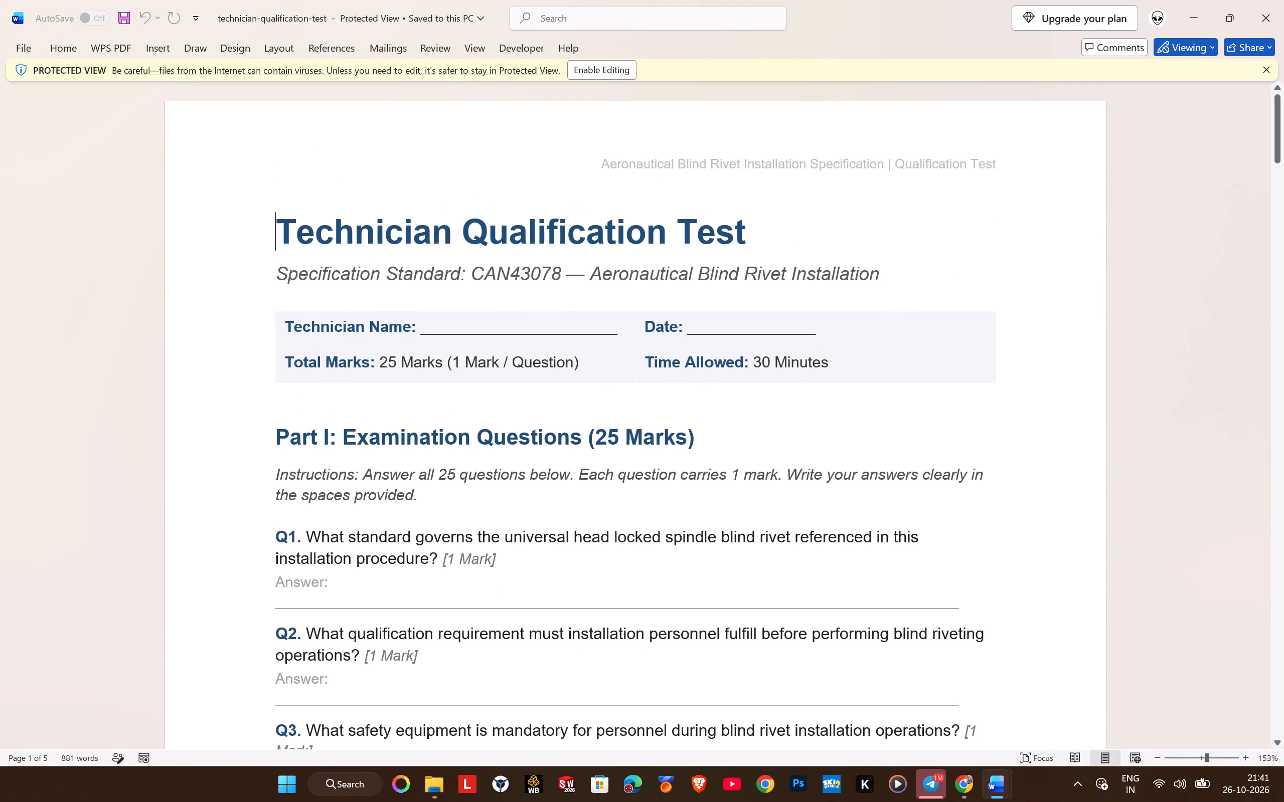
click(484, 481)
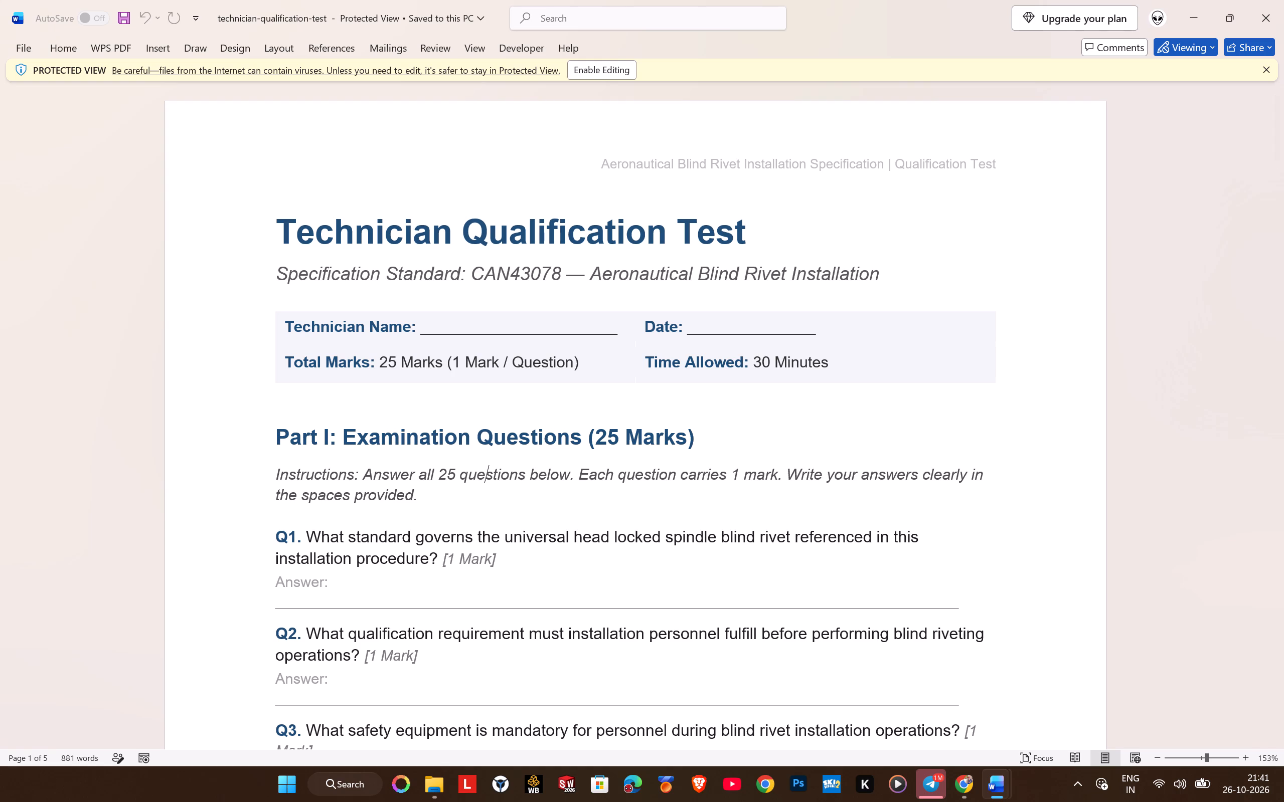
scroll(484, 481, down, 9)
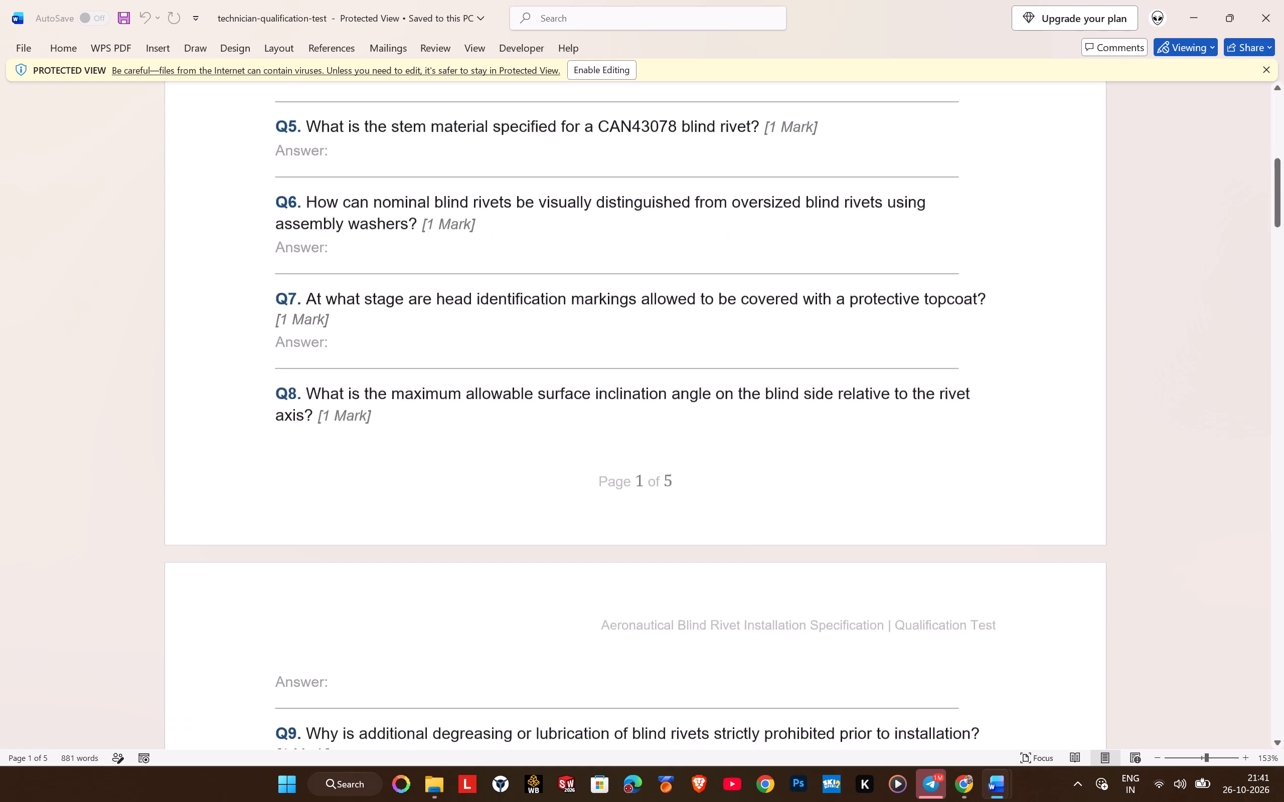
scroll(484, 481, down, 8)
scroll(484, 481, up, 3)
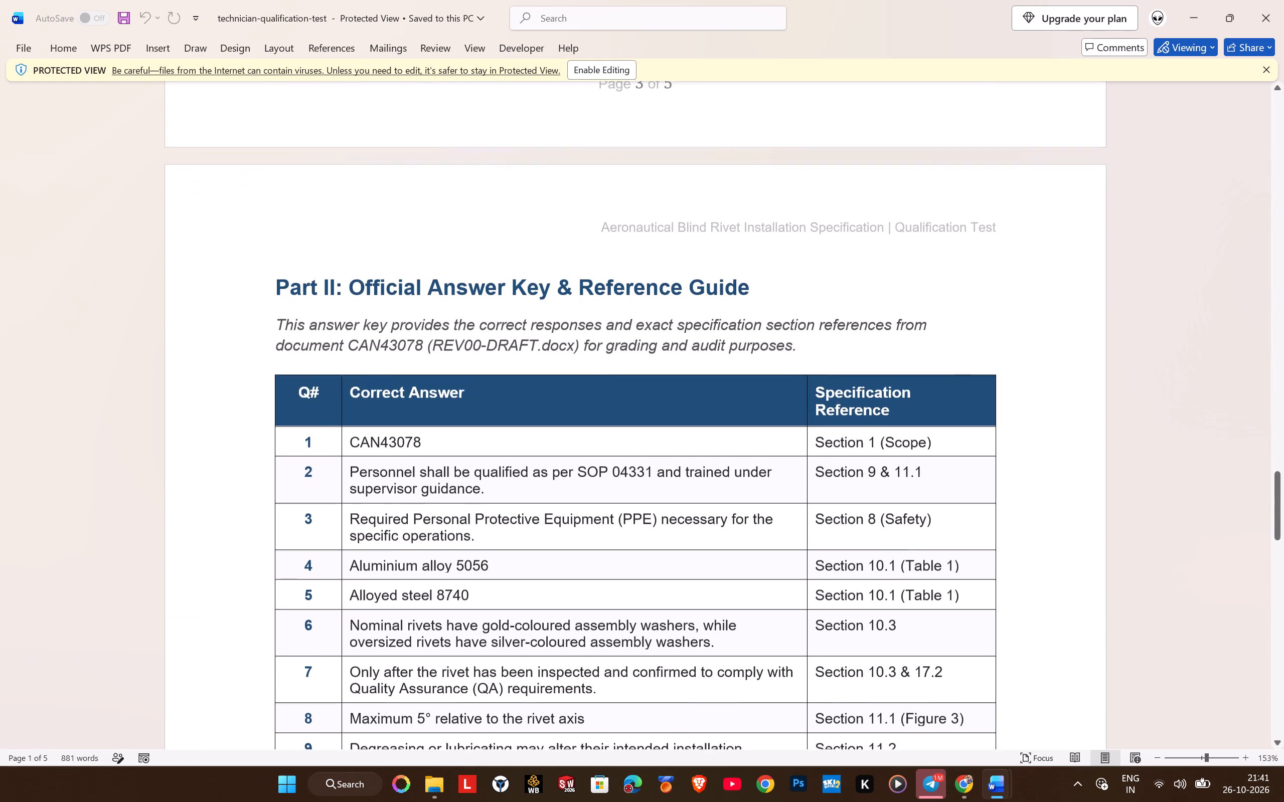
scroll(484, 481, up, 5)
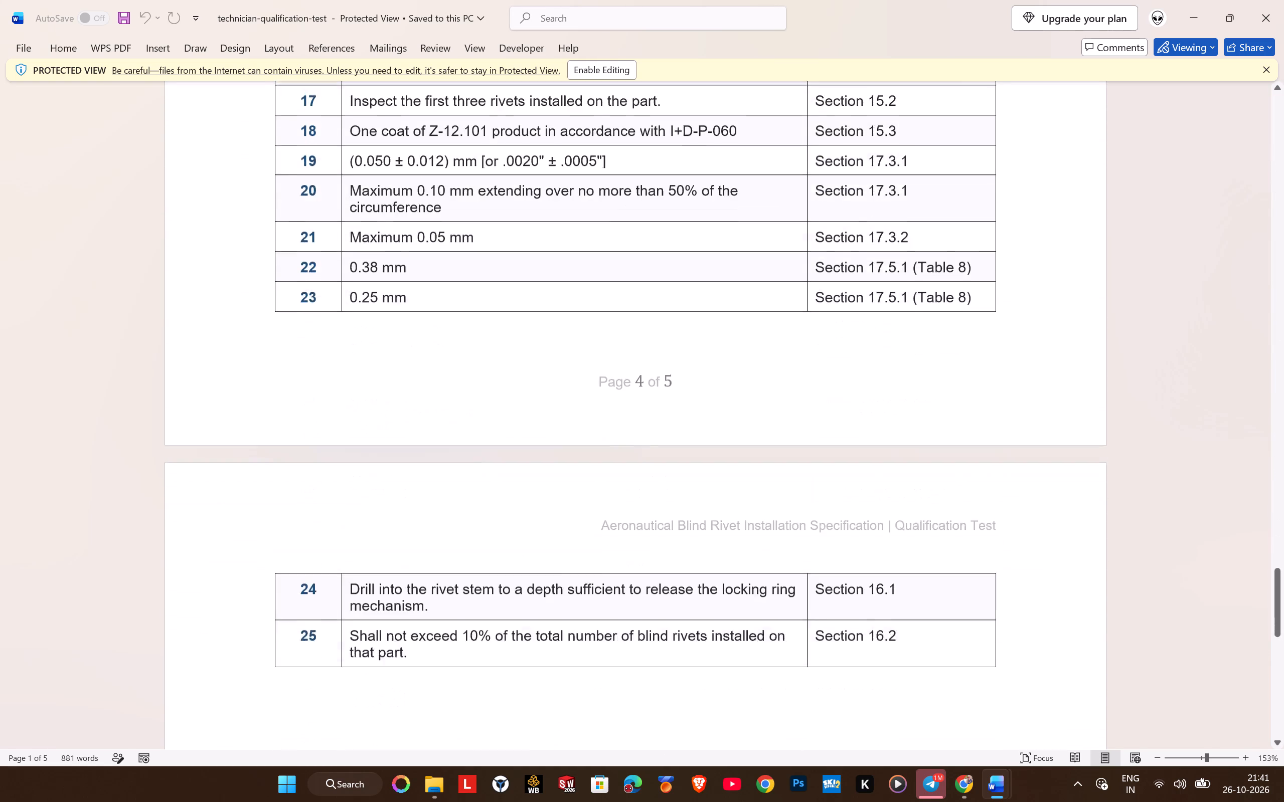
scroll(484, 481, up, 4)
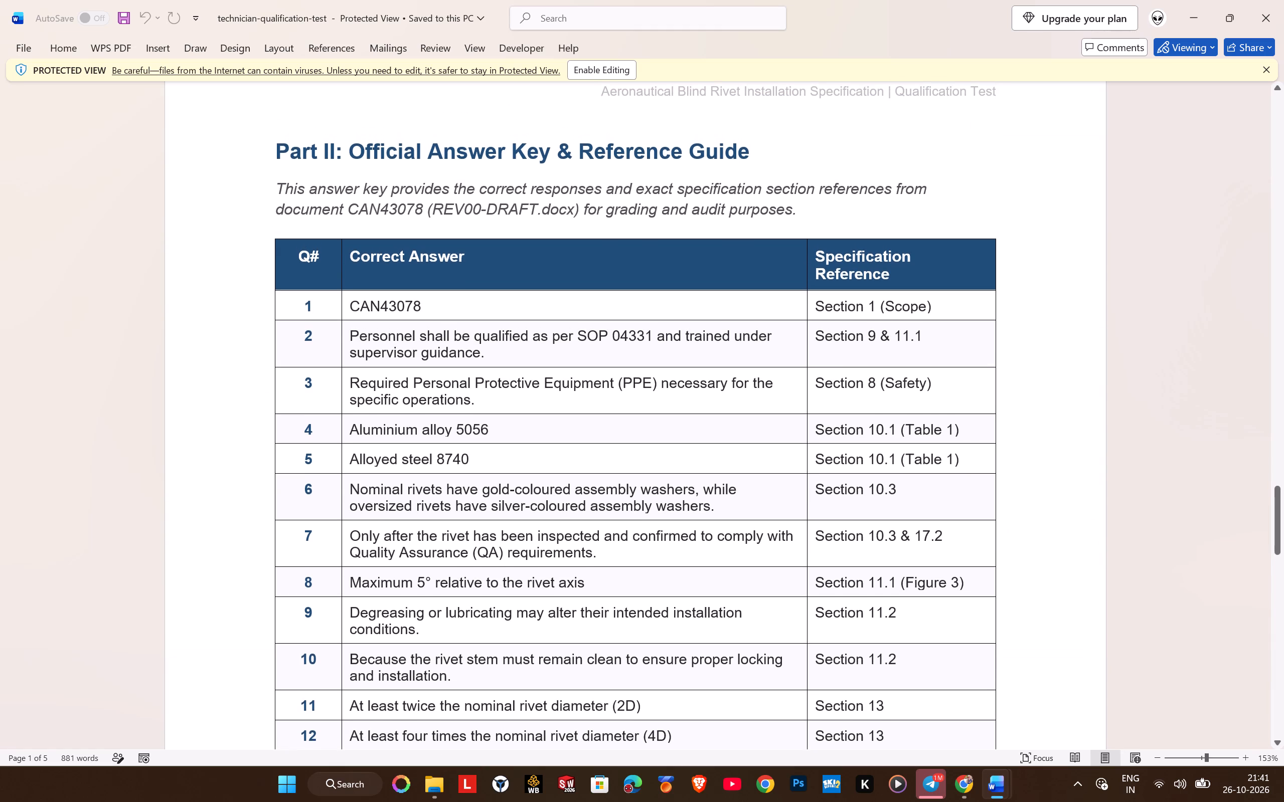
scroll(484, 481, up, 19)
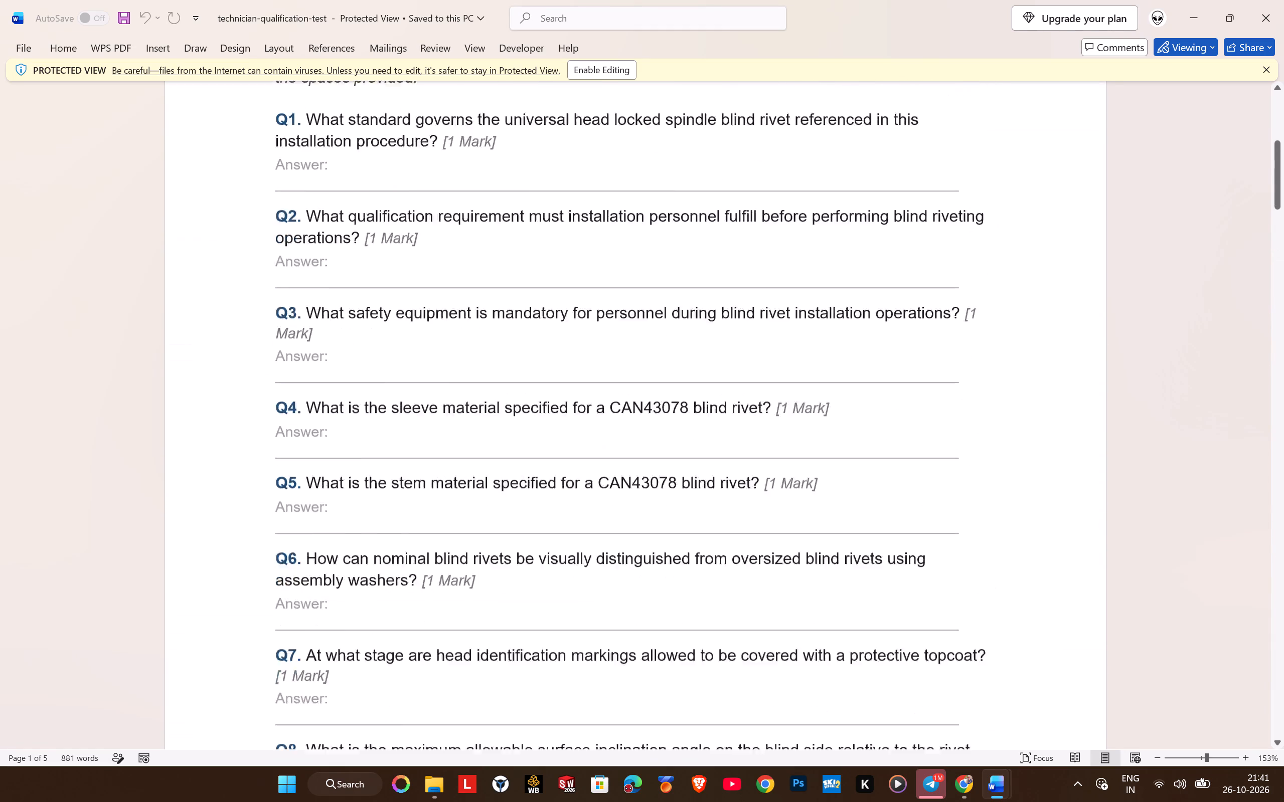
key(alt+Tab)
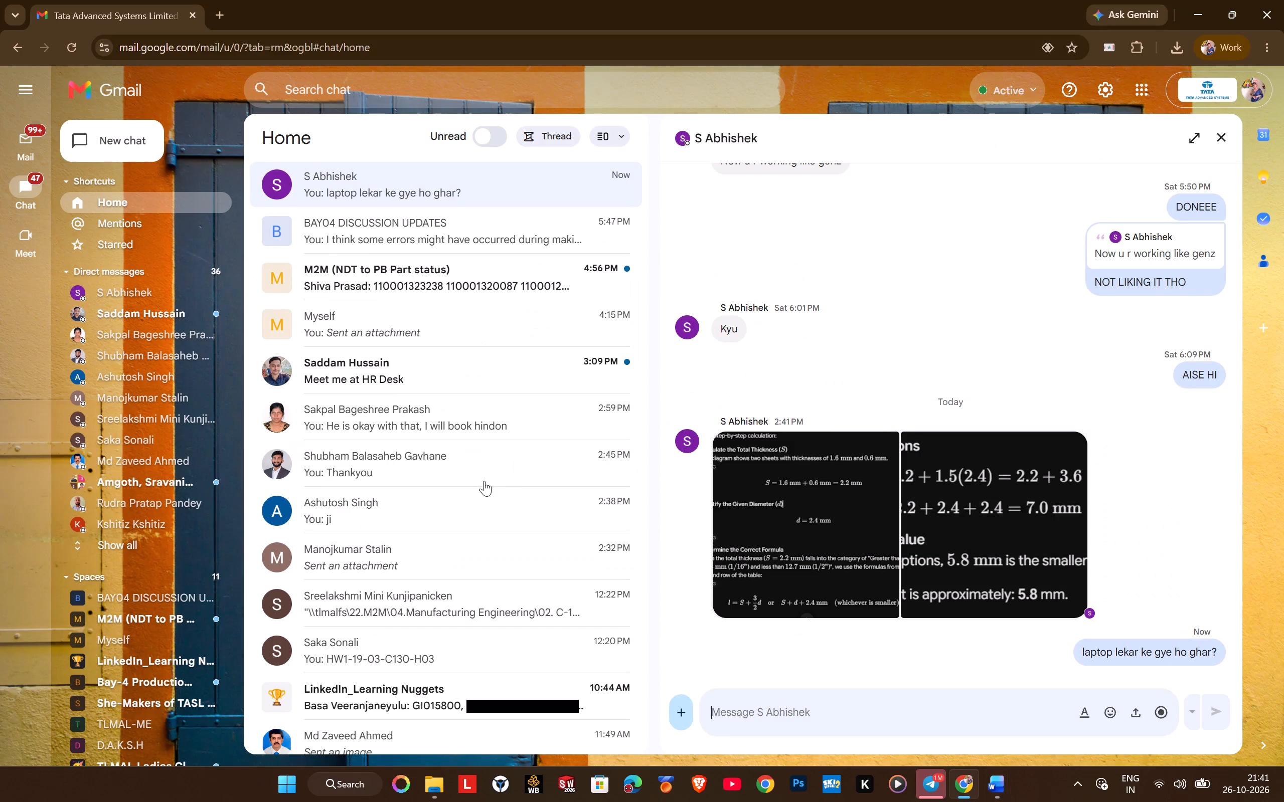
key(alt+Tab)
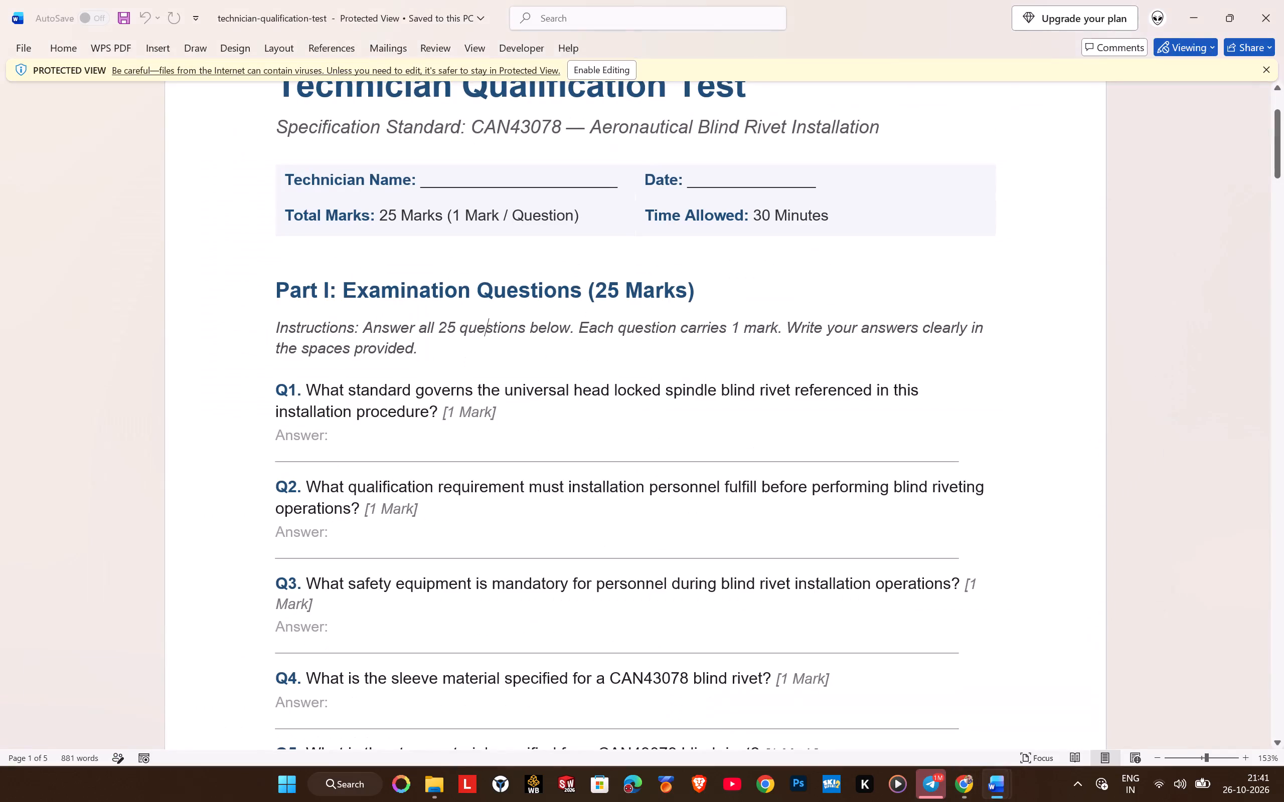
scroll(476, 443, down, 7)
scroll(476, 443, up, 1)
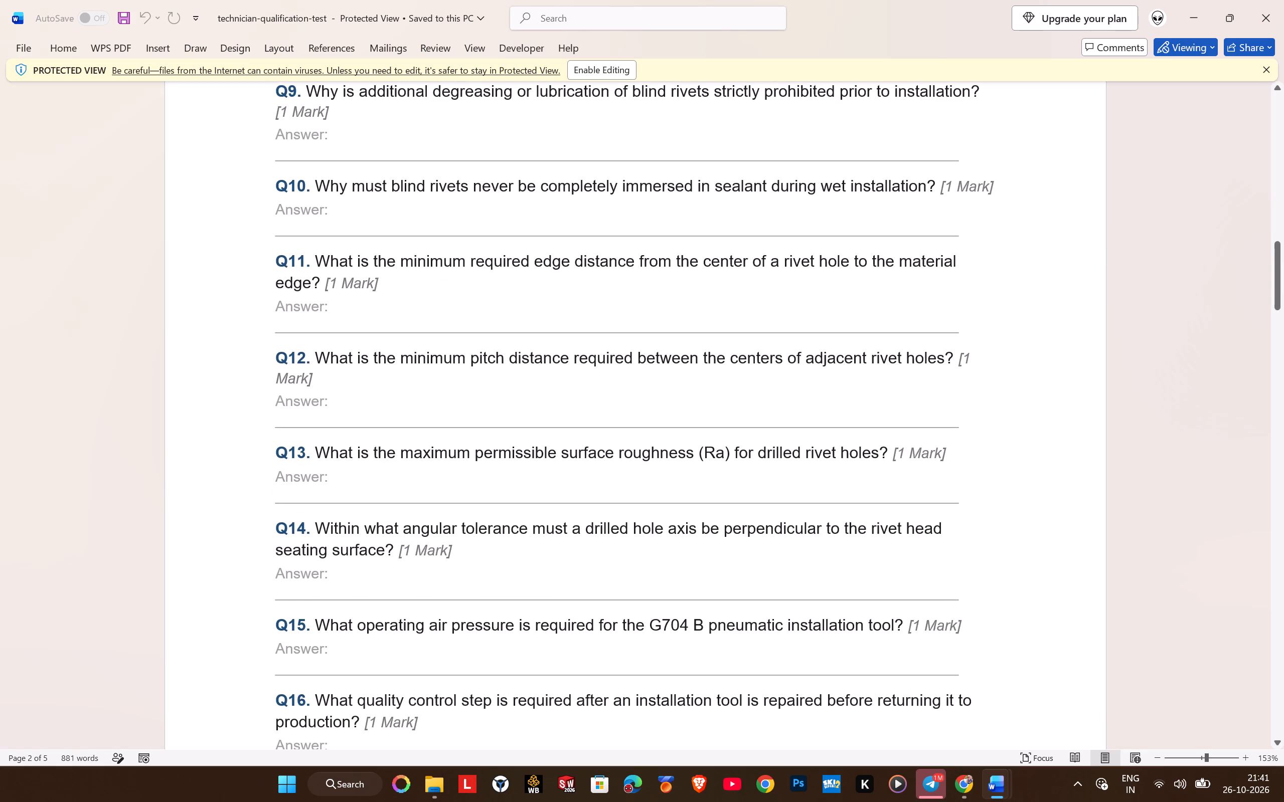
Switch to the HWI-14-55-C295-H03_REV00-DRAFT work instruction and look back through its earlier sections for Que. 12 material.
key(alt+Tab)
key(alt+Tab)
key(alt+Tab)
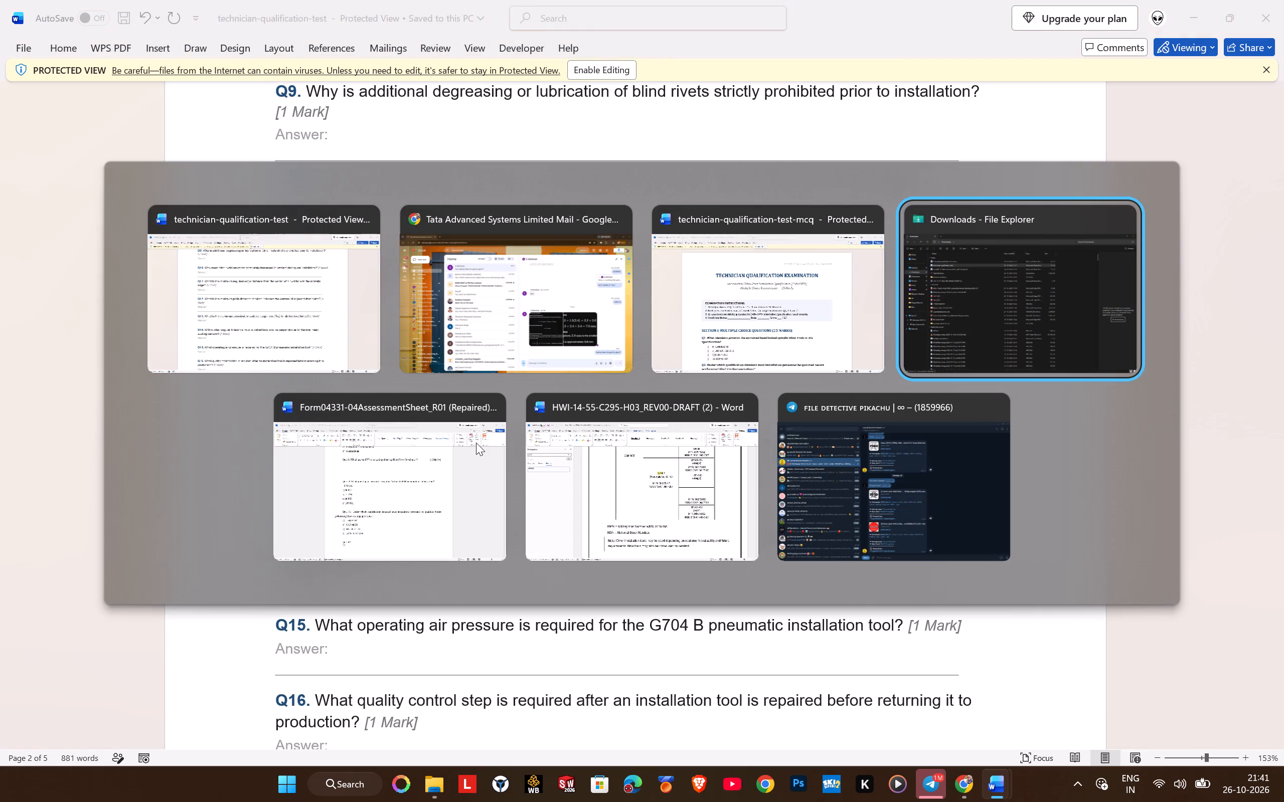
key(alt+Tab)
key(alt+Tab)
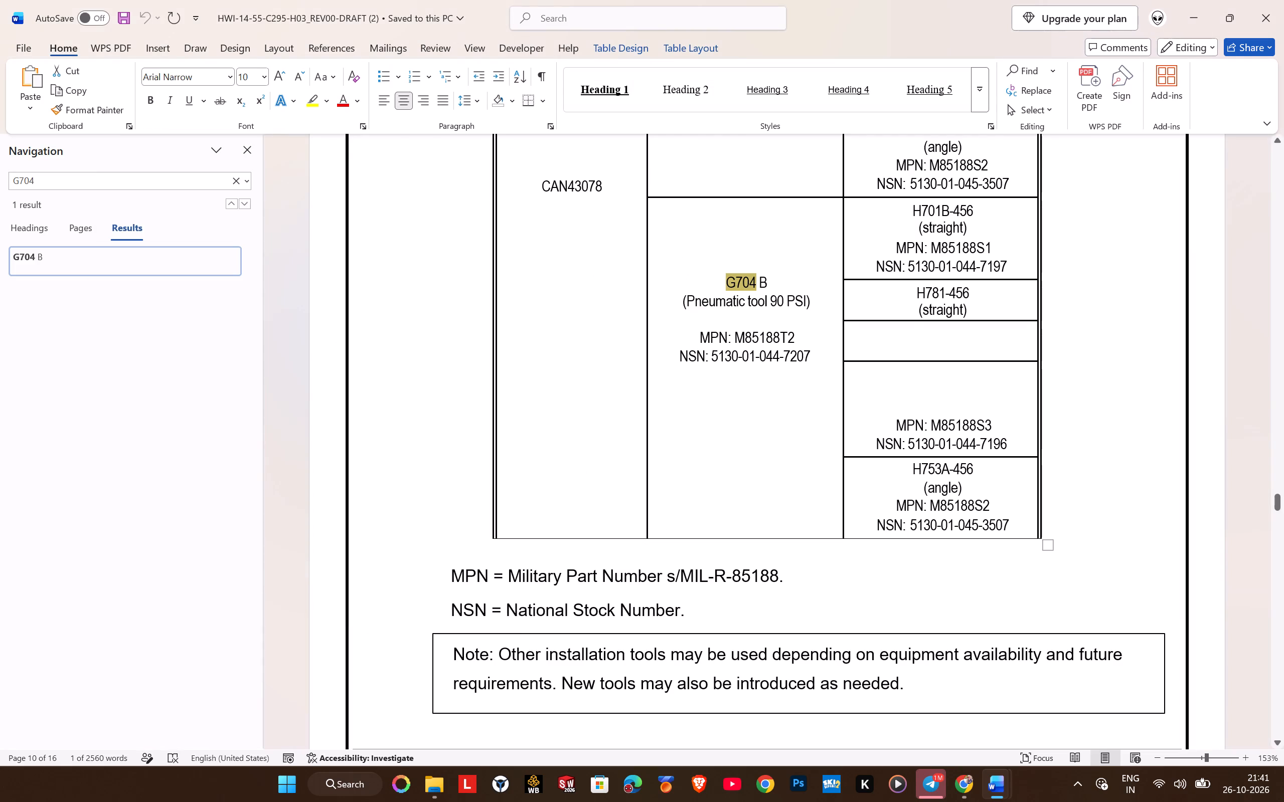
click(827, 516)
scroll(827, 516, up, 12)
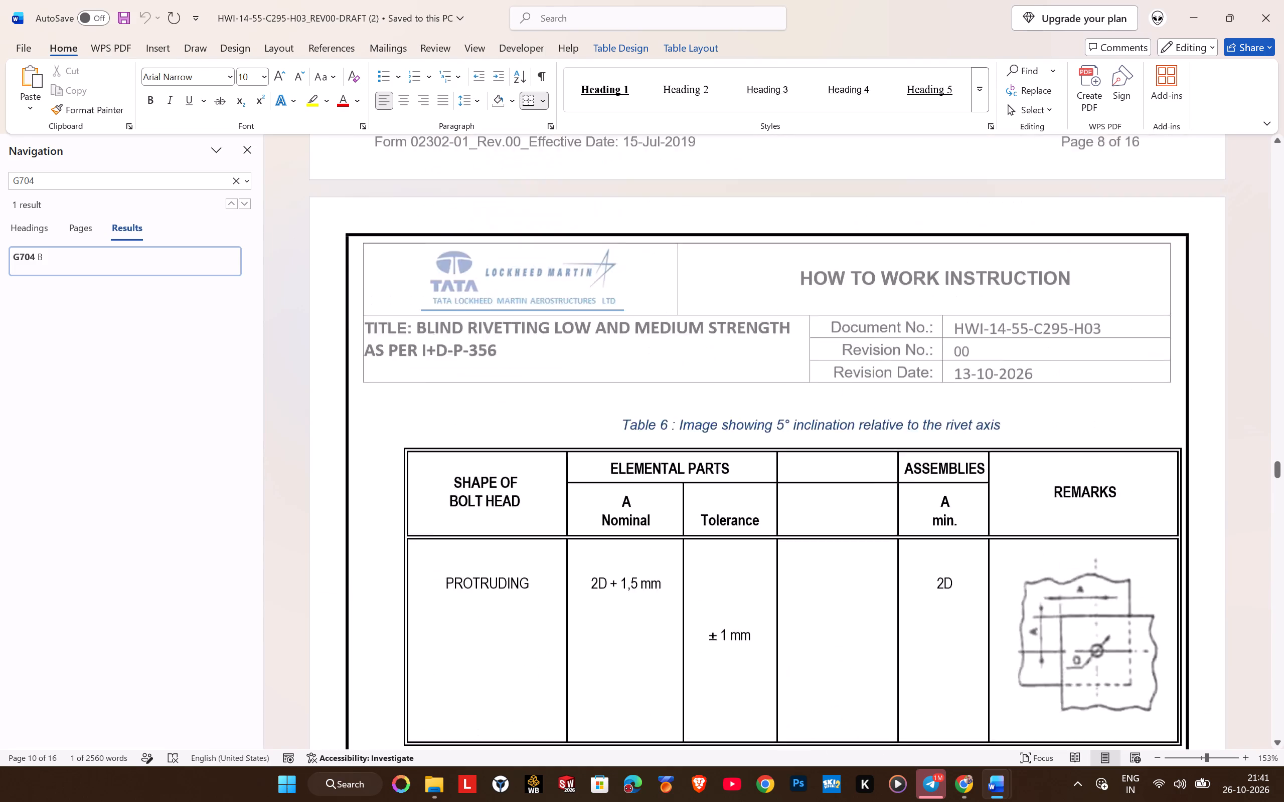
scroll(827, 516, up, 20)
scroll(827, 516, up, 9)
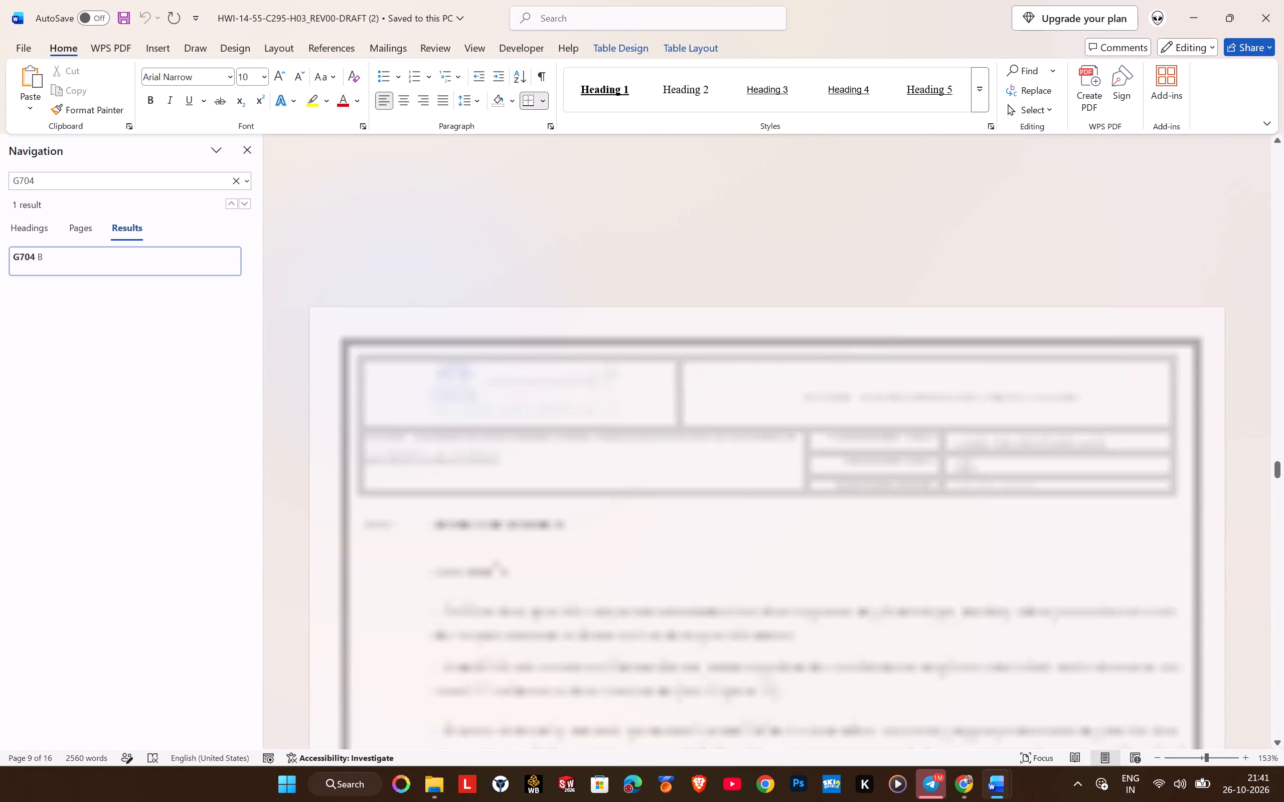
scroll(827, 516, up, 17)
scroll(827, 516, down, 4)
scroll(827, 516, up, 20)
scroll(827, 516, up, 19)
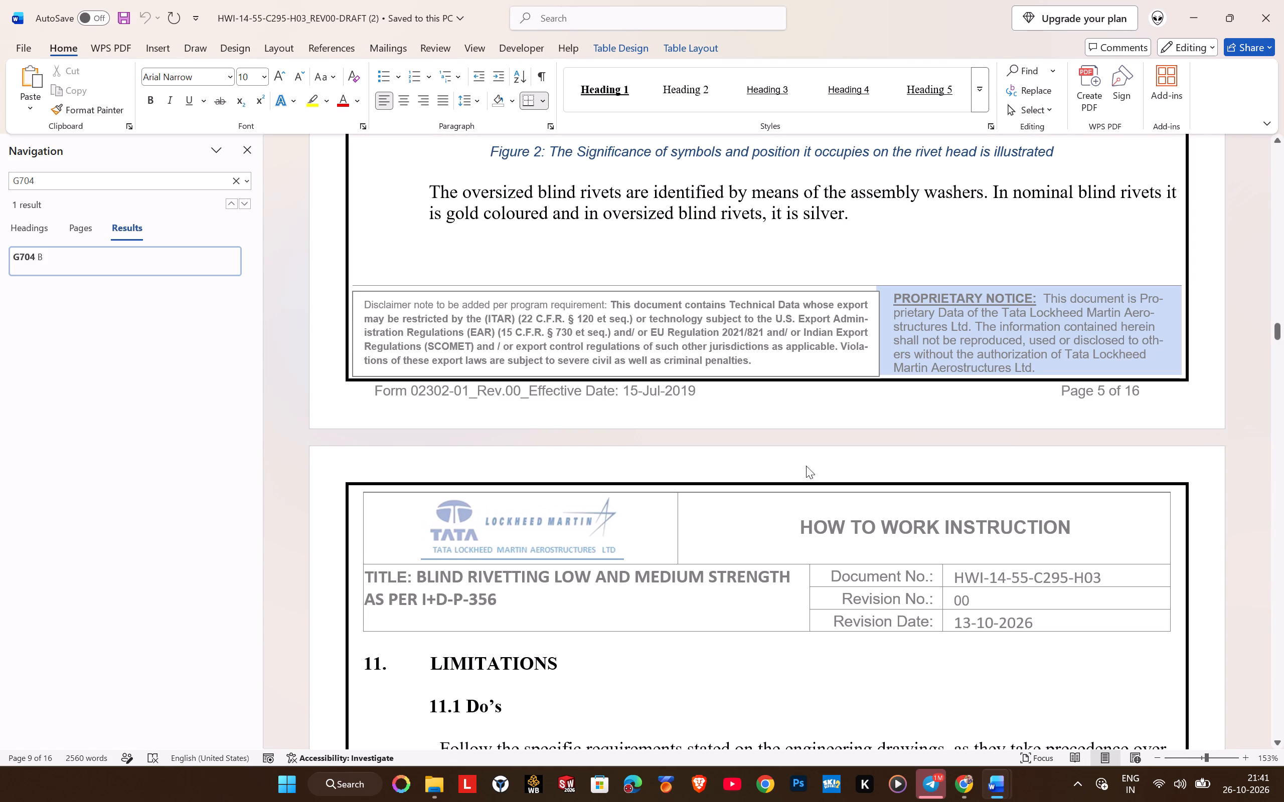
scroll(815, 405, up, 6)
scroll(815, 409, down, 2)
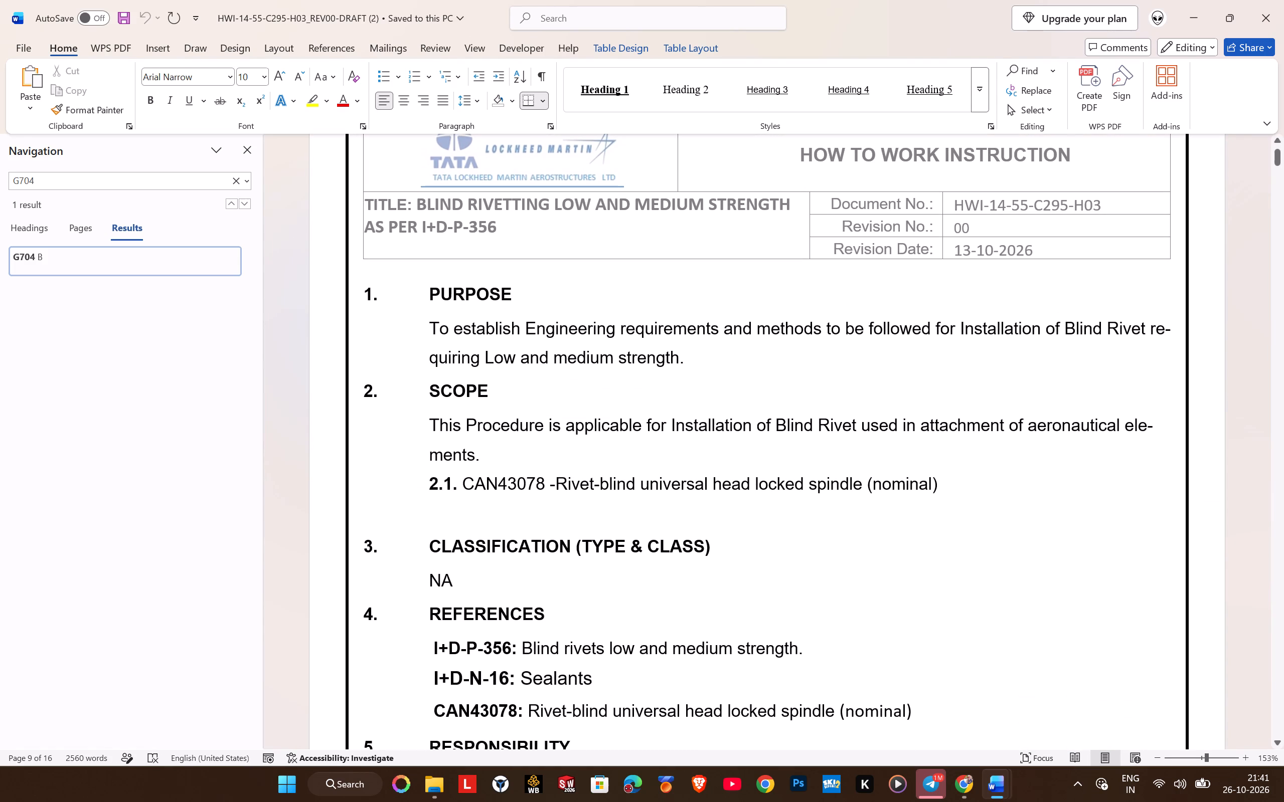
Read the opening sections of the HWI-14-55-C295-H03 blind riveting work instruction, from Purpose through Safety, for Que. 12. material.
scroll(815, 409, down, 1)
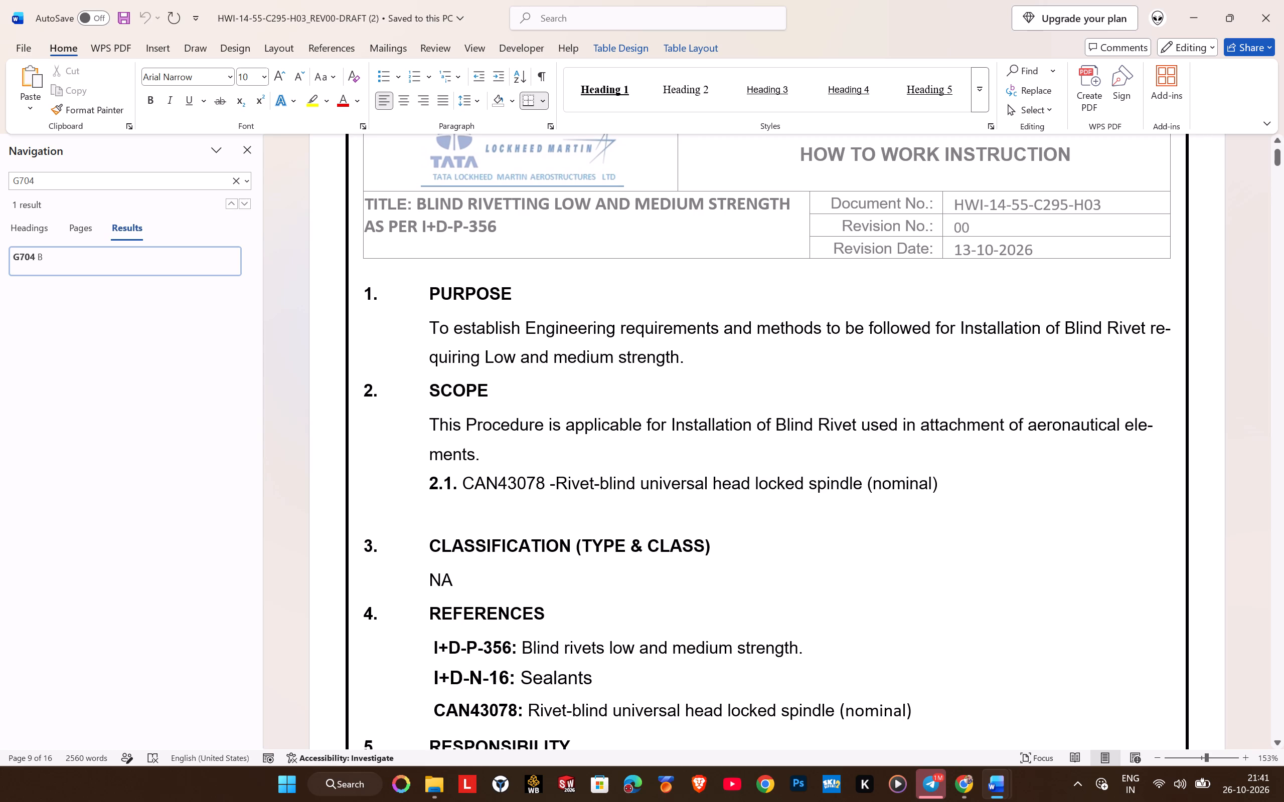
scroll(815, 409, down, 2)
scroll(815, 409, up, 7)
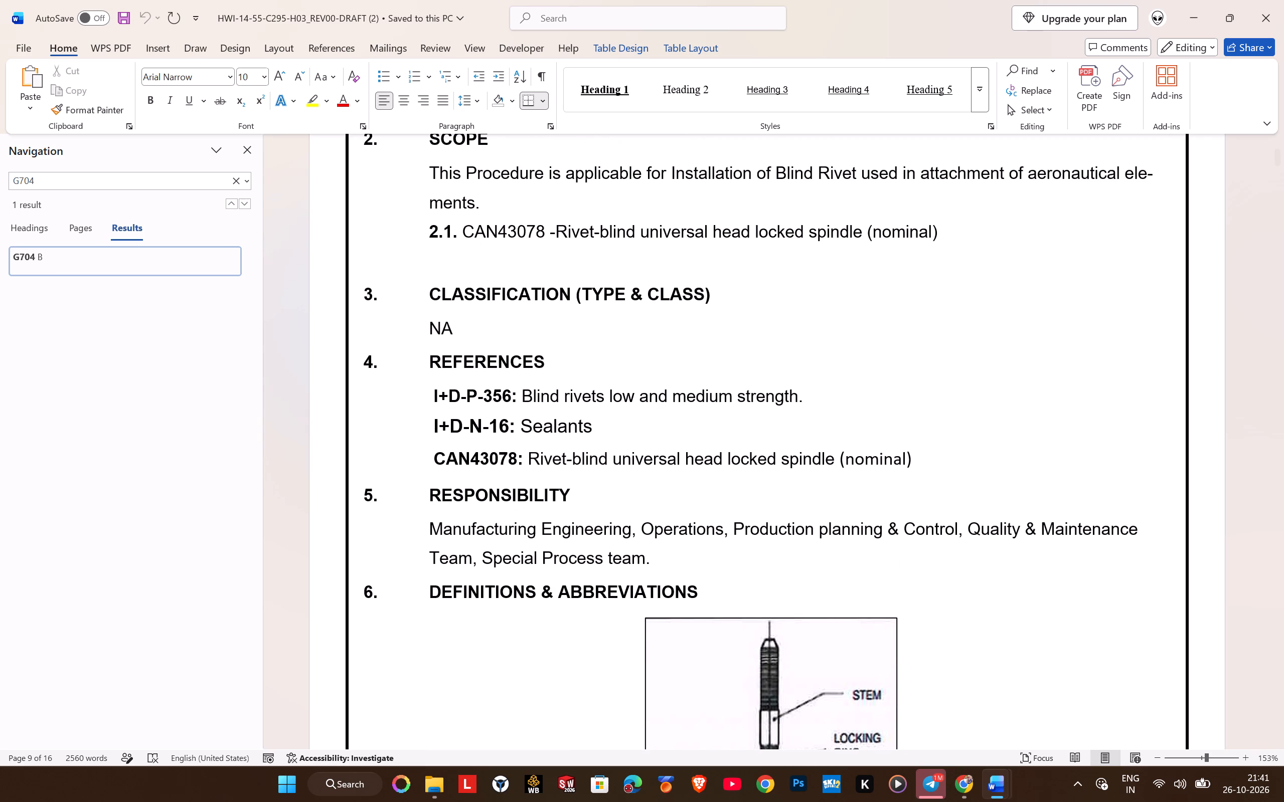
scroll(815, 409, up, 3)
scroll(815, 409, down, 8)
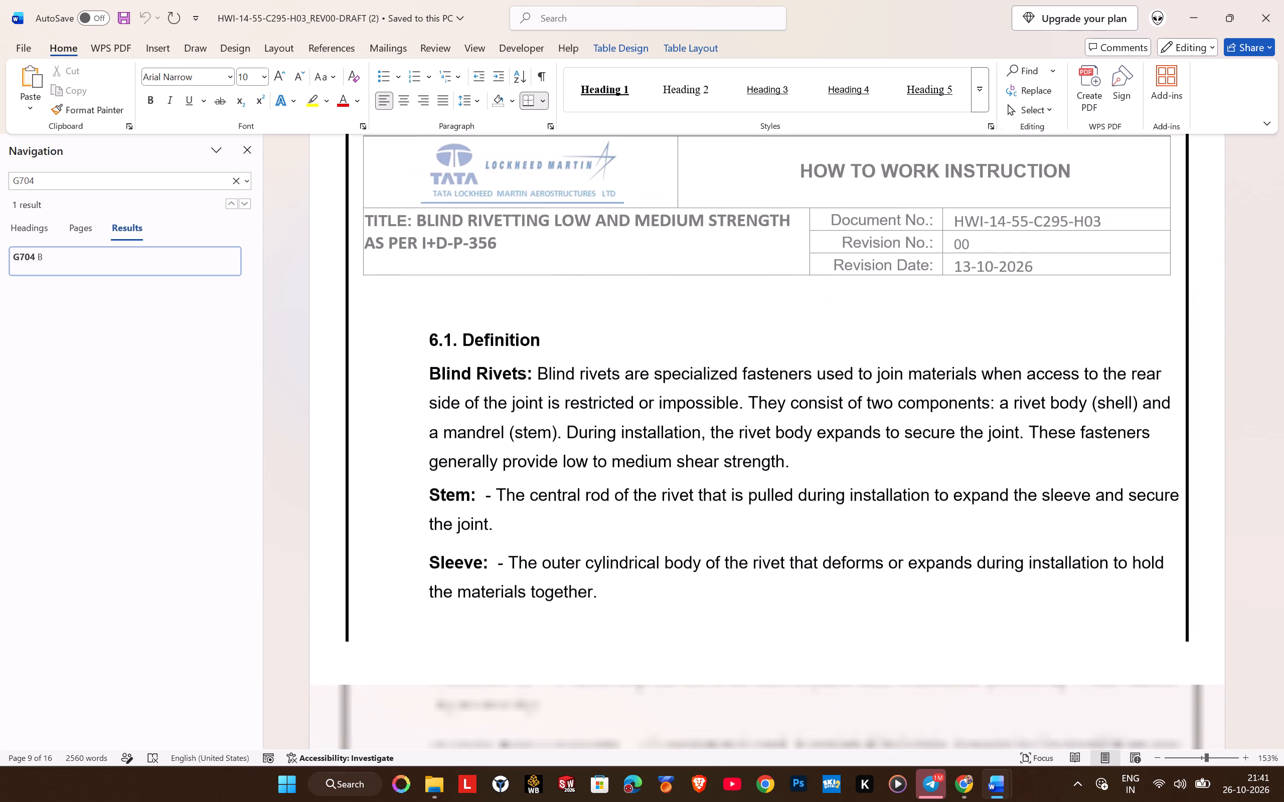
scroll(815, 409, down, 7)
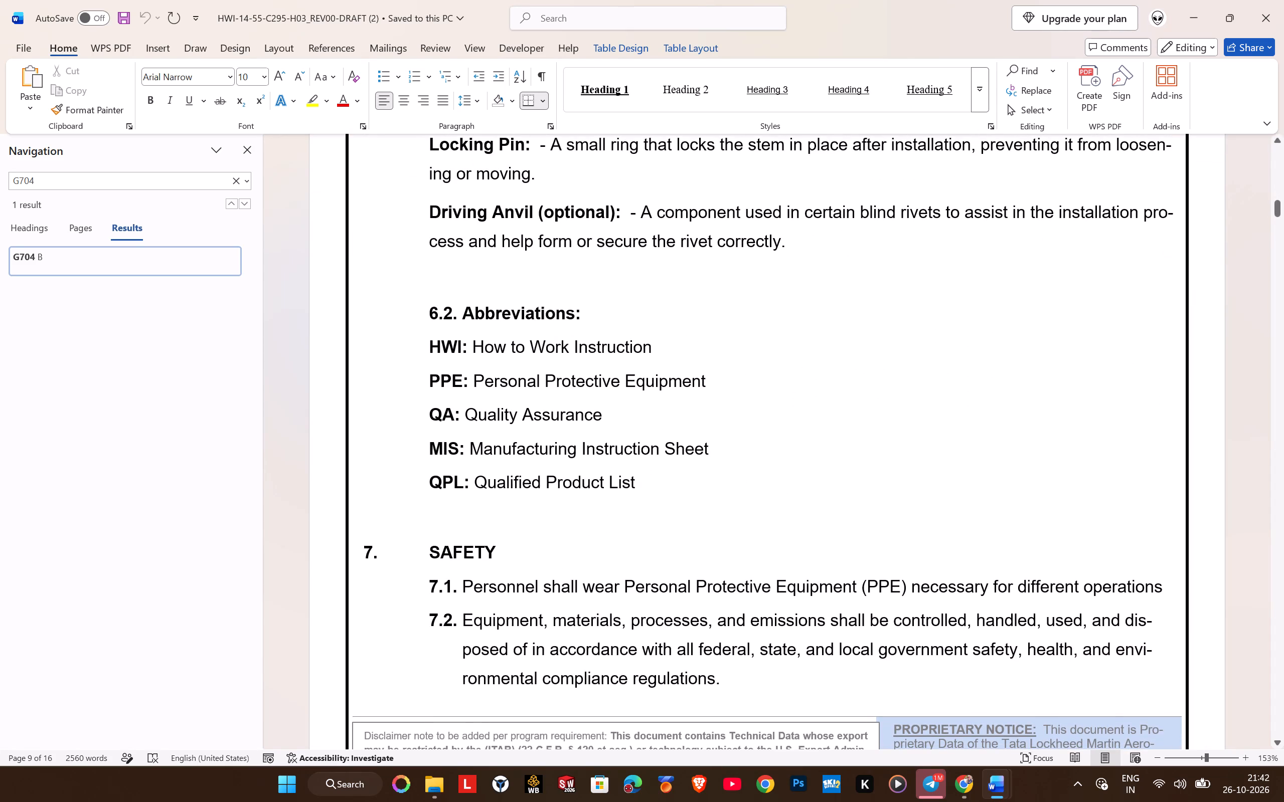
scroll(815, 409, down, 7)
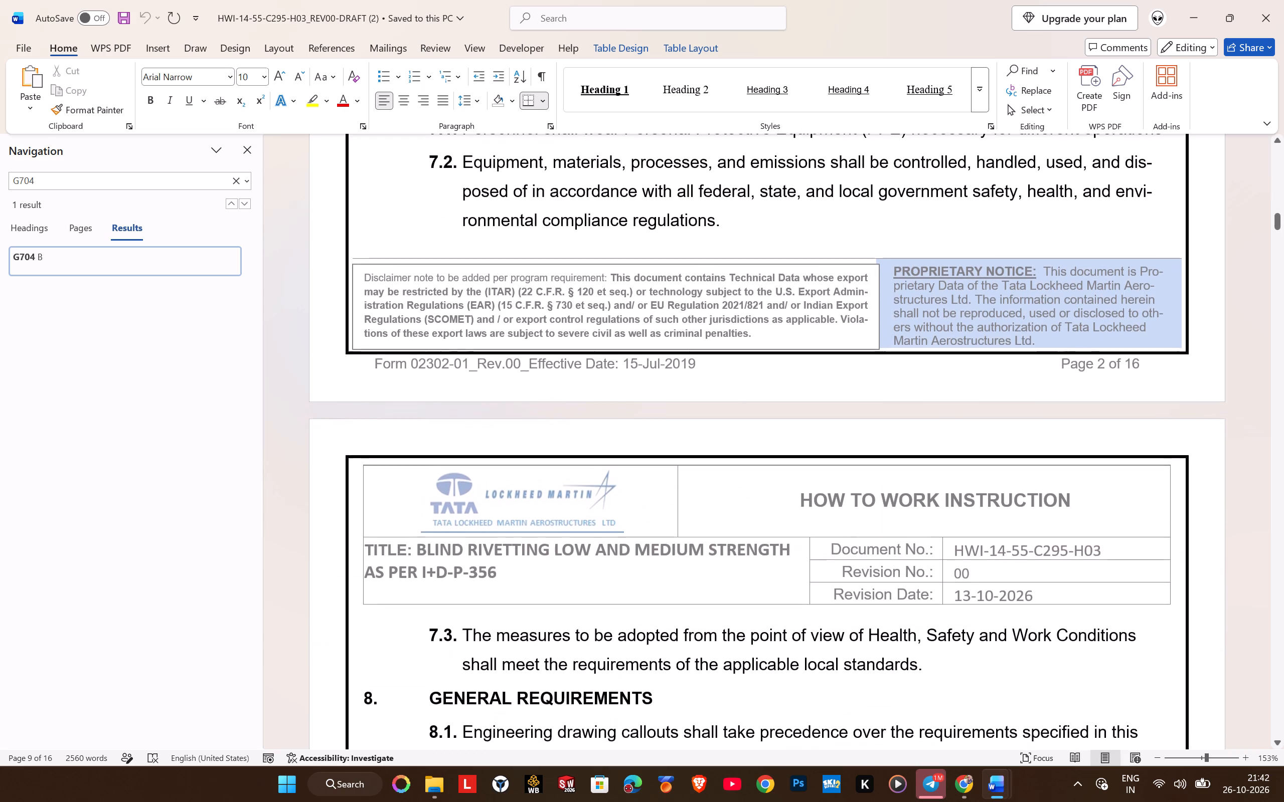
scroll(815, 409, up, 1)
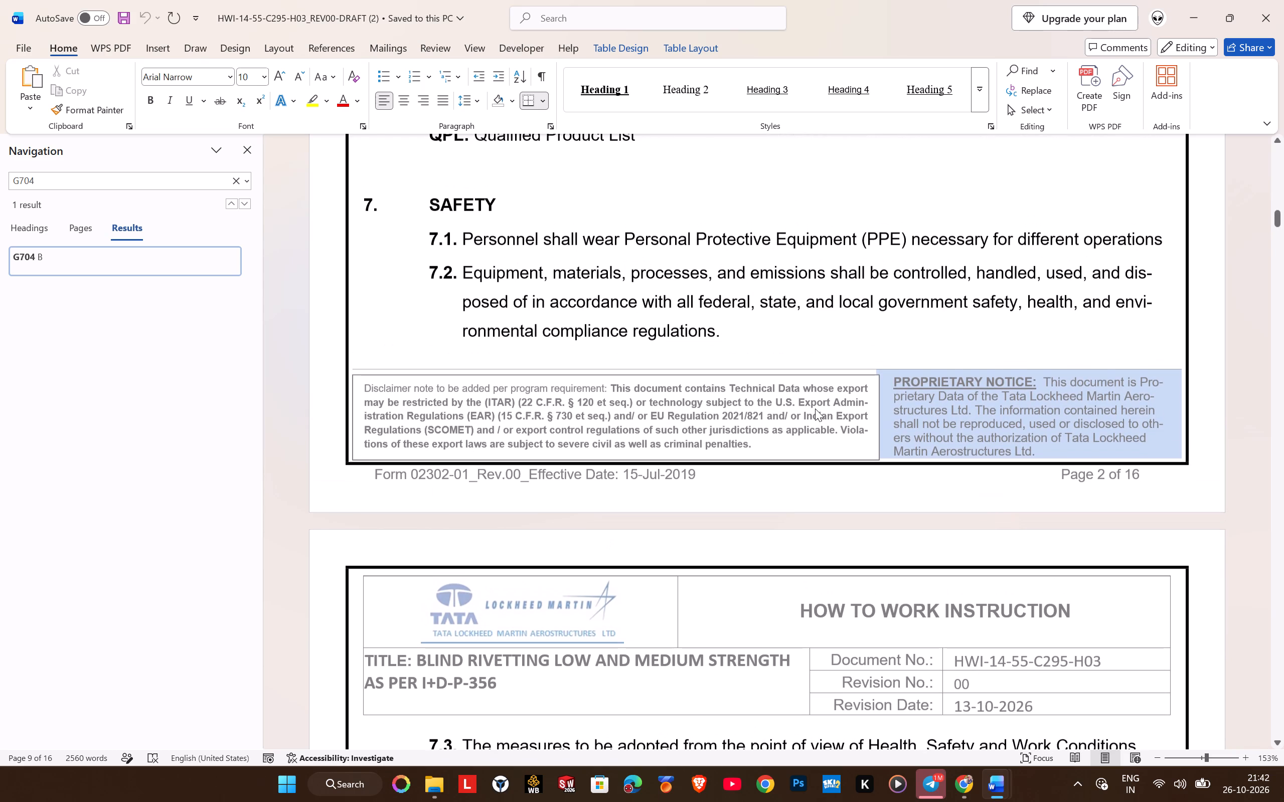
Review the rivet material and sleeve diameter tables and the 10.2 Designation text in the work instruction.
scroll(815, 409, down, 6)
scroll(815, 409, up, 3)
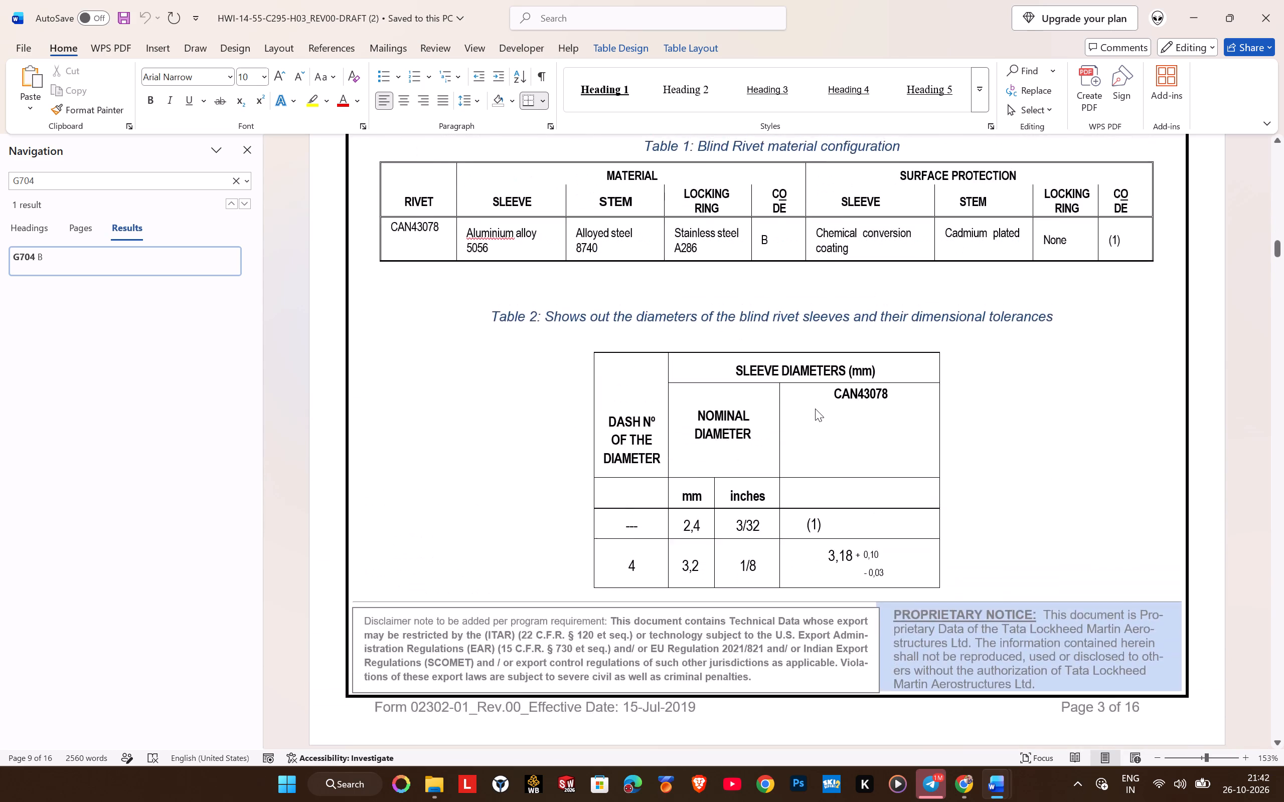
scroll(815, 409, up, 1)
scroll(815, 409, down, 15)
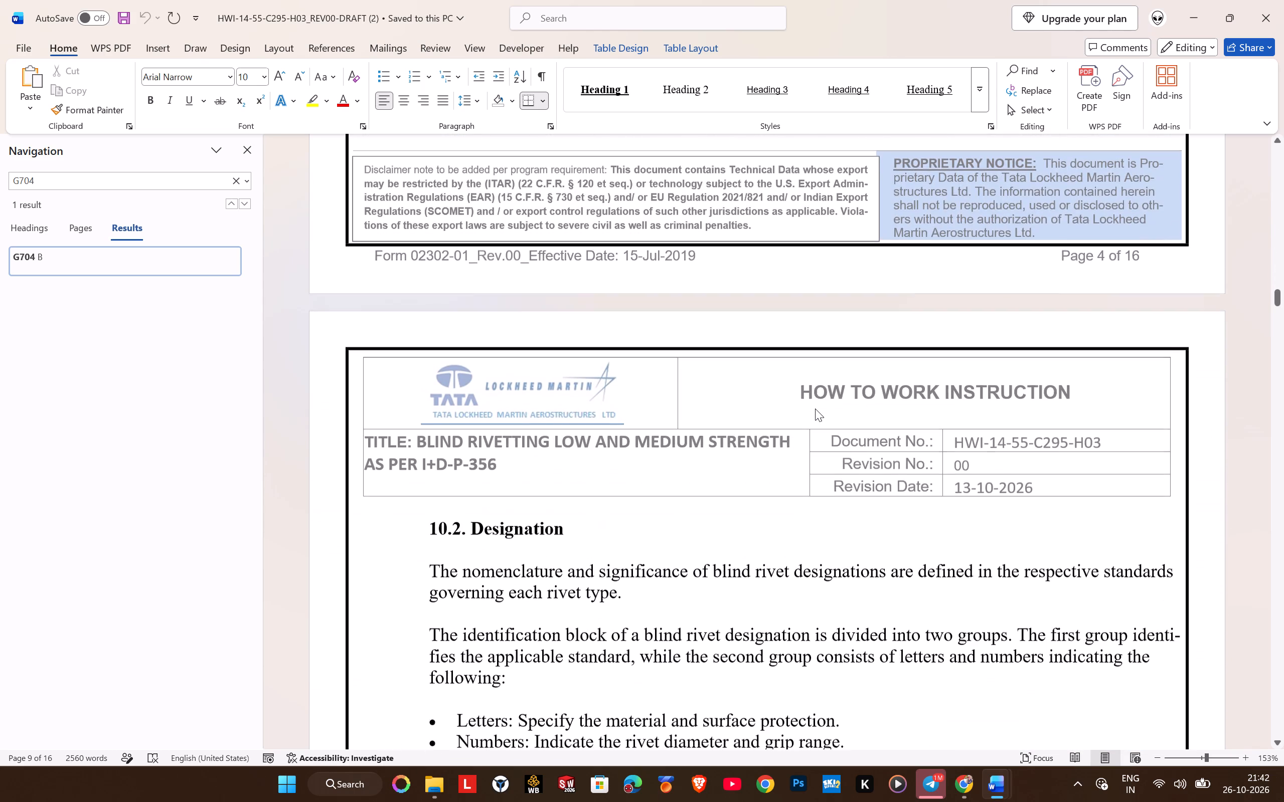
scroll(815, 409, down, 2)
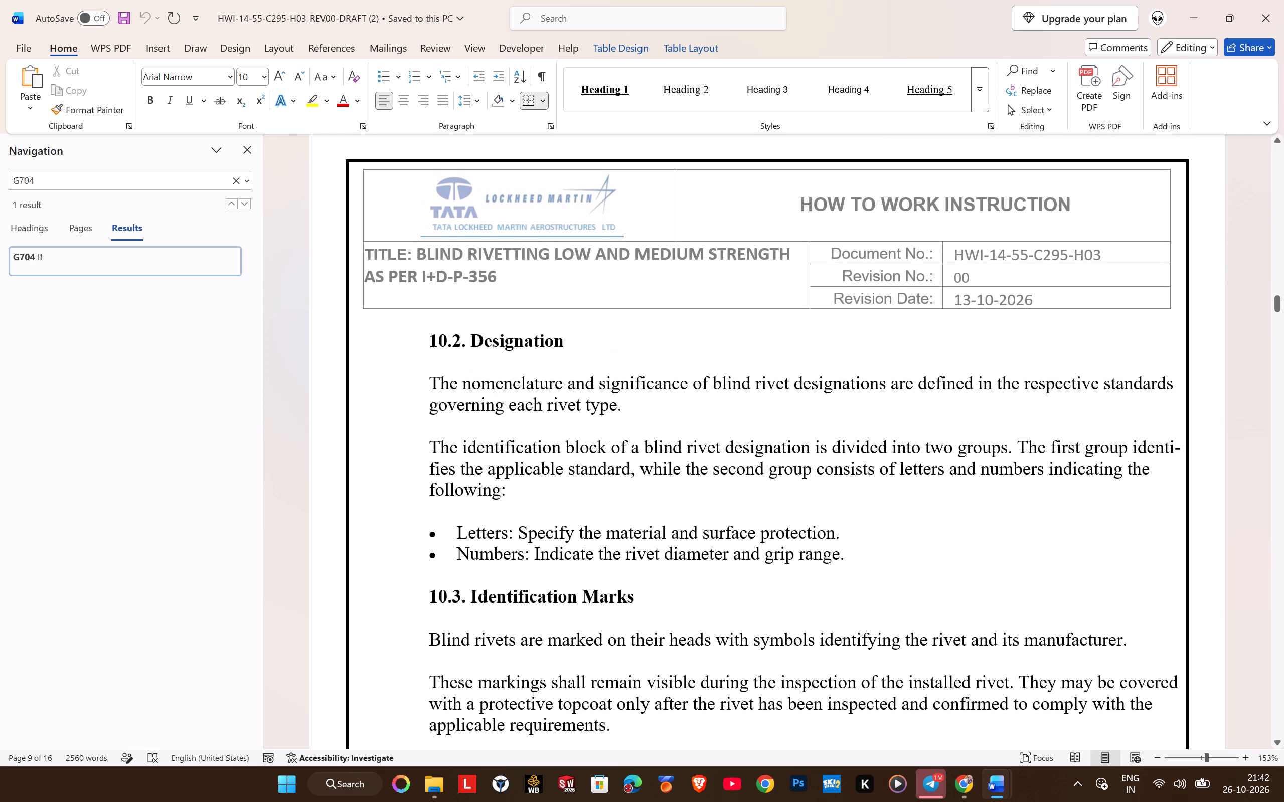
Read the 11. Limitations section of the work instruction, covering both the Do's and the Don'ts.
scroll(815, 409, down, 10)
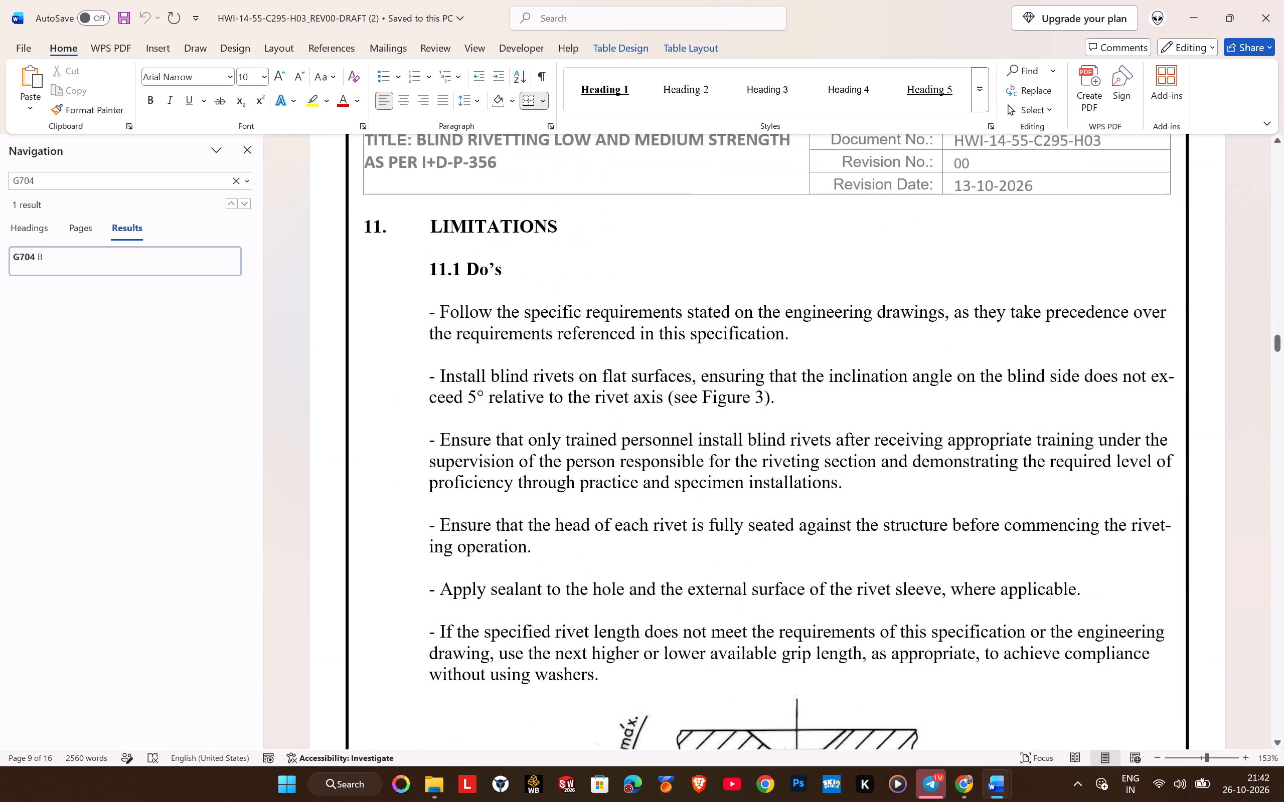
scroll(815, 409, down, 2)
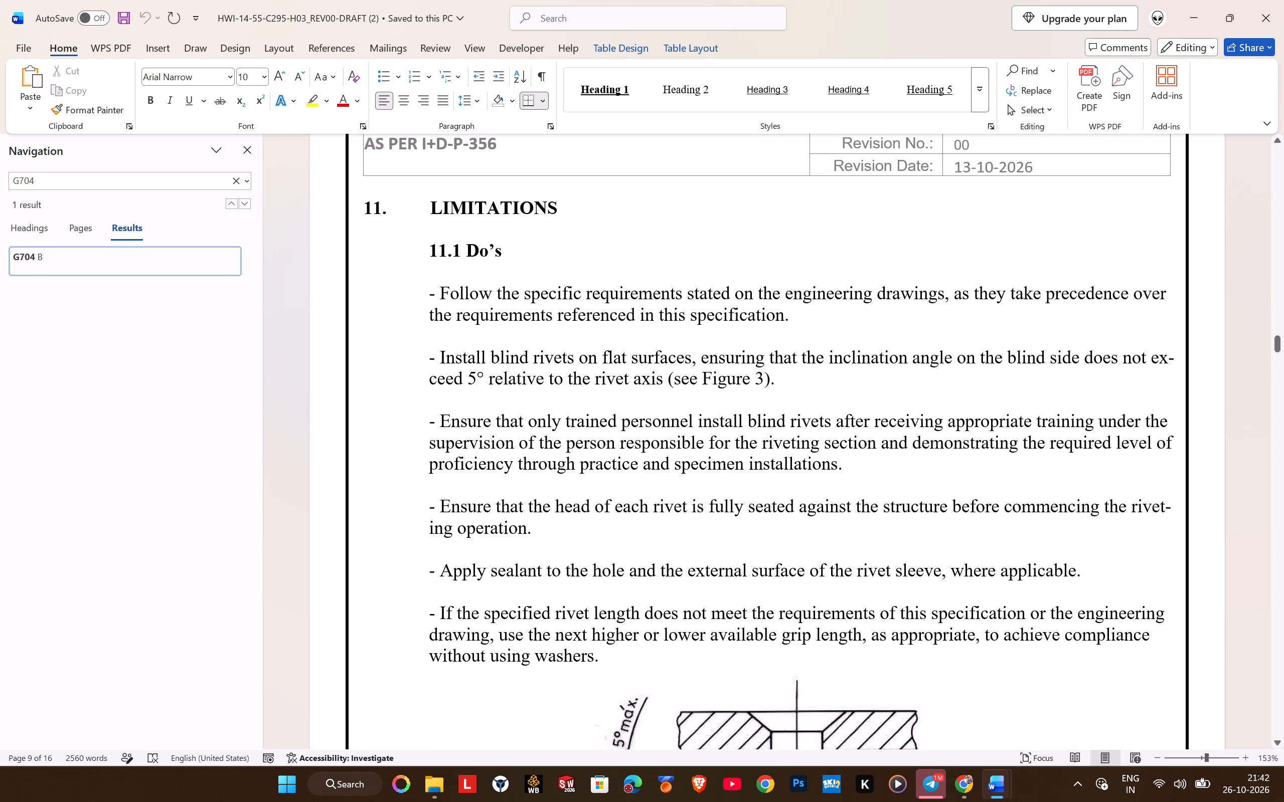
scroll(815, 409, down, 3)
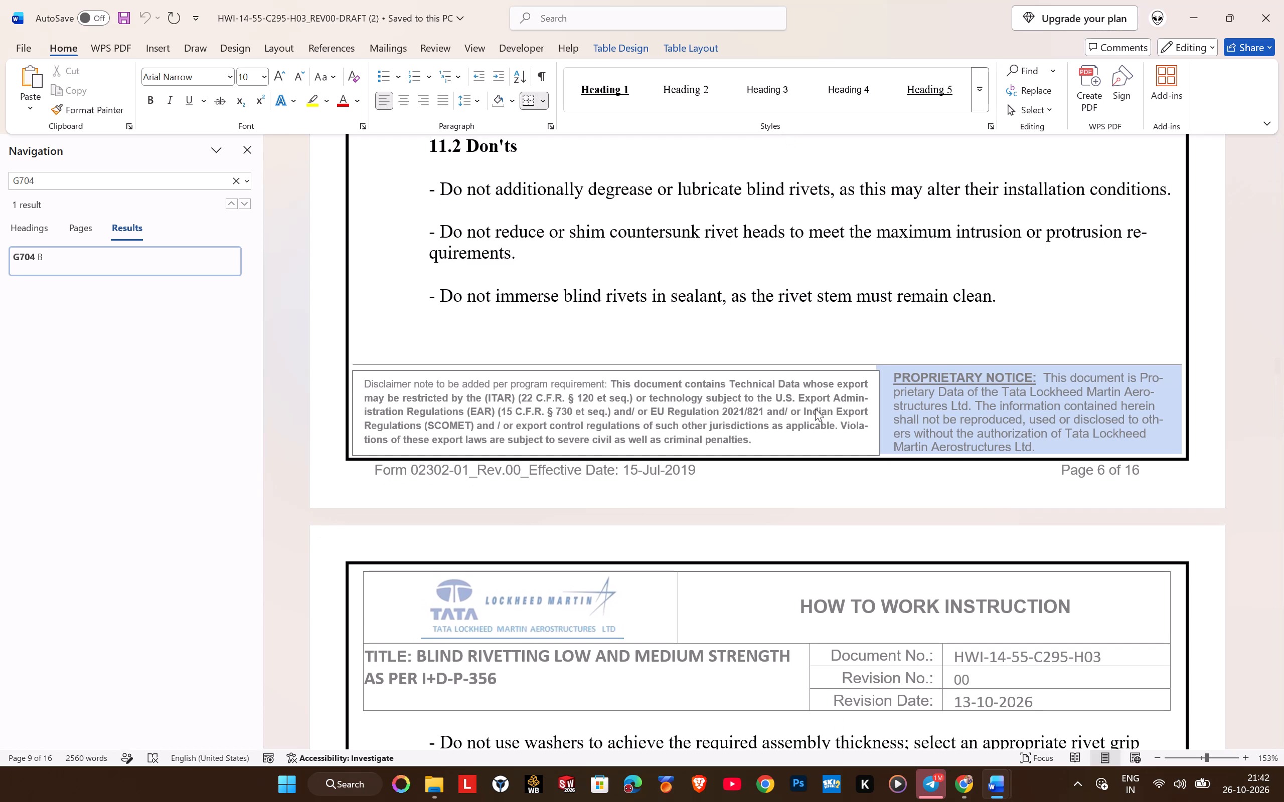
scroll(815, 409, up, 1)
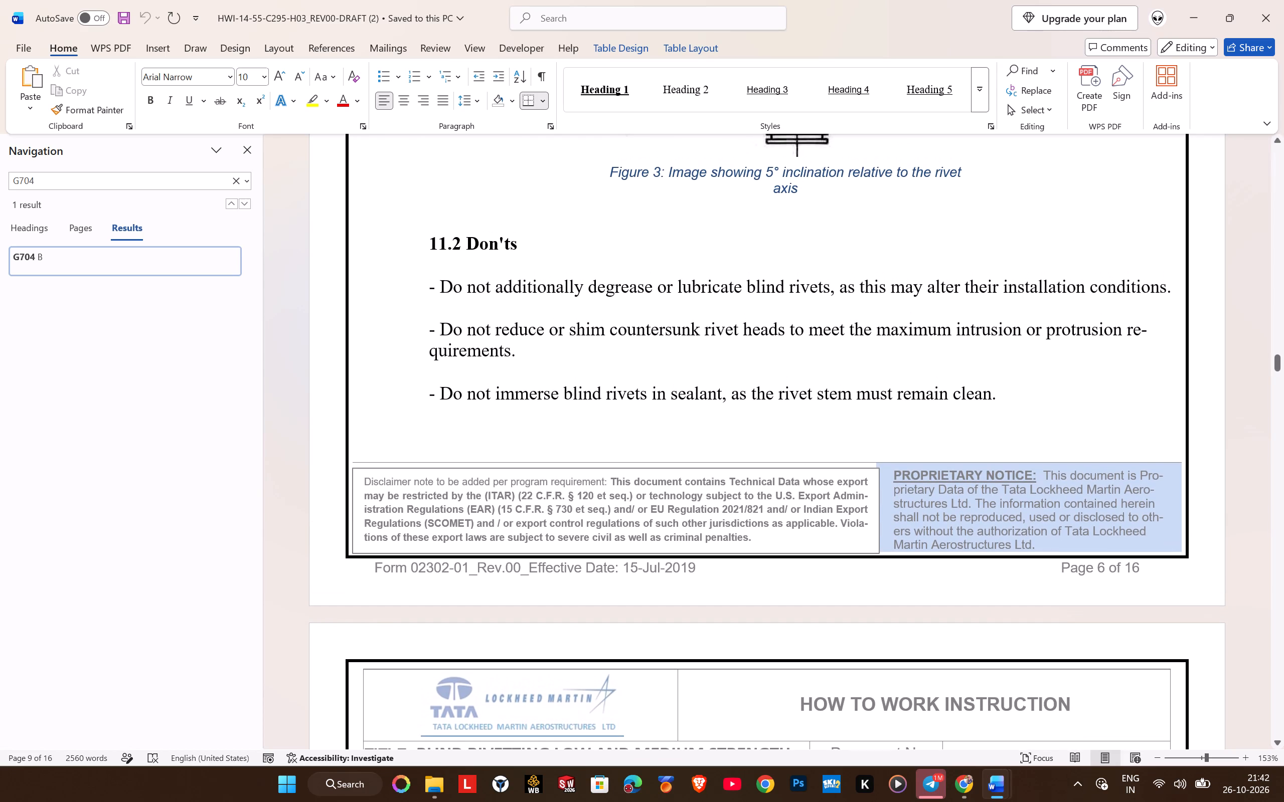
drag(712, 386, 444, 386)
click(375, 364)
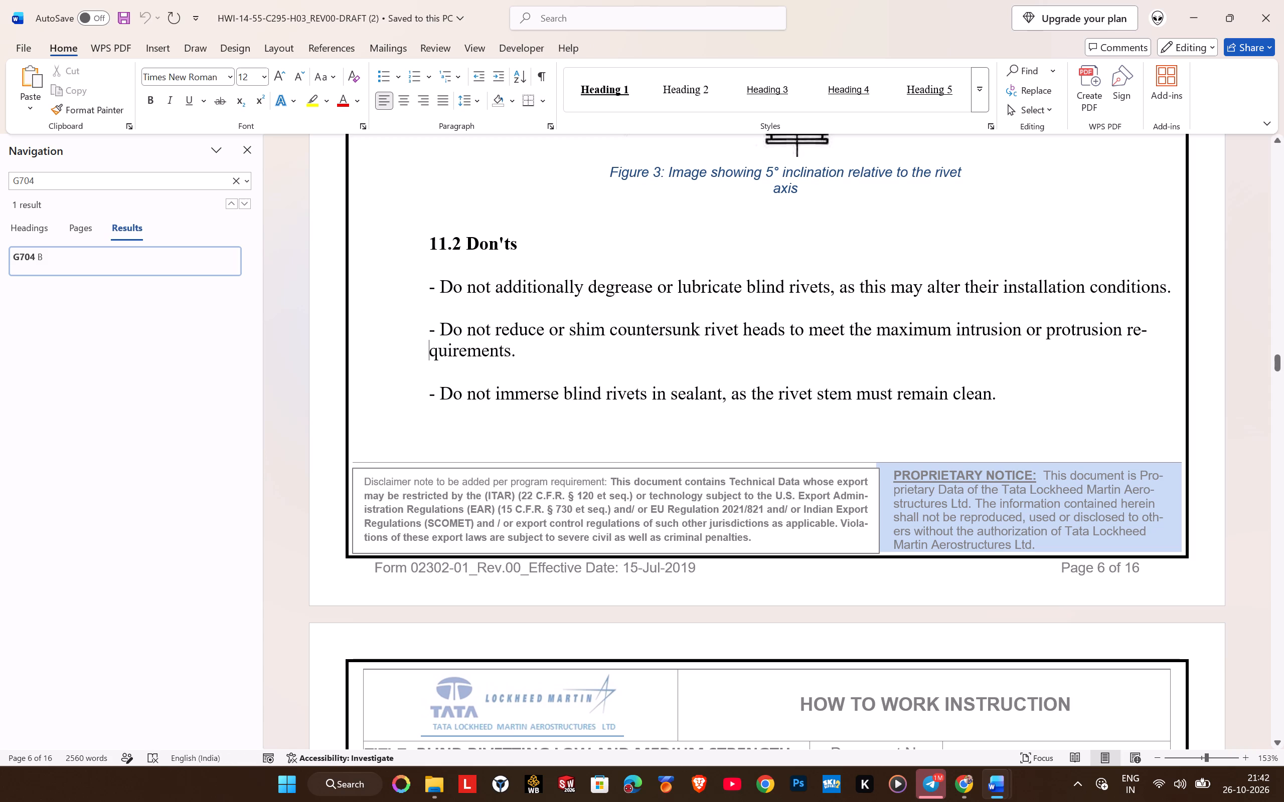
Review sections 12 to 14 on reception inspection, arrangement of fasteners and holes, including Table 5 and the drilled-hole figure.
scroll(484, 411, down, 7)
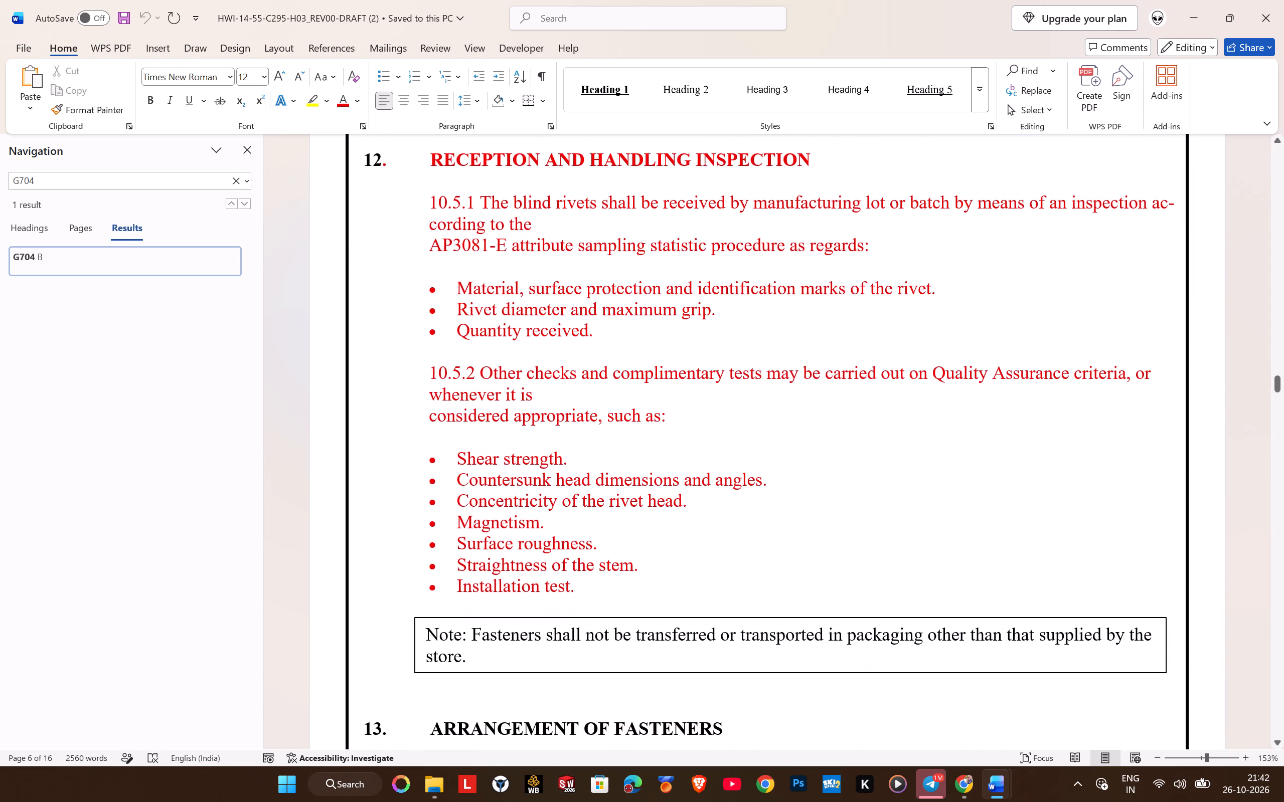
scroll(484, 411, down, 3)
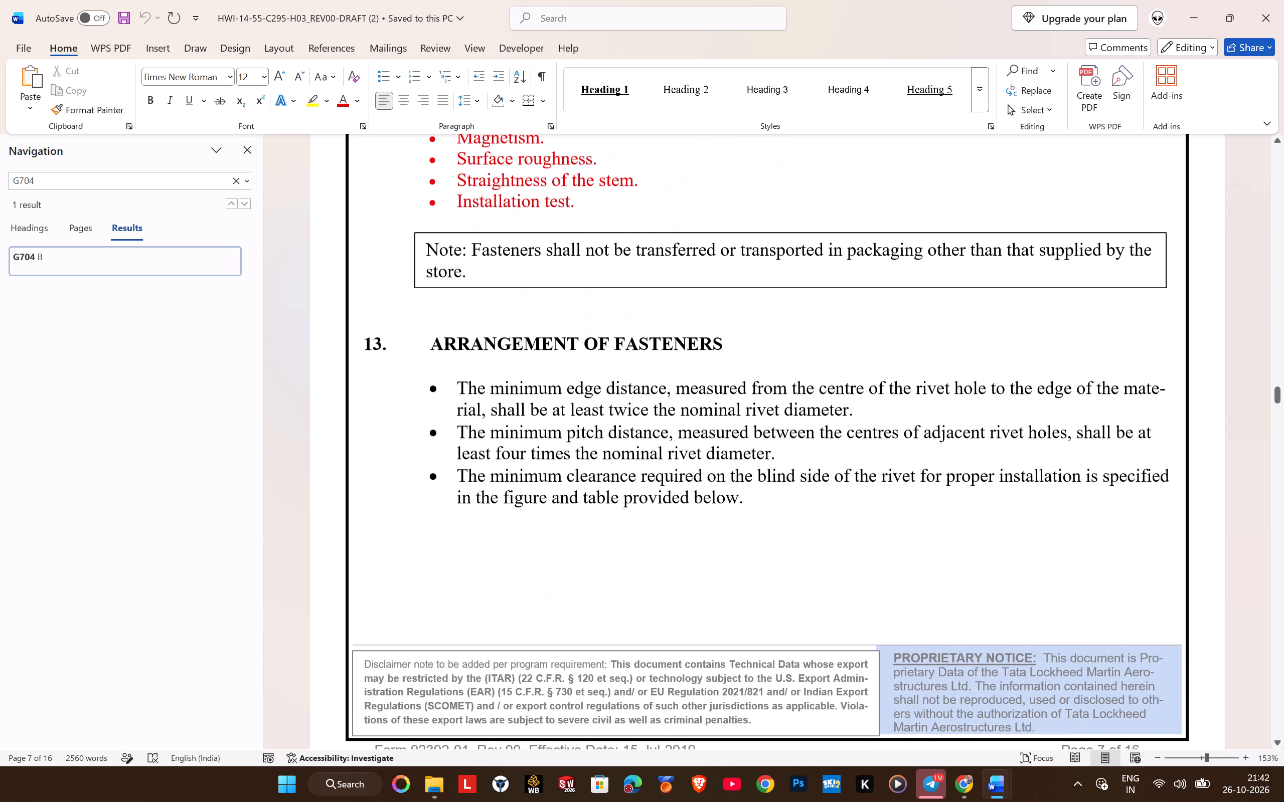
scroll(484, 411, down, 7)
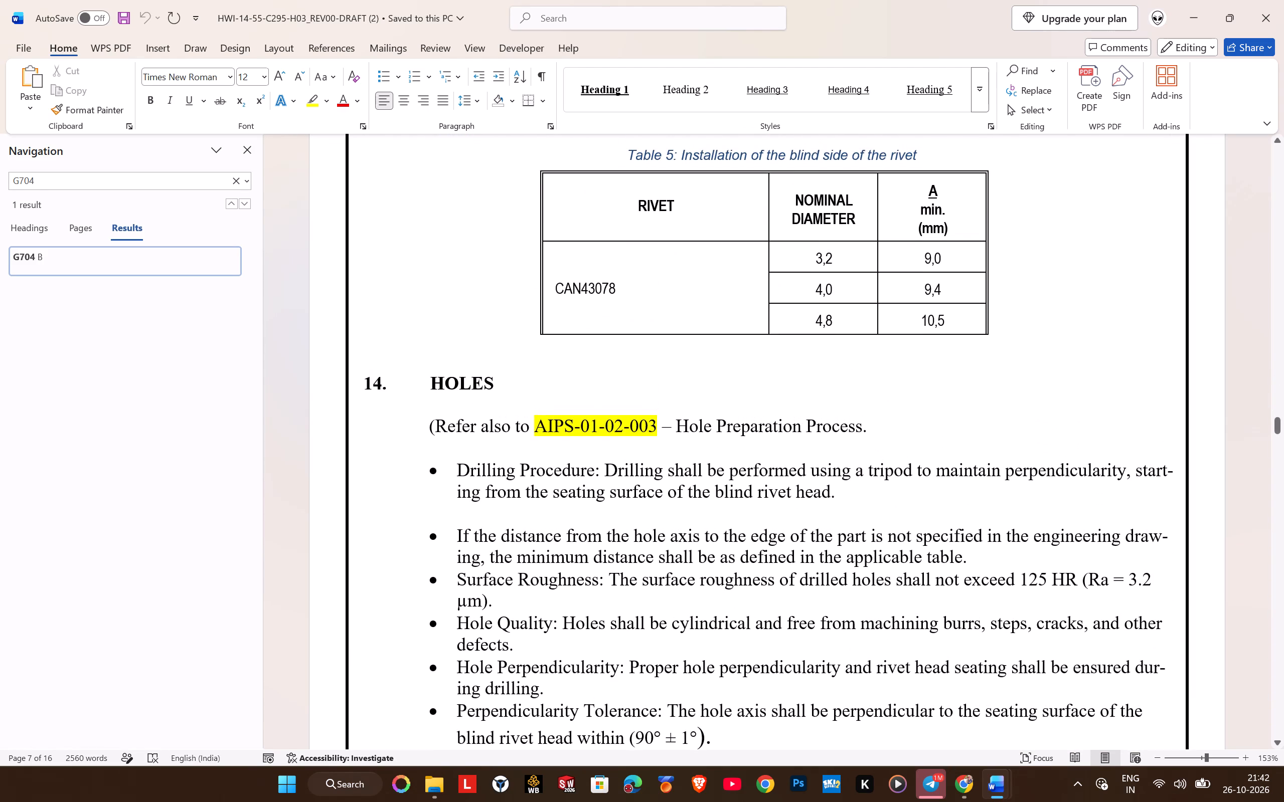
scroll(484, 411, down, 3)
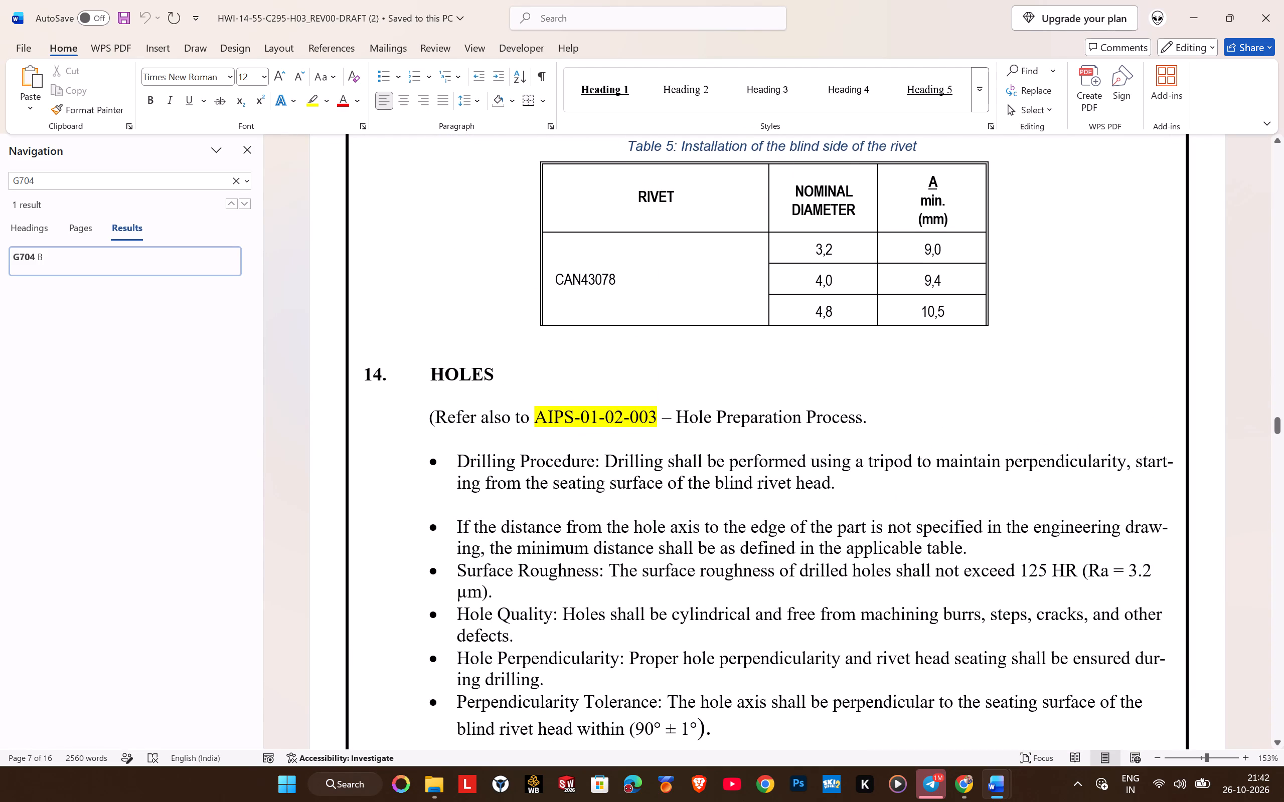
scroll(484, 411, down, 6)
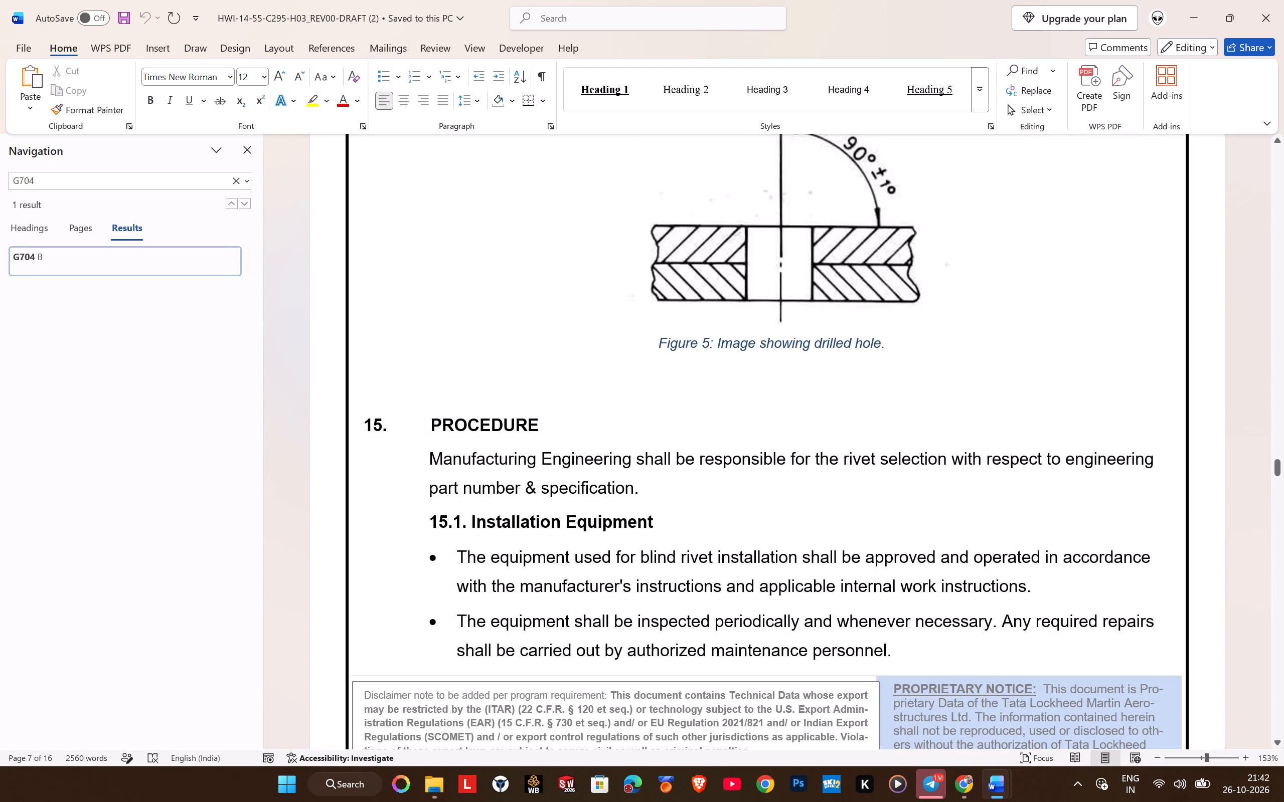
Read section 15 Procedure, covering installation equipment, rivet installation and surface protection.
scroll(484, 411, down, 10)
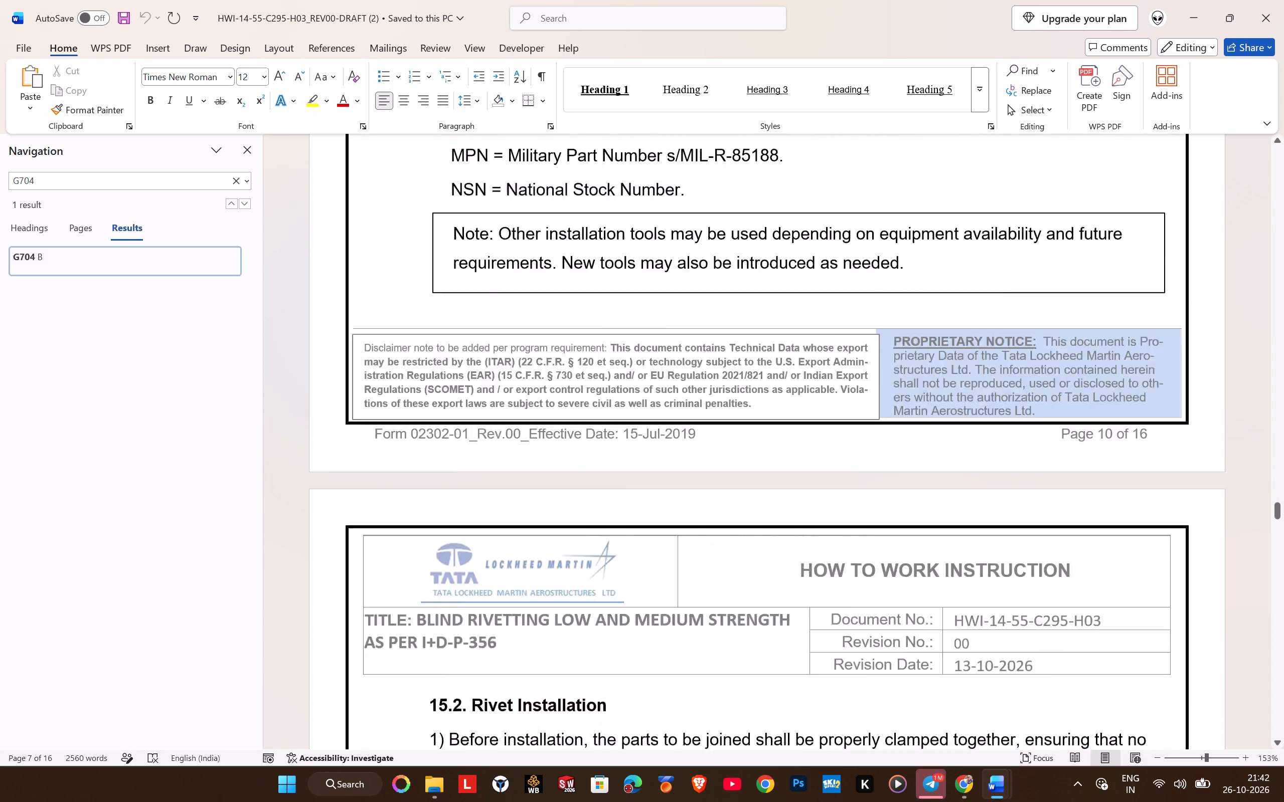
scroll(484, 411, down, 2)
scroll(484, 411, up, 7)
scroll(484, 411, down, 5)
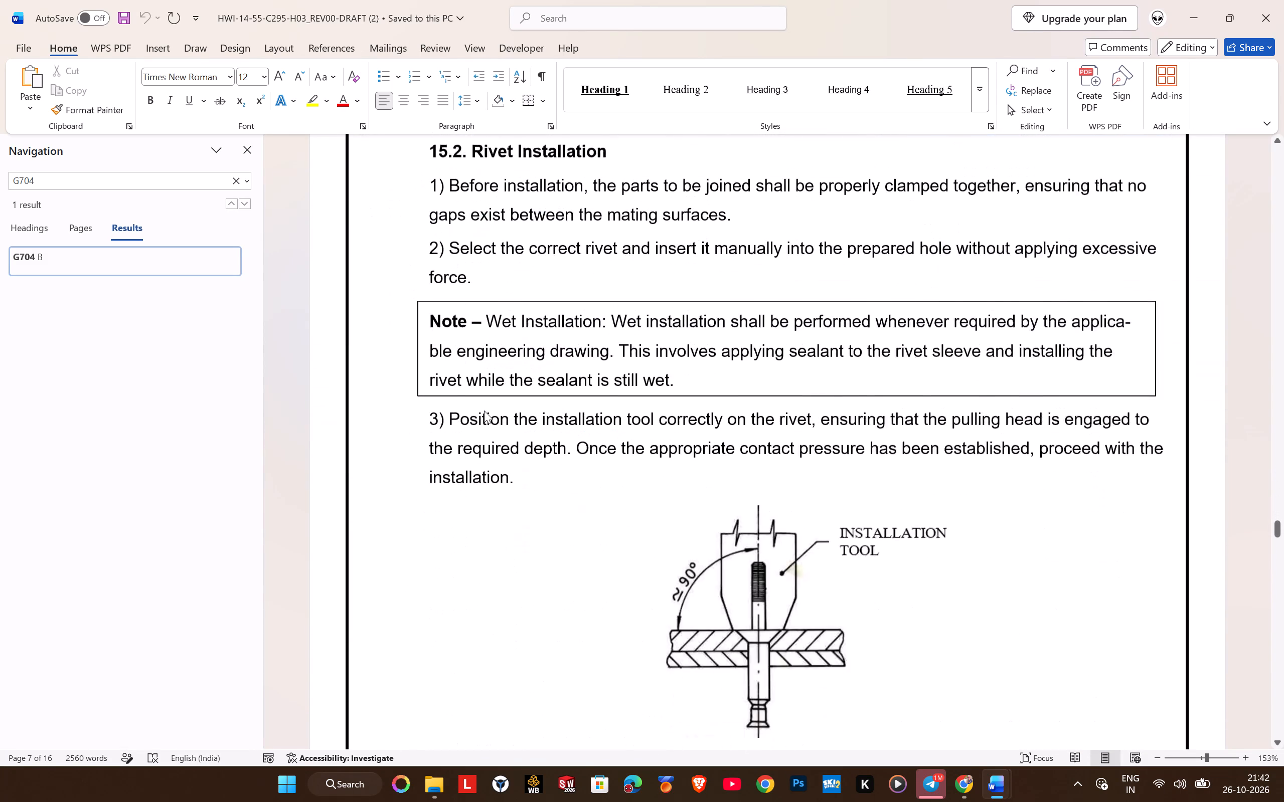
scroll(484, 411, up, 1)
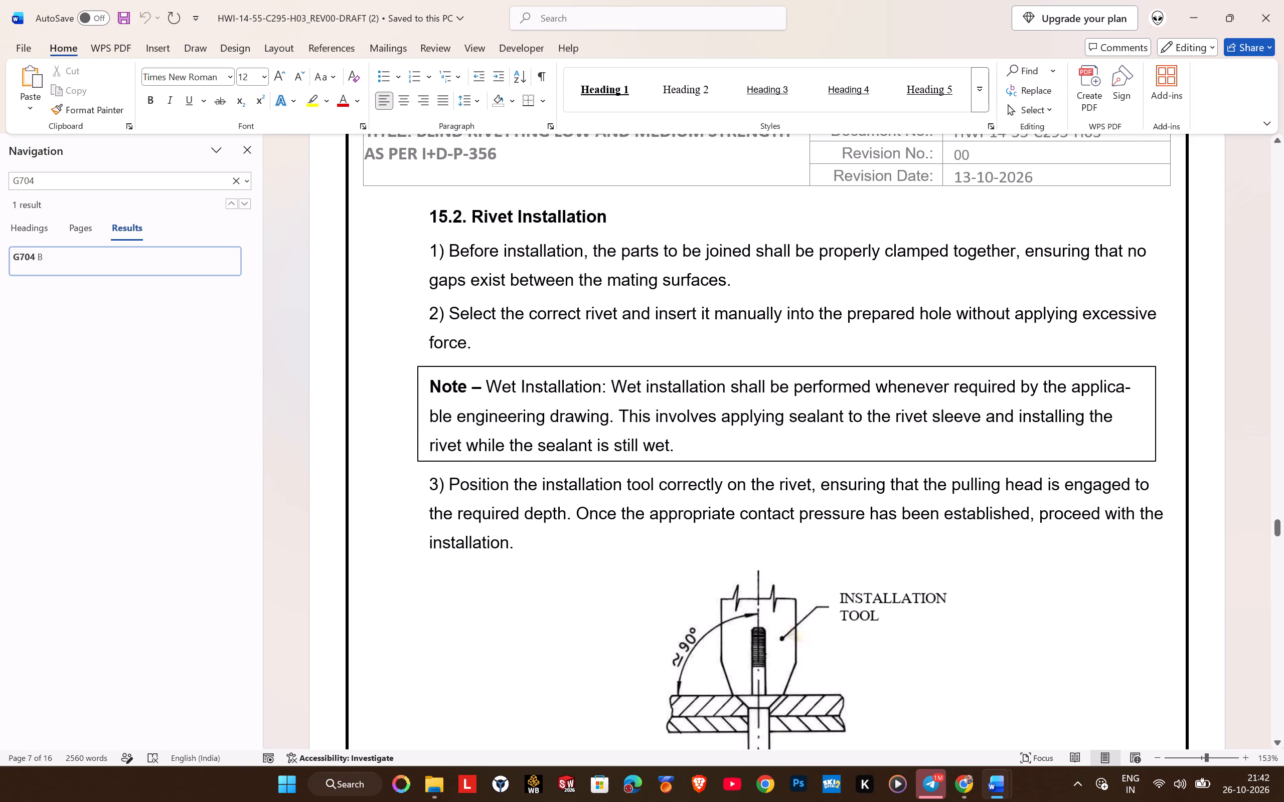
scroll(484, 411, down, 2)
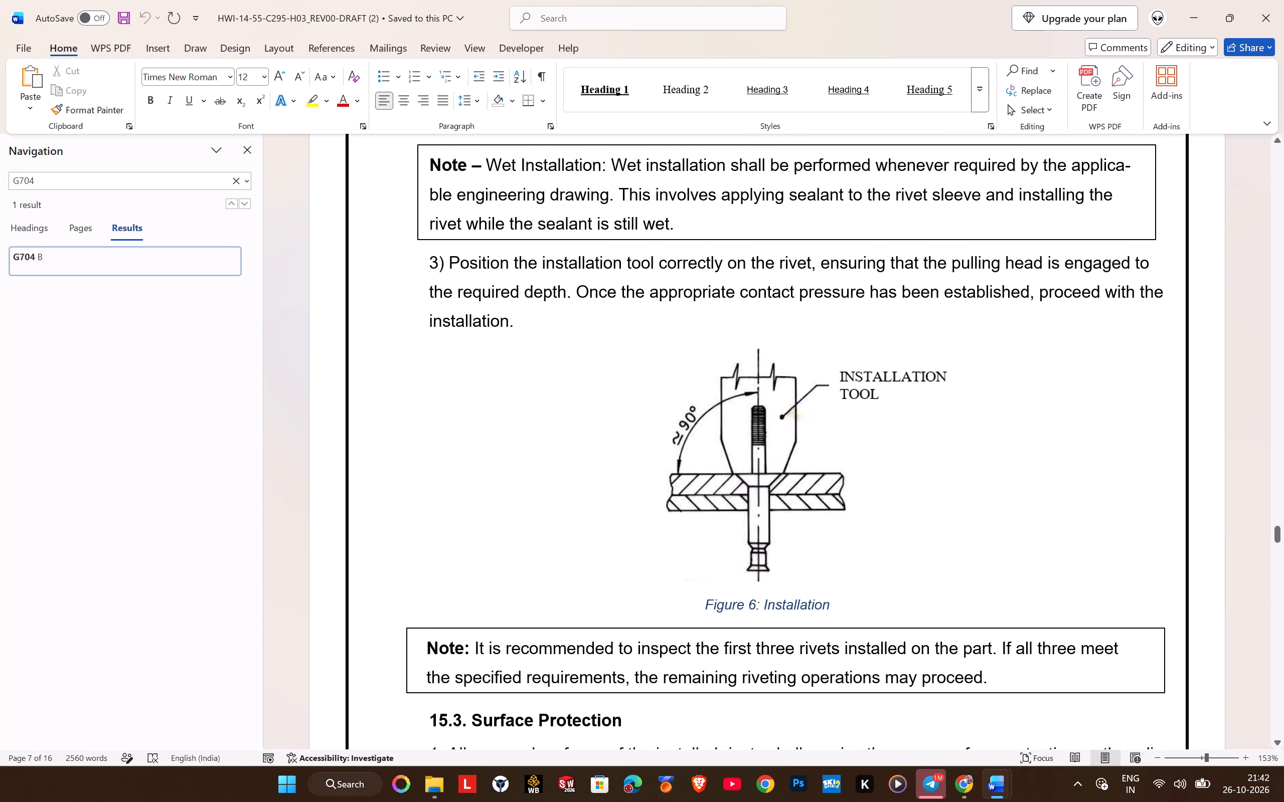
scroll(484, 411, down, 4)
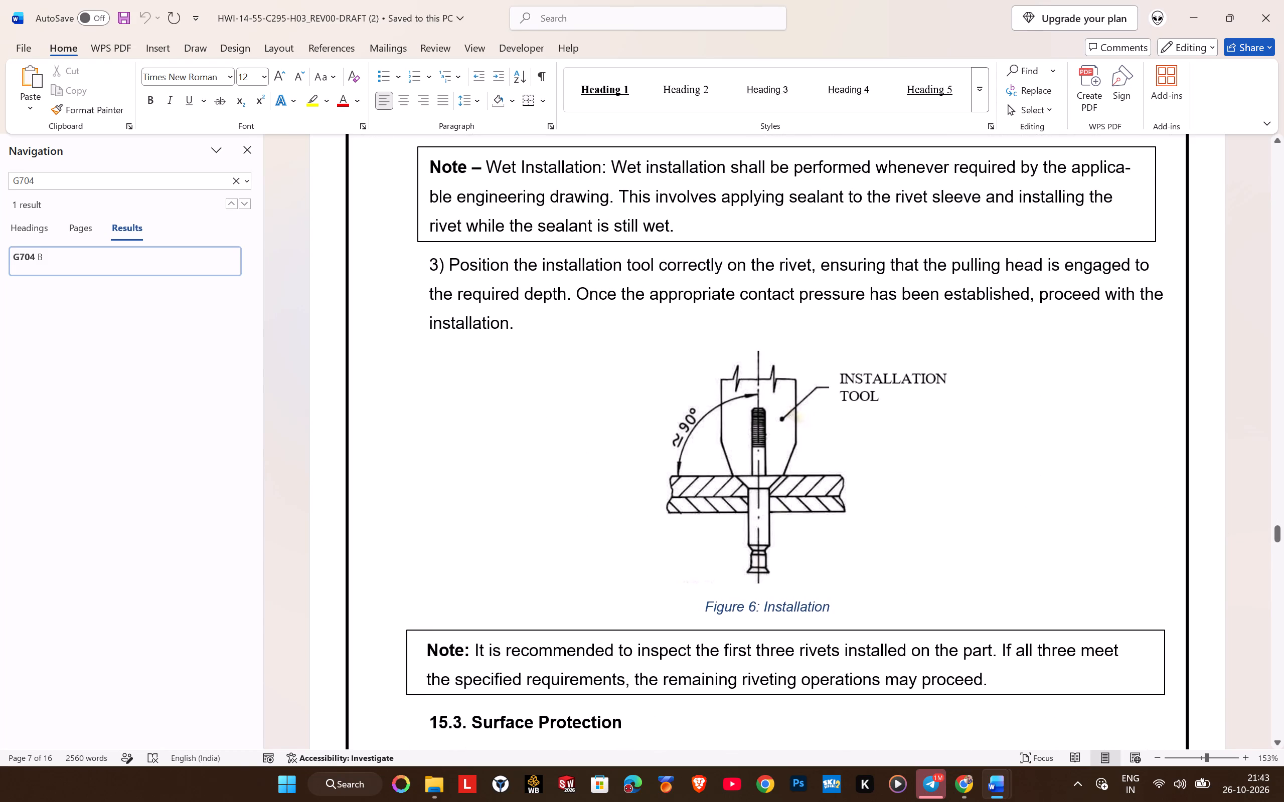
scroll(484, 411, down, 3)
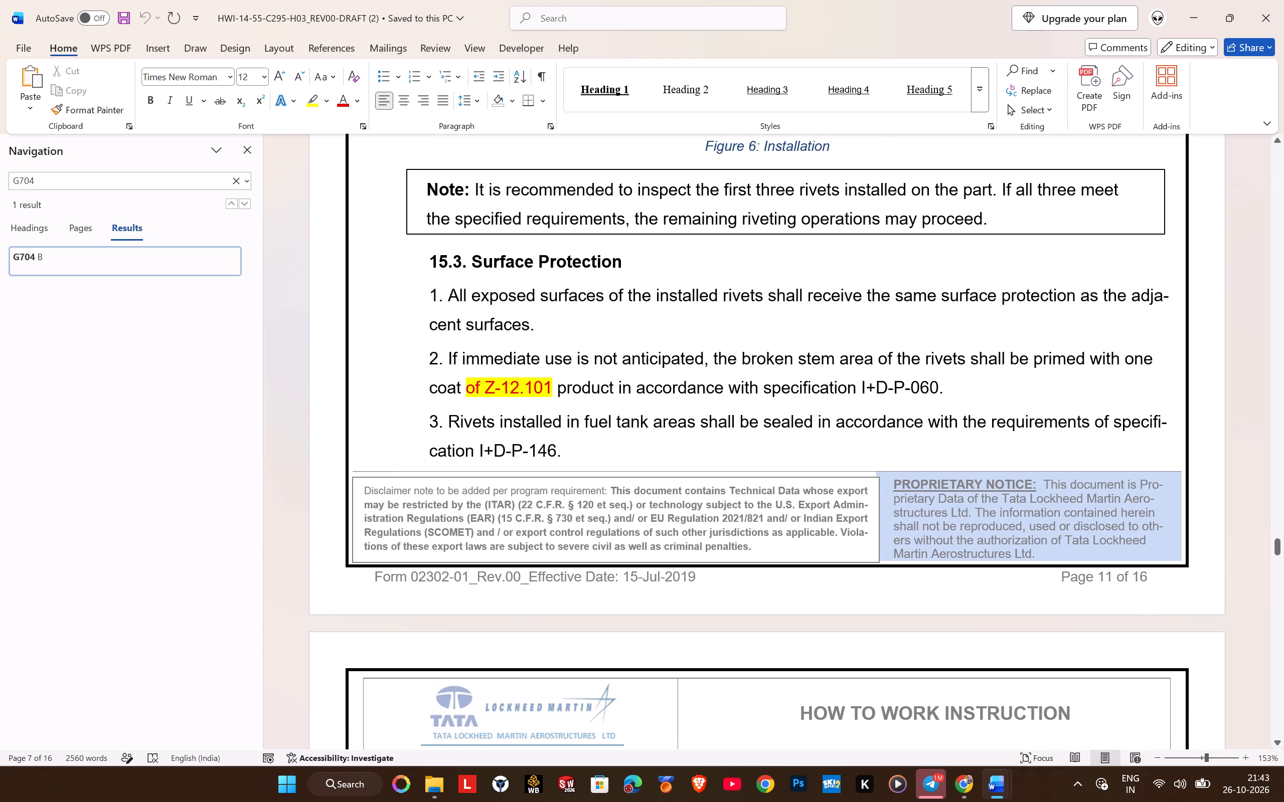
scroll(484, 411, down, 2)
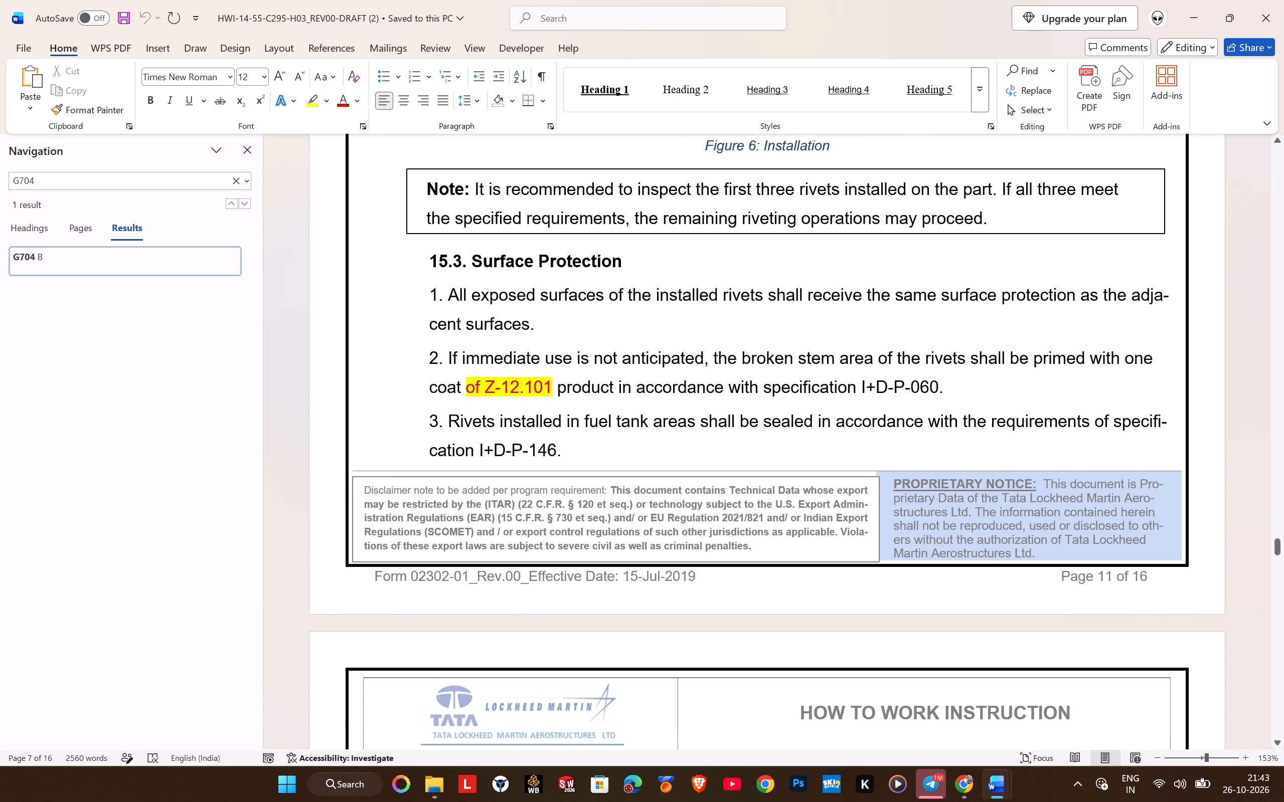
scroll(484, 411, down, 1)
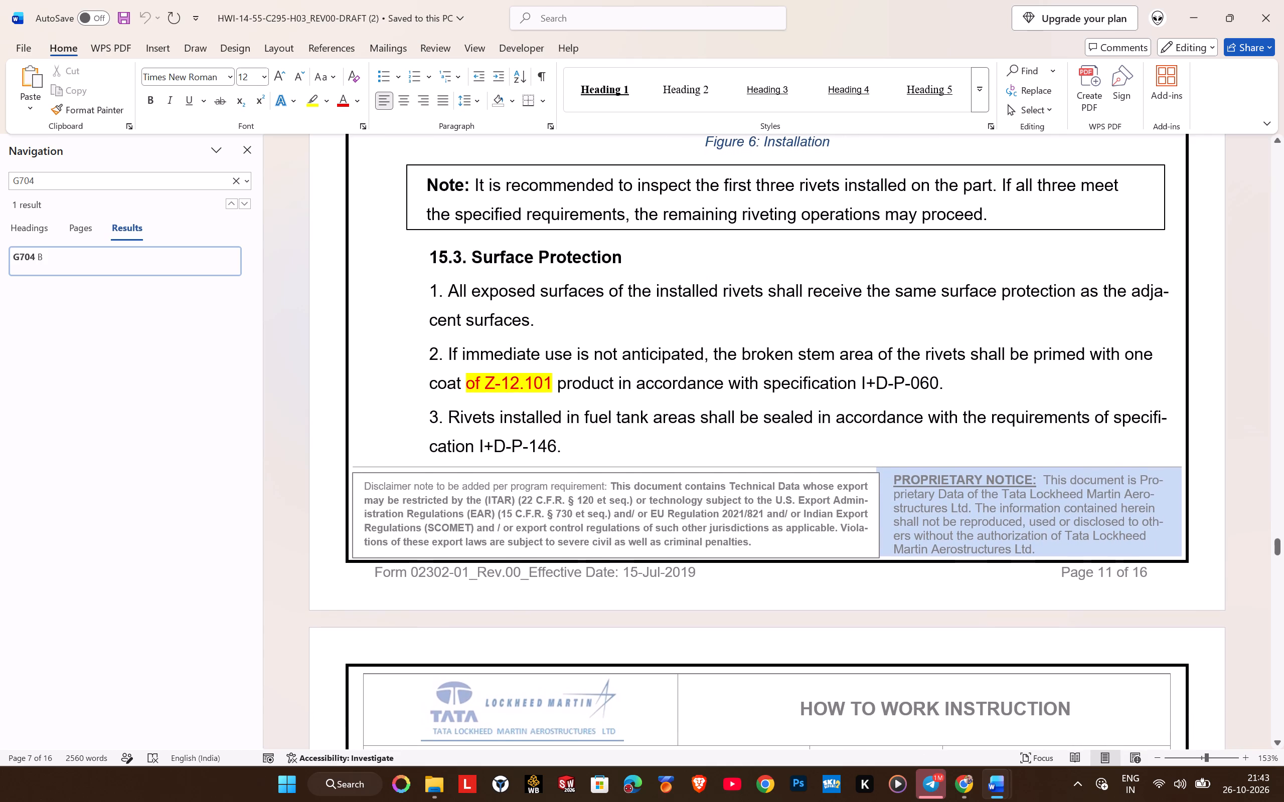
scroll(484, 411, down, 1)
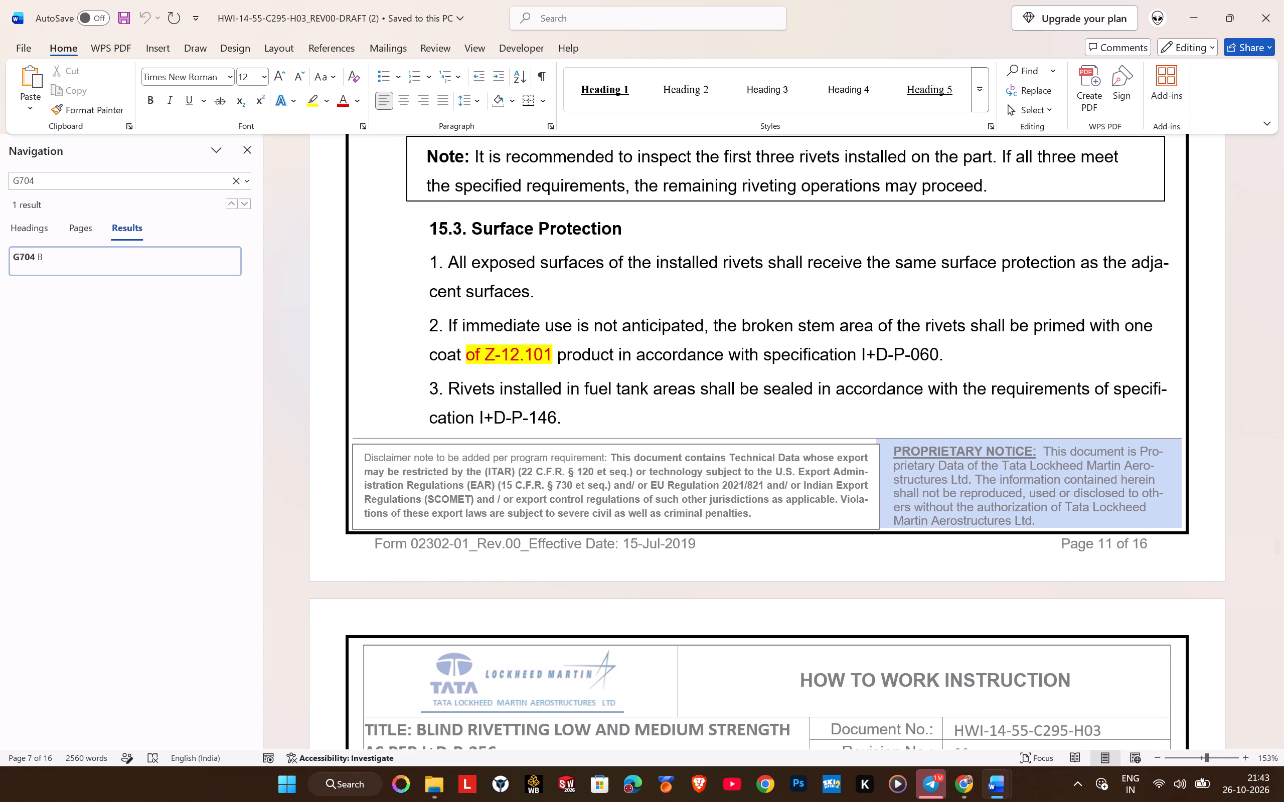
Read section 16 Disassembly and Replacement in the work instruction, covering the rivet removal procedure and the replacement rules.
scroll(484, 411, down, 6)
scroll(484, 411, up, 2)
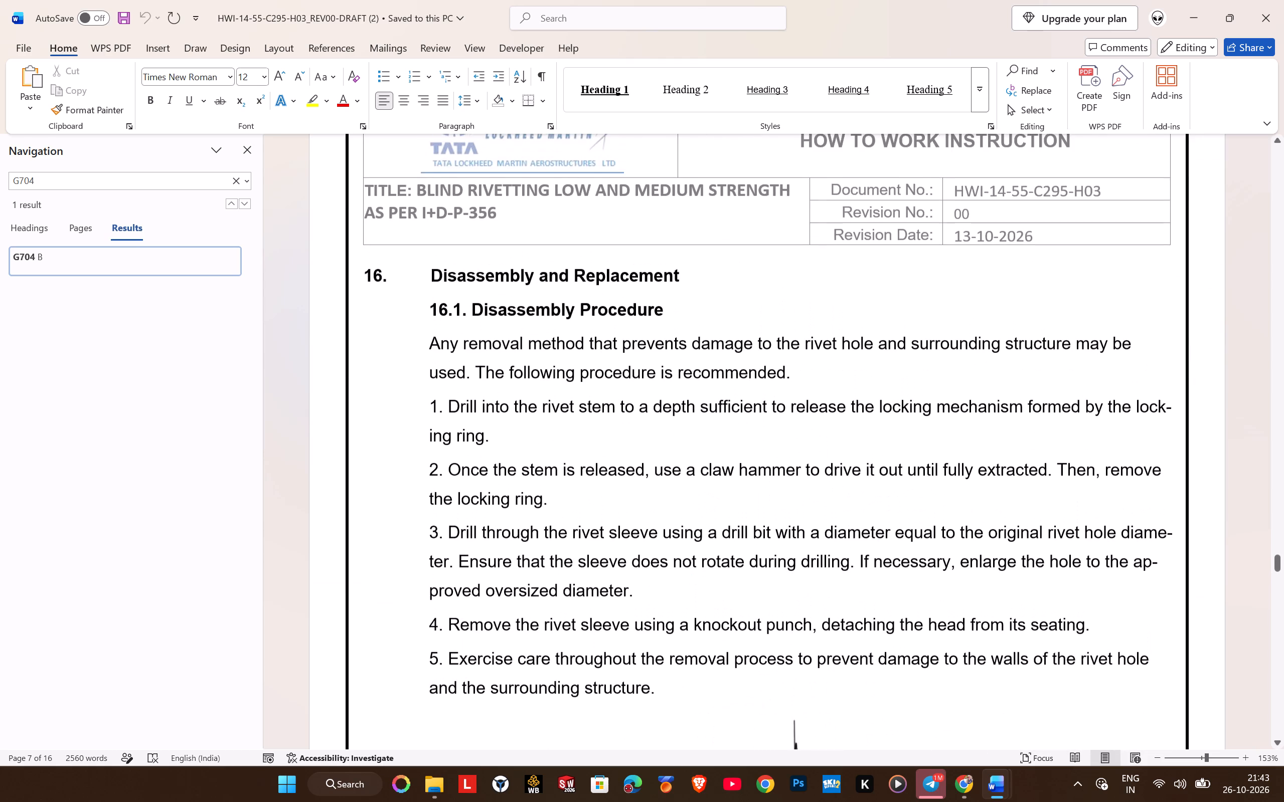
scroll(484, 411, down, 7)
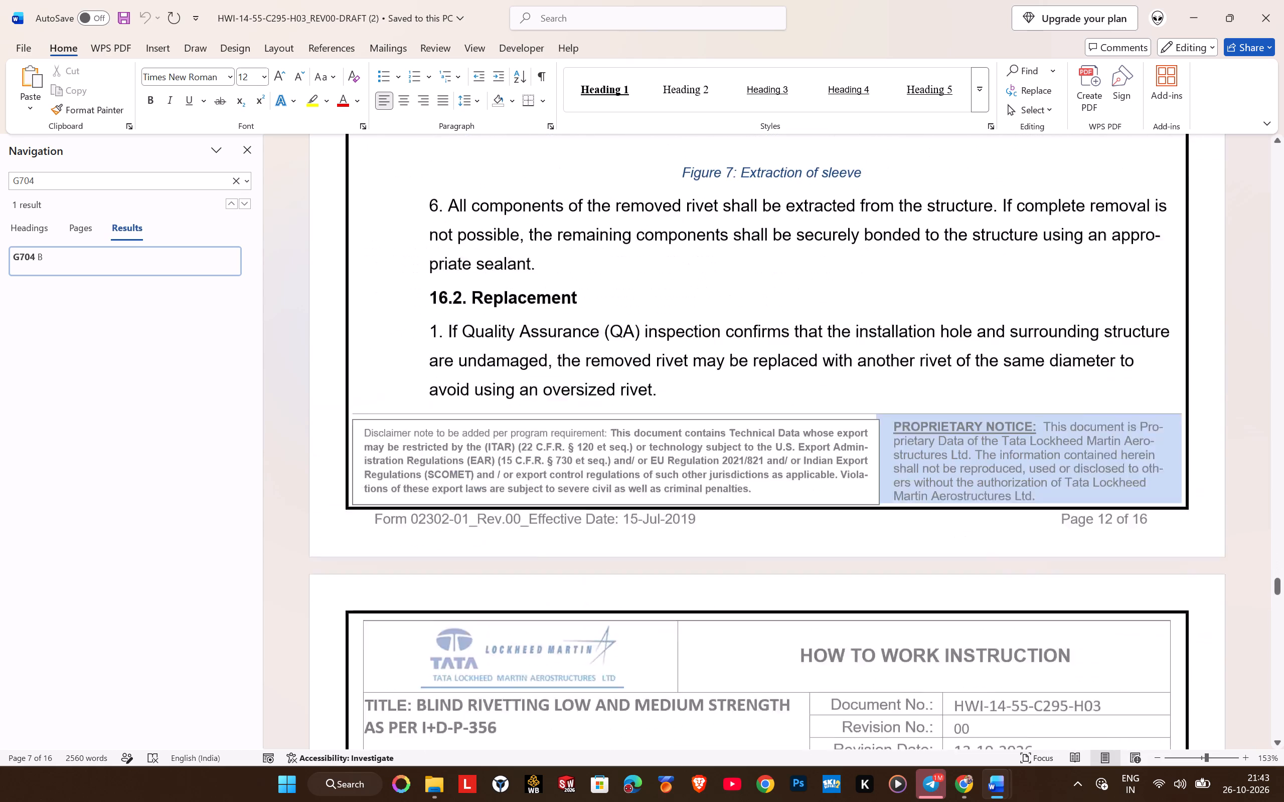
scroll(484, 411, down, 3)
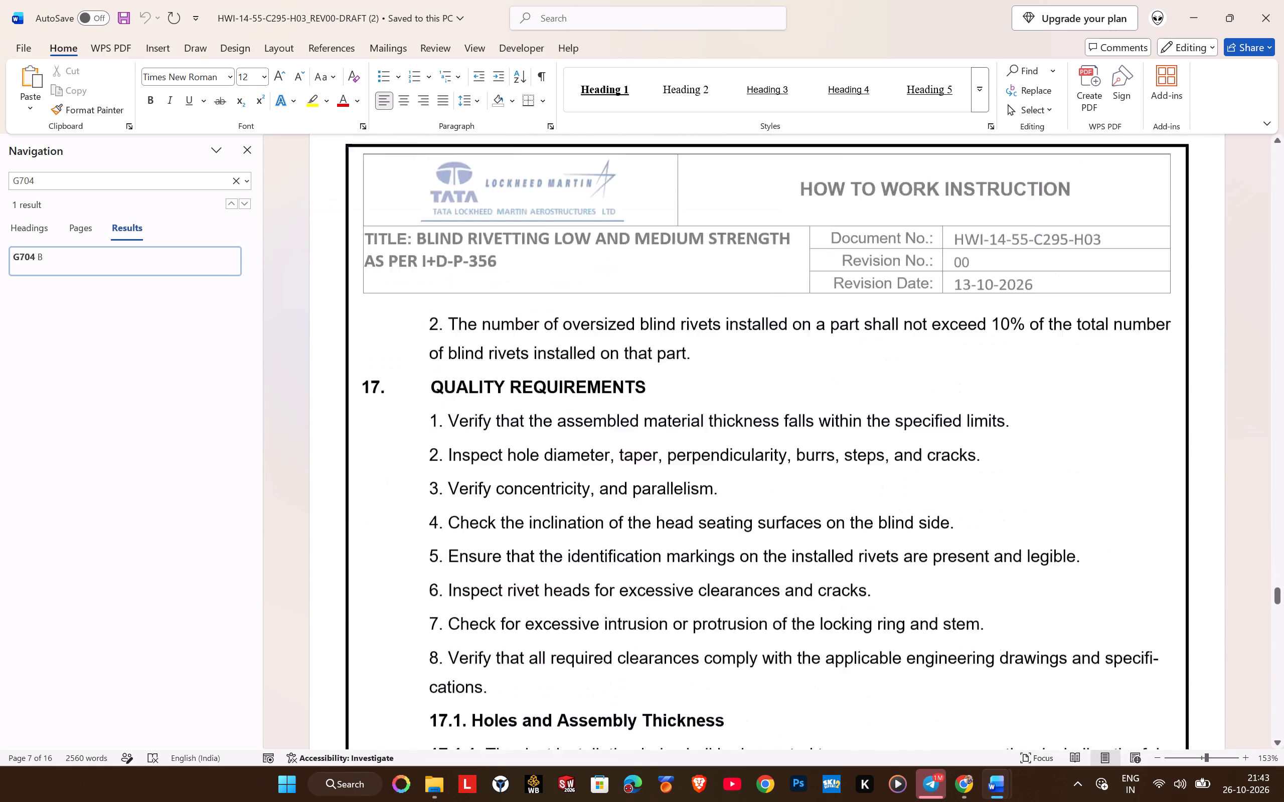
Read section 17 Quality Requirements, covering holes and assembly thickness, identification marks, and clearances with Figures 8 and 9.
scroll(484, 411, down, 2)
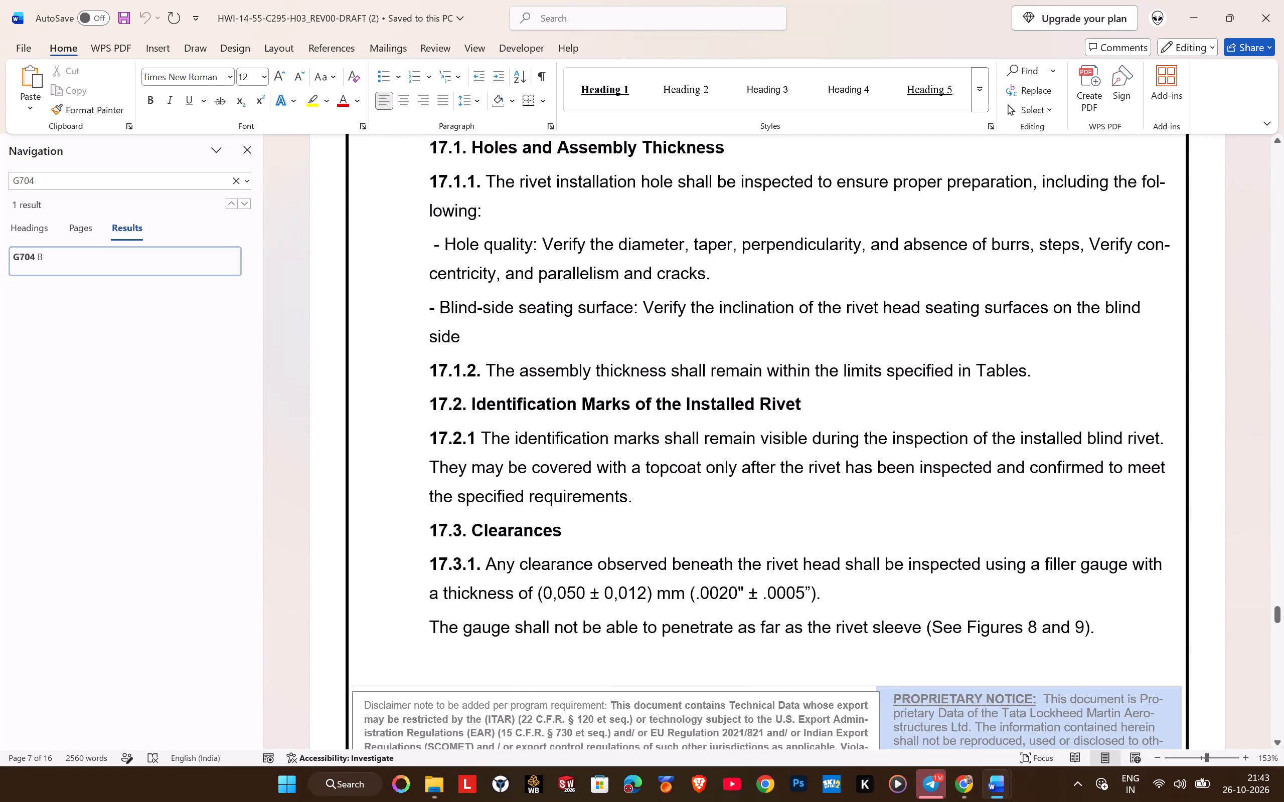
scroll(484, 411, down, 1)
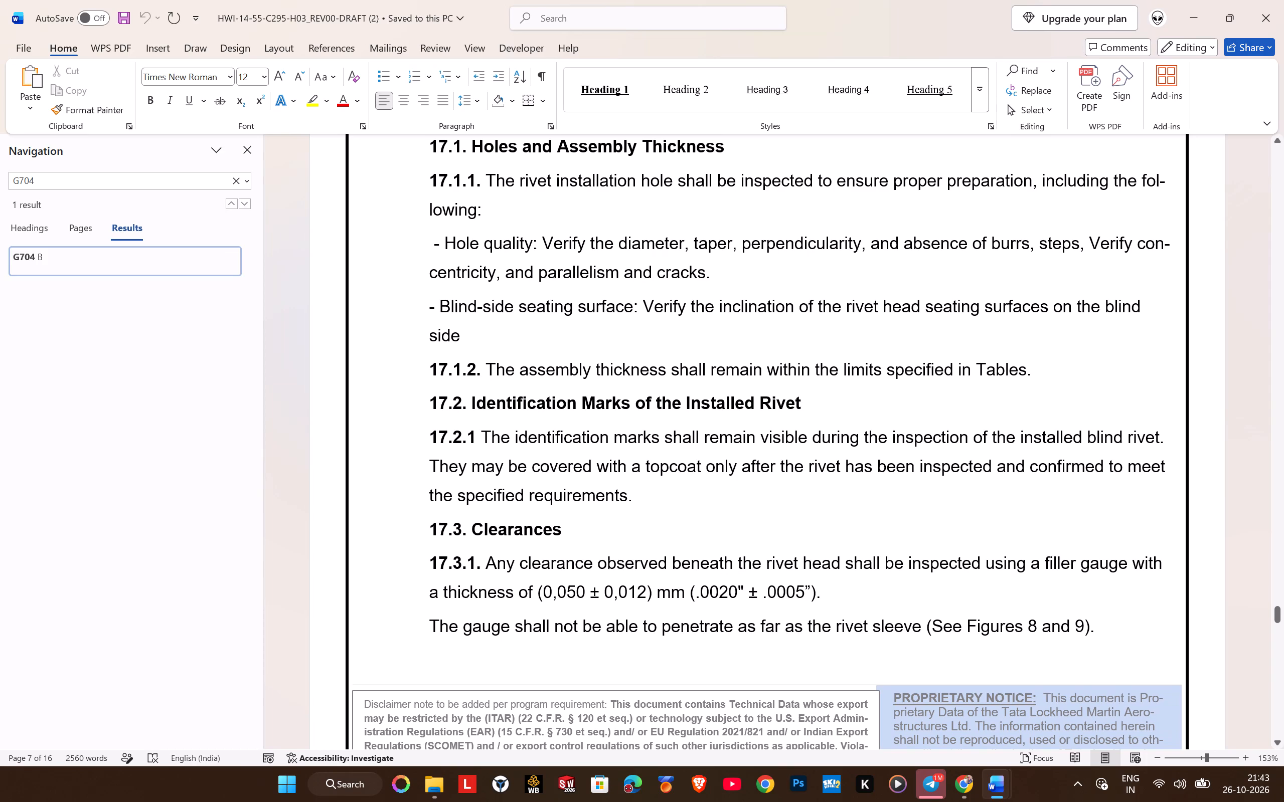
scroll(484, 411, down, 2)
scroll(484, 411, up, 1)
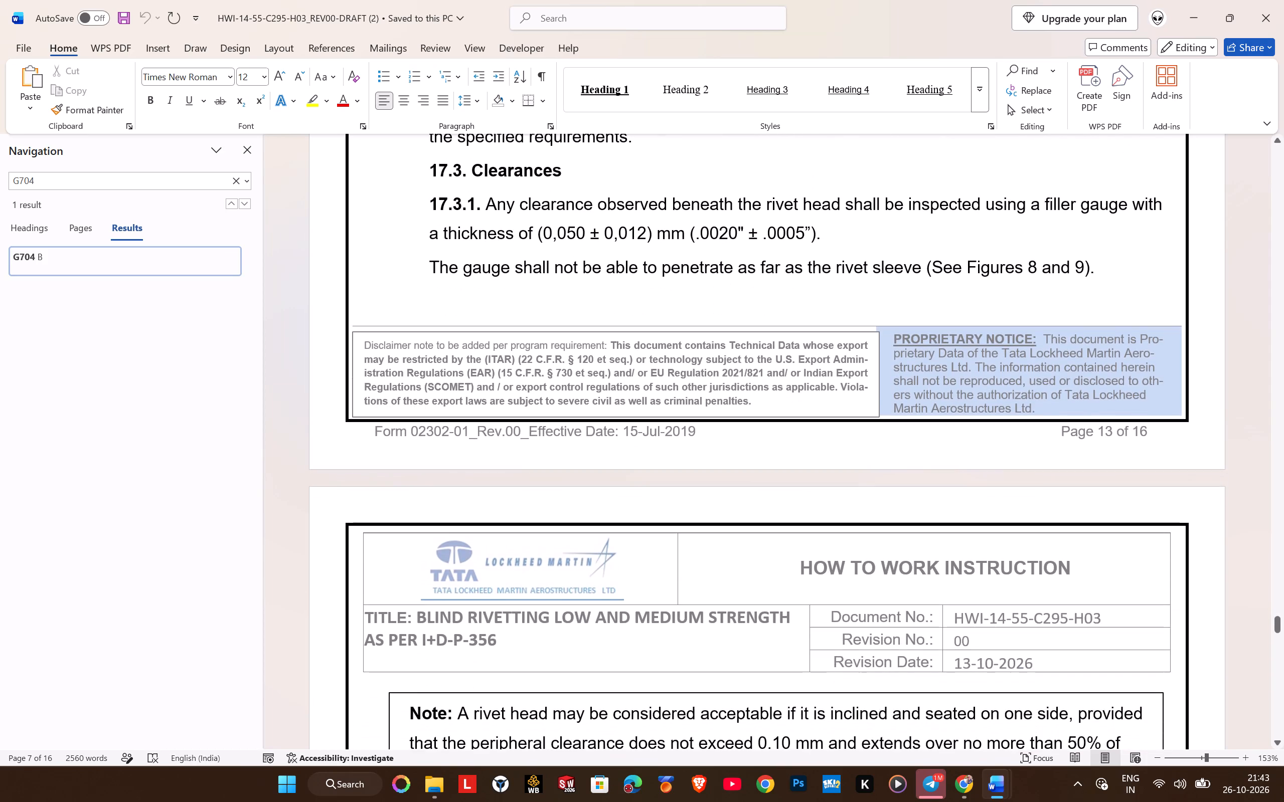
scroll(484, 411, up, 3)
scroll(484, 411, down, 1)
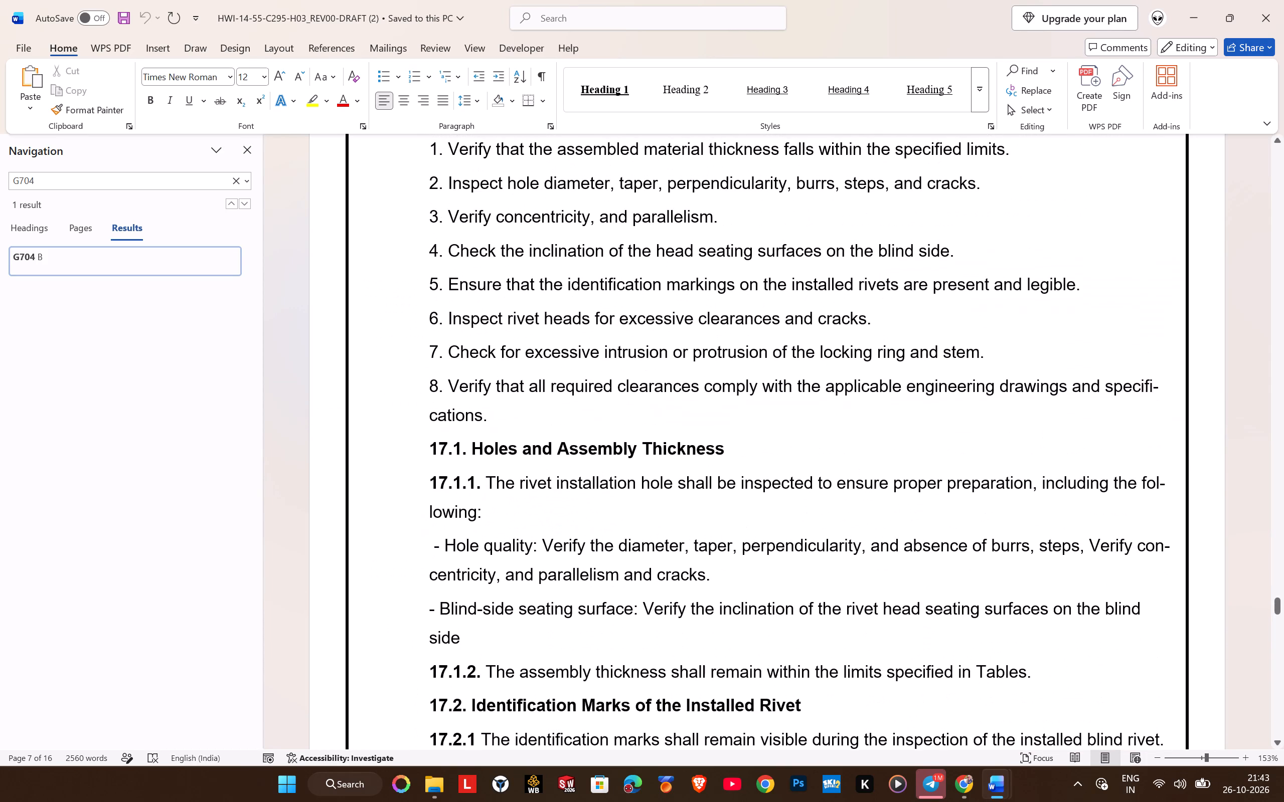
scroll(484, 411, down, 6)
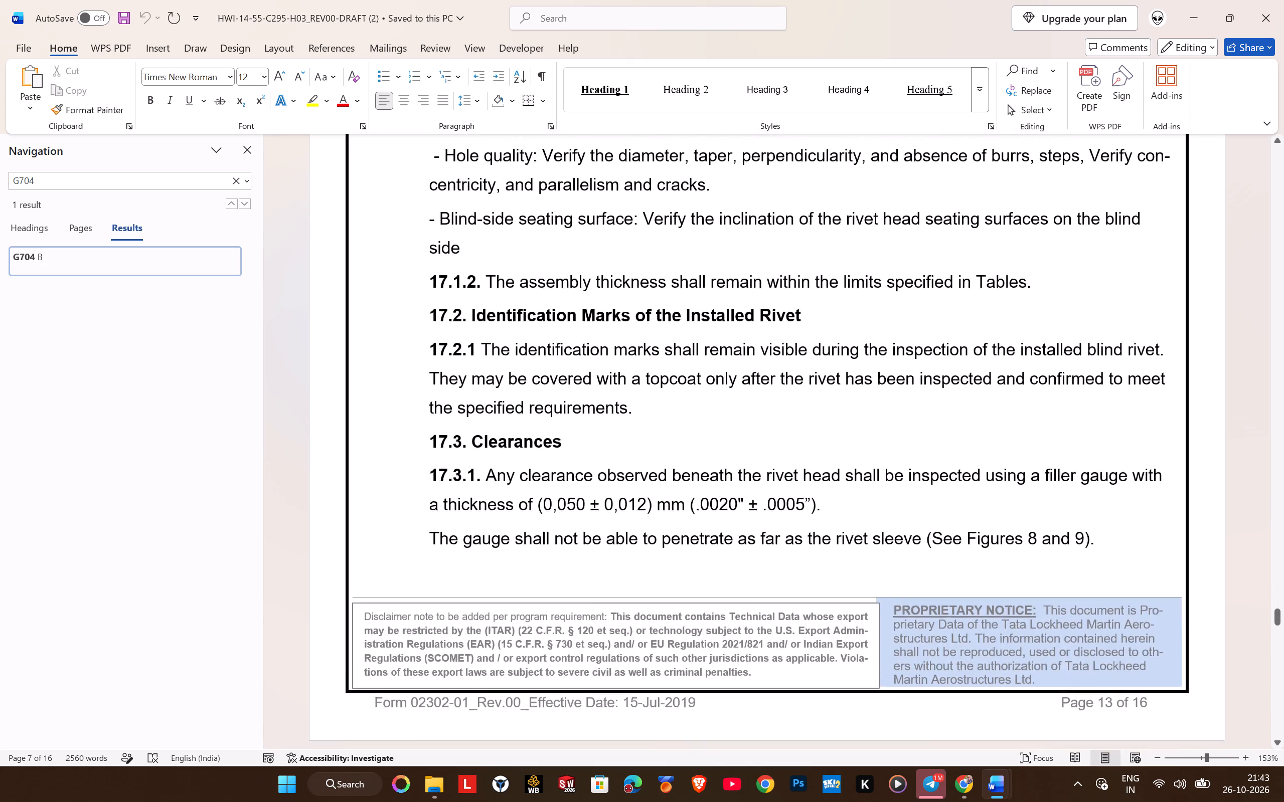
scroll(484, 411, down, 5)
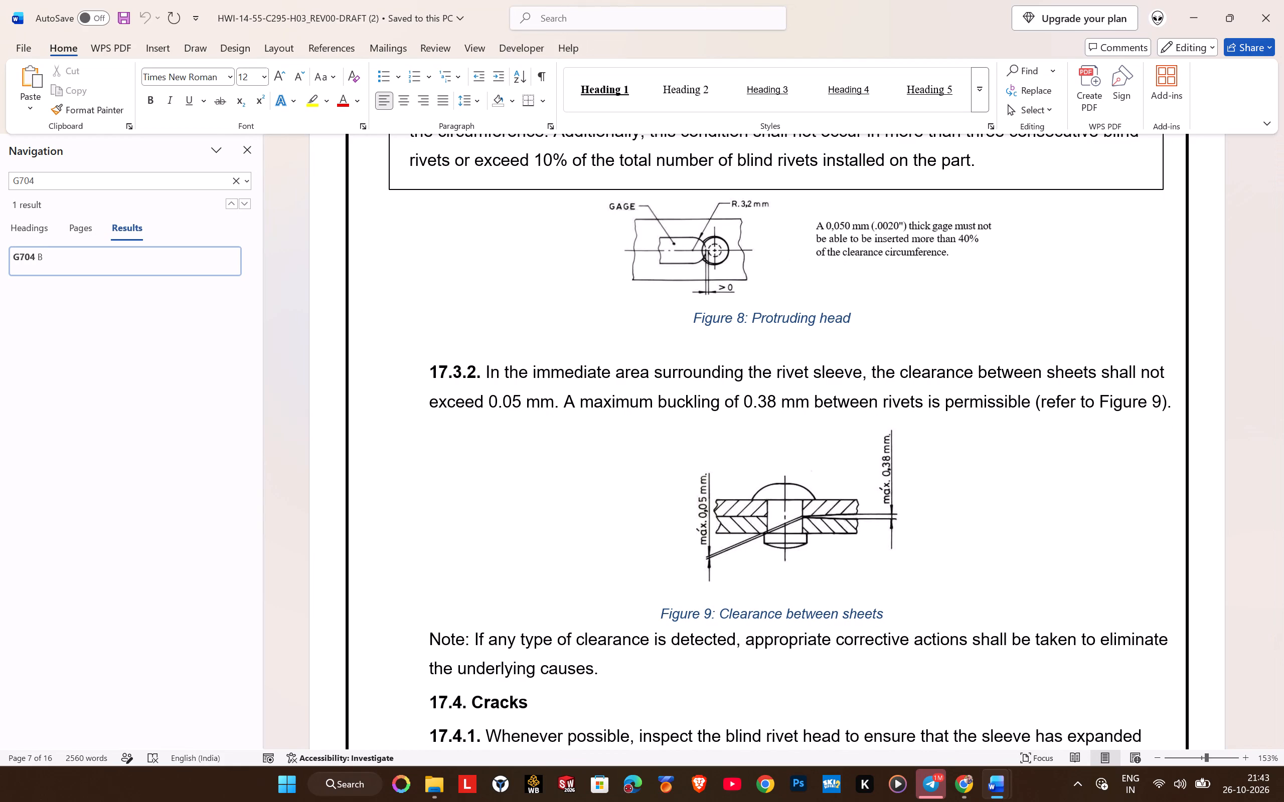
Skim the rest of the work instruction, from cracks and formed tail dimensions to the records and retention section.
scroll(484, 411, up, 3)
scroll(484, 411, down, 15)
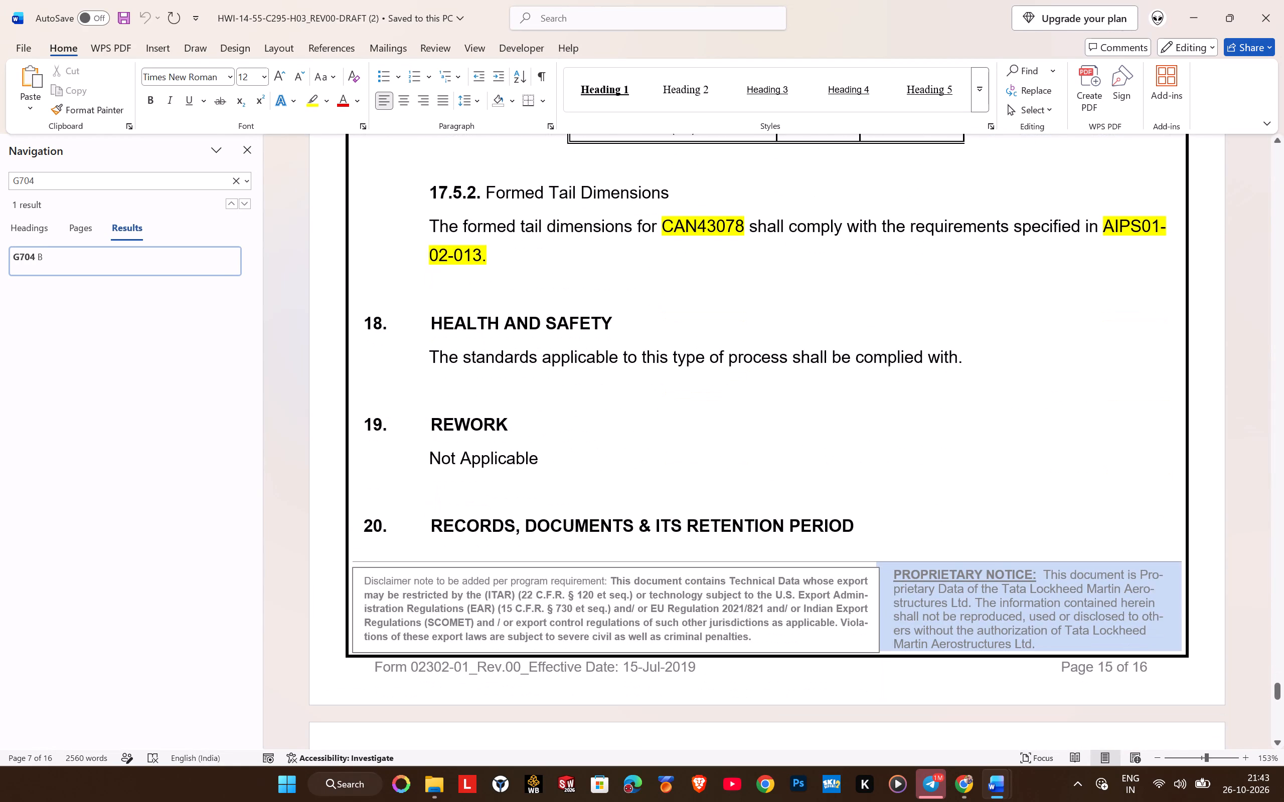
scroll(484, 411, down, 4)
scroll(484, 411, up, 12)
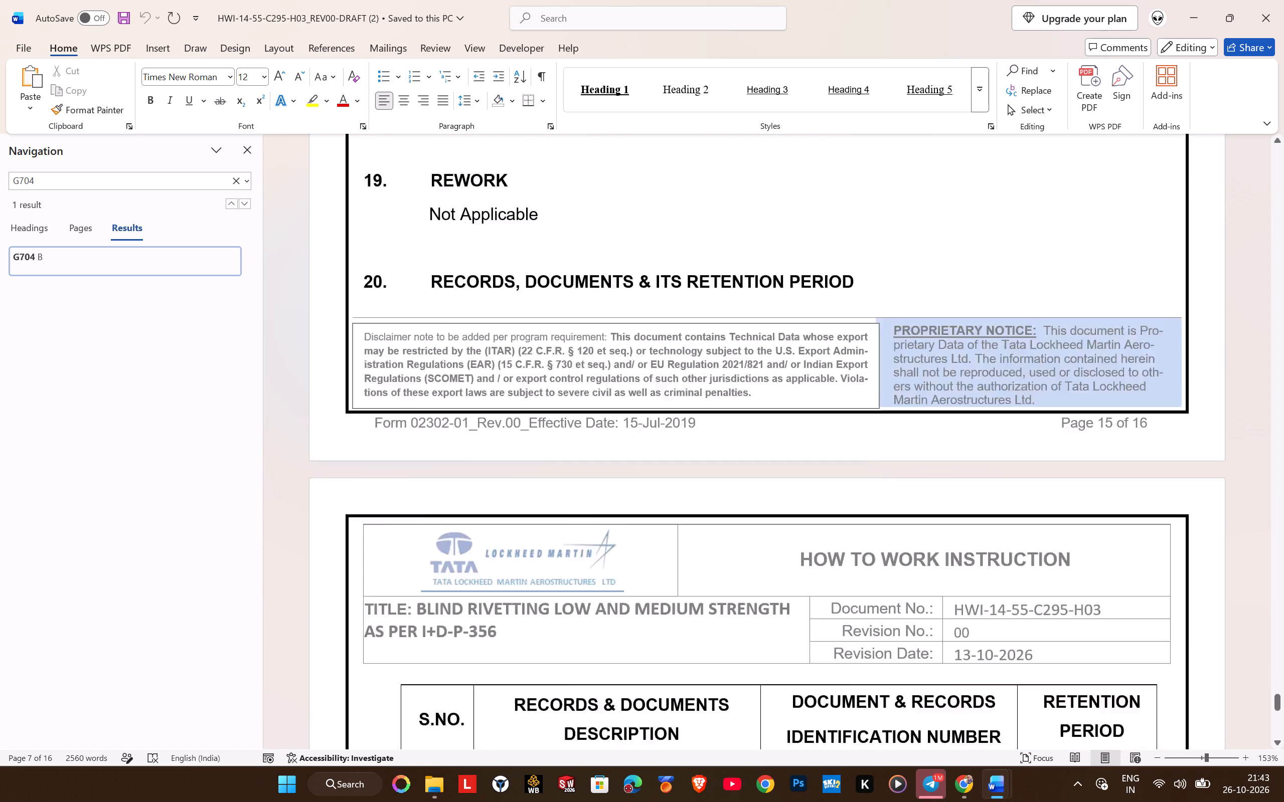
Look back through the work instruction from Quality Requirements to the Procedure section and the inclination table before it.
scroll(484, 411, up, 18)
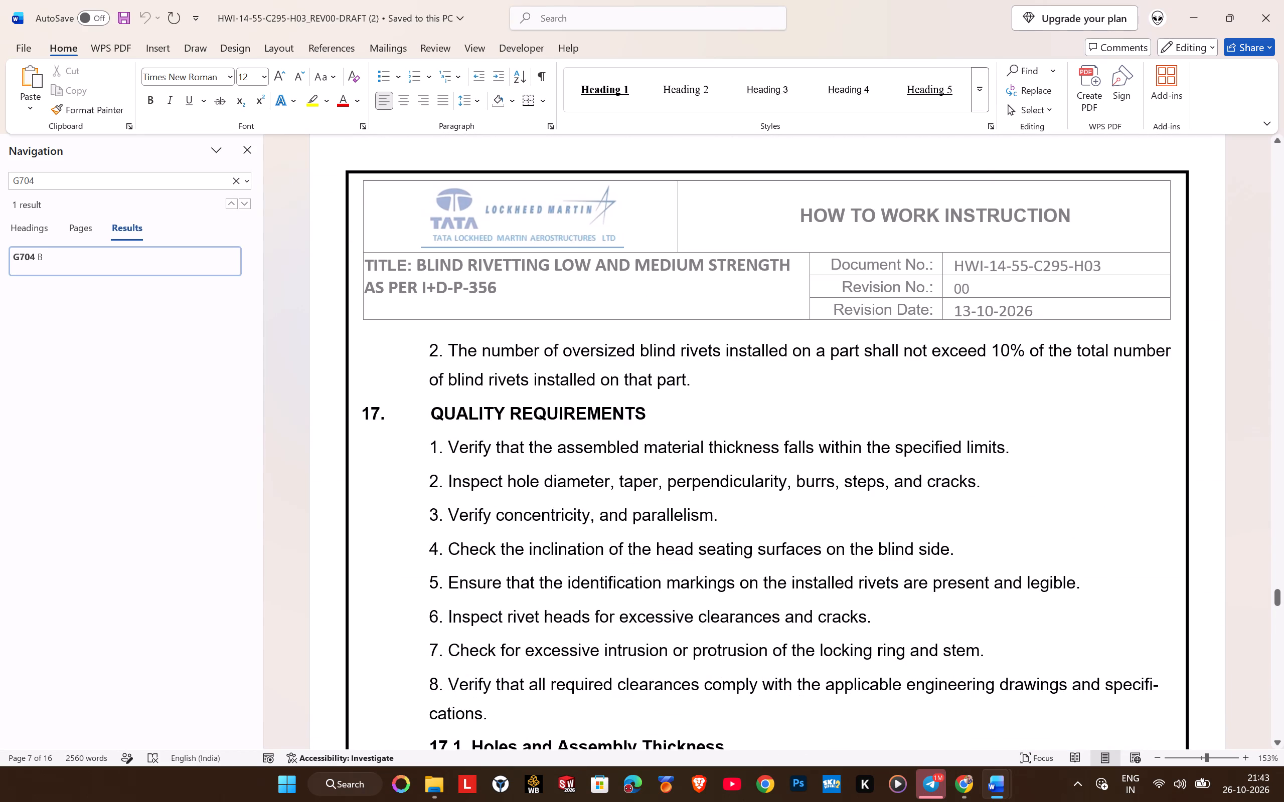
scroll(484, 411, up, 12)
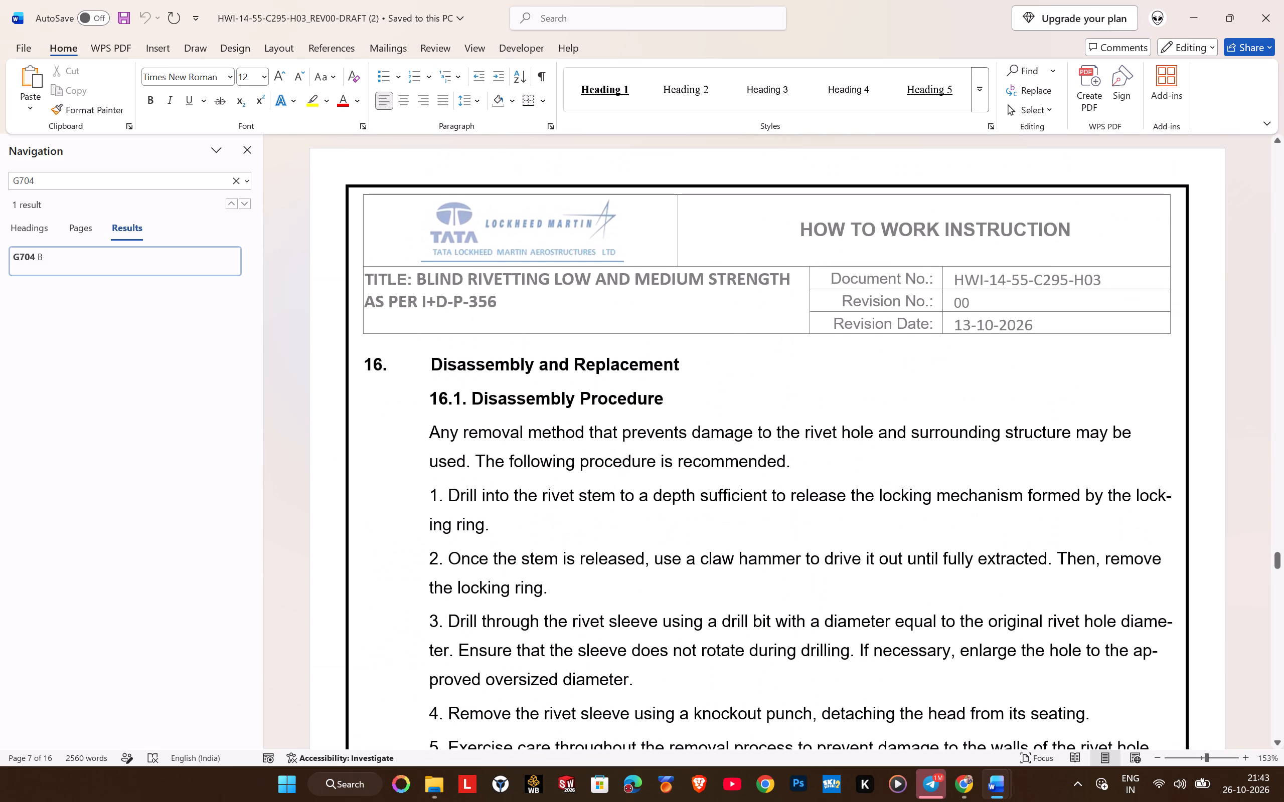
scroll(484, 411, up, 1)
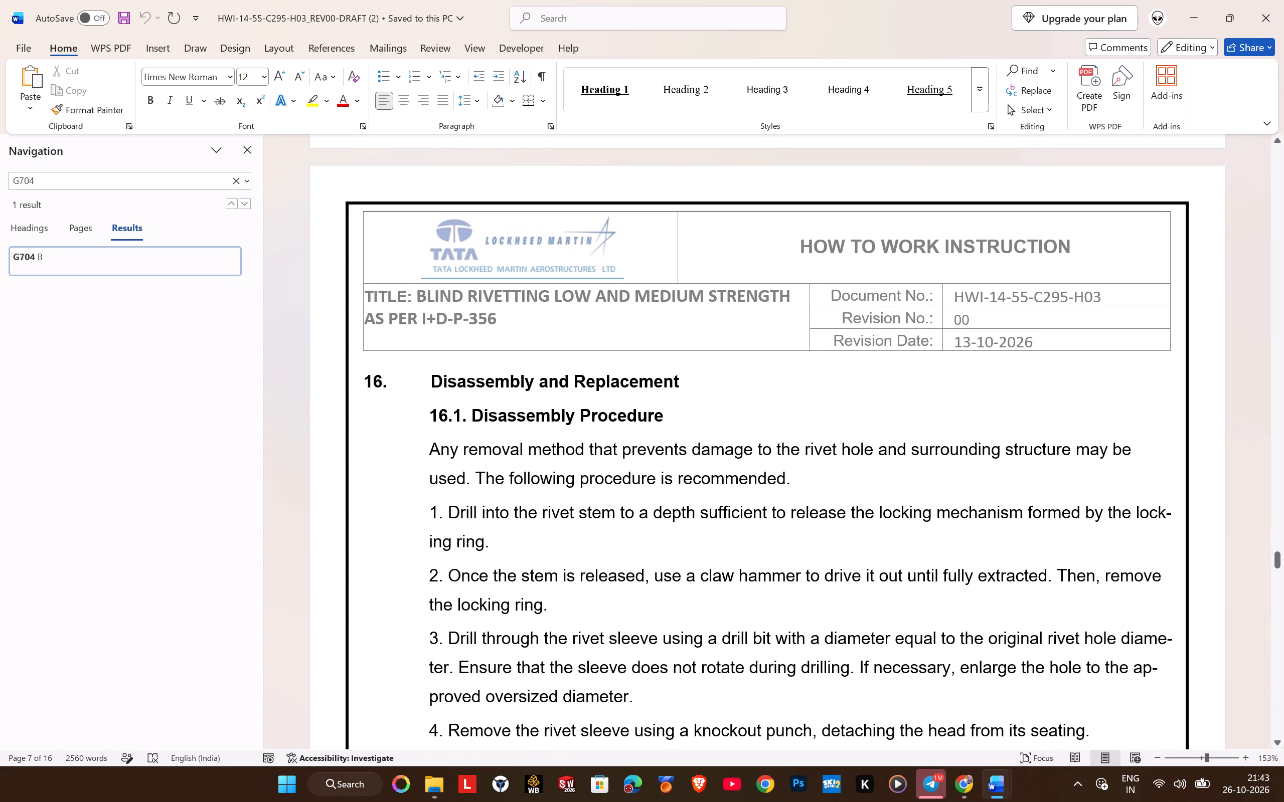
scroll(484, 411, up, 5)
scroll(484, 411, down, 1)
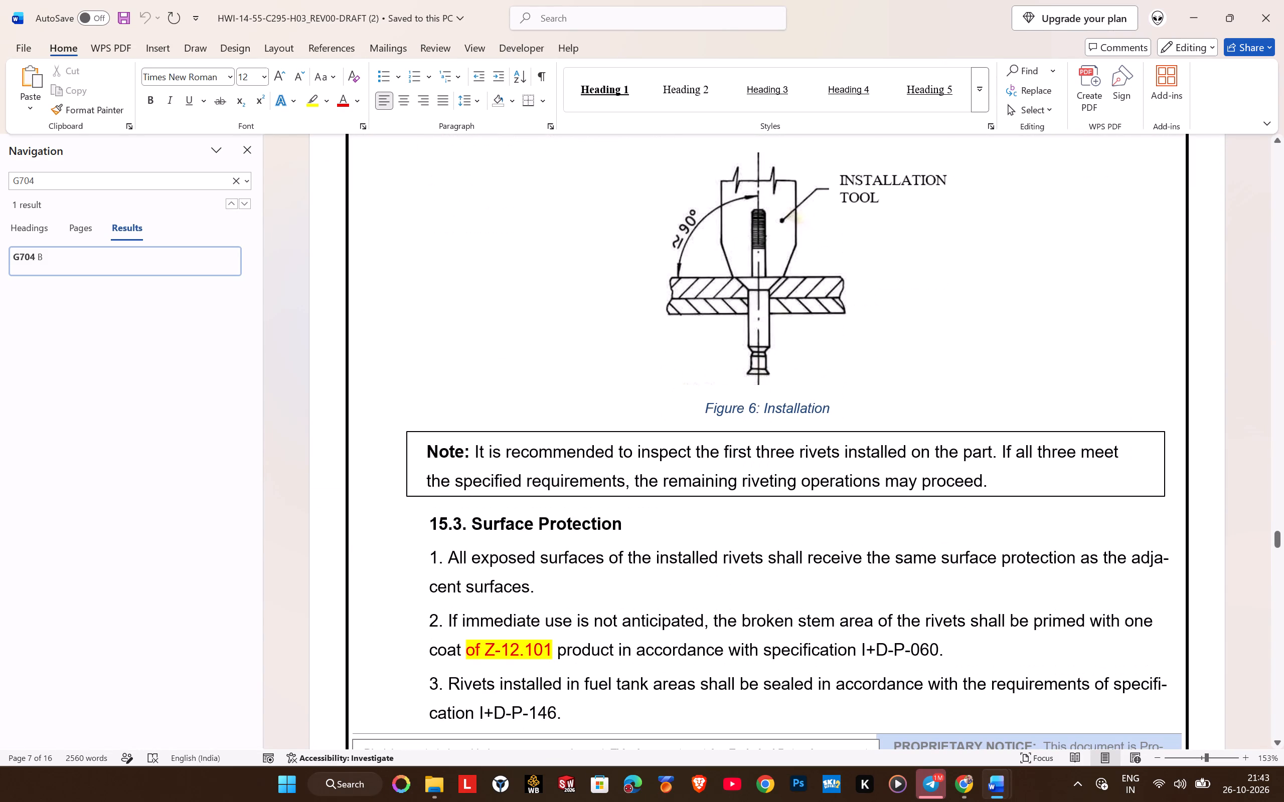
scroll(484, 411, up, 14)
scroll(484, 411, up, 9)
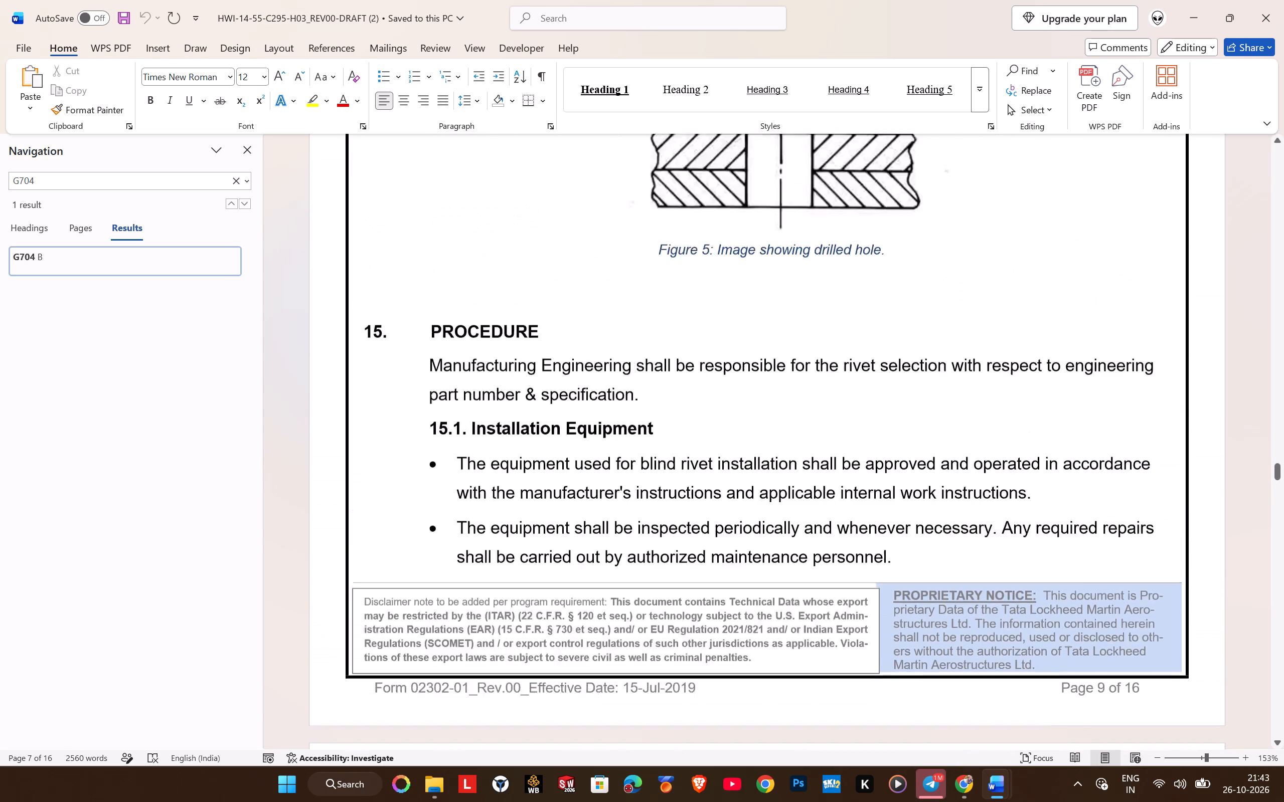
scroll(484, 411, up, 3)
In the Form04331-04 assessment sheet, add "[ 1 Marks]" after the Que. 11 text, spaced out in line with the Que. 9 marks.
key(alt+Tab)
key(alt+Tab)
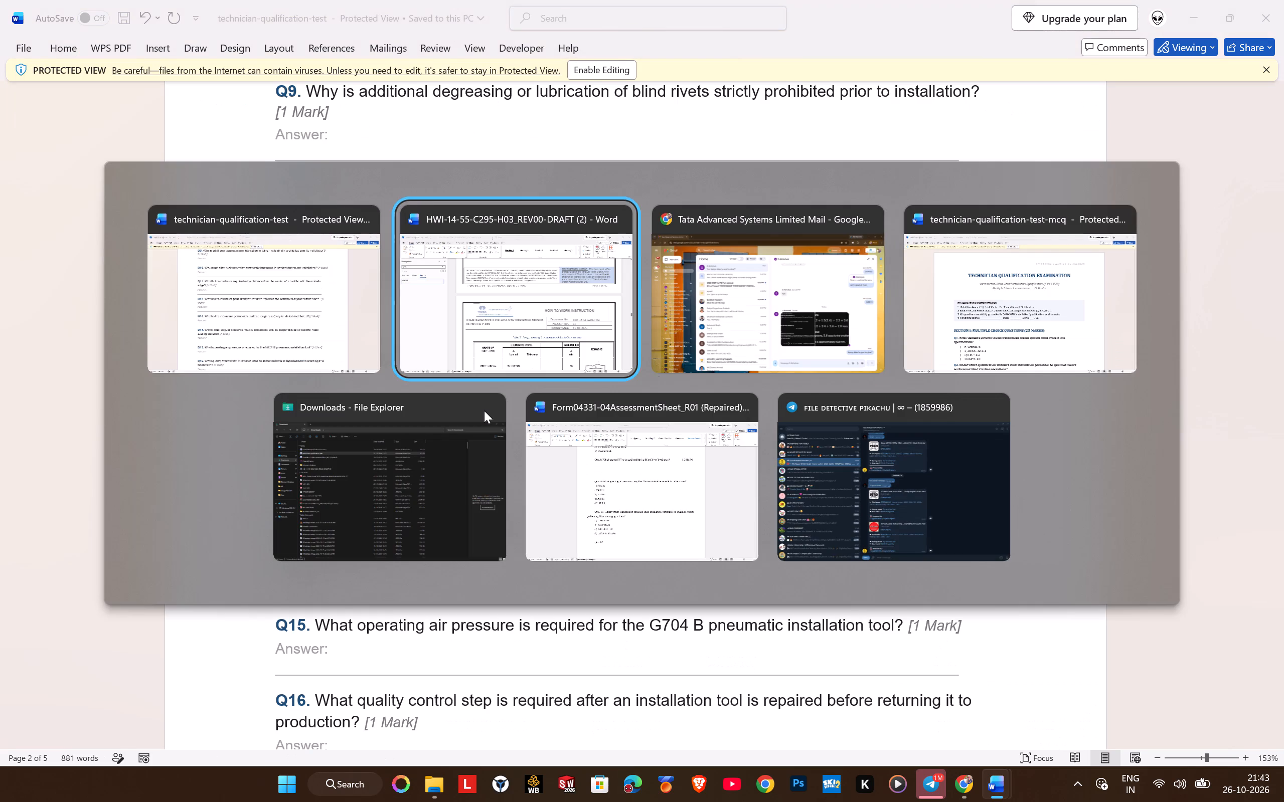
key(alt+Tab)
key(alt+Tab)
key(alt+Tab)
key(alt+Tab)
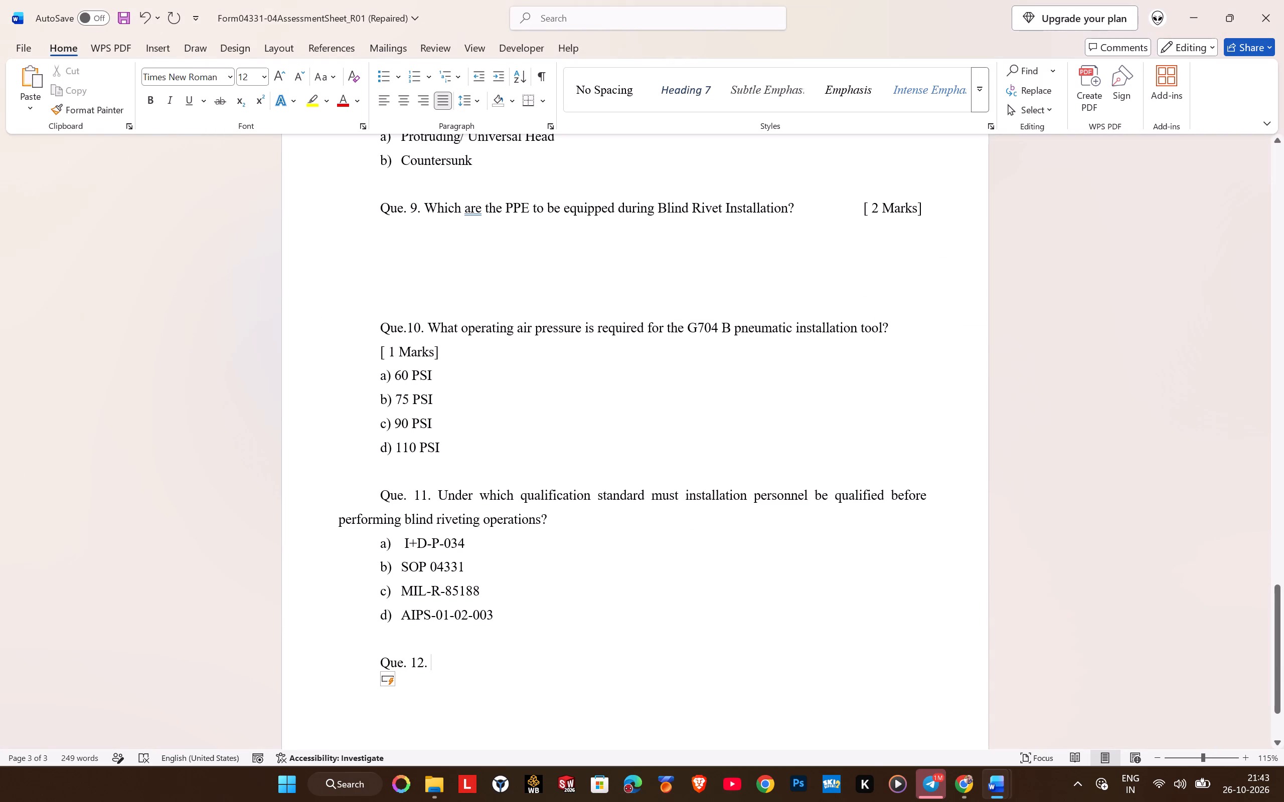
click(671, 523)
key(space)
key(space)
key(space)
key(space)
key(space)
key(space)
key(space)
key(space)
key(space)
key(space)
key(space)
key(space)
key(space)
key(space)
key(space)
key(space)
key(space)
key(space)
key(space)
key(space)
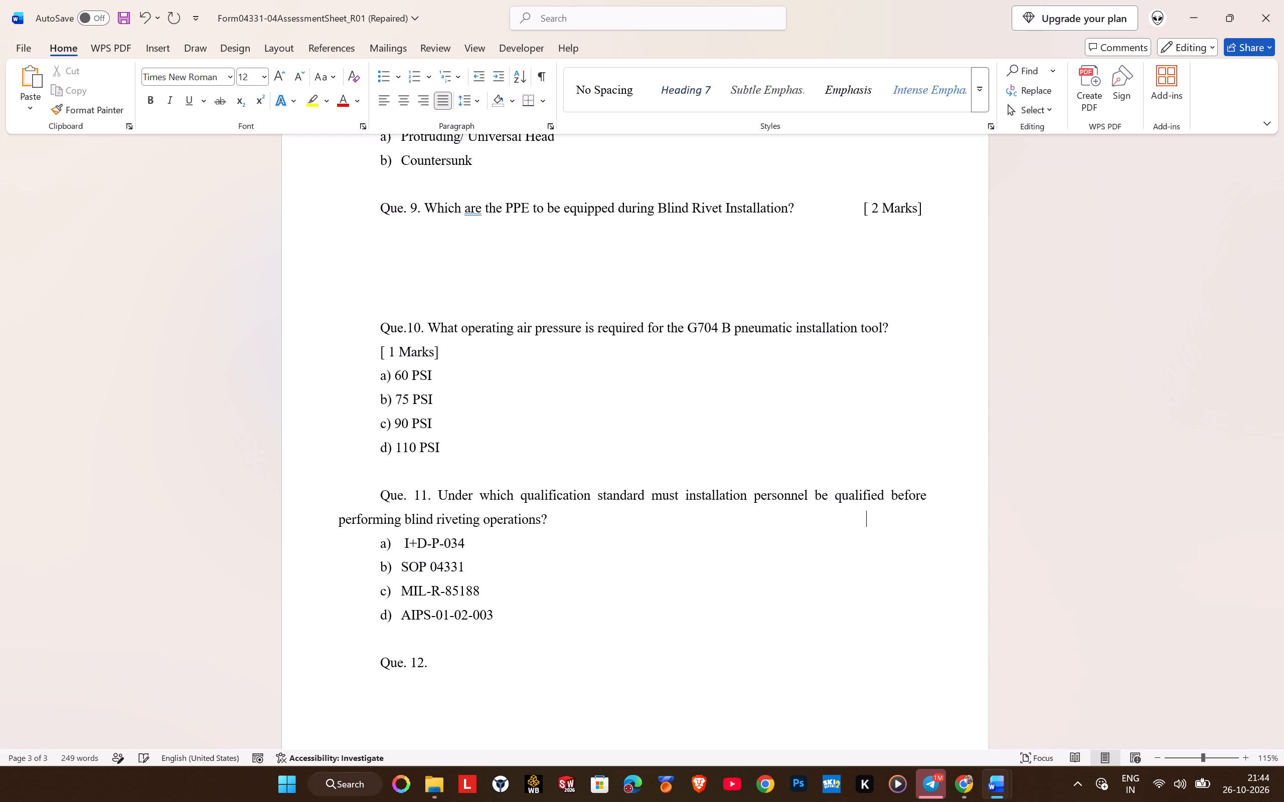
key(BackSpace)
key(bracketleft)
key(space)
text(1)
key(space)
key(m)
text(arks)
text(])
key(space)
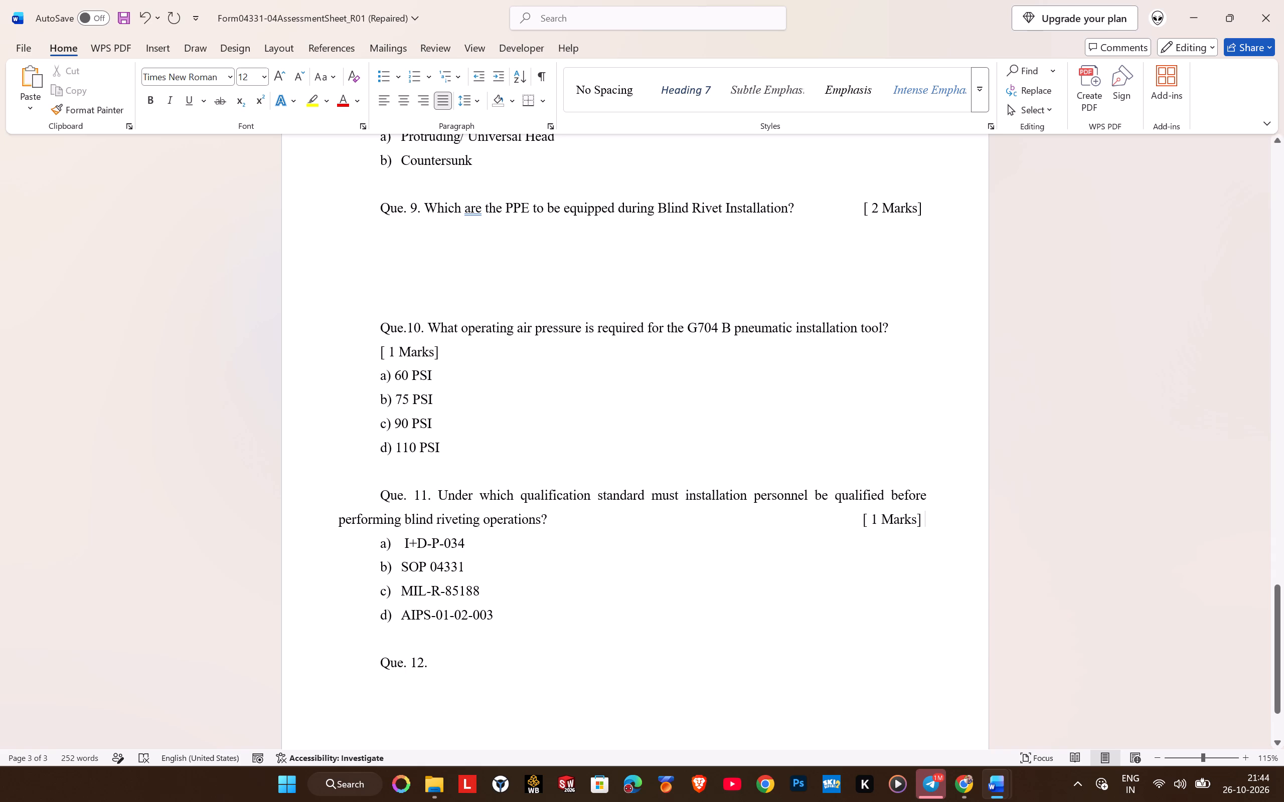
Review the existing assessment sheet questions and their marks, going back from Que. 11 to Que. 1.
scroll(882, 211, up, 3)
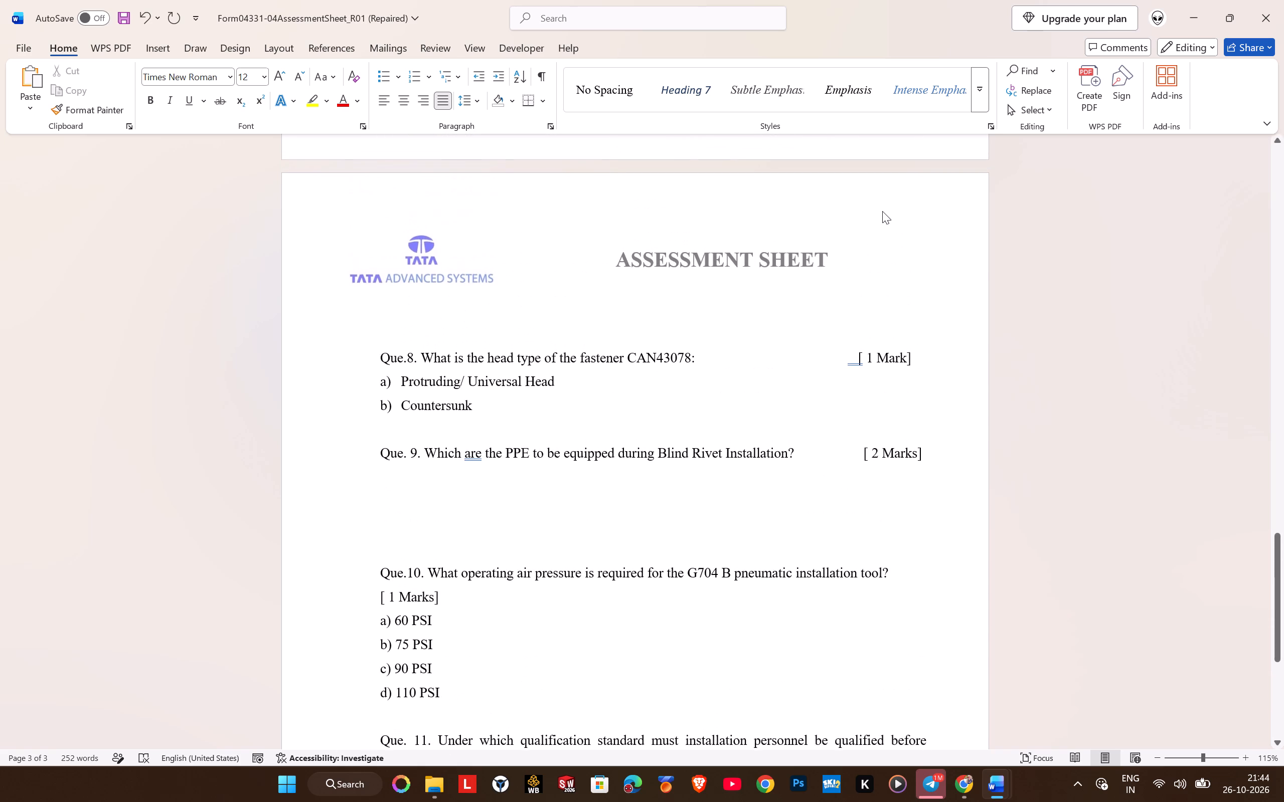
scroll(882, 211, up, 9)
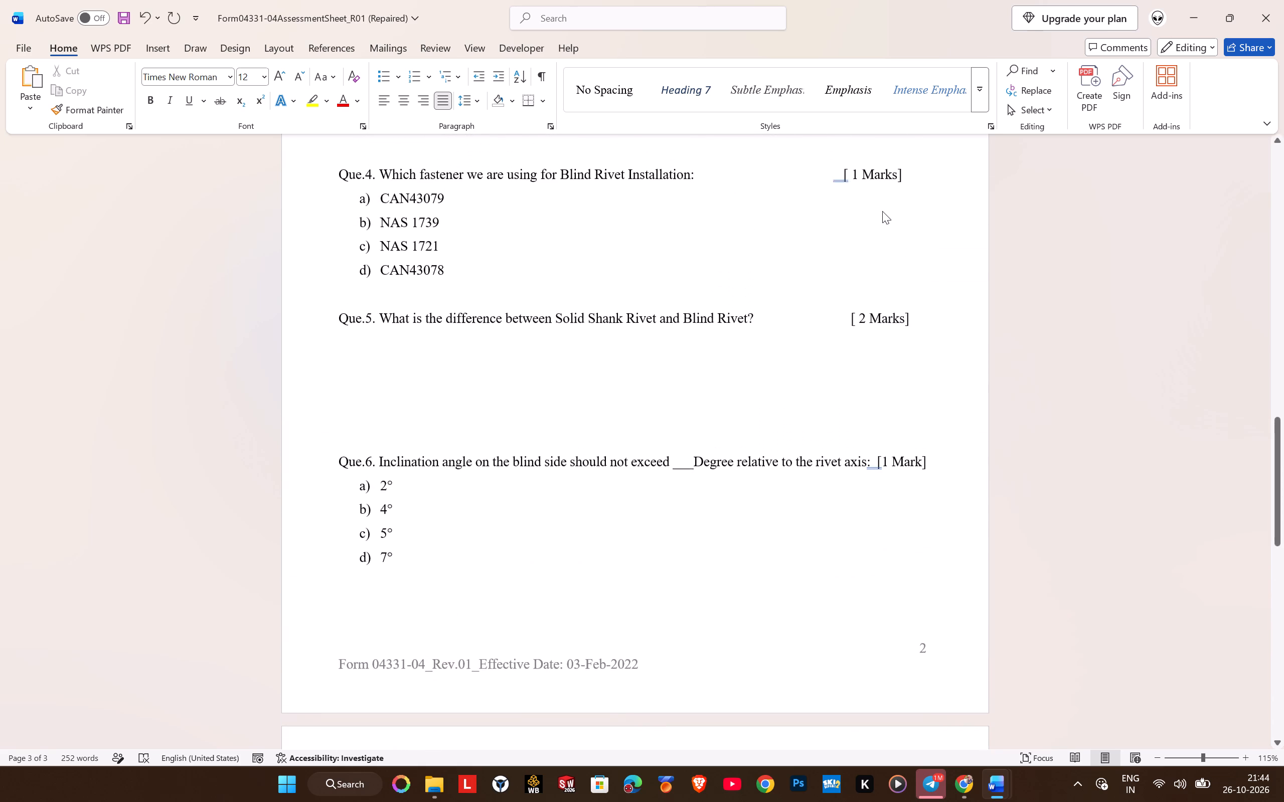
scroll(882, 211, up, 7)
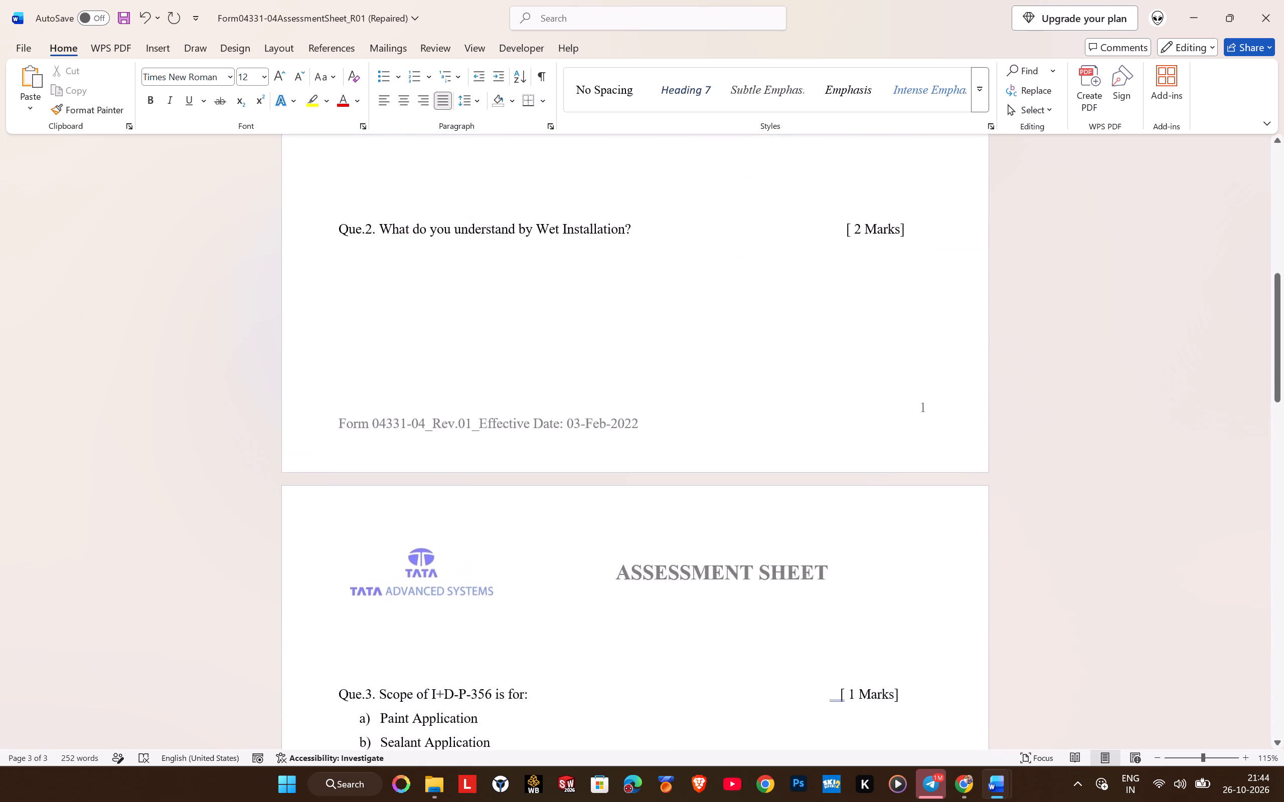
scroll(882, 211, up, 3)
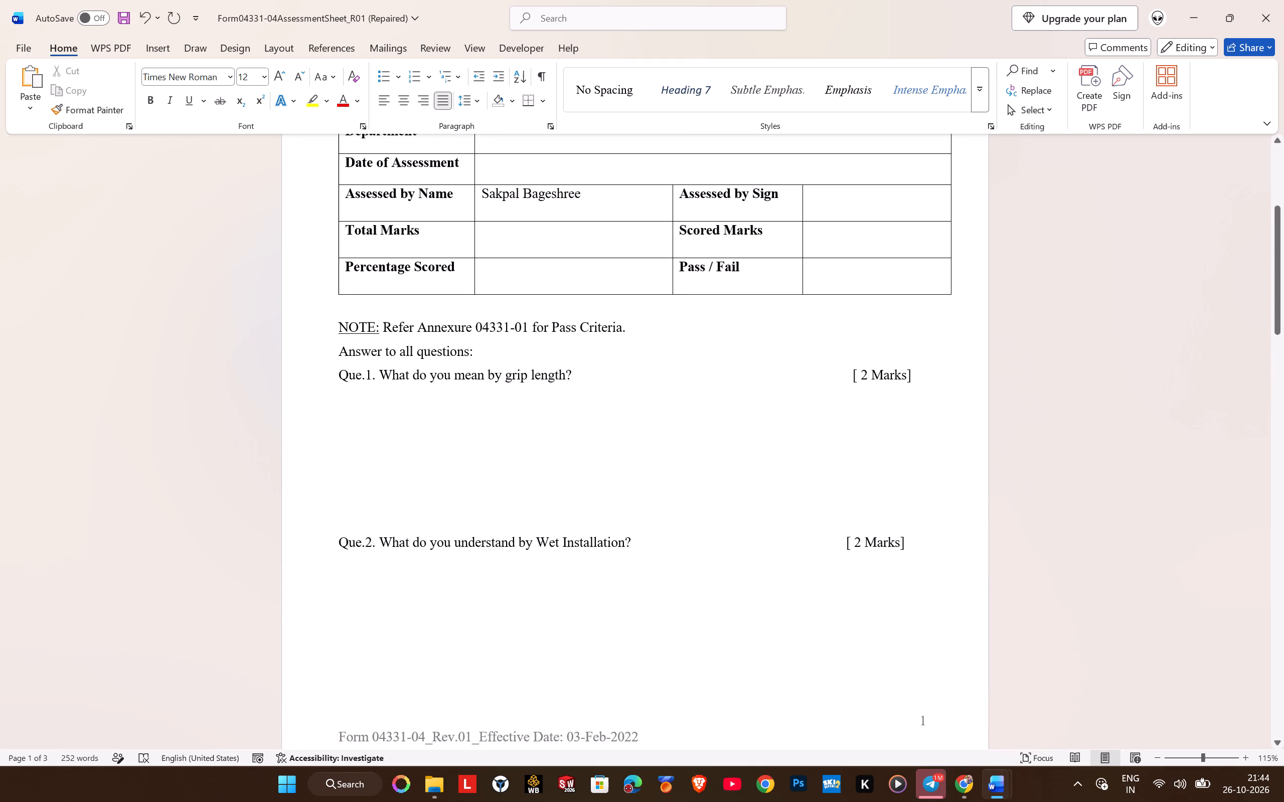
Switch to the technician-qualification-test-mcq document to look through its multiple-choice questions.
key(alt+Tab)
key(alt+Tab)
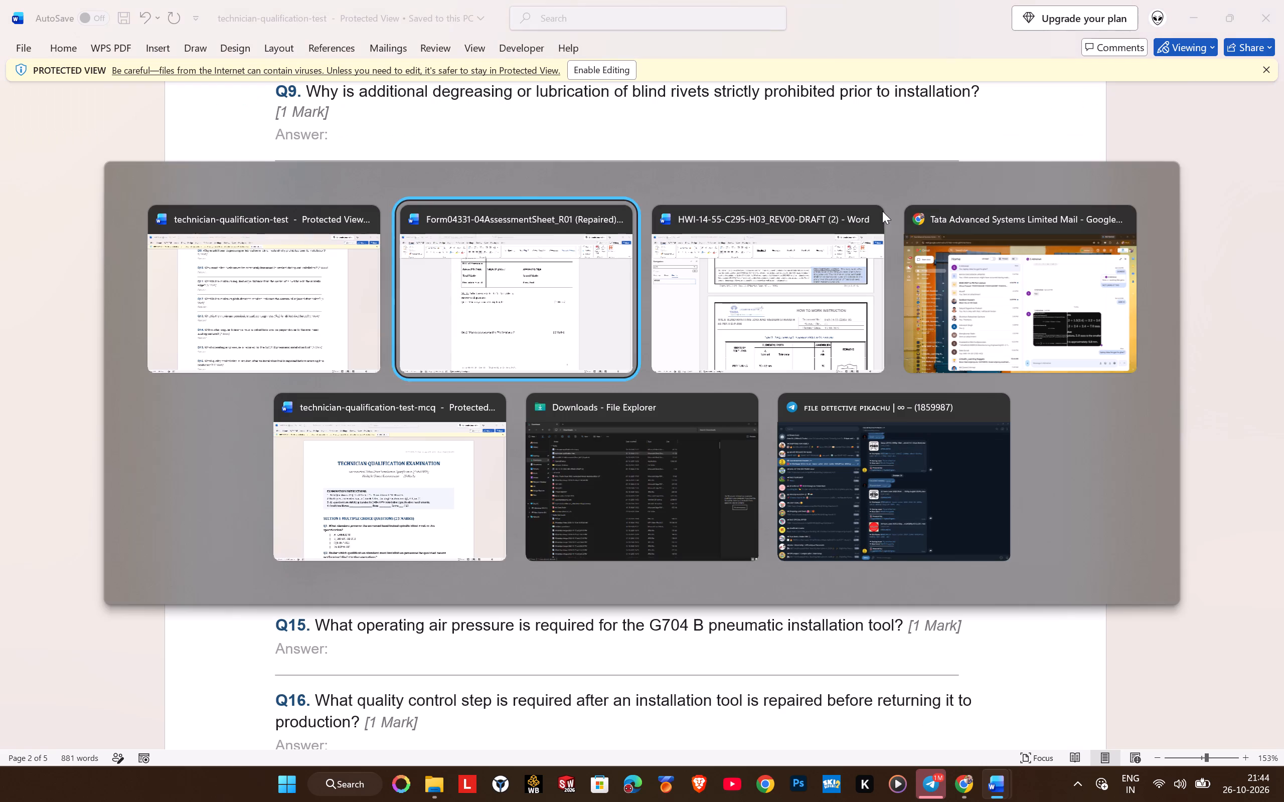
key(alt+Tab)
key(alt+Tab)
key(alt+Tab)
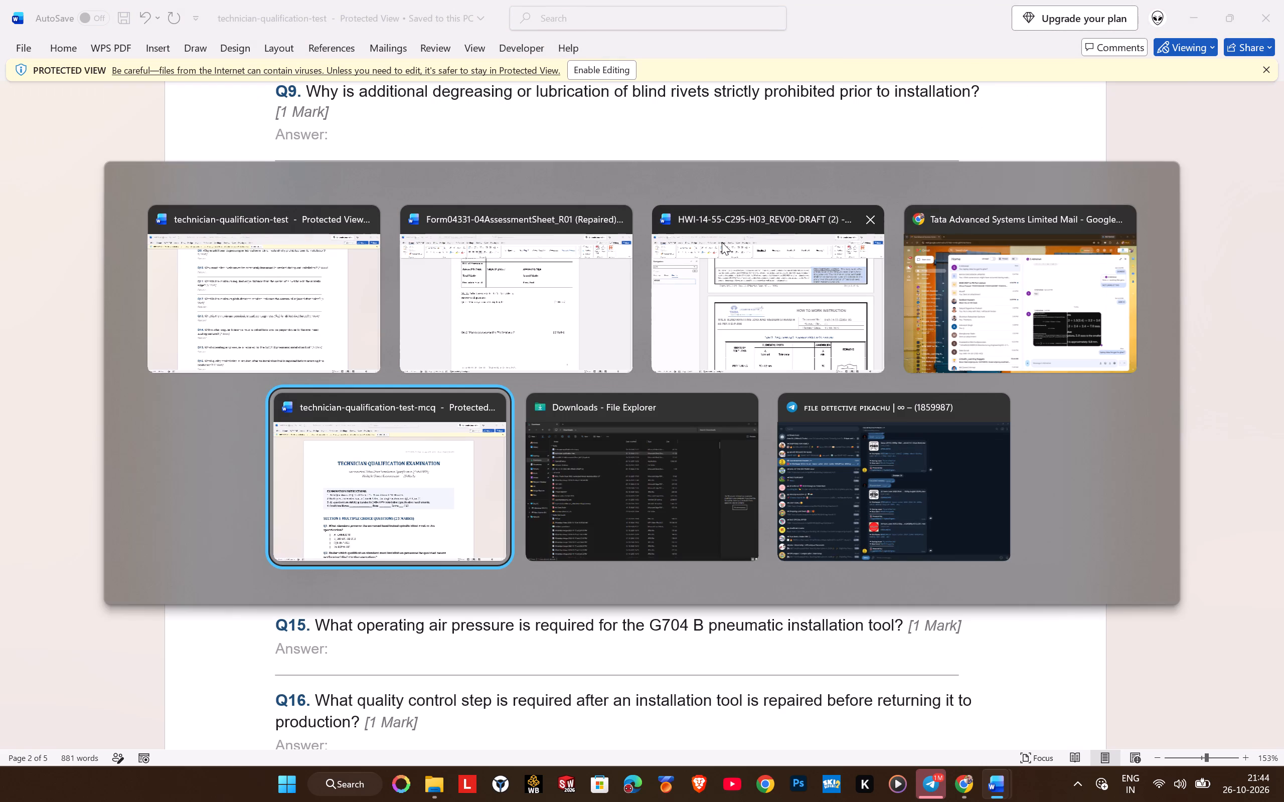
key(alt+Tab)
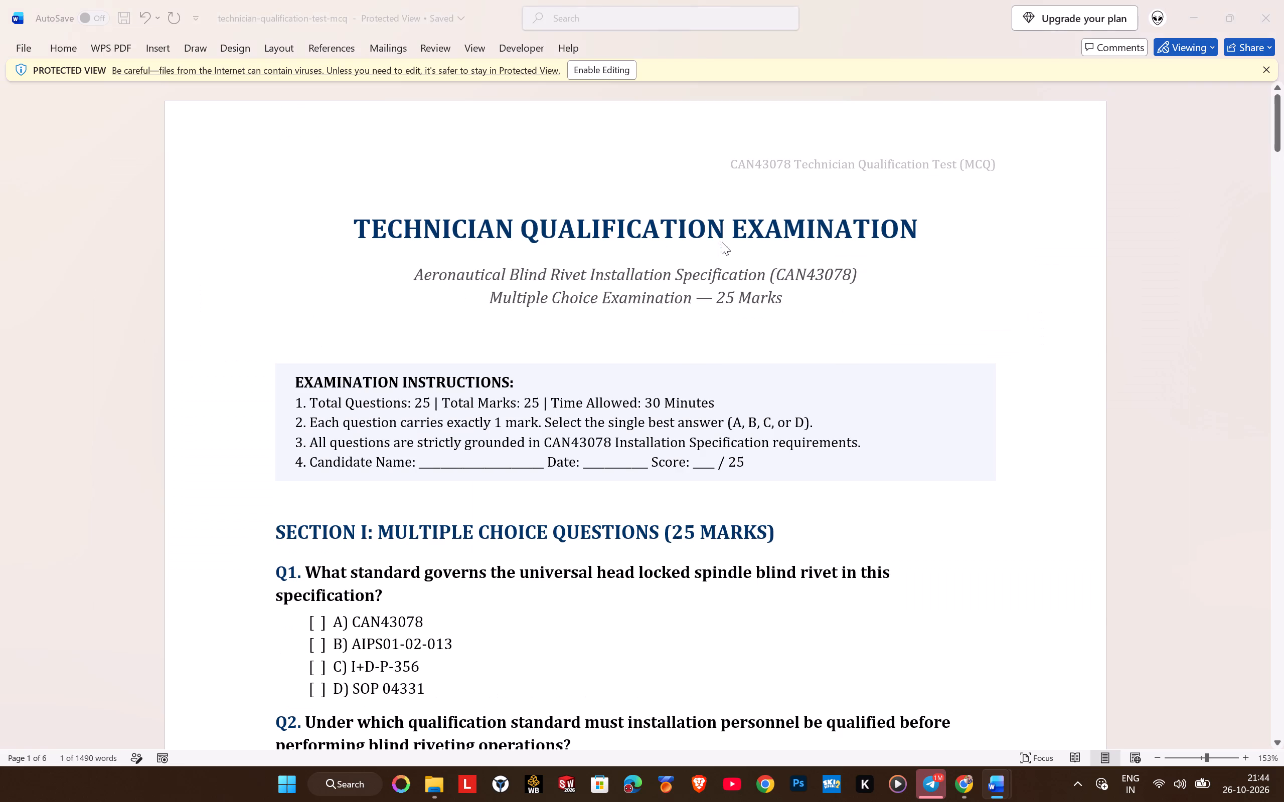
key(alt+Tab)
key(alt+Tab)
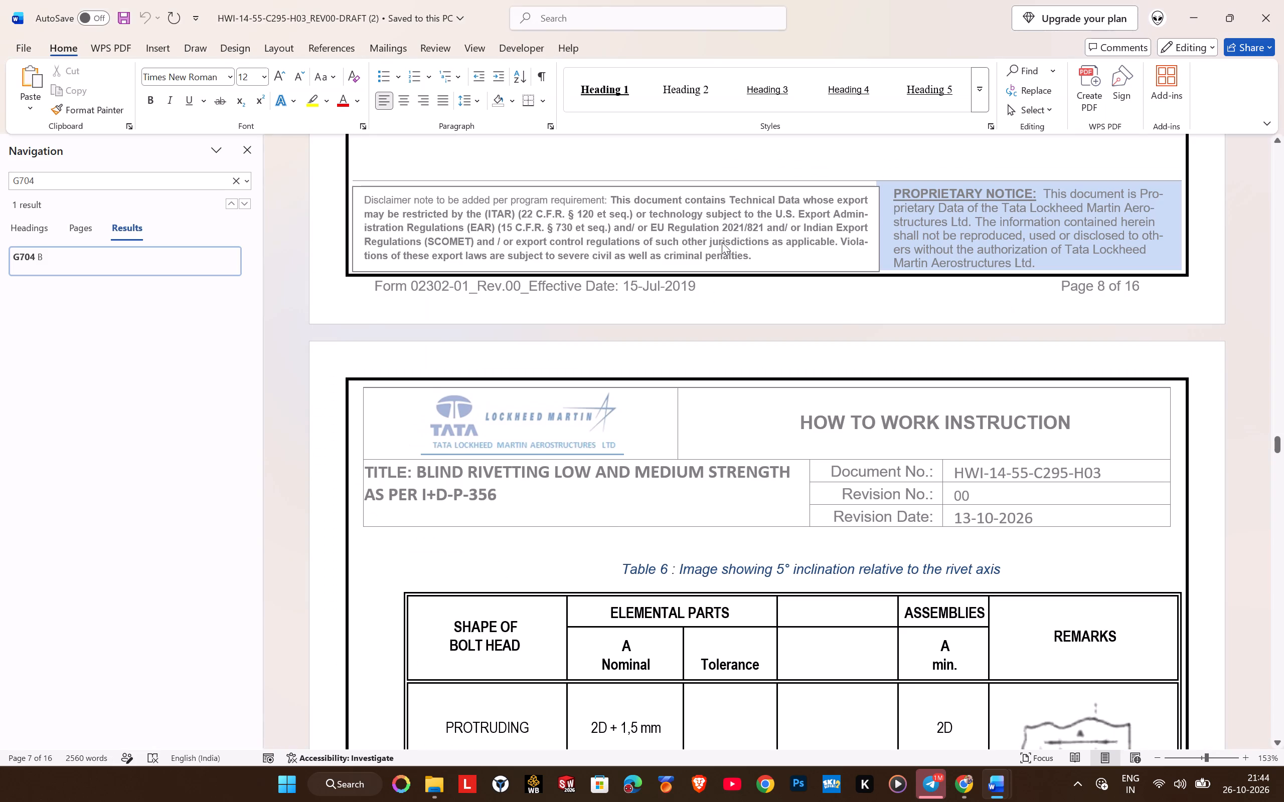
key(alt+Tab)
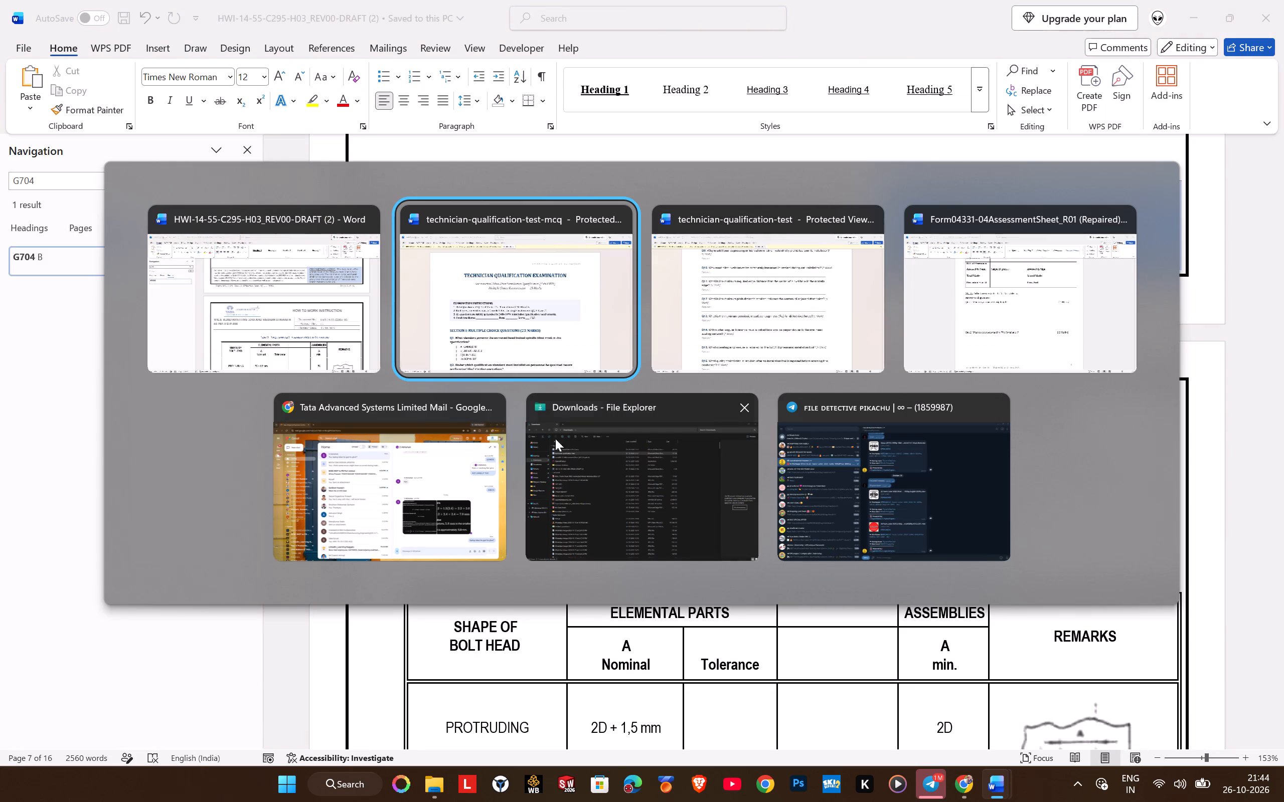
alt+click(431, 454)
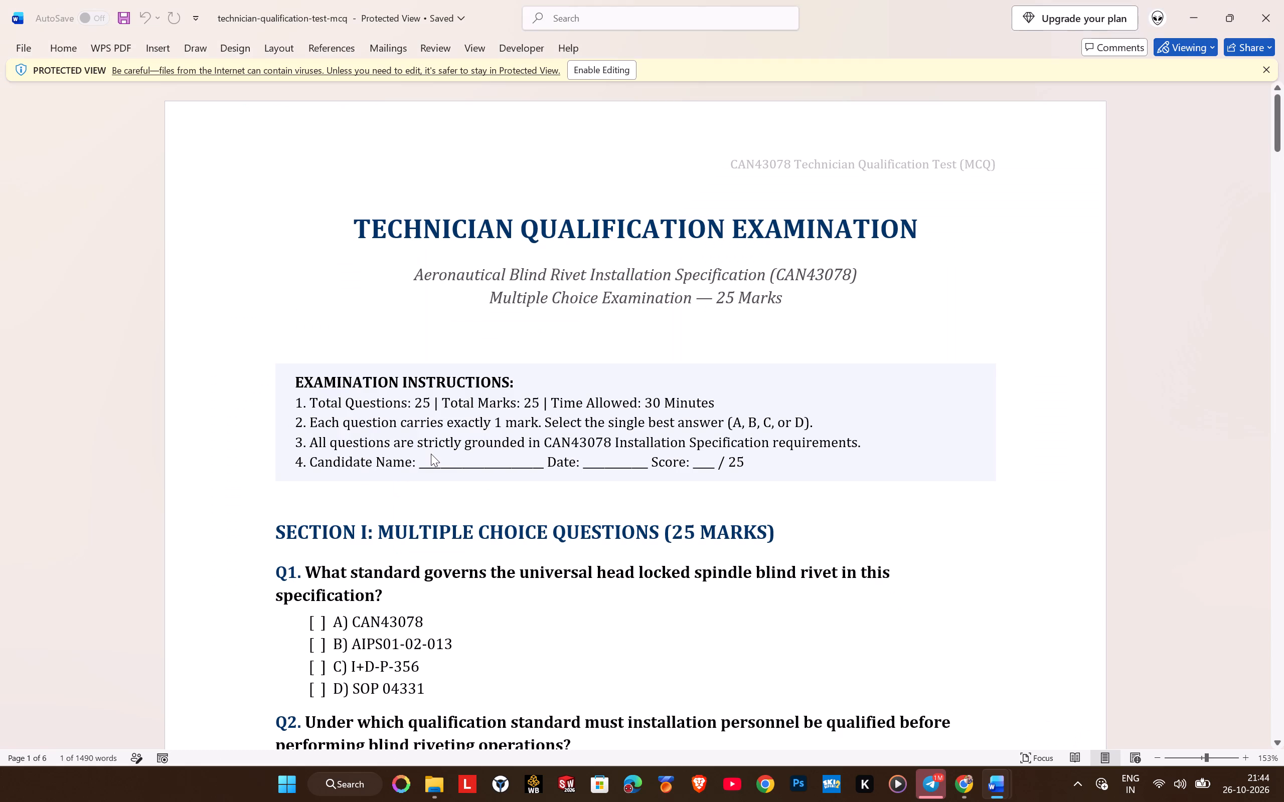
Switch to the Gmail chat in the browser and open the shared 1655_001 (1).pdf attachment from the colleague's conversation.
key(alt+Tab)
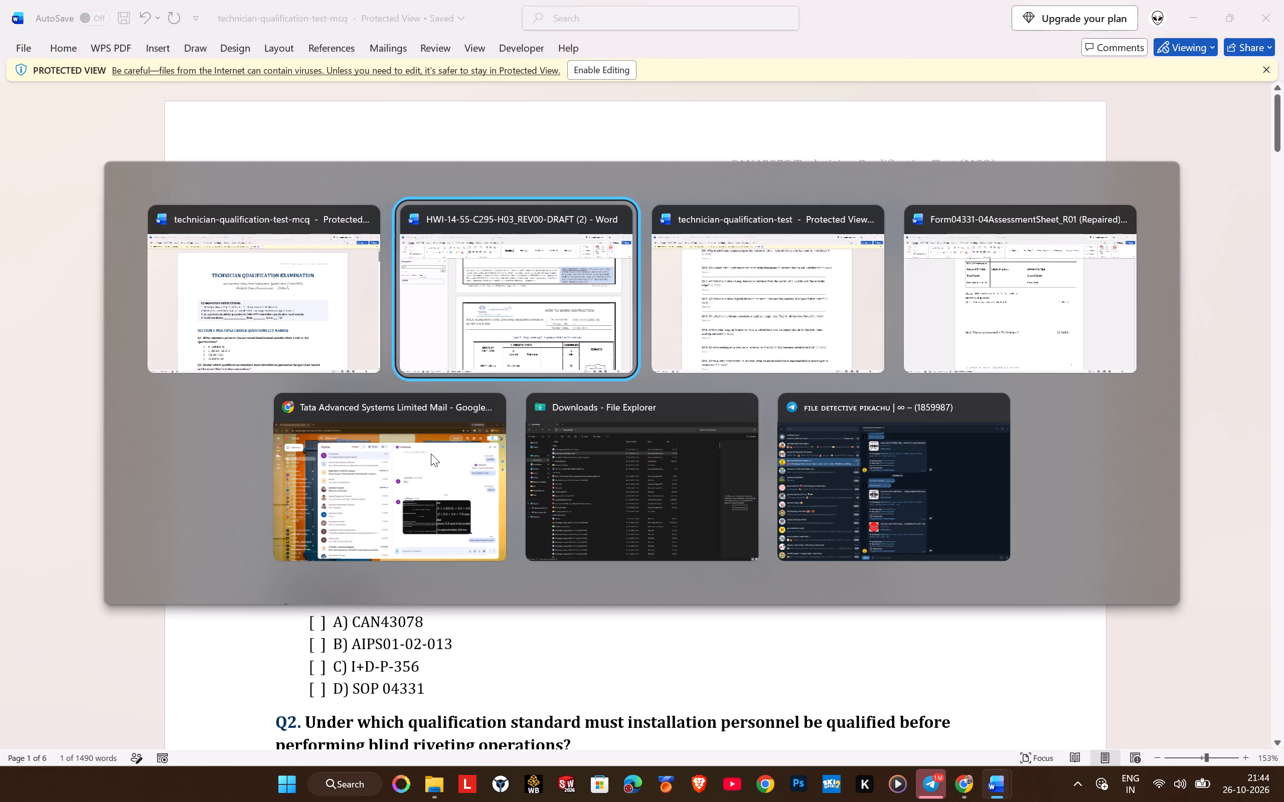
key(alt+Tab)
key(alt+Tab)
key(alt+Tab)
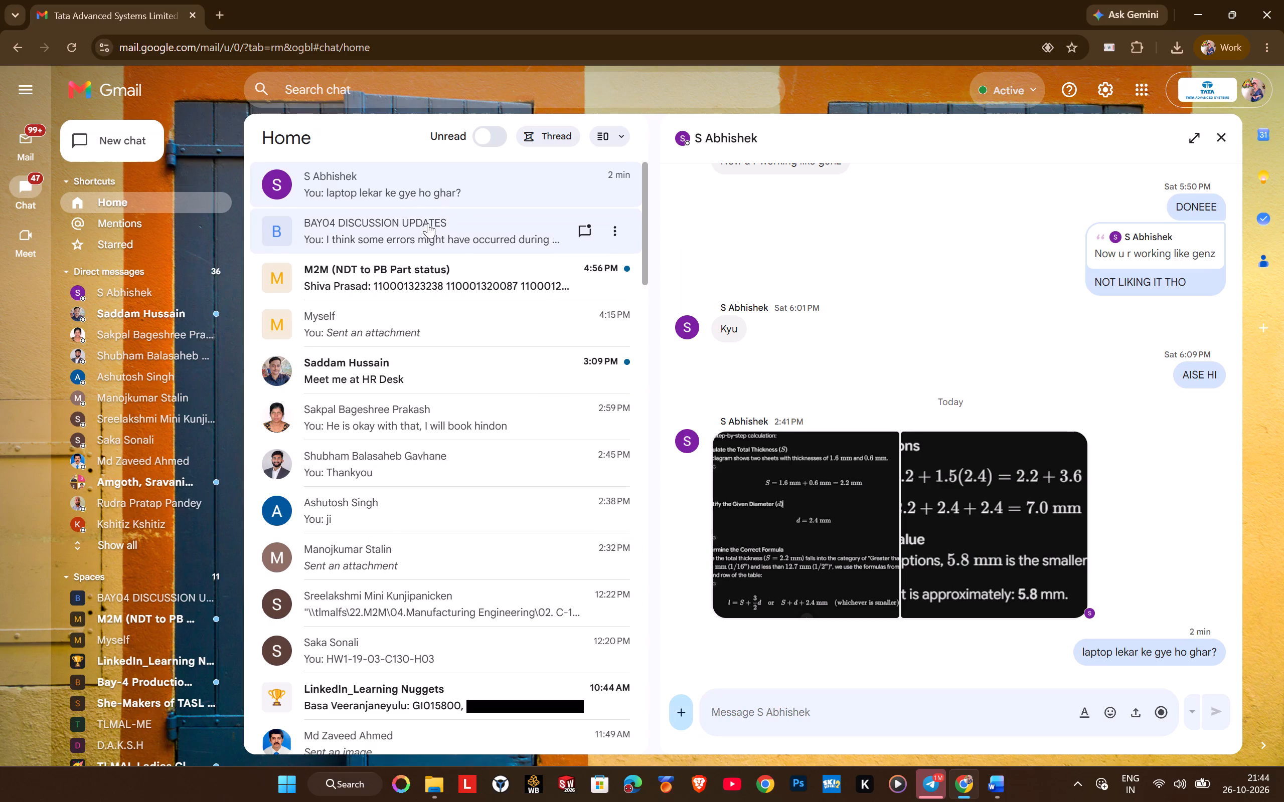
click(395, 576)
click(700, 557)
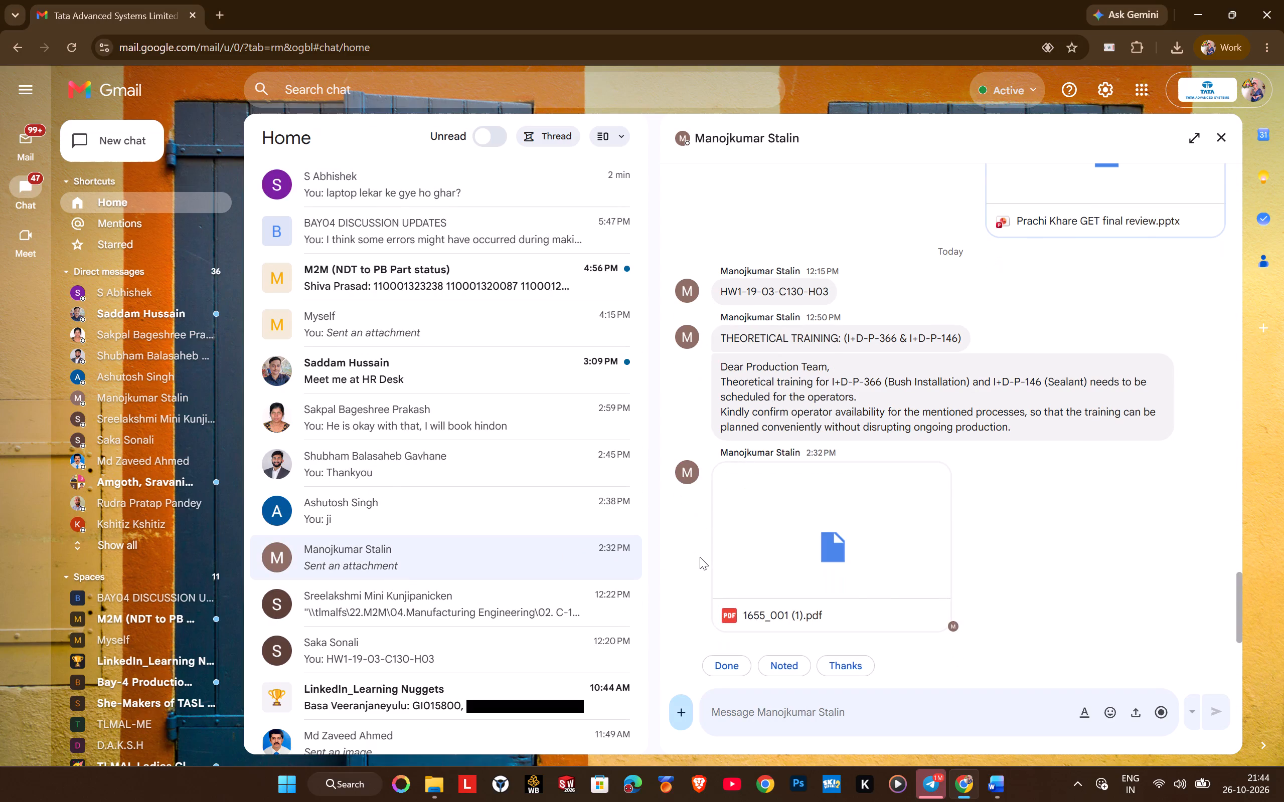
click(755, 552)
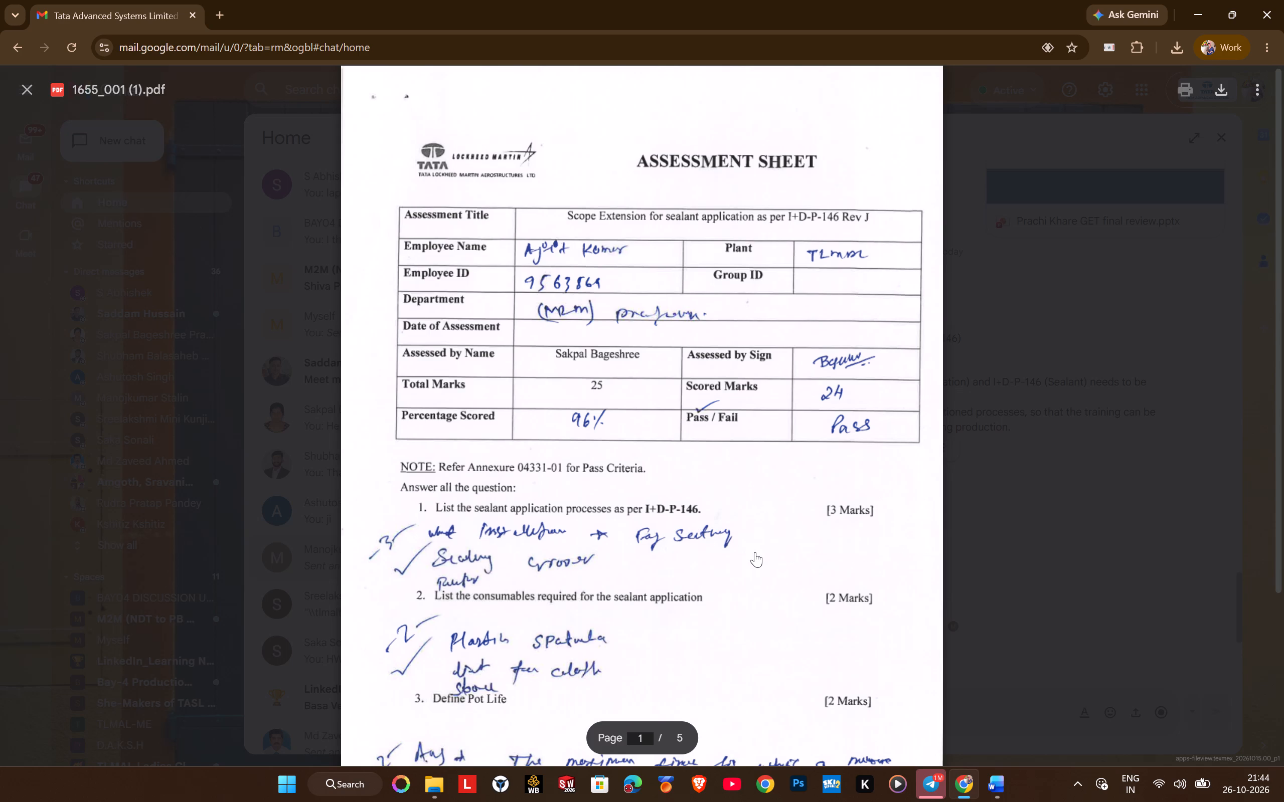
Look through the scanned I+D-P-146 sealant assessment sheet for its question types, figure question and marks allocation.
scroll(755, 552, down, 9)
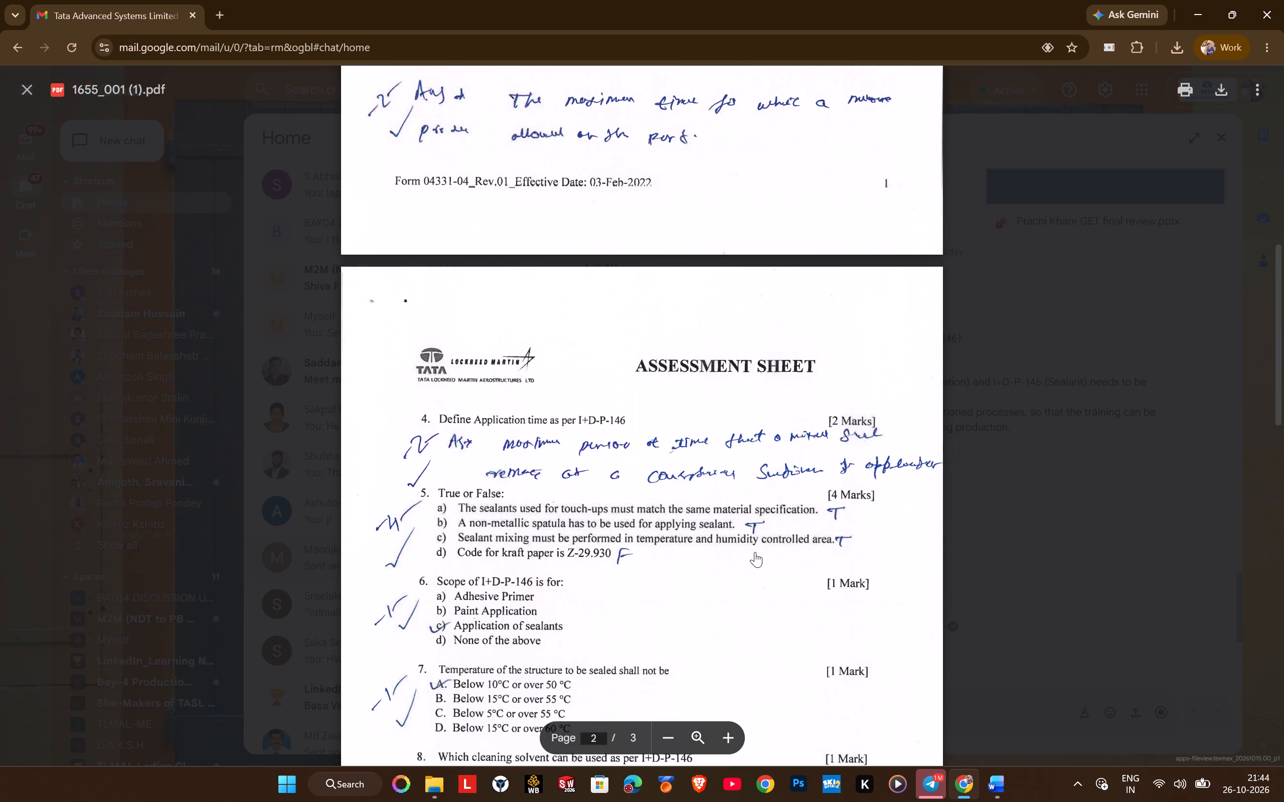
scroll(755, 552, down, 10)
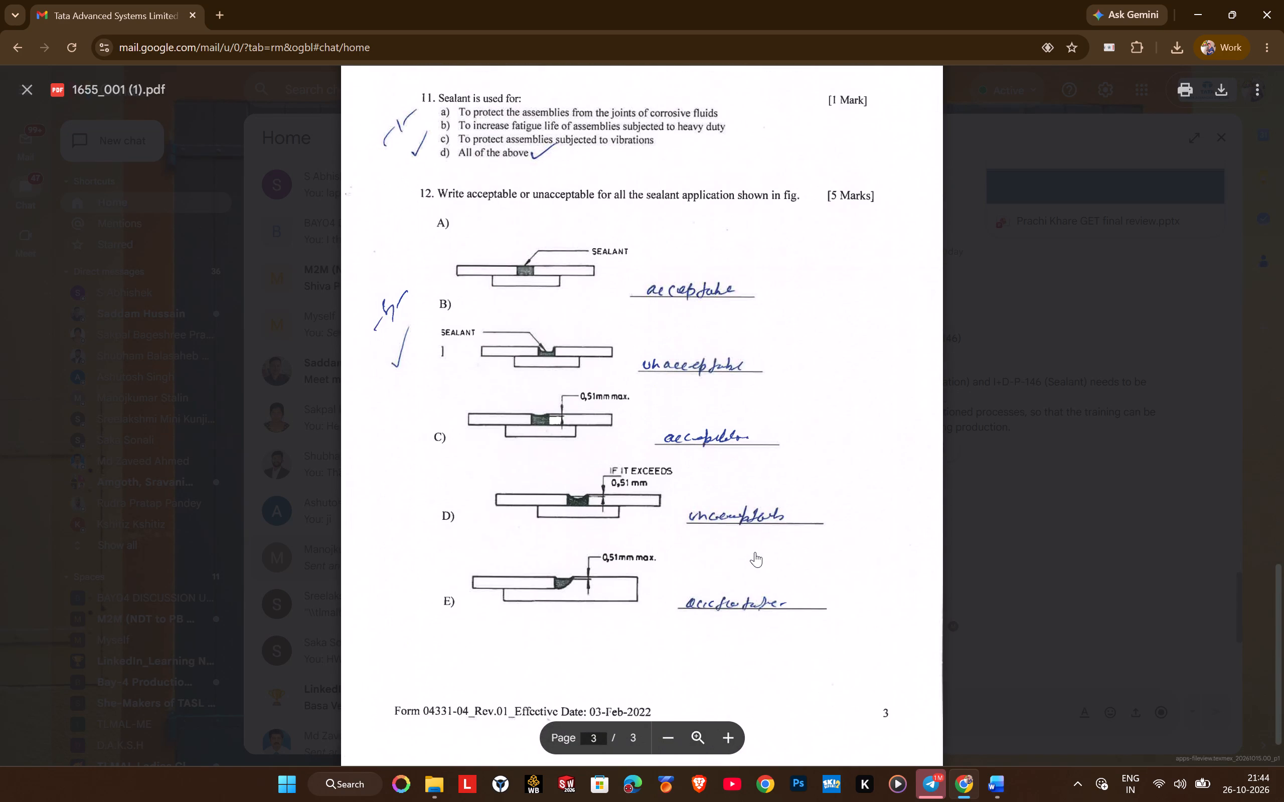
scroll(755, 552, down, 3)
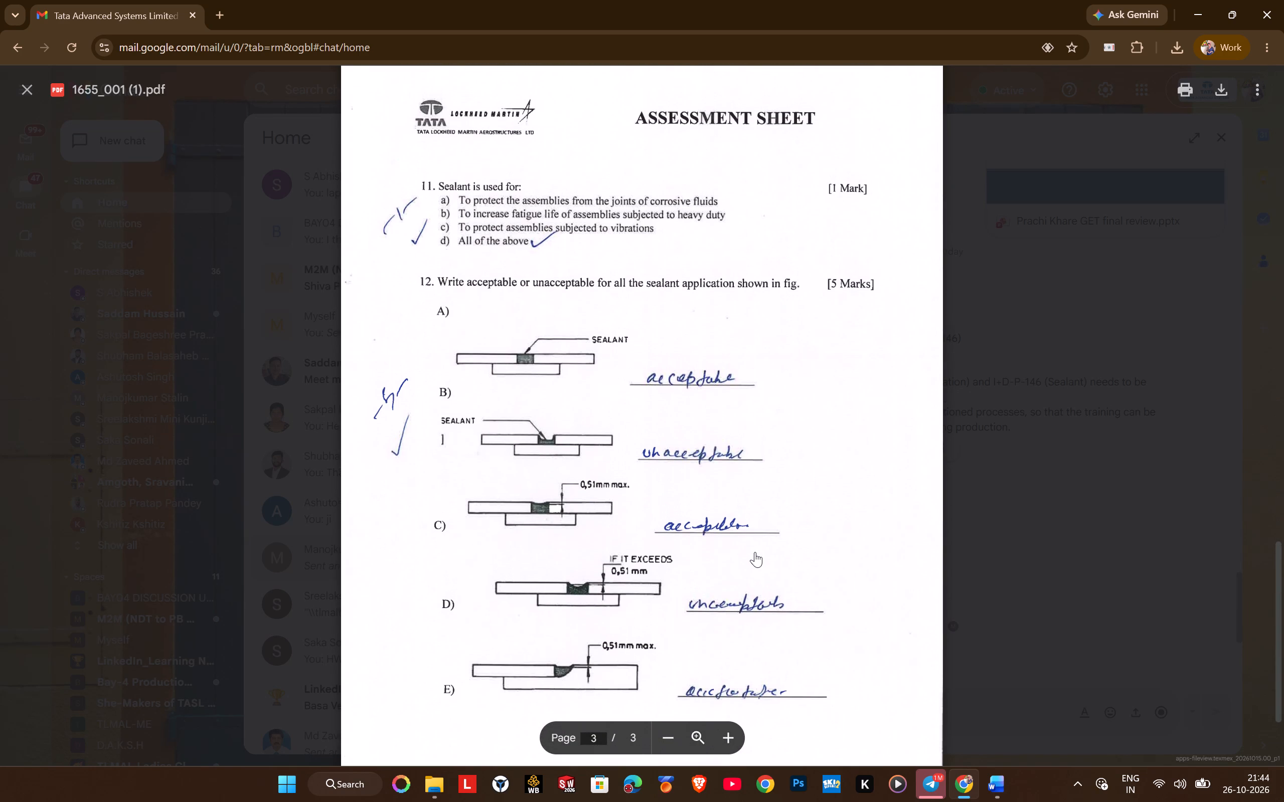
scroll(755, 552, down, 3)
scroll(755, 552, up, 11)
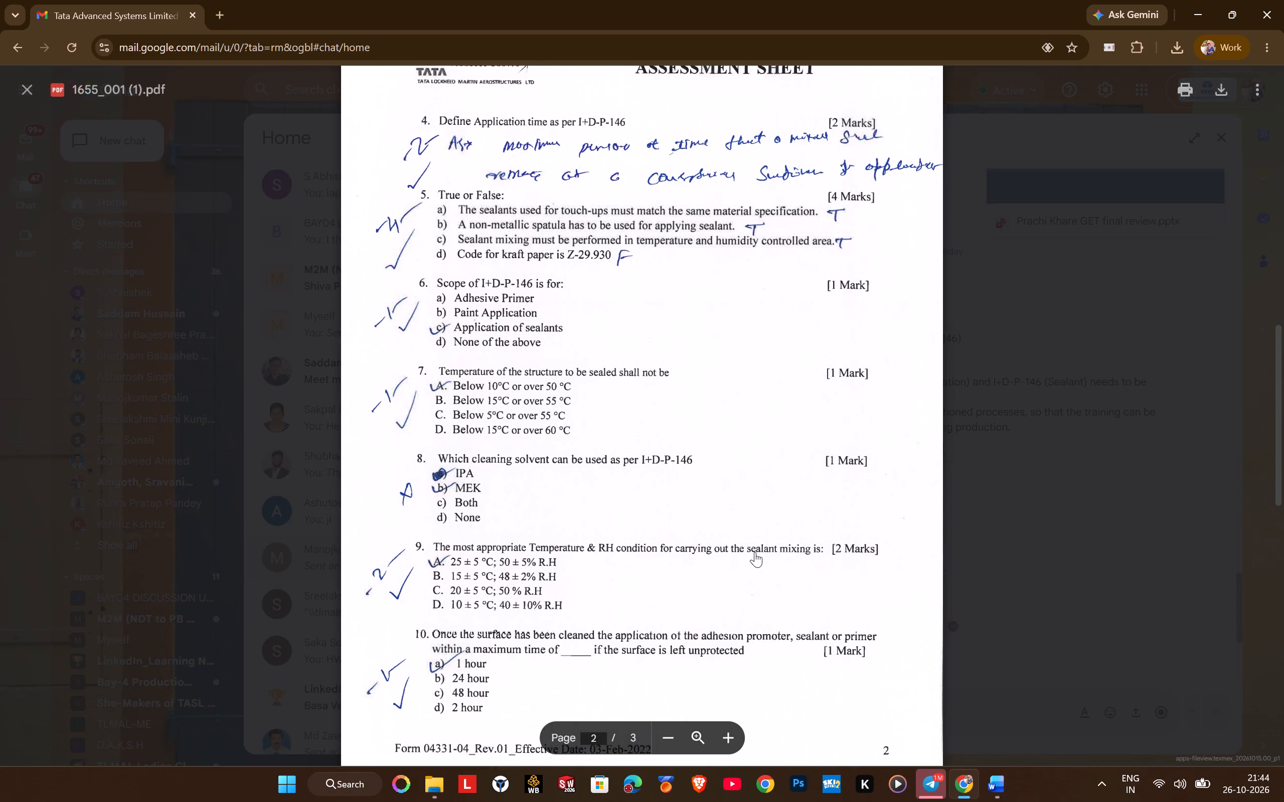
scroll(755, 552, up, 2)
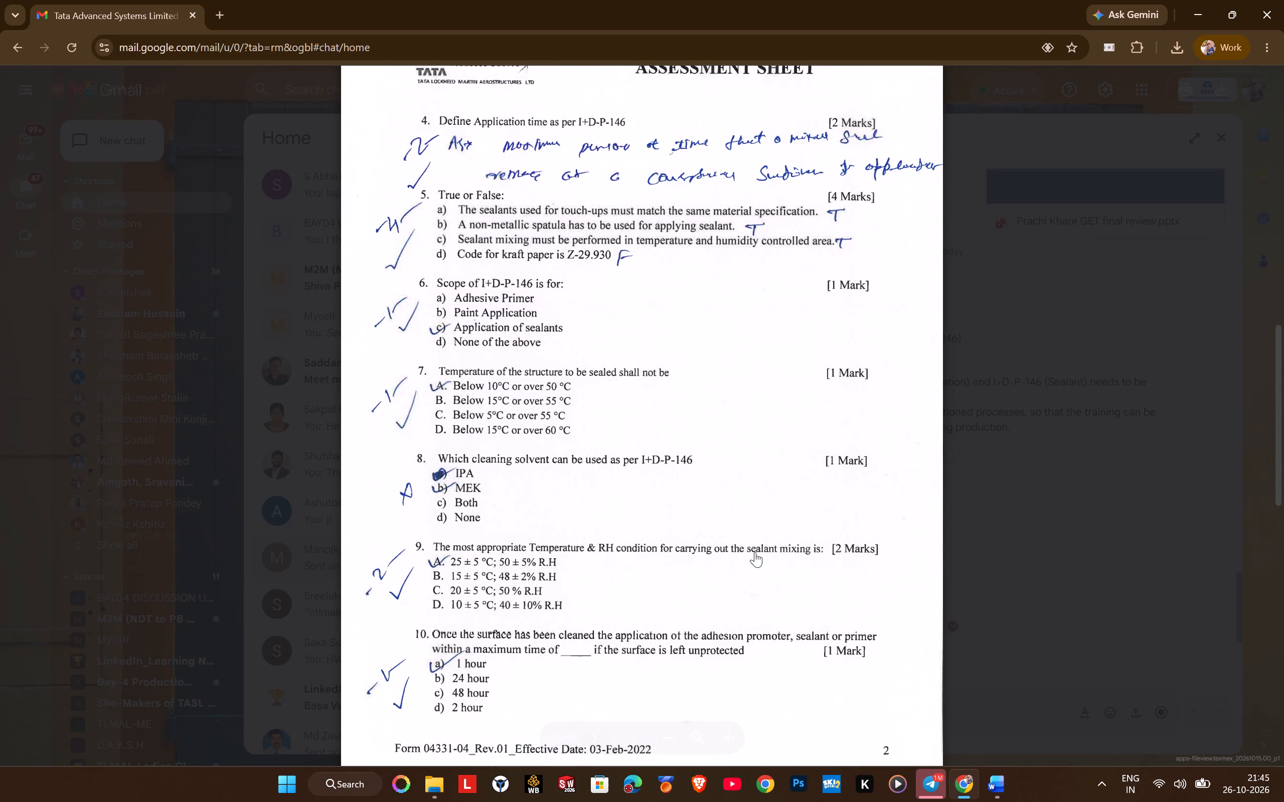
scroll(755, 552, up, 4)
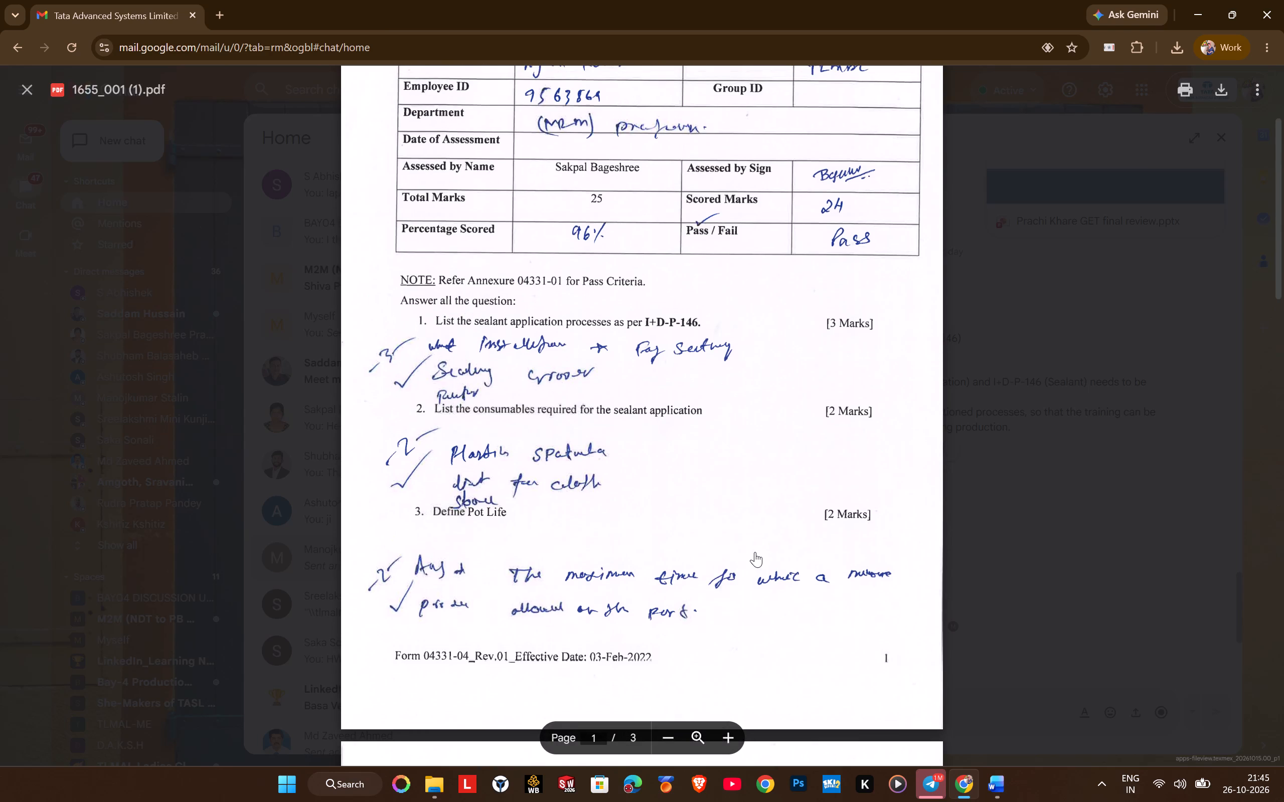
Return to Word and look through the opening questions of technician-qualification-test, followed by those of technician-qualification-test-mcq.
key(alt+Tab)
key(alt+Tab)
key(alt+Tab)
scroll(755, 552, up, 9)
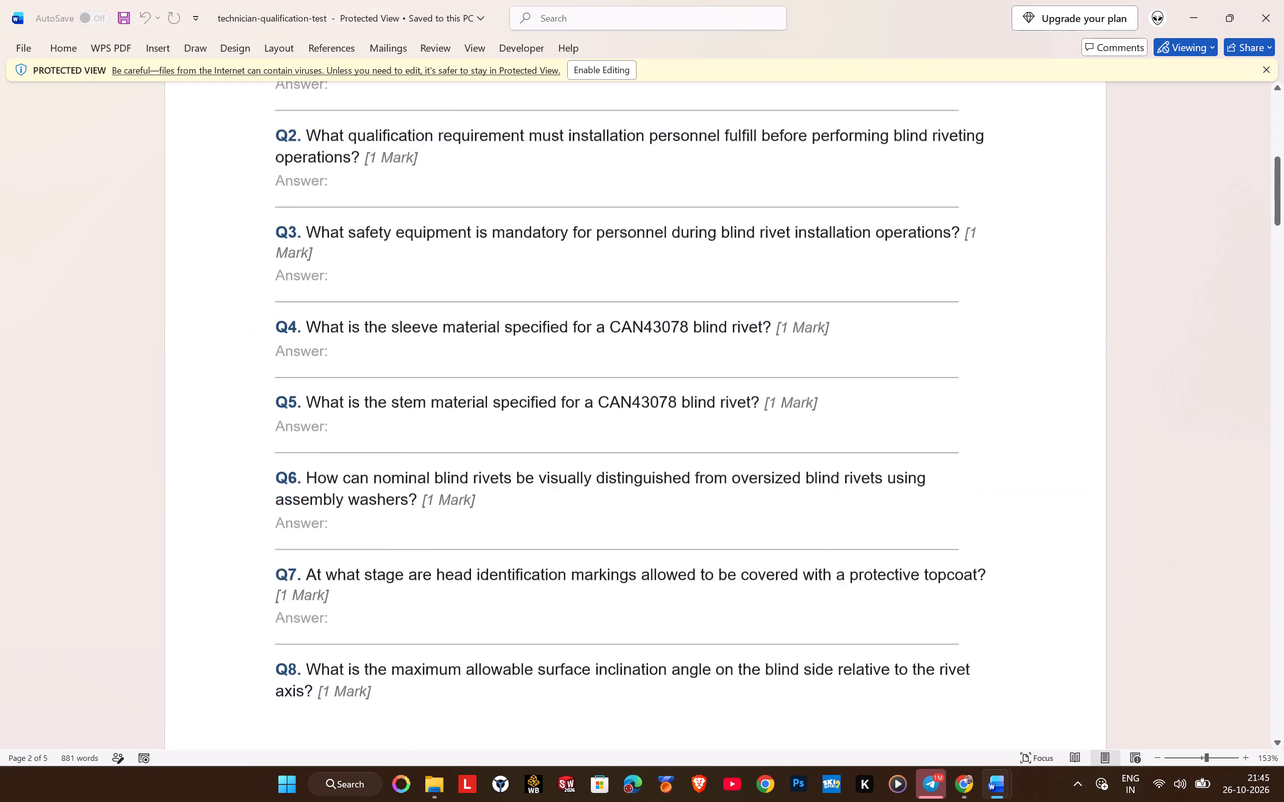
key(alt+Tab)
key(alt+Tab)
key(alt+Tab)
key(alt+Tab)
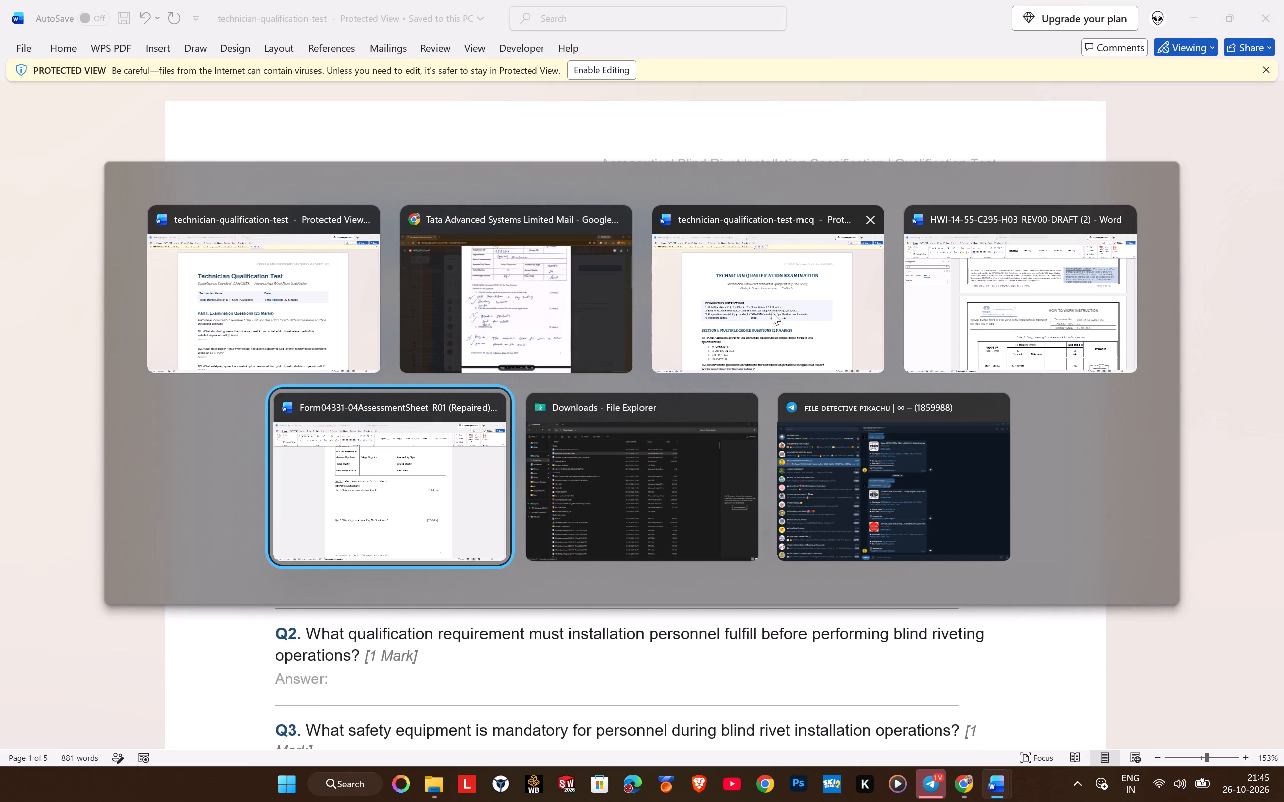
alt+click(772, 312)
scroll(772, 312, down, 4)
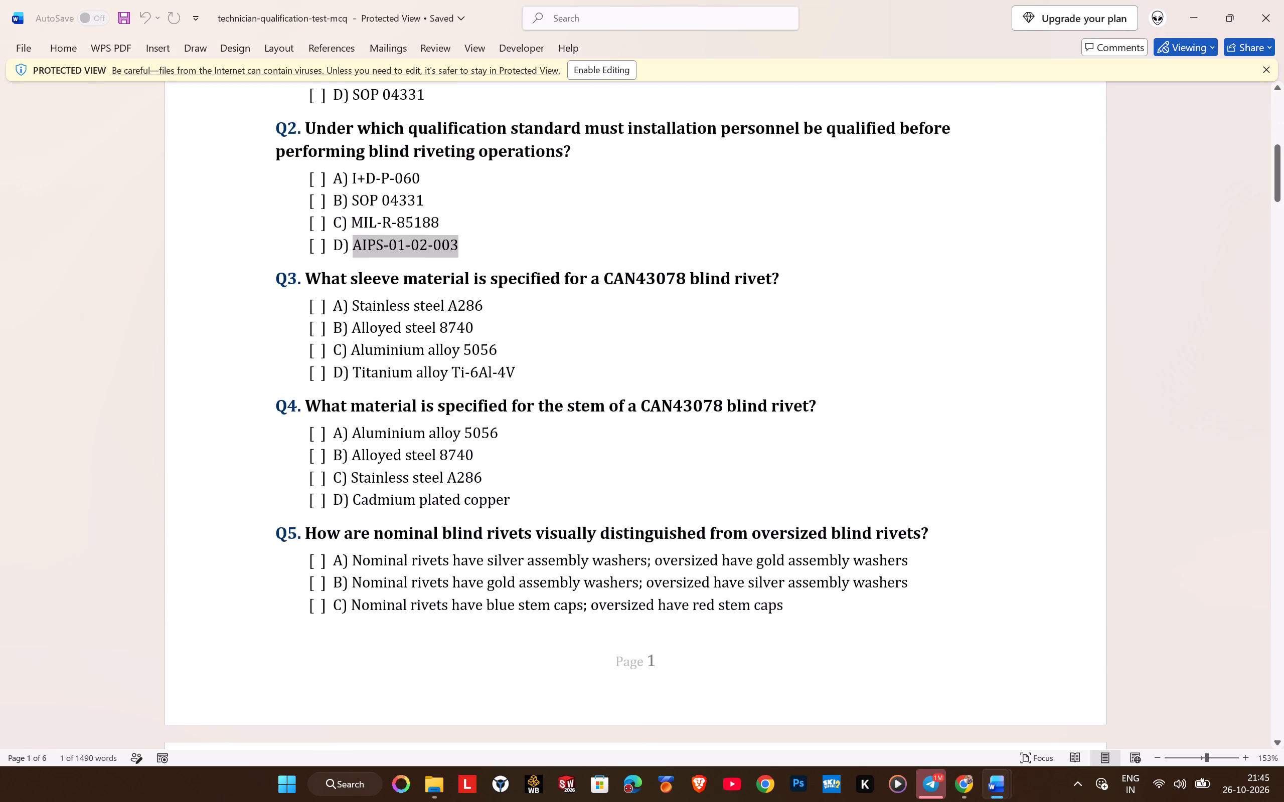
Copy the Q3 question "What sleeve material is specified for a CAN43078 blind rivet?" into Form04331-04 after "Que. 12." as text only.
scroll(772, 312, up, 1)
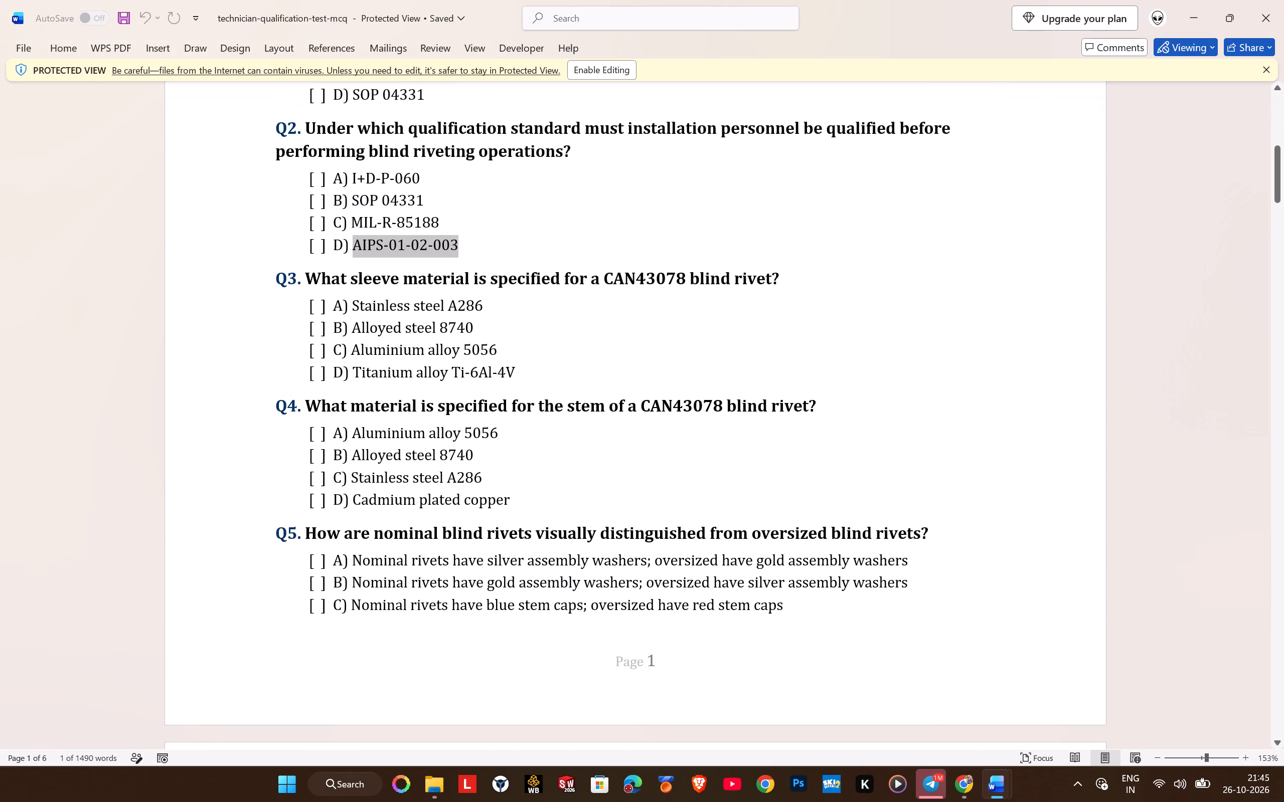
drag(799, 280, 308, 279)
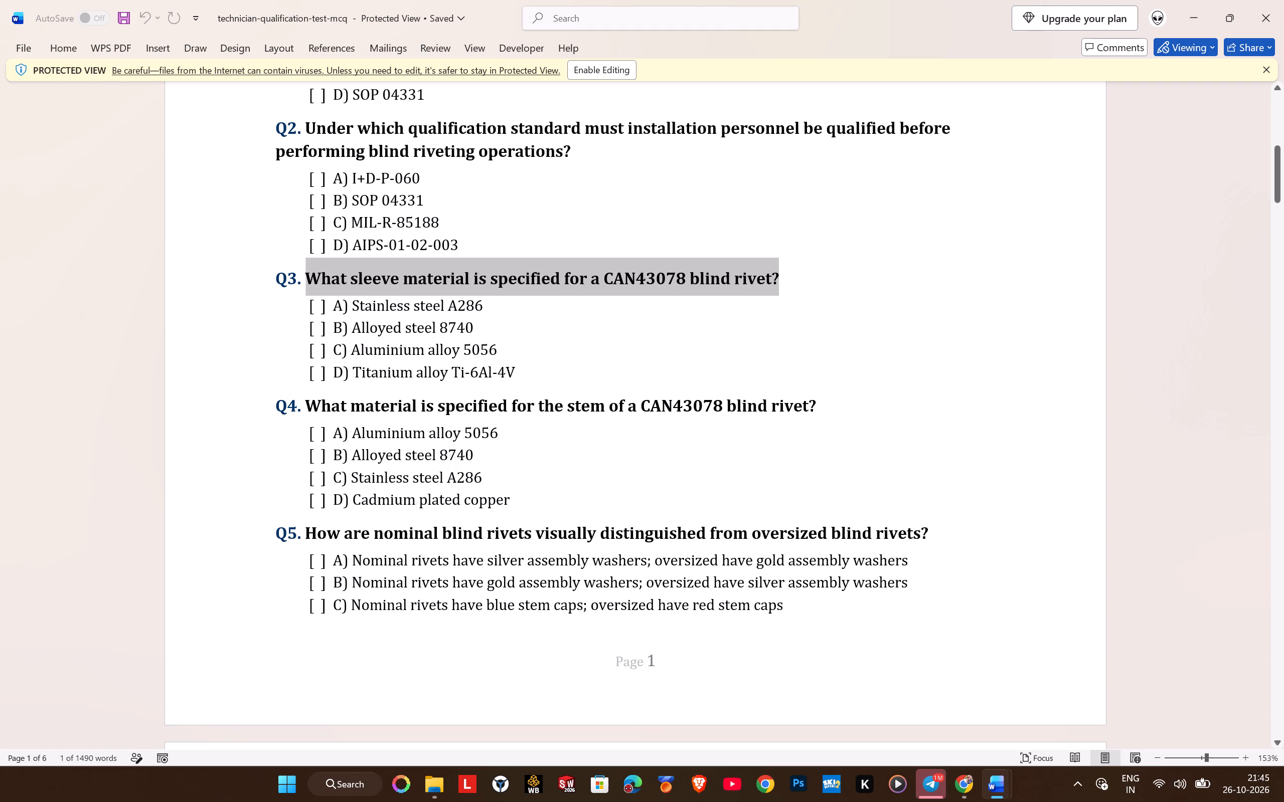
drag(308, 279, 312, 279)
key(ctrl+c)
key(alt+Tab)
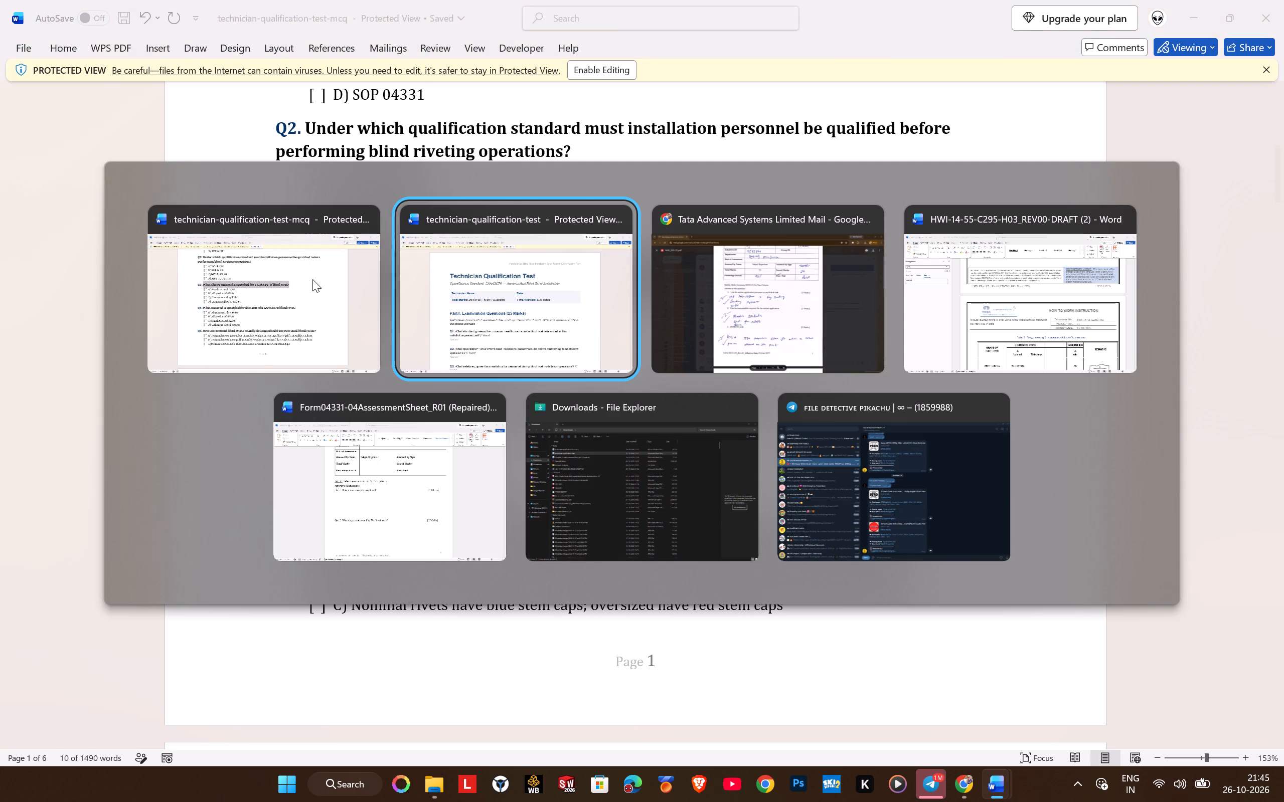
key(alt+Tab)
key(alt+Tab)
key(alt+Tab)
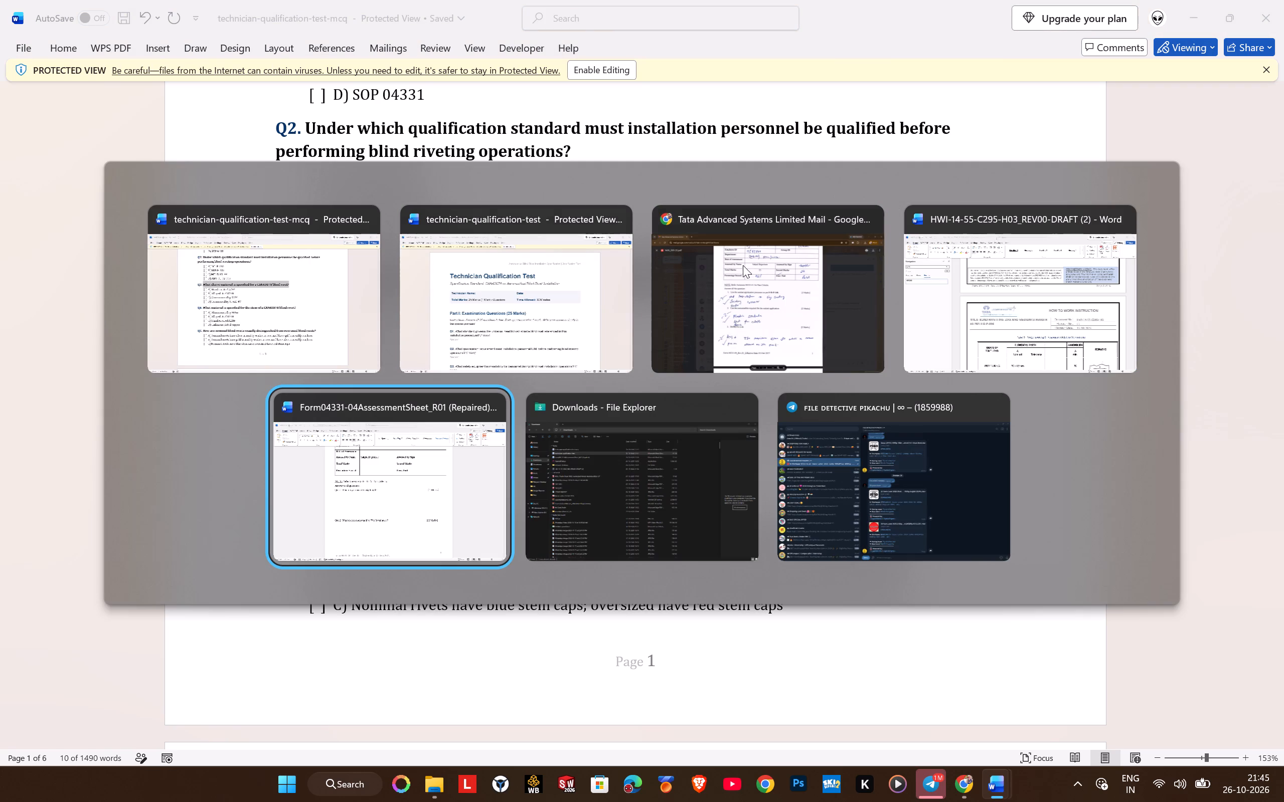
alt+click(1002, 257)
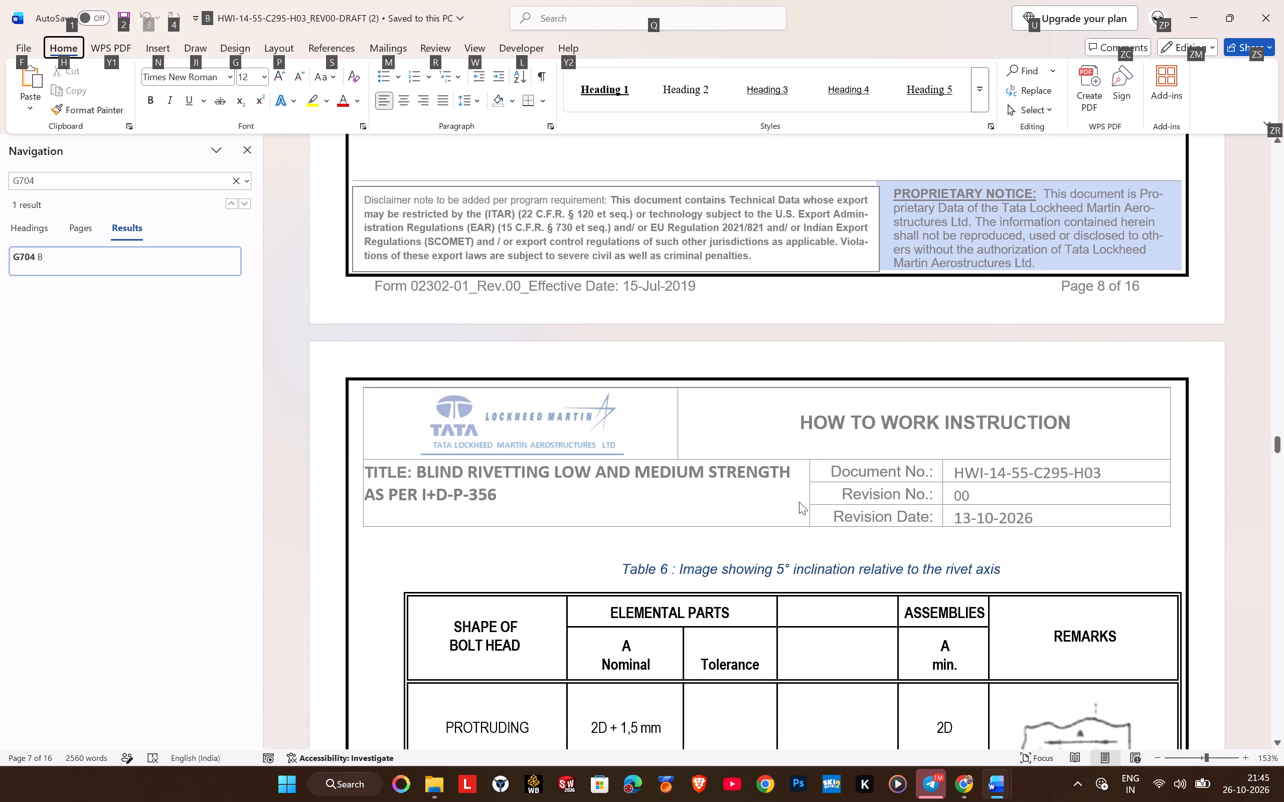
key(alt+Tab)
key(alt+Tab)
key(alt+Tab)
key(alt+Tab)
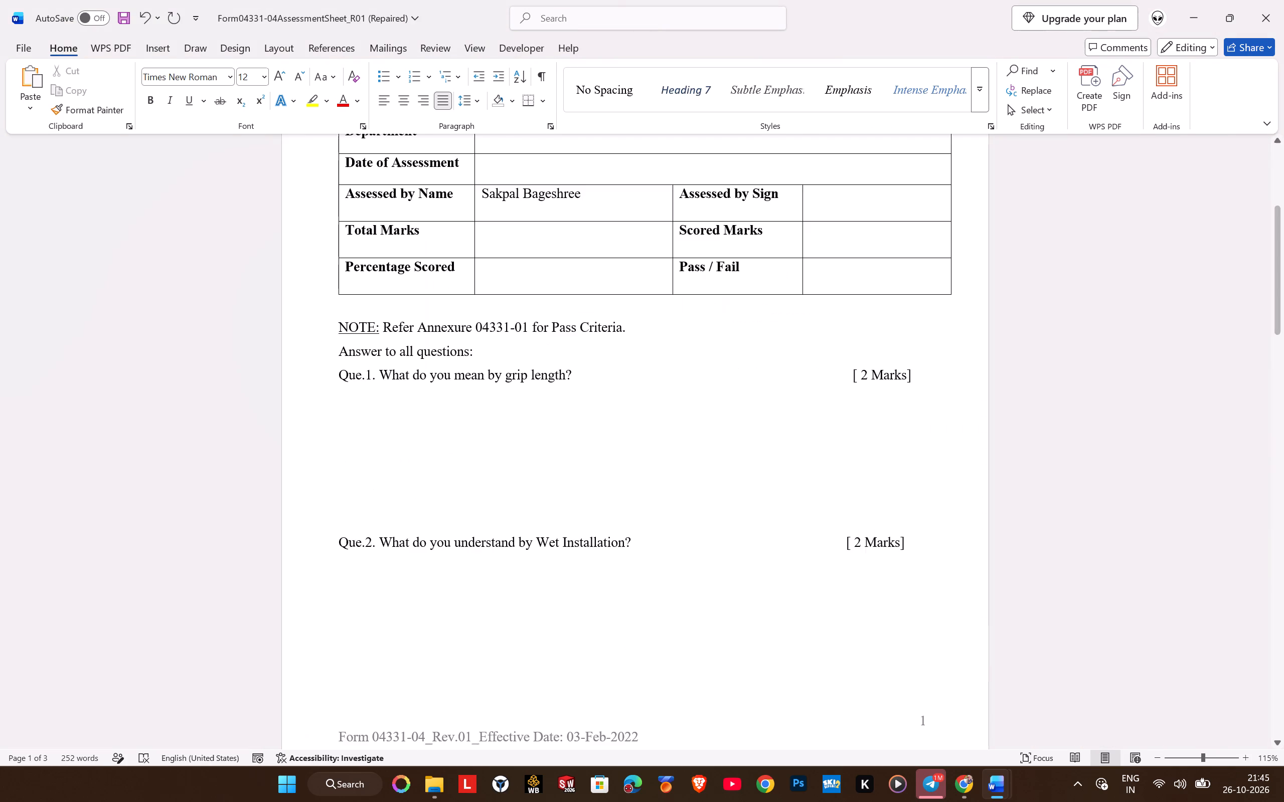
scroll(799, 502, down, 20)
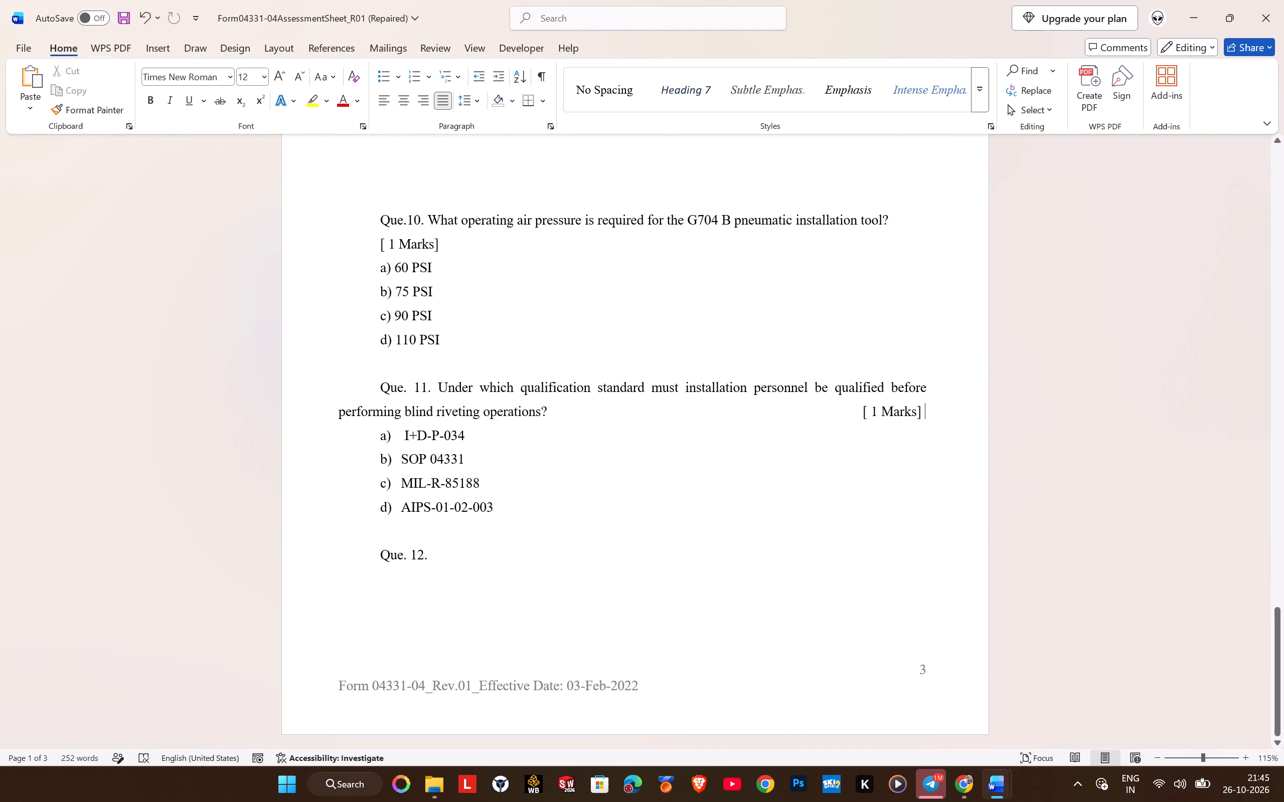
click(472, 551)
key(space)
key(ctrl+v)
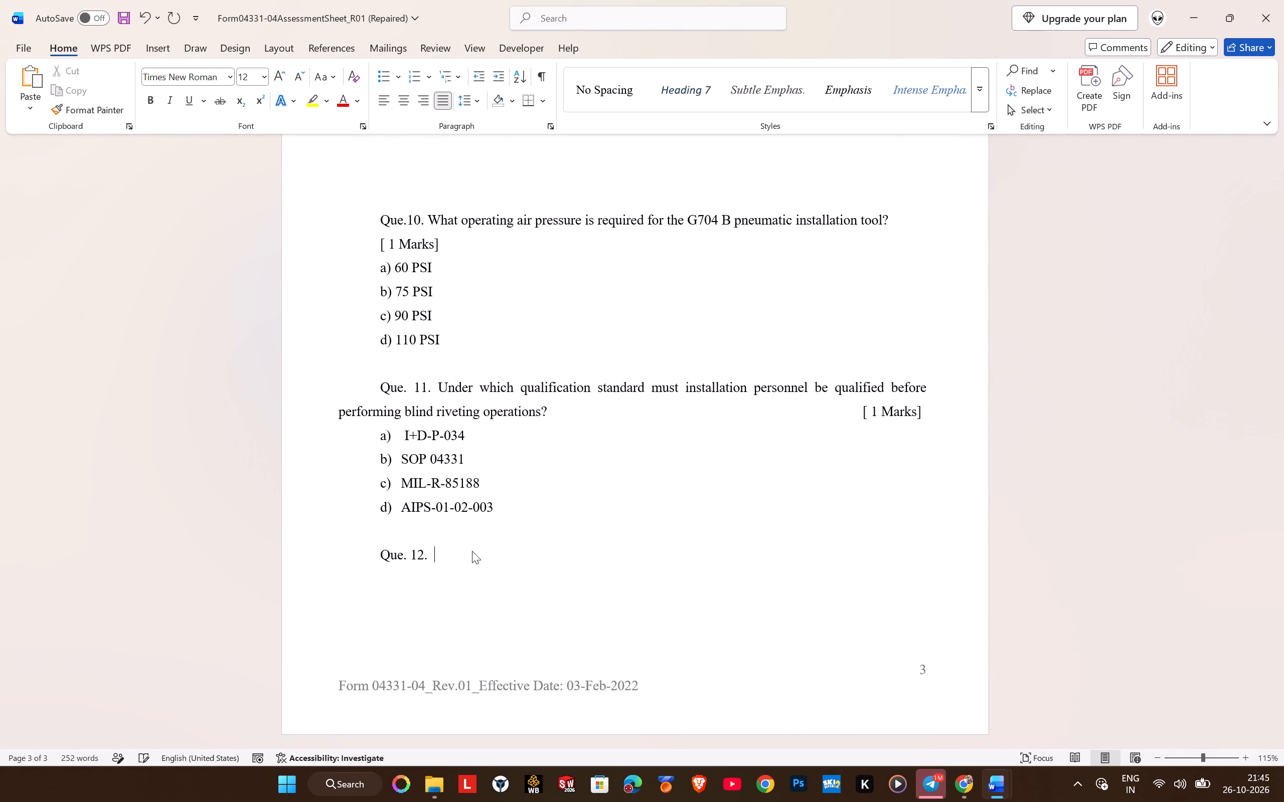
click(802, 551)
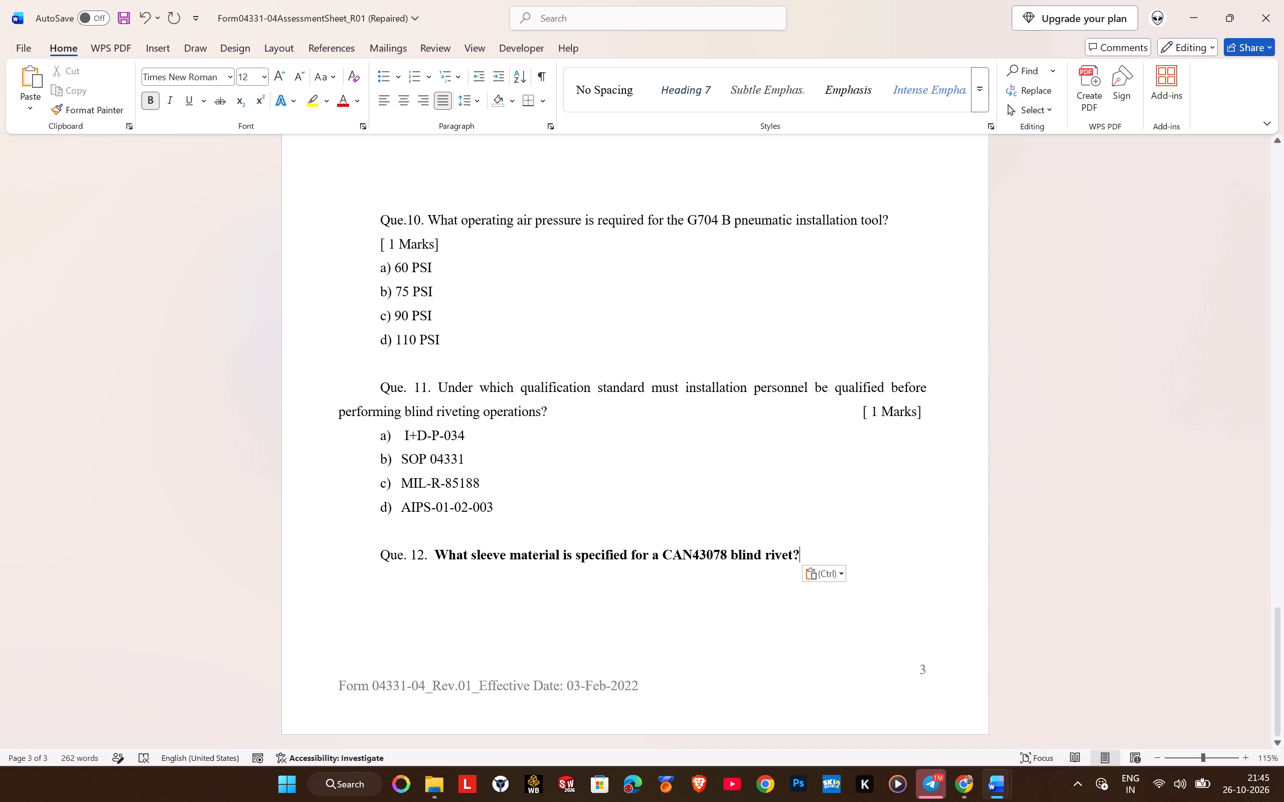
click(834, 584)
click(842, 568)
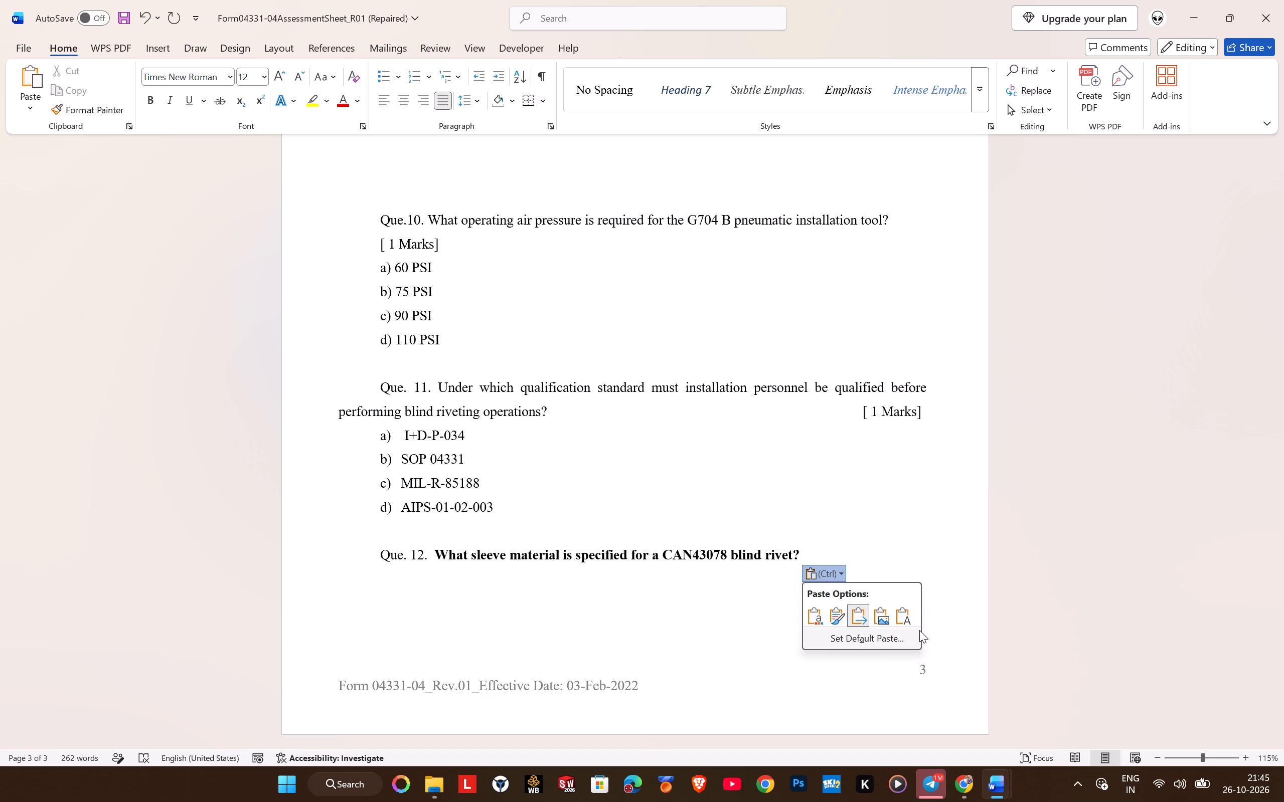
click(905, 618)
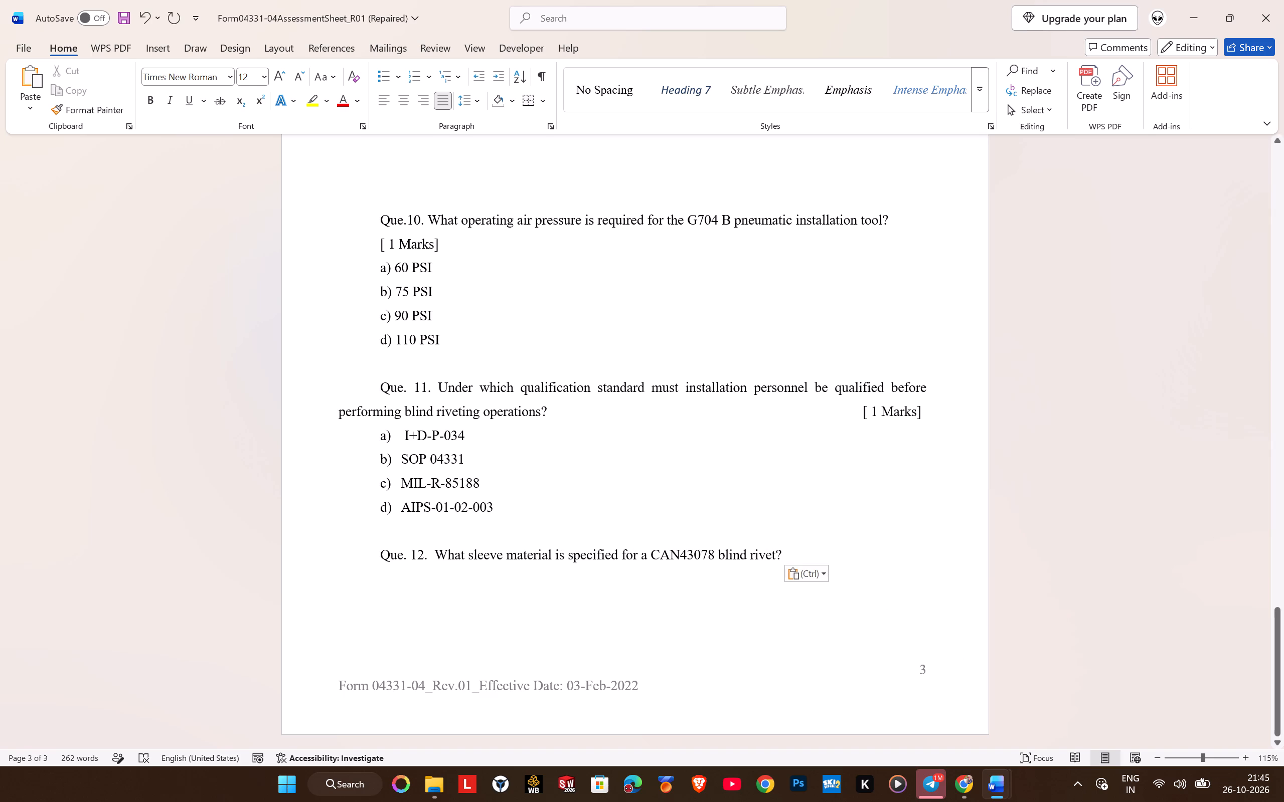
Add "[ 1 Marks]" after the Que. 12 text, spaced out in line with the Que. 11 marks.
key(space)
key(space)
key(space)
key(space)
key(space)
key(space)
key(space)
key(space)
key(space)
key(space)
key(space)
key(space)
key(space)
key(space)
key(space)
key(space)
key(space)
key(space)
key(space)
key(space)
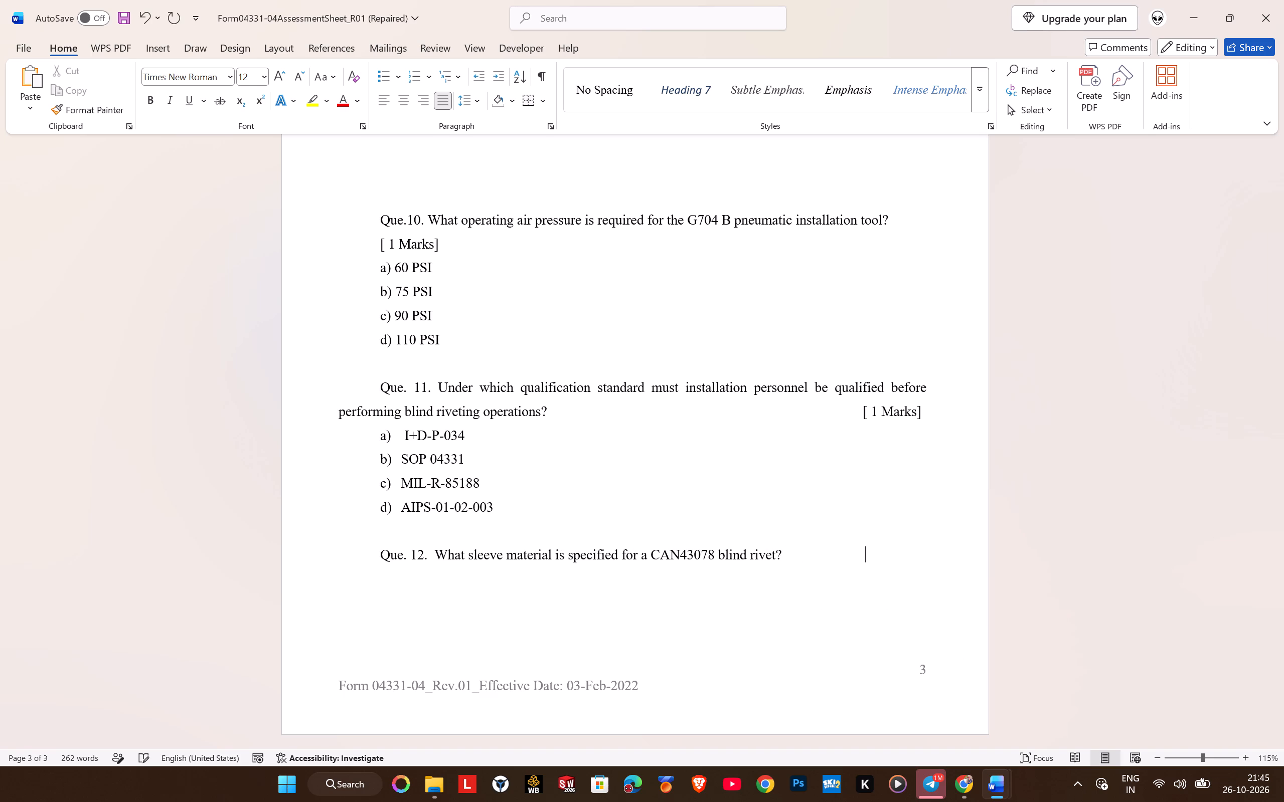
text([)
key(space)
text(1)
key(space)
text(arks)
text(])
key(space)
Remove the extra space between "Que. 12." and "What sleeve material is specified for a CAN43078 blind rivet?".
click(434, 554)
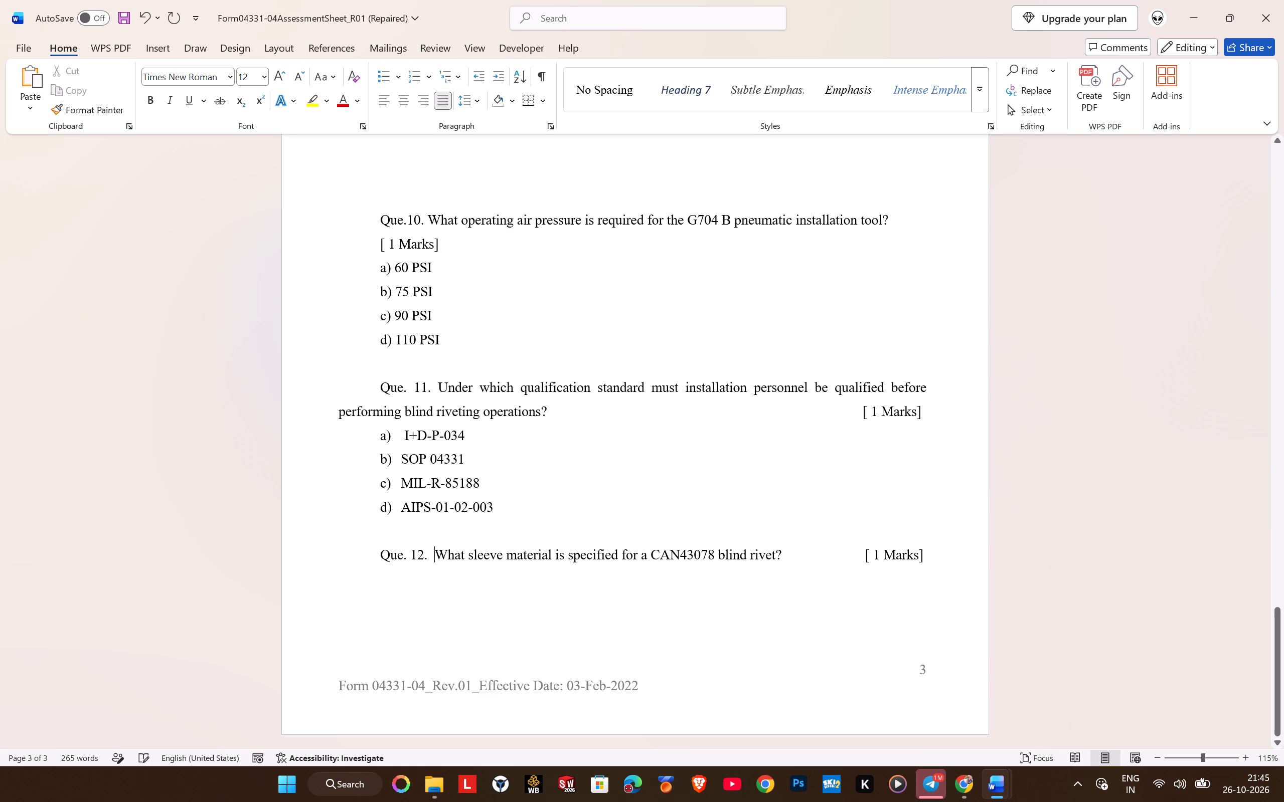
key(BackSpace)
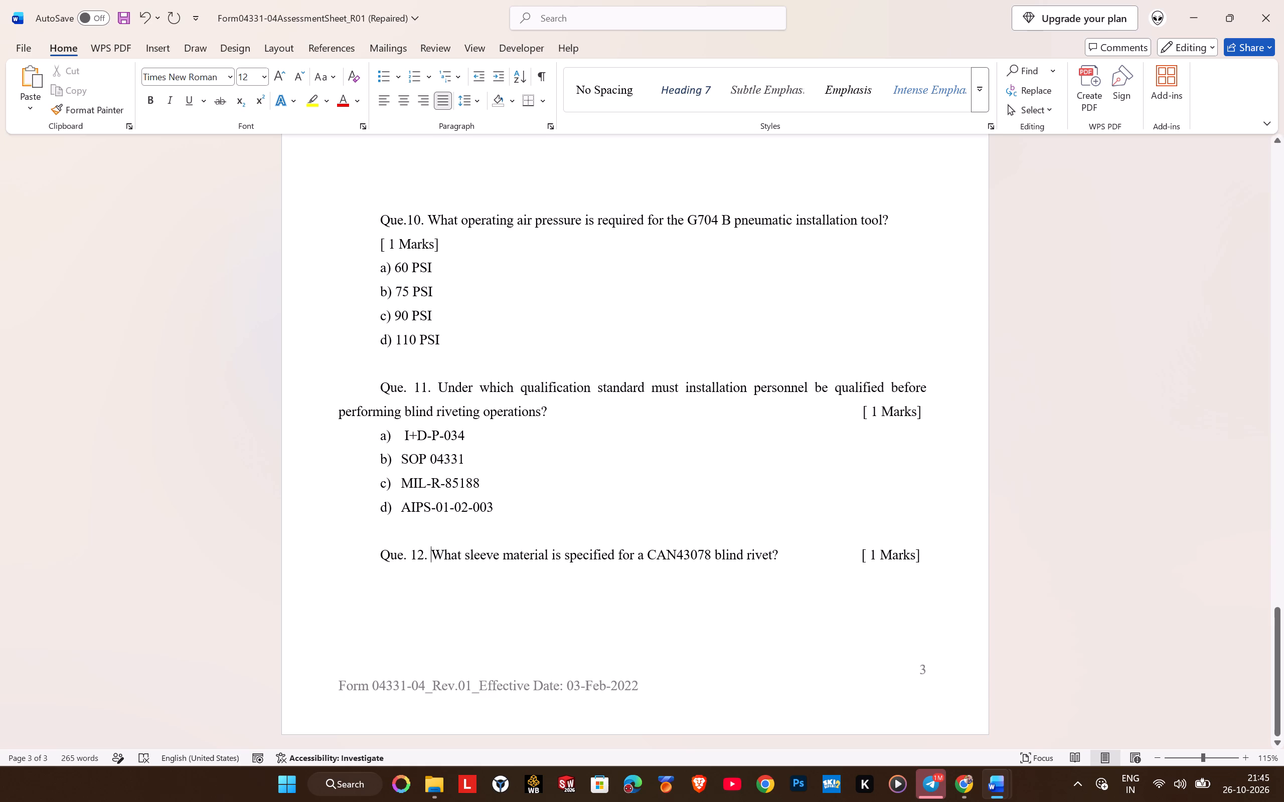
scroll(530, 503, down, 2)
Switch to Gmail chat in Chrome, close the attachment preview and message the colleague "mera HWI nikal kar ke bhej do?" and "HWI- blind rivet".
click(960, 784)
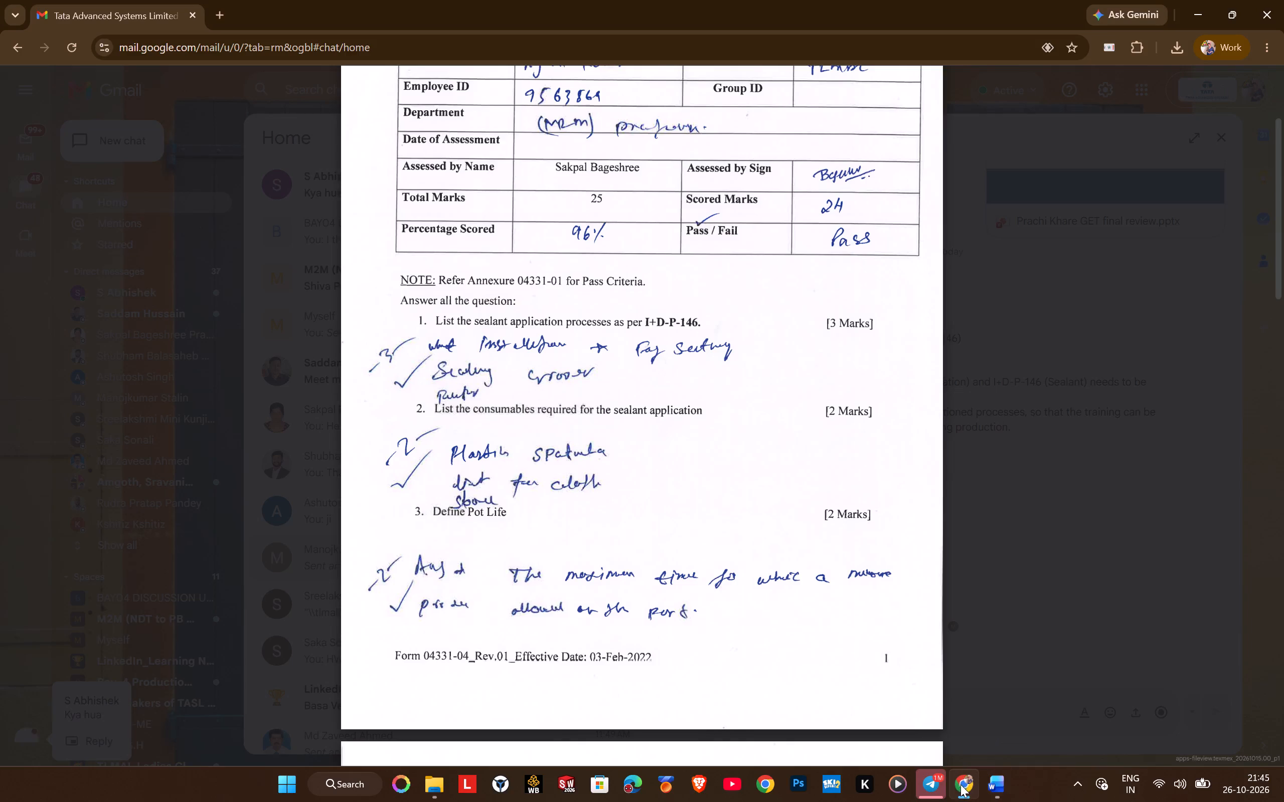
click(968, 605)
click(507, 171)
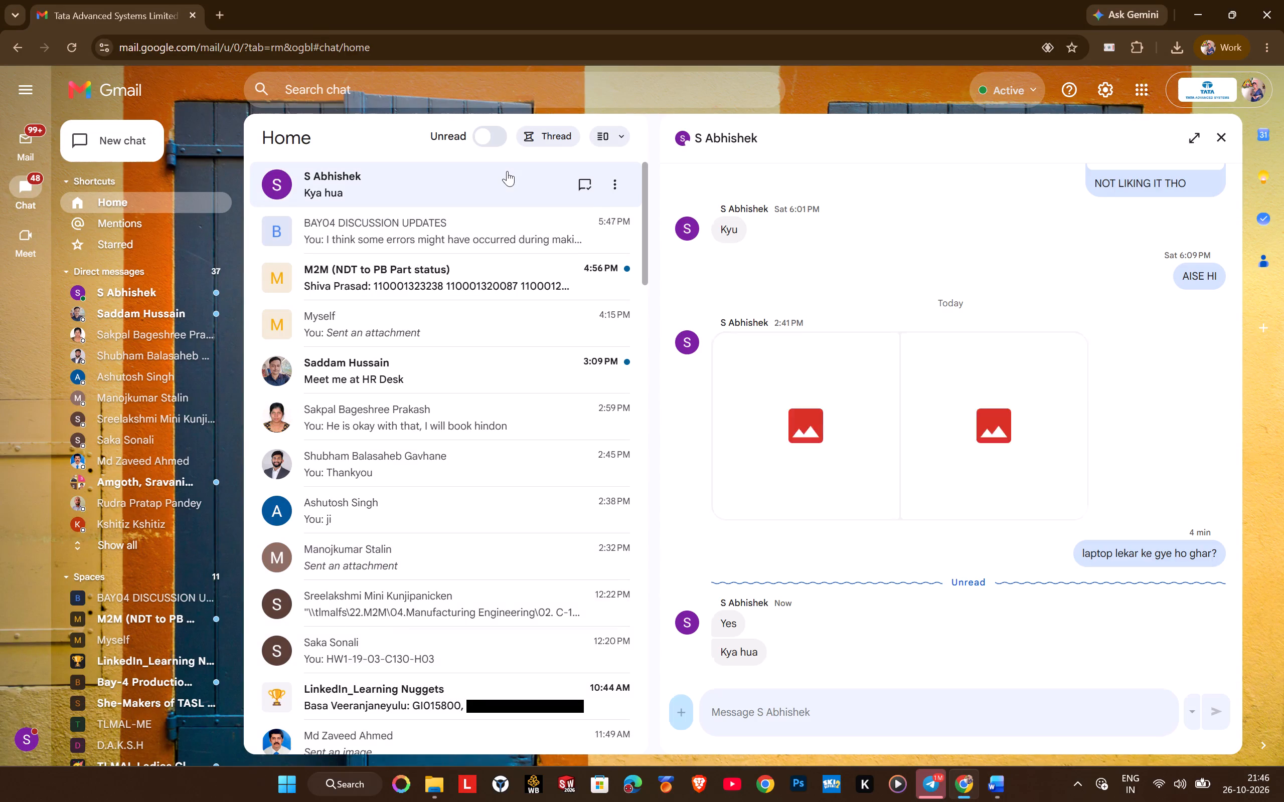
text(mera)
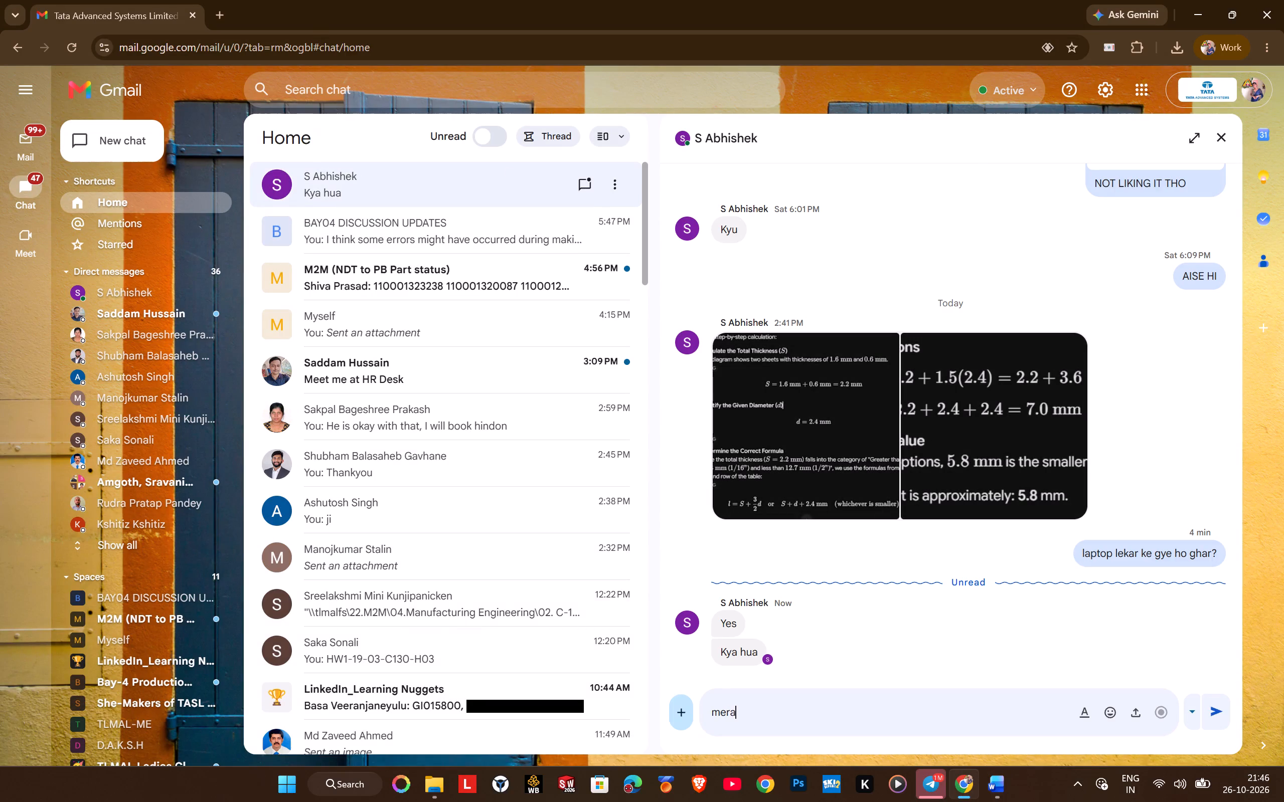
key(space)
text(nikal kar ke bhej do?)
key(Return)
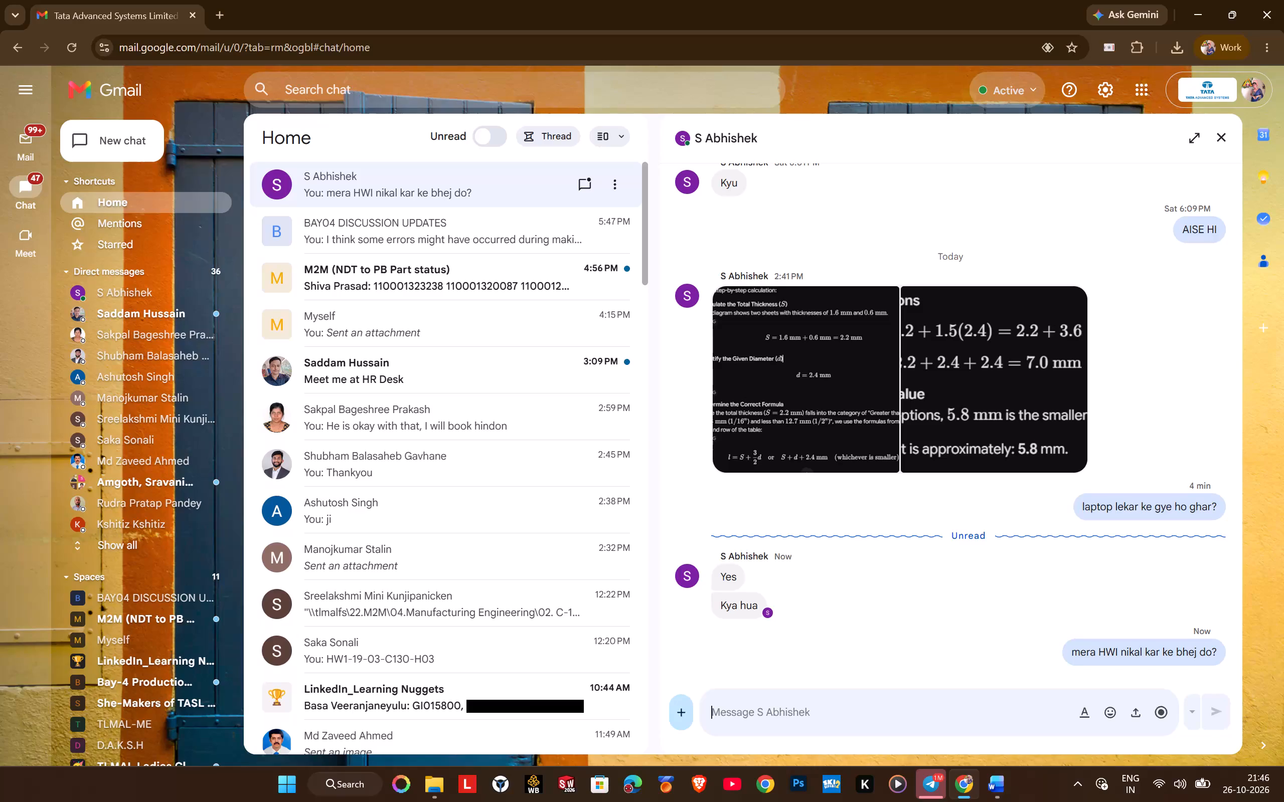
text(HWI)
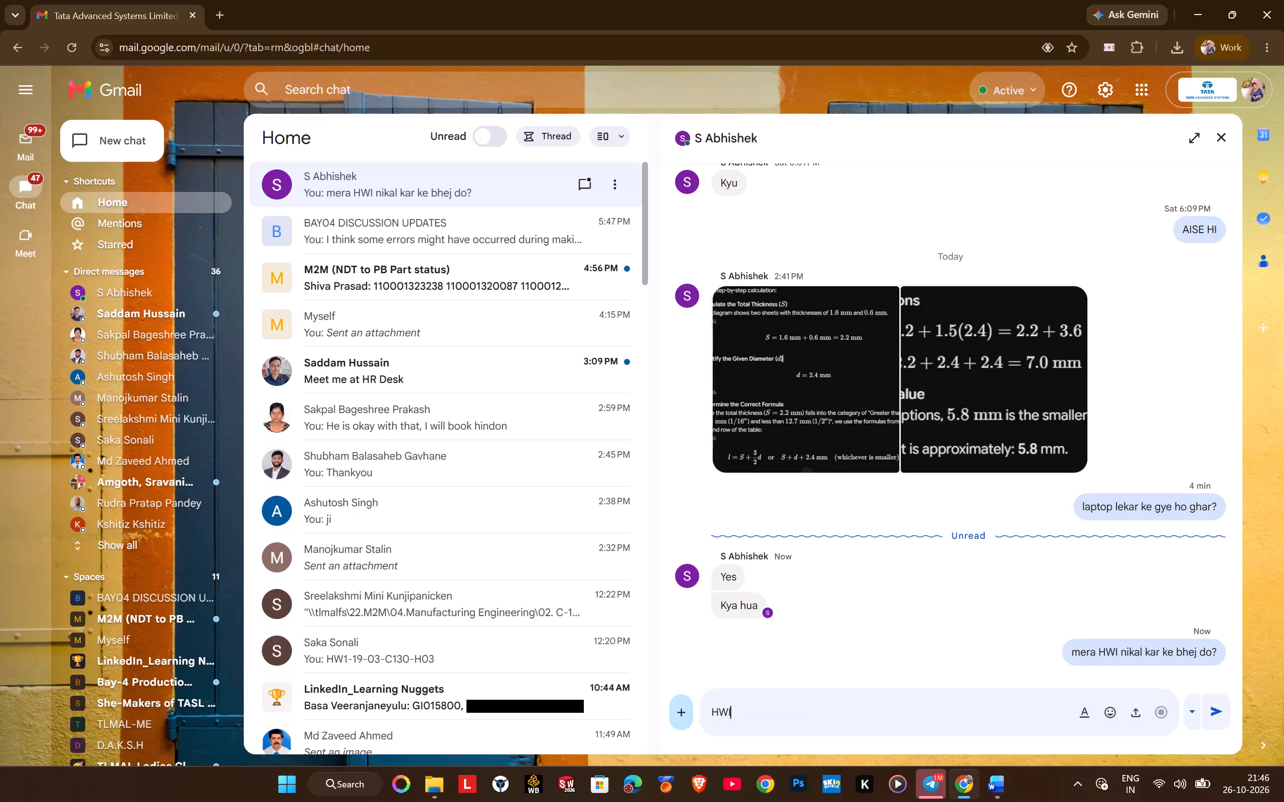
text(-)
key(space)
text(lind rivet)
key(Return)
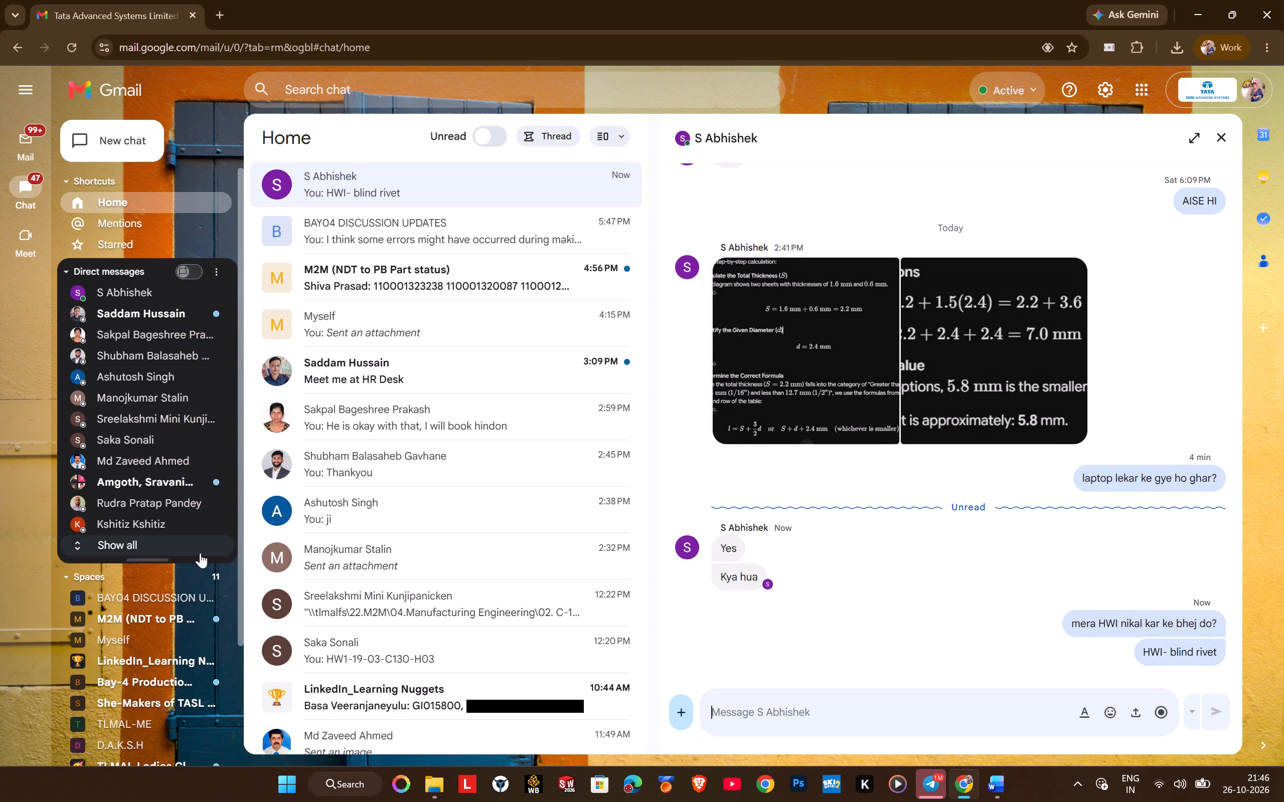
scroll(200, 553, up, 1)
click(375, 431)
scroll(793, 426, up, 3)
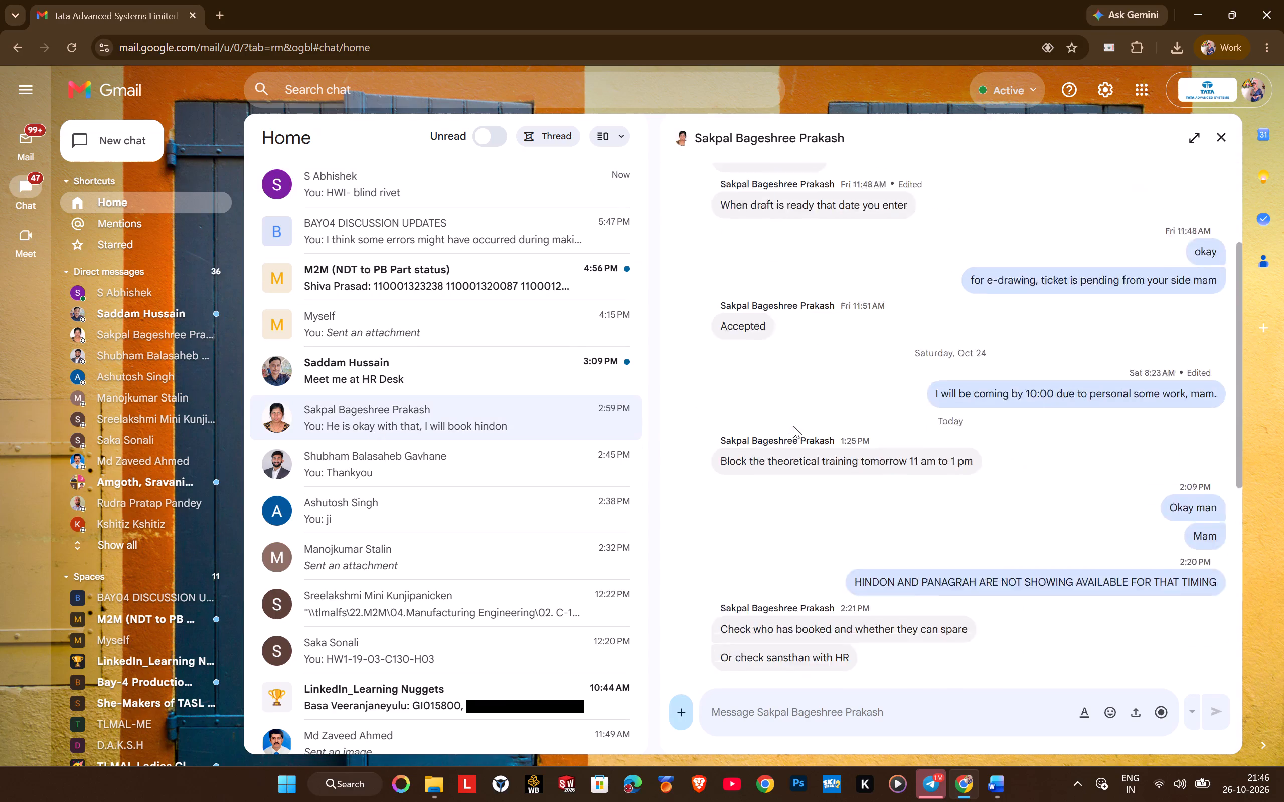
scroll(793, 426, up, 10)
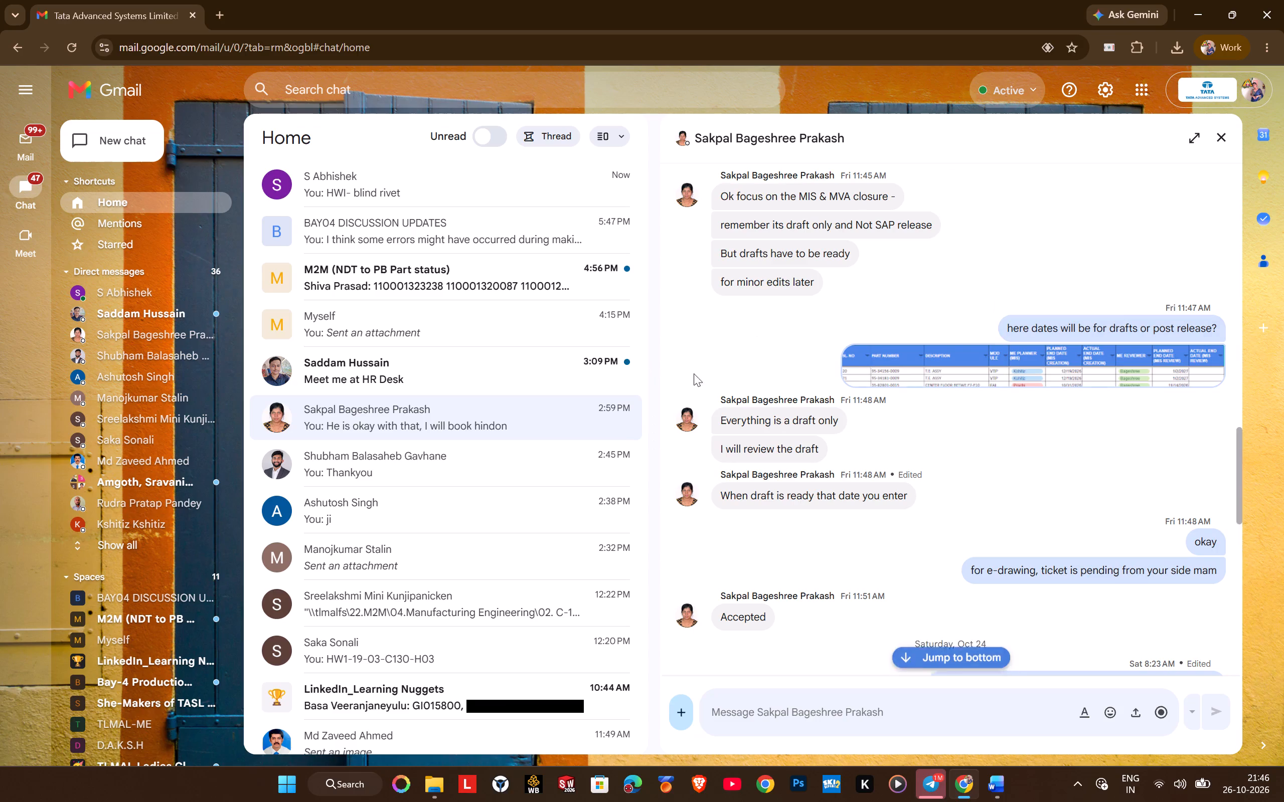
click(469, 218)
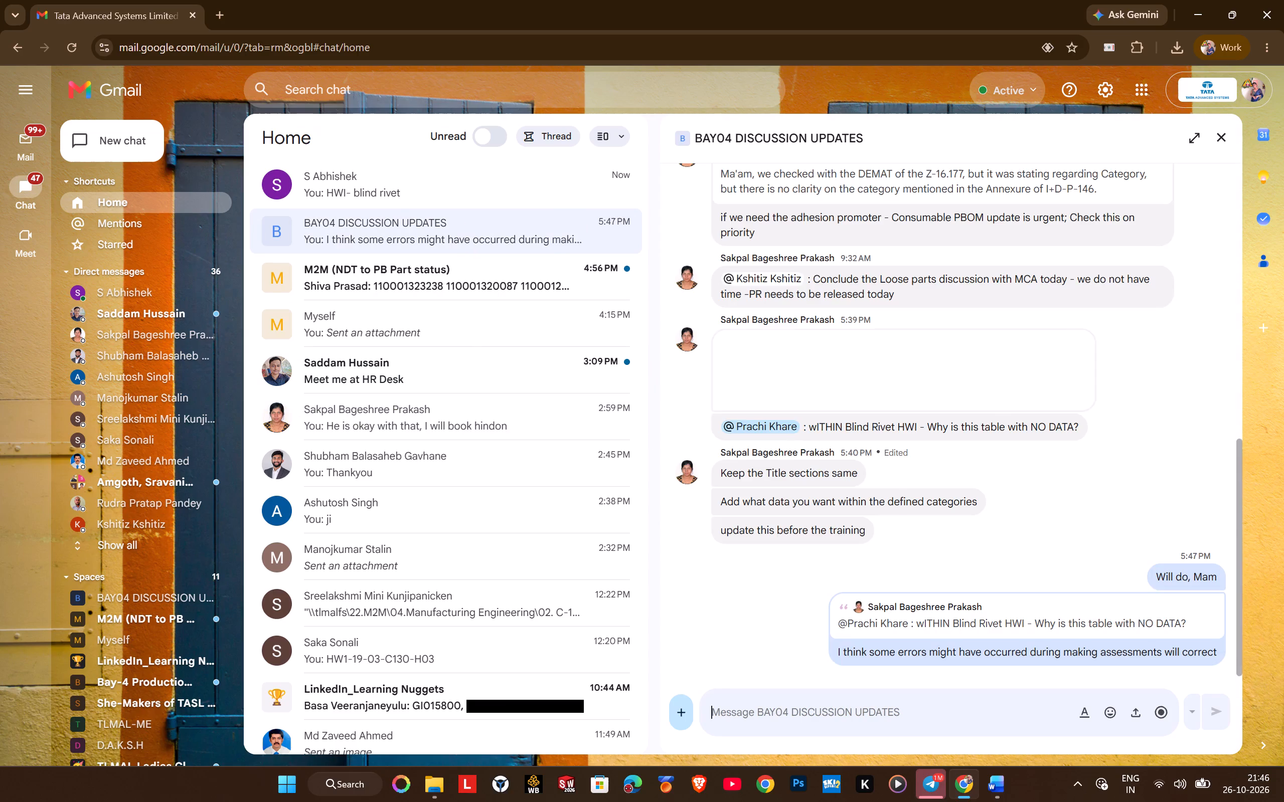
scroll(864, 317, up, 18)
scroll(864, 317, up, 18)
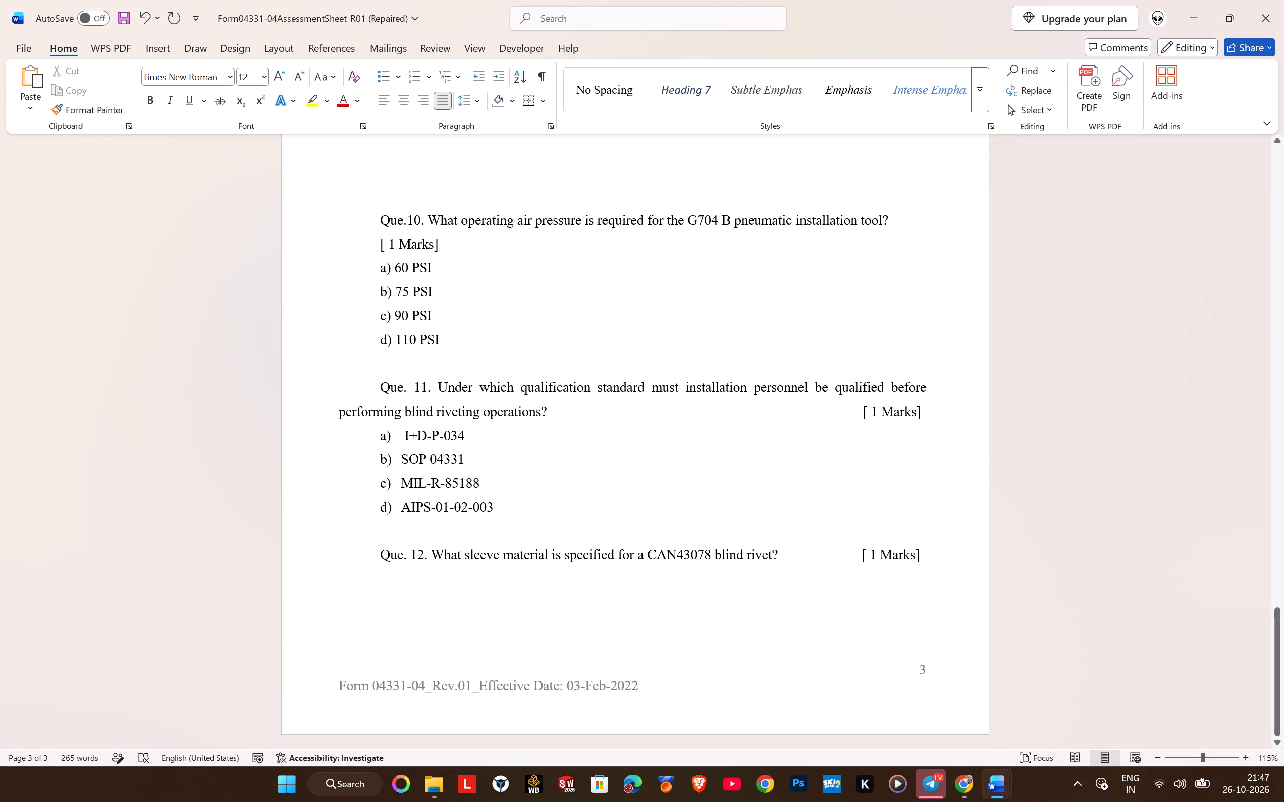
click(821, 545)
key(alt+Tab)
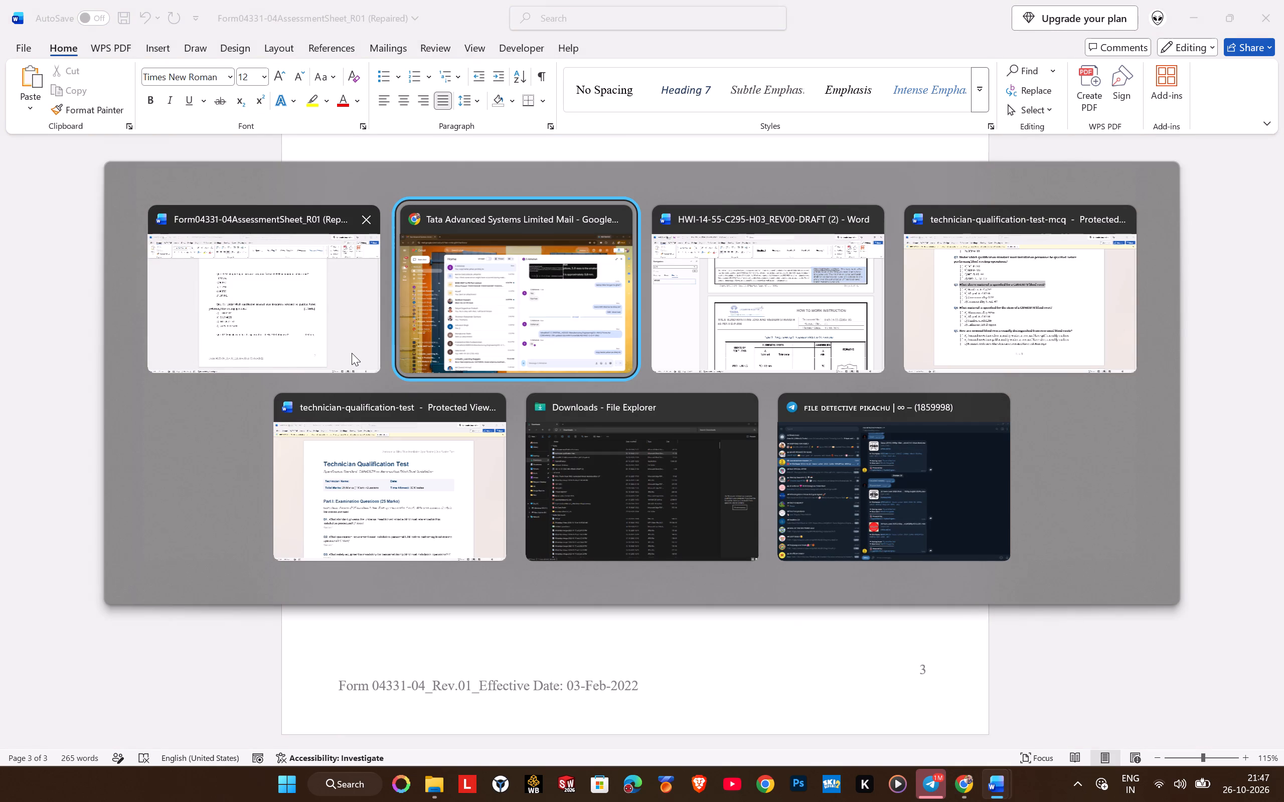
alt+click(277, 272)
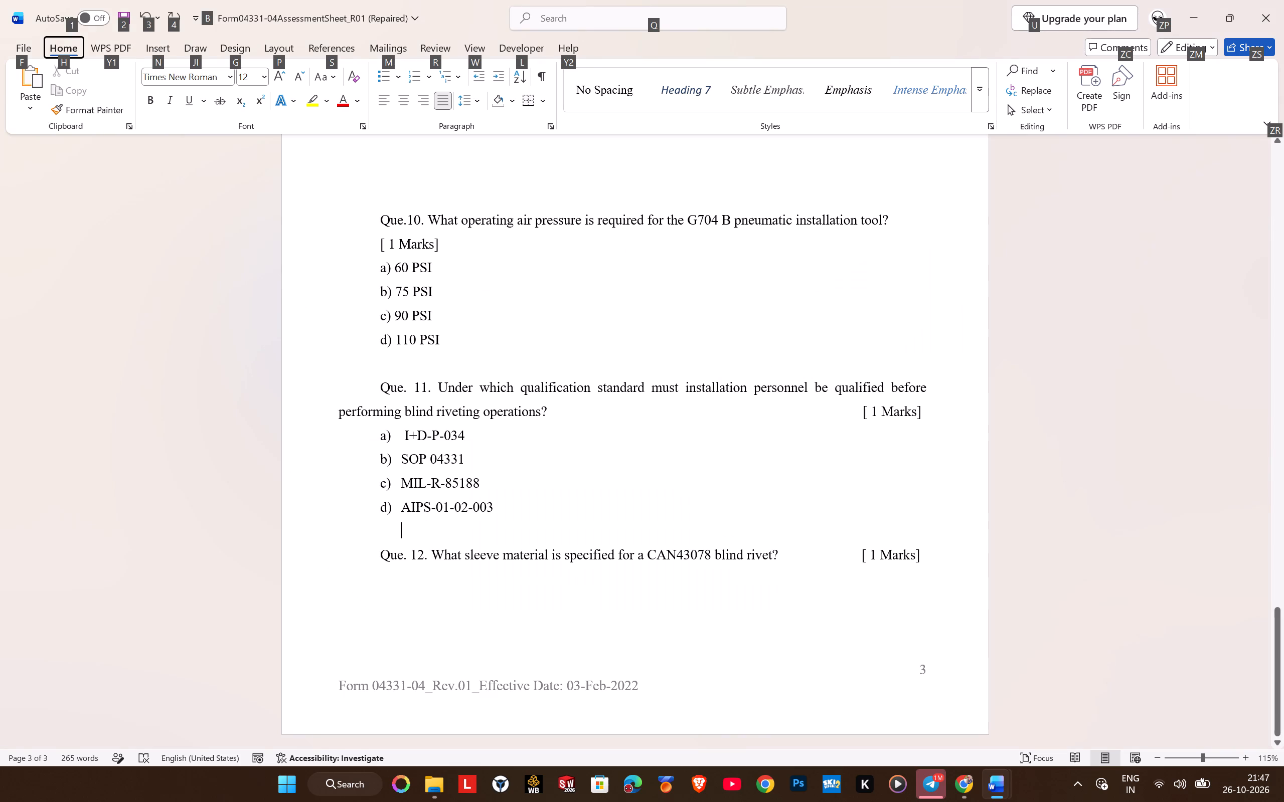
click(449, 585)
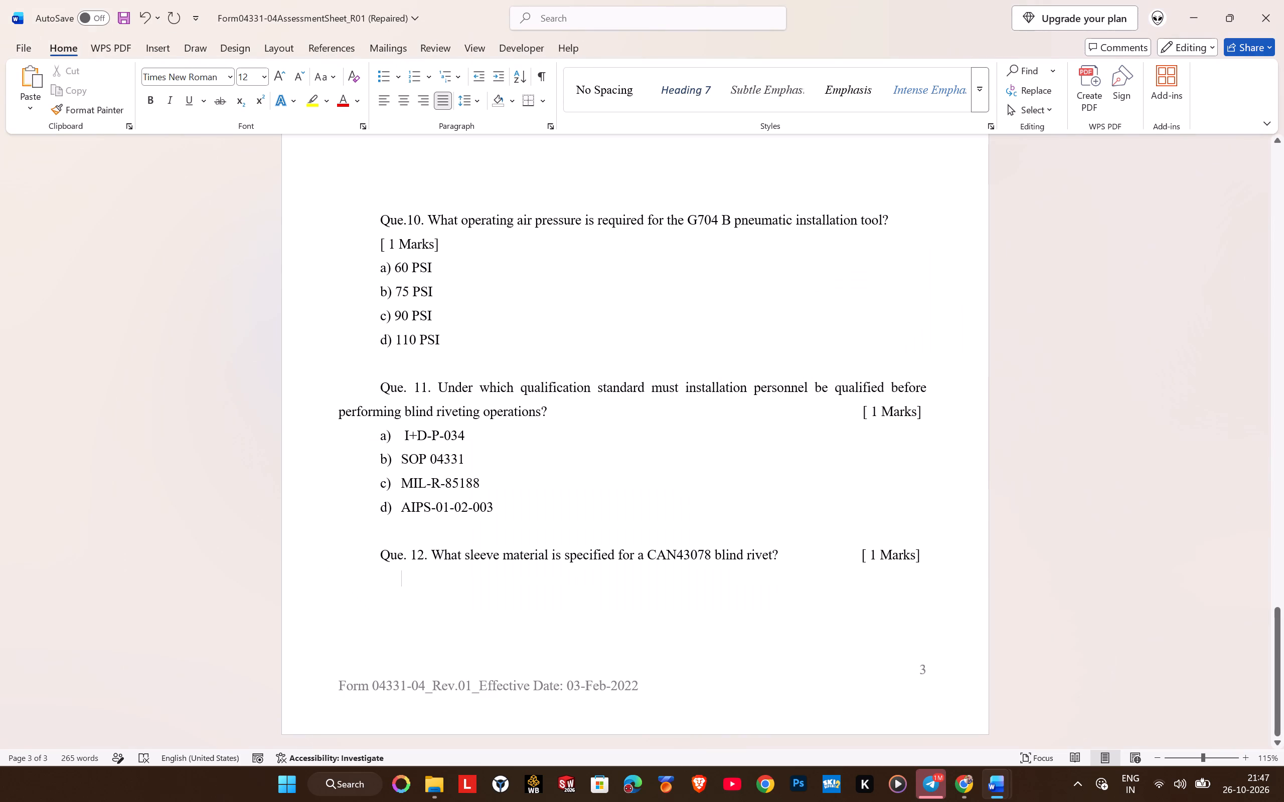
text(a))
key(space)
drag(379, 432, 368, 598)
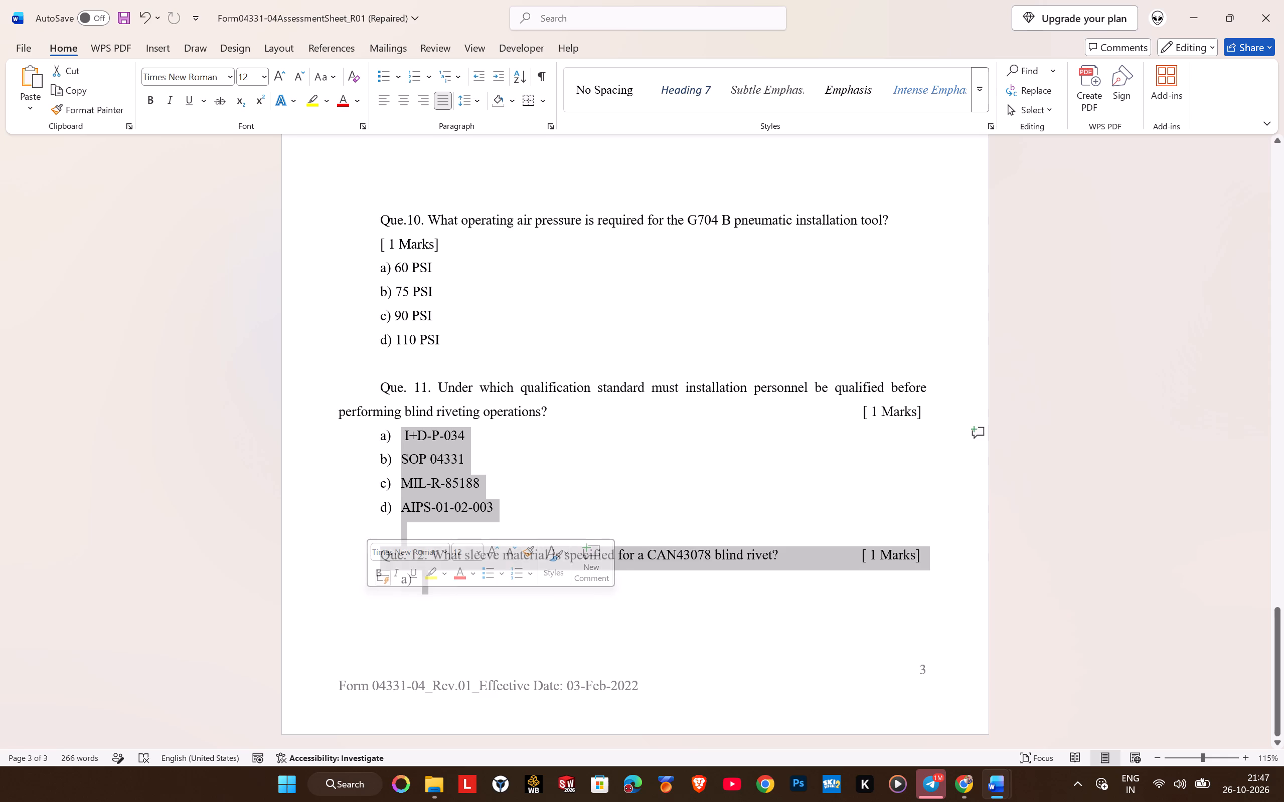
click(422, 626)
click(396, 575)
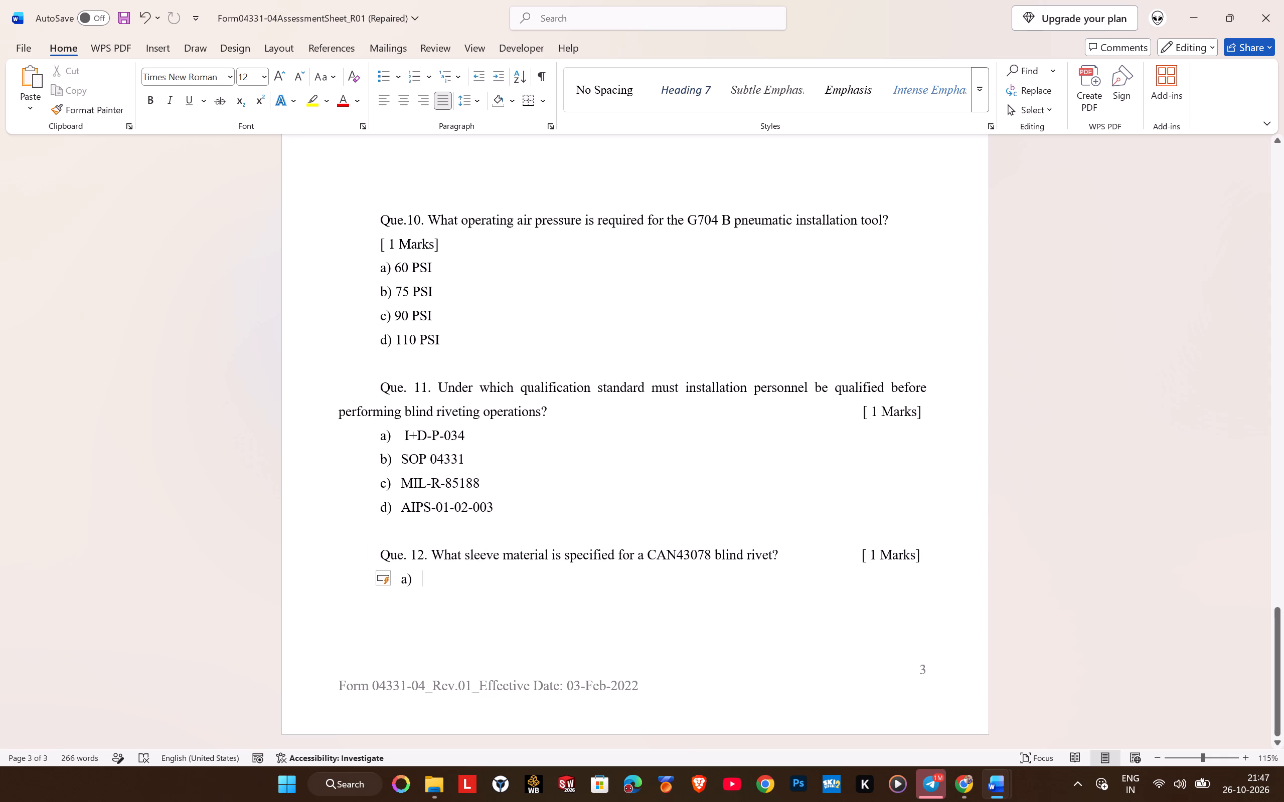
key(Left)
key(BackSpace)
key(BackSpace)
Start an indented lettered option list under Que. 12 with "Stainless steel A286" as option a), copied from Q3 of technician-qualification-test-mcq.
key(Tab)
text(a))
key(space)
key(alt+Tab)
key(alt+Tab)
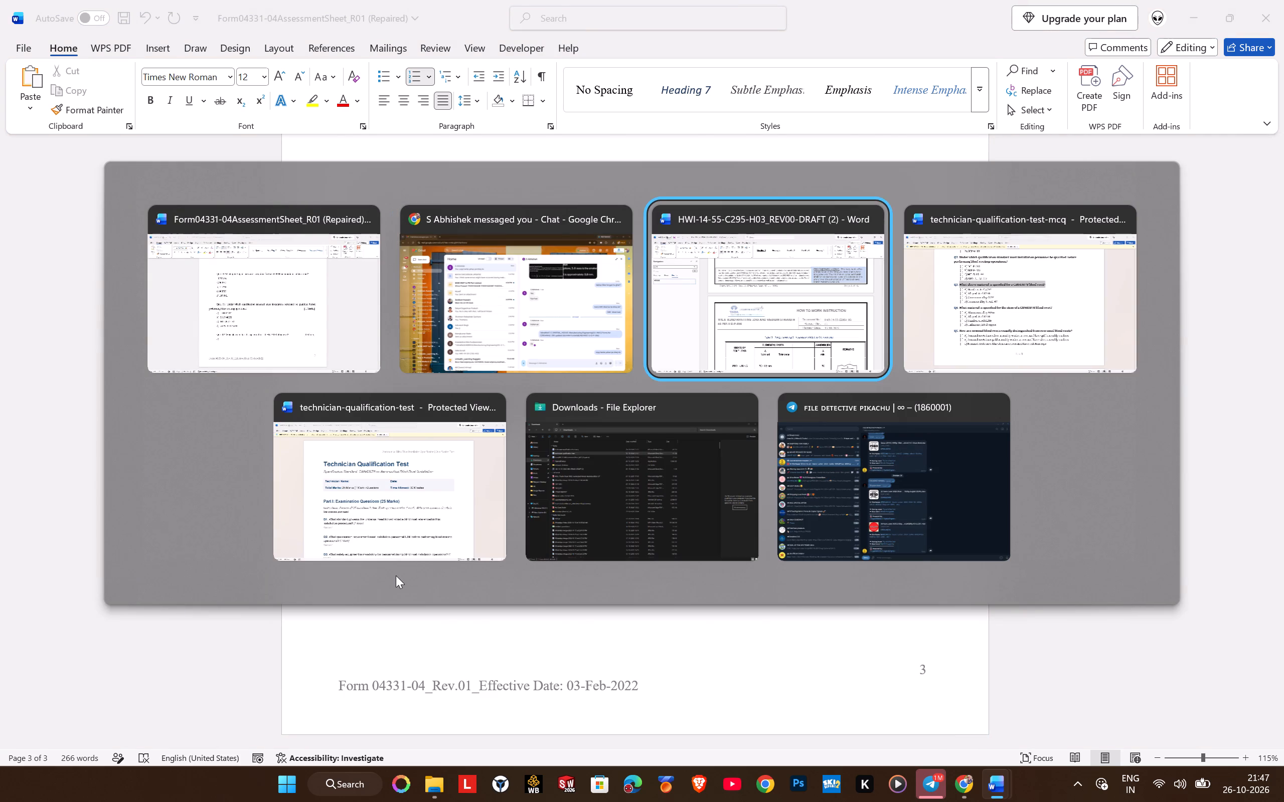
key(alt+Tab)
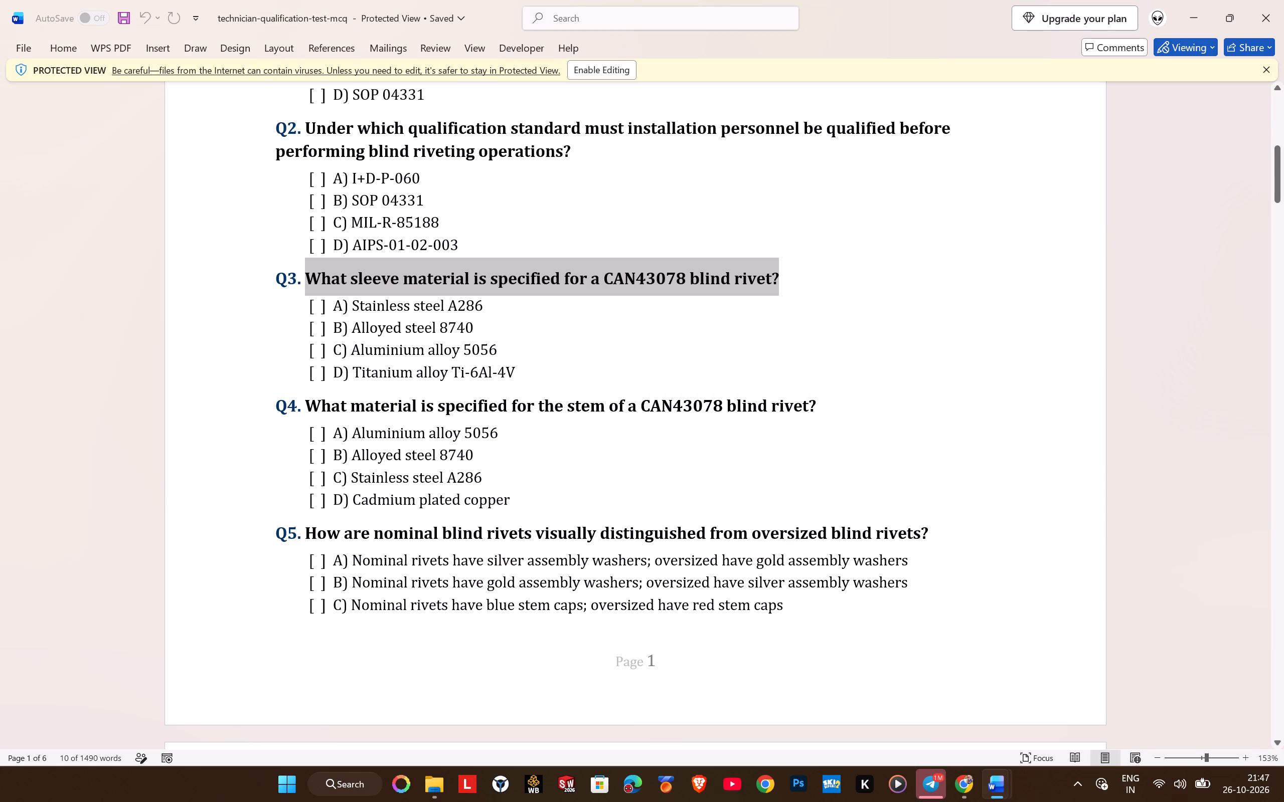
drag(485, 306, 355, 304)
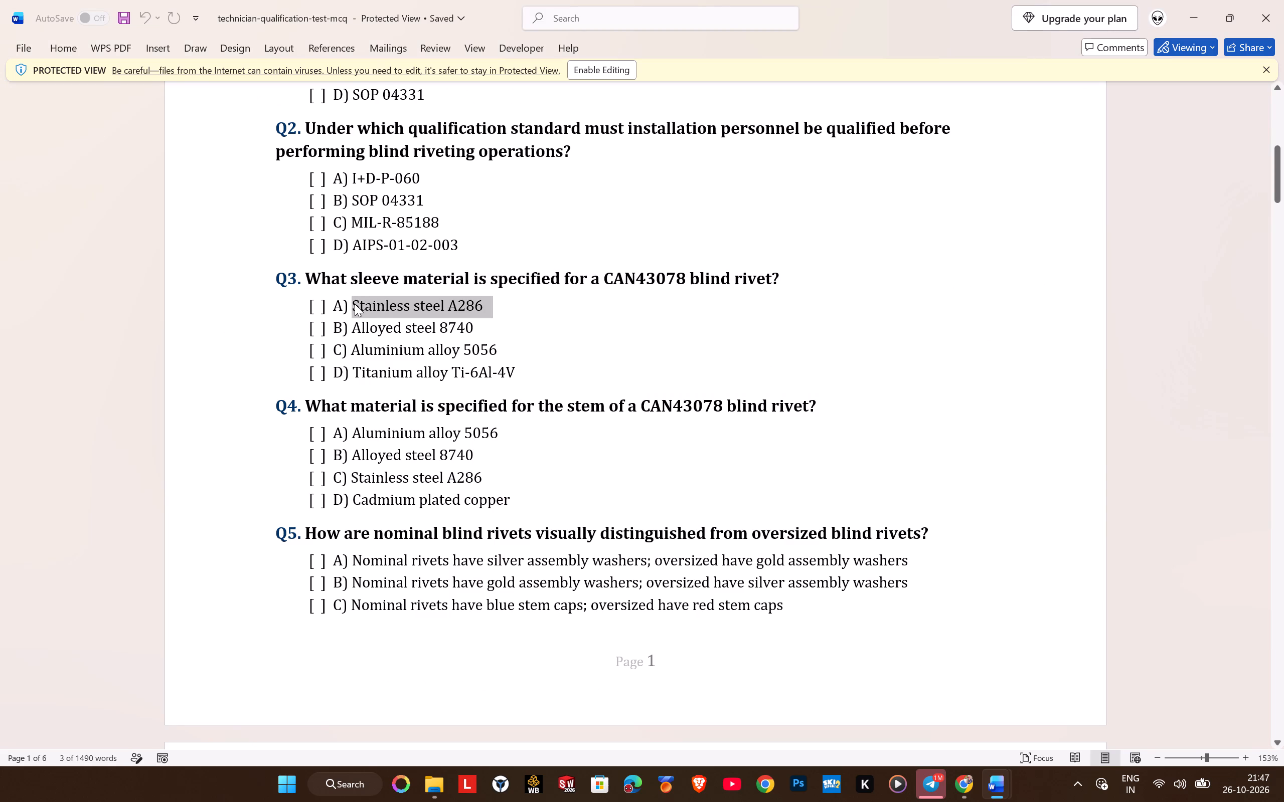
key(ctrl+c)
key(alt+Tab)
key(ctrl+v)
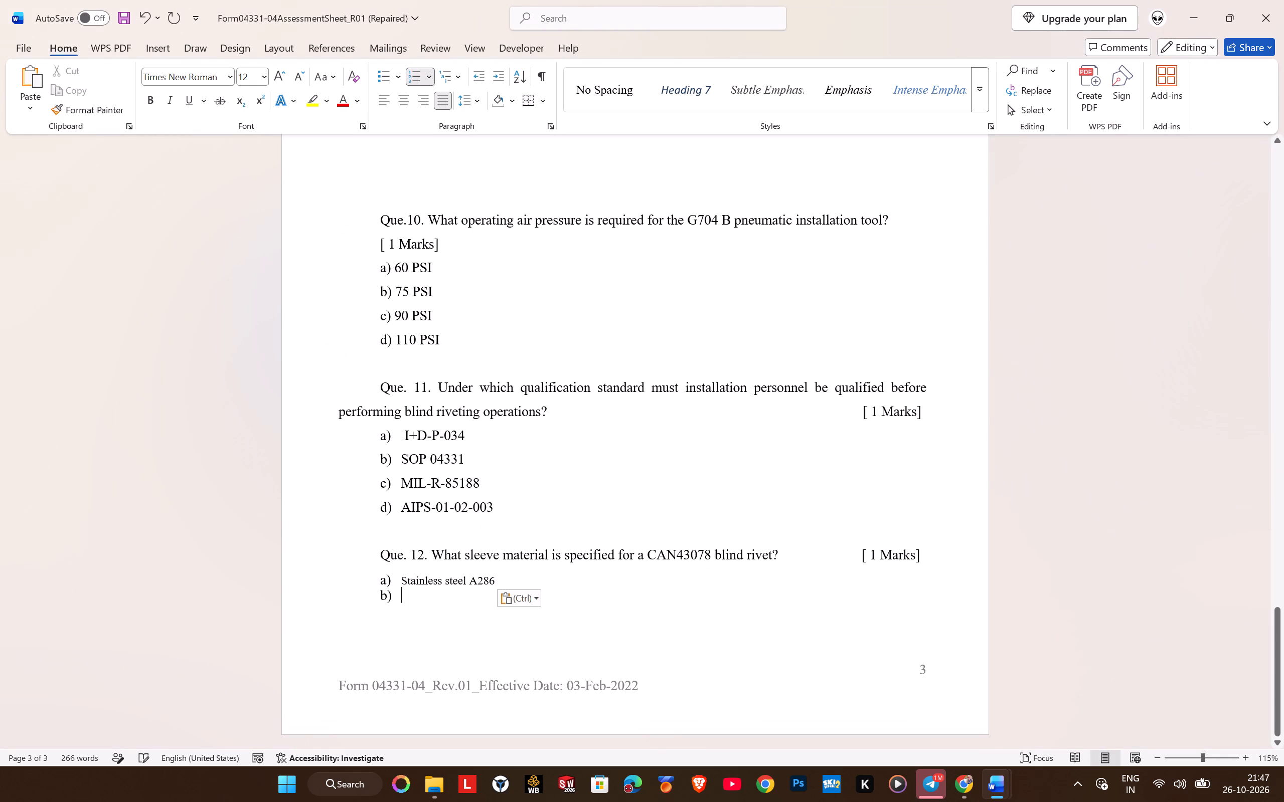
Copy "Alloyed steel 8740" from Q3 of the MCQ document into Que. 12 as option b).
key(alt+Tab)
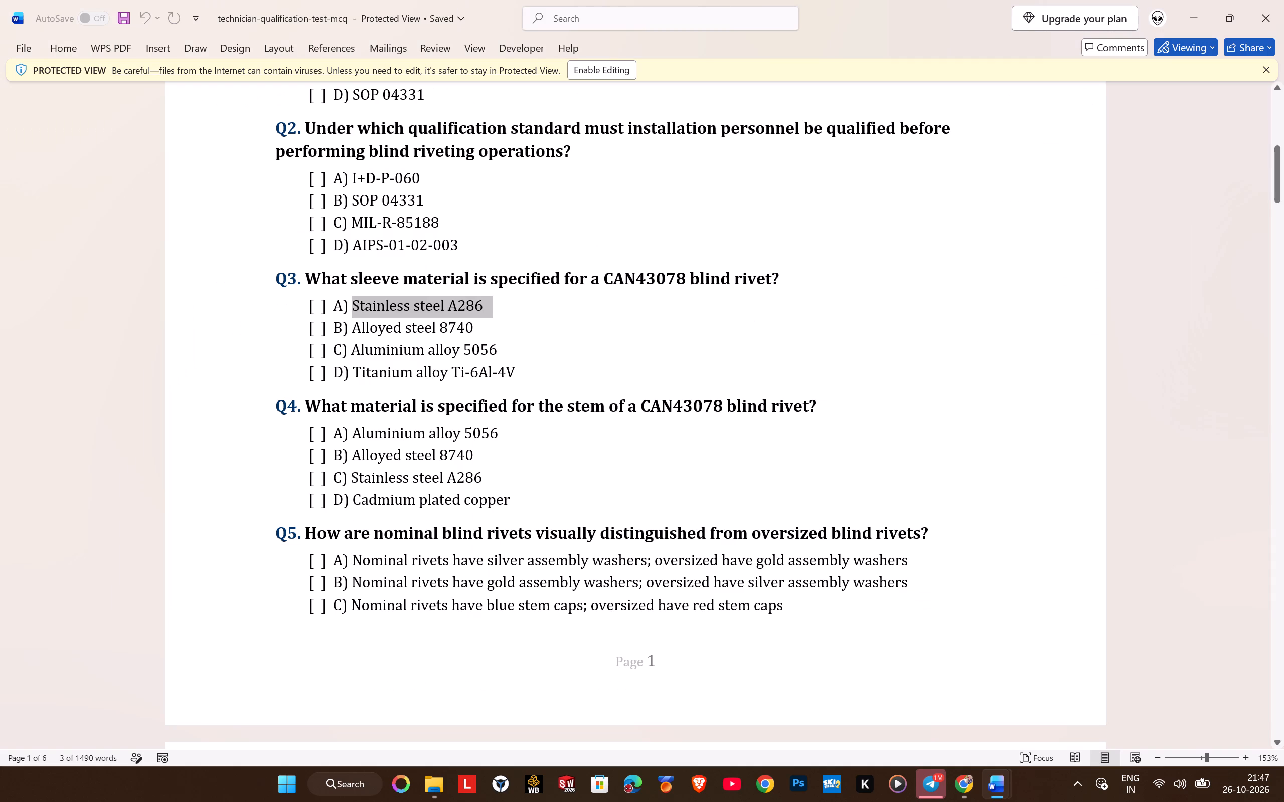
triple_click(477, 337)
click(477, 337)
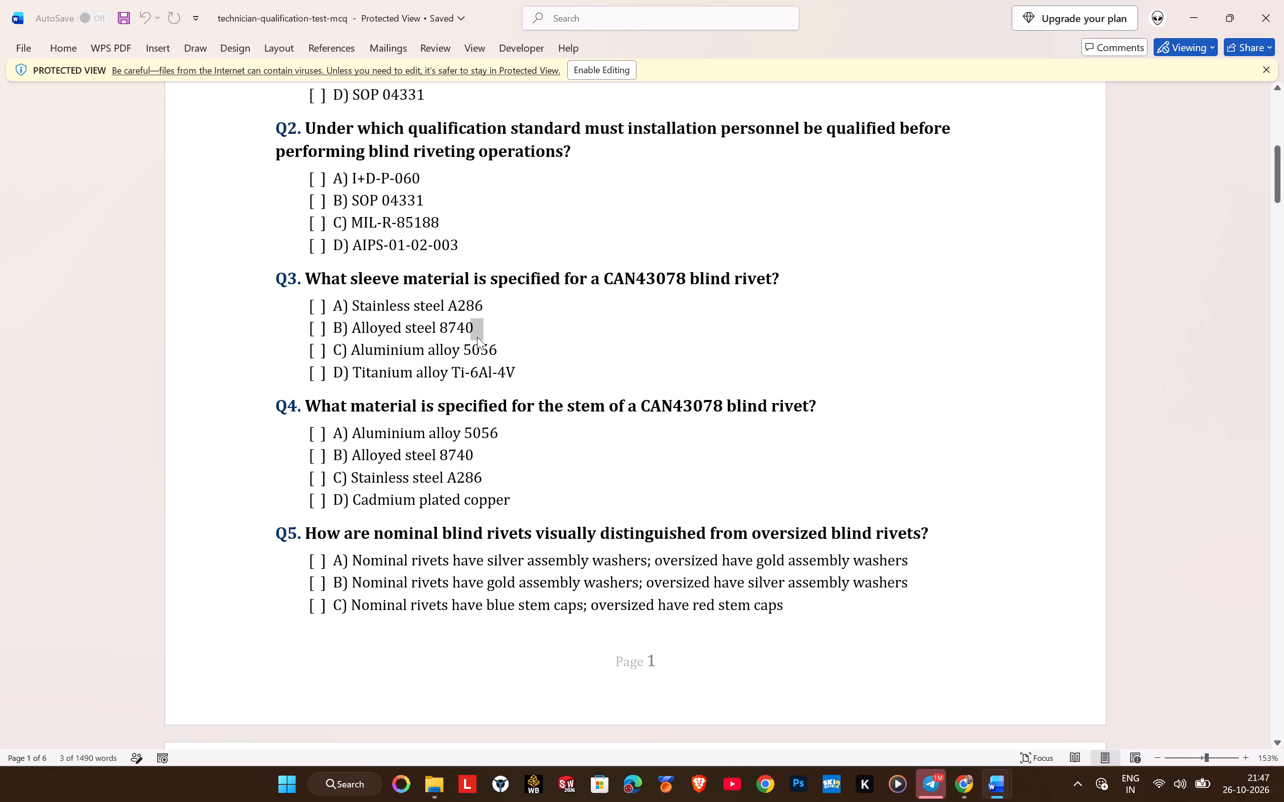
click(477, 337)
click(477, 314)
drag(474, 326, 359, 327)
key(ctrl+c)
key(alt+Tab)
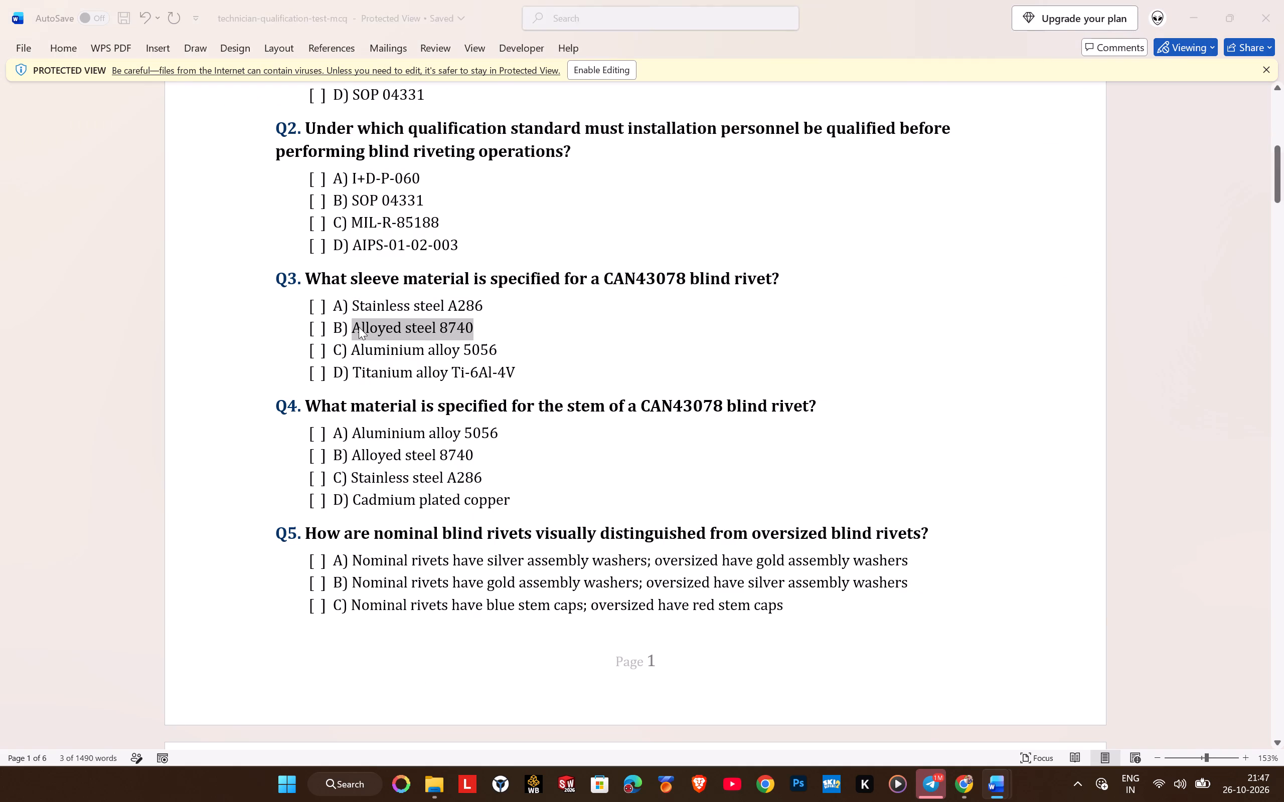
key(ctrl+v)
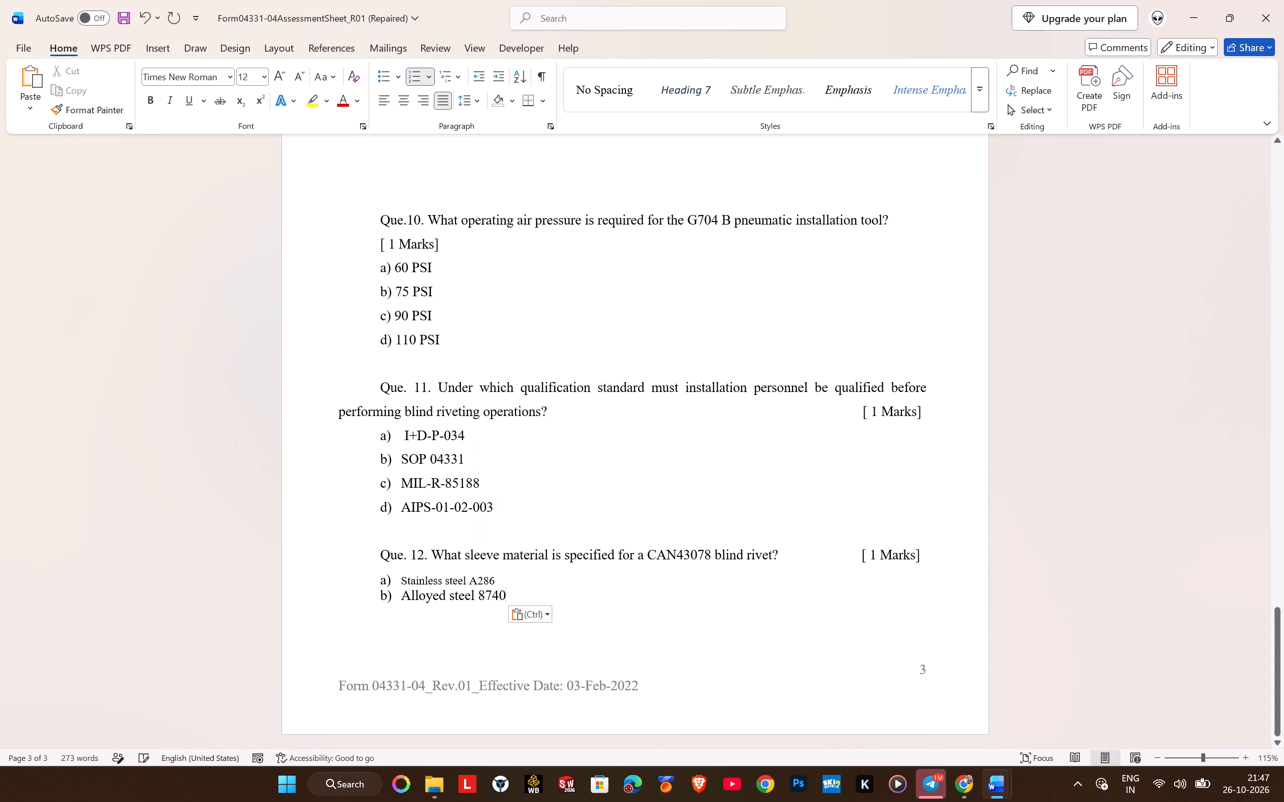
Copy "Aluminium alloy 5056" from Q3 of the MCQ document into Que. 12 as option c) and add an empty option d).
key(Return)
key(alt+Tab)
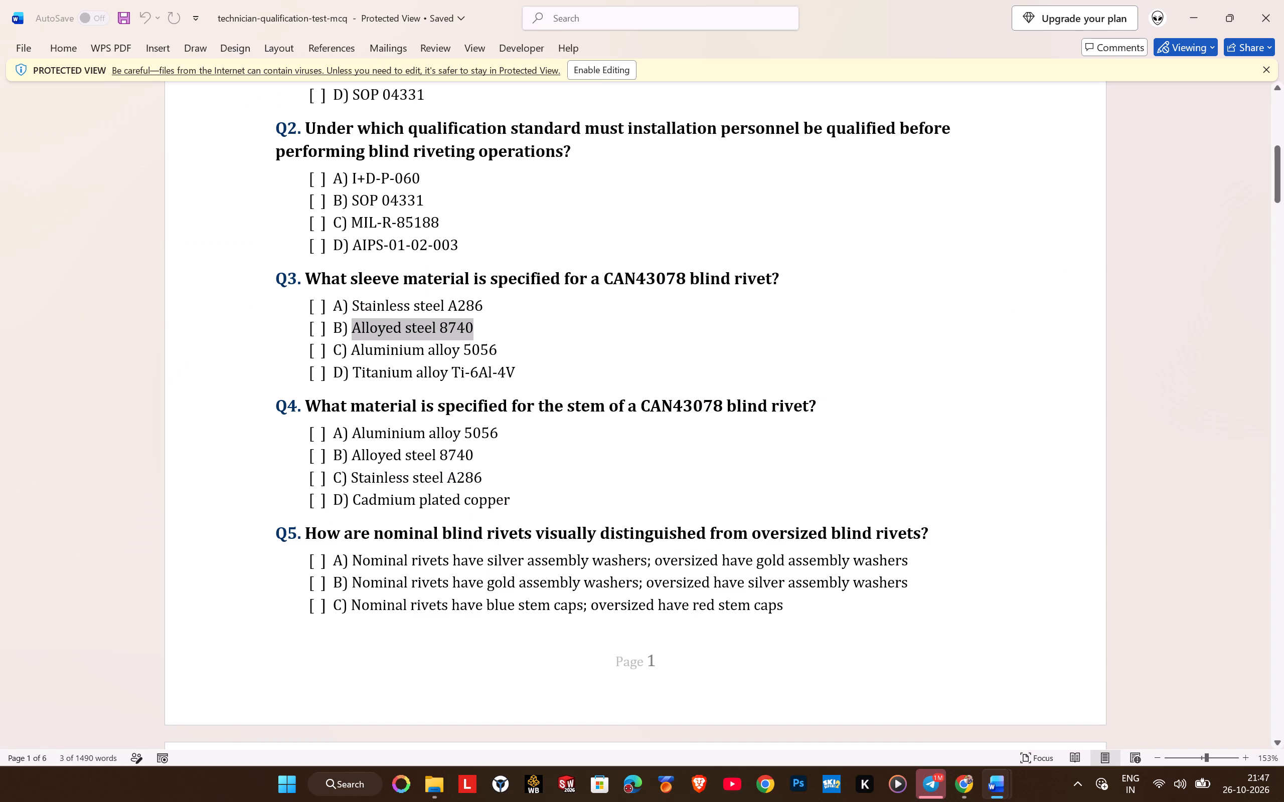
drag(511, 349, 393, 349)
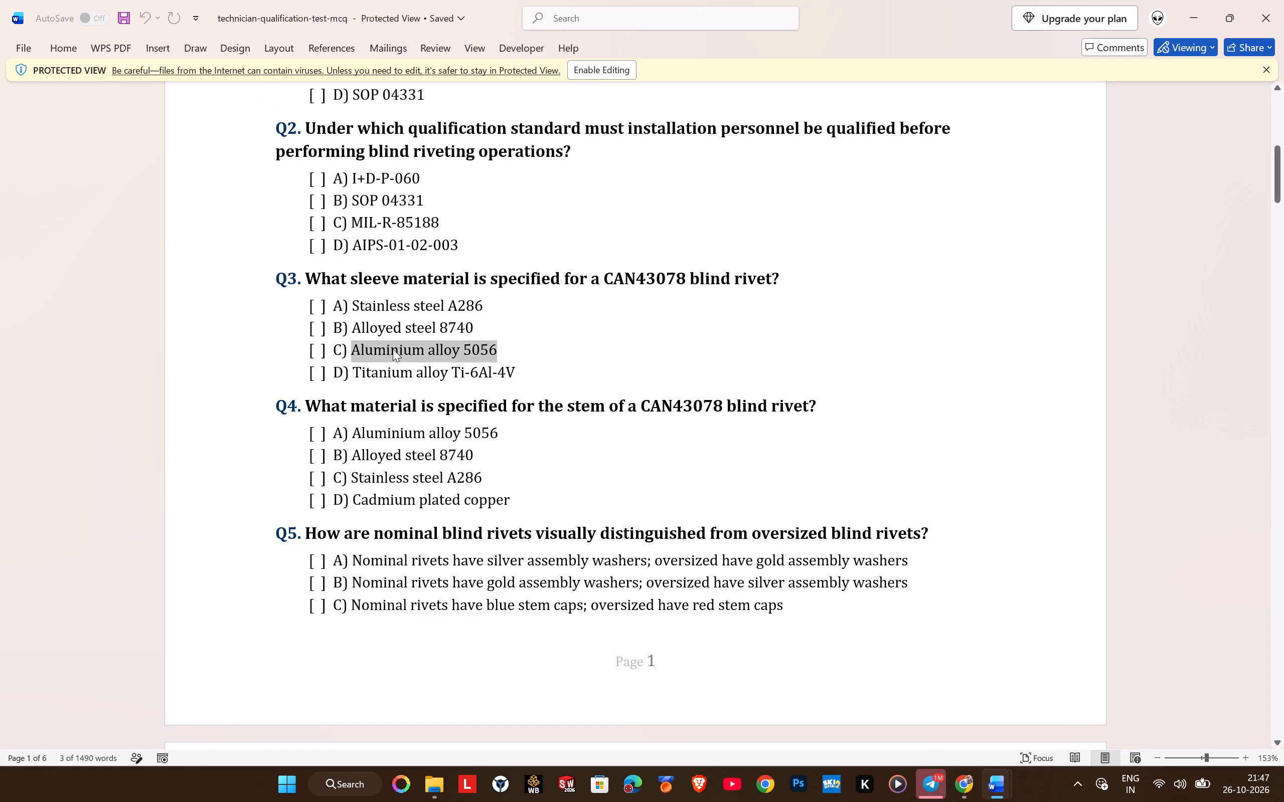
key(ctrl+c)
key(alt+Tab)
key(ctrl+v)
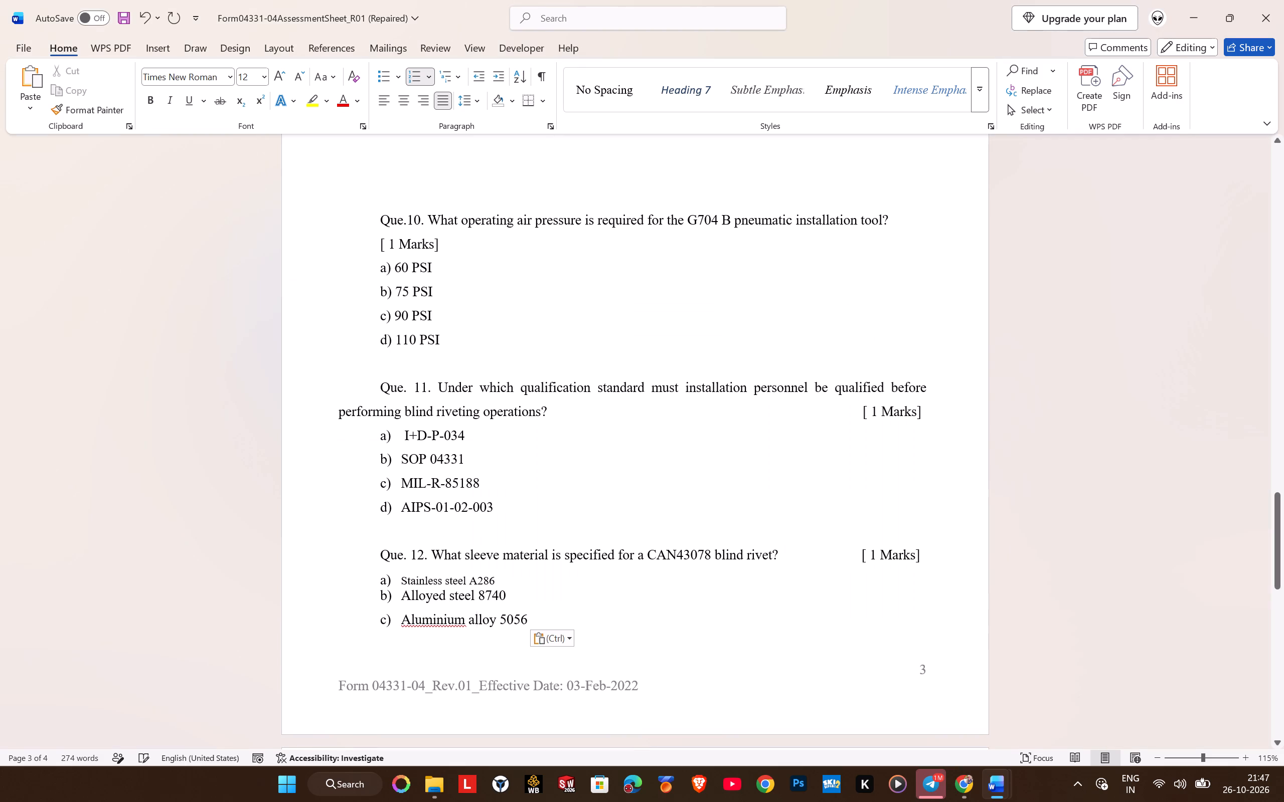
key(Return)
drag(503, 599, 438, 601)
click(565, 619)
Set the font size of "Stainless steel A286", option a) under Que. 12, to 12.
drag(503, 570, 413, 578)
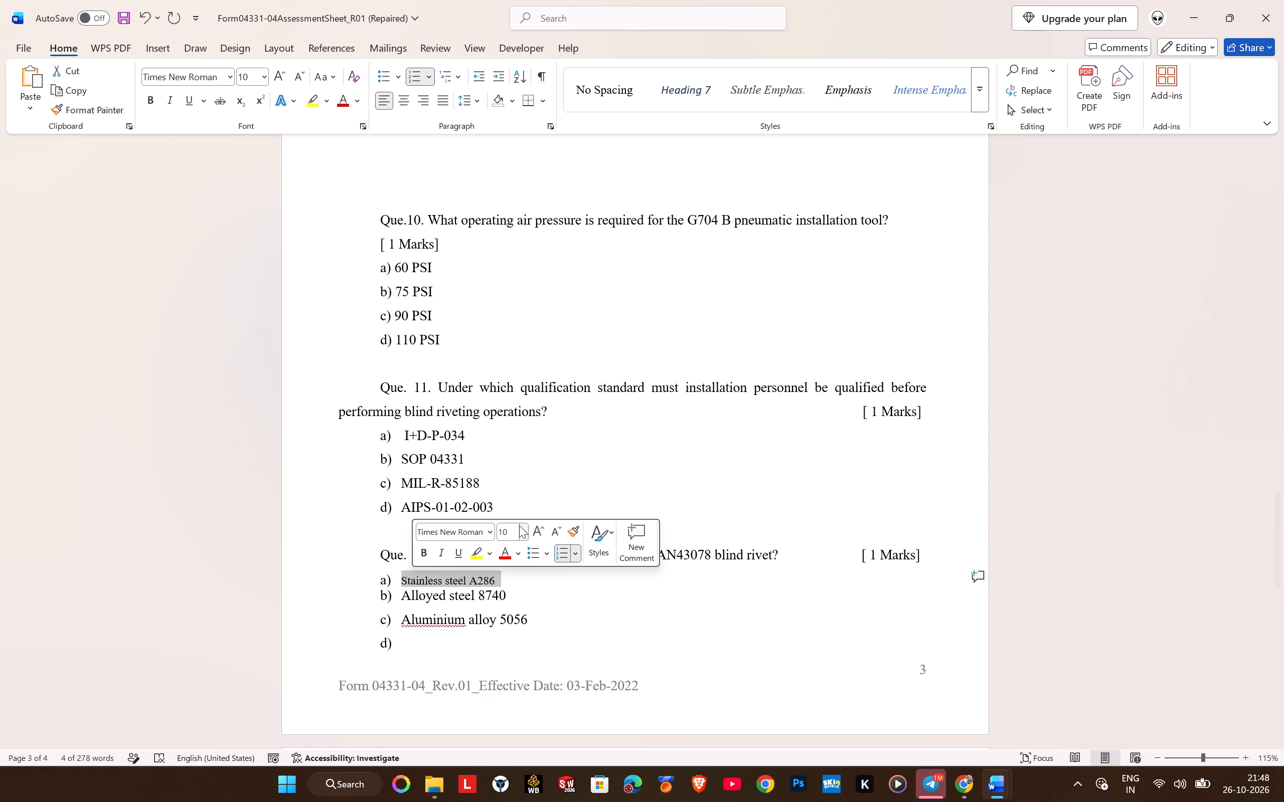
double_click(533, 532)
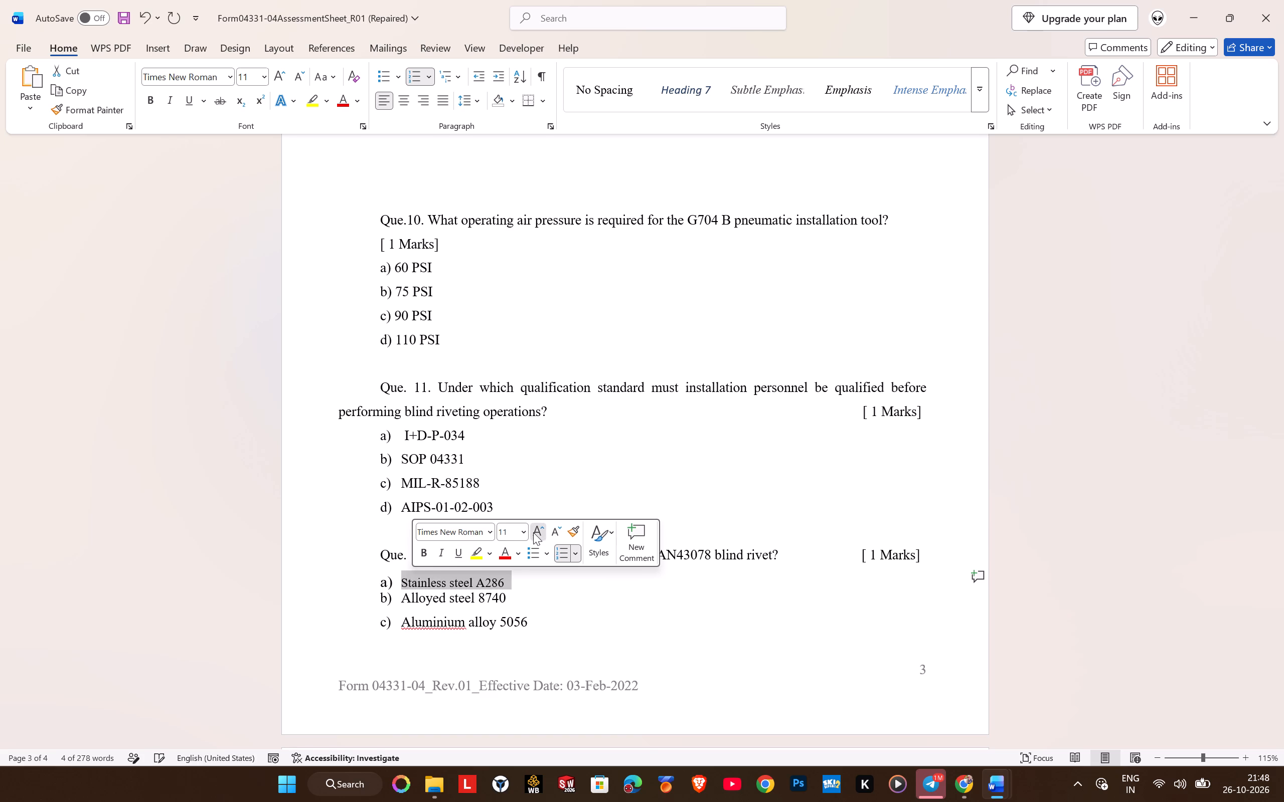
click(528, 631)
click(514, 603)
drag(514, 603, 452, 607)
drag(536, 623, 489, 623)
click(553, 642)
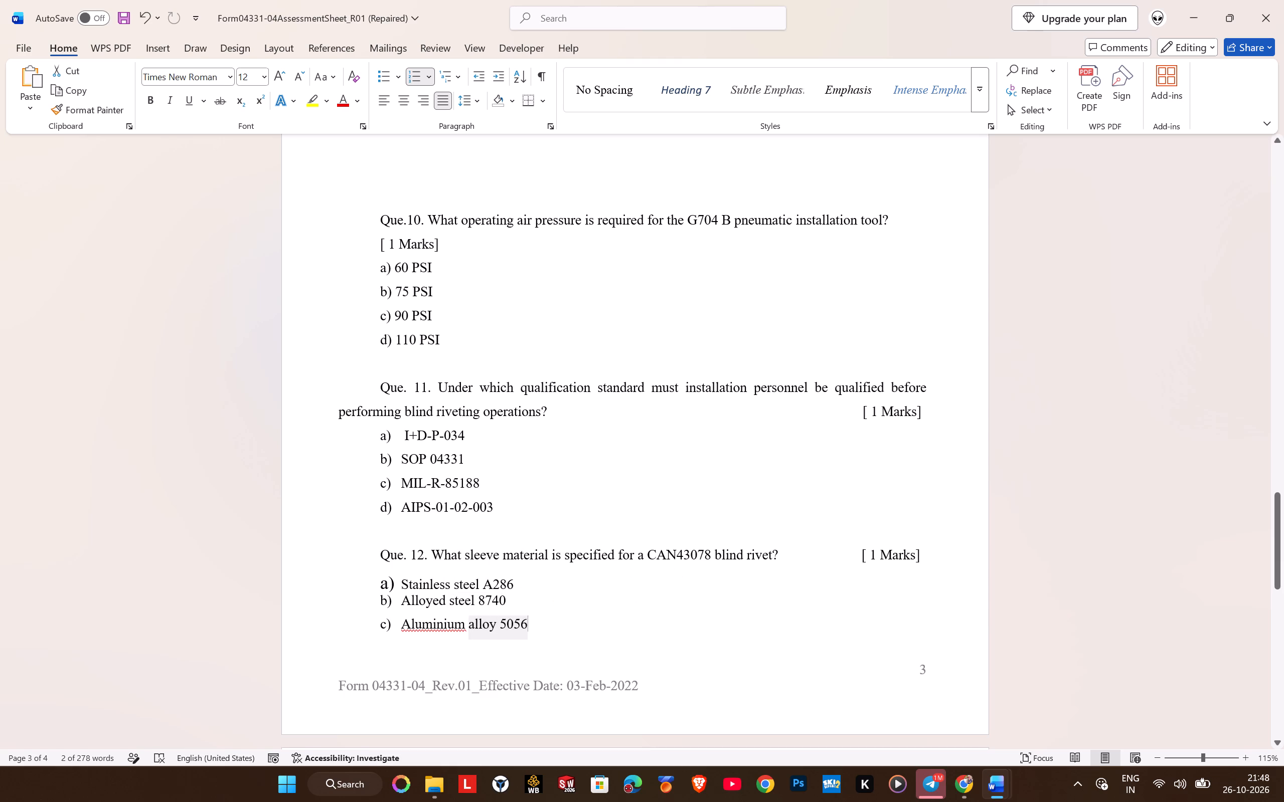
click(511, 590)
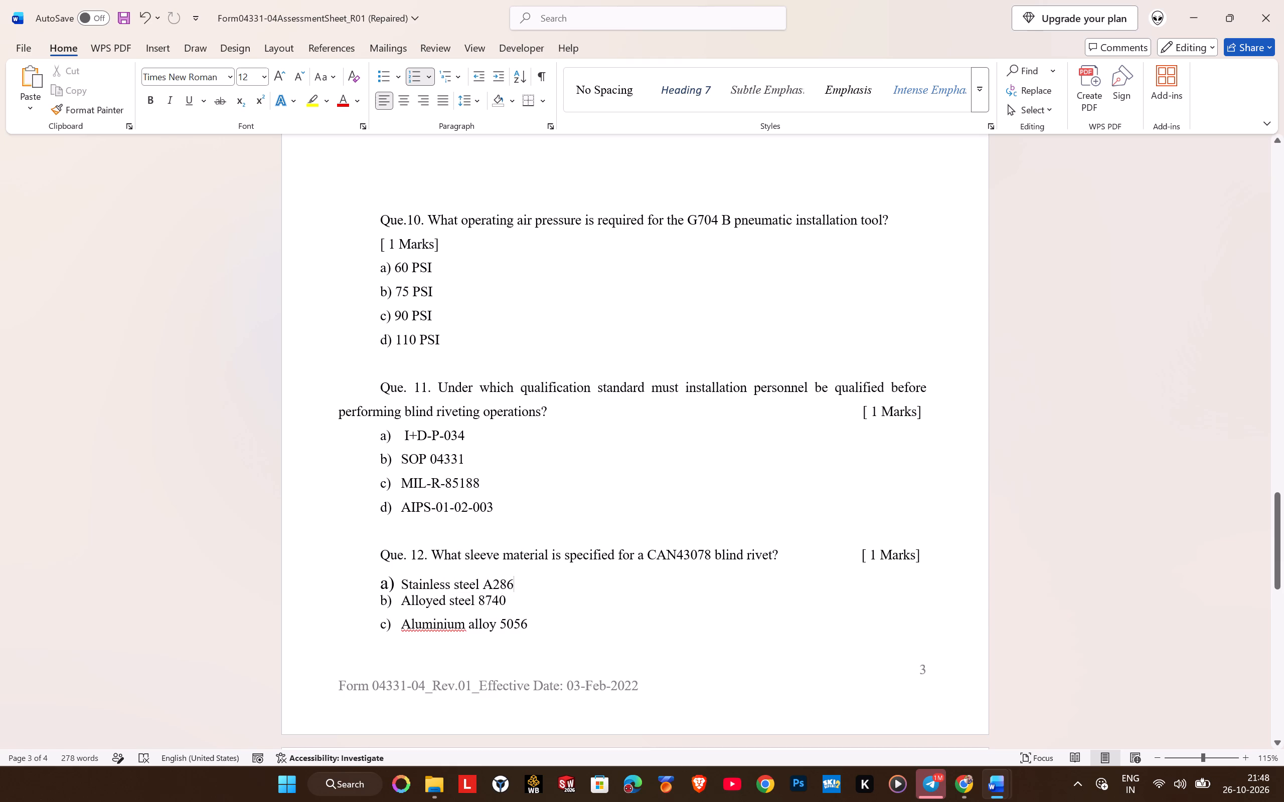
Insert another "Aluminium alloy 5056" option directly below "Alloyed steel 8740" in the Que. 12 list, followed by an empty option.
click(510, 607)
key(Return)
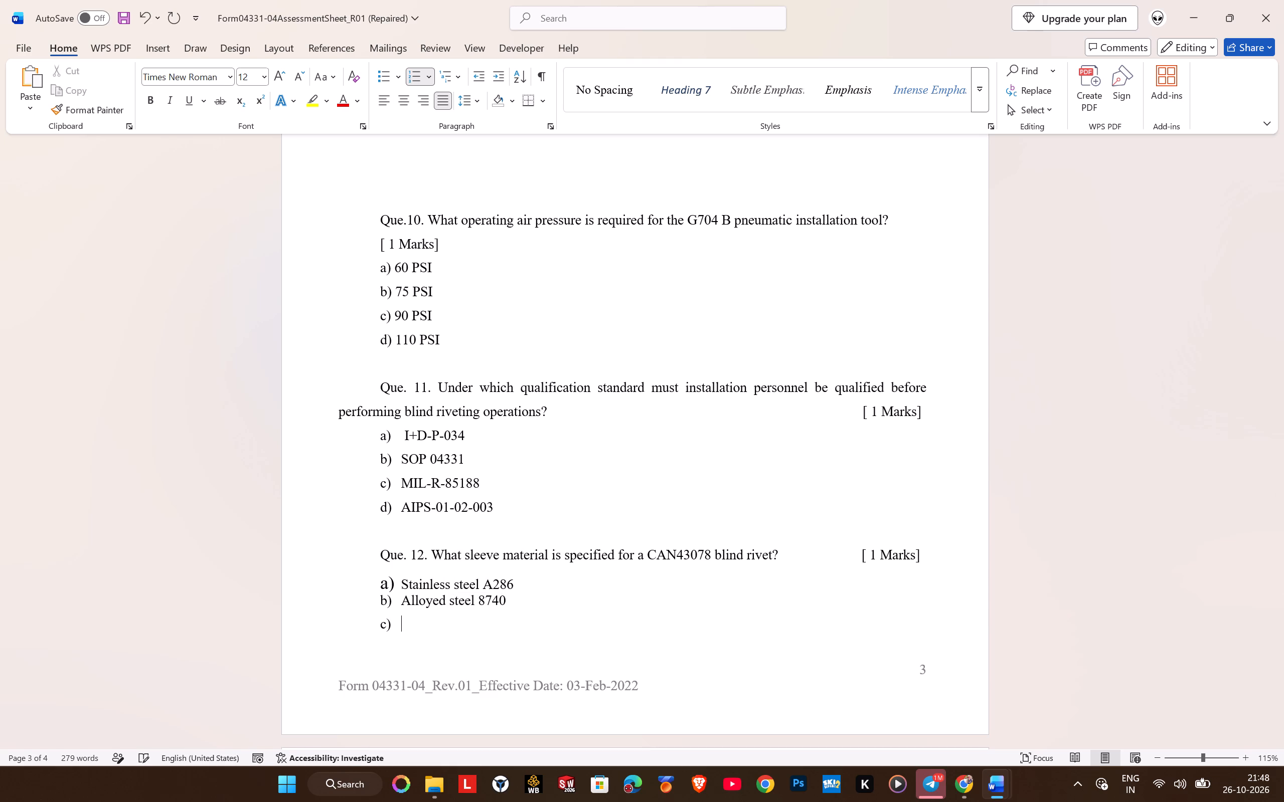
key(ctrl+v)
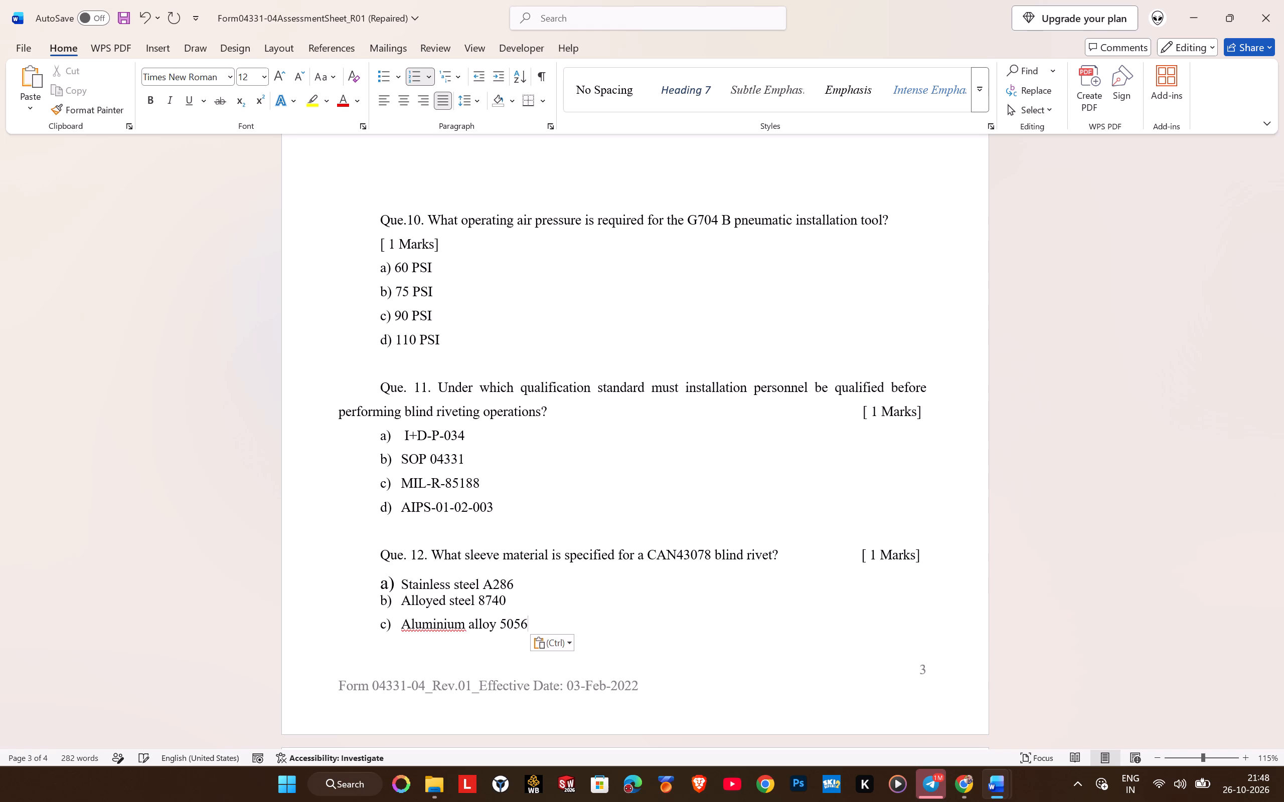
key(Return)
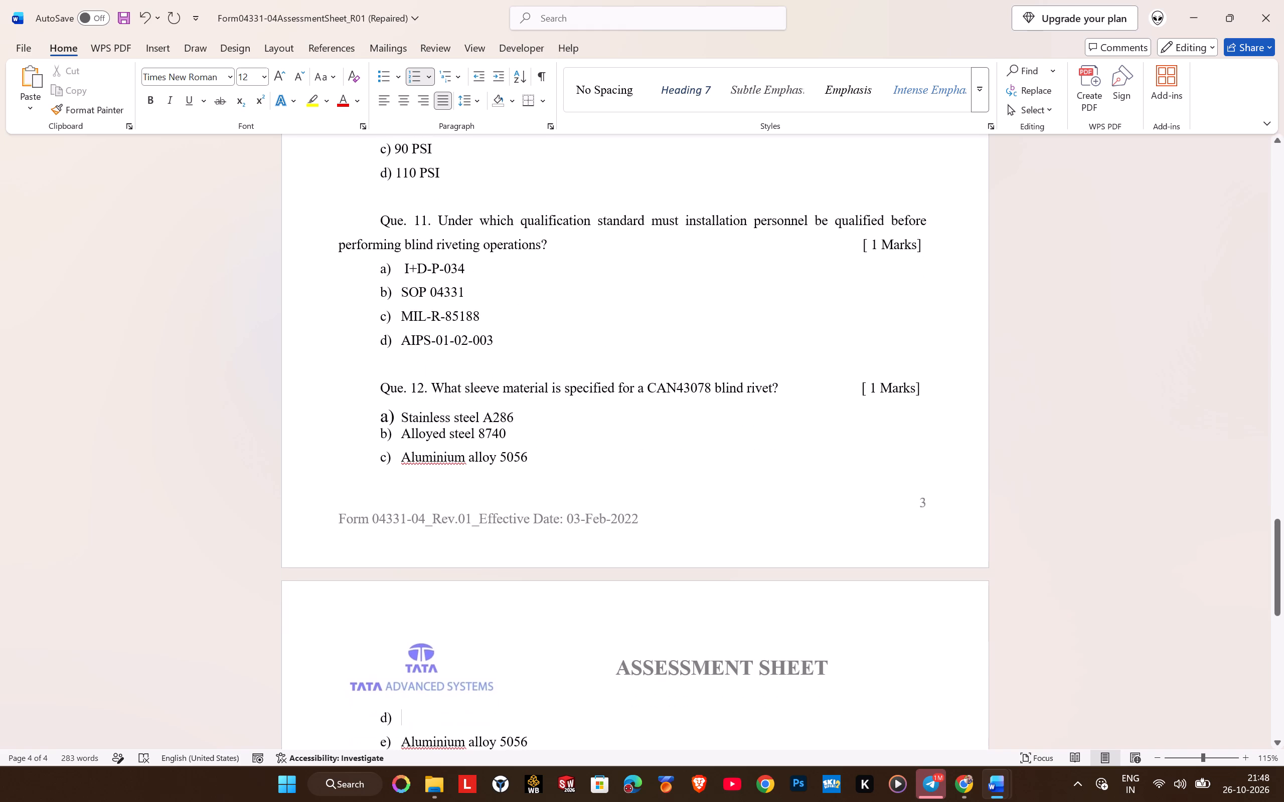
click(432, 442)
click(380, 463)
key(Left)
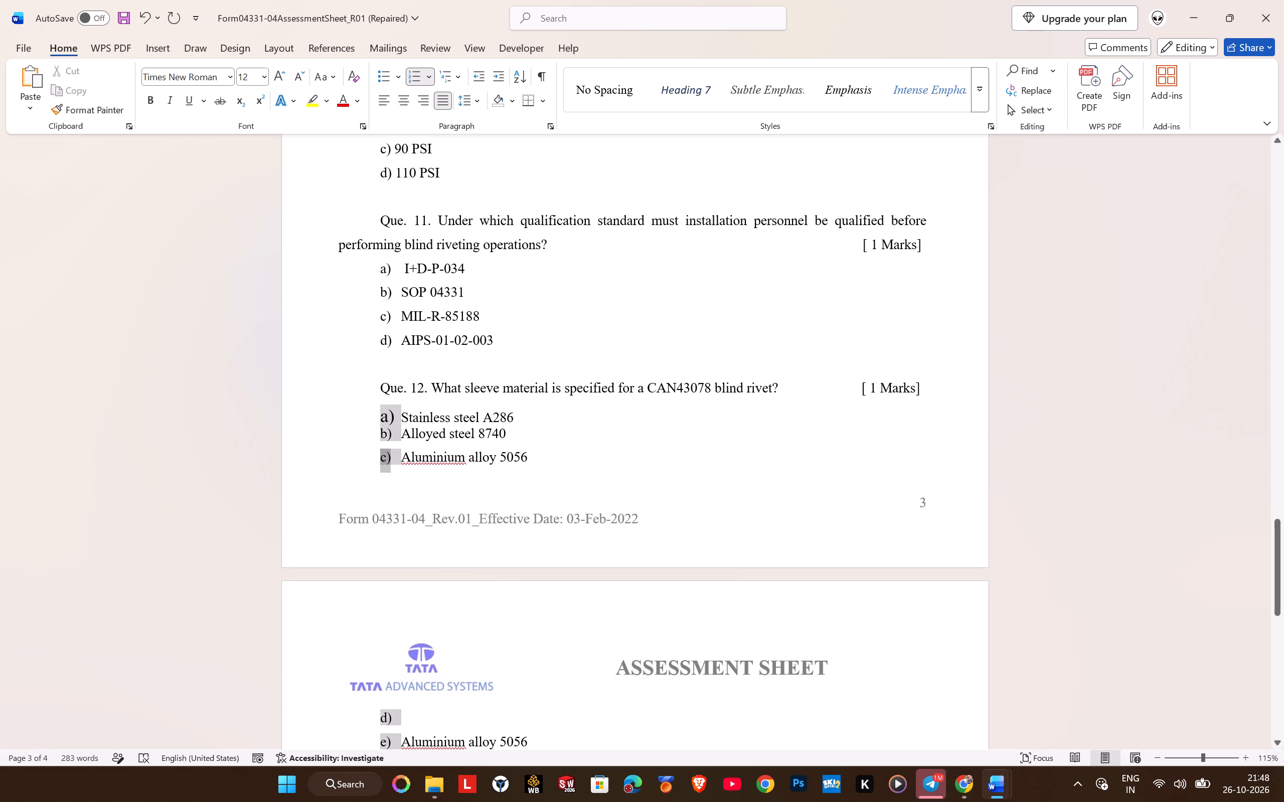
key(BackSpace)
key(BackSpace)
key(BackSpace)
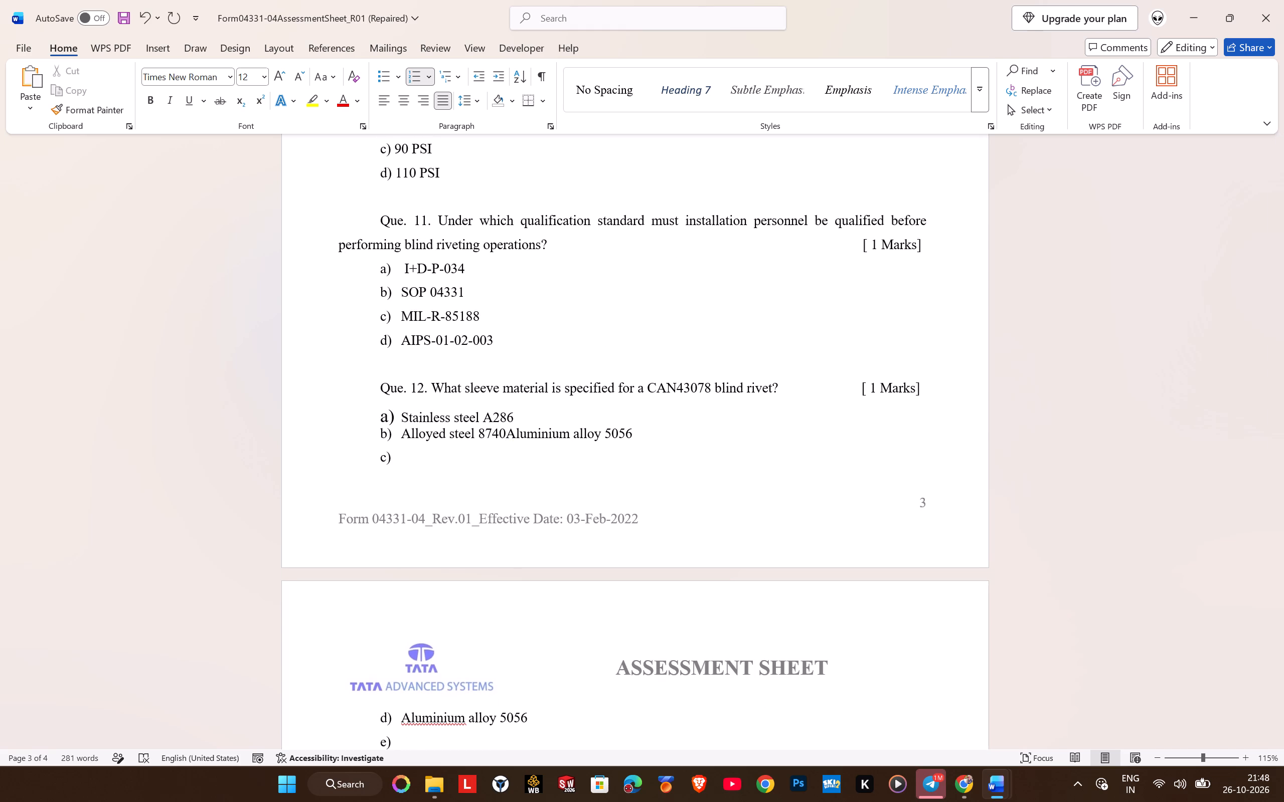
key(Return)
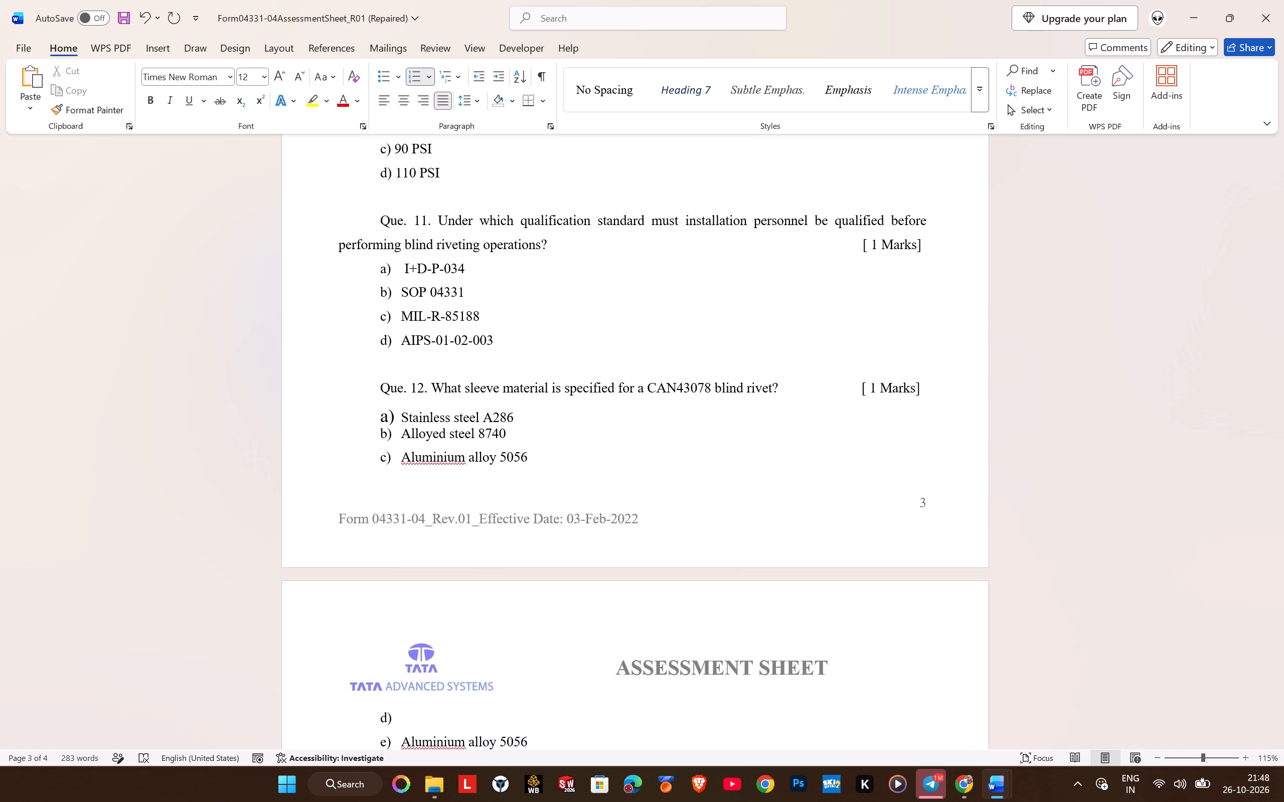
Delete the "Stainless steel A286" option under Que. 12 and the "1 Marks]" text after the opening bracket on the question line.
click(519, 417)
key(Return)
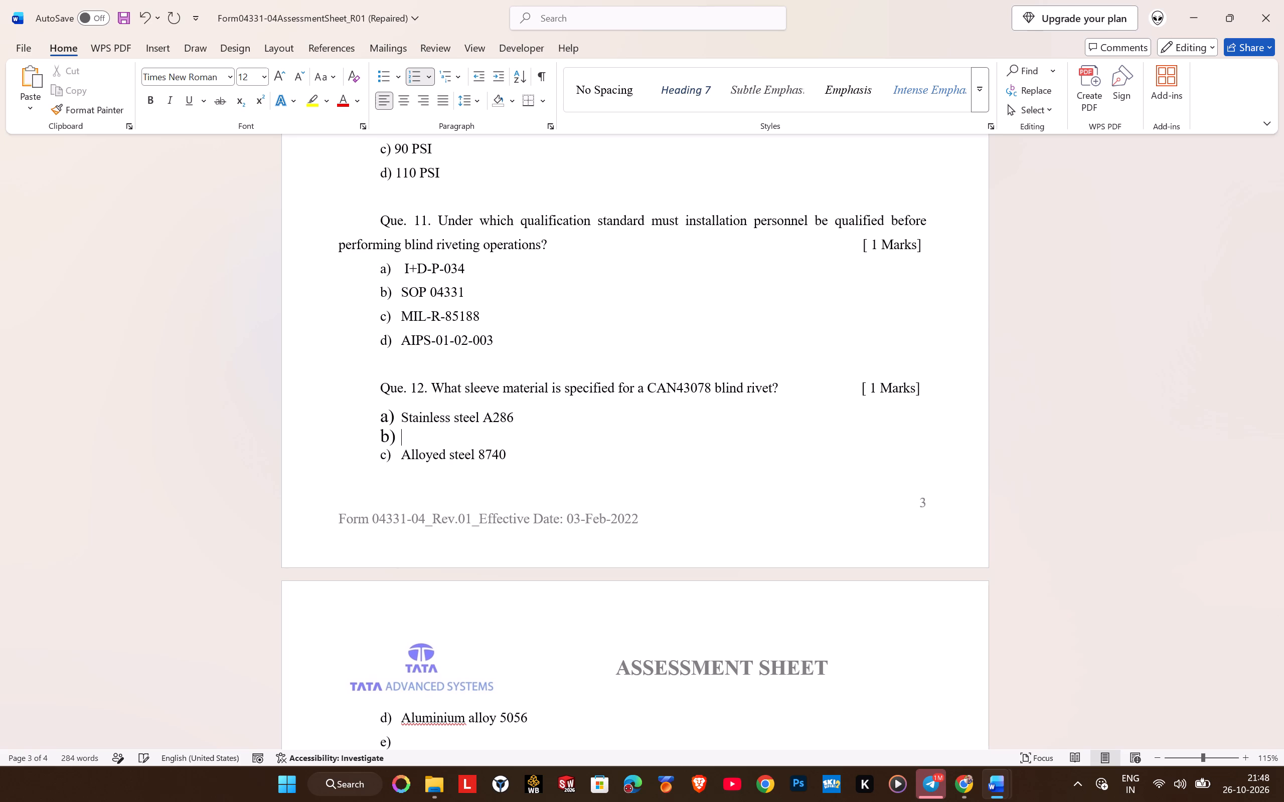
key(BackSpace)
key(BackSpace)
key(BackSpace)
key(BackSpace)
key(BackSpace)
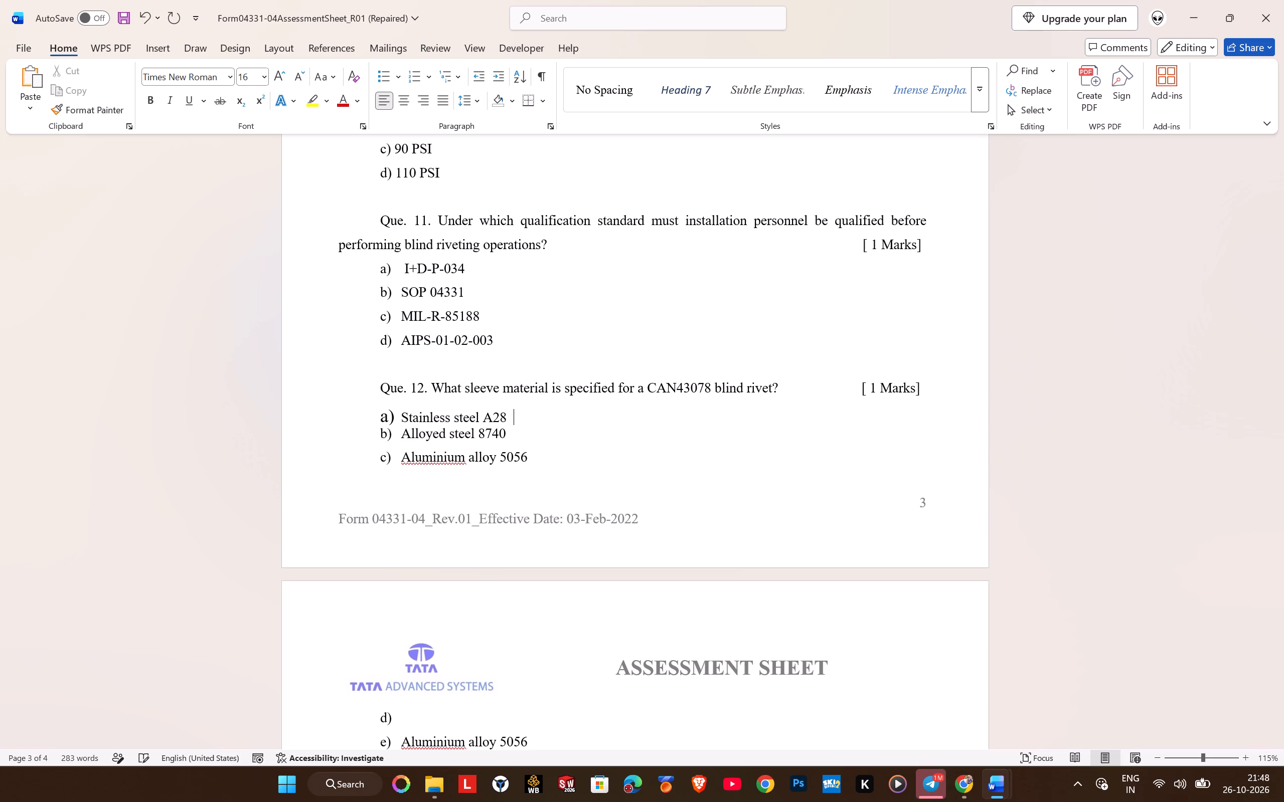
key(BackSpace)
key(BackSpace)
key(BackSpace)
key(BackSpace)
key(BackSpace)
key(BackSpace)
key(BackSpace)
key(BackSpace)
key(BackSpace)
key(BackSpace)
key(BackSpace)
key(BackSpace)
key(BackSpace)
key(BackSpace)
key(BackSpace)
key(BackSpace)
key(BackSpace)
key(BackSpace)
key(BackSpace)
key(BackSpace)
key(BackSpace)
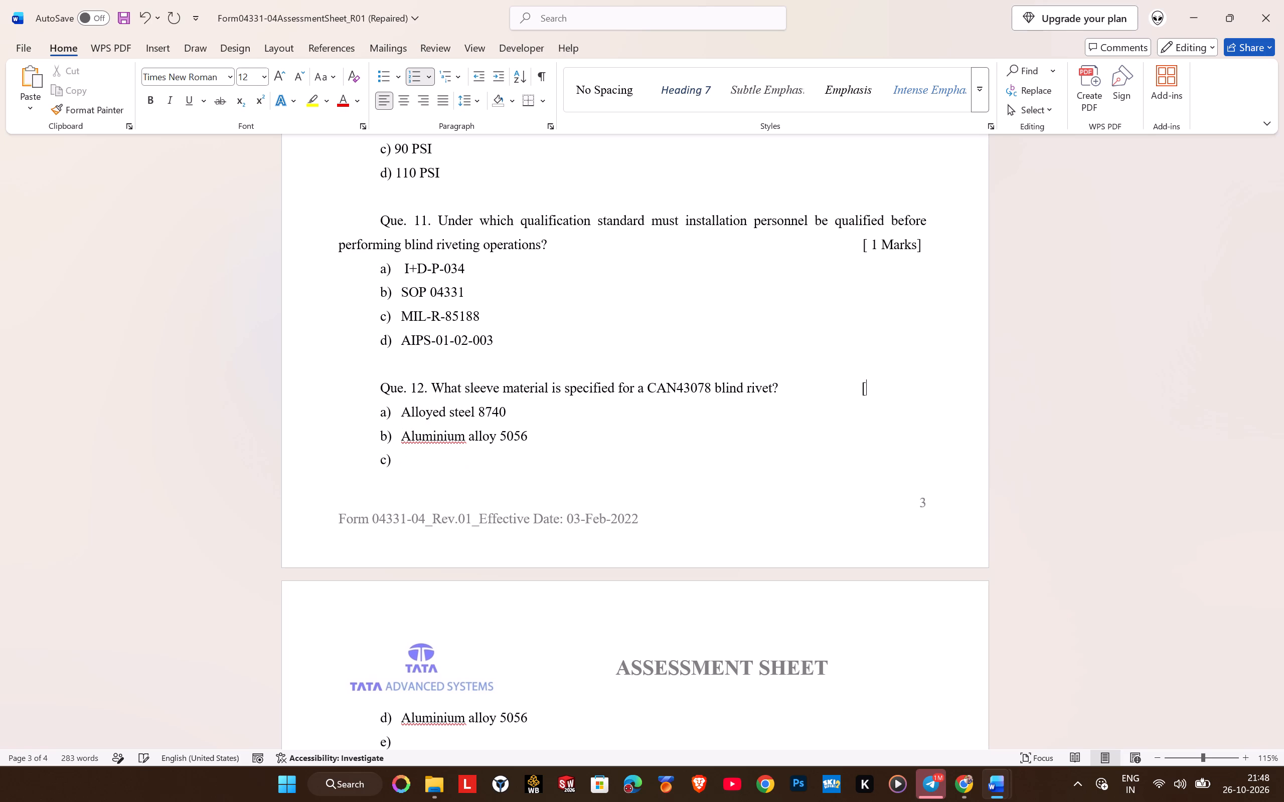
Switch to the Gmail chat with the colleague and send the messages "han han sur" and "sorry to disturb".
key(alt+Tab)
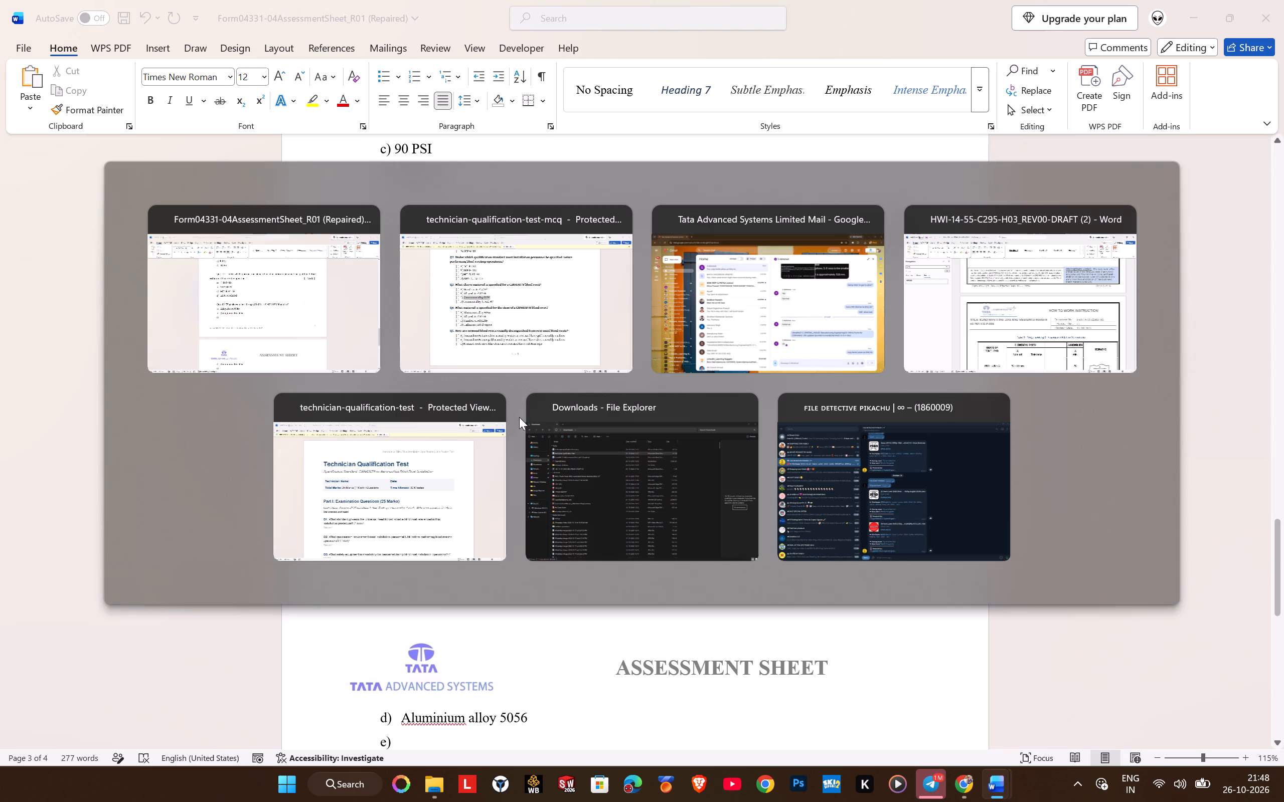
key(alt+Tab)
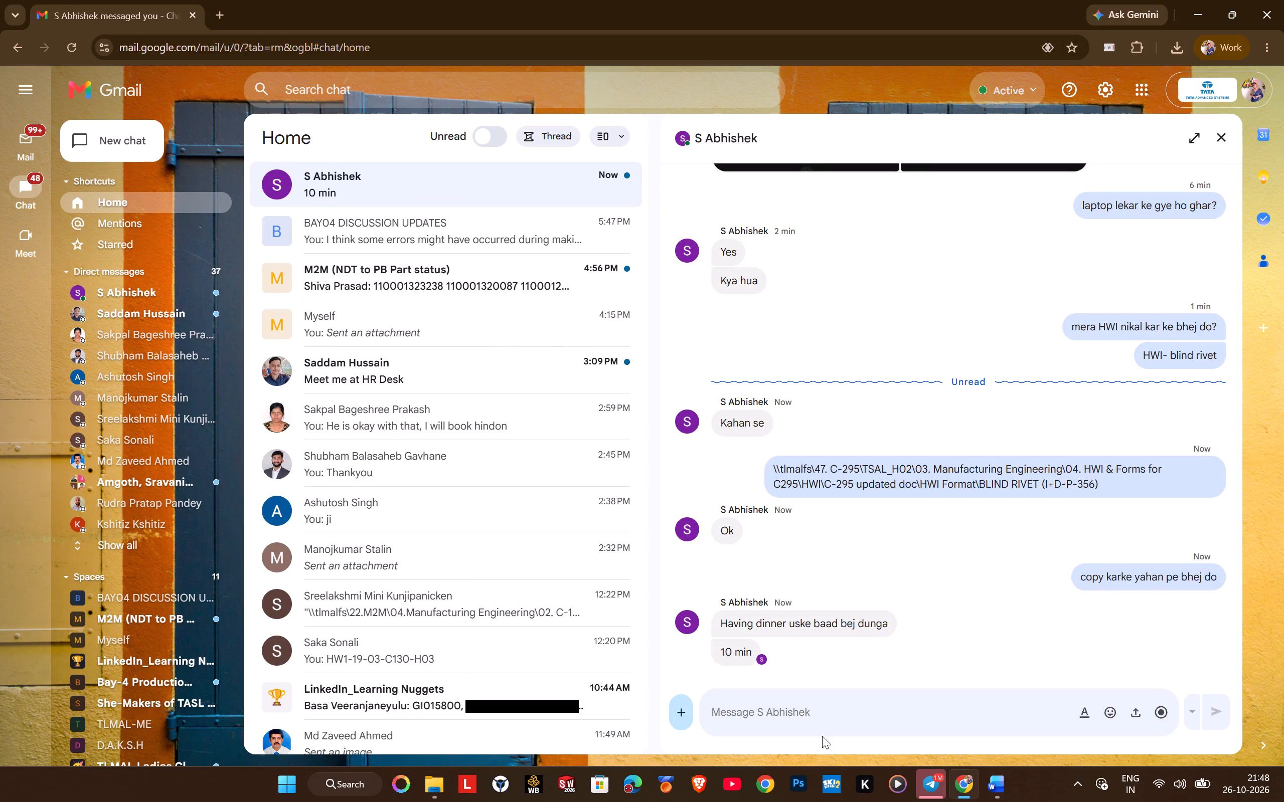
click(804, 710)
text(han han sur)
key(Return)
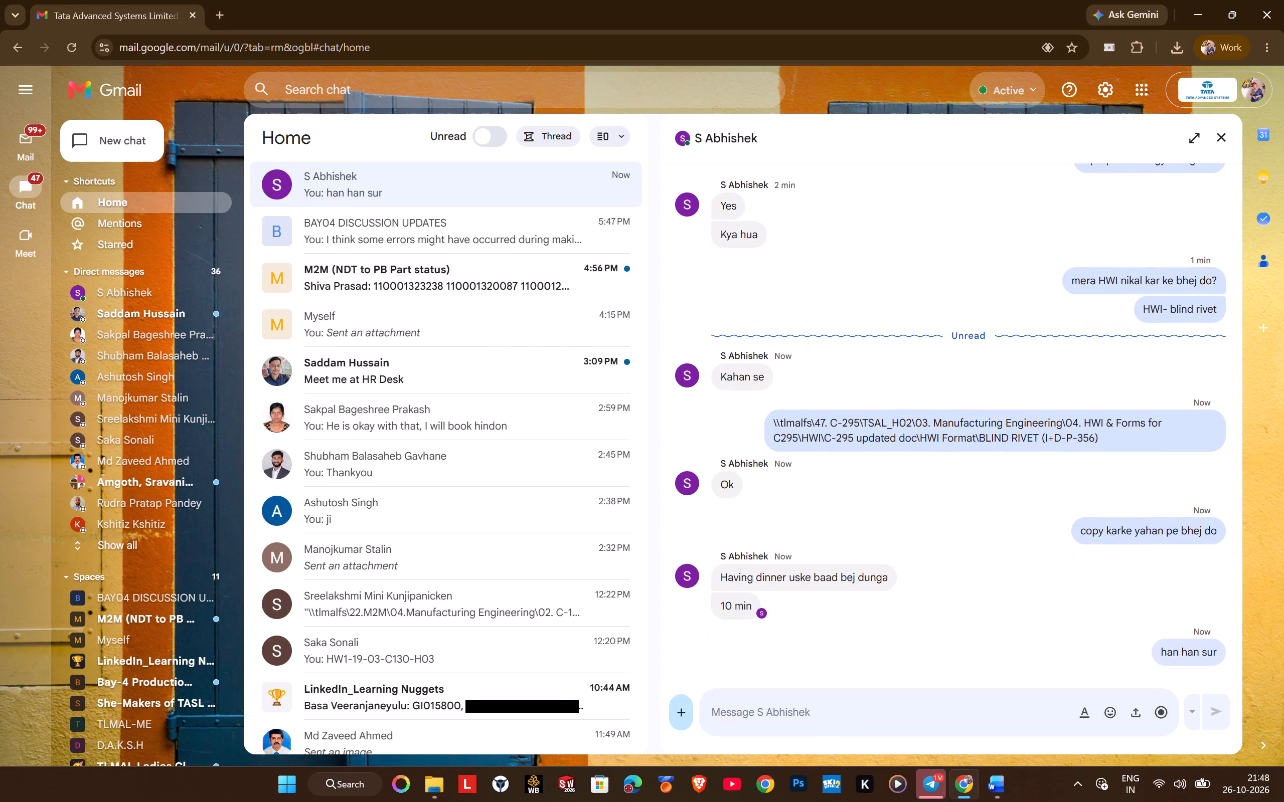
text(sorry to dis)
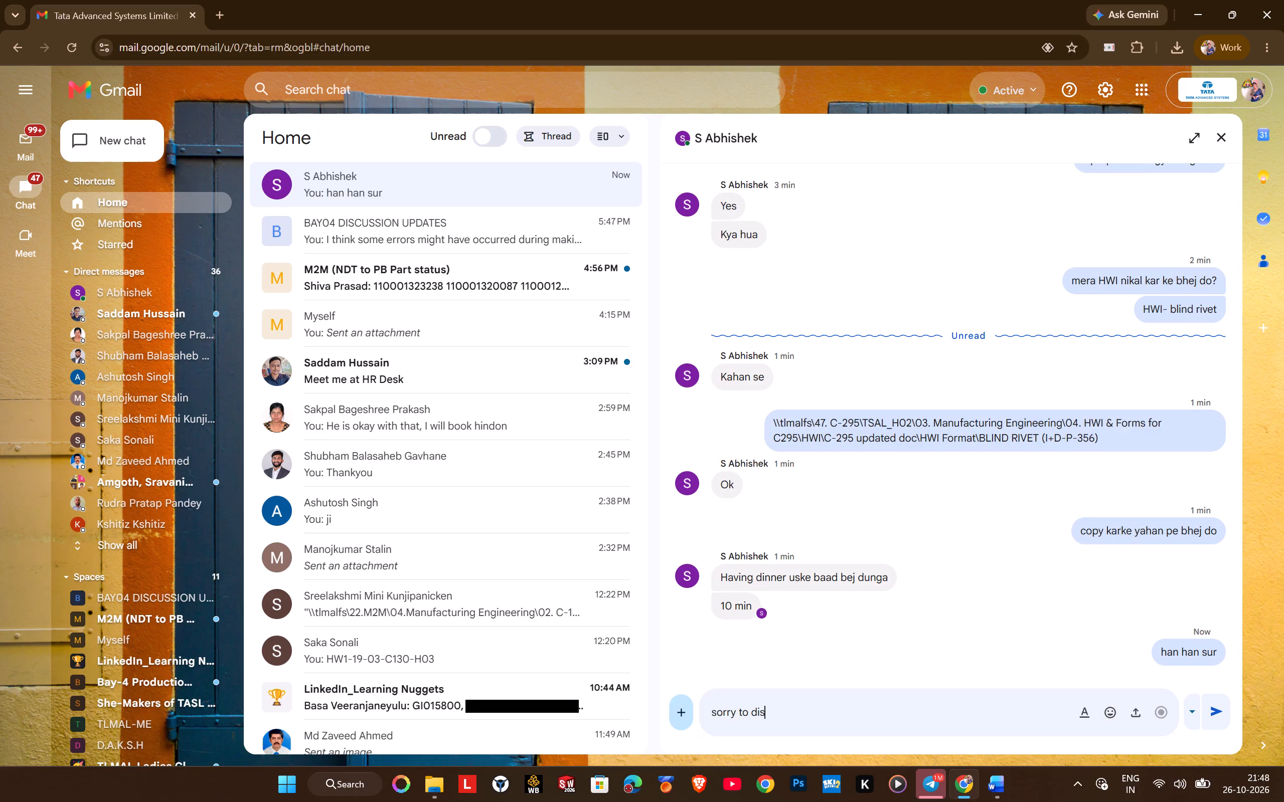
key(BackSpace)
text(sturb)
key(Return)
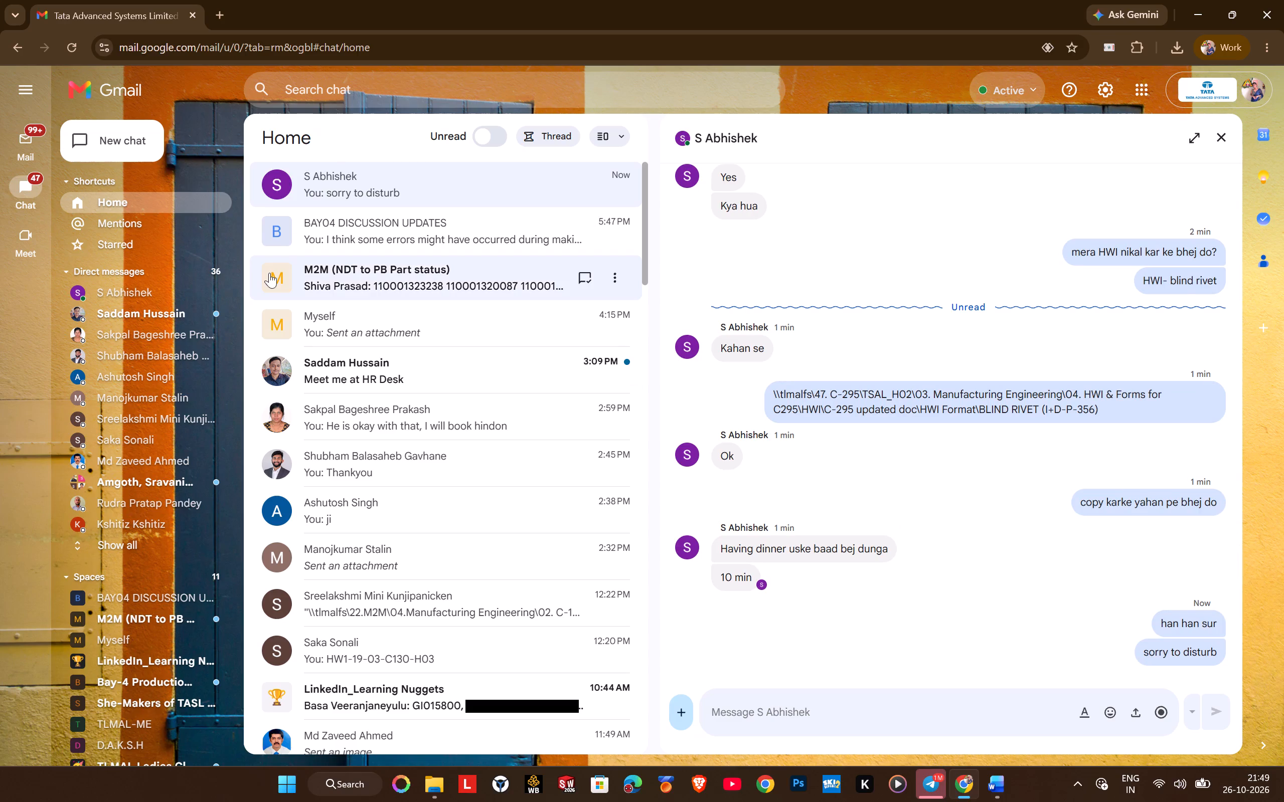
Copy "Aluminium alloy 5056" from Q3 of the MCQ document in Word into the assessment sheet's Que. 12 as option c).
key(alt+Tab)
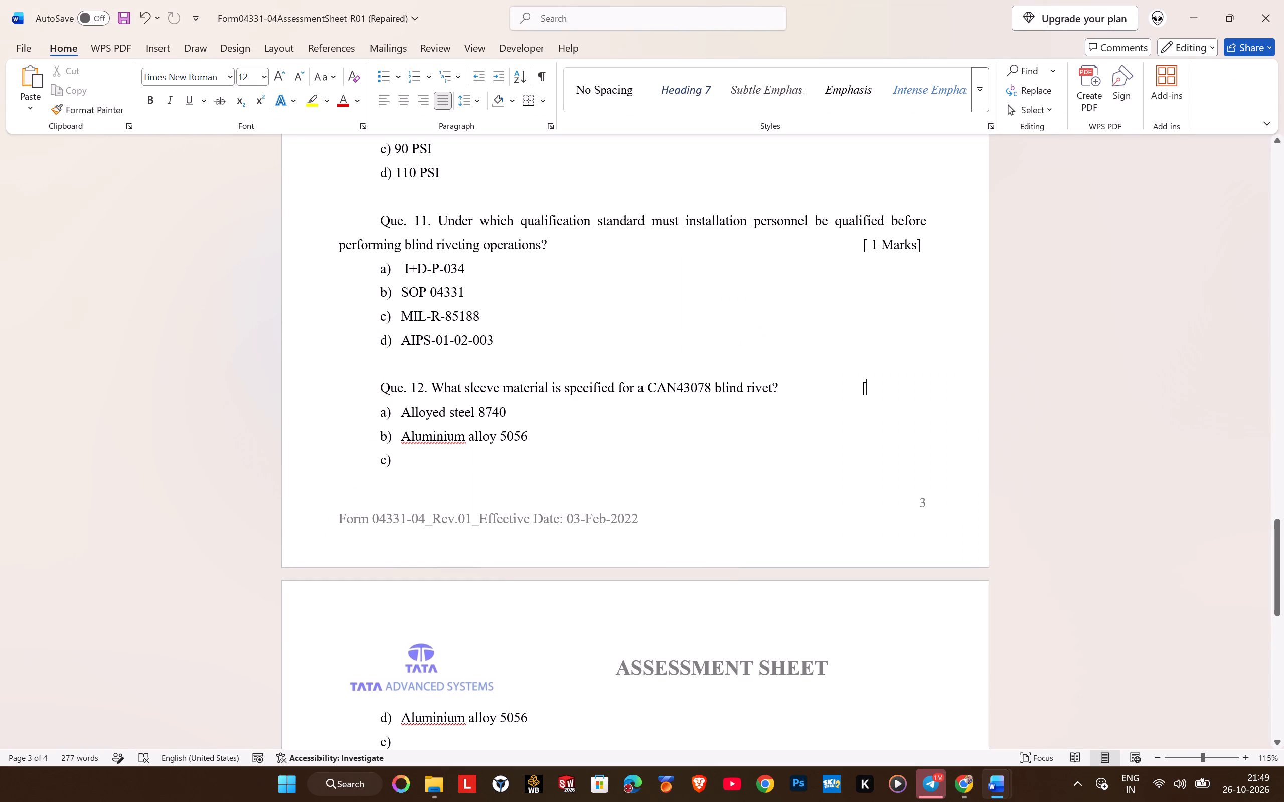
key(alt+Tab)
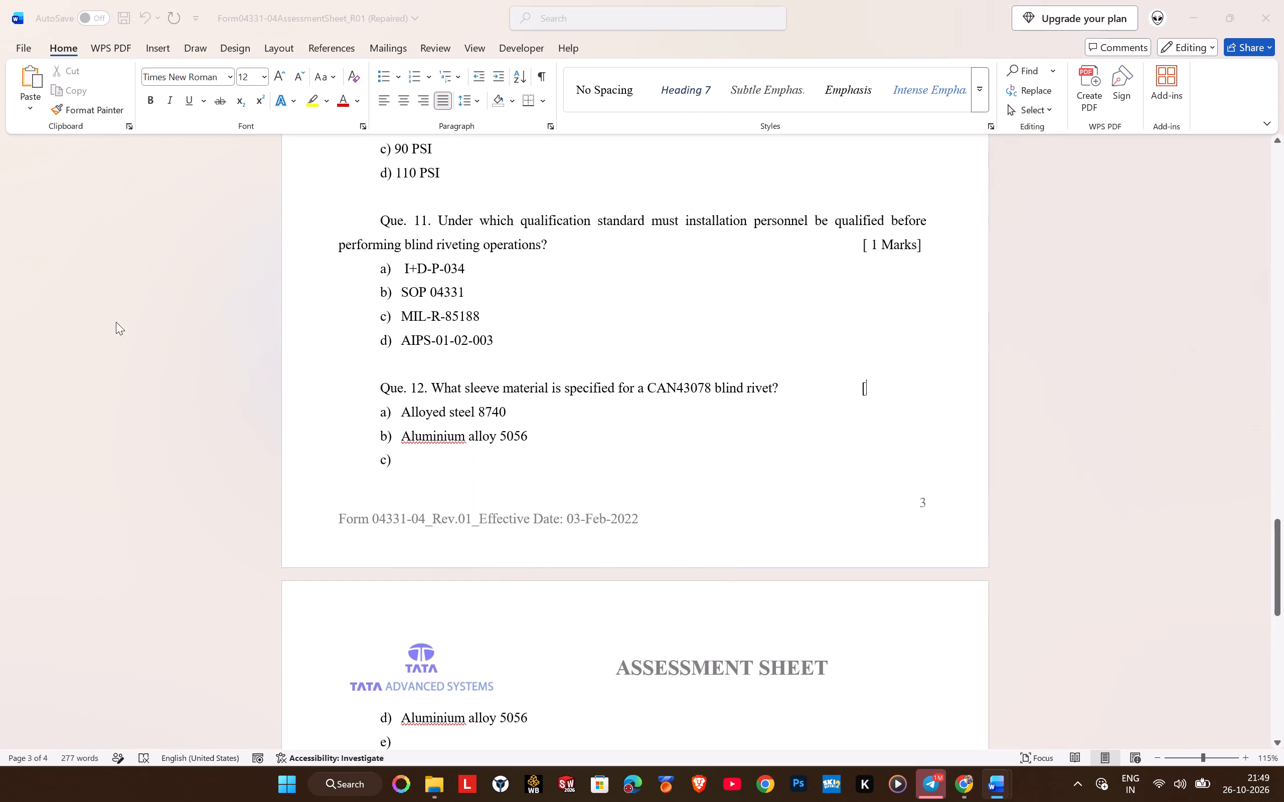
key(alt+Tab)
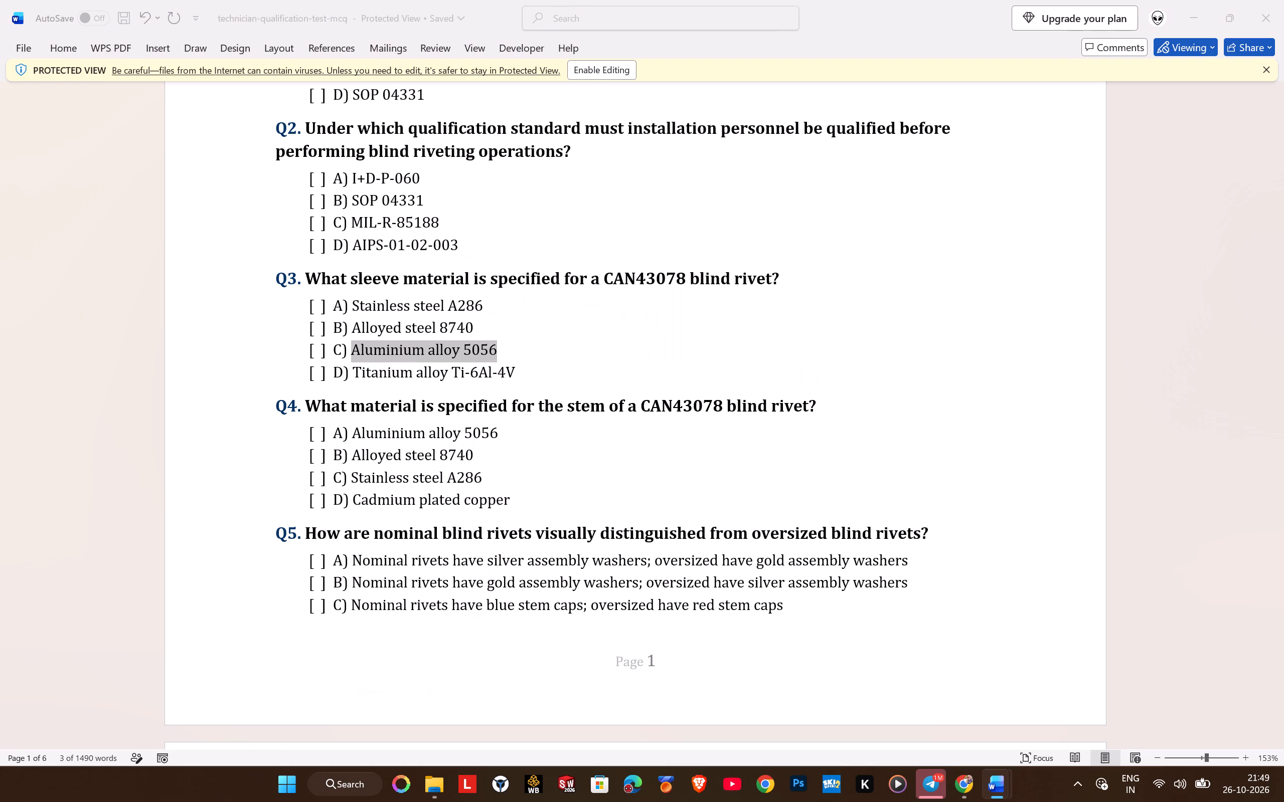
click(539, 366)
drag(506, 352, 408, 355)
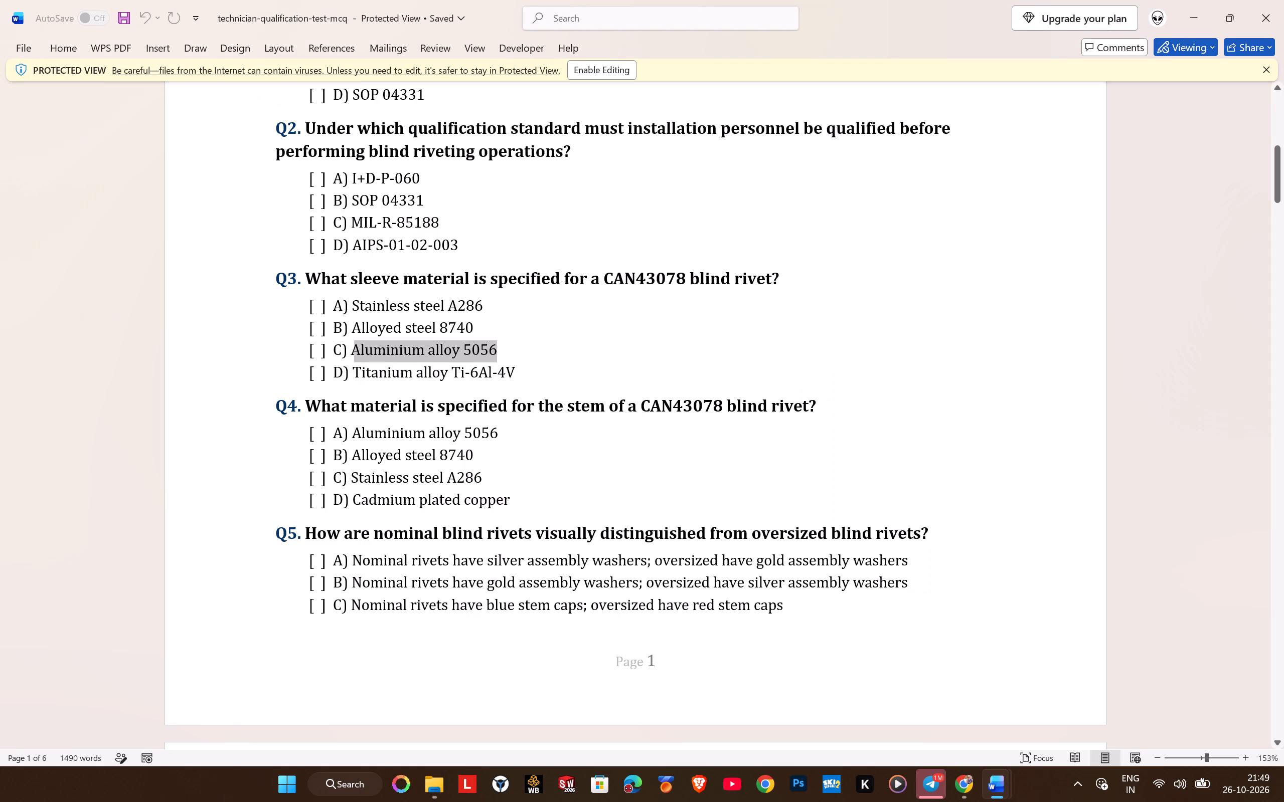
drag(408, 355, 380, 352)
key(ctrl+c)
key(alt+Tab)
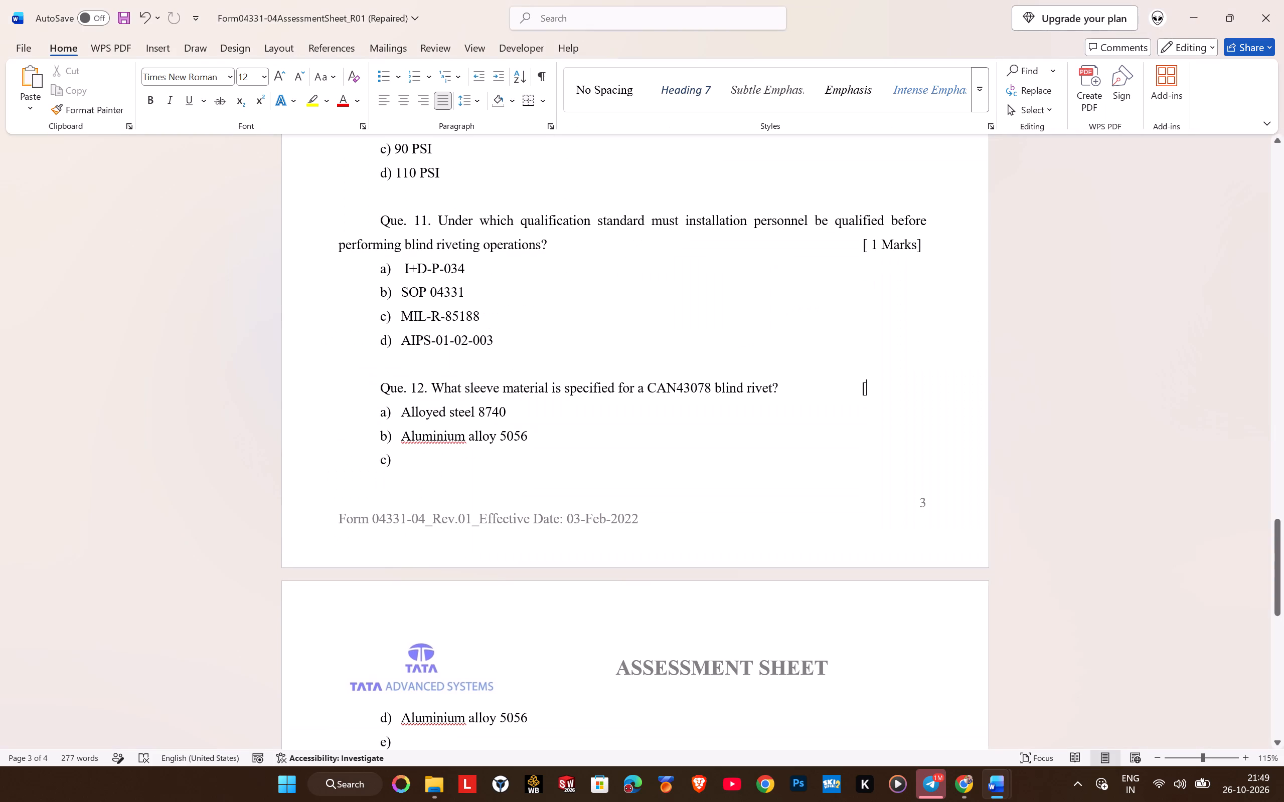
click(430, 464)
key(ctrl+v)
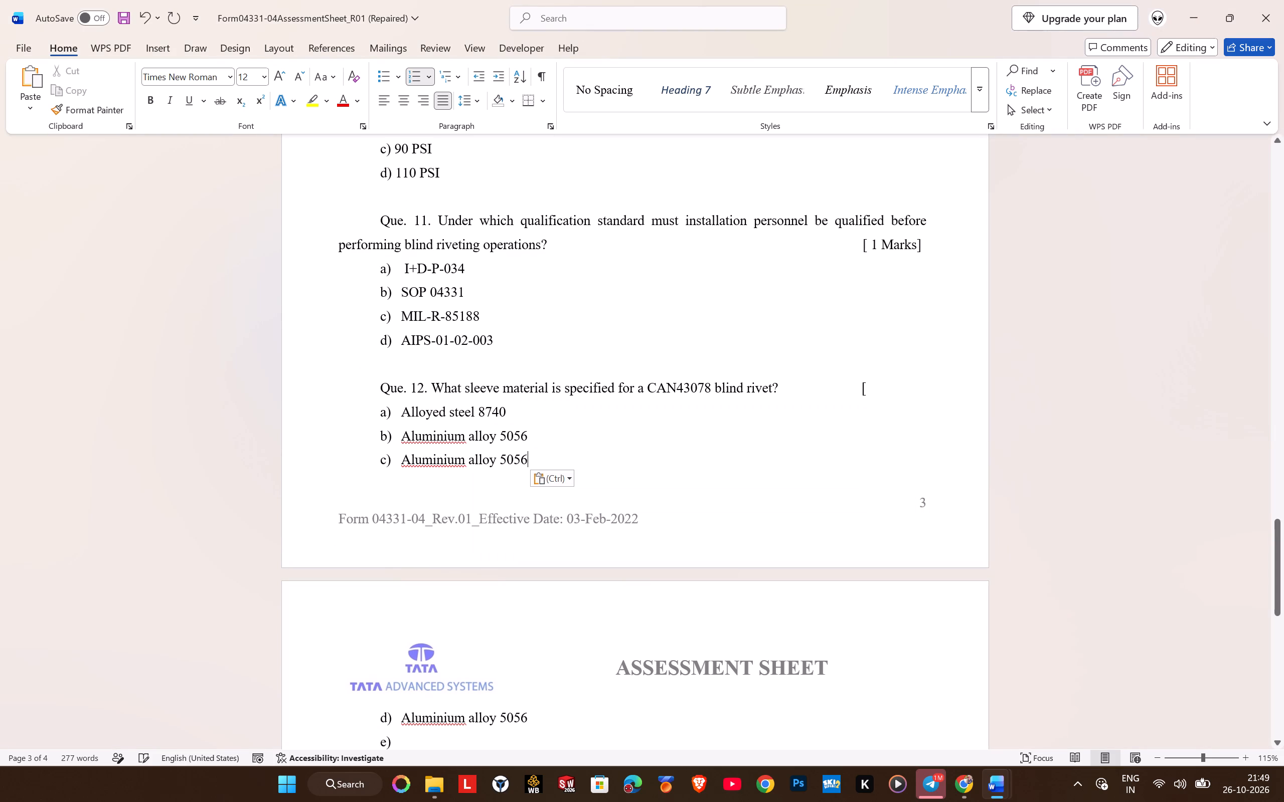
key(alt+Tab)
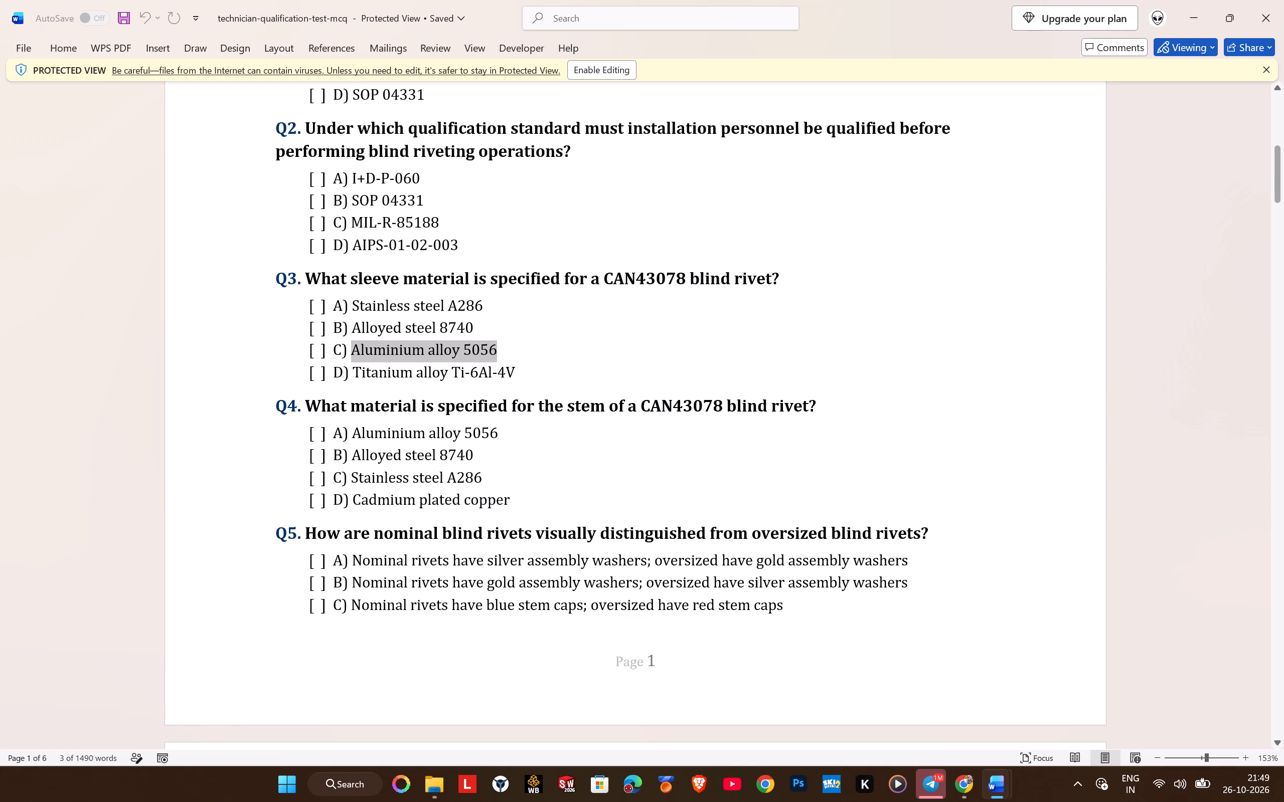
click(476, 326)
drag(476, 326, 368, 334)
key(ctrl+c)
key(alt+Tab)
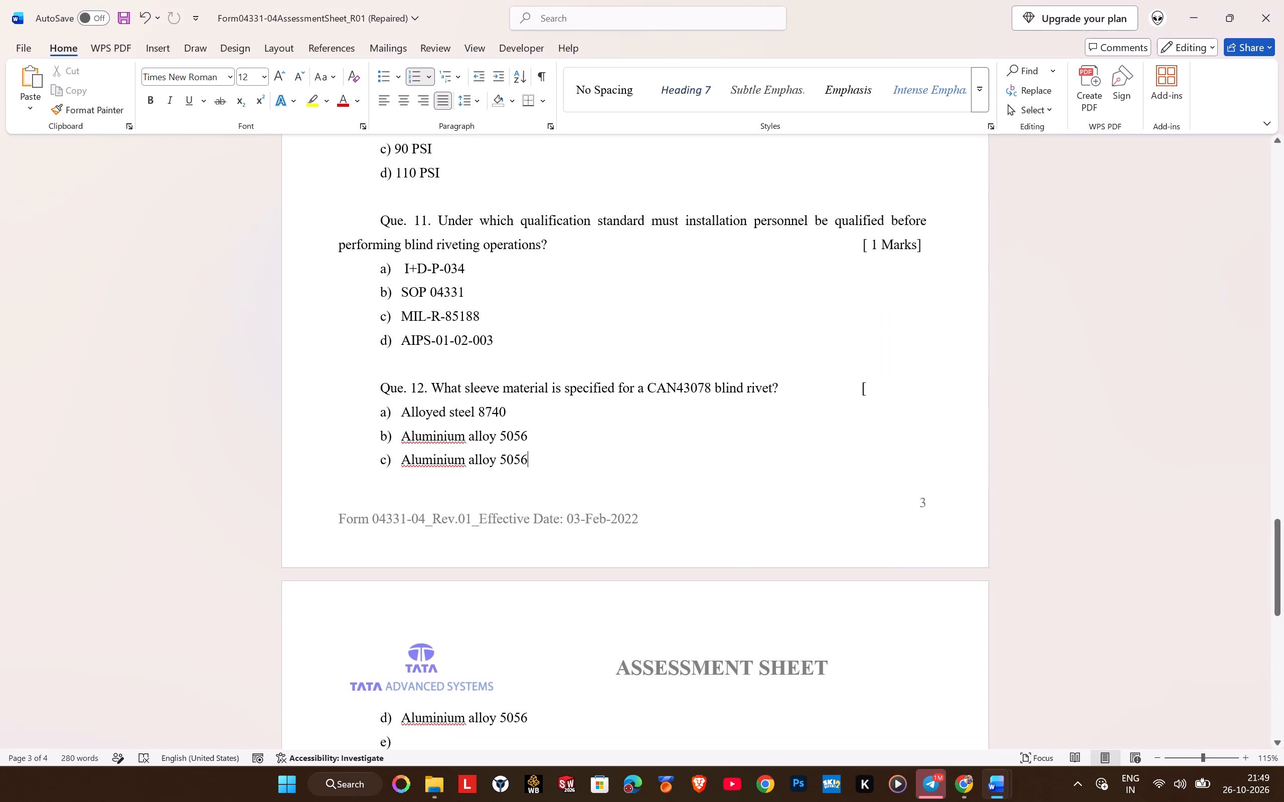
Copy "Stainless steel A286" from Q3 of technician-qualification-test-mcq and paste it over option b) under Que. 12.
key(alt+Tab)
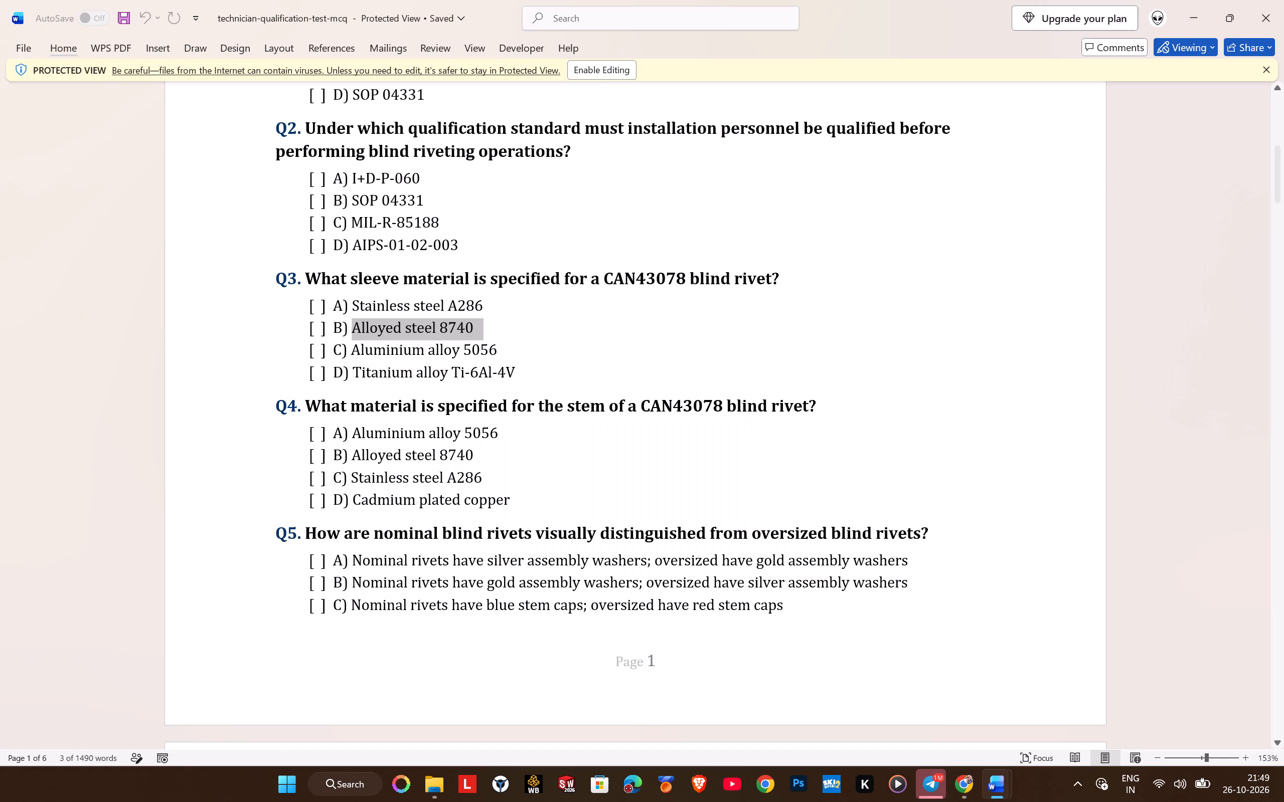
drag(492, 307, 382, 306)
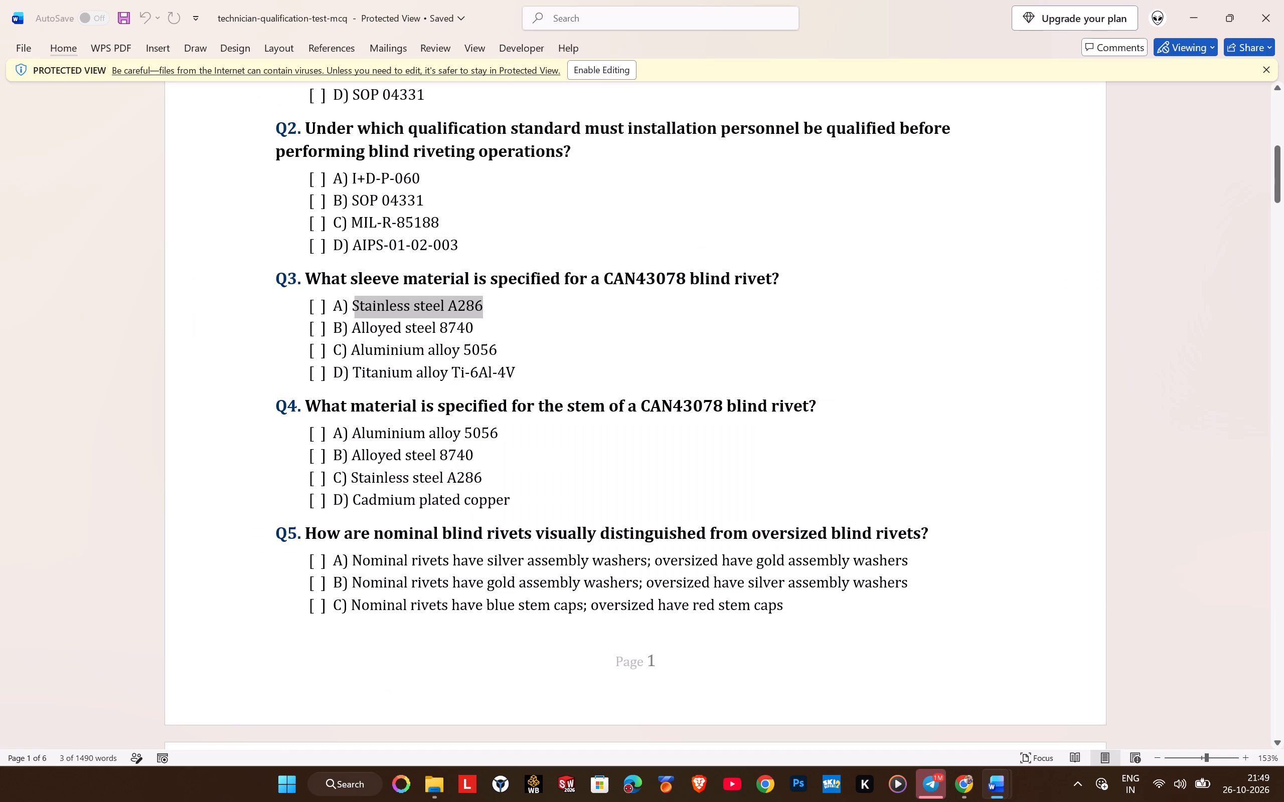
drag(382, 306, 382, 305)
key(ctrl+c)
key(alt+Tab)
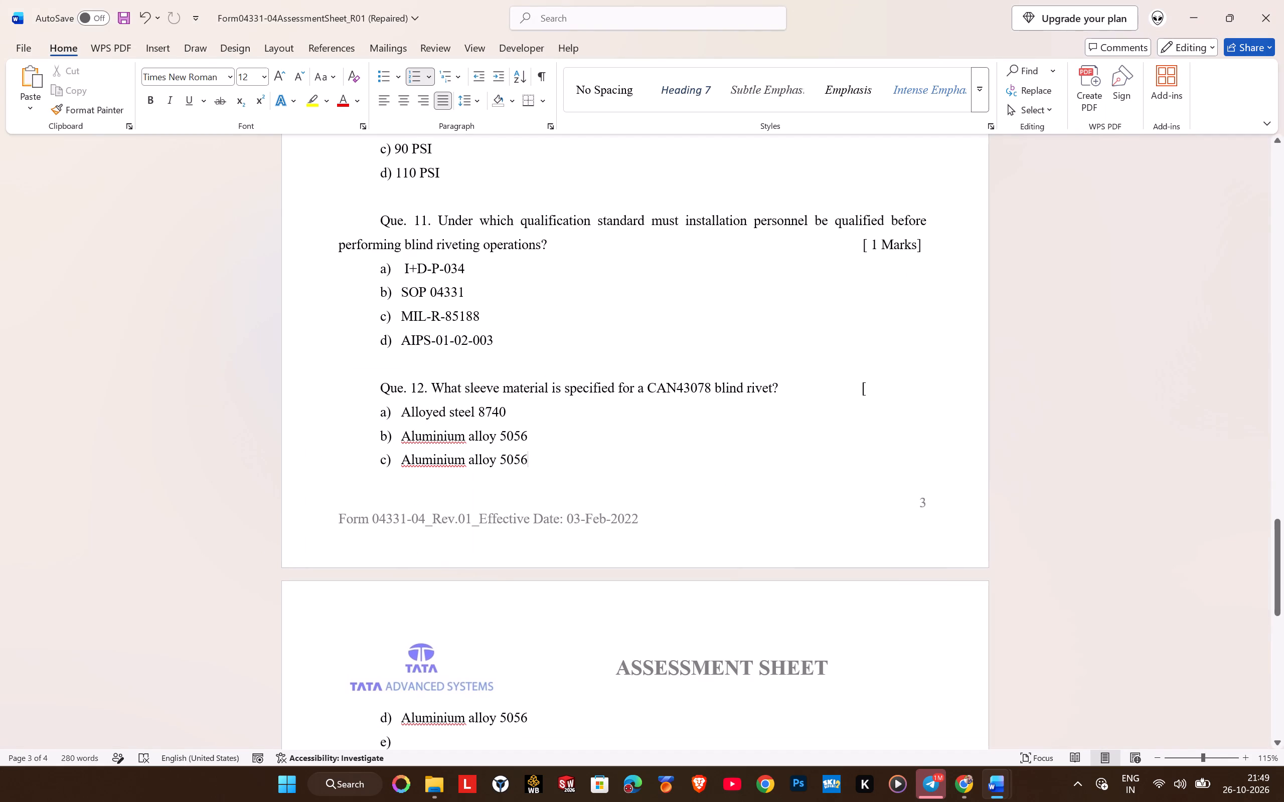
drag(532, 436, 435, 436)
key(ctrl+v)
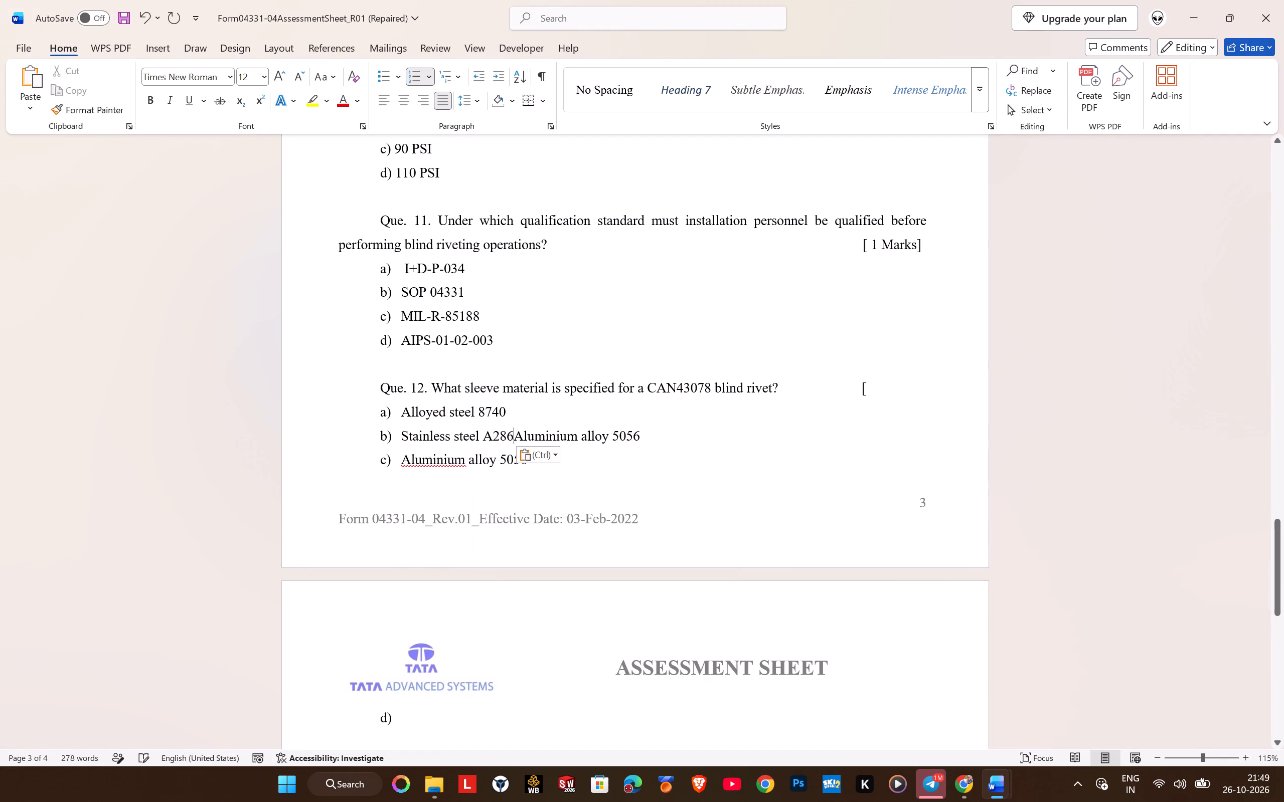
Delete the "Aluminium alloy 5056" text that follows "Stainless steel A286" in option b) of Que. 12.
click(650, 427)
click(650, 427)
click(643, 445)
key(BackSpace)
key(BackSpace)
key(BackSpace)
key(BackSpace)
key(BackSpace)
key(BackSpace)
key(BackSpace)
key(BackSpace)
key(BackSpace)
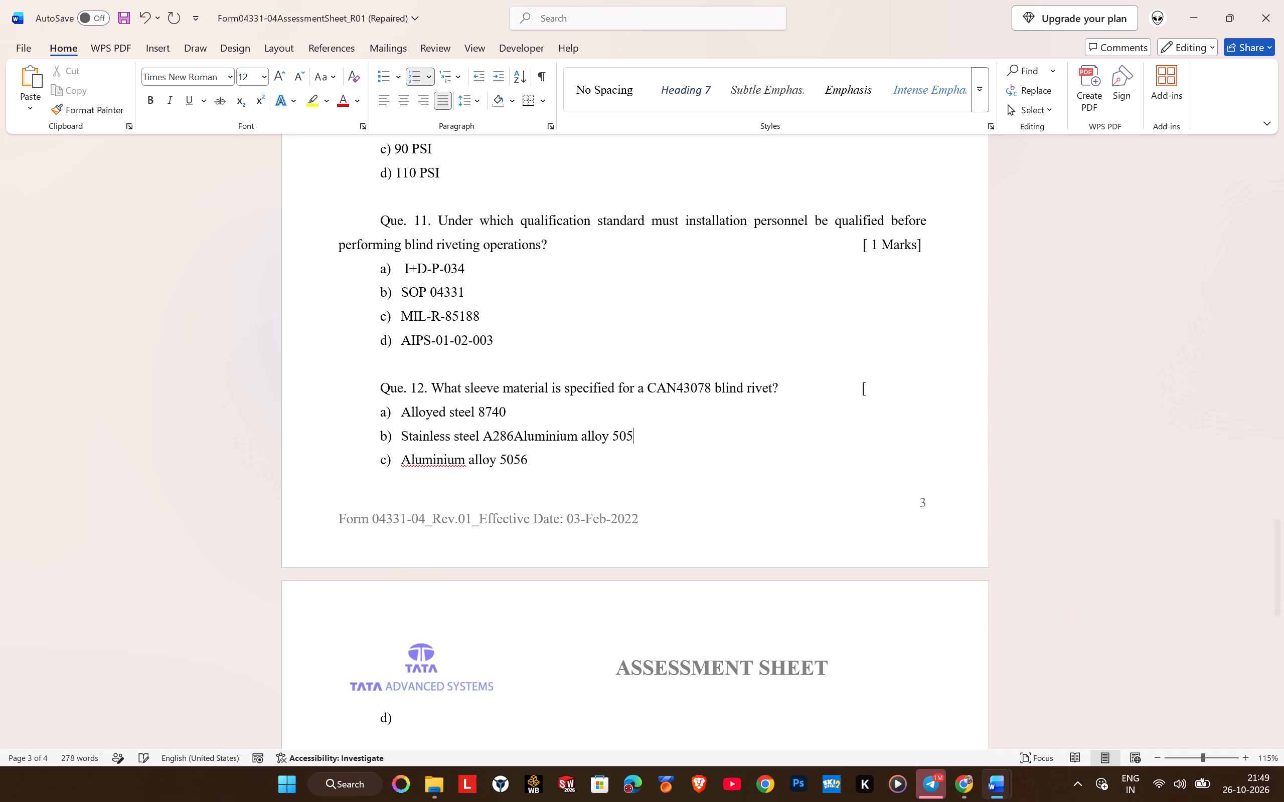
key(BackSpace)
key(BackSpace)
key(BackSpace)
key(BackSpace)
key(BackSpace)
key(BackSpace)
key(BackSpace)
key(BackSpace)
key(BackSpace)
key(BackSpace)
key(BackSpace)
Copy "Titanium alloy Ti-6Al-4V" from Q3 of the MCQ document into the empty option d) of Que. 12.
click(445, 727)
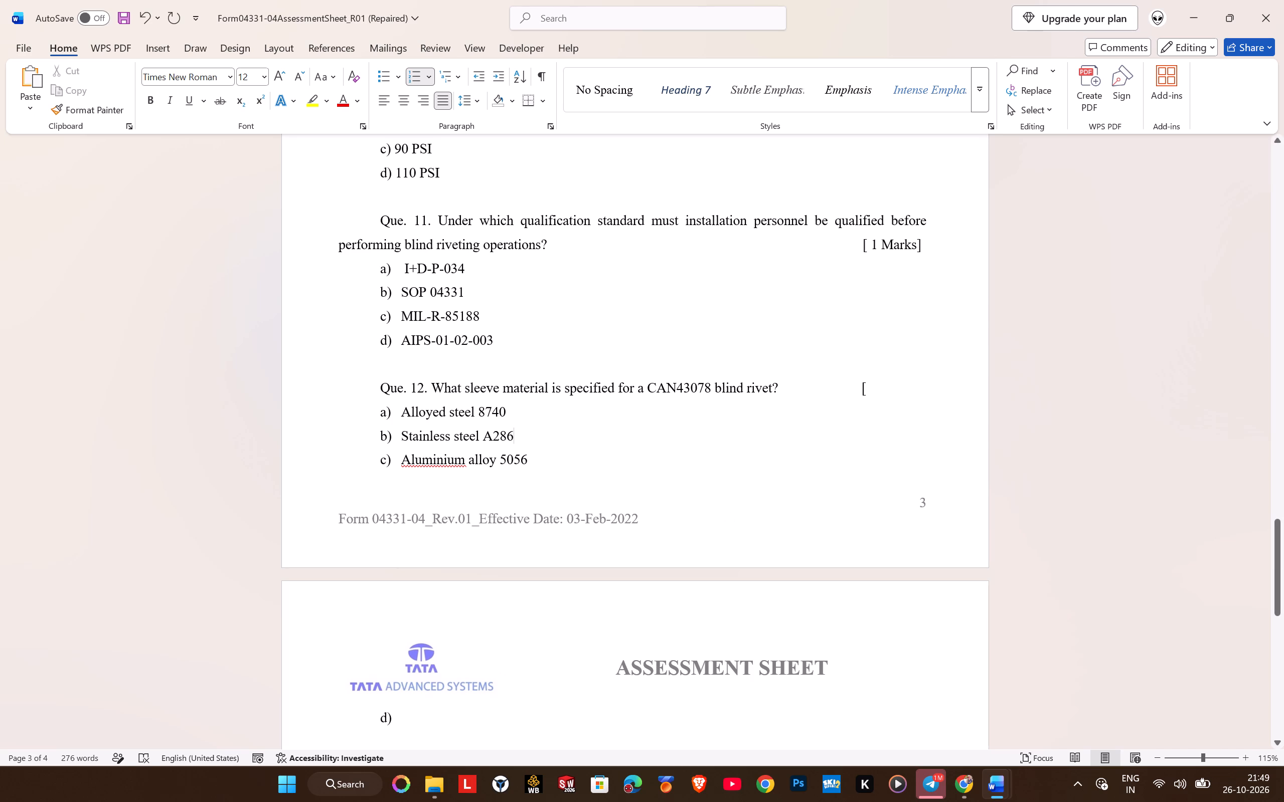
key(alt+Tab)
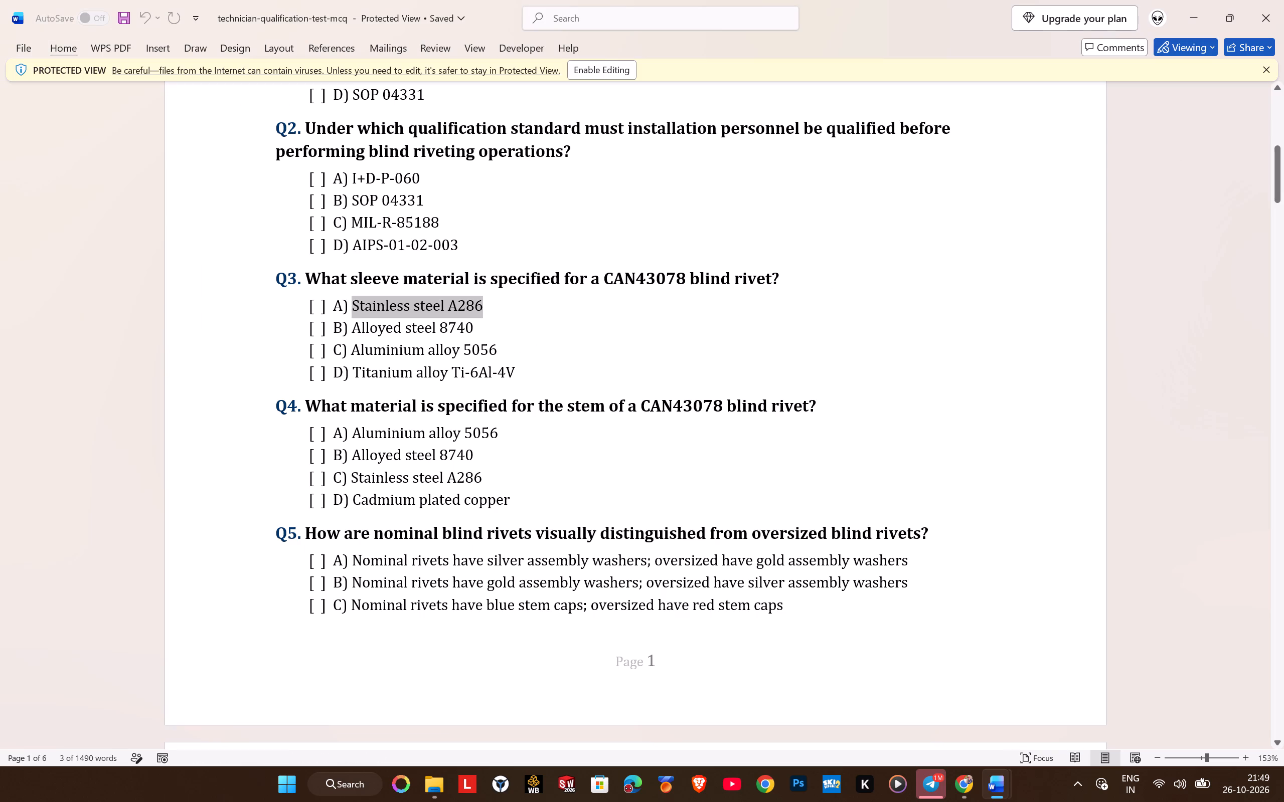
drag(519, 366, 385, 375)
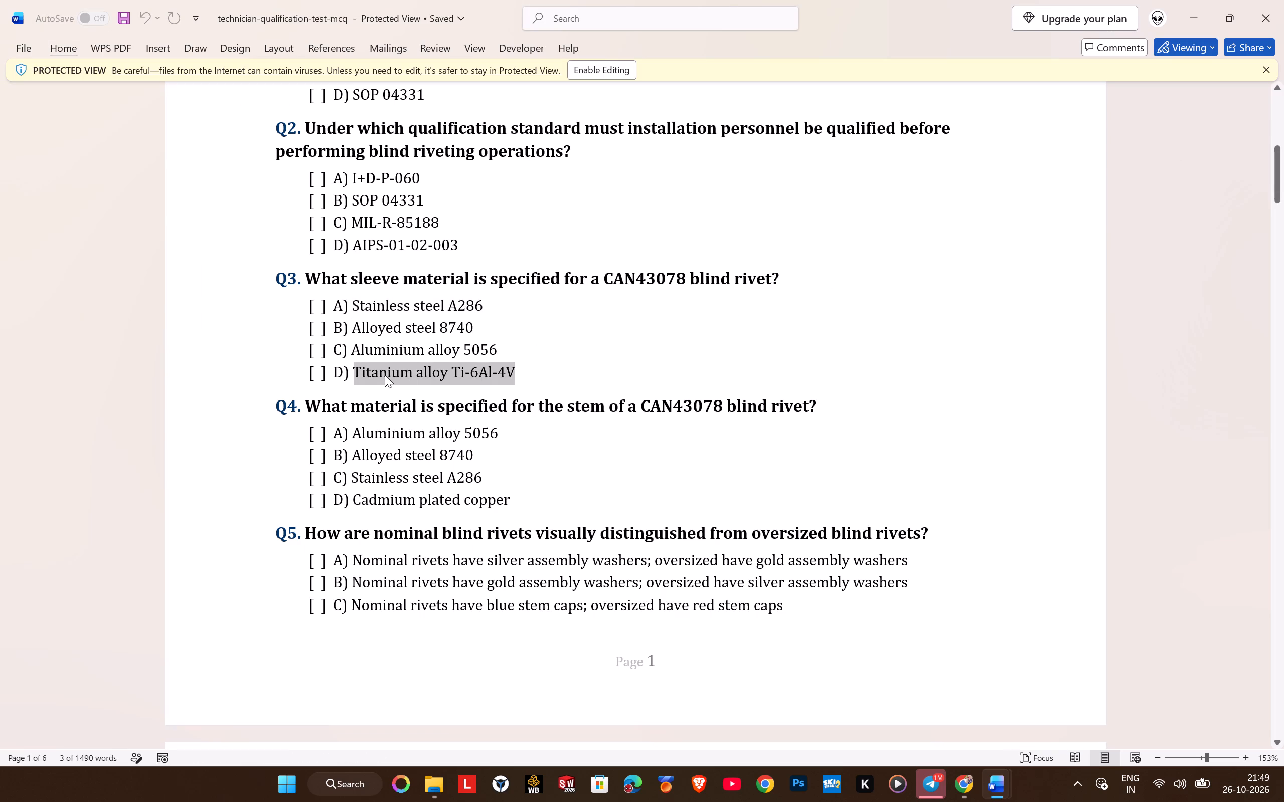
key(ctrl+c)
key(alt+Tab)
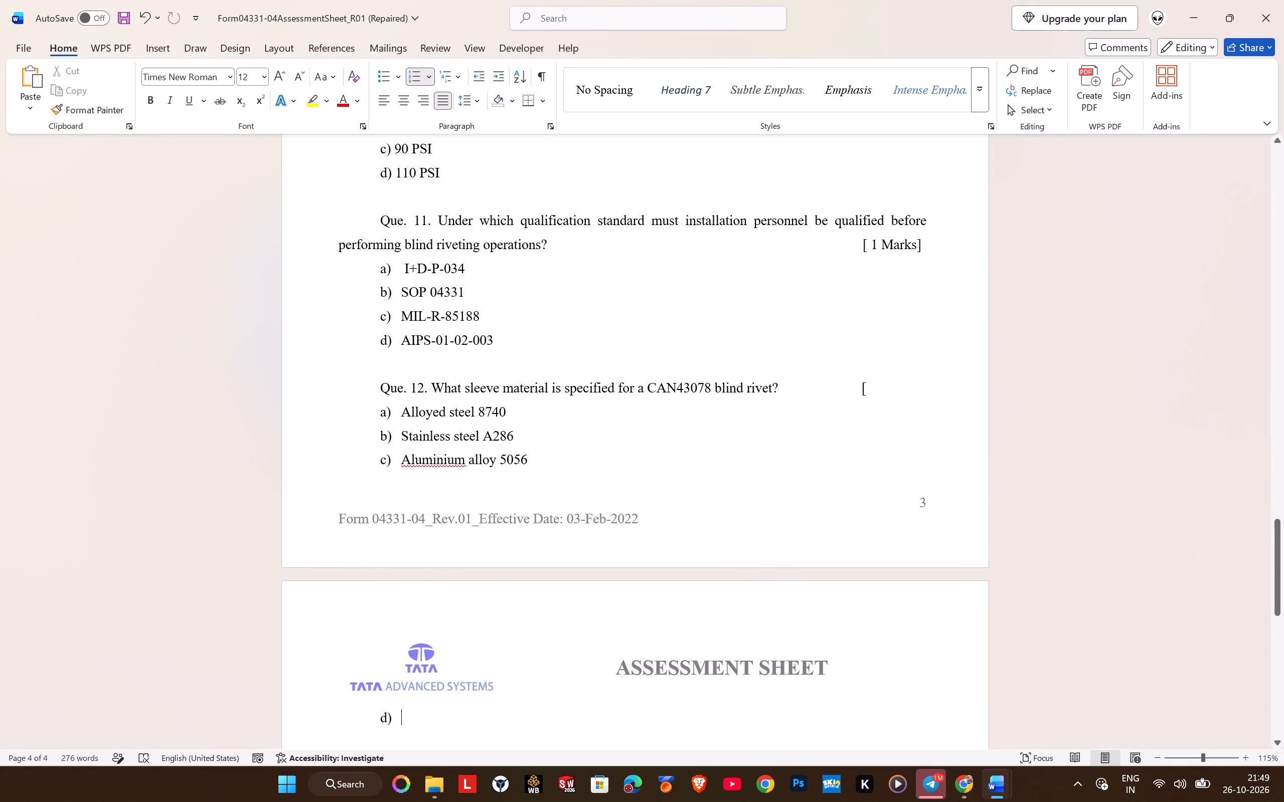
key(ctrl+v)
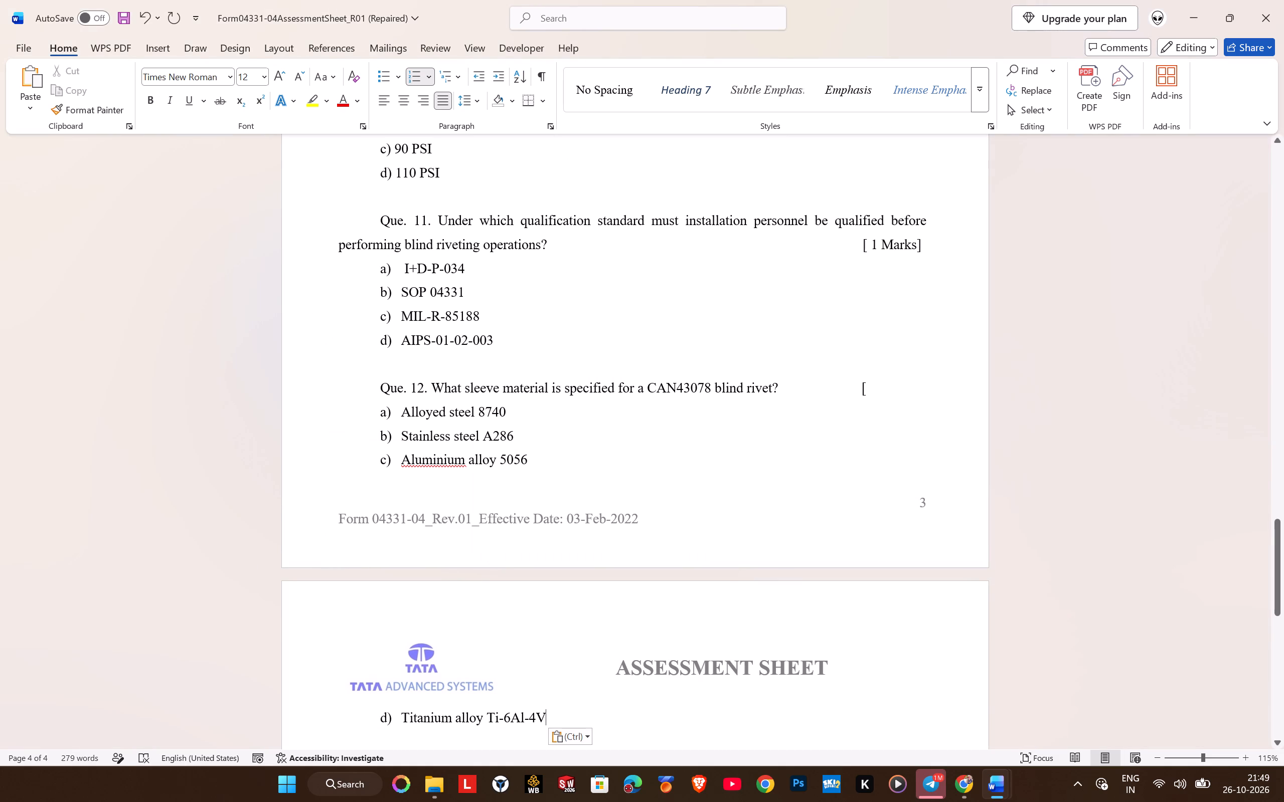
Add four blank lines between the Que. 11 options and Que. 12 to push Que. 12 towards the following page.
click(413, 360)
key(Return)
key(Return)
key(Return)
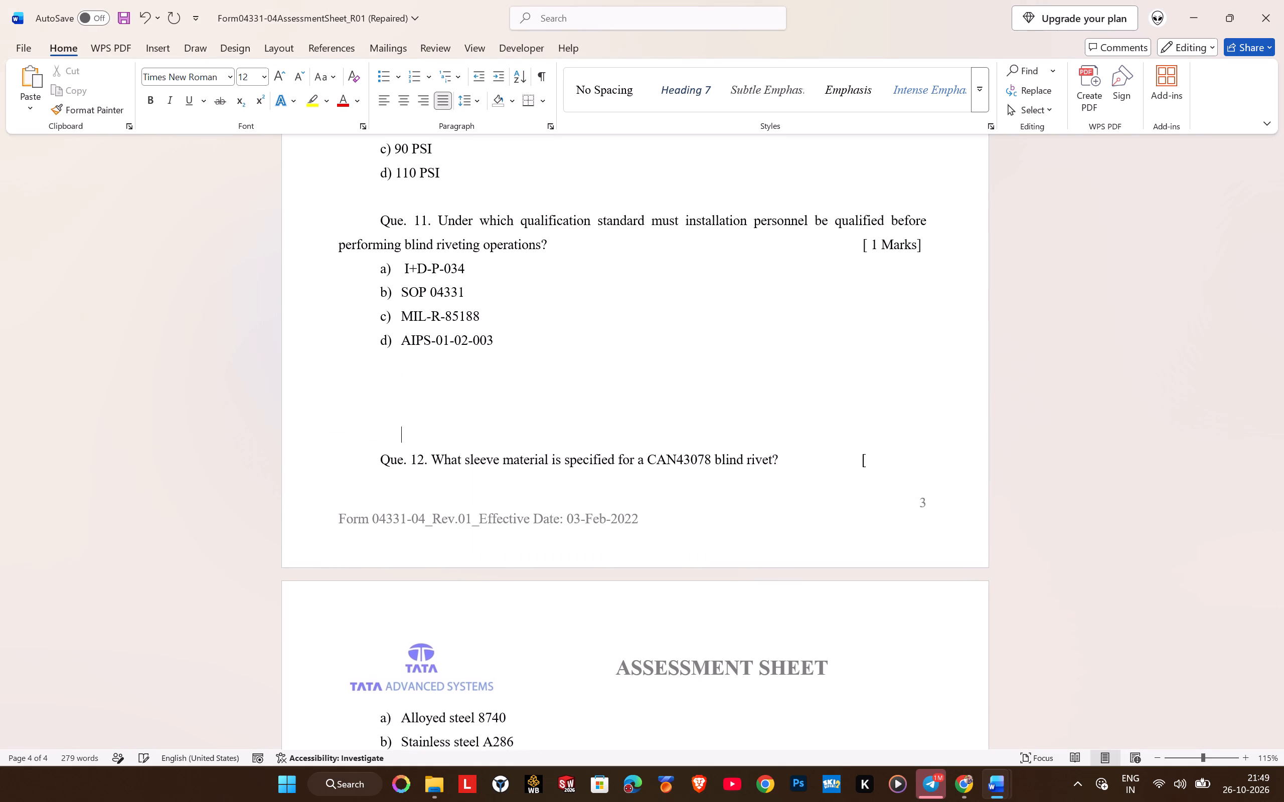
key(Return)
Add two blank lines between the Que. 10 options and Que. 11.
scroll(413, 360, down, 2)
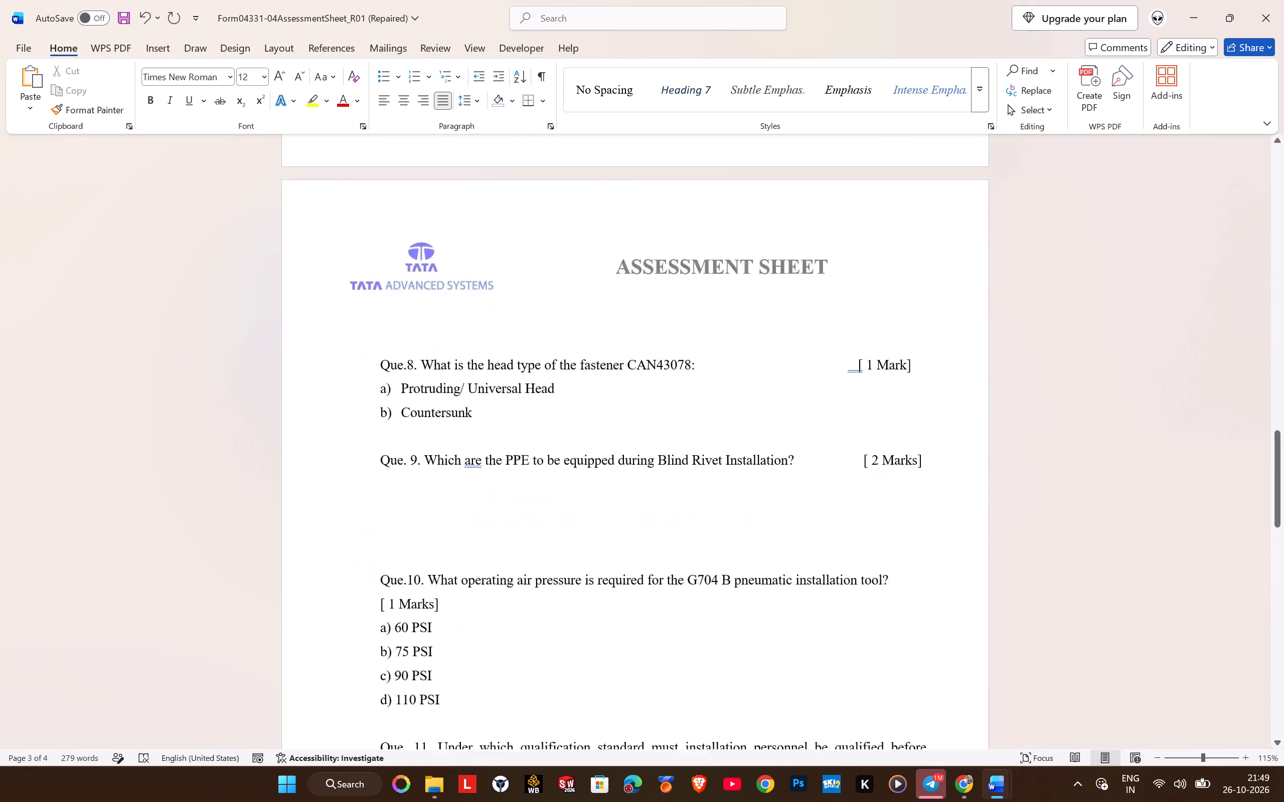
scroll(413, 360, down, 2)
click(448, 562)
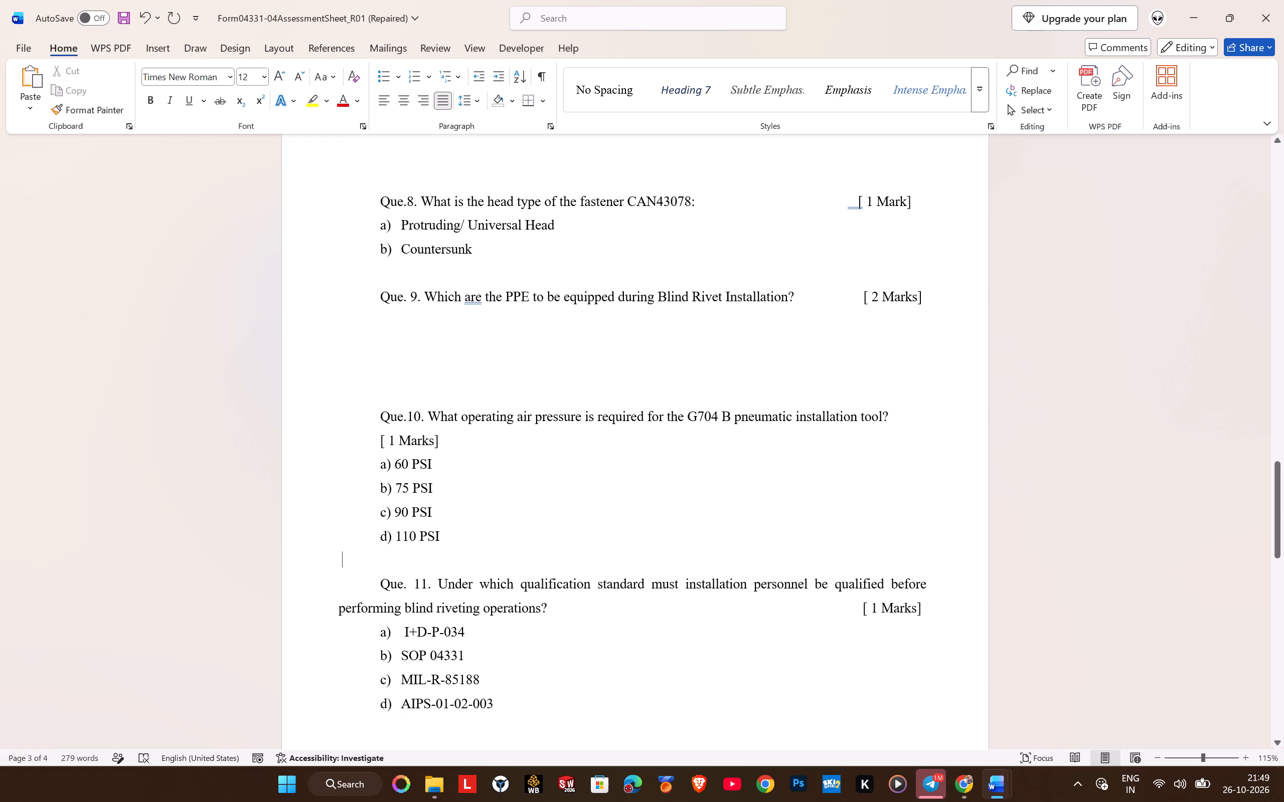
key(Return)
key(Return)
Review the spacing and page layout of the questions across the assessment sheet.
scroll(448, 562, down, 1)
scroll(448, 562, up, 1)
scroll(448, 562, down, 1)
scroll(448, 562, up, 1)
scroll(448, 562, down, 1)
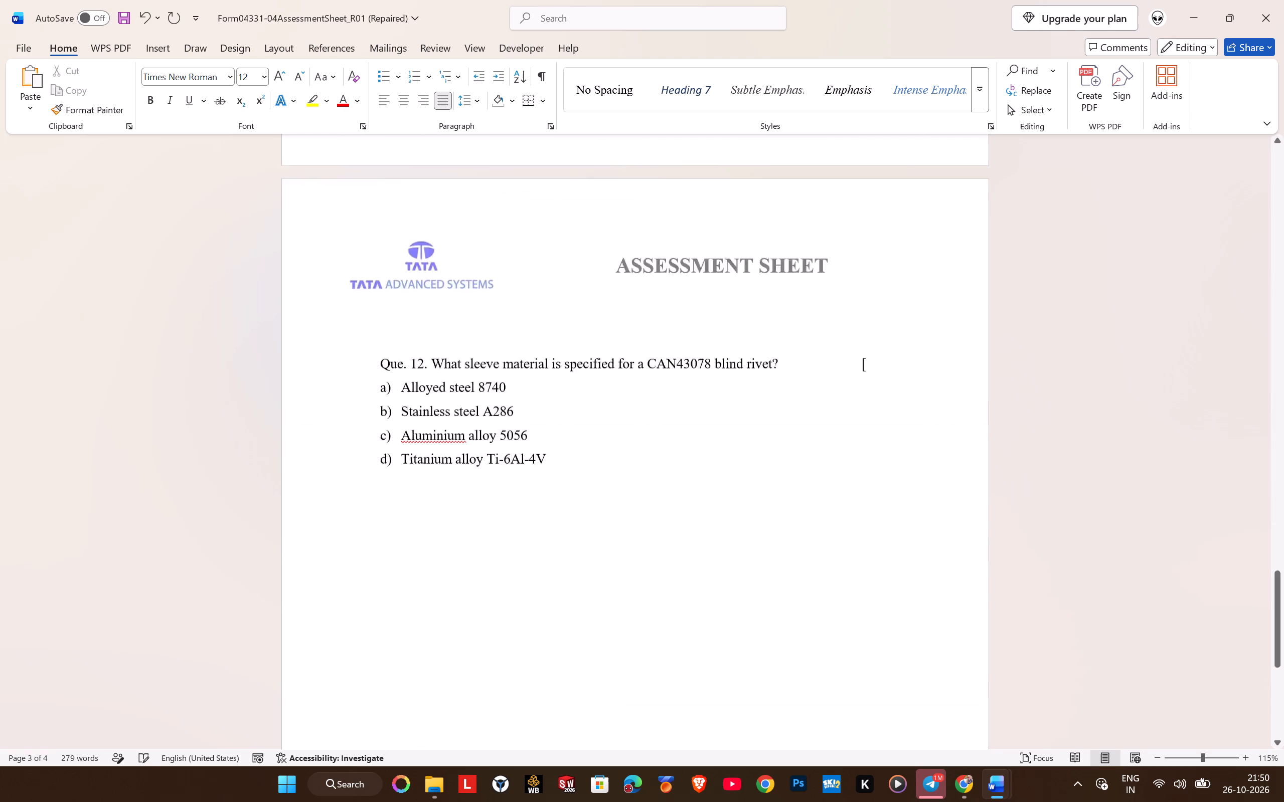
scroll(448, 562, up, 8)
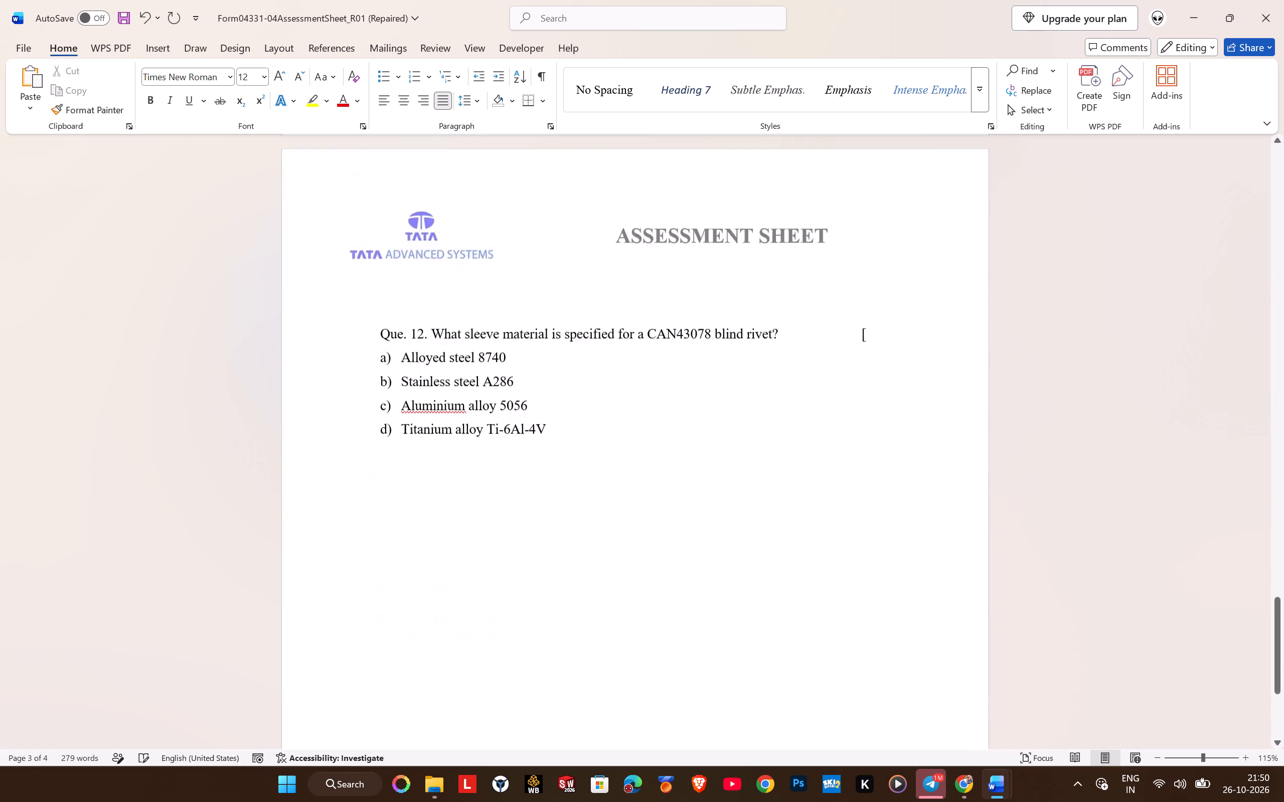
scroll(448, 562, up, 1)
scroll(448, 562, down, 3)
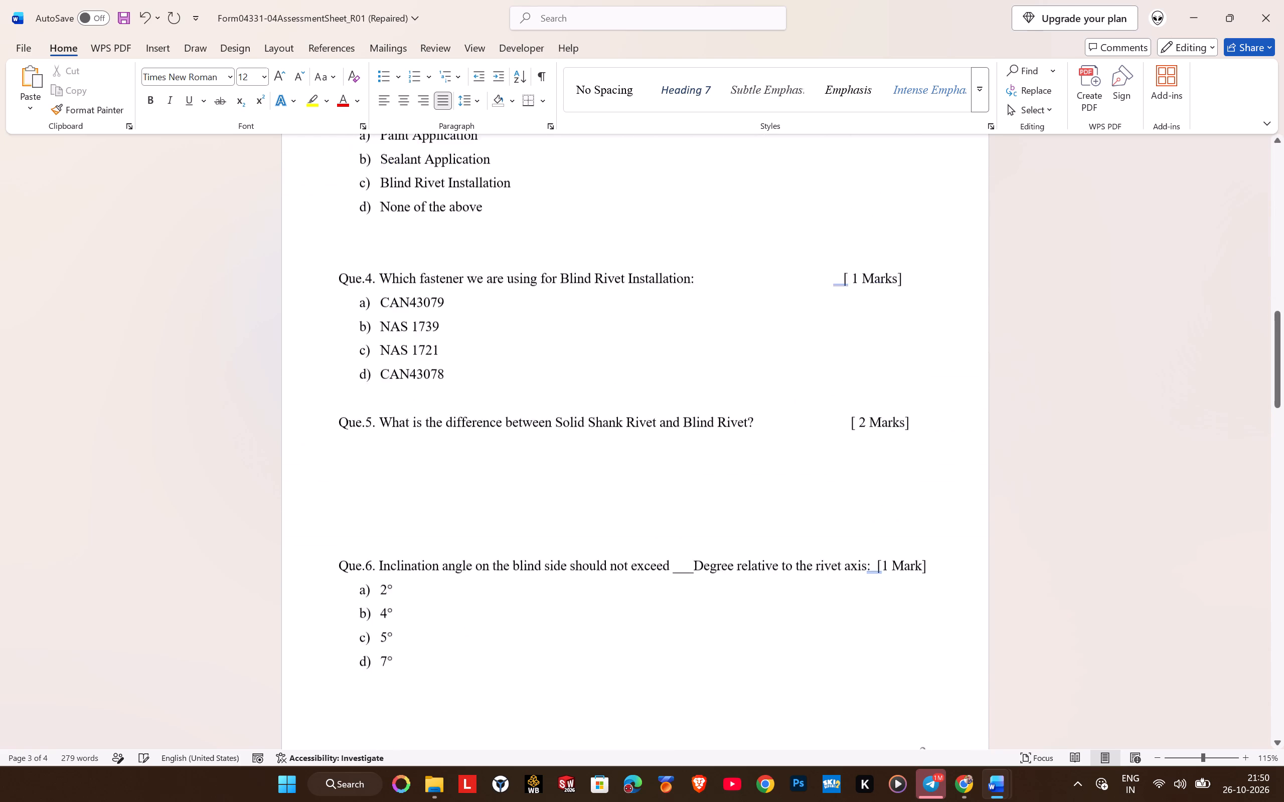
scroll(448, 562, down, 6)
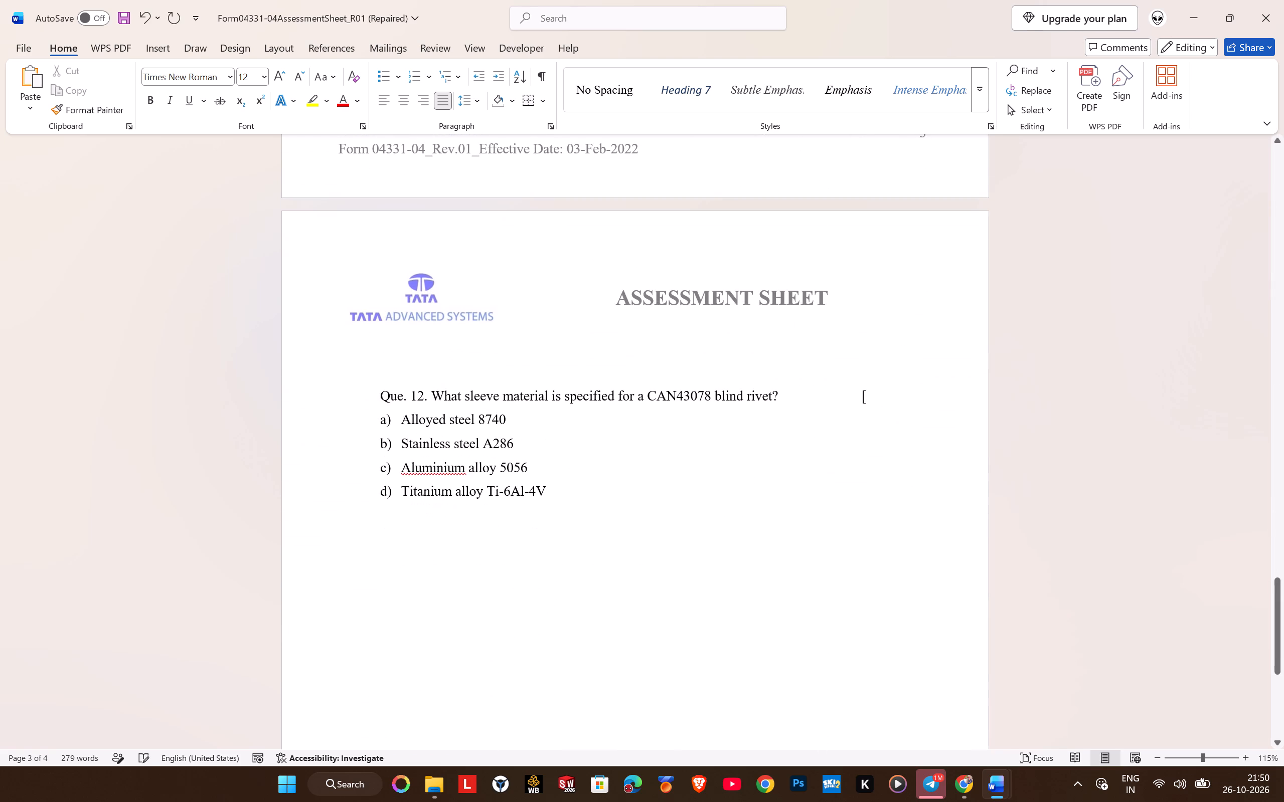
Complete the marks label after the Que. 12 text so that it reads "[ 1 Marks]".
click(879, 391)
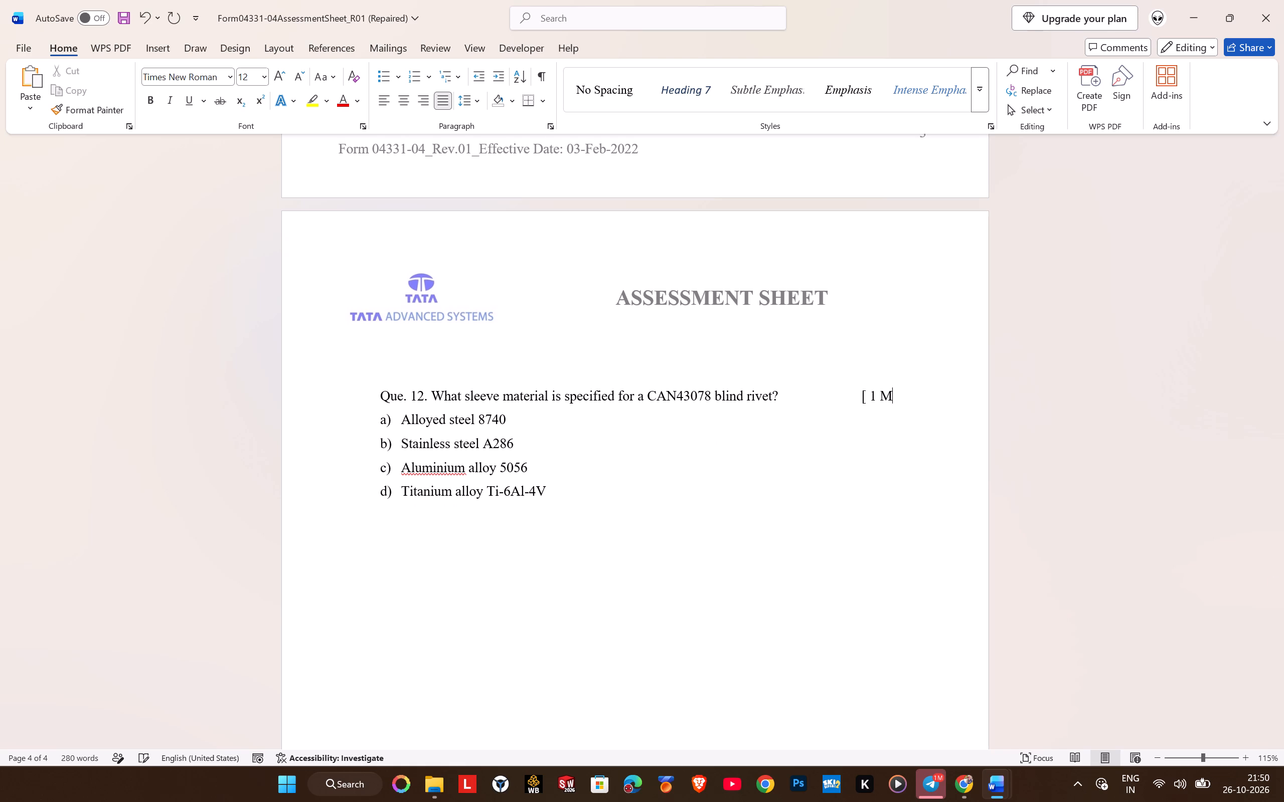
text(rks)
text(])
key(space)
Switch to the HWI-14-55-C295-H03 work instruction and look back through its sections, also checking the first questions of the technician qualification MCQ test.
key(alt+Tab)
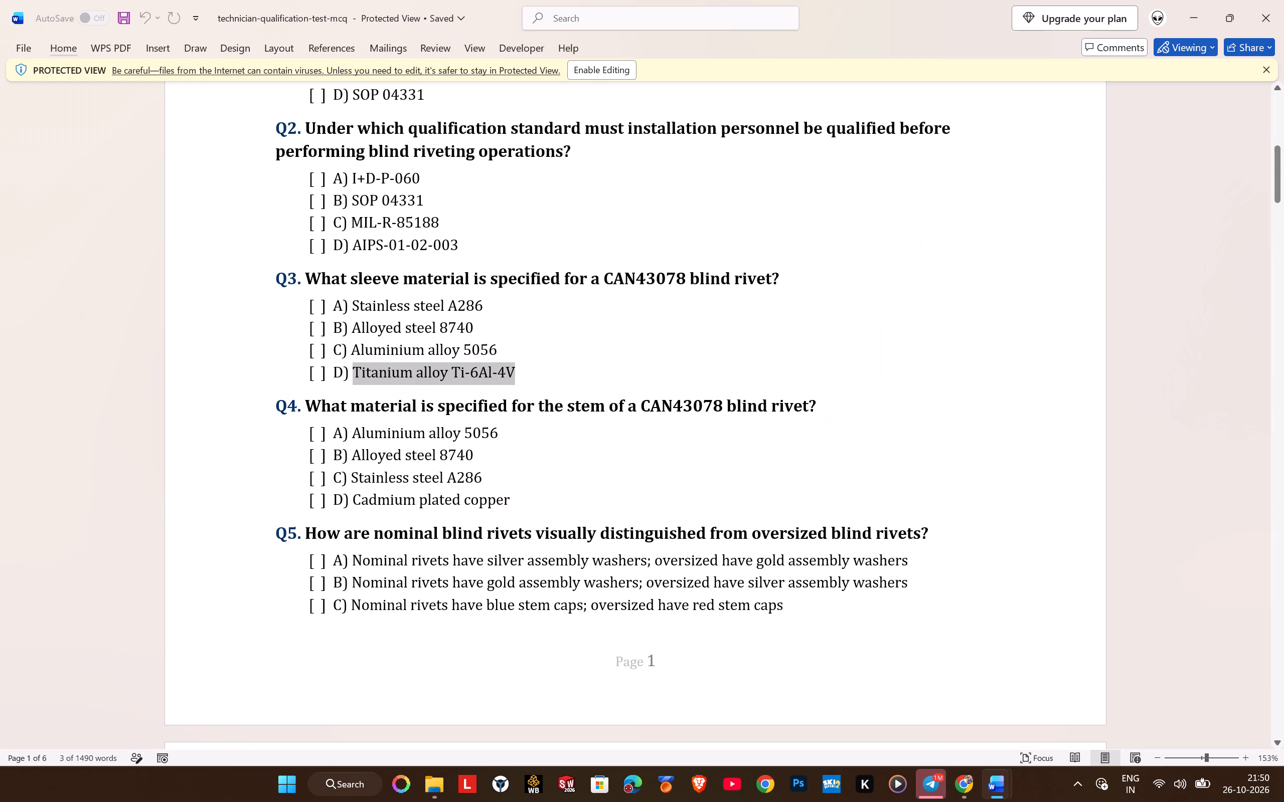
scroll(879, 391, up, 1)
key(alt+Tab)
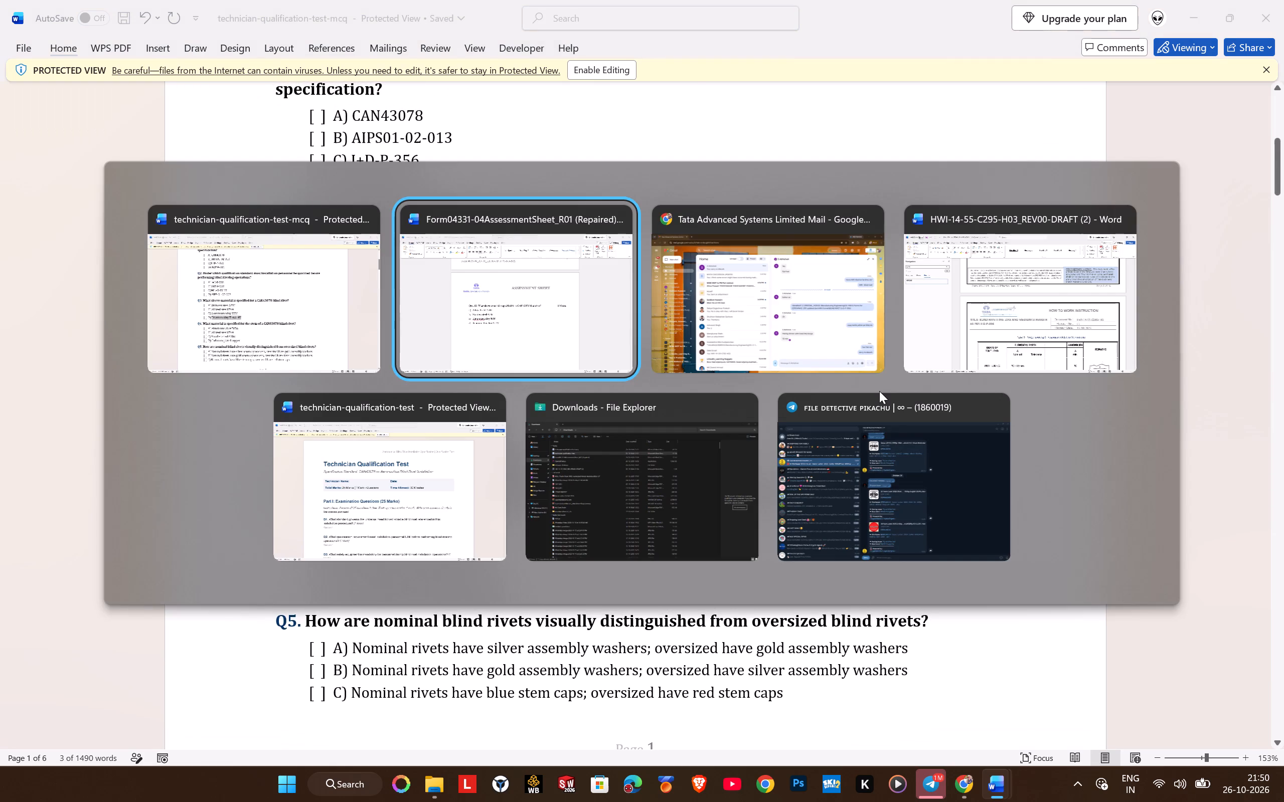
key(alt+Tab)
key(alt+Tab)
scroll(879, 391, up, 9)
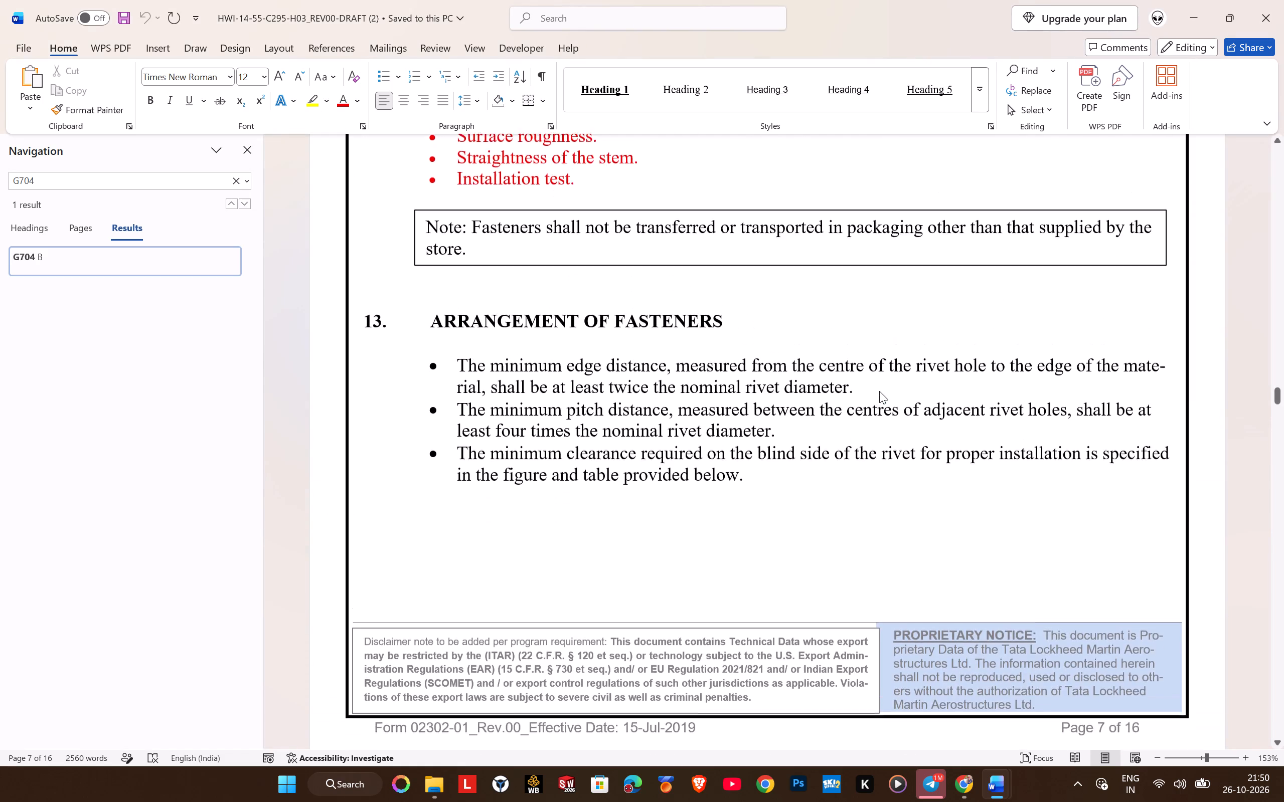
scroll(879, 391, up, 11)
scroll(878, 369, up, 14)
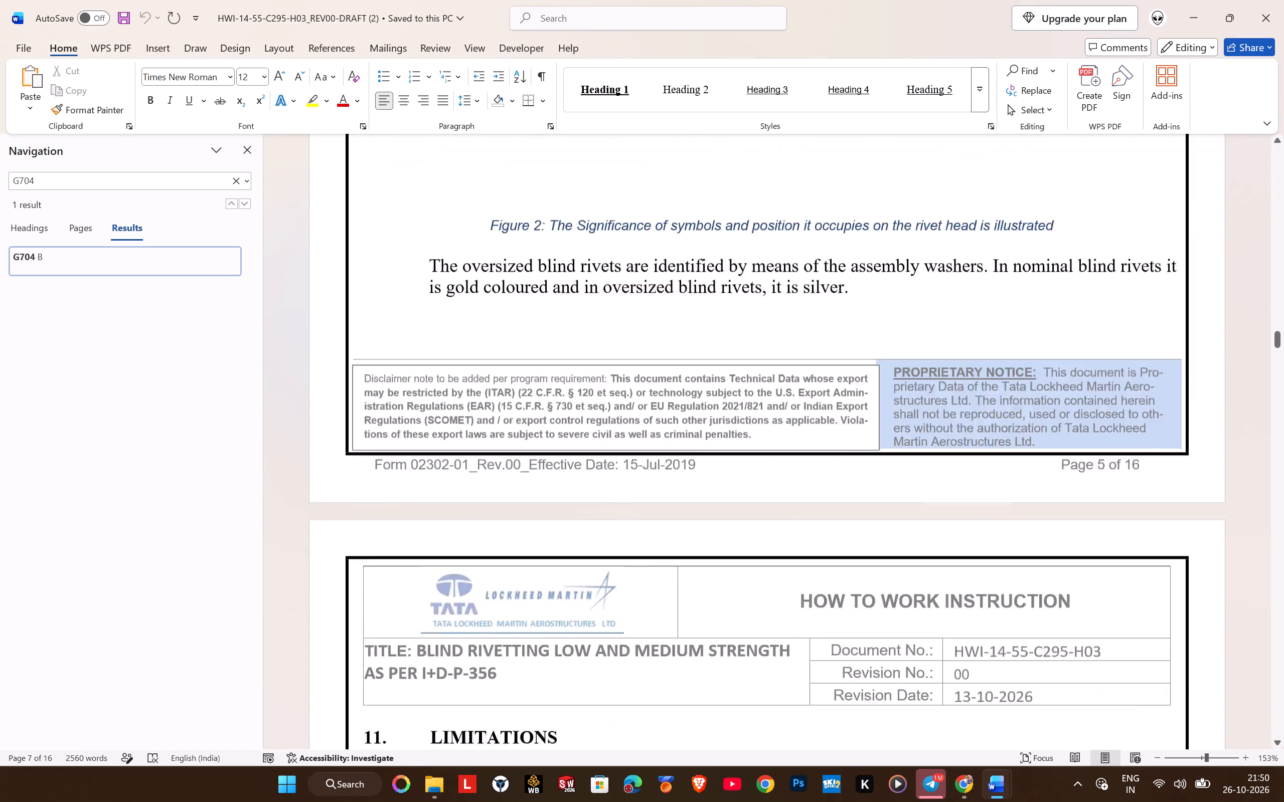
scroll(878, 369, up, 13)
scroll(878, 369, up, 11)
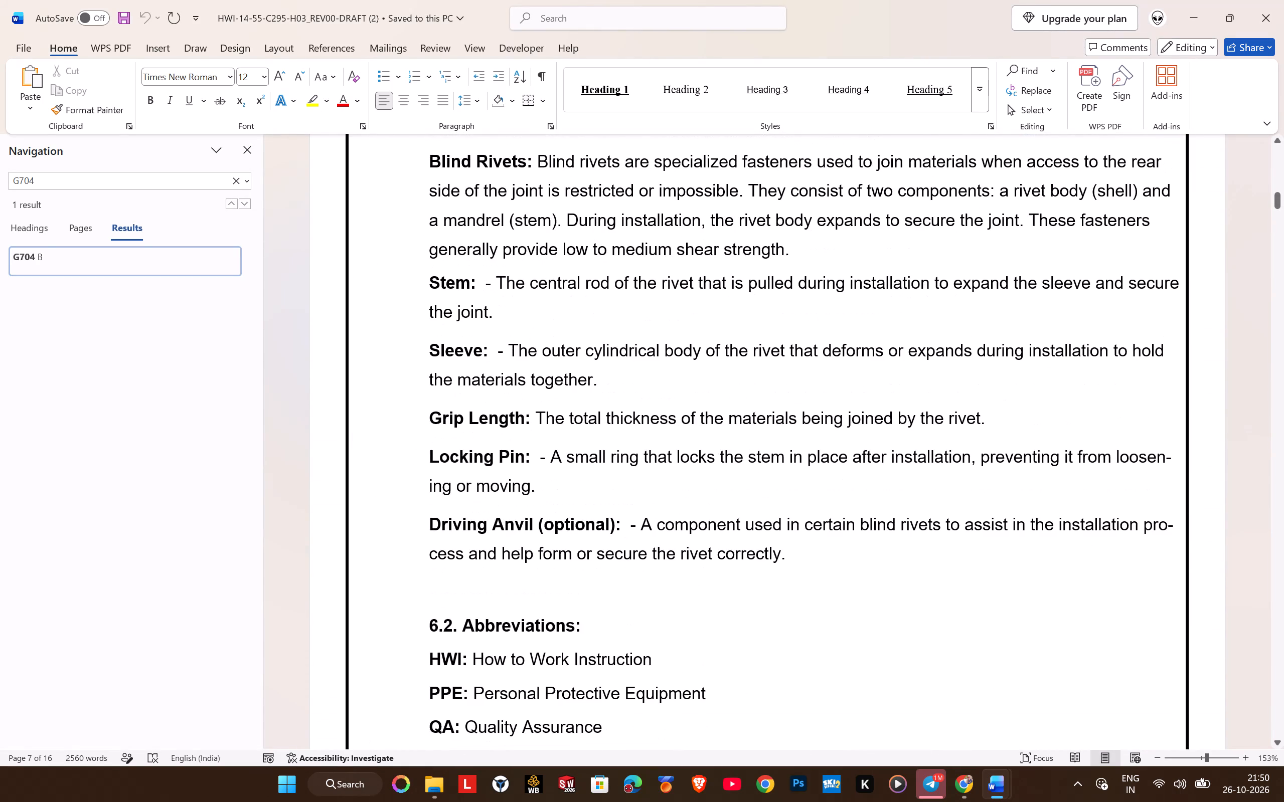
scroll(878, 369, up, 2)
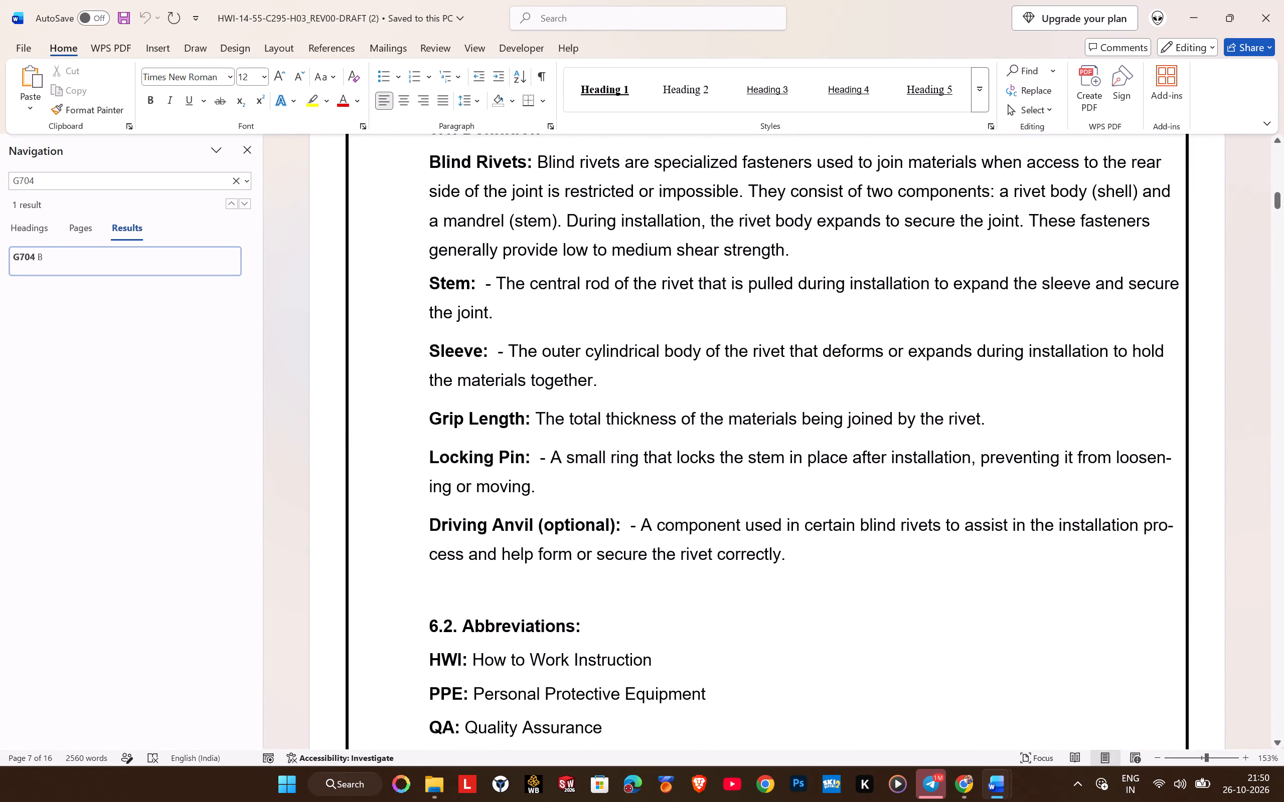
scroll(878, 369, up, 2)
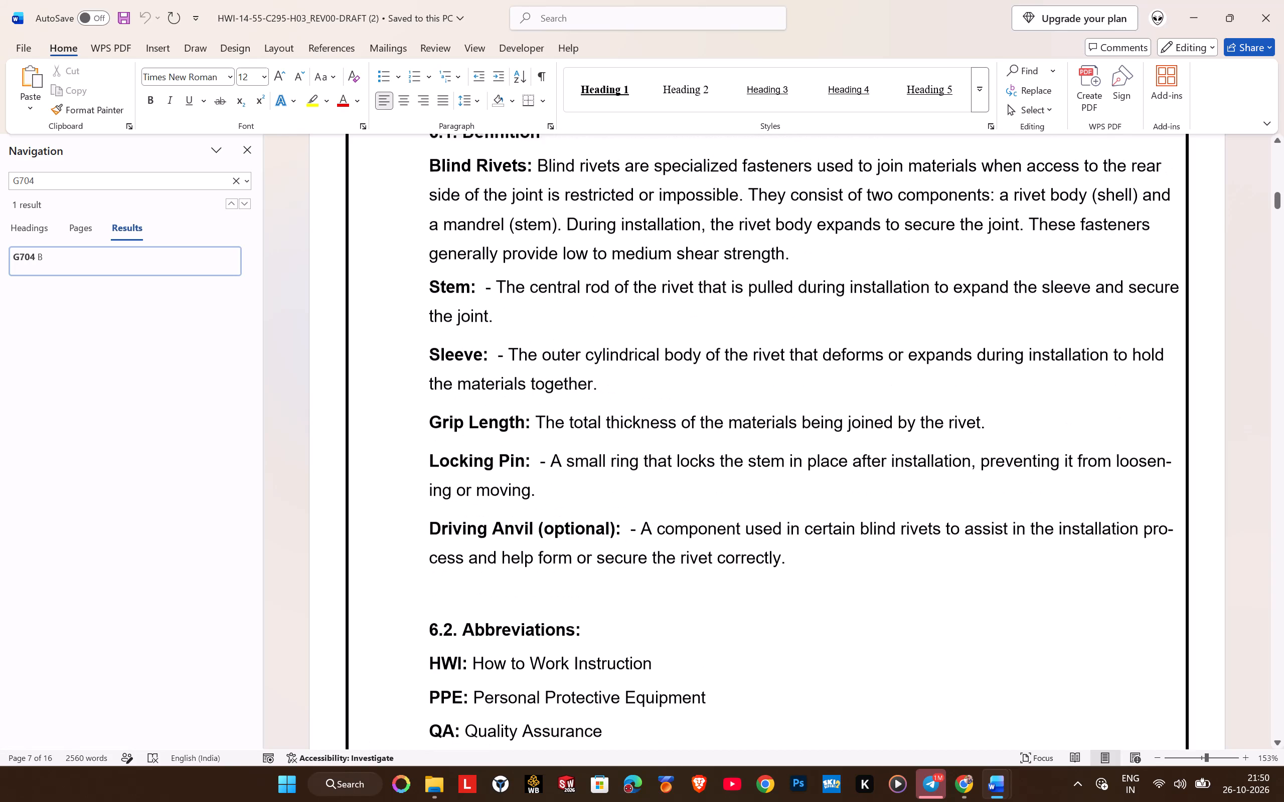
scroll(878, 369, up, 5)
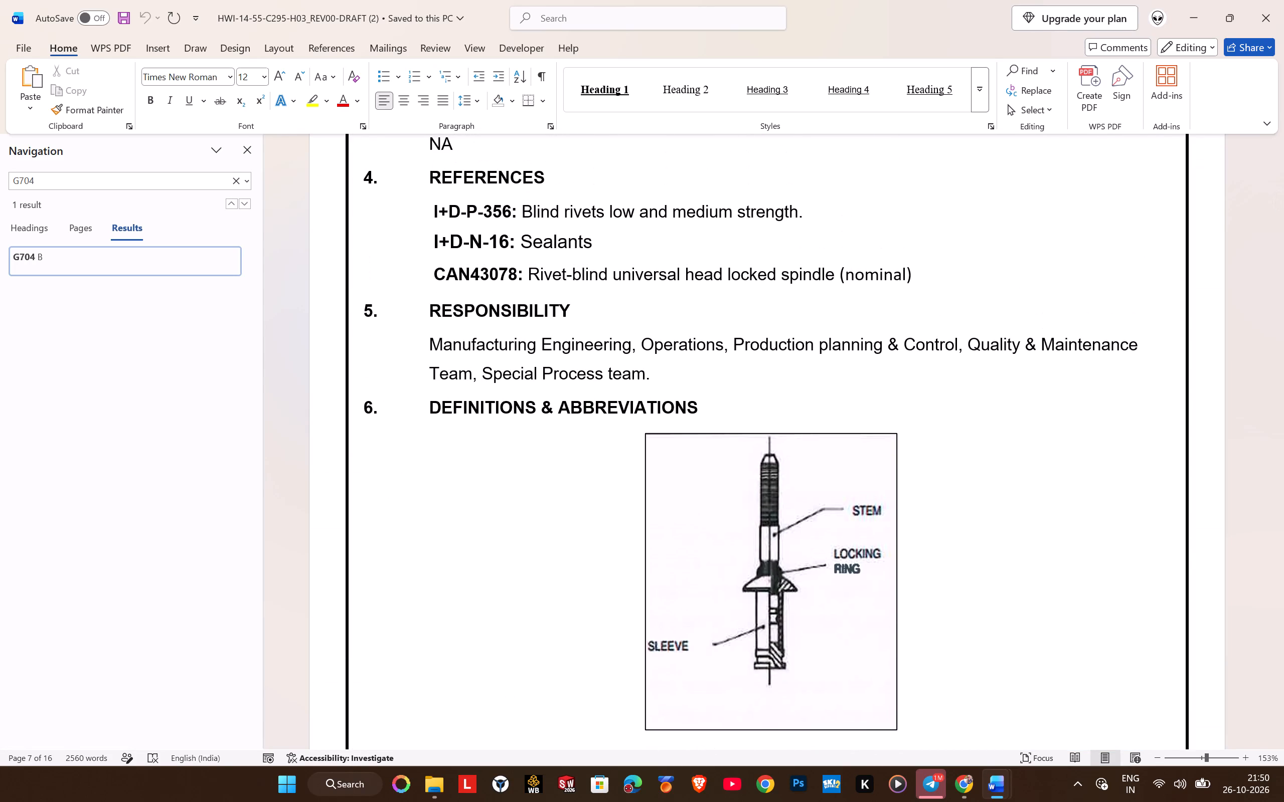
scroll(878, 369, up, 3)
key(alt+Tab)
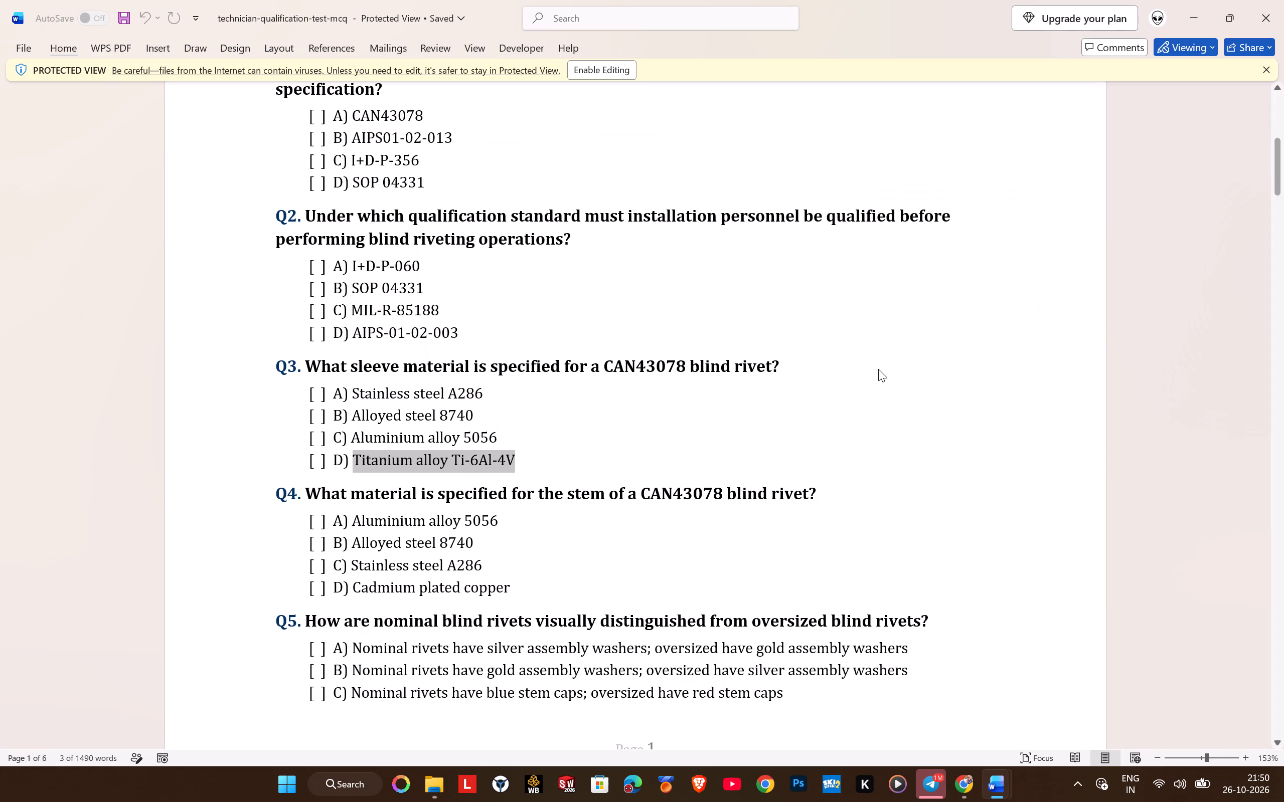
scroll(878, 369, up, 19)
Switch back to the Form04331-04 assessment sheet and review its questions, marks labels and page layout through Que. 12.
key(alt+Tab)
key(alt+Tab)
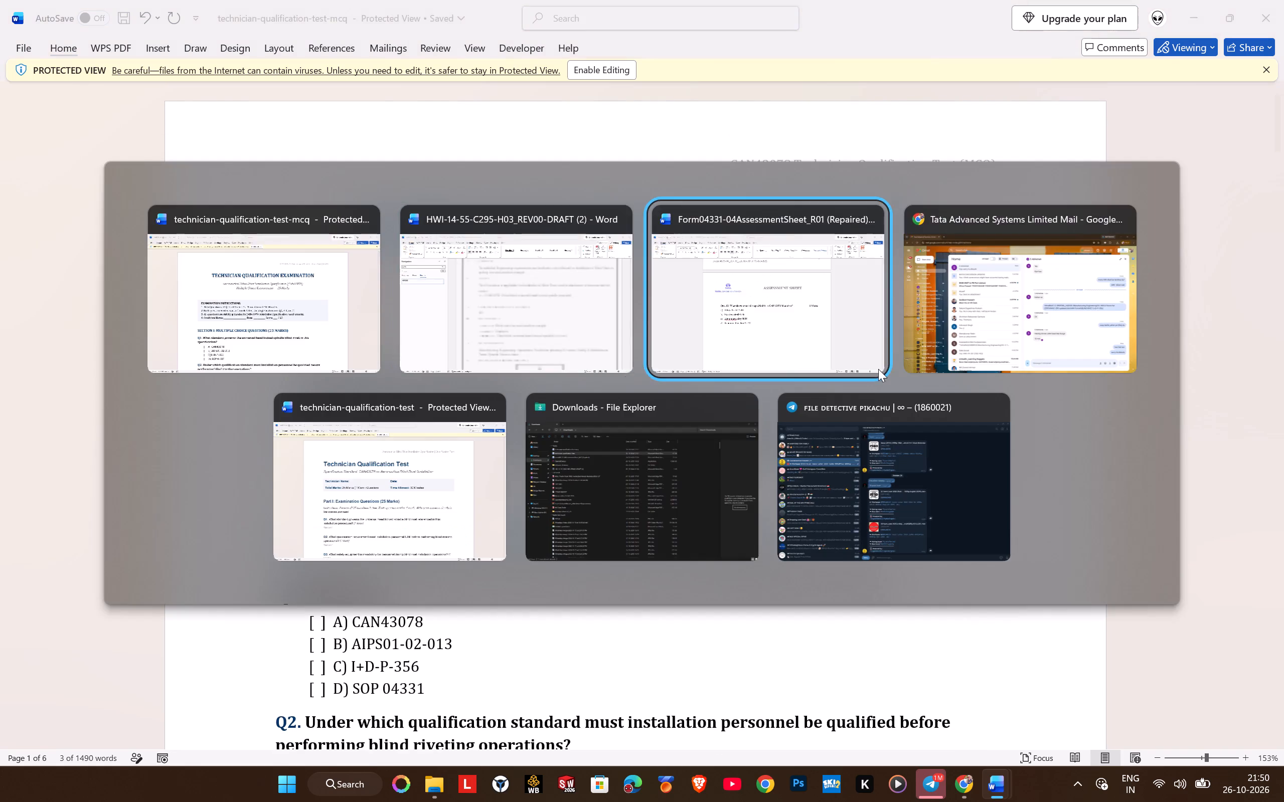
scroll(878, 369, up, 19)
scroll(878, 369, up, 9)
scroll(878, 369, down, 10)
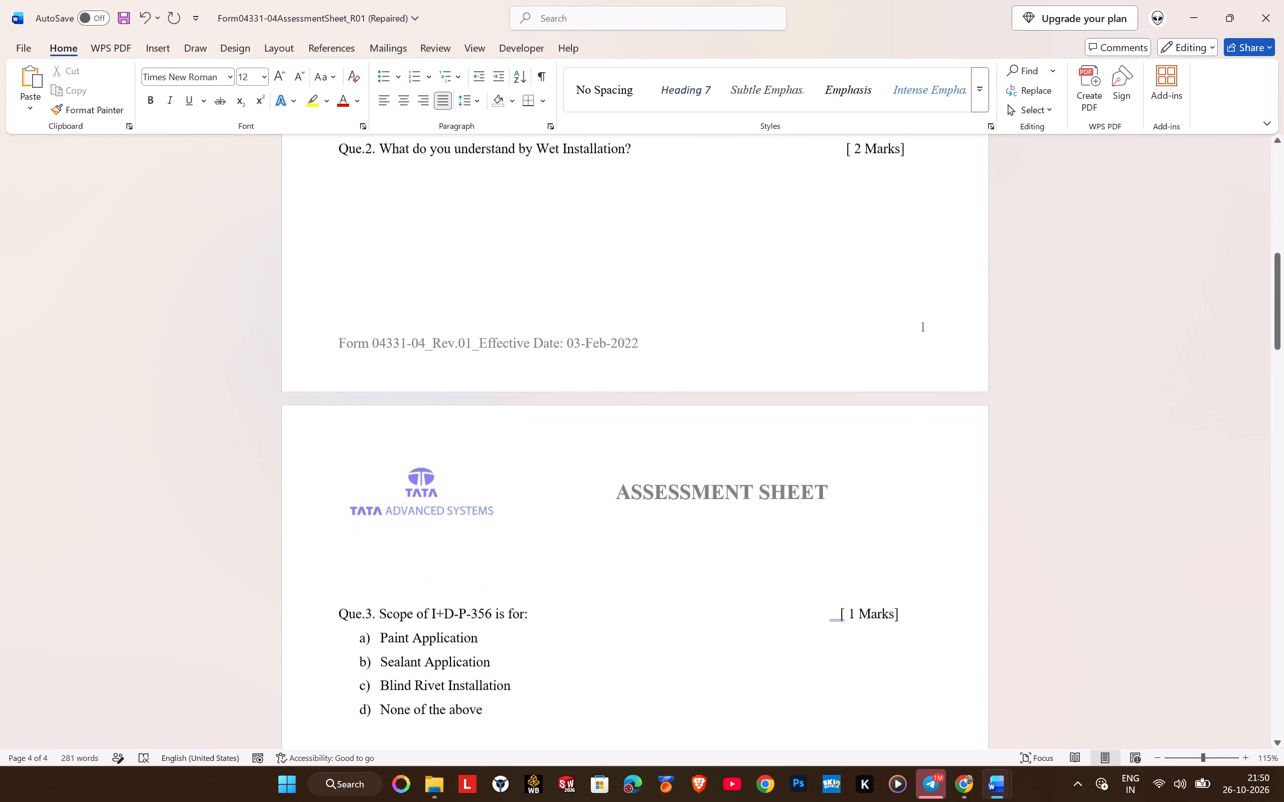
scroll(878, 369, down, 9)
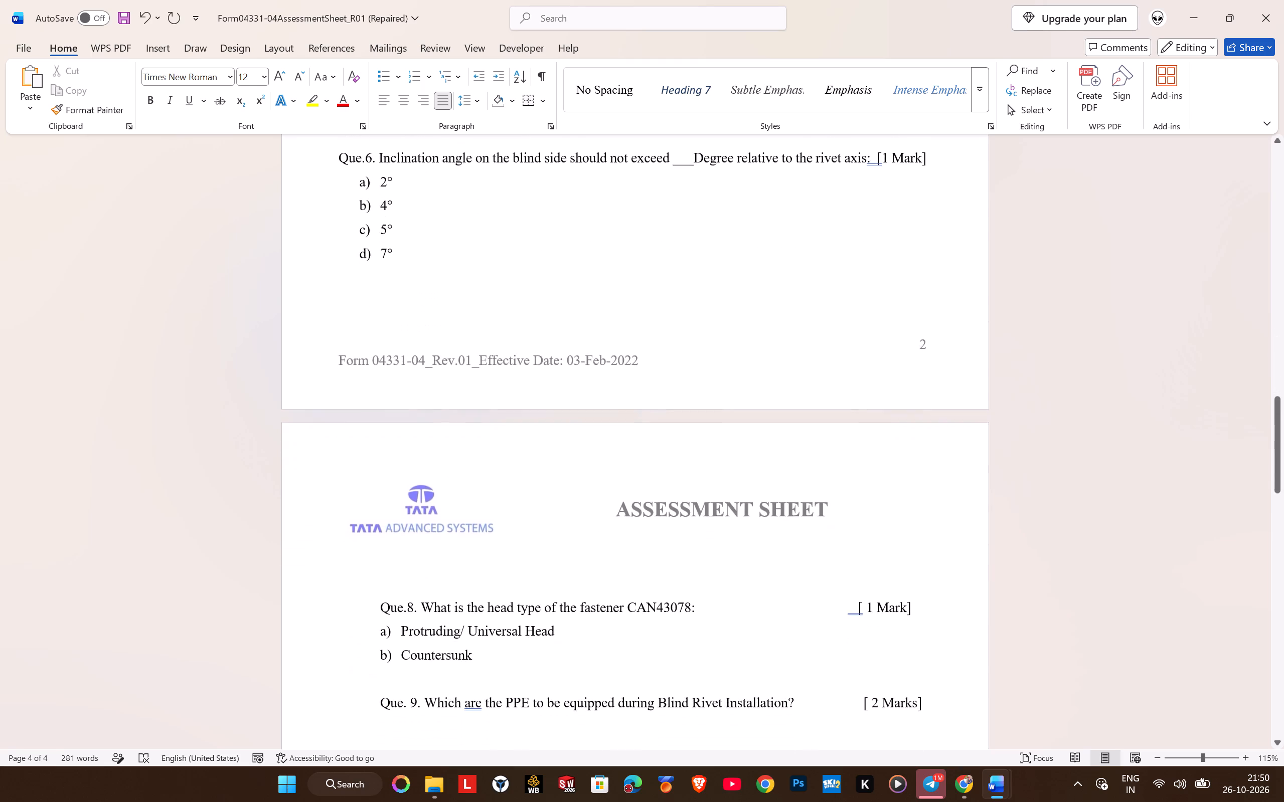
scroll(878, 369, down, 2)
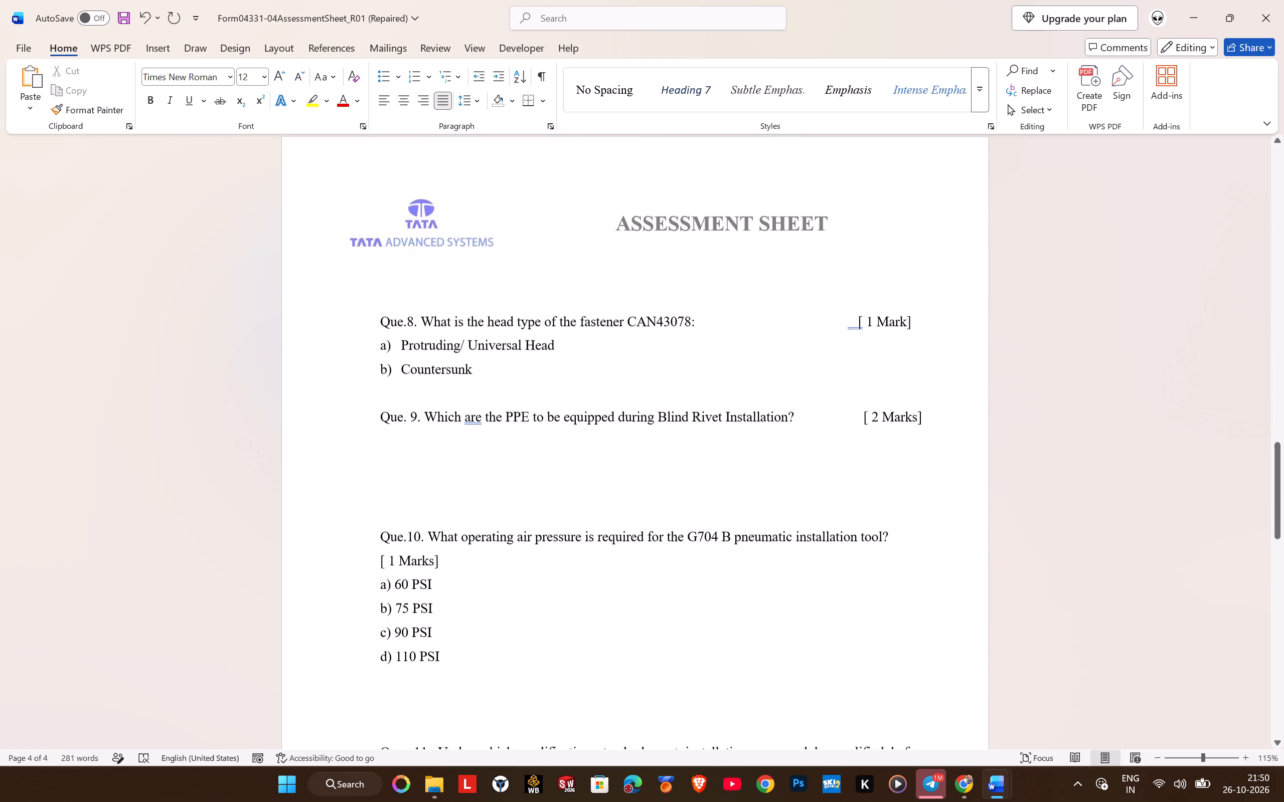
scroll(878, 369, down, 5)
scroll(878, 369, up, 1)
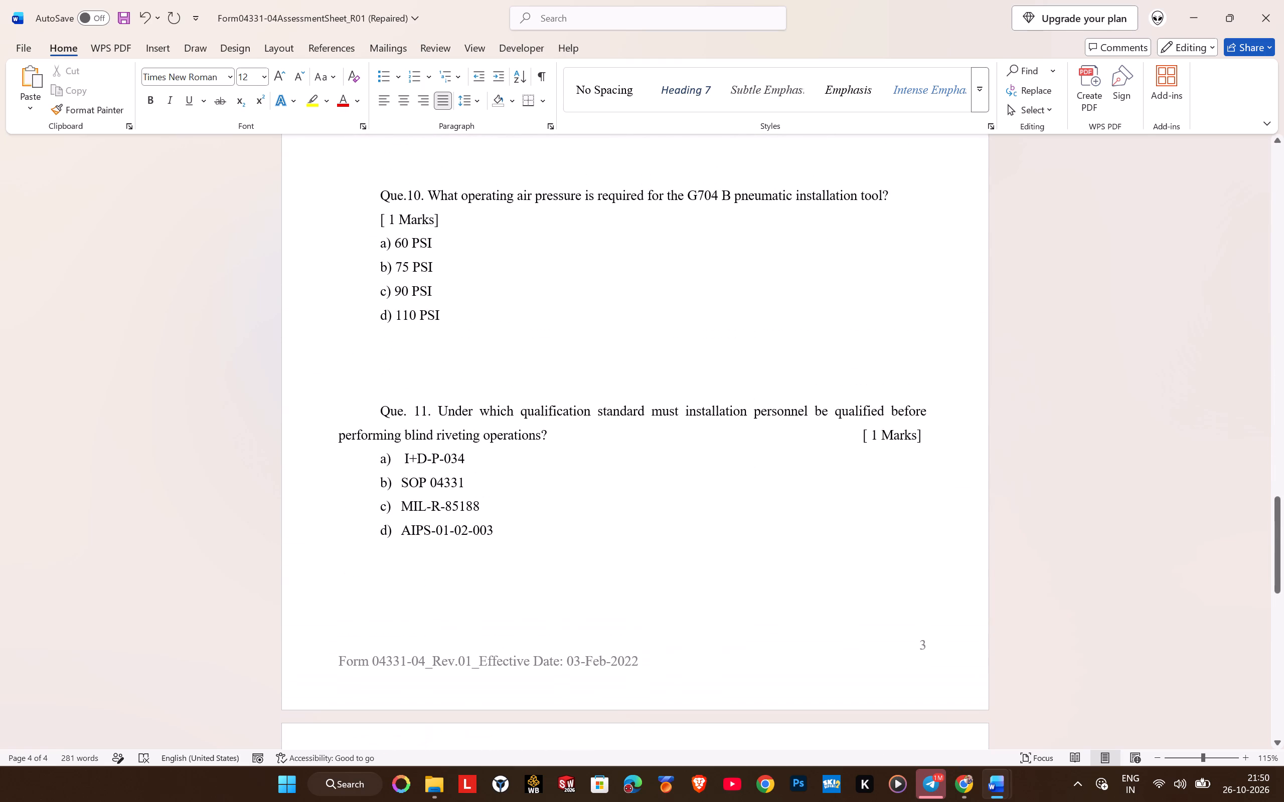
scroll(901, 456, down, 3)
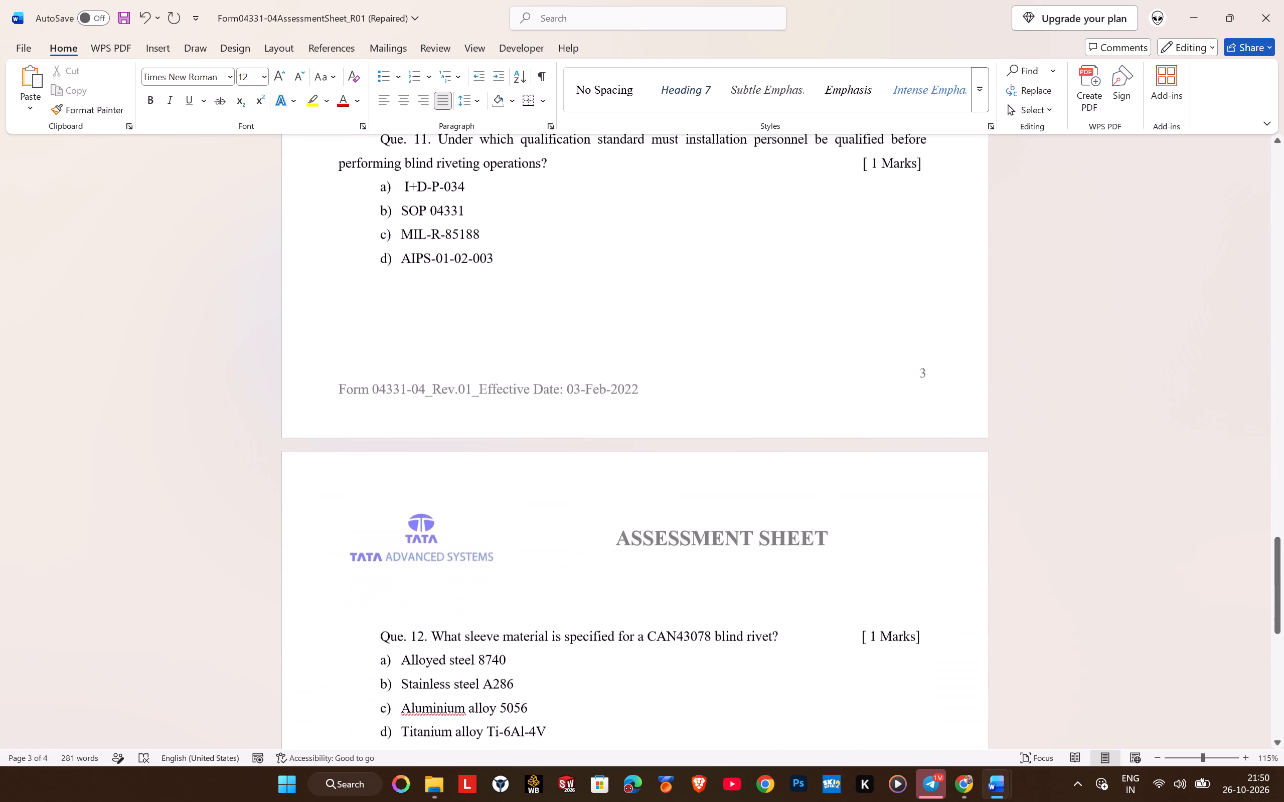
scroll(901, 456, down, 6)
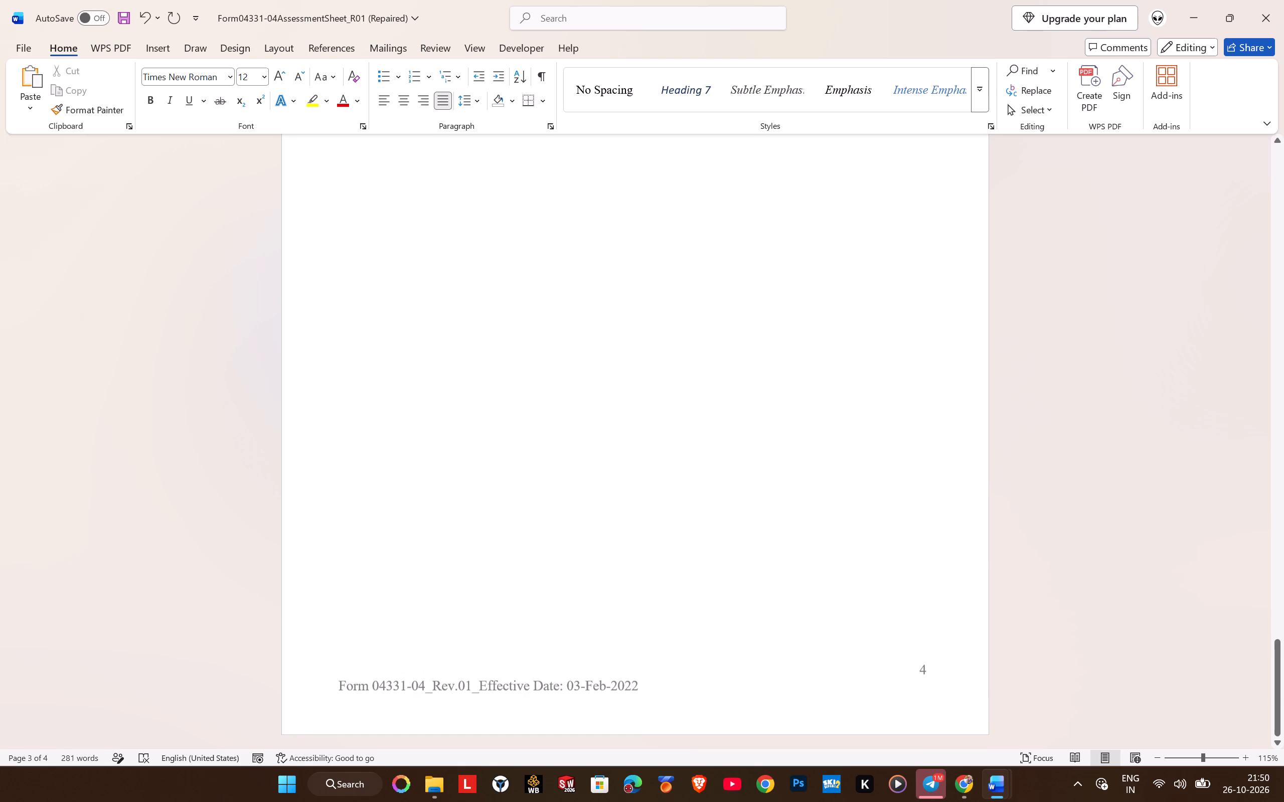
scroll(901, 456, up, 3)
scroll(695, 399, up, 12)
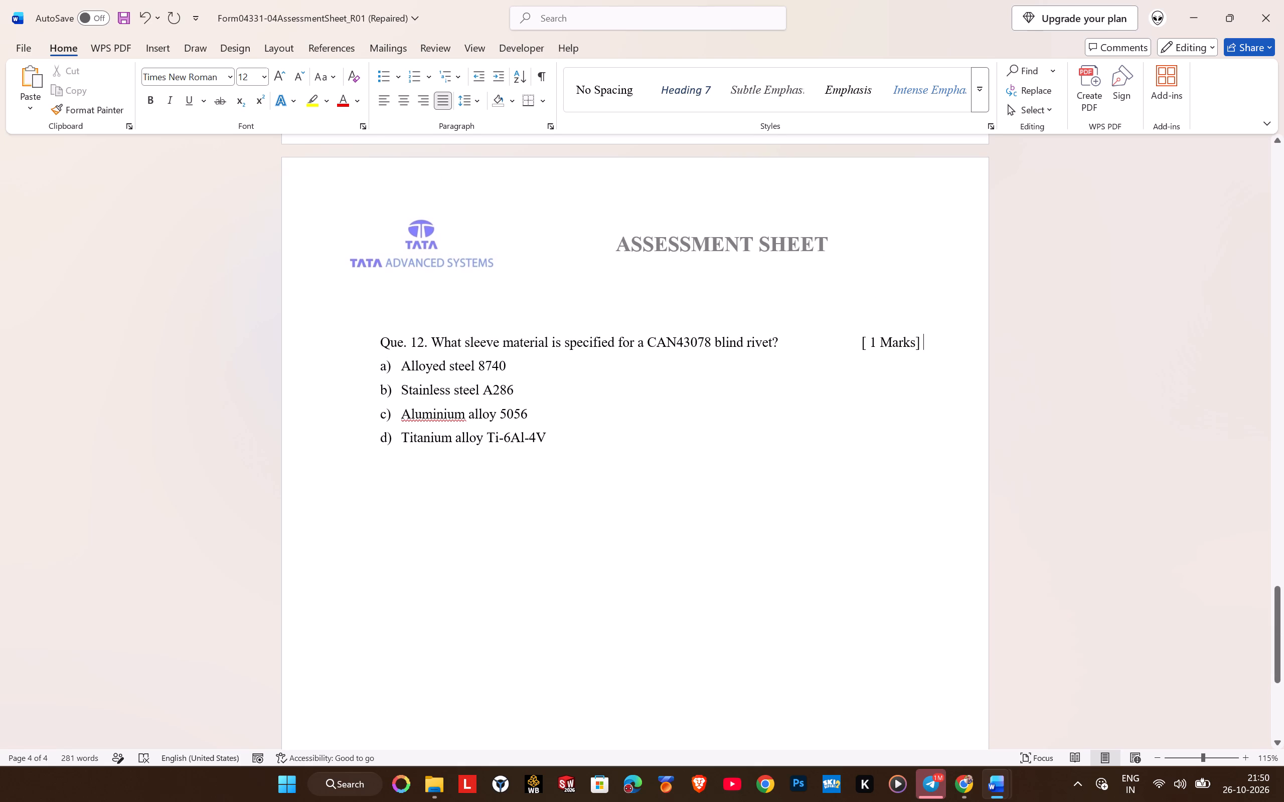
scroll(695, 399, up, 14)
scroll(695, 399, down, 6)
scroll(695, 399, up, 1)
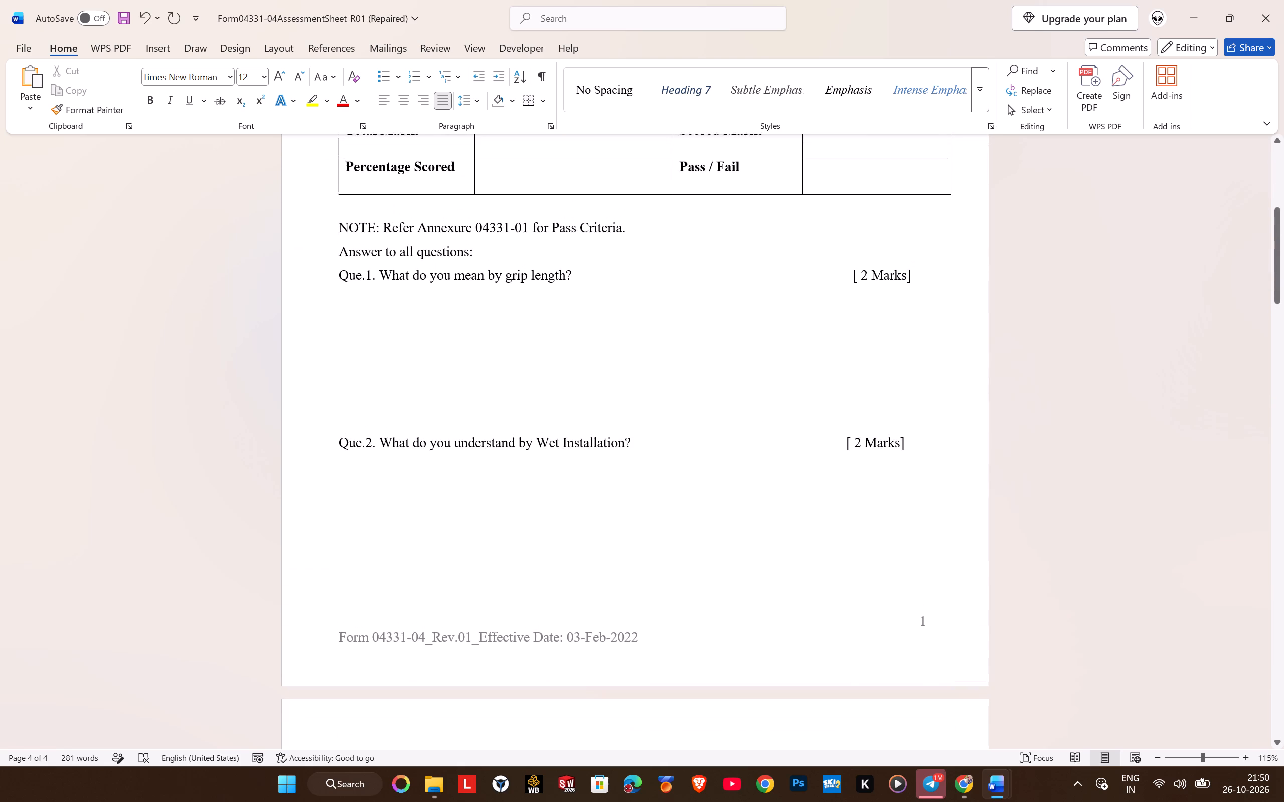
Change the marks label of Que.1 about grip length to 3 marks.
scroll(695, 399, up, 1)
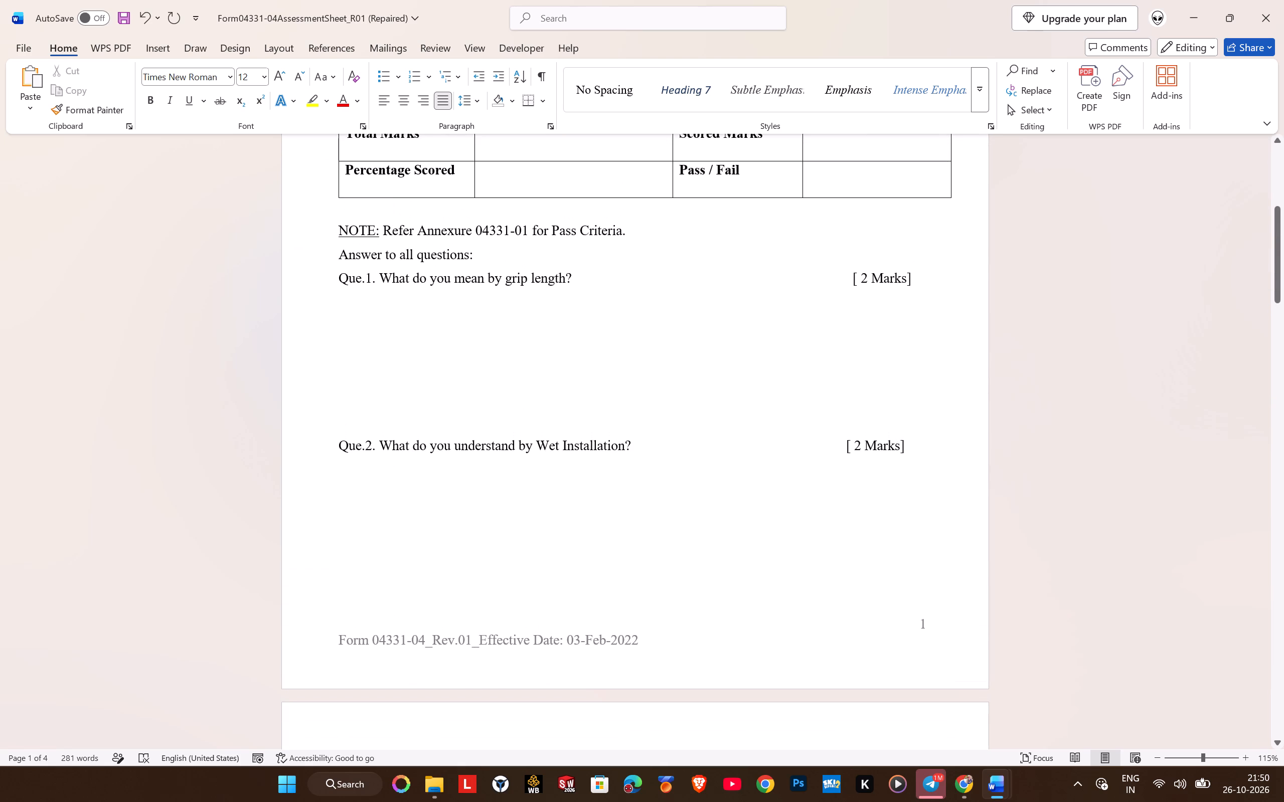
click(866, 273)
key(BackSpace)
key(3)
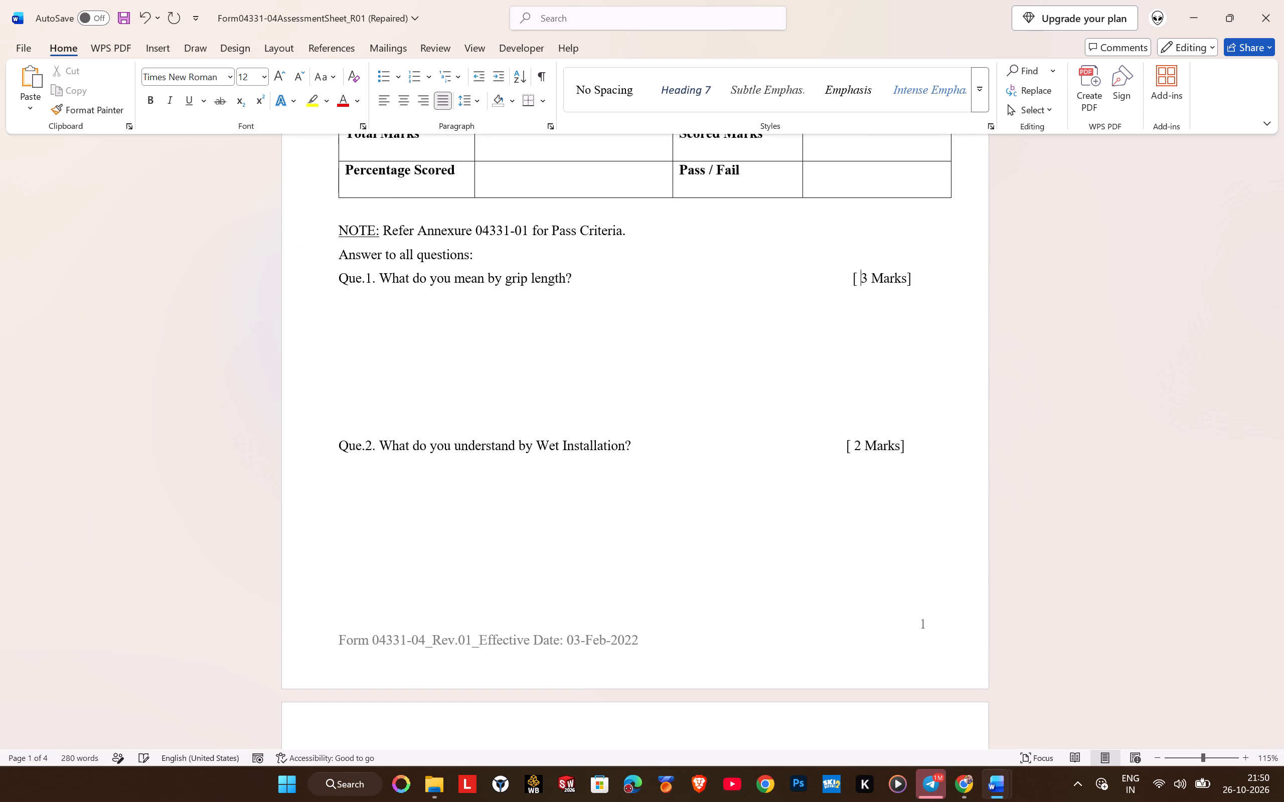
Switch to the Gmail chat and examine the marks distribution in the scanned sealant assessment sheet 1655_001 (1).pdf sent by a colleague.
key(alt+Tab)
key(alt+Tab)
key(alt+Tab)
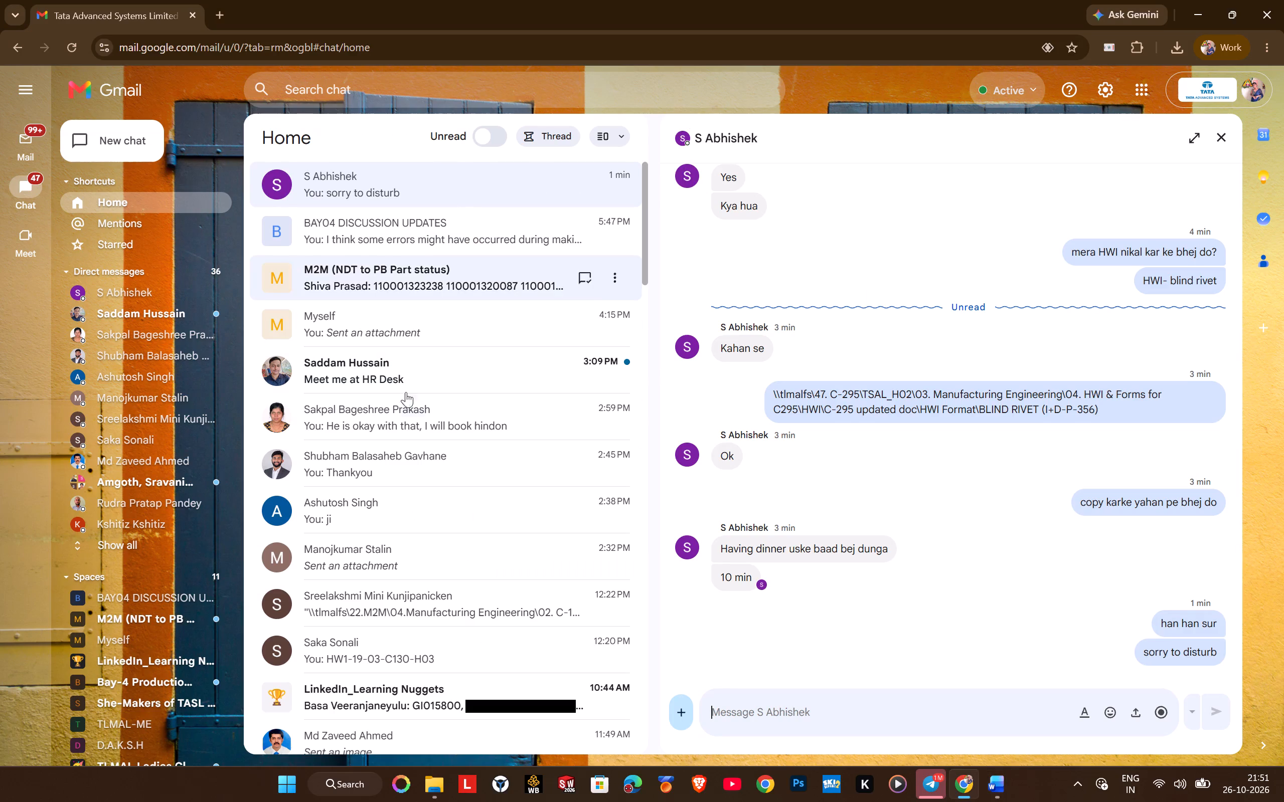
click(405, 553)
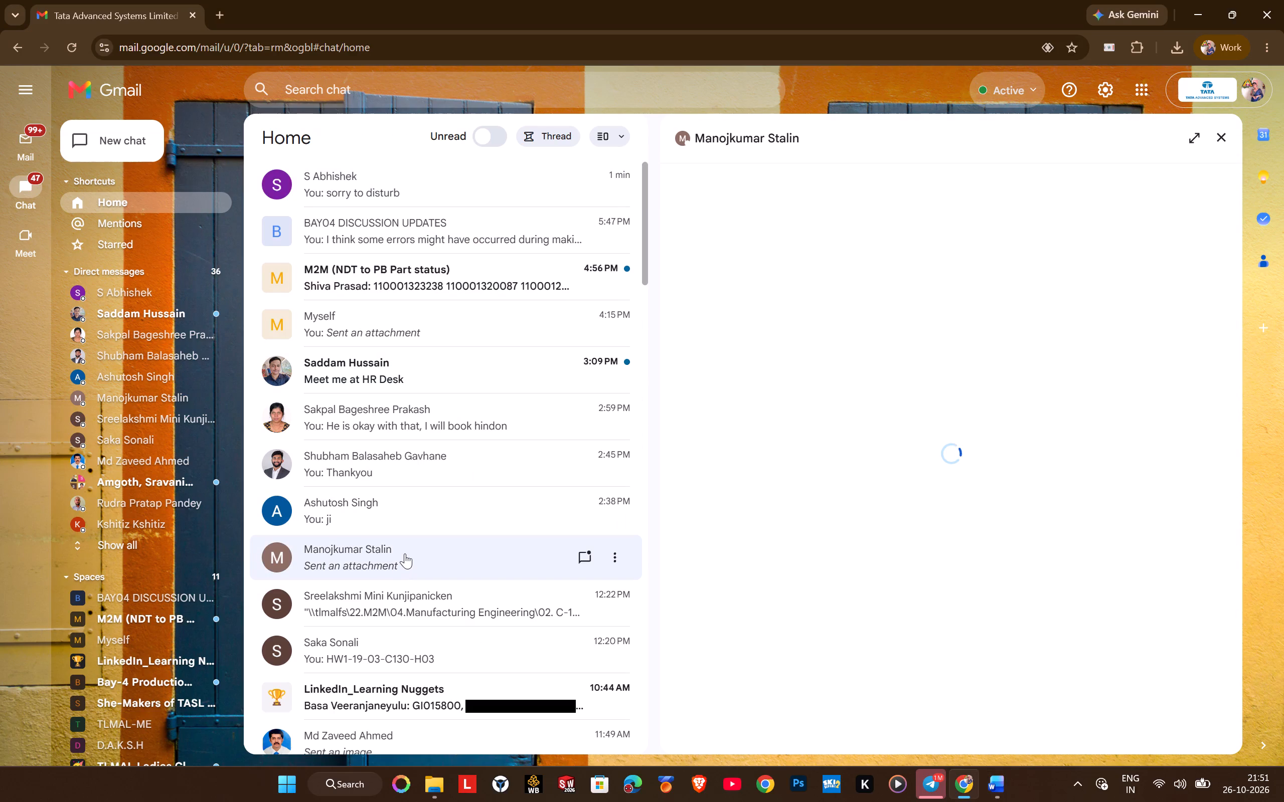
click(826, 579)
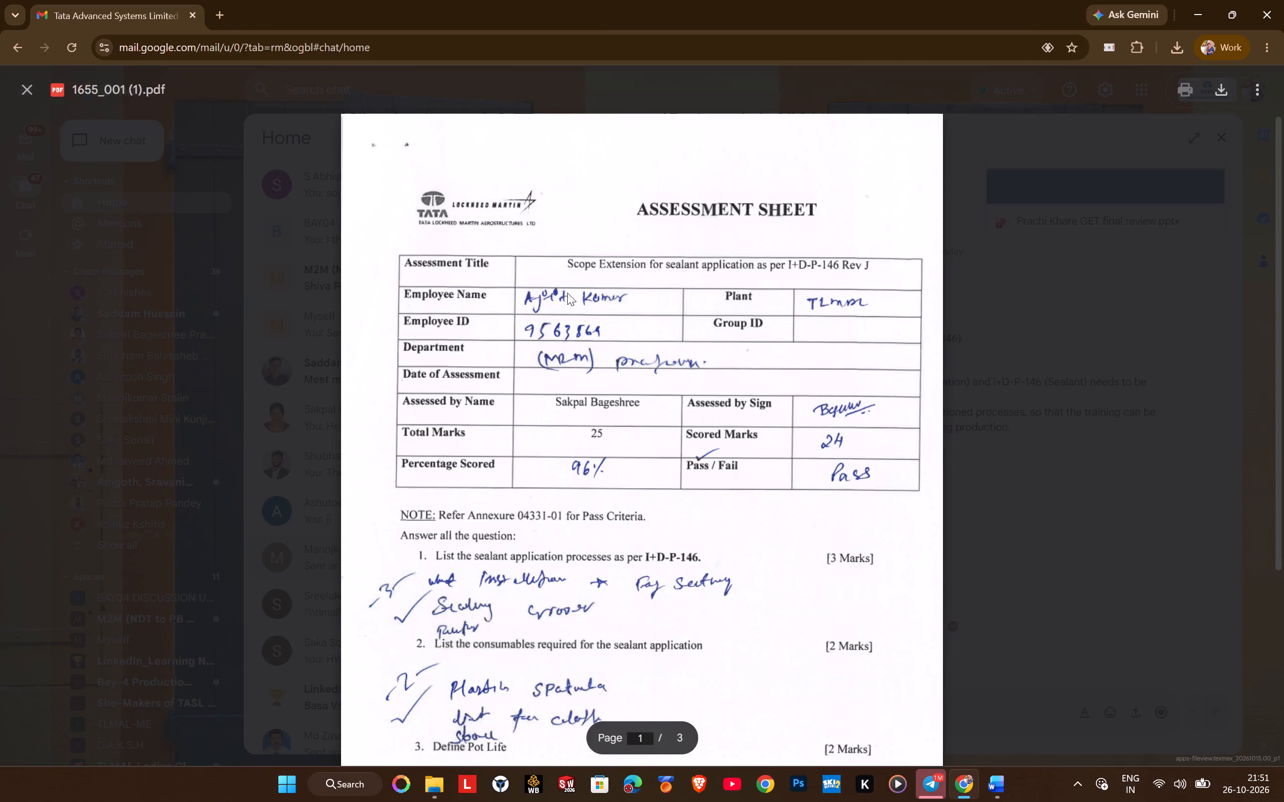
scroll(578, 492, down, 2)
scroll(578, 492, up, 3)
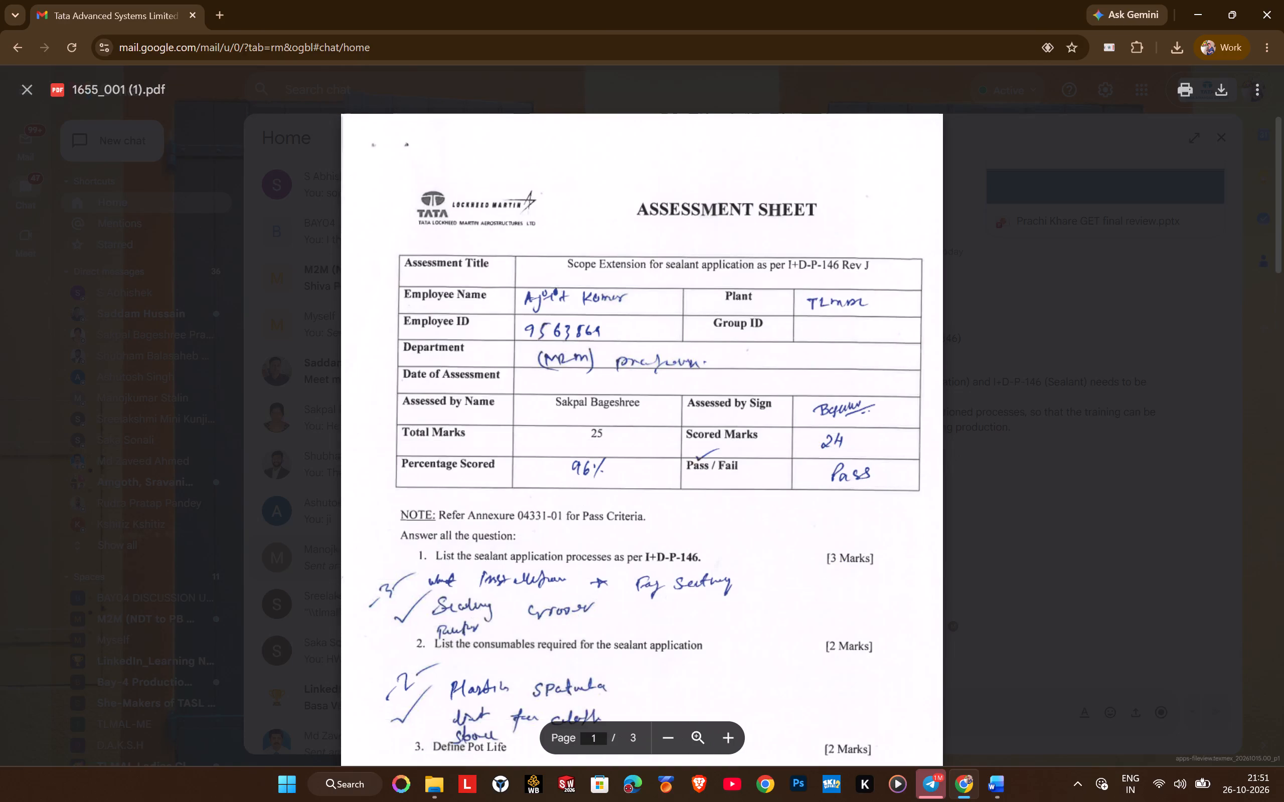
scroll(578, 492, up, 3)
scroll(578, 492, down, 2)
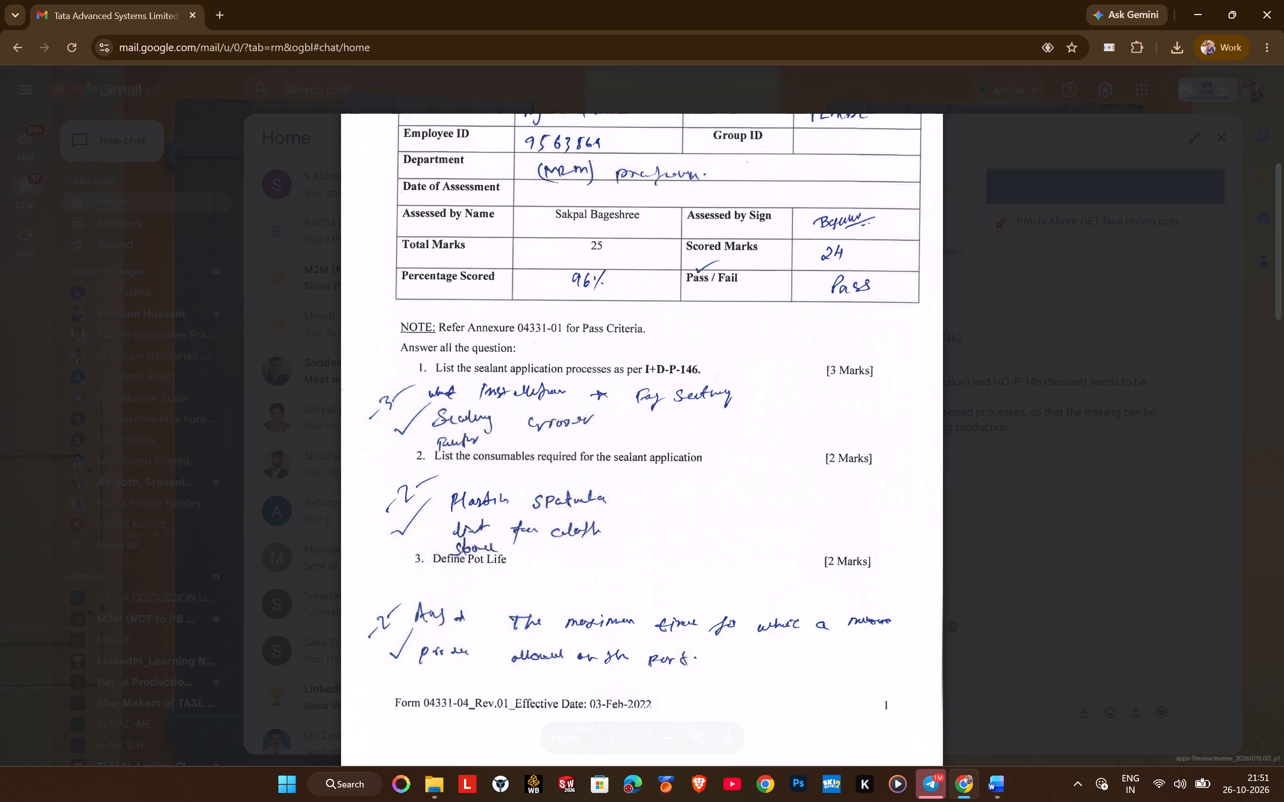
scroll(792, 410, down, 3)
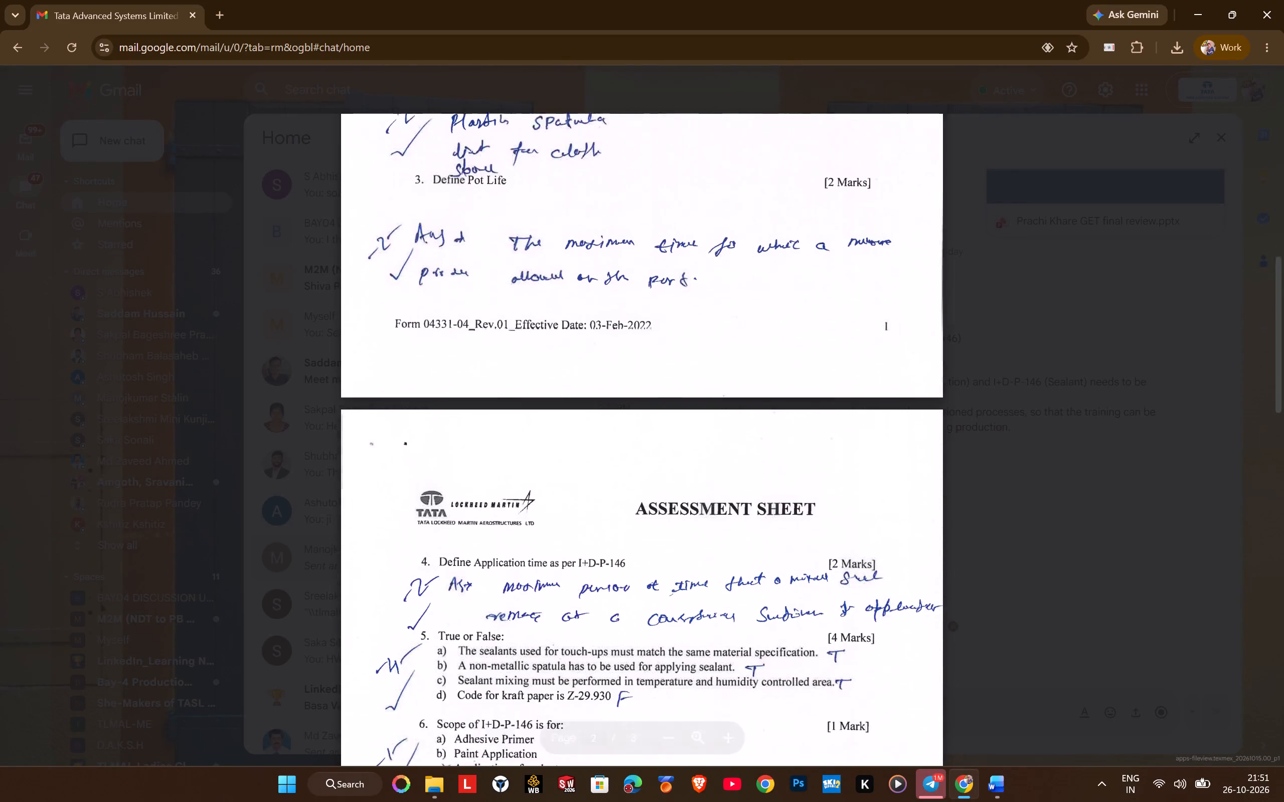
click(1095, 463)
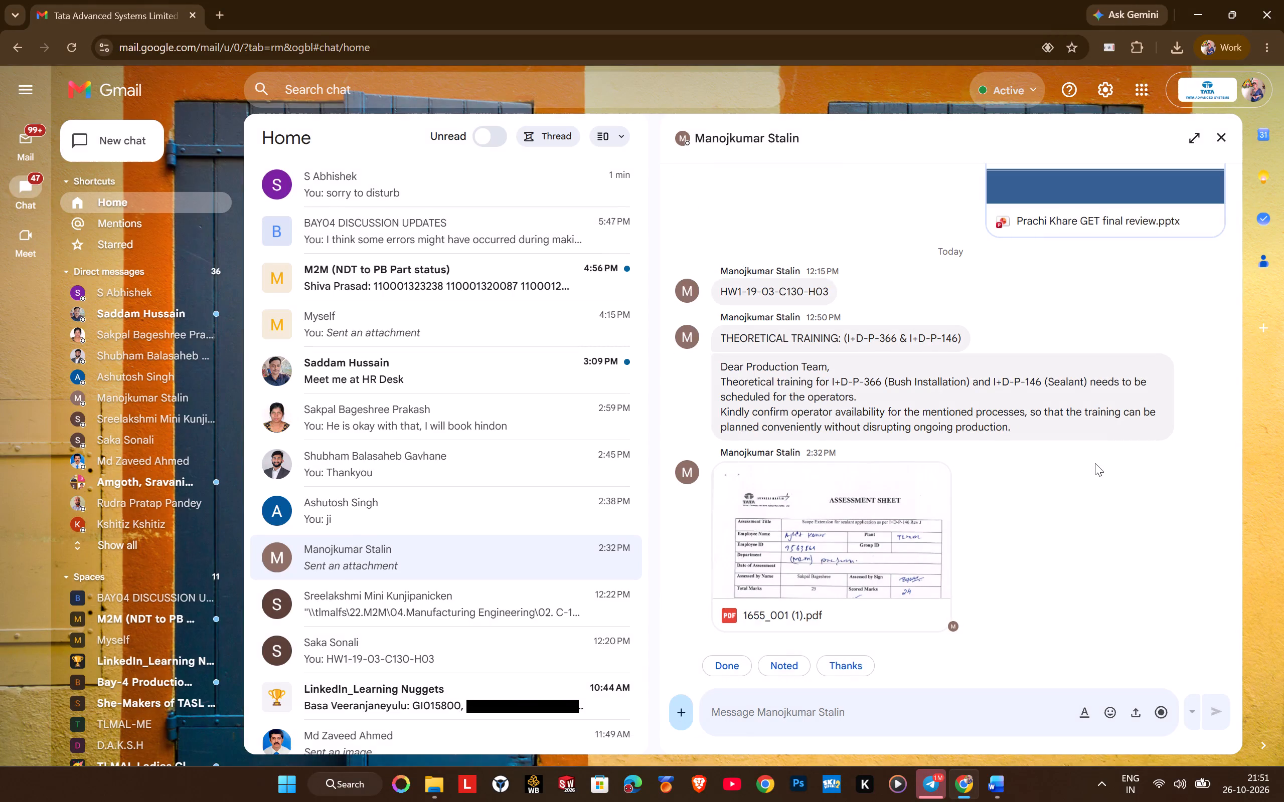
key(Tab)
Switch back to the Word assessment sheet and change the marks label of Que.2 about Wet Installation to 3 marks.
key(alt+Tab)
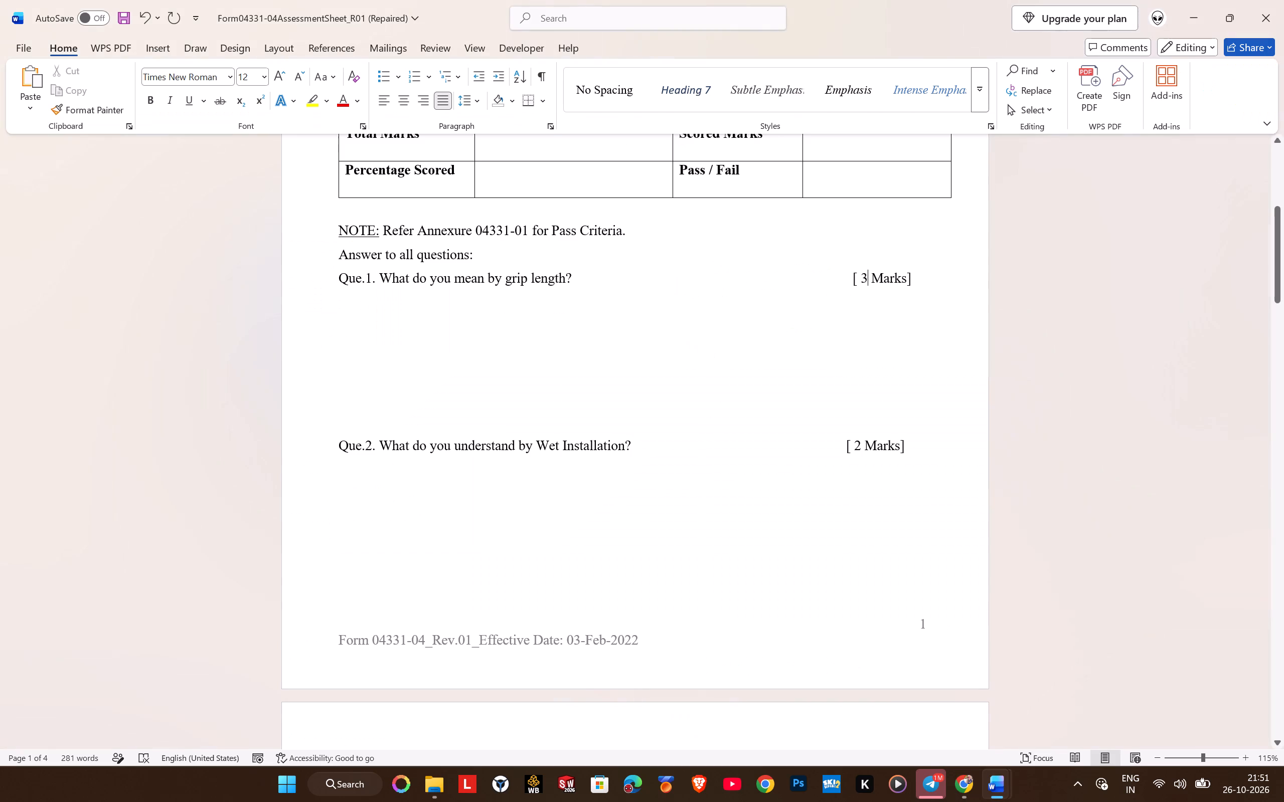
click(863, 447)
key(BackSpace)
key(BackSpace)
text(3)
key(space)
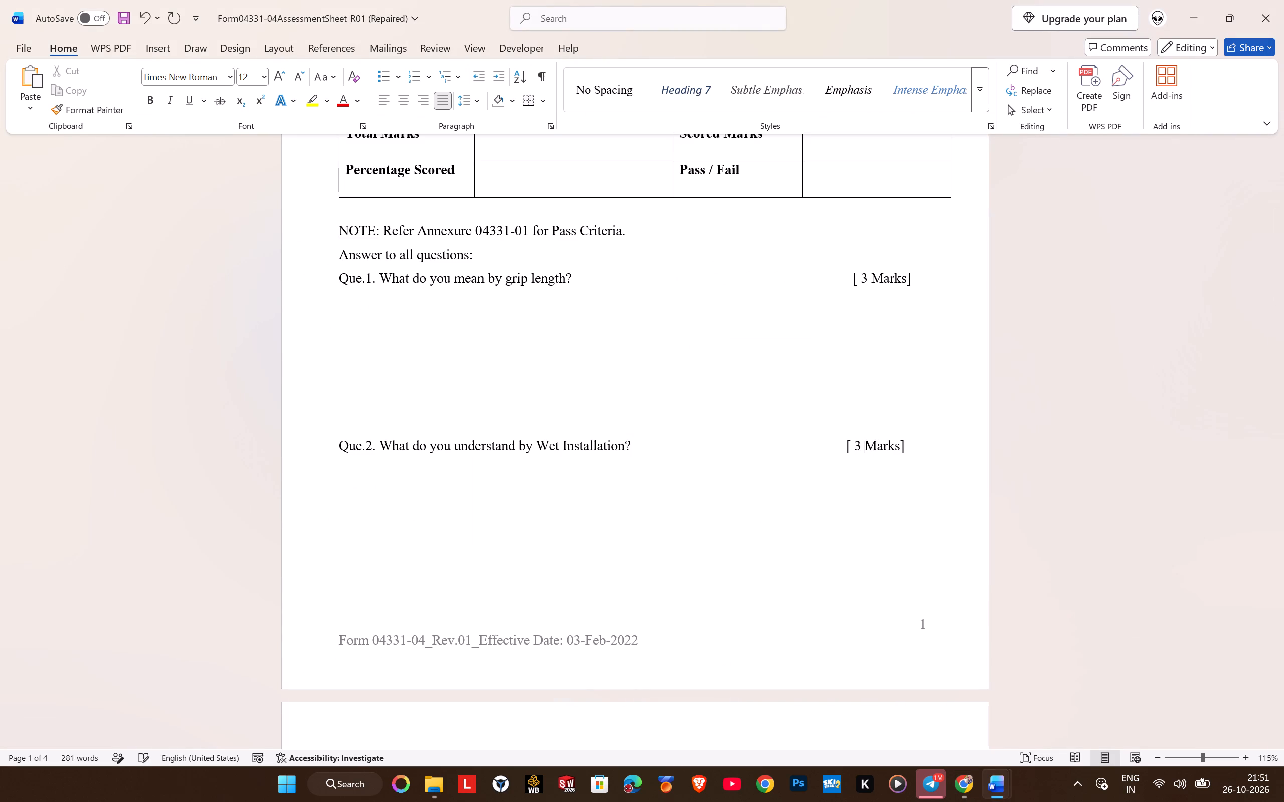
Check the marks labels of the questions on page 2, from Que.3 onwards.
scroll(863, 447, down, 2)
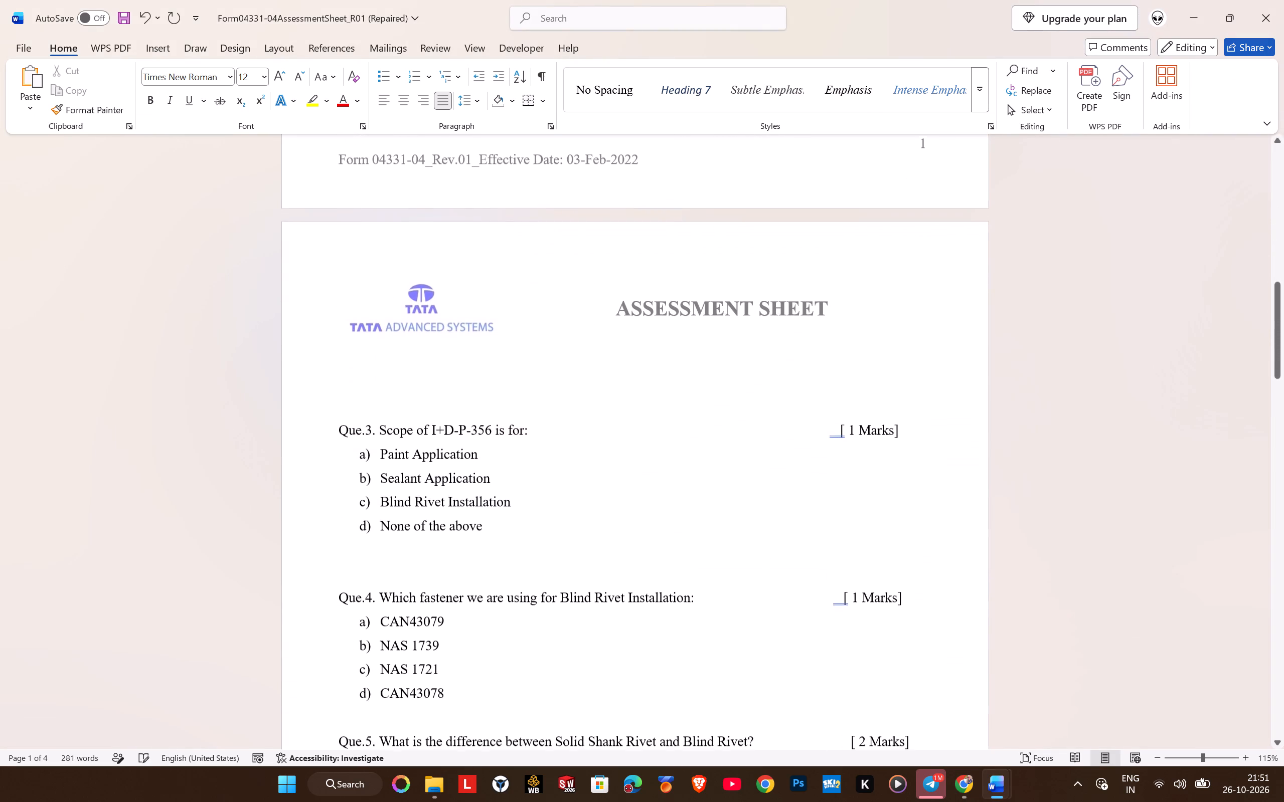
scroll(863, 447, down, 1)
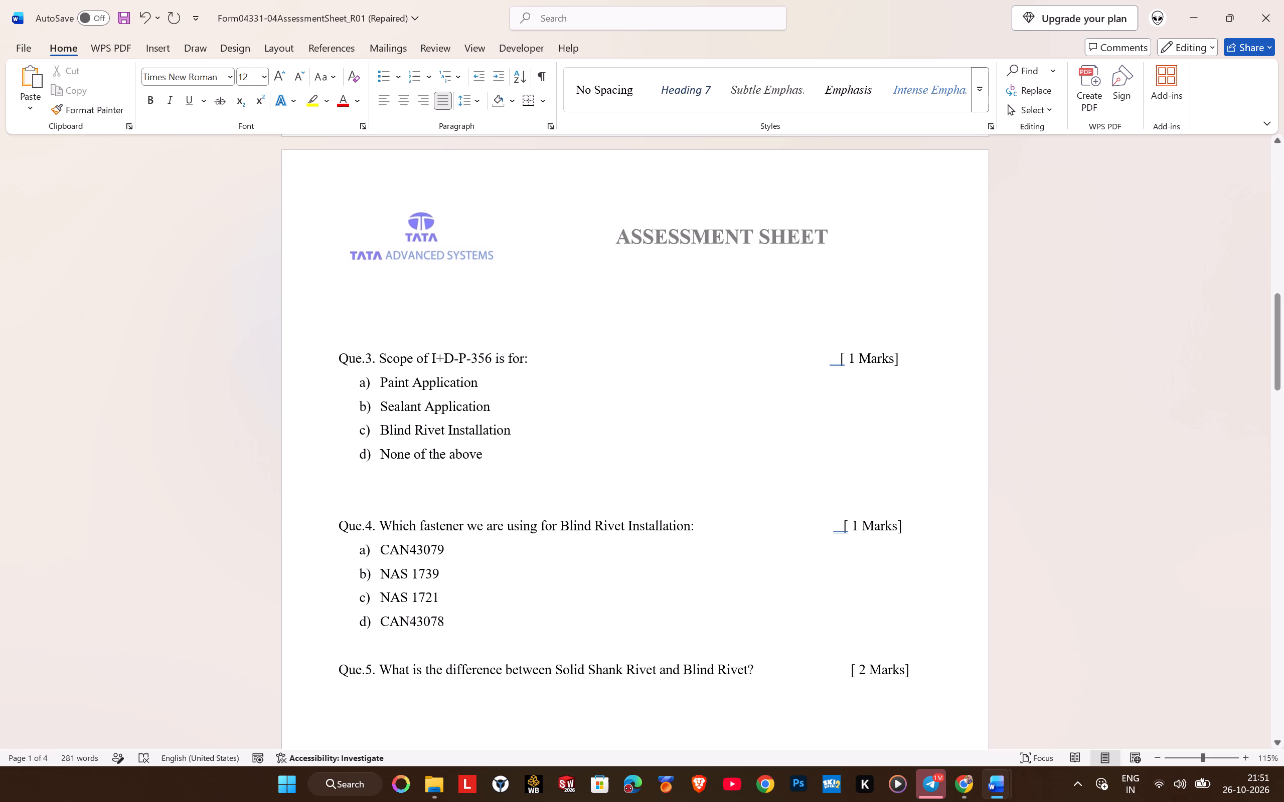
scroll(885, 680, down, 1)
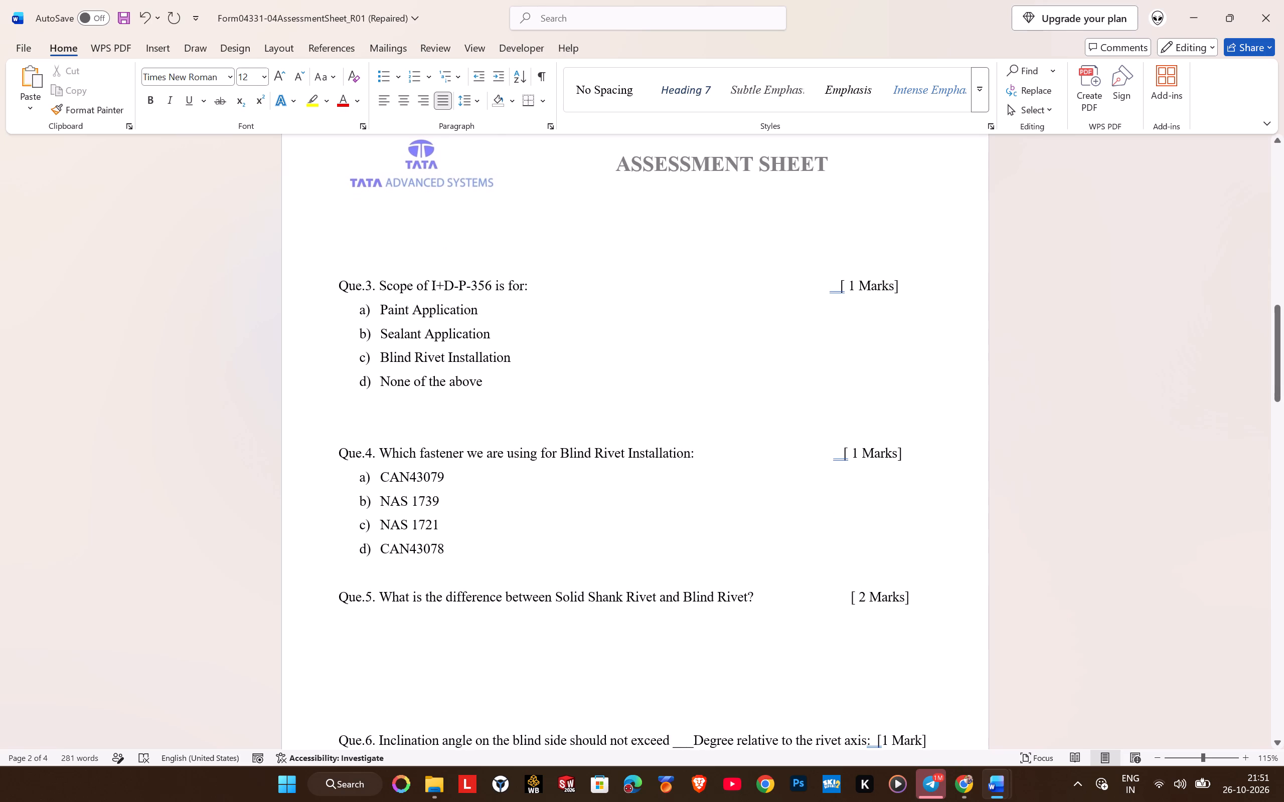
Set the marks for Que.5, on the difference between Solid Shank Rivet and Blind Rivet, to 3.
click(864, 596)
key(BackSpace)
key(3)
Check the marks labels and spacing of all questions from the first page to the last page of the assessment sheet.
scroll(864, 596, down, 2)
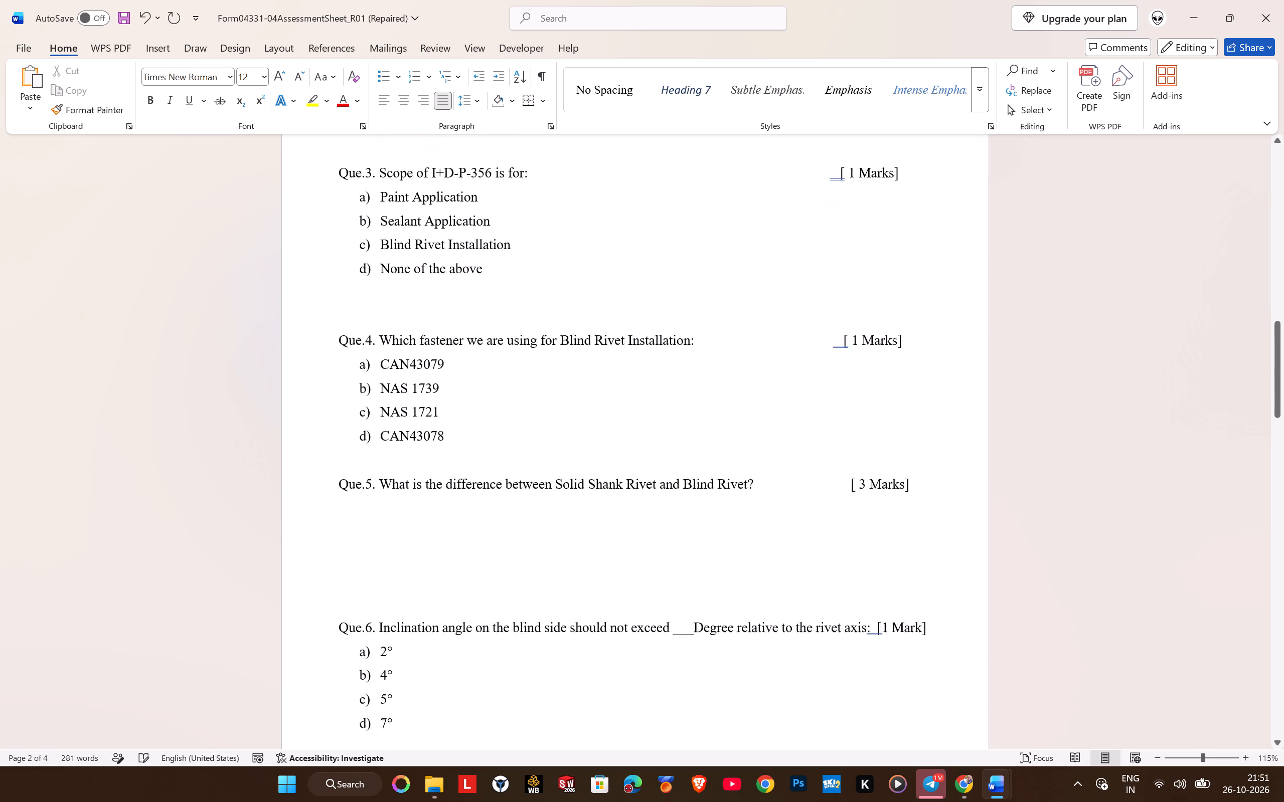
scroll(864, 596, down, 2)
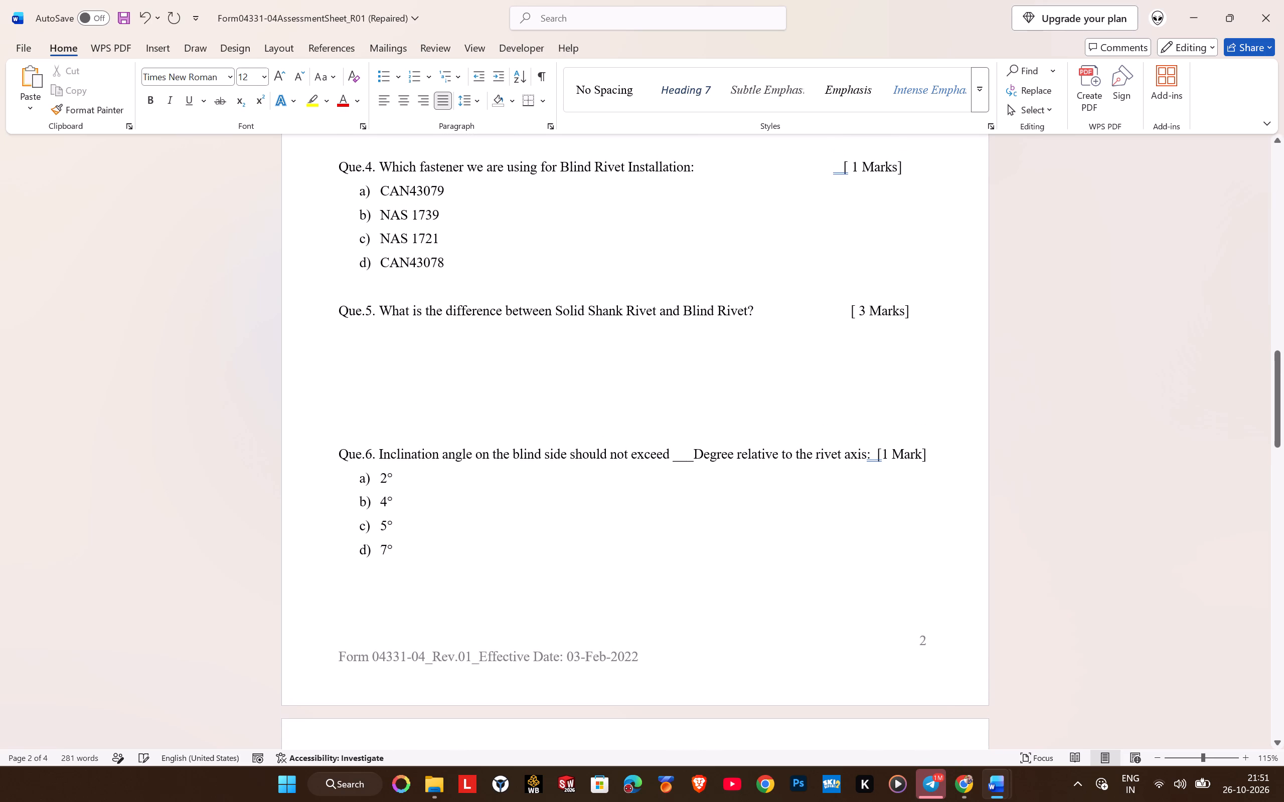
scroll(864, 596, down, 1)
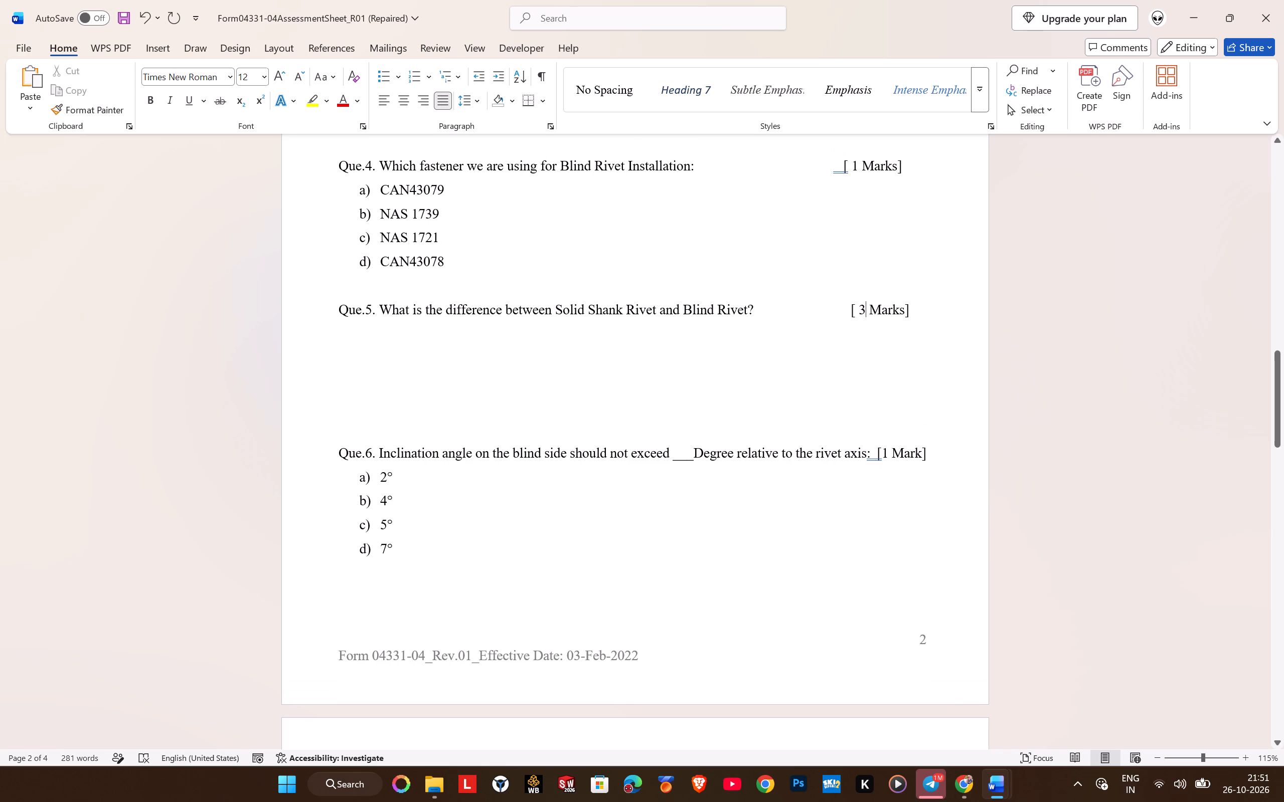
scroll(864, 596, down, 1)
scroll(864, 596, up, 10)
scroll(864, 596, down, 5)
scroll(864, 596, up, 4)
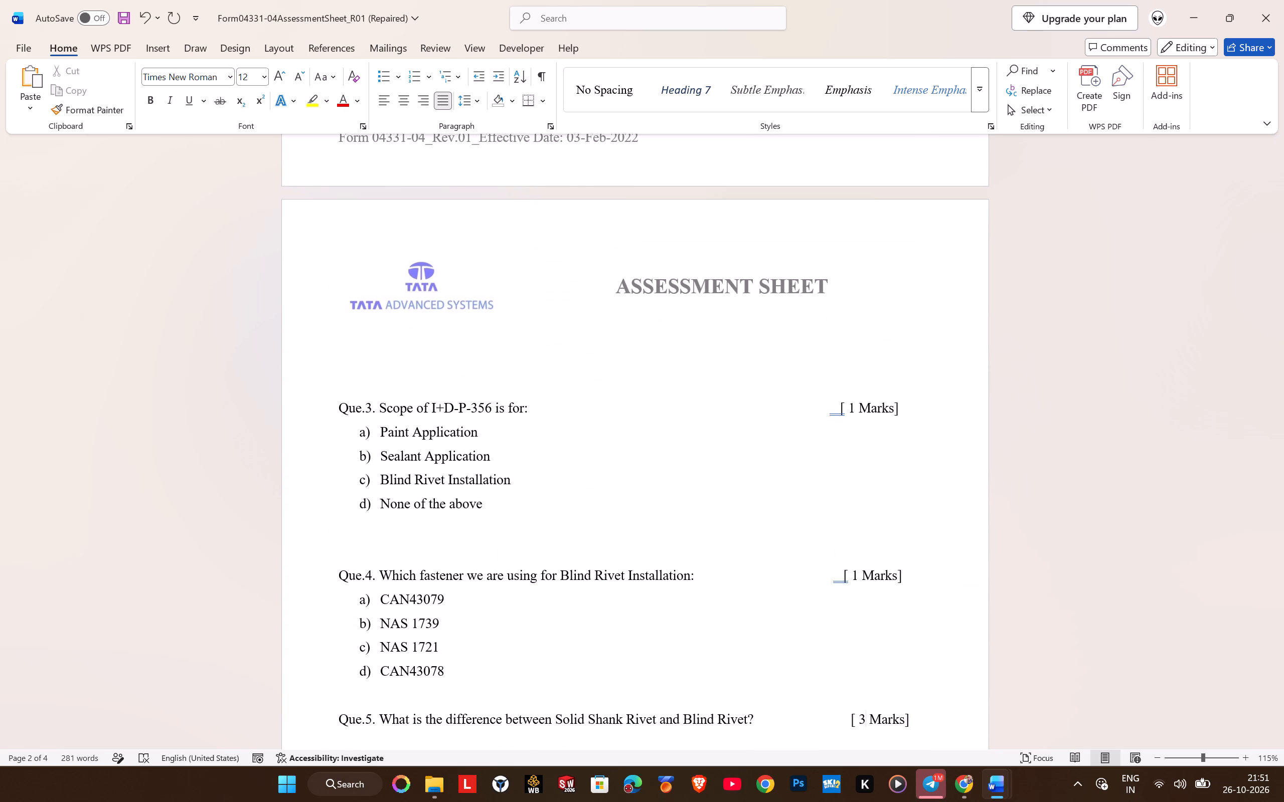
scroll(864, 596, up, 1)
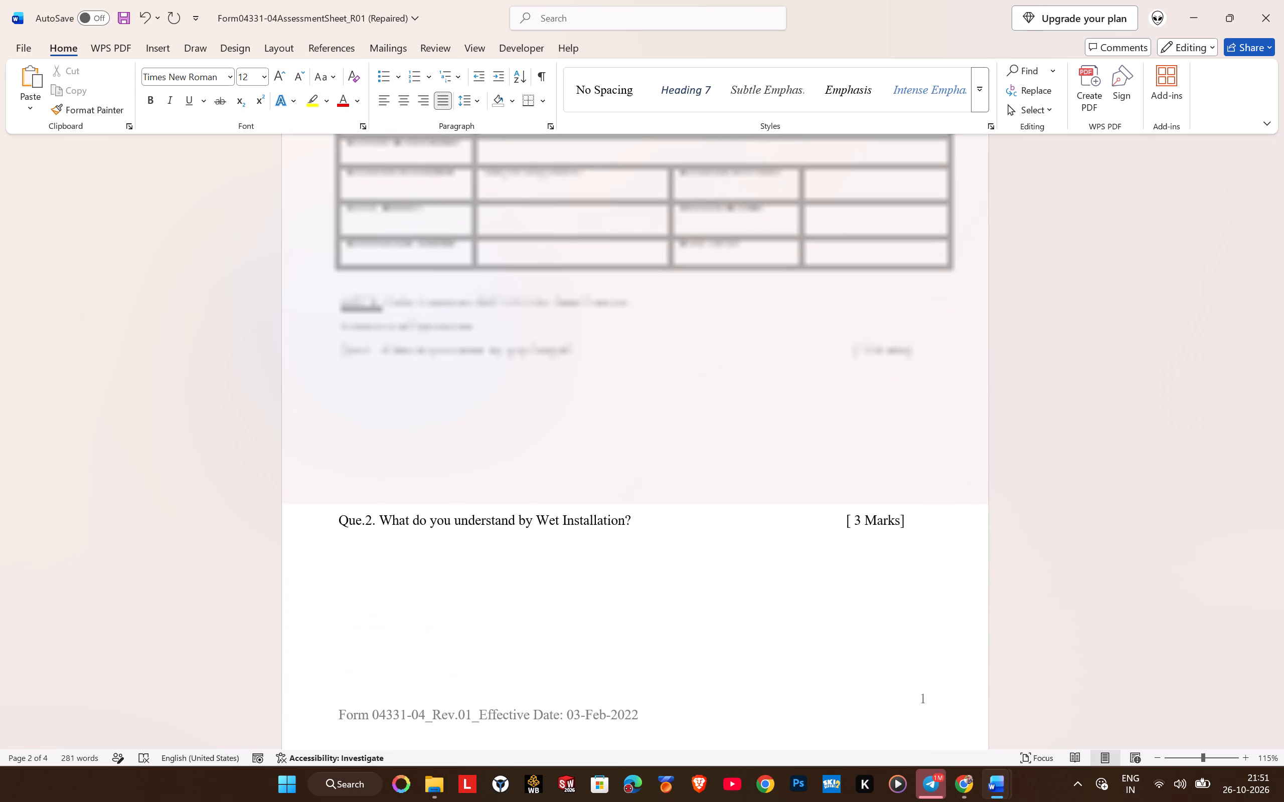
scroll(864, 596, up, 1)
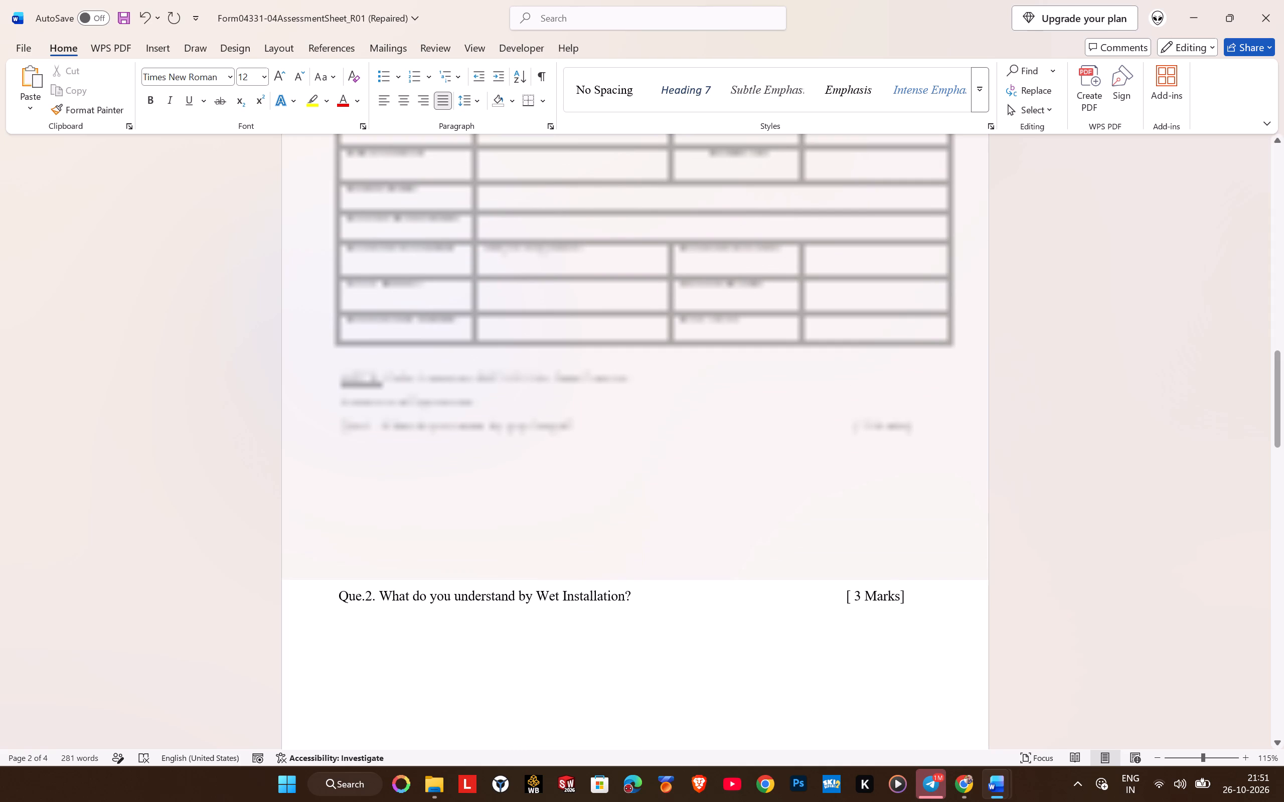
click(925, 495)
click(1088, 478)
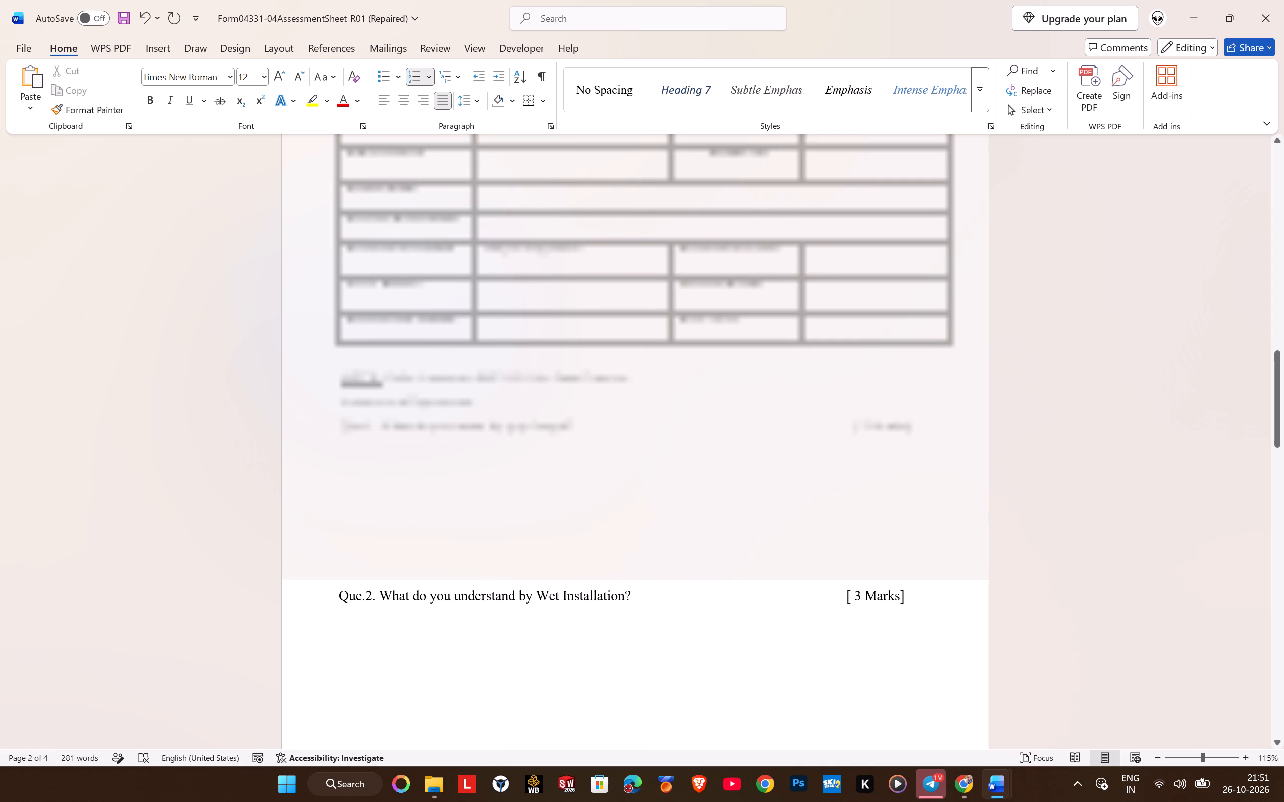
triple_click(825, 614)
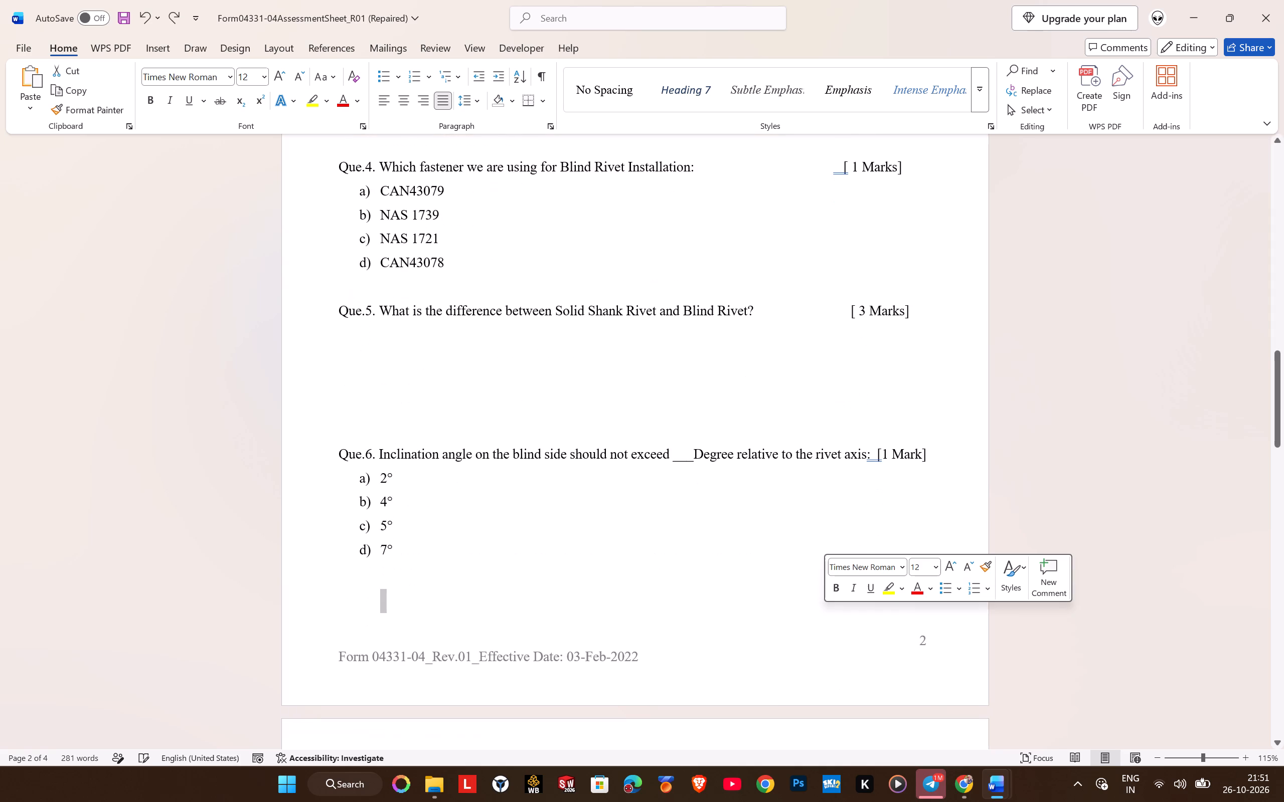
scroll(825, 614, down, 7)
scroll(825, 614, up, 4)
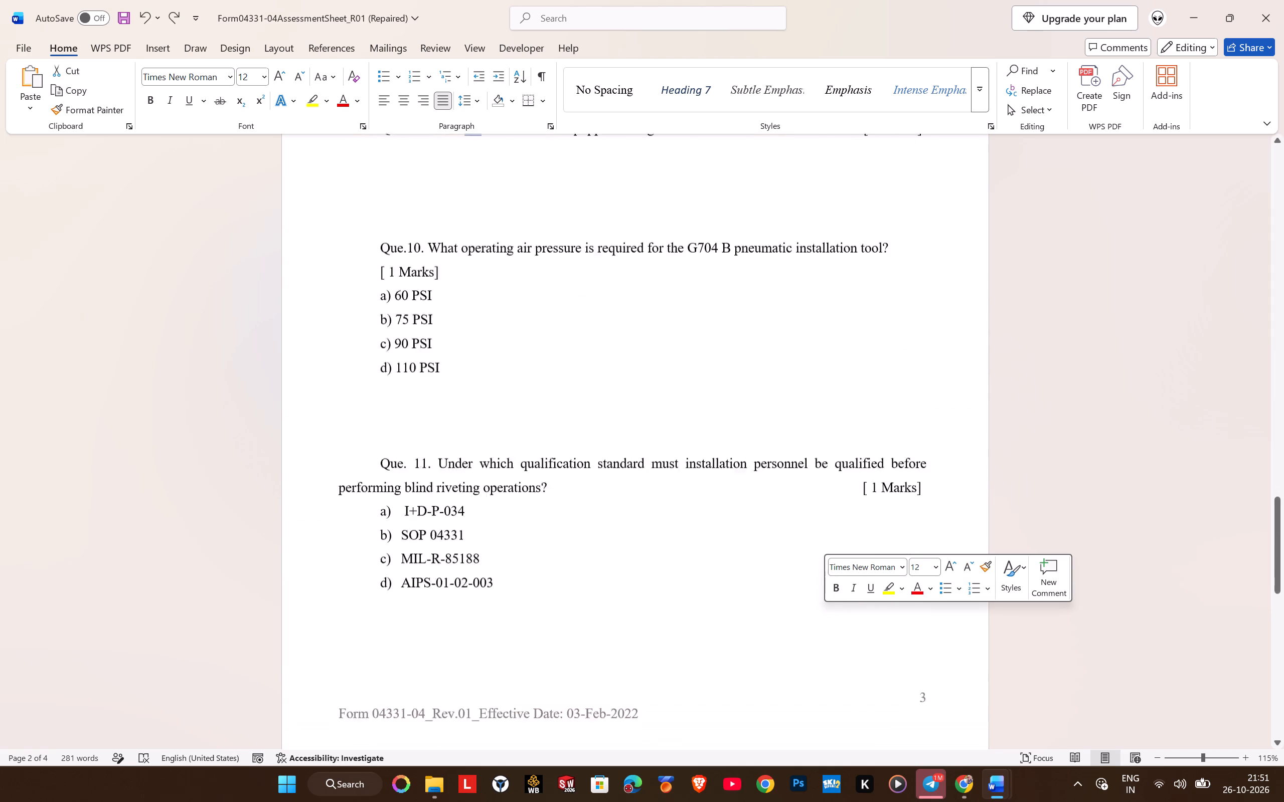
scroll(825, 614, up, 1)
scroll(825, 614, down, 6)
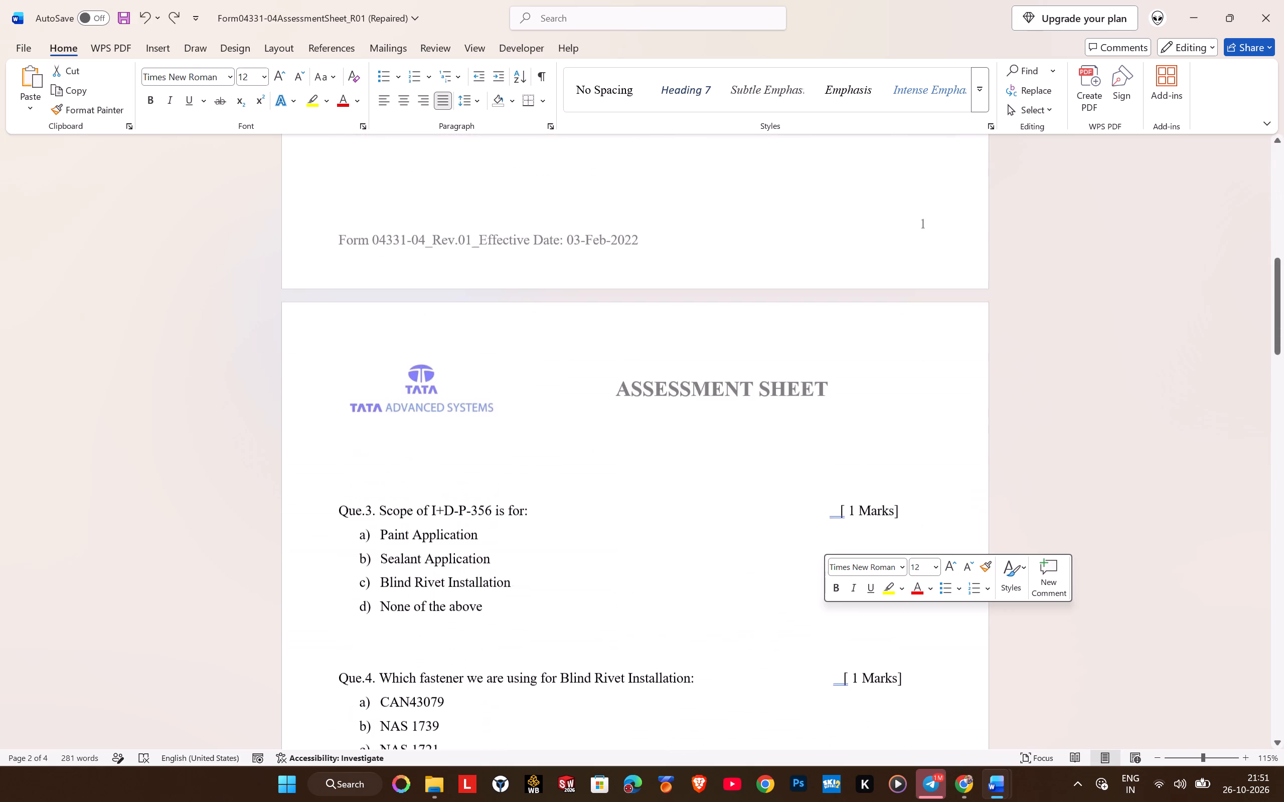
scroll(825, 614, down, 6)
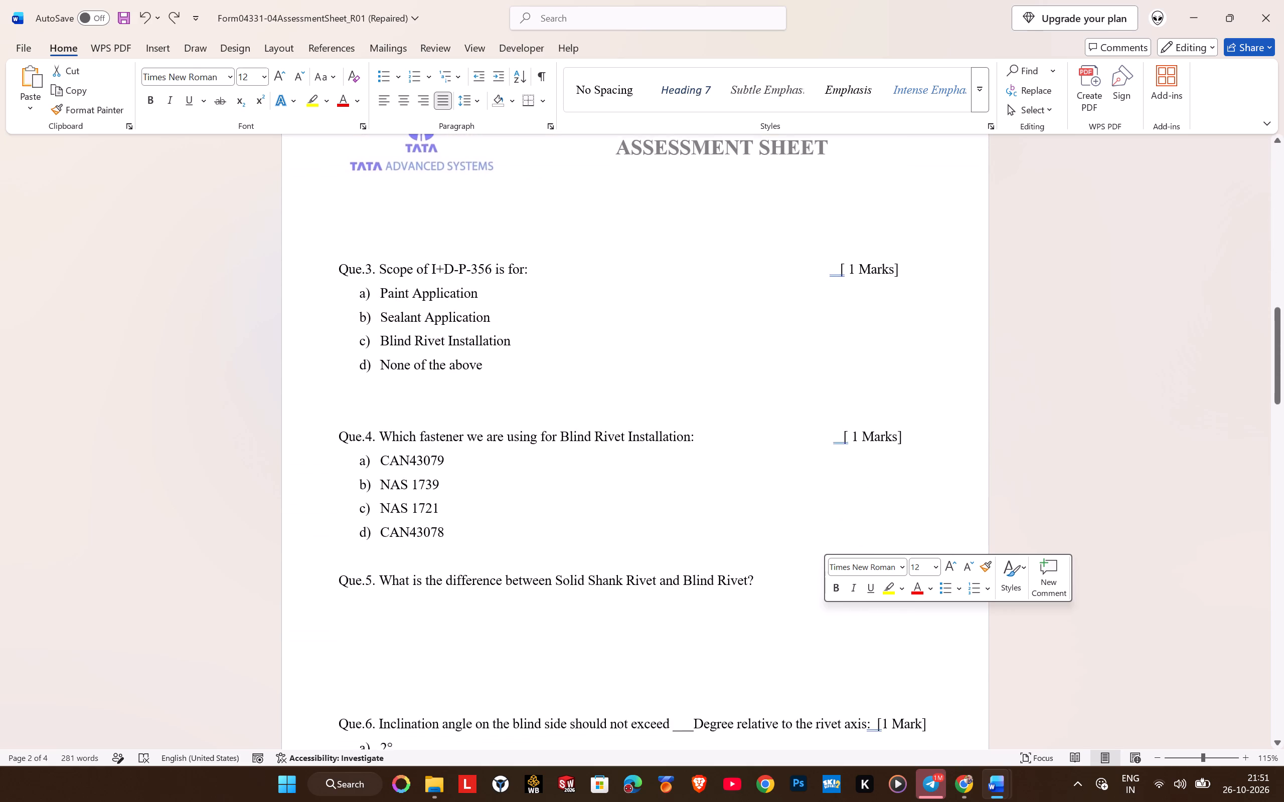
scroll(825, 614, down, 8)
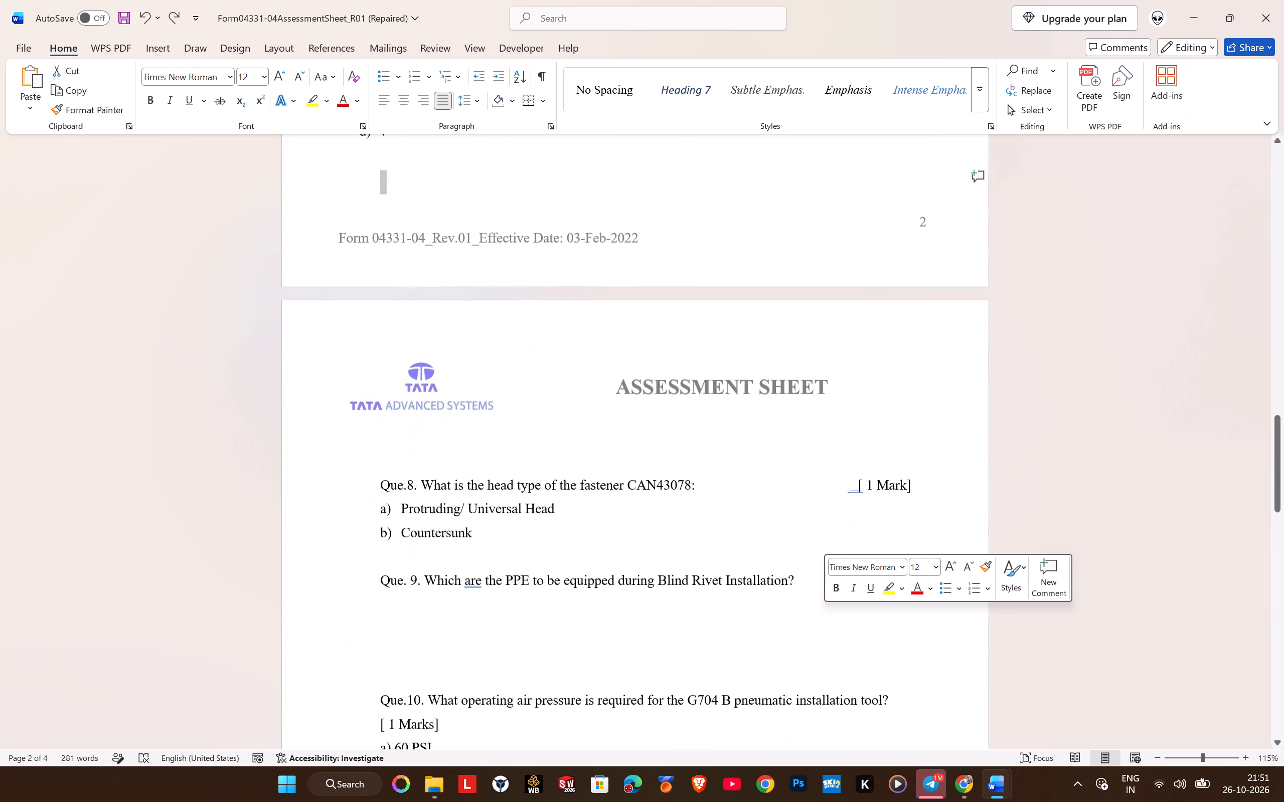
scroll(825, 614, down, 4)
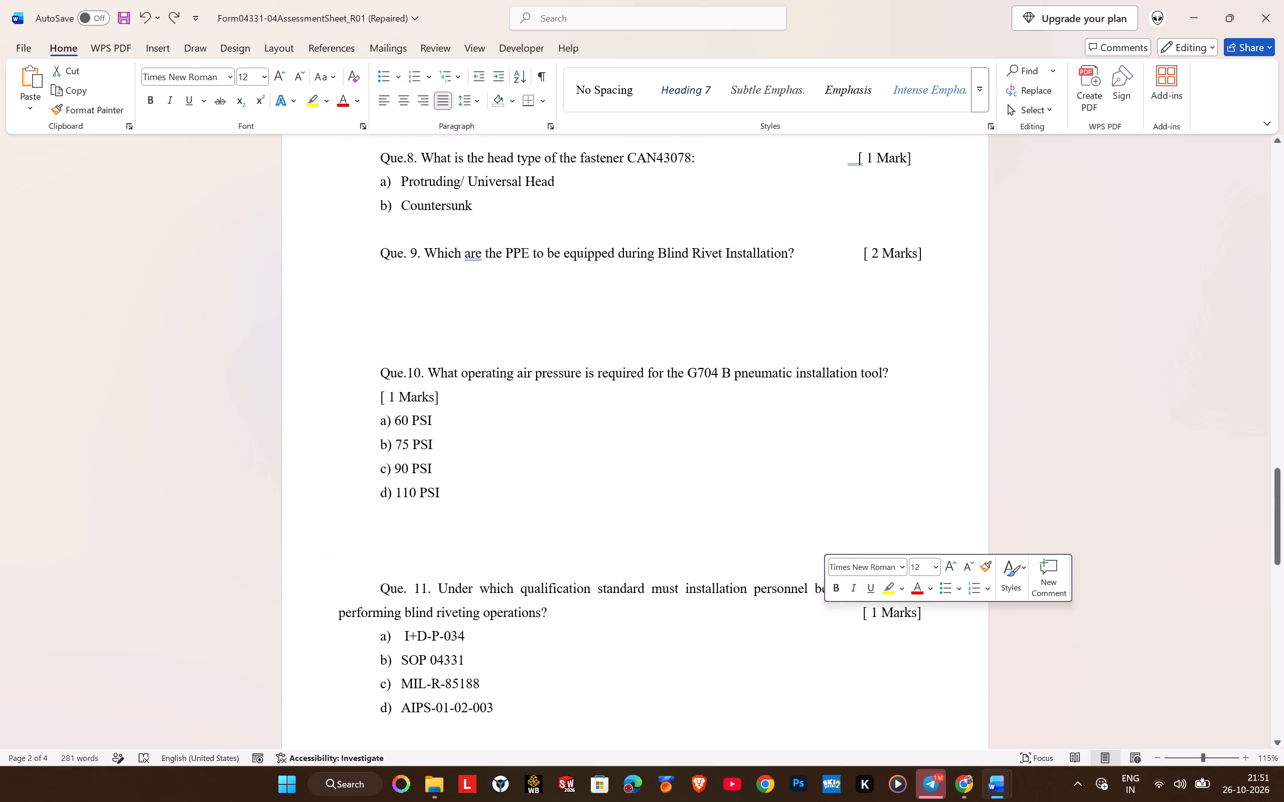
scroll(825, 614, down, 7)
click(946, 363)
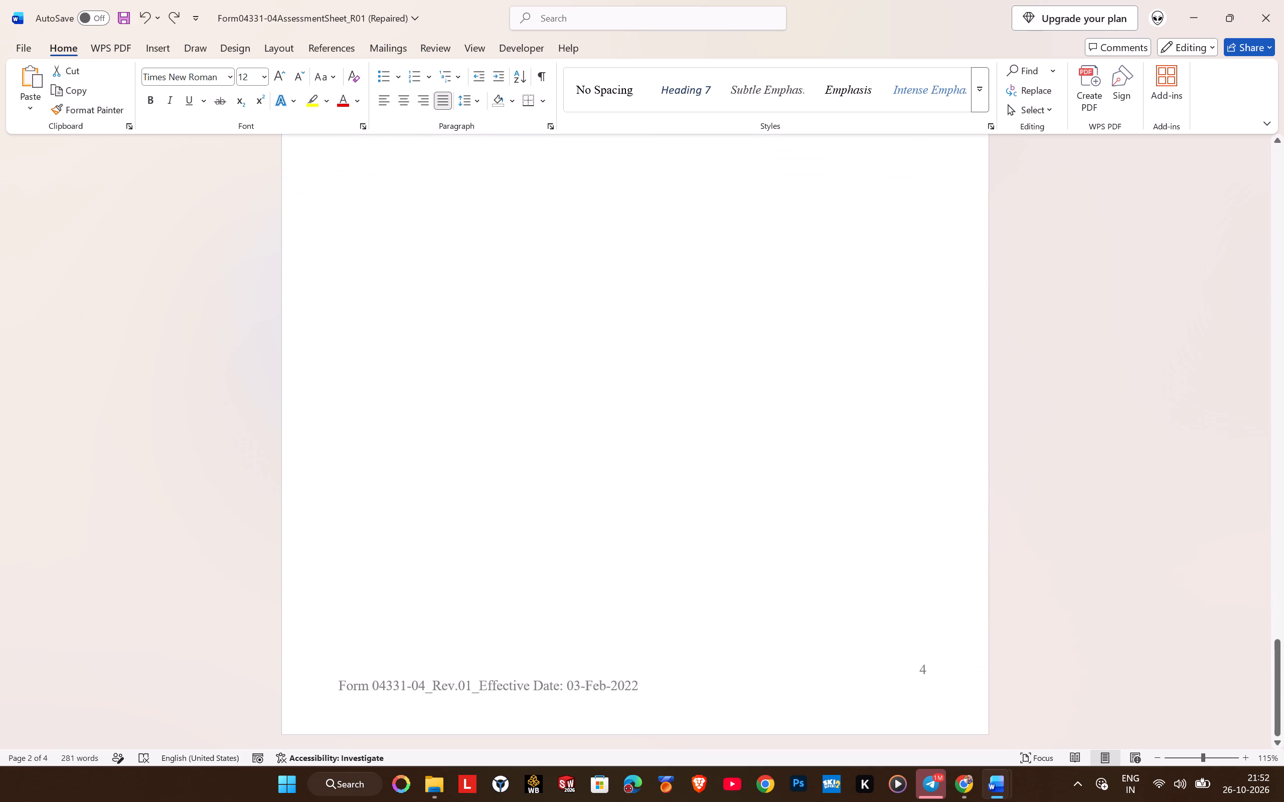
scroll(946, 363, up, 8)
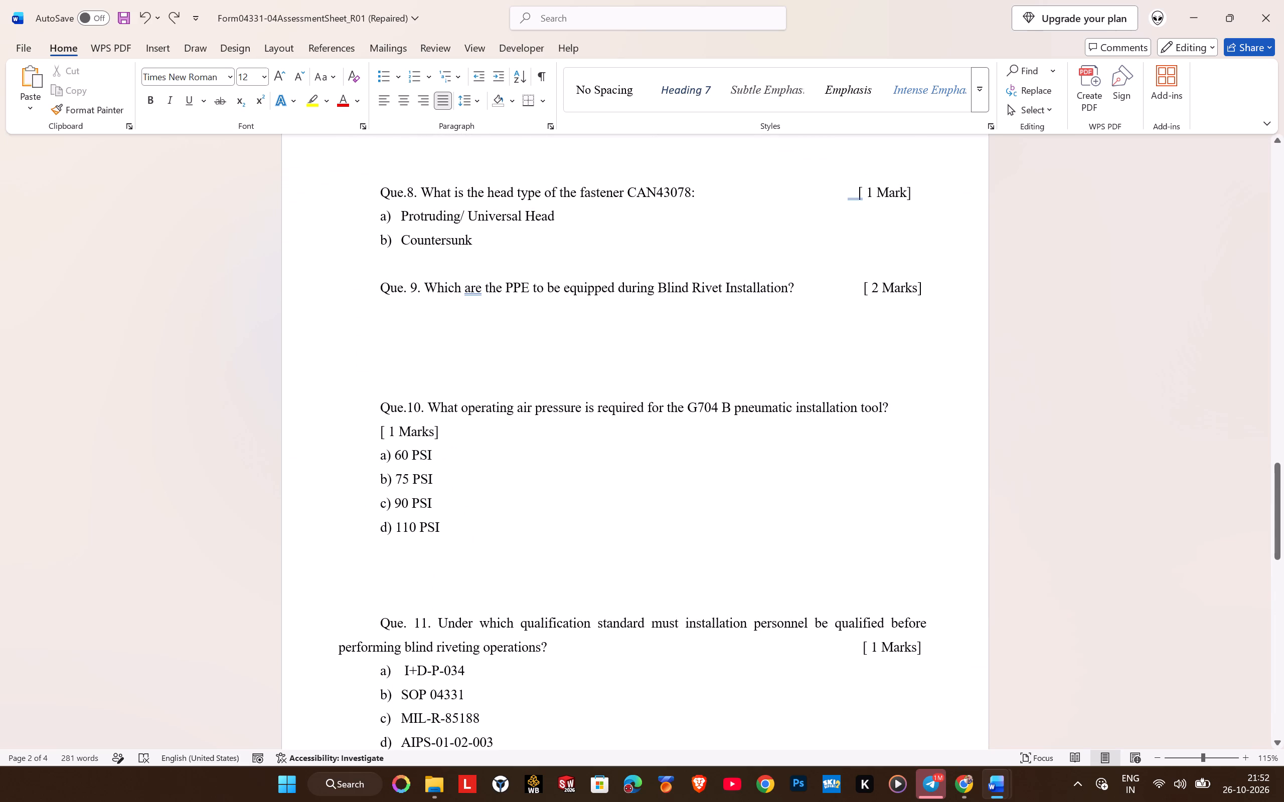
Set the marks for Que. 9, on the PPE for Blind Rivet Installation, to 3.
click(879, 284)
key(BackSpace)
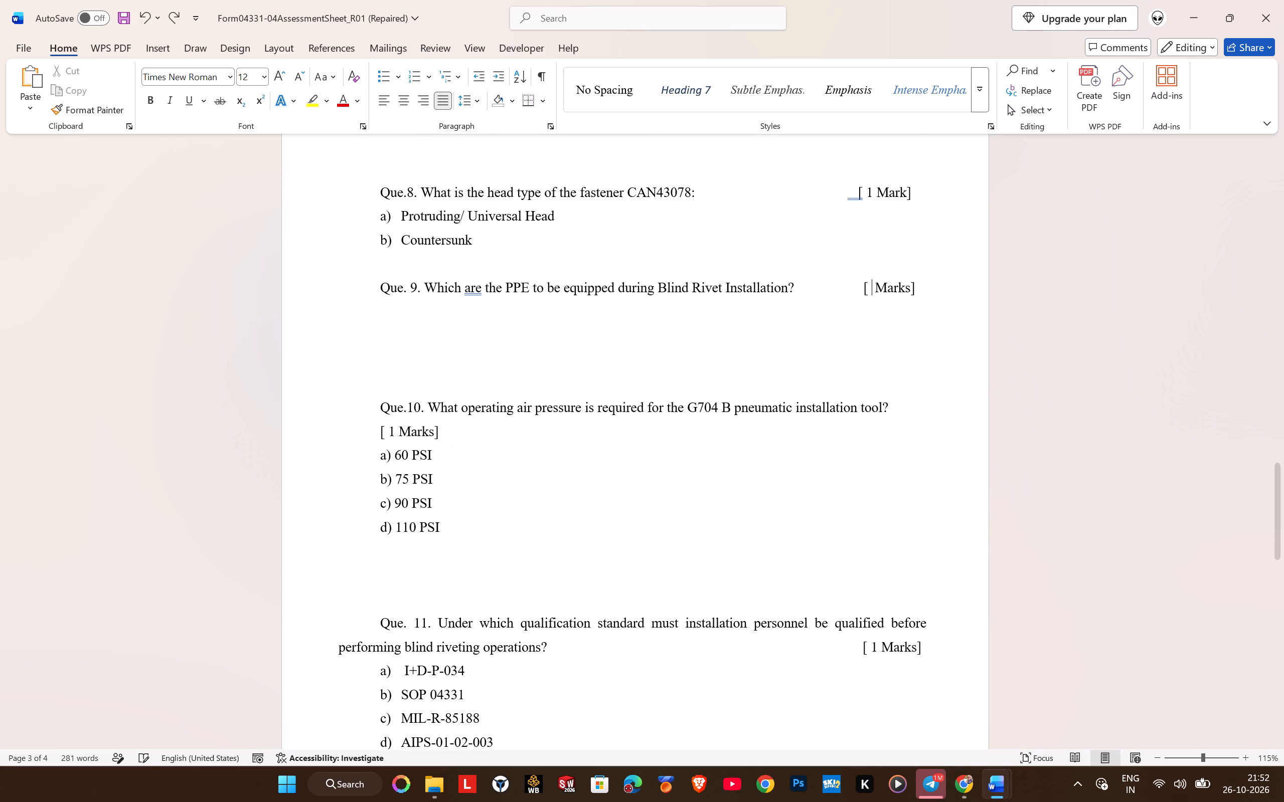
key(3)
click(977, 358)
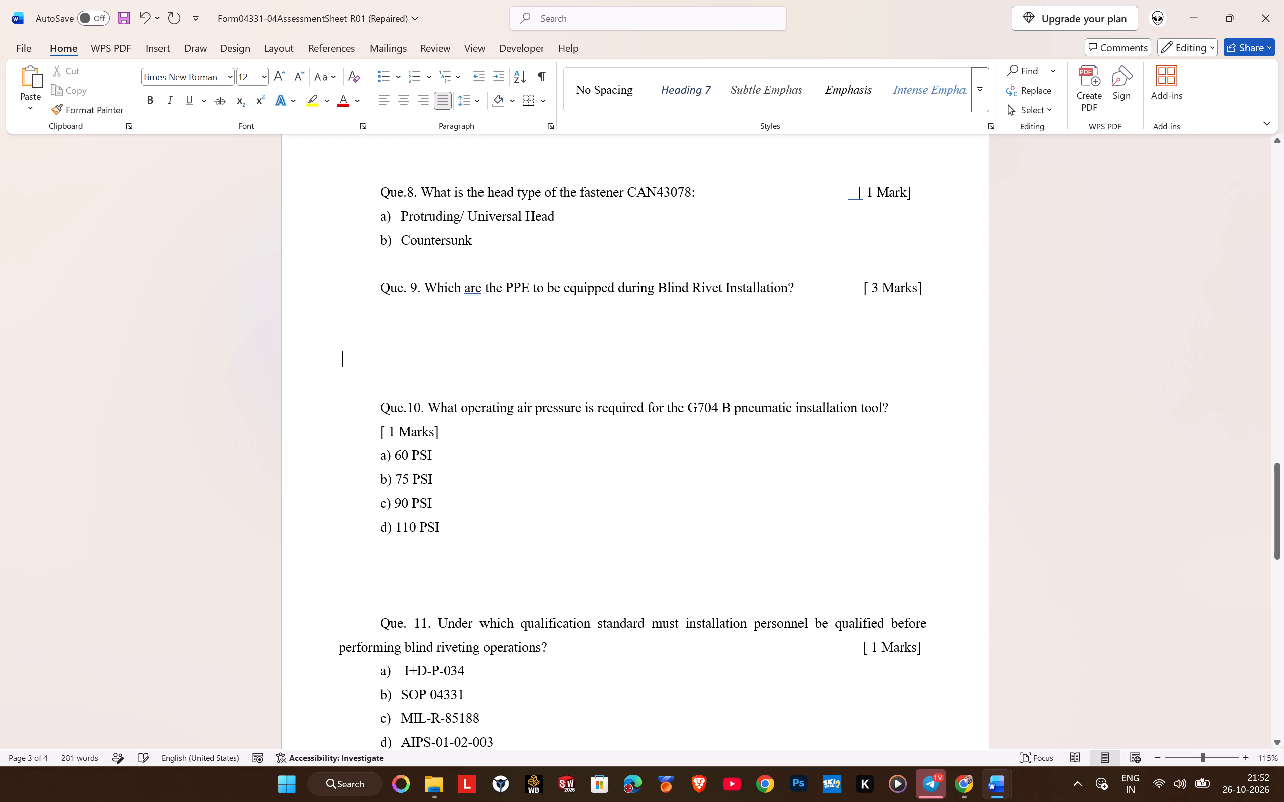
Delete the mark figure in the label of Que.8, on the head type of fastener CAN43078.
scroll(977, 358, up, 1)
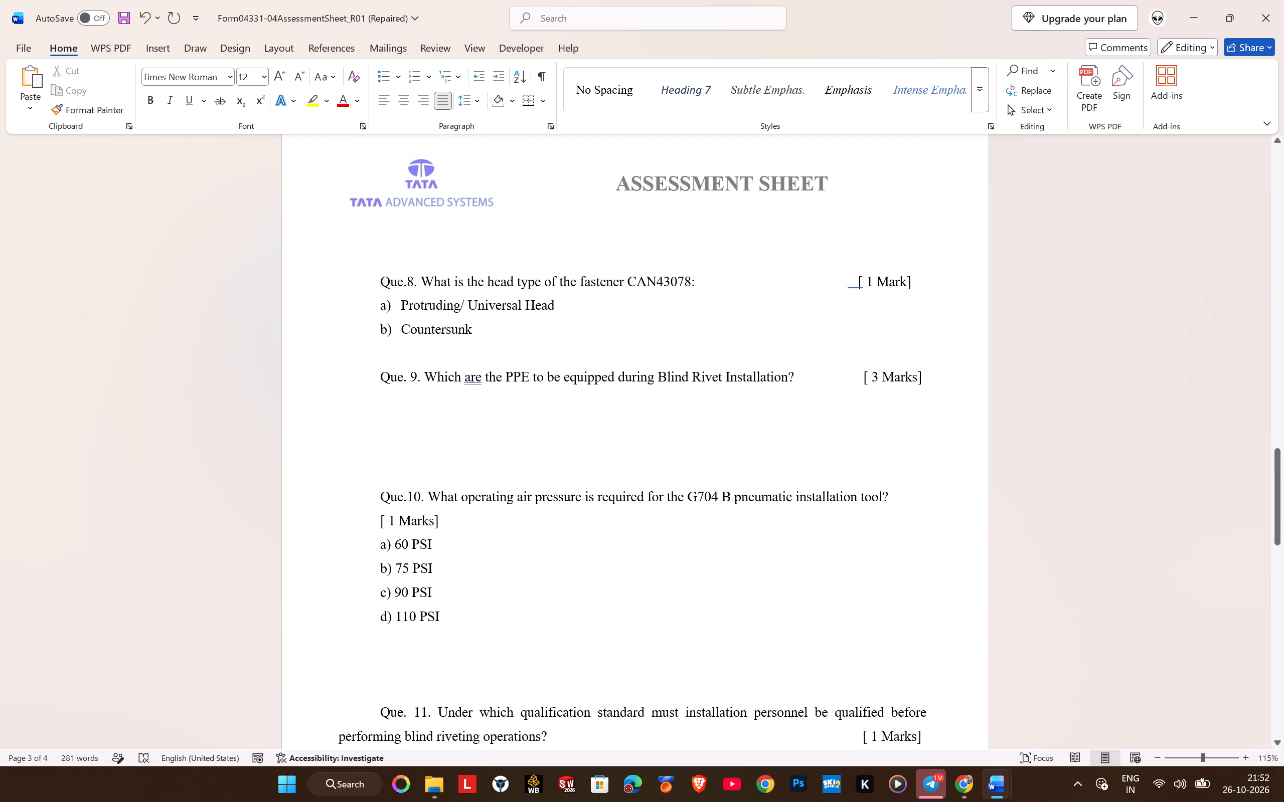
scroll(977, 358, up, 1)
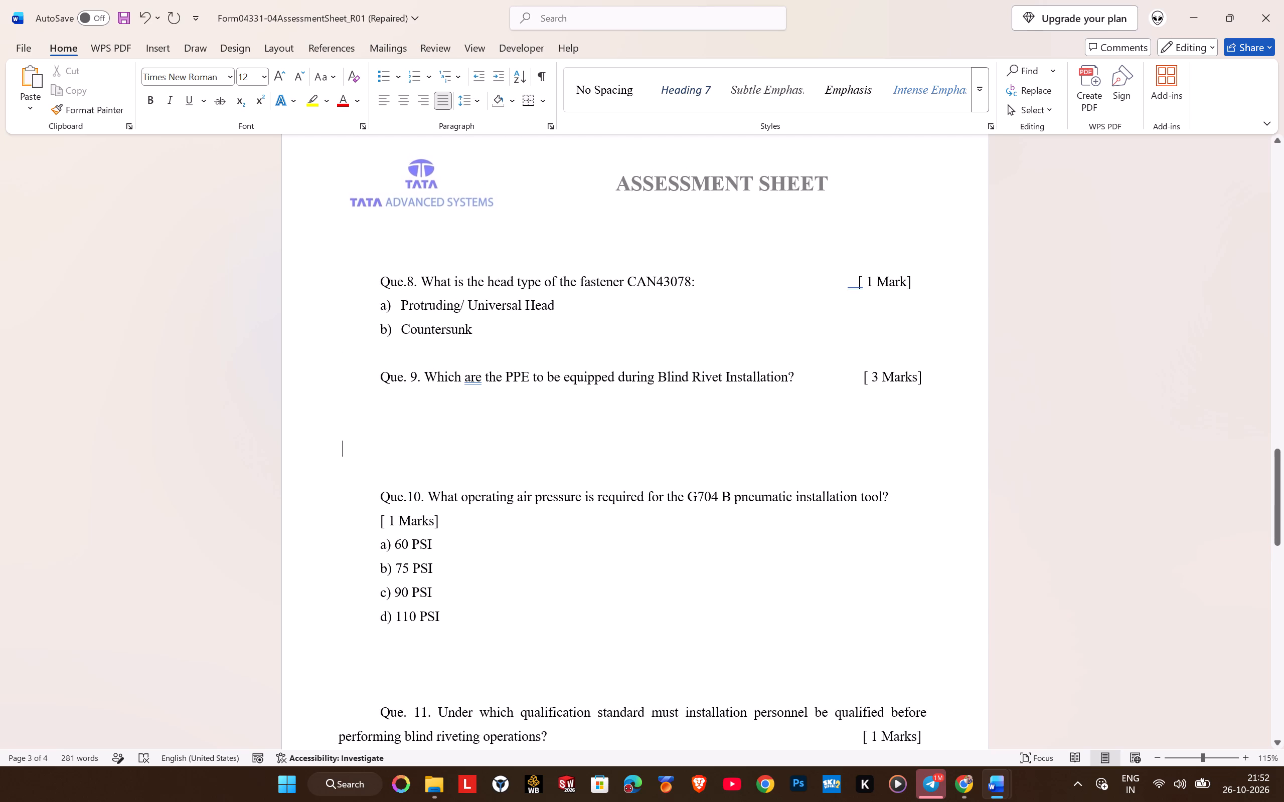
click(875, 279)
key(BackSpace)
key(BackSpace)
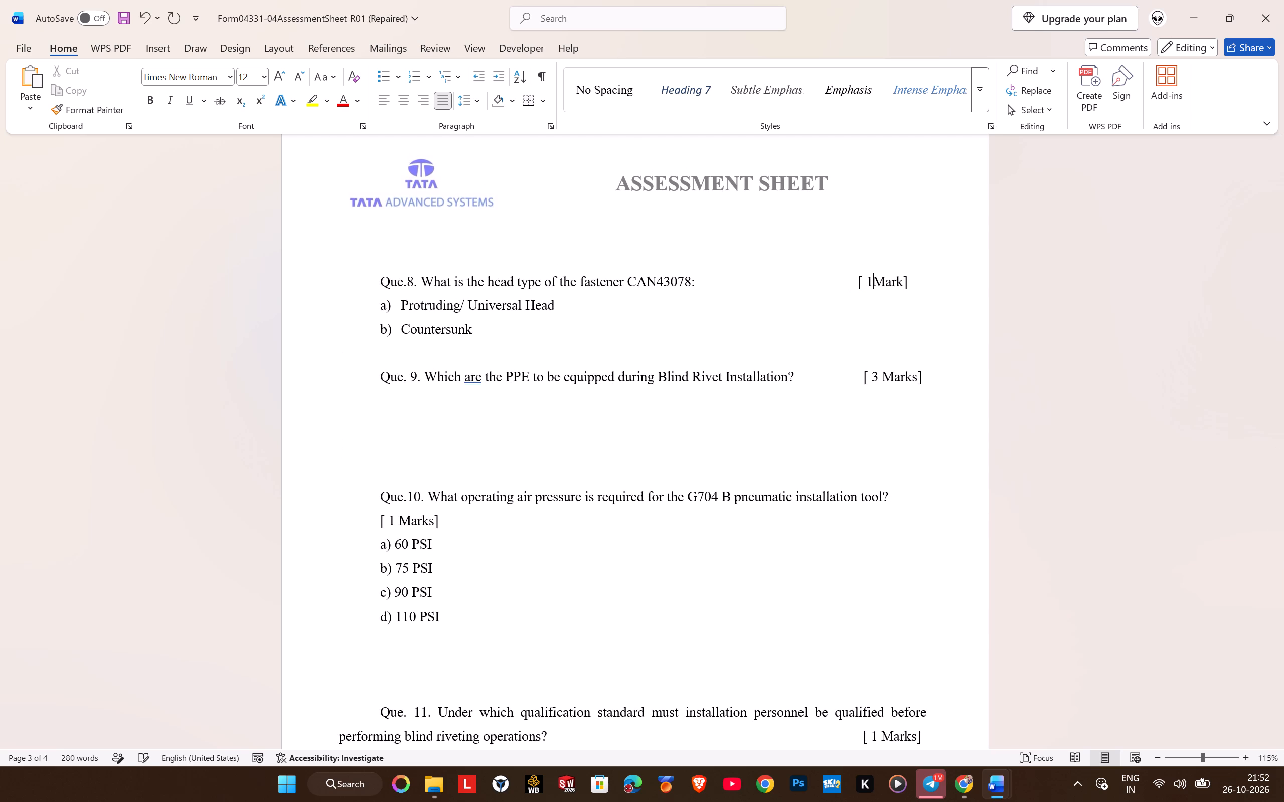
Set the marks for Que.8, on the head type of the fastener CAN43078, to 1.
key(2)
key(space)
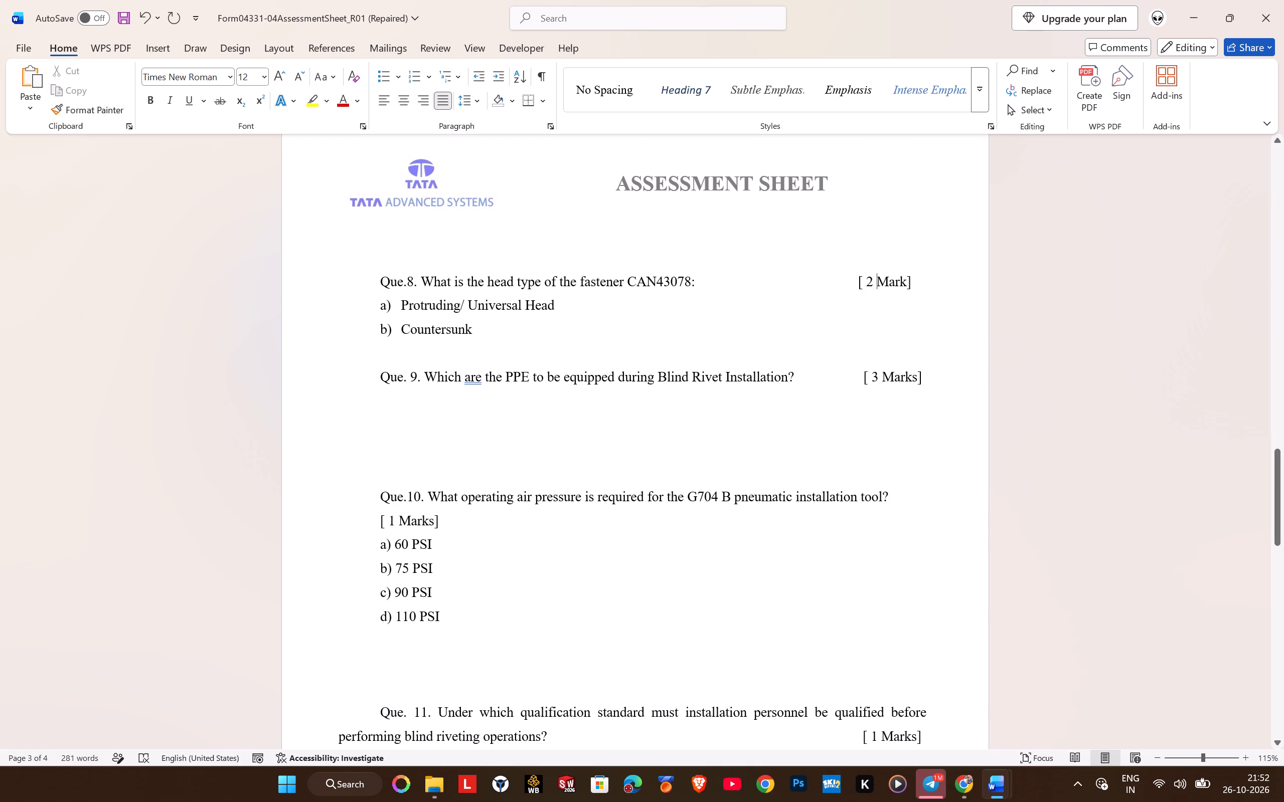
key(BackSpace)
key(BackSpace)
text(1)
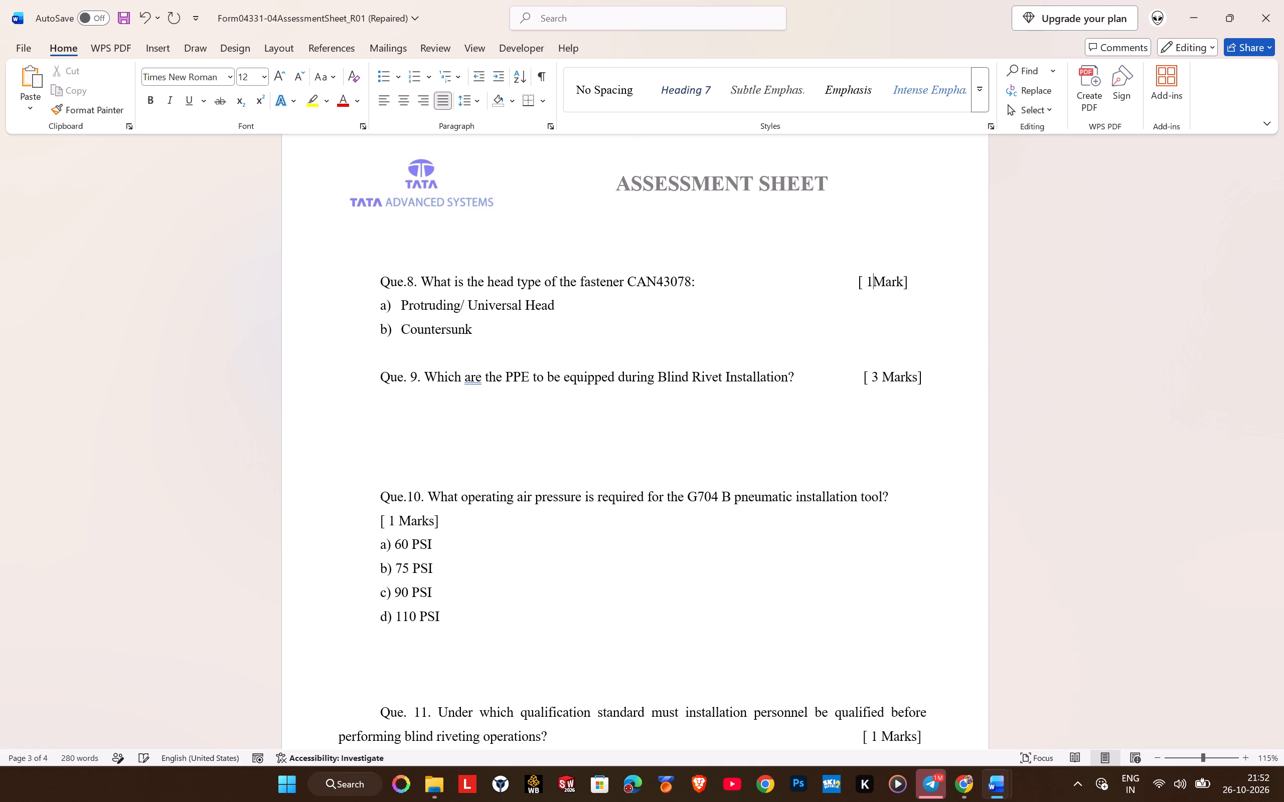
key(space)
Check the remaining questions and their marks labels through page 4 of the assessment sheet.
scroll(911, 250, up, 1)
scroll(911, 250, down, 9)
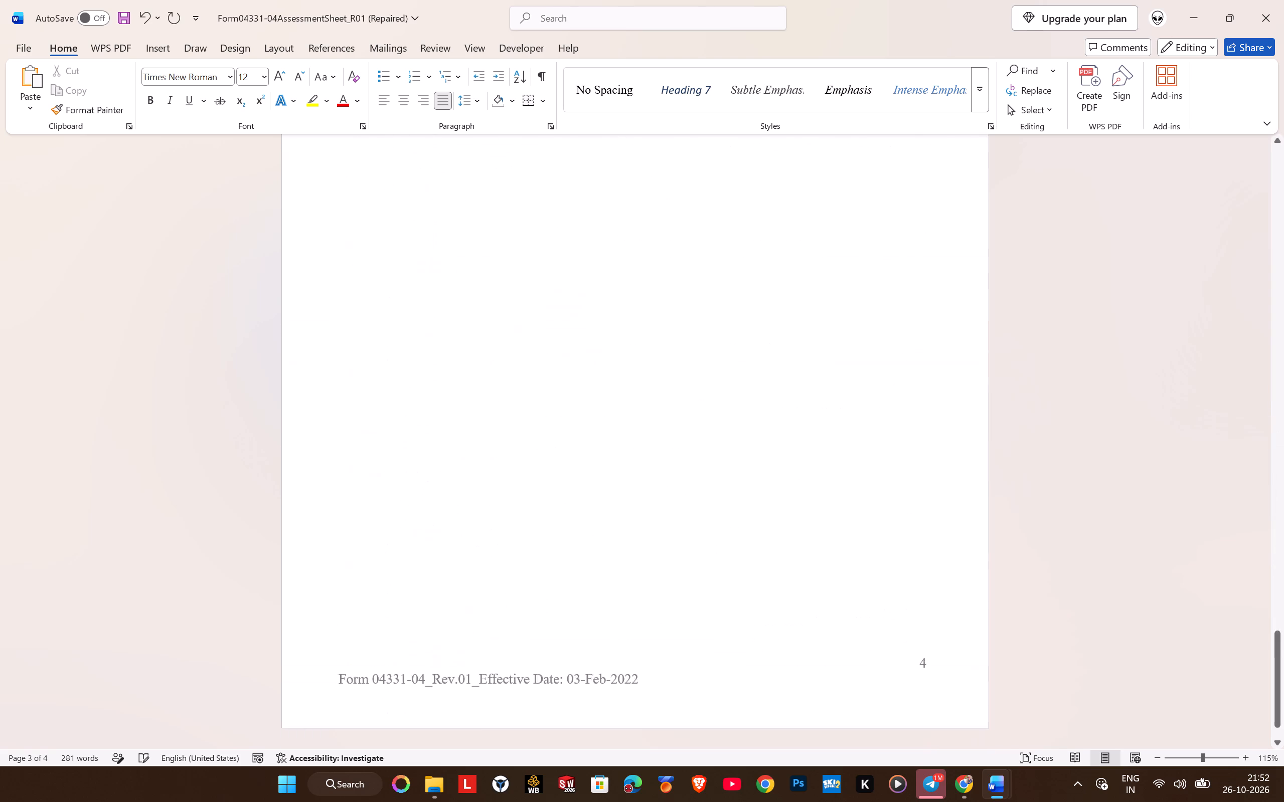
scroll(911, 250, up, 4)
scroll(911, 250, down, 1)
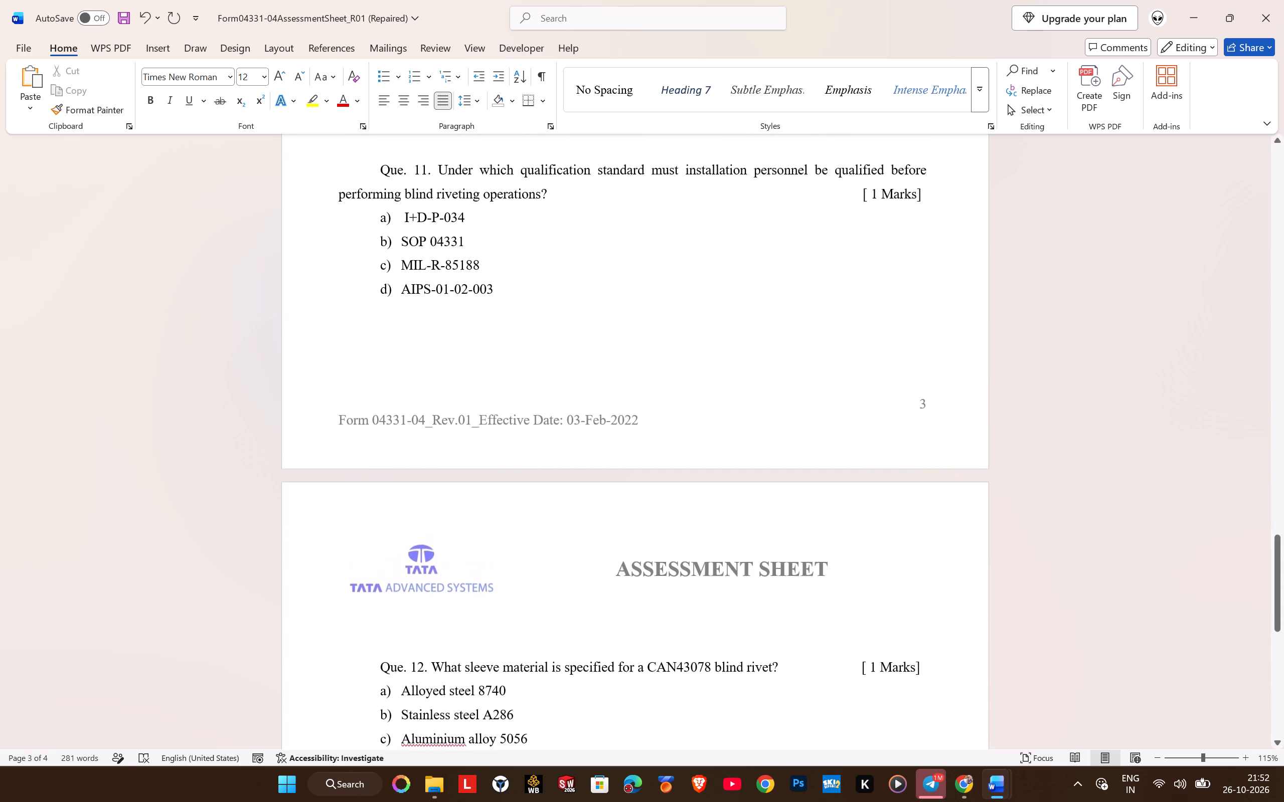
scroll(911, 250, down, 1)
Switch to the technician-qualification-test document and look through its Part I examination questions for further question material.
key(alt+Tab)
key(alt+Tab)
key(alt+Tab)
key(alt+Tab)
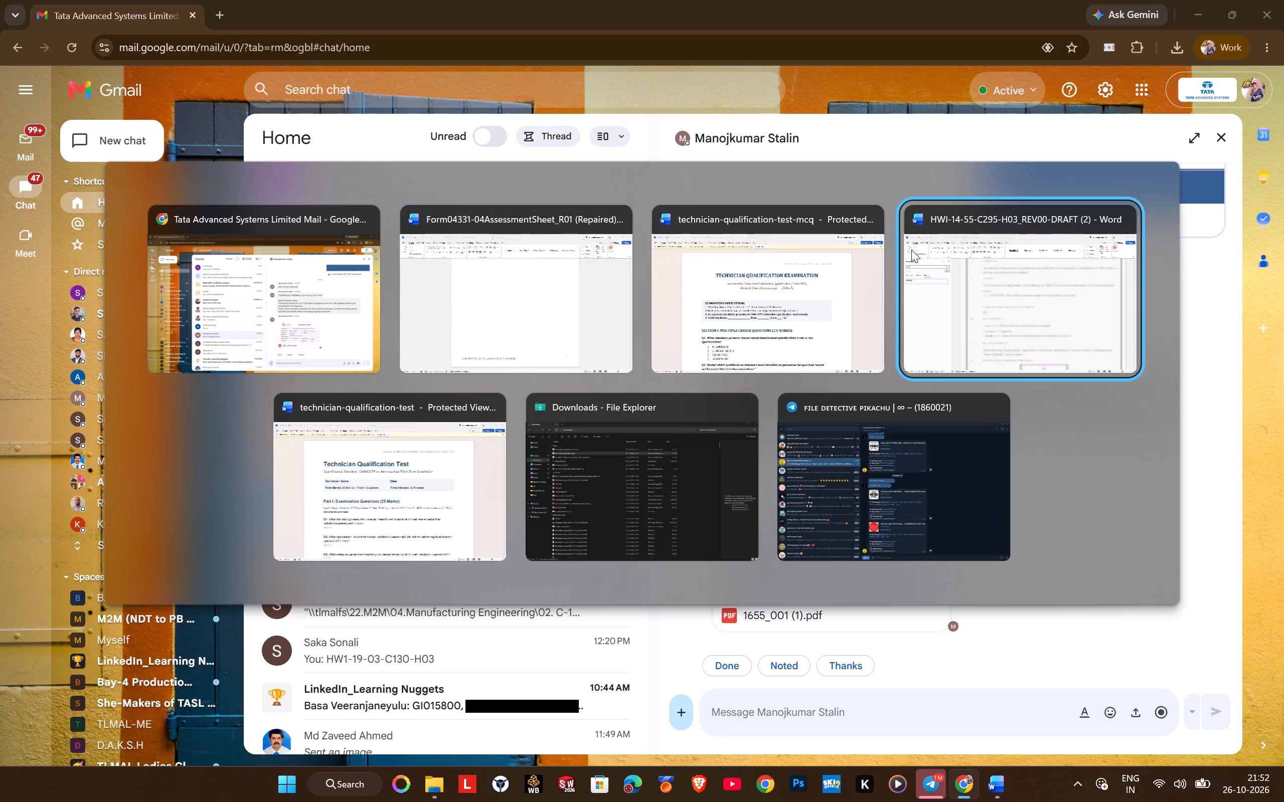
key(alt+Tab)
key(alt+Tab)
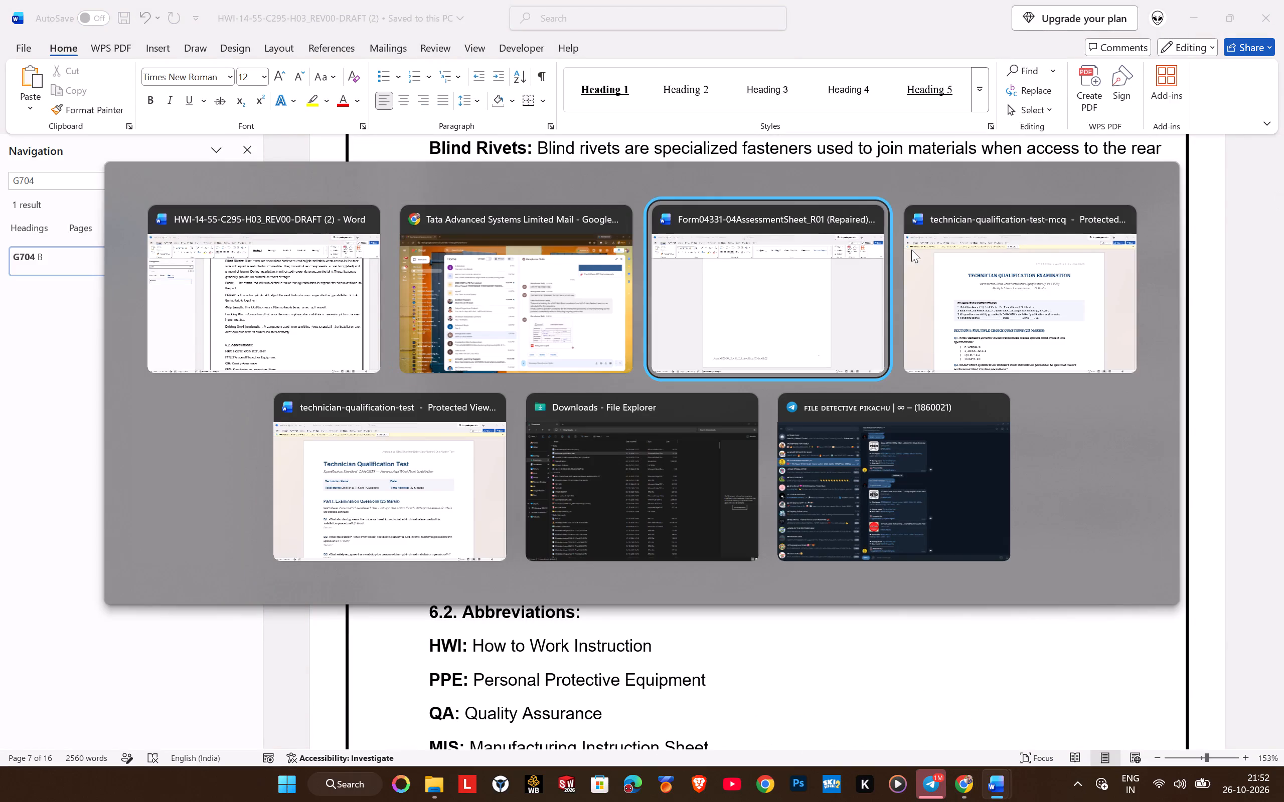
key(alt+Tab)
key(alt+Tab)
scroll(911, 250, up, 8)
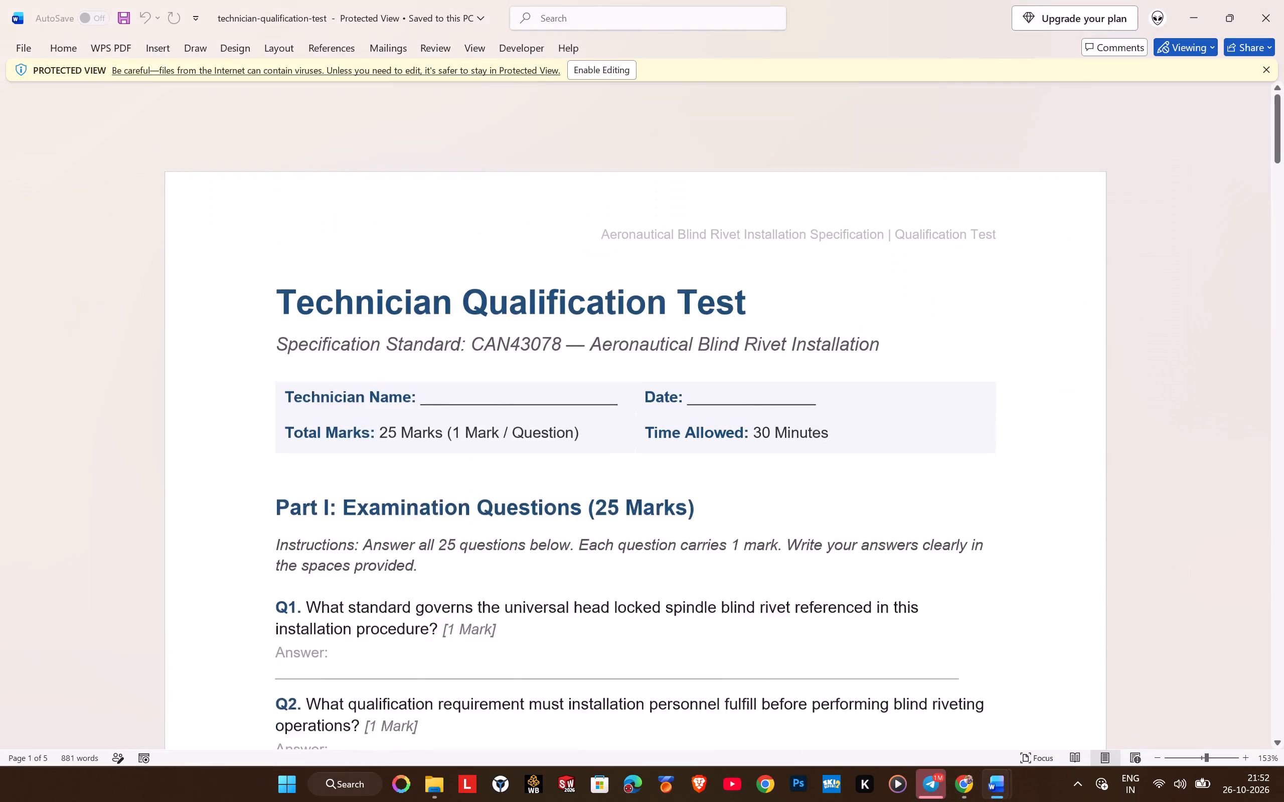
scroll(911, 250, down, 4)
scroll(911, 250, up, 2)
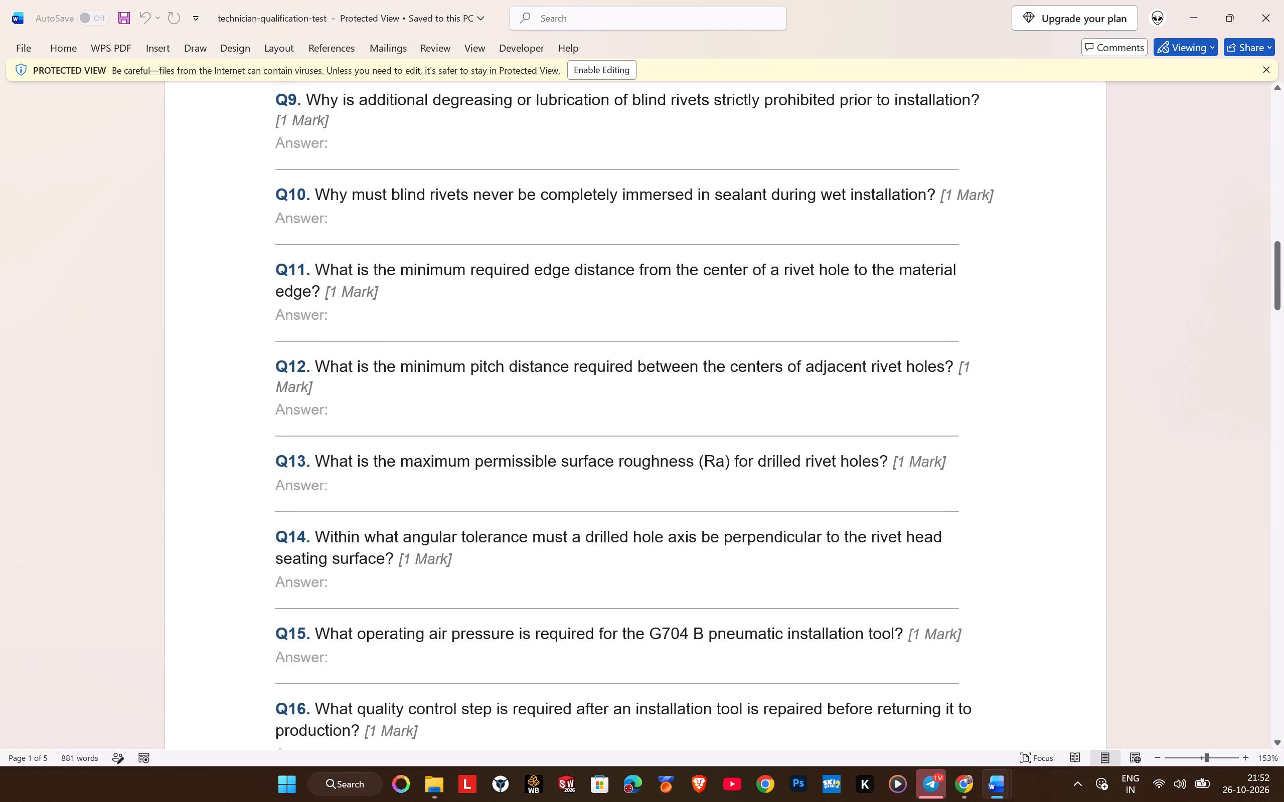
scroll(911, 250, up, 3)
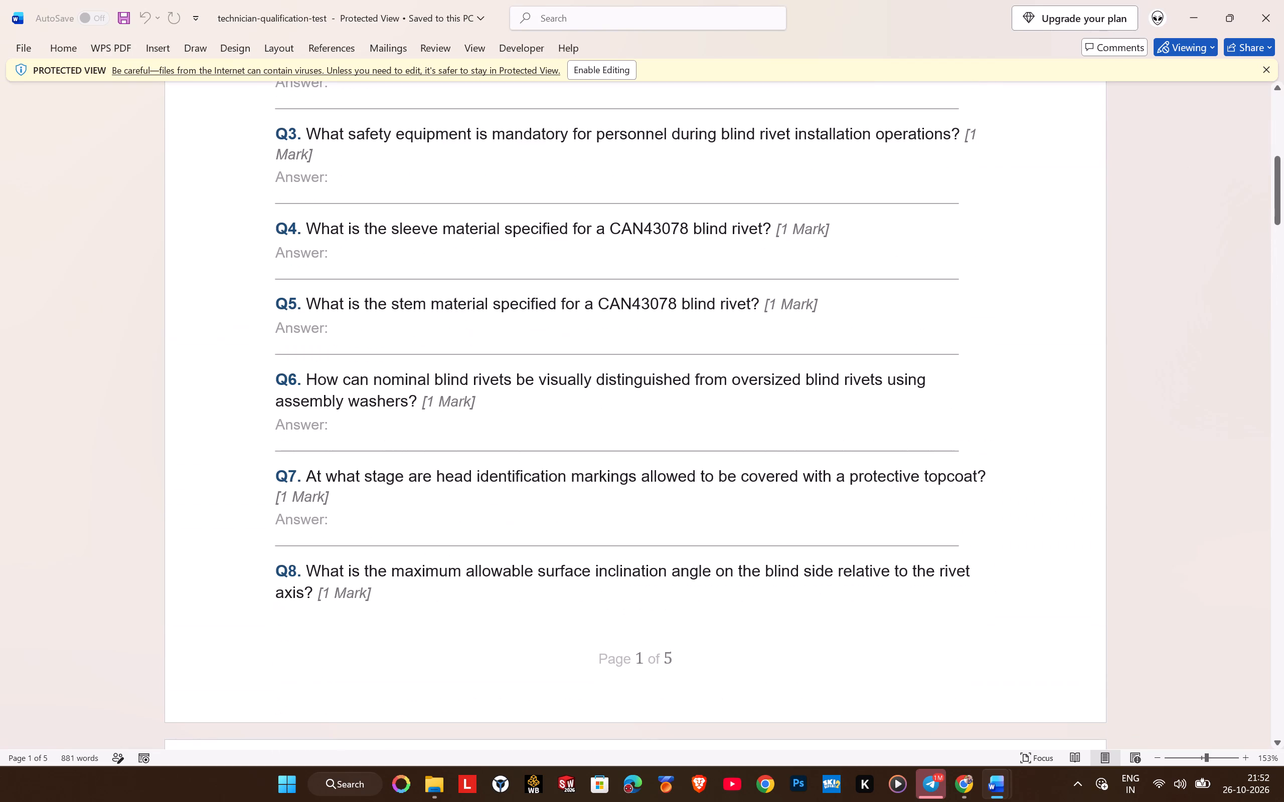
scroll(898, 324, down, 16)
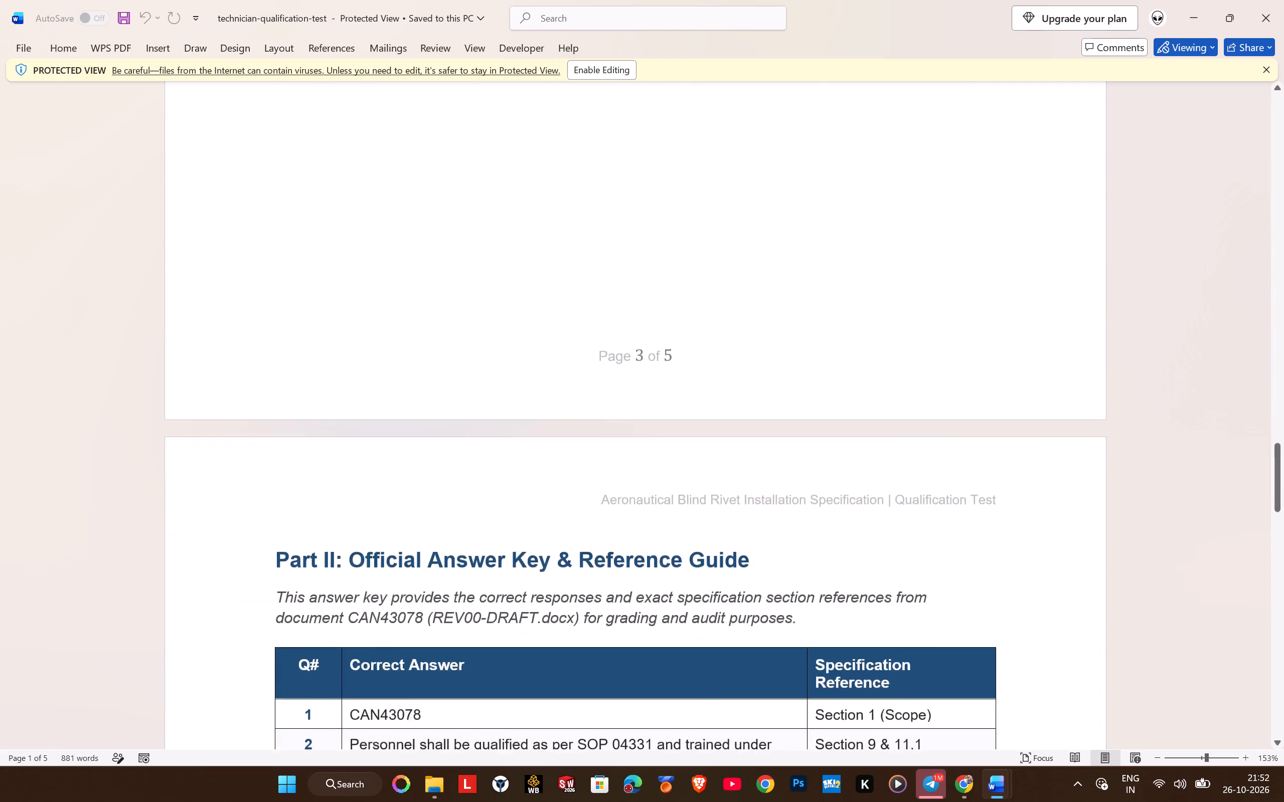
scroll(898, 324, up, 9)
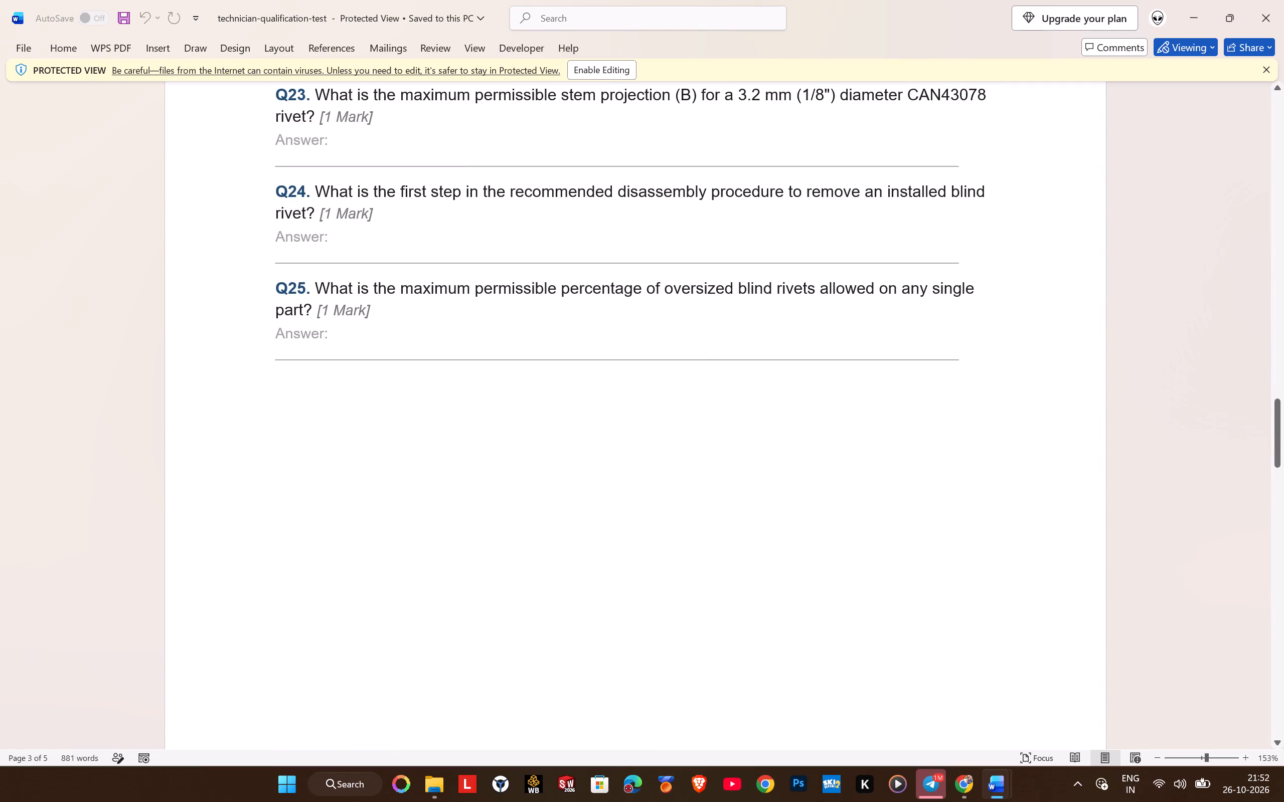
Return to the Form04331-04 assessment sheet and check the end of its last page.
key(alt+Tab)
key(alt+Tab)
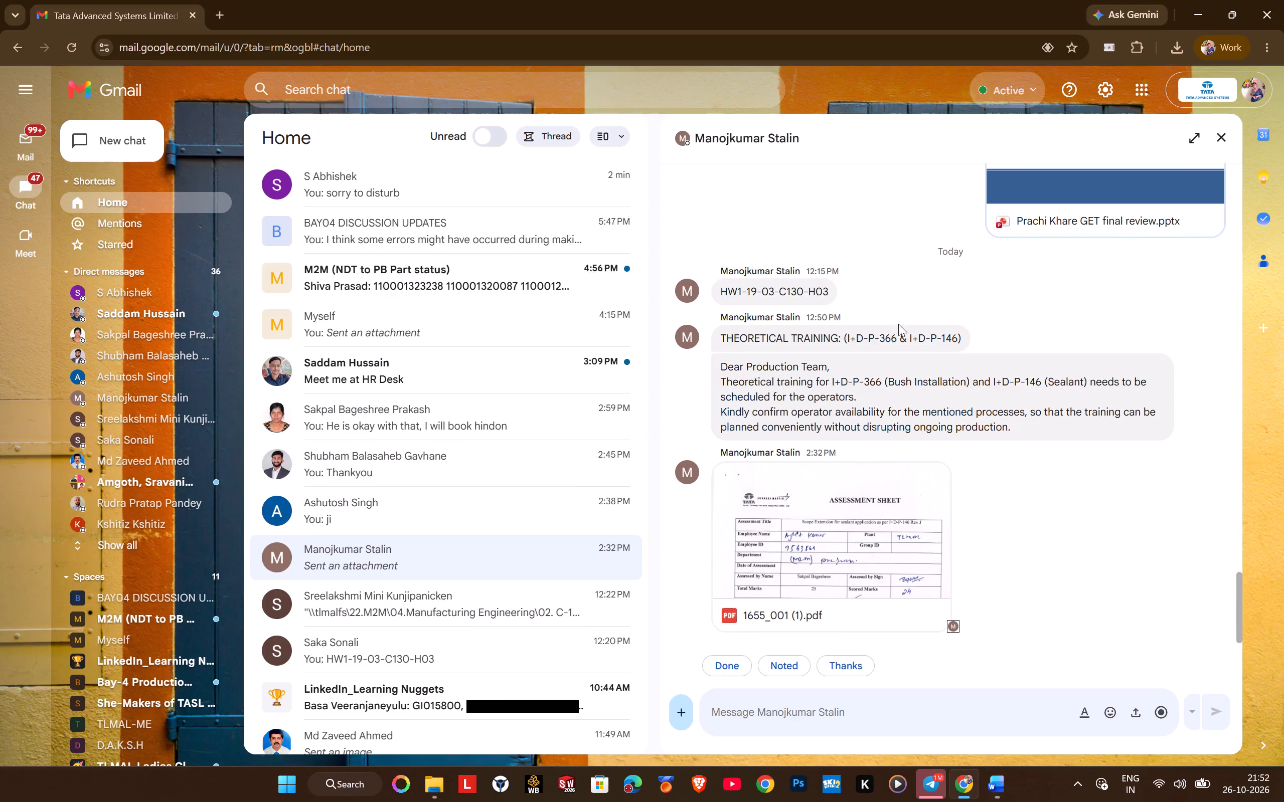
key(alt+Tab)
key(alt+Tab)
key(alt+Tab)
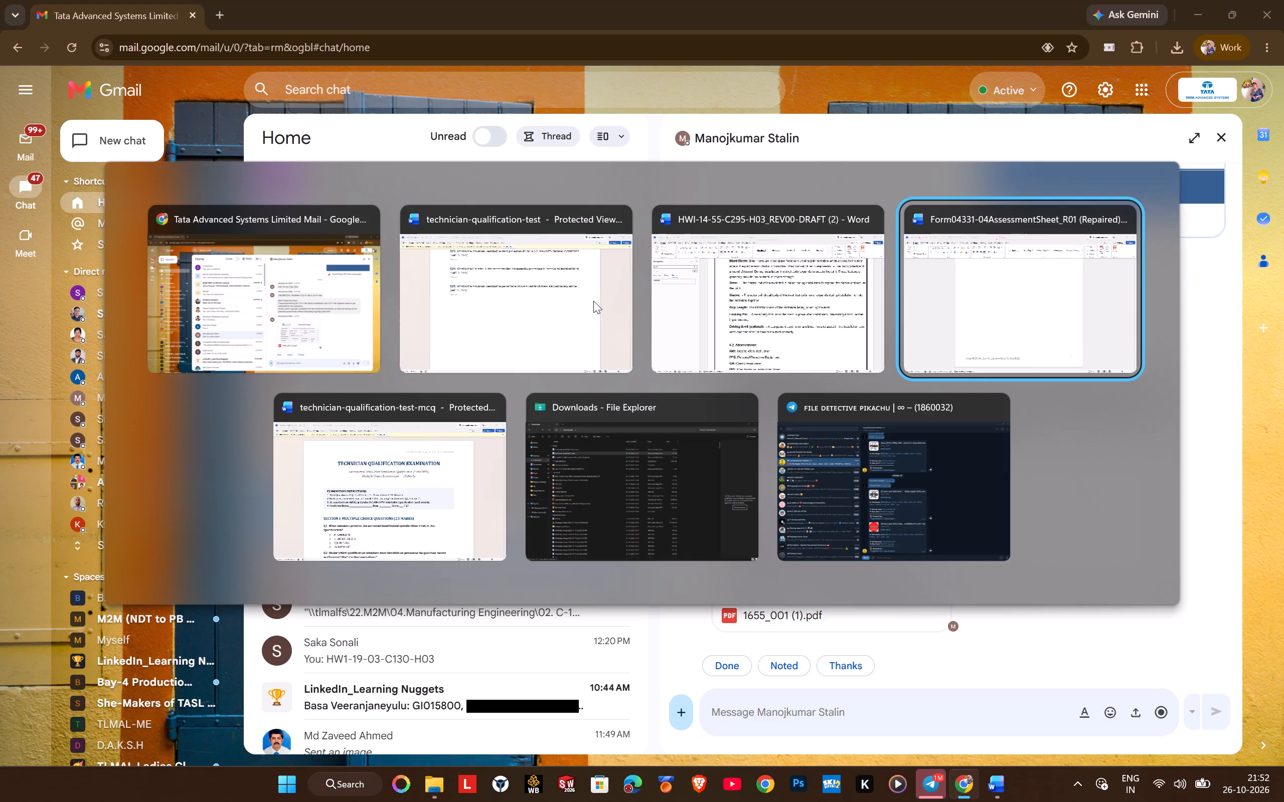
alt+click(738, 269)
scroll(738, 269, down, 5)
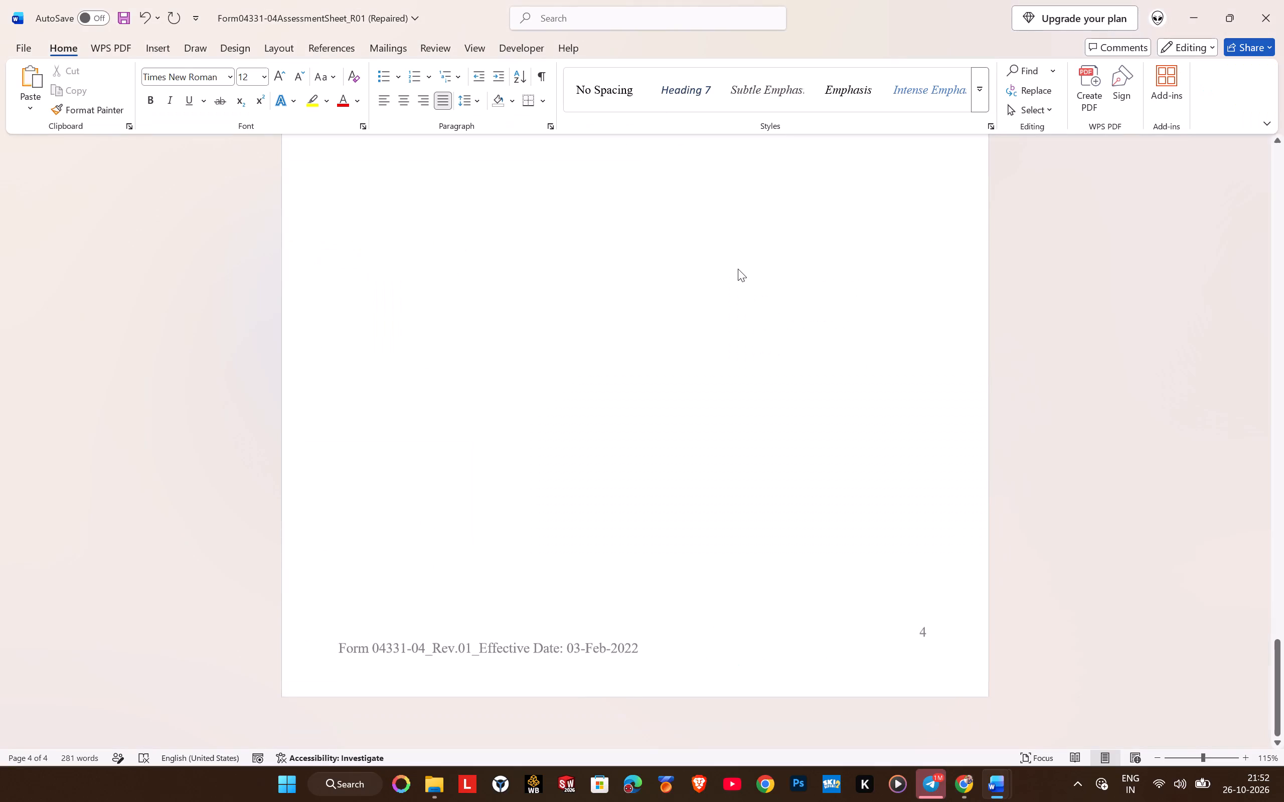
Switch to the HWI-14-55-C295-H03 draft and read from its purpose and scope to Figure 1 on blind rivet material configuration.
key(alt+Tab)
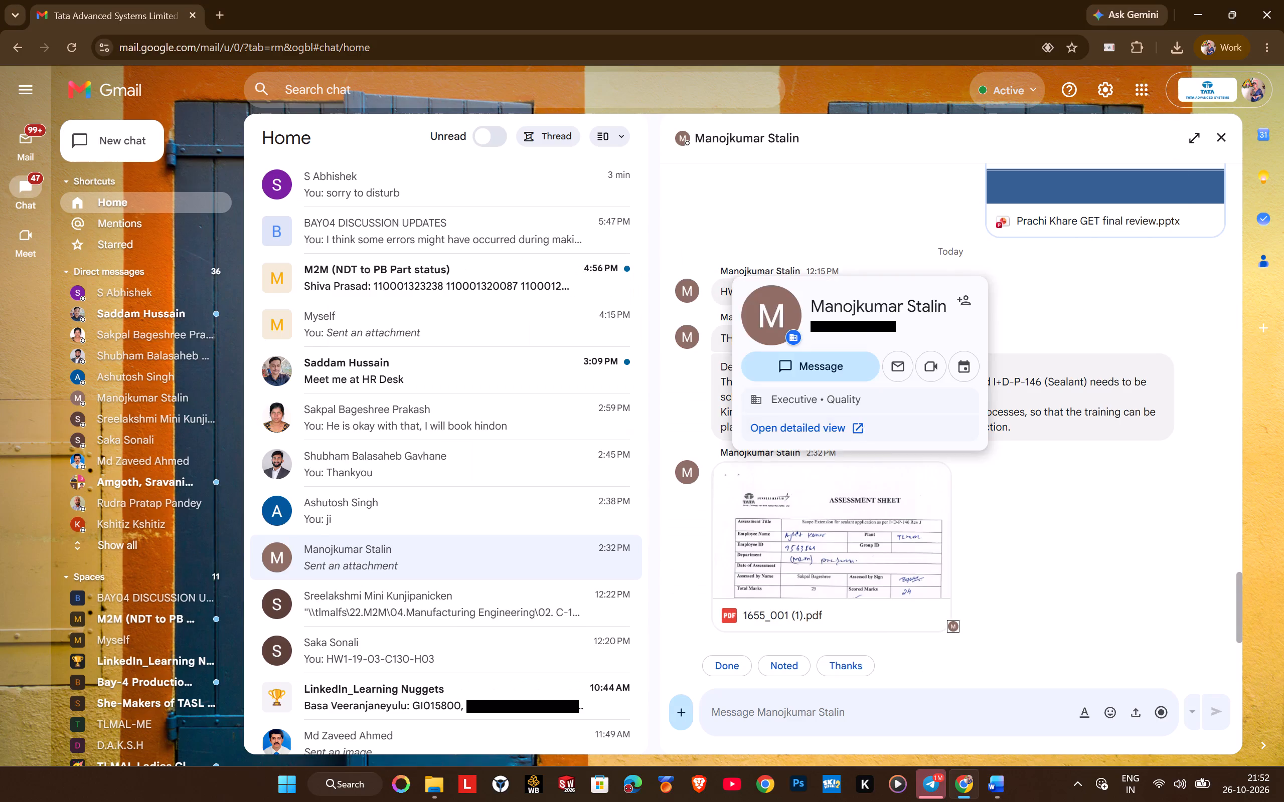
key(alt+Tab)
key(alt+Tab)
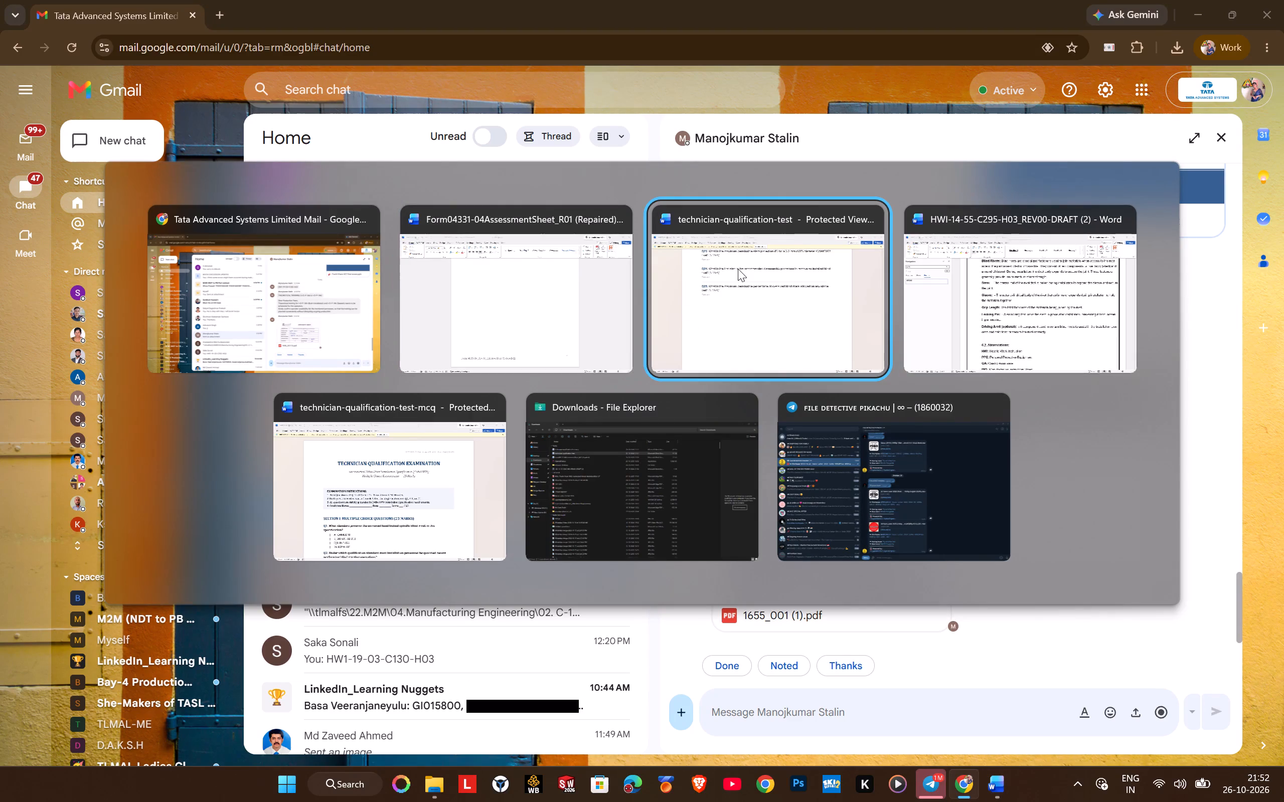
key(alt+Tab)
scroll(738, 269, down, 5)
scroll(738, 269, up, 18)
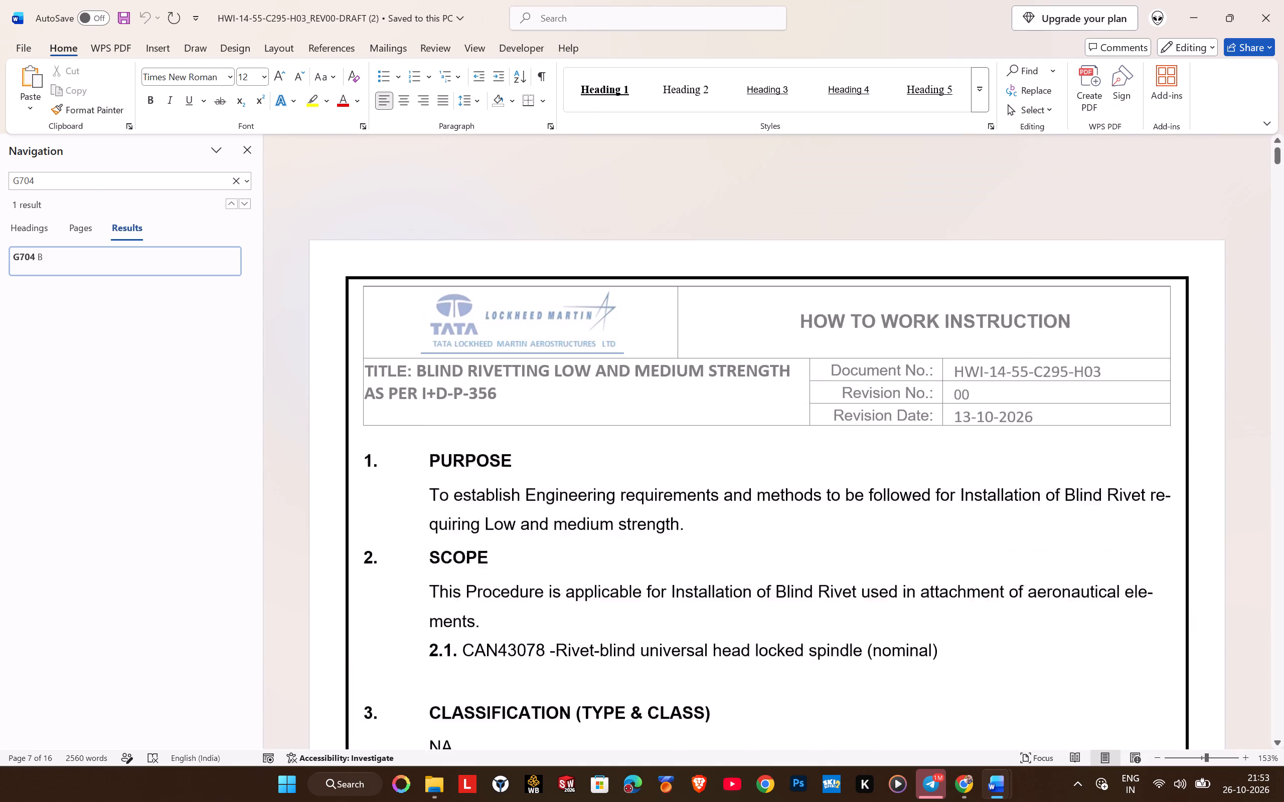
scroll(738, 269, down, 10)
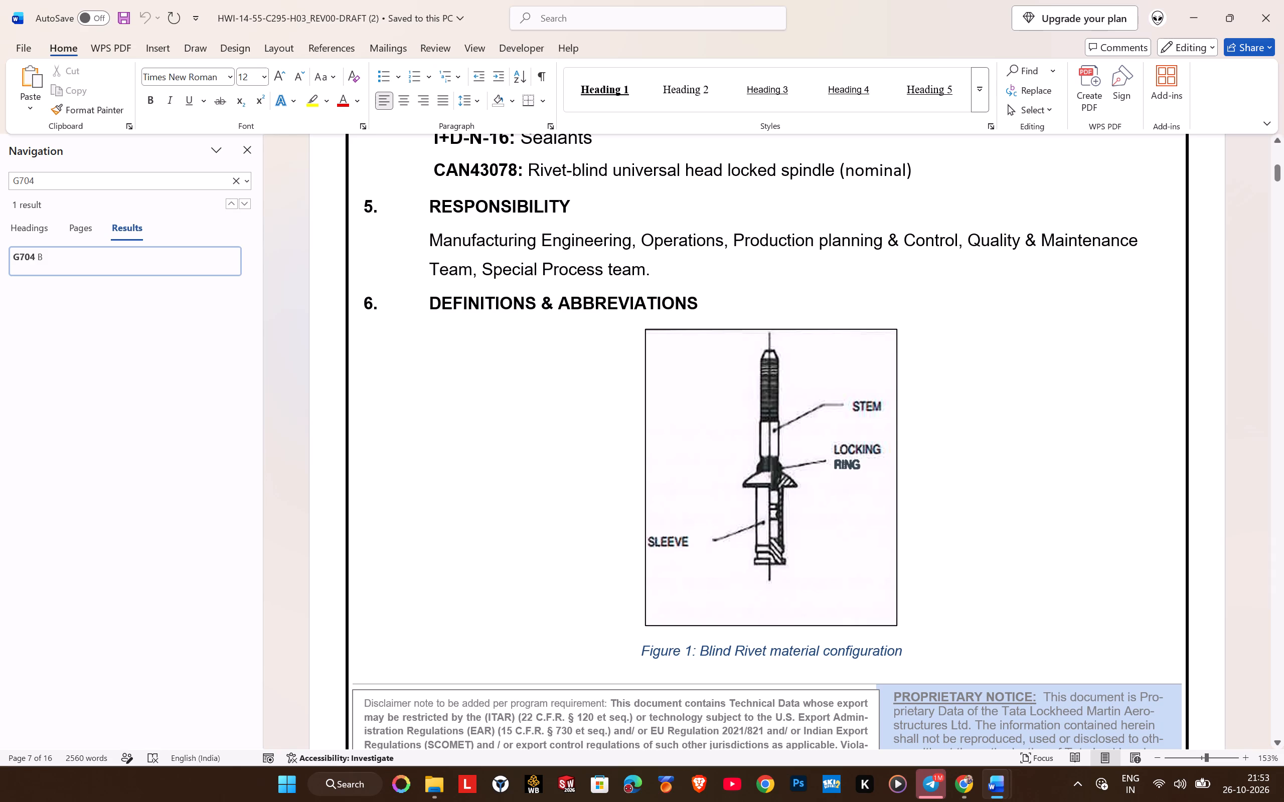
Switch from the HWI draft to a technician qualification test document.
key(alt+Tab)
key(alt+Tab)
key(alt+Tab)
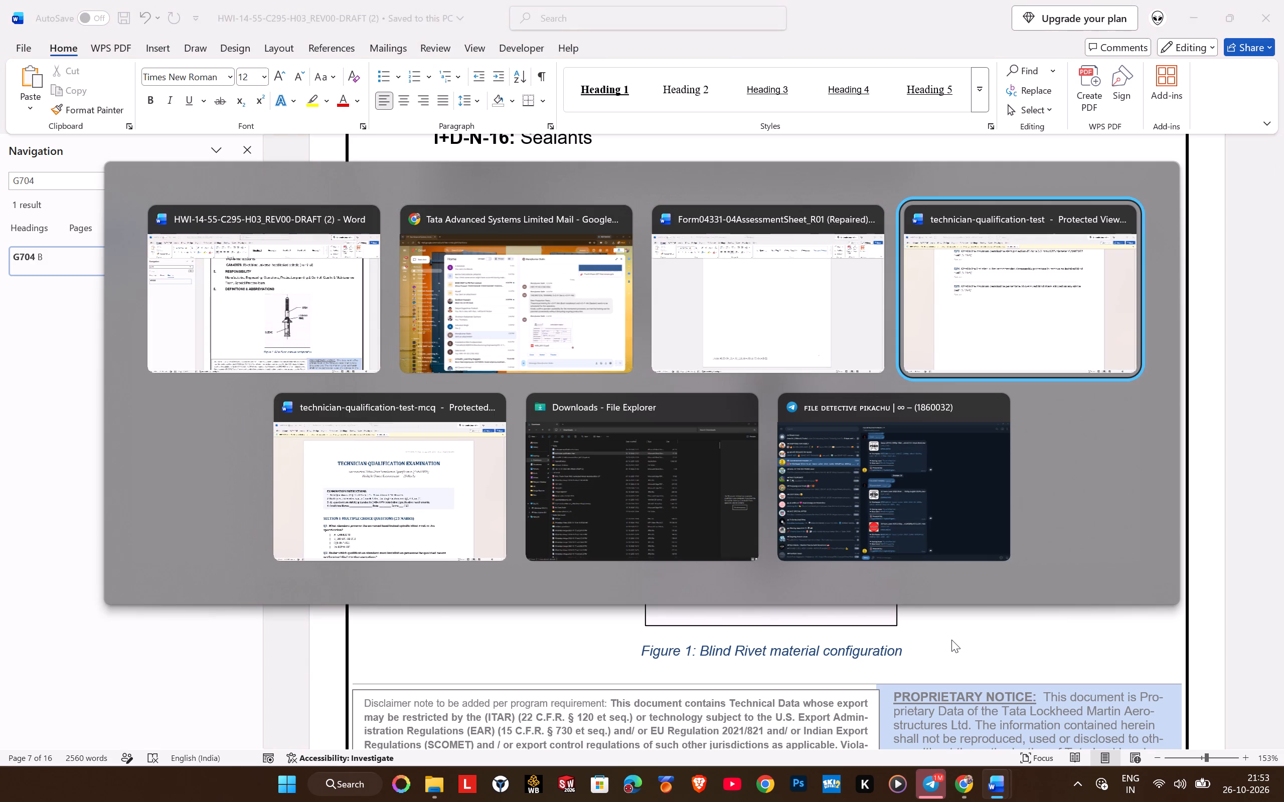
Check the blind rivet figure in the HWI-14-55-C295-H03 work instruction, then add an indented, unlettered line below Que. 12's options in the assessment sheet.
alt+click(279, 307)
key(alt+Tab)
key(alt+Tab)
key(alt+Tab)
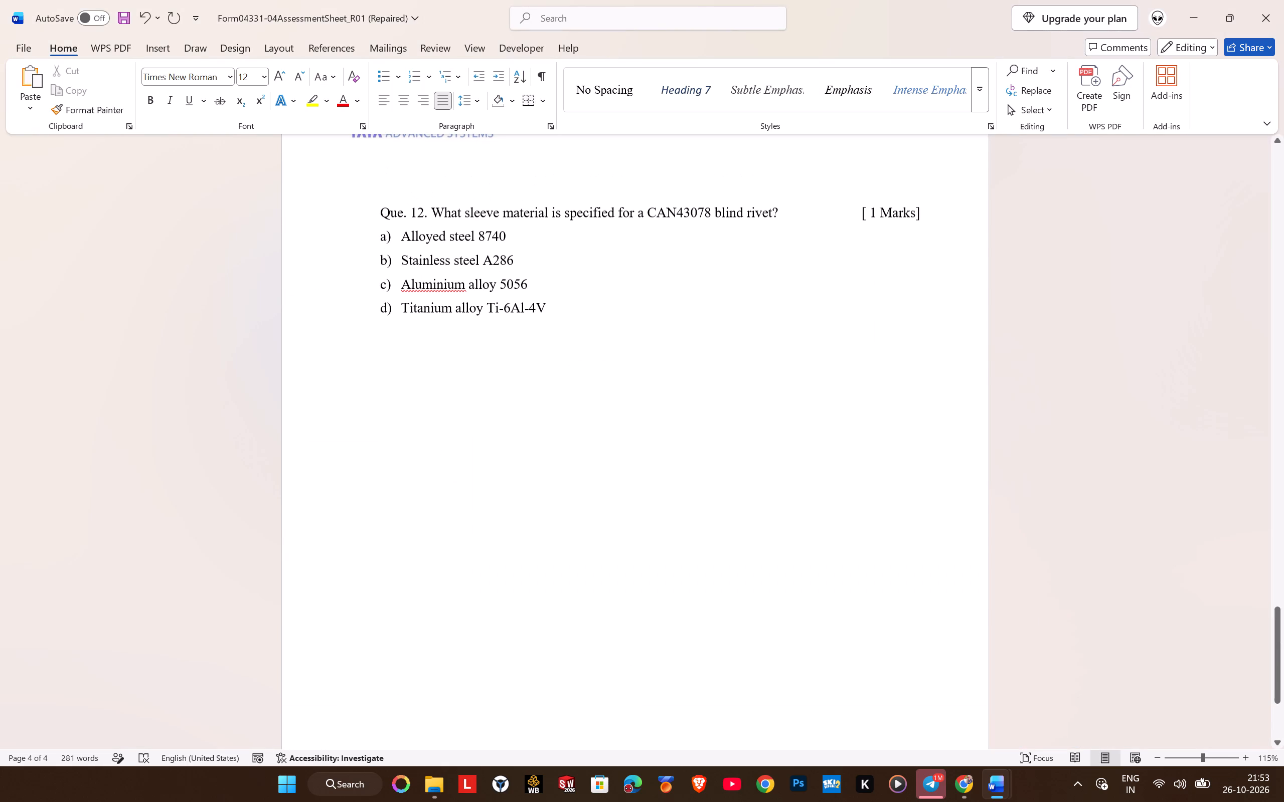
click(478, 400)
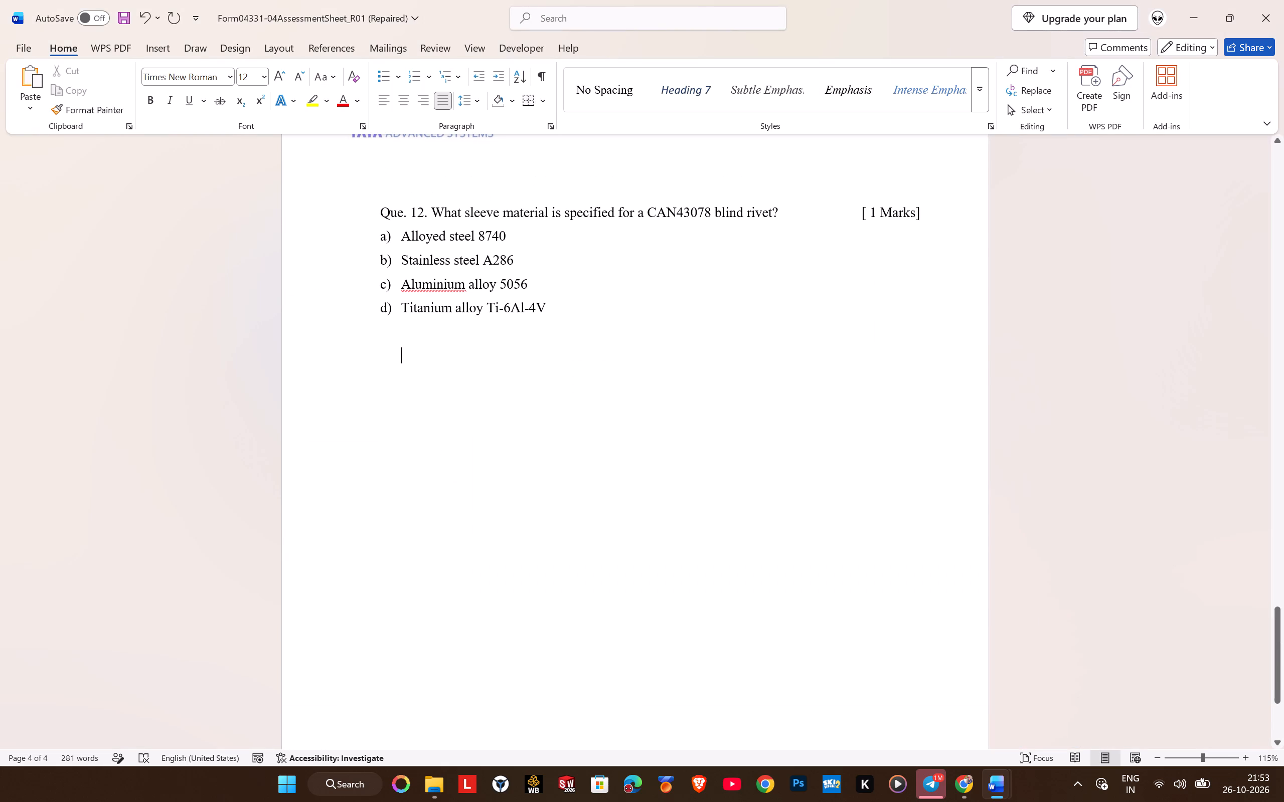
click(583, 313)
key(Return)
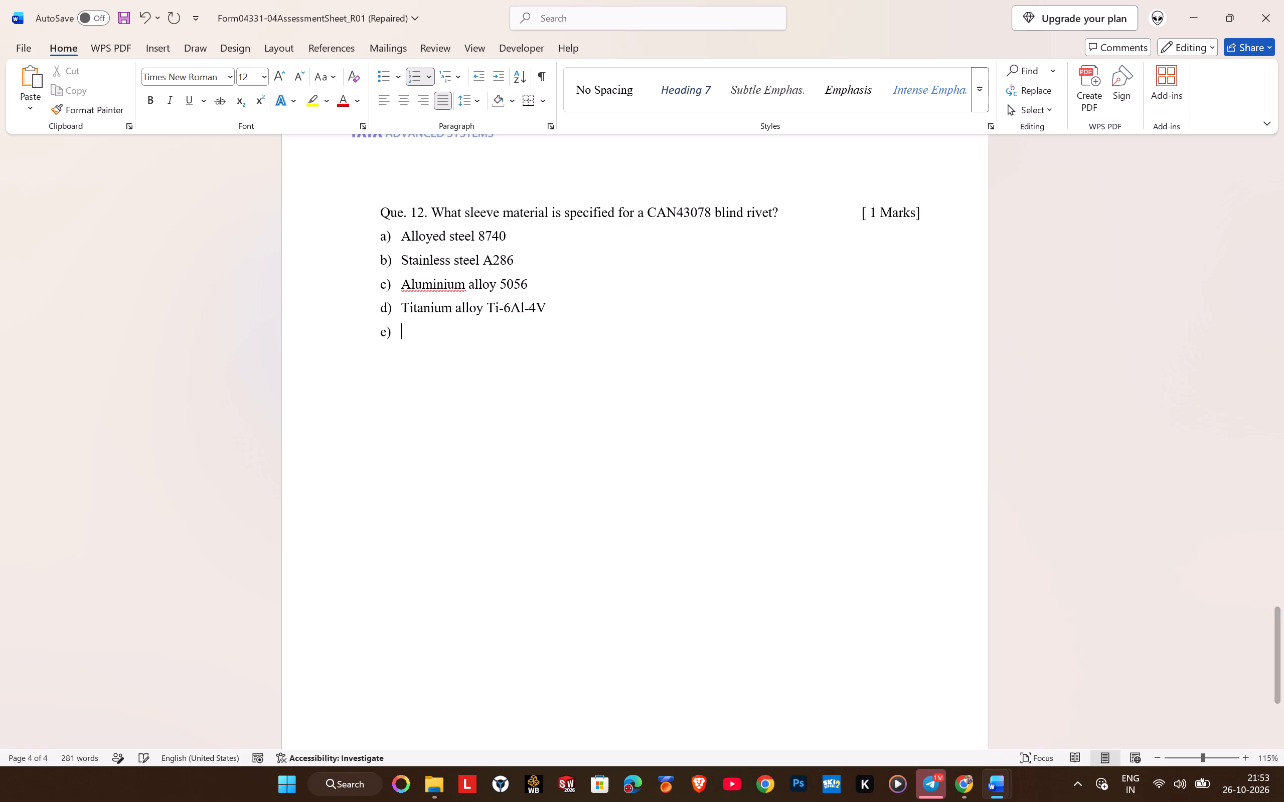
key(BackSpace)
key(Return)
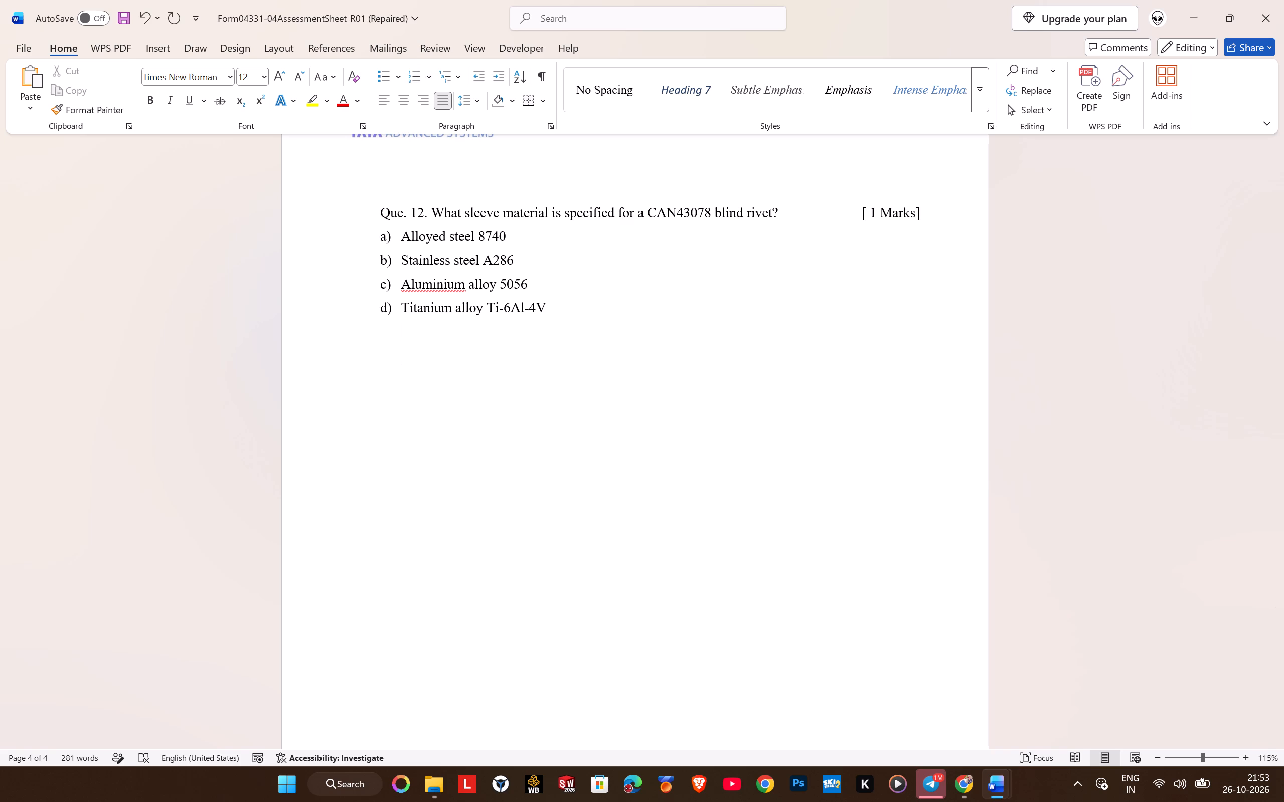
key(Tab)
key(BackSpace)
key(BackSpace)
key(BackSpace)
key(Tab)
Enter the new question text "Que. 13. Draw Blind Rivet material configuration".
text(13.)
key(space)
key(d)
text(raw)
key(space)
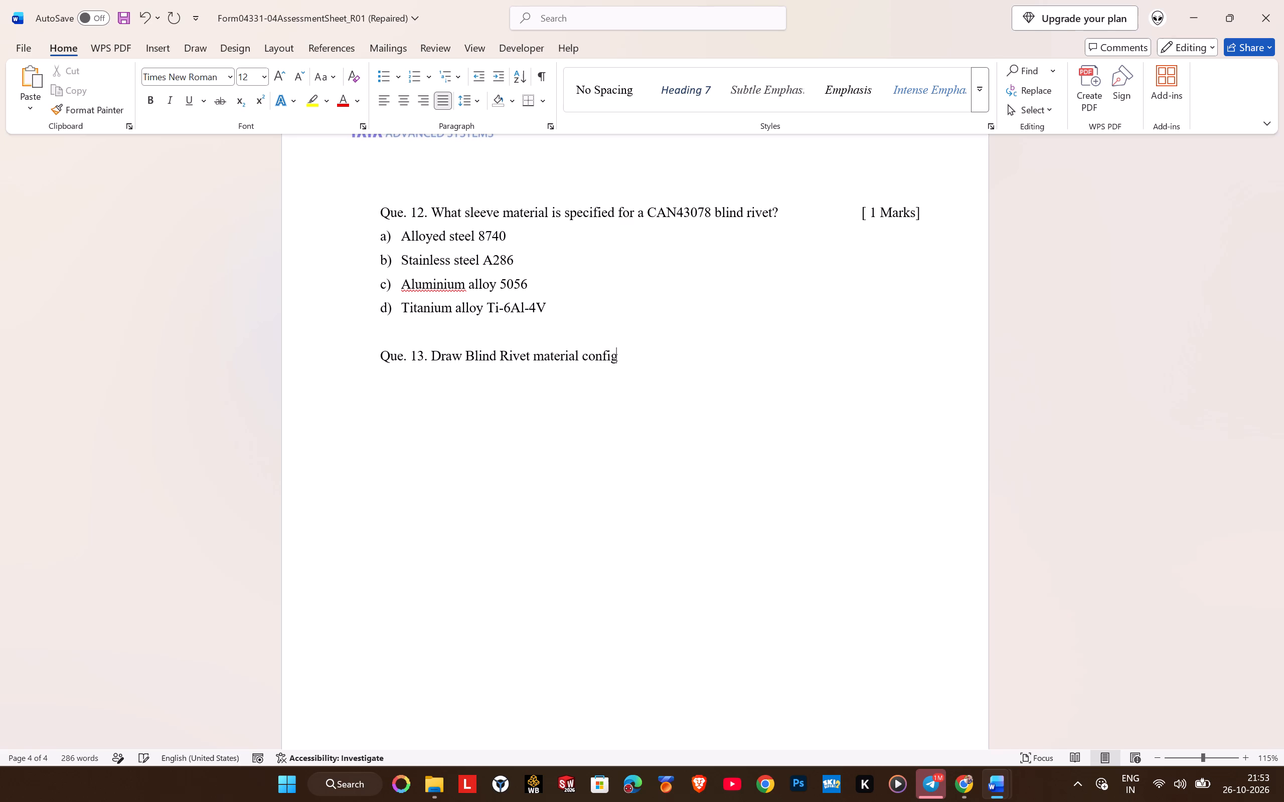
Copy CAN43078 from the HWI-14-55-C295-H03 work instruction and insert "- CAN43078" after "Blind Rivet" in Que. 13, matching the surrounding text format.
key(alt+Tab)
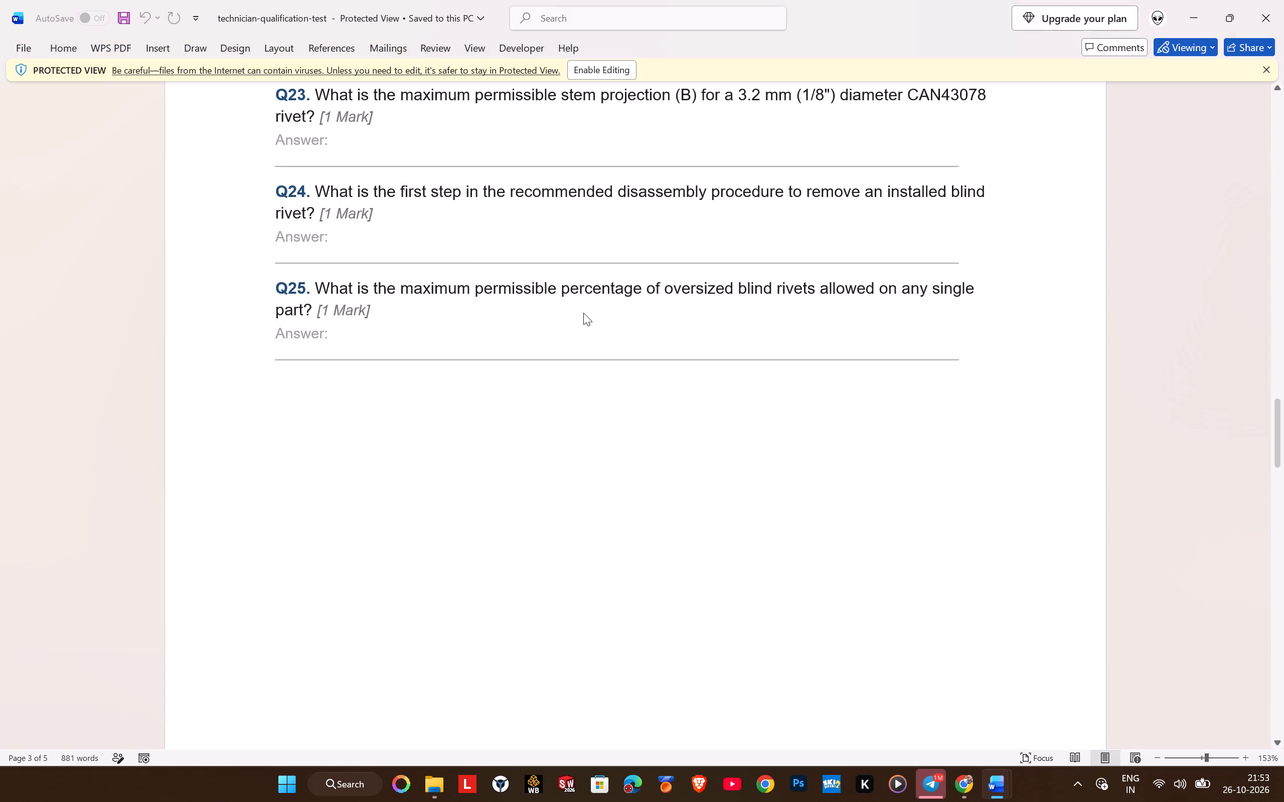
key(alt+Tab)
key(alt+Tab)
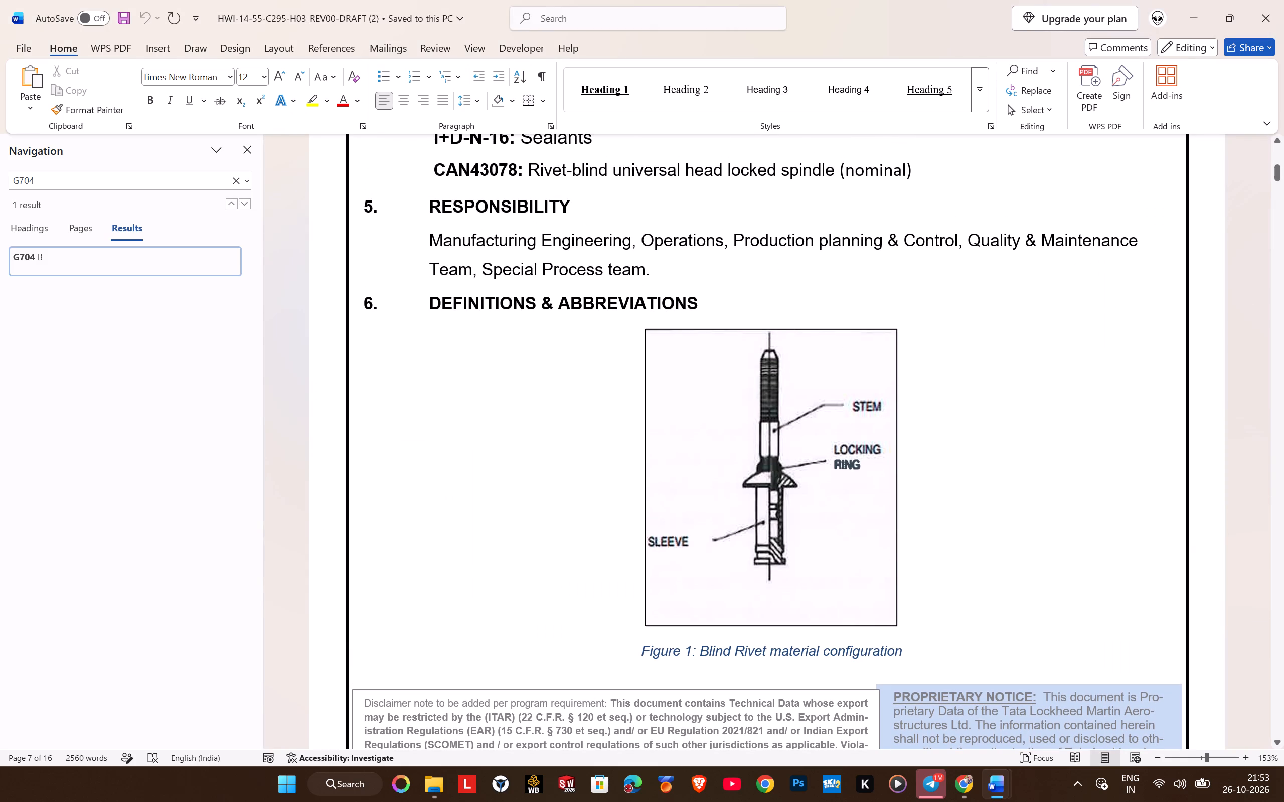
drag(514, 169, 428, 172)
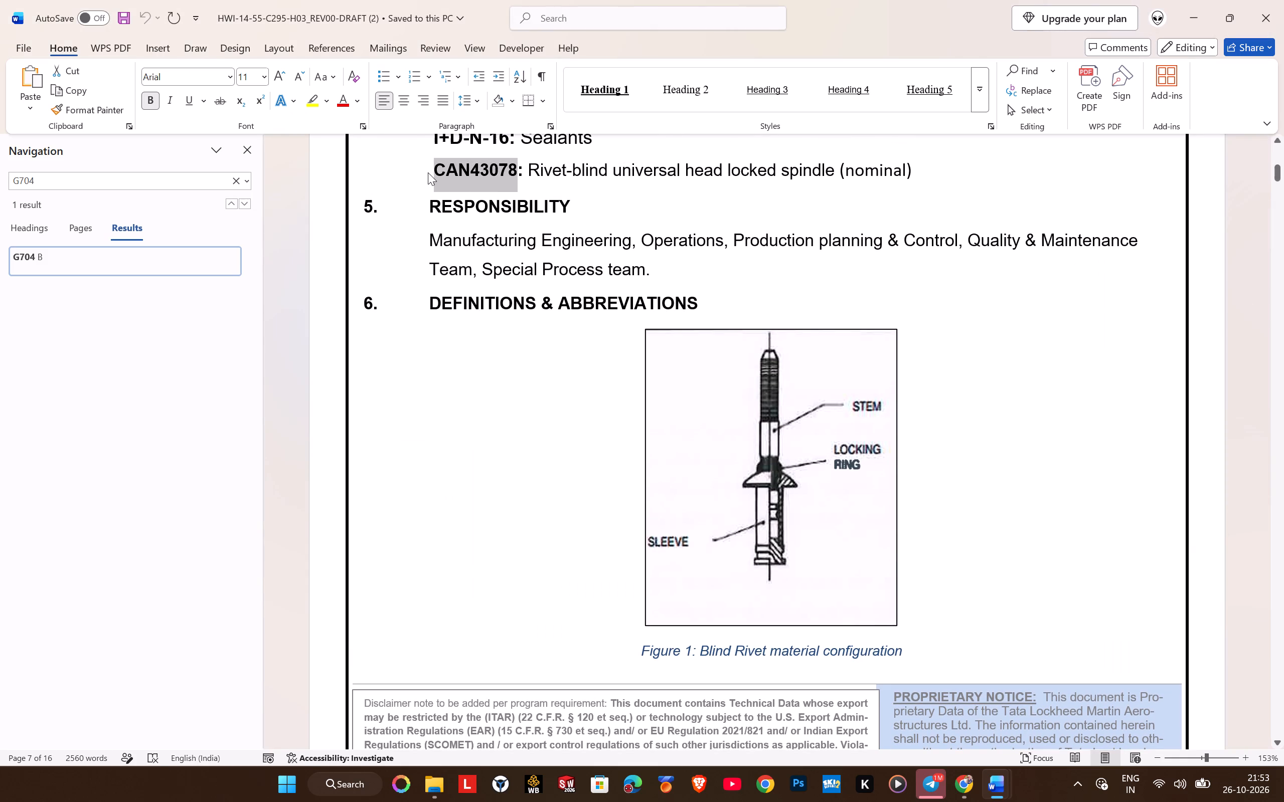
key(ctrl+c)
key(alt+Tab)
key(alt+Tab)
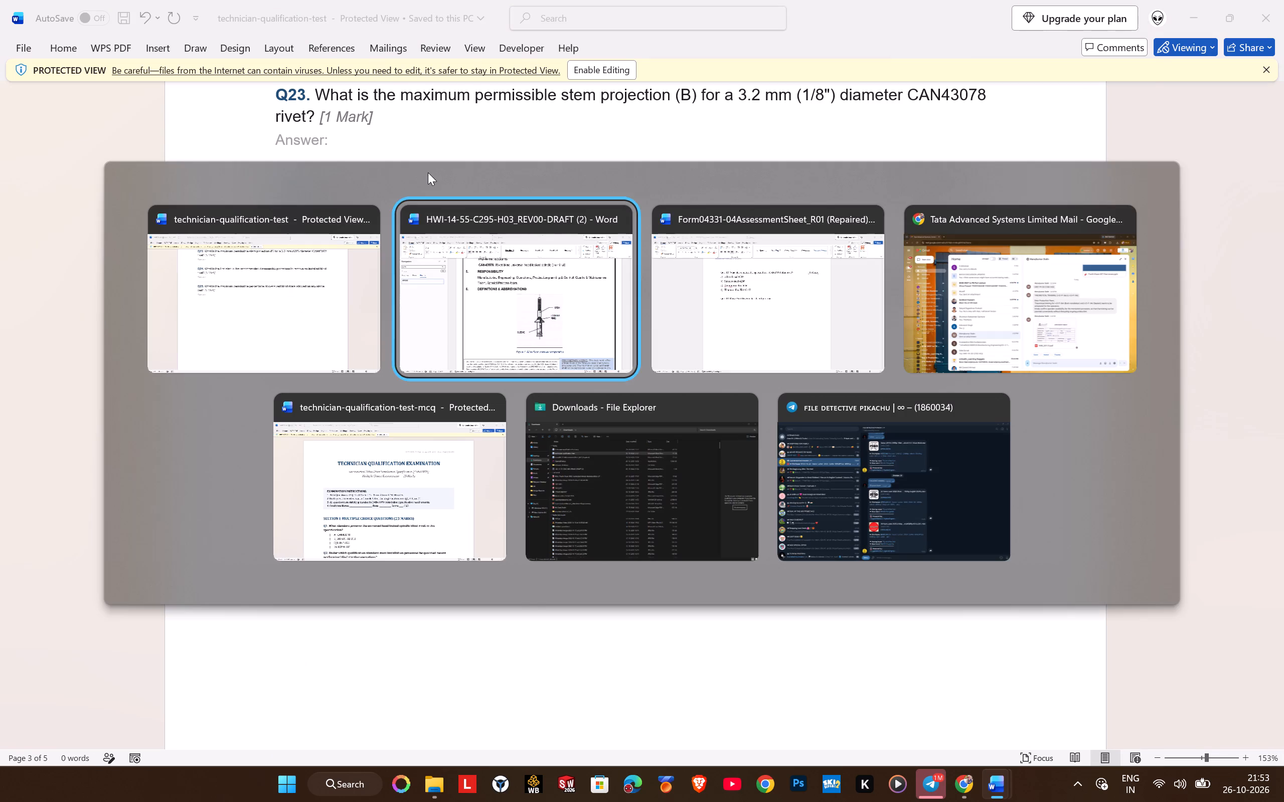
key(alt+Tab)
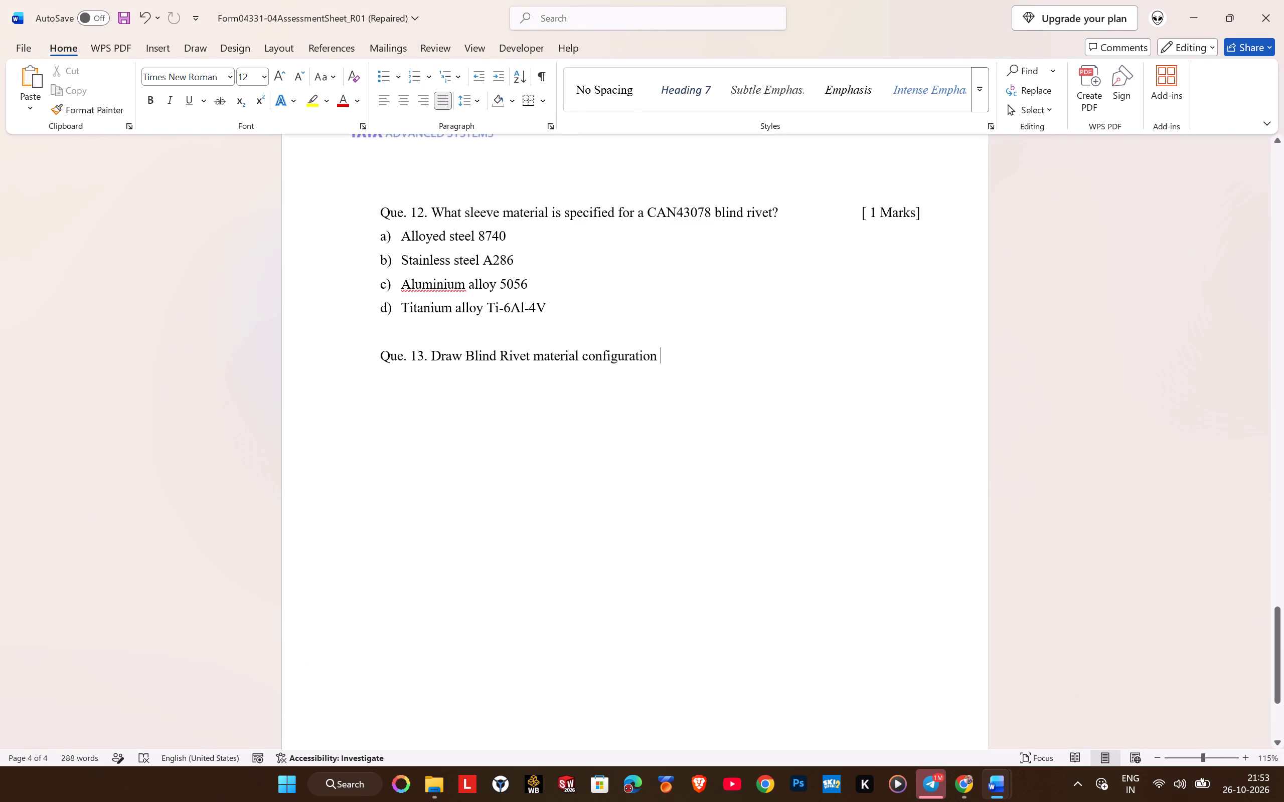
click(532, 357)
text(-)
key(space)
key(ctrl+v)
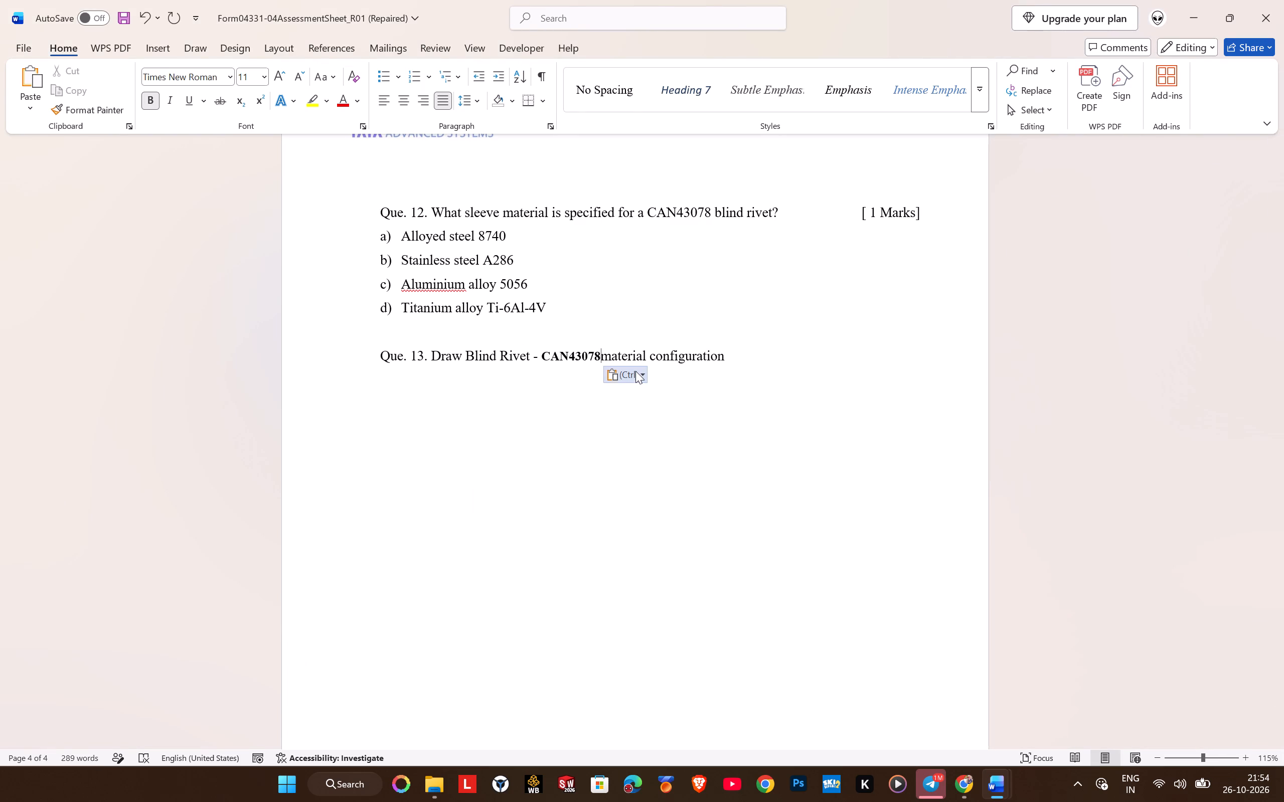
click(635, 371)
click(700, 410)
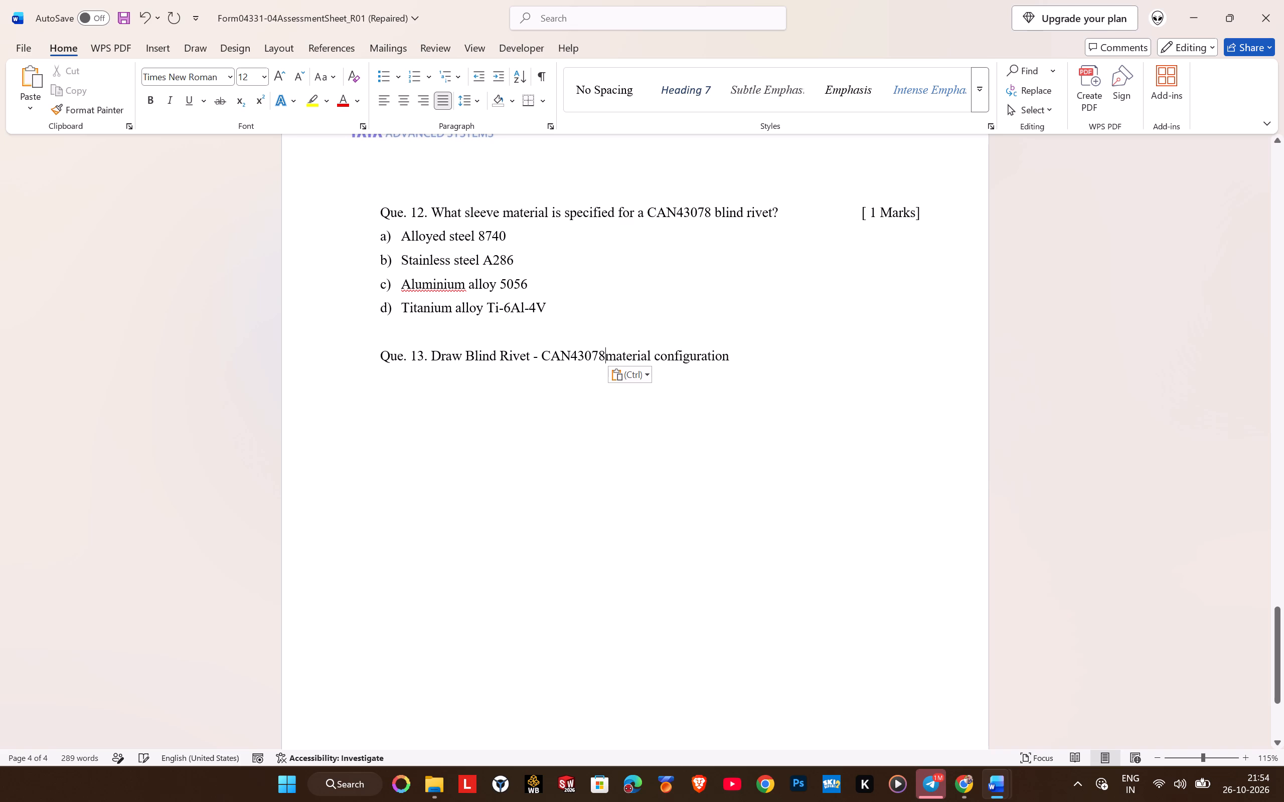
key(space)
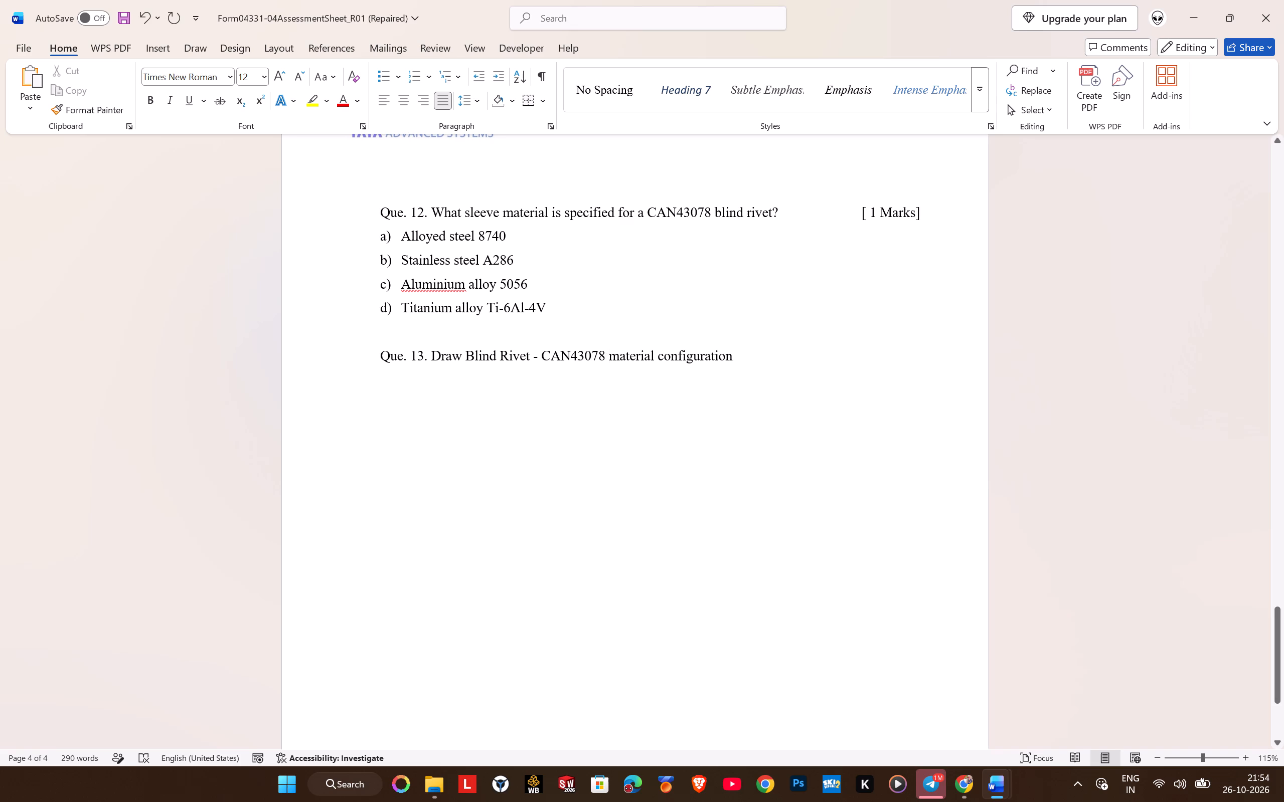
Finish the Que. 13 sentence with "diagram." after "material configuration".
click(753, 357)
text(diagram)
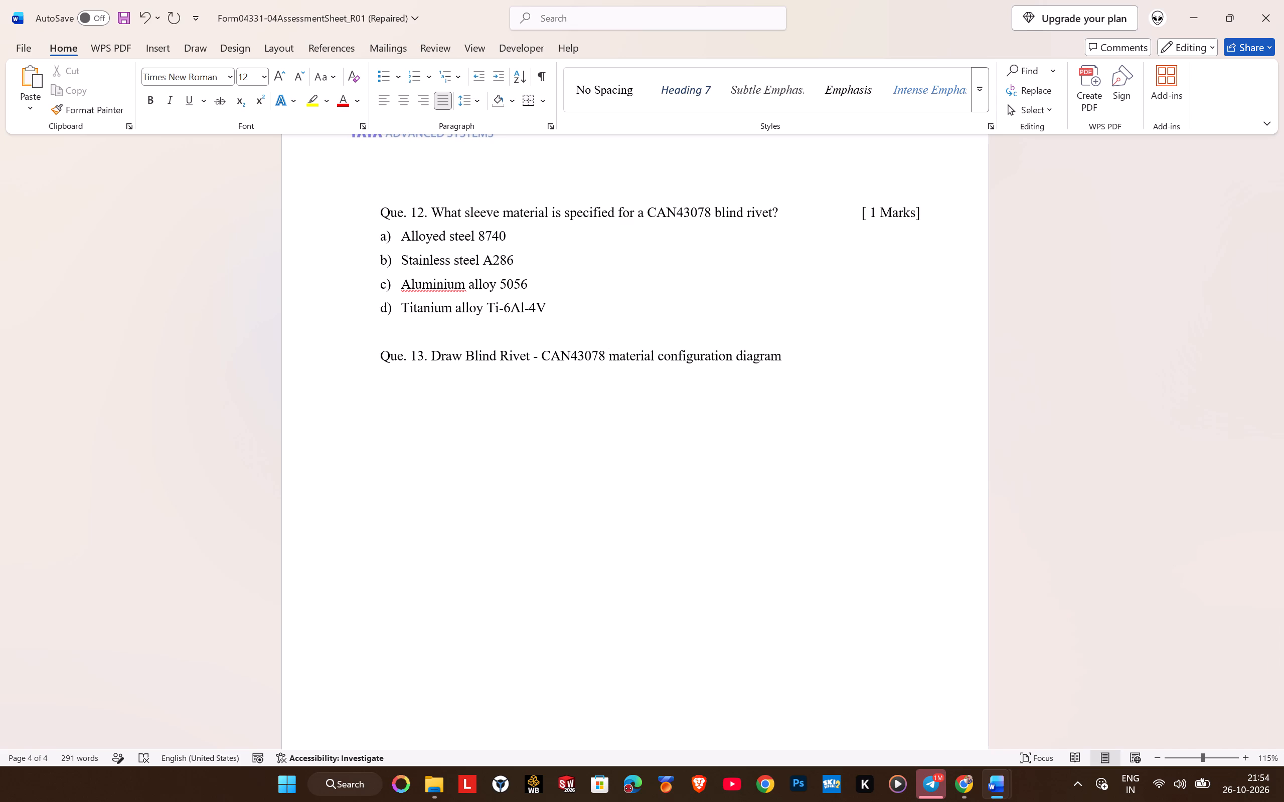
text(.)
Add the marks label "[ 4 Marks]" at the end of Que. 13, spaced to line up with the Que. 12 label.
key(space)
key(space)
key(space)
key(space)
key(space)
key(space)
key(space)
key(space)
key(space)
key(space)
key(space)
key(space)
key(space)
key(space)
key(space)
key(space)
key(space)
key(space)
key(space)
key(space)
key(space)
text([)
key(space)
text(4)
key(space)
text(])
key(space)
Switch to the HWI-14-55-C295-H03 work instruction and review the safety, general and technical requirements, including the rivet material and grip tables.
key(alt+Tab)
key(alt+Tab)
key(alt+Tab)
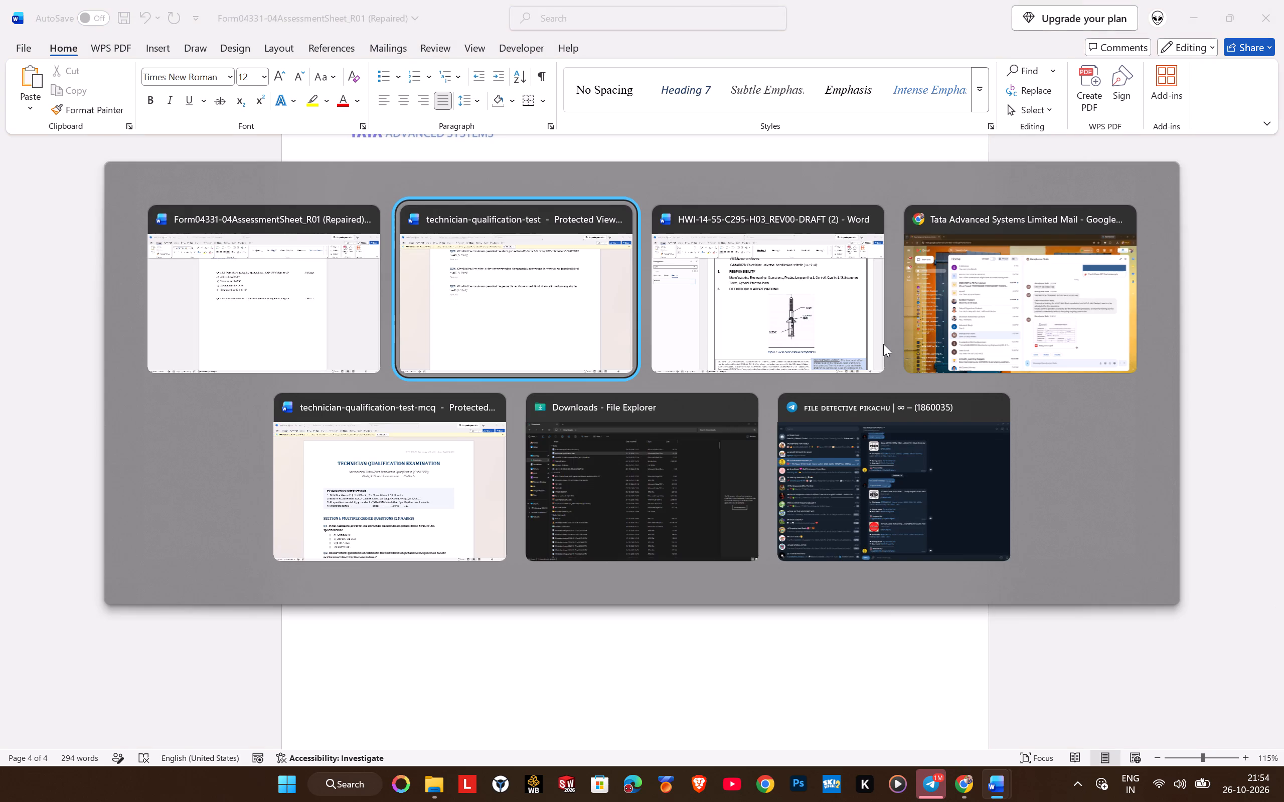
key(alt+Tab)
key(alt+Tab)
key(alt+Tab)
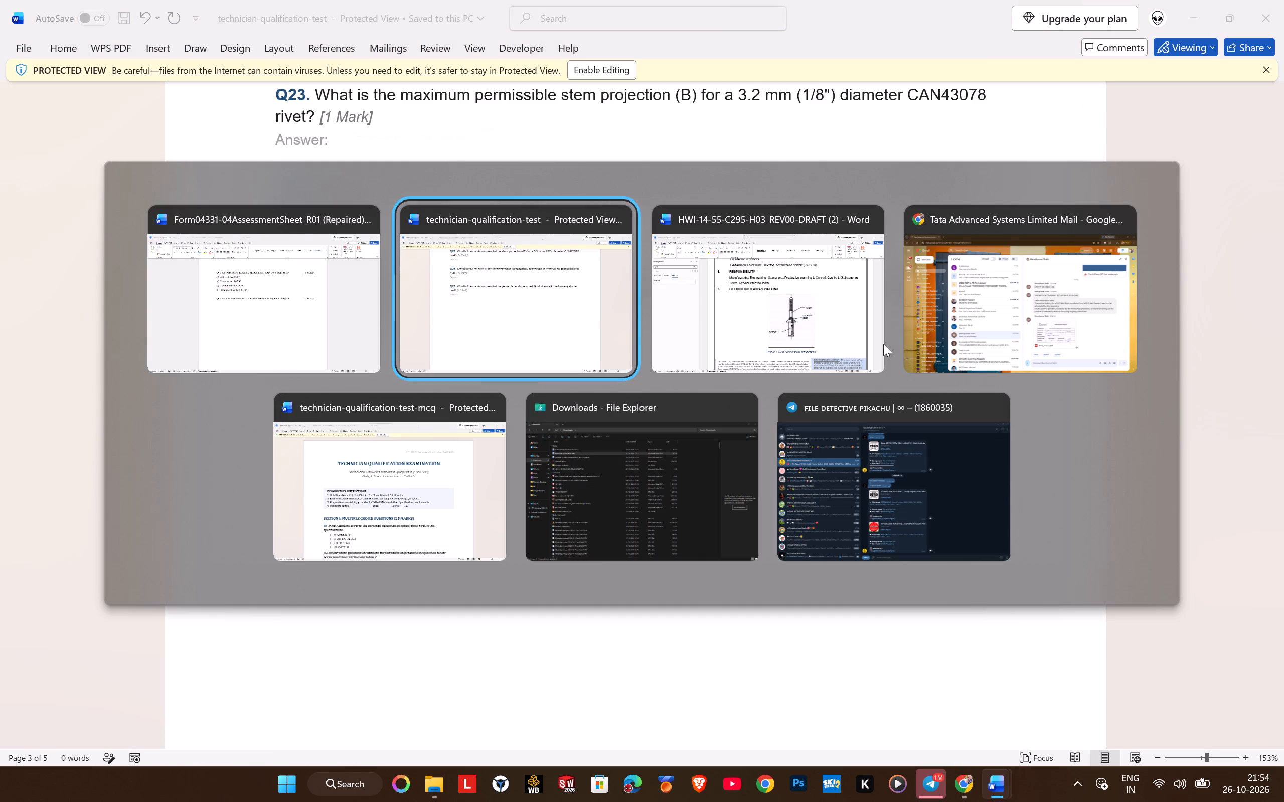
key(alt+Tab)
key(alt+Tab)
alt+click(693, 277)
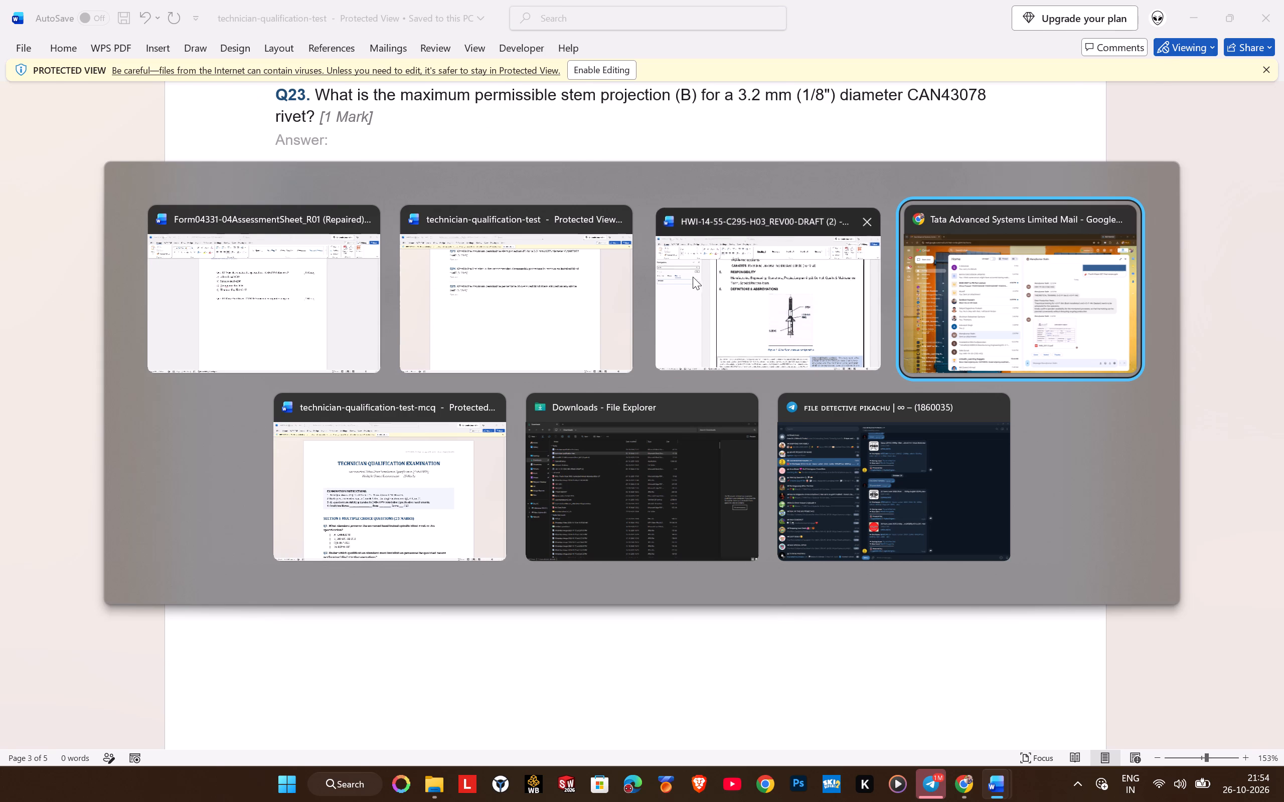
scroll(705, 450, down, 5)
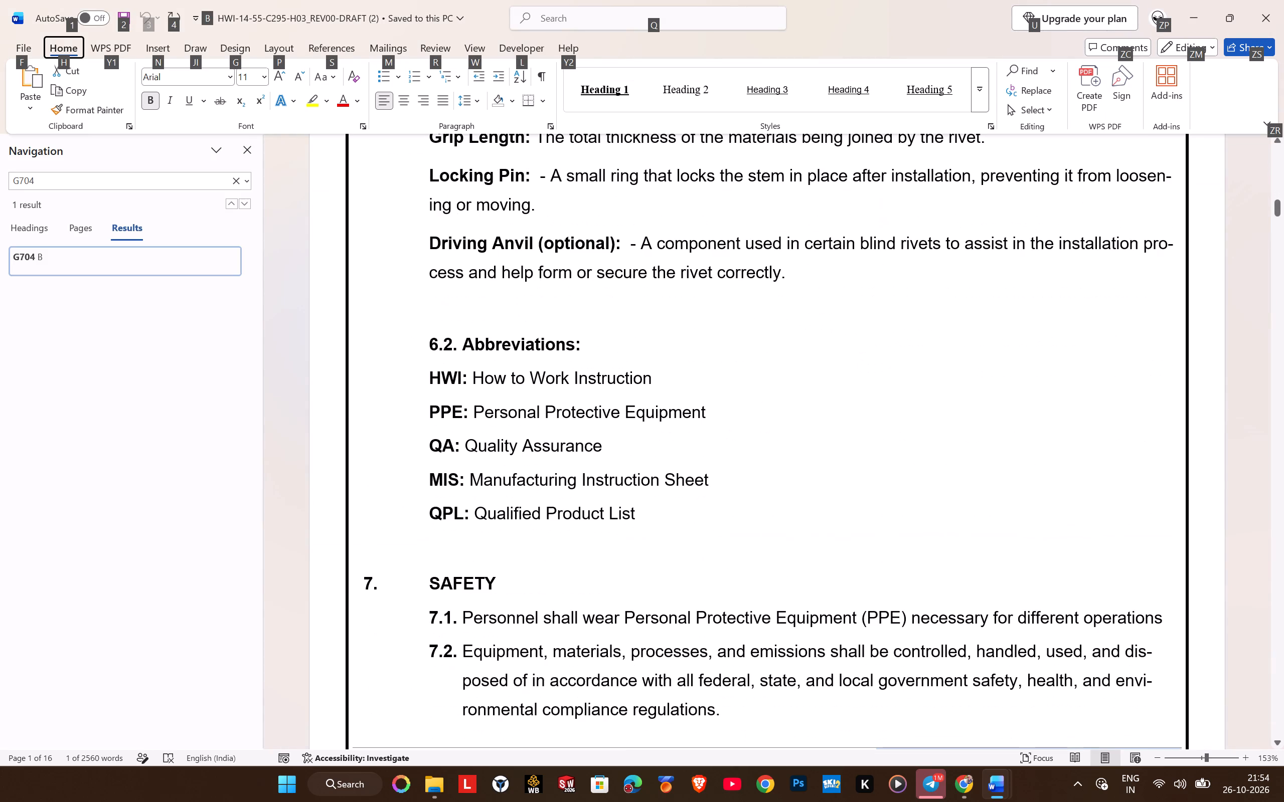
click(705, 450)
scroll(705, 450, down, 9)
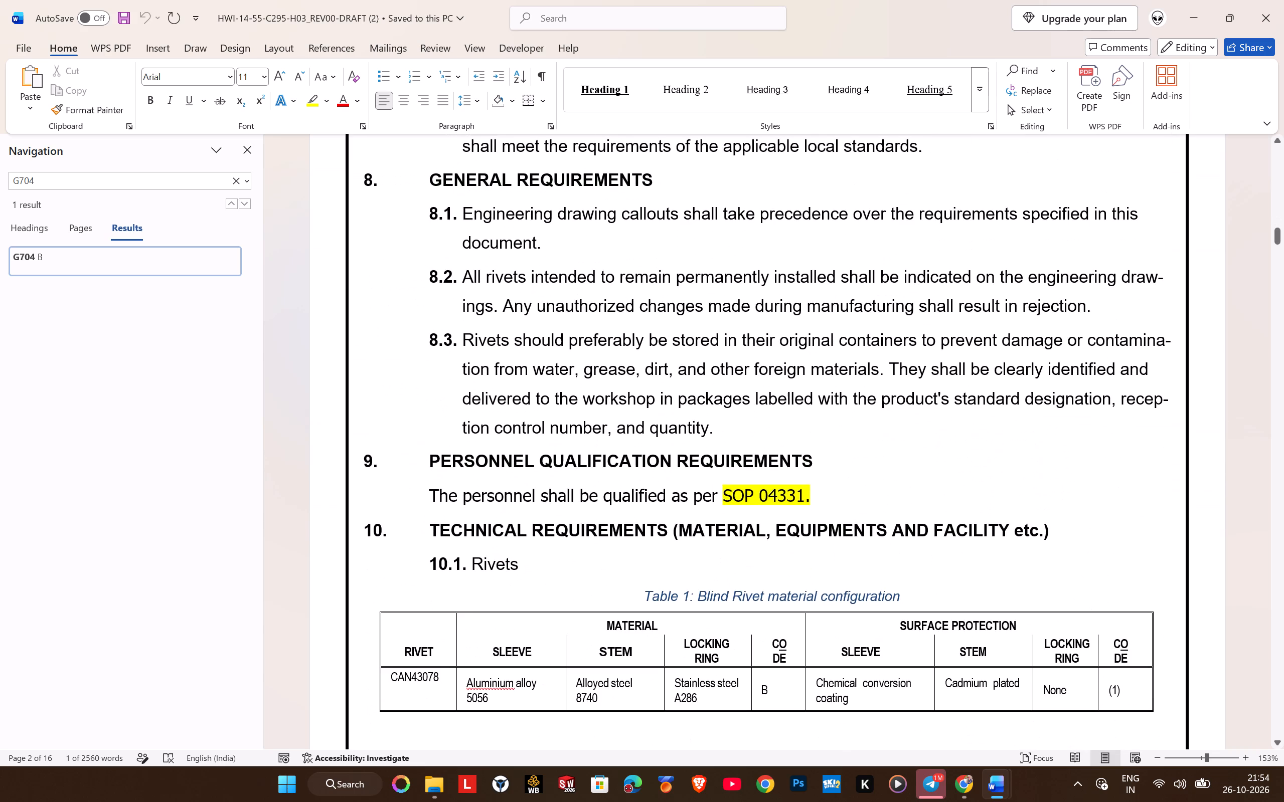
scroll(705, 450, down, 1)
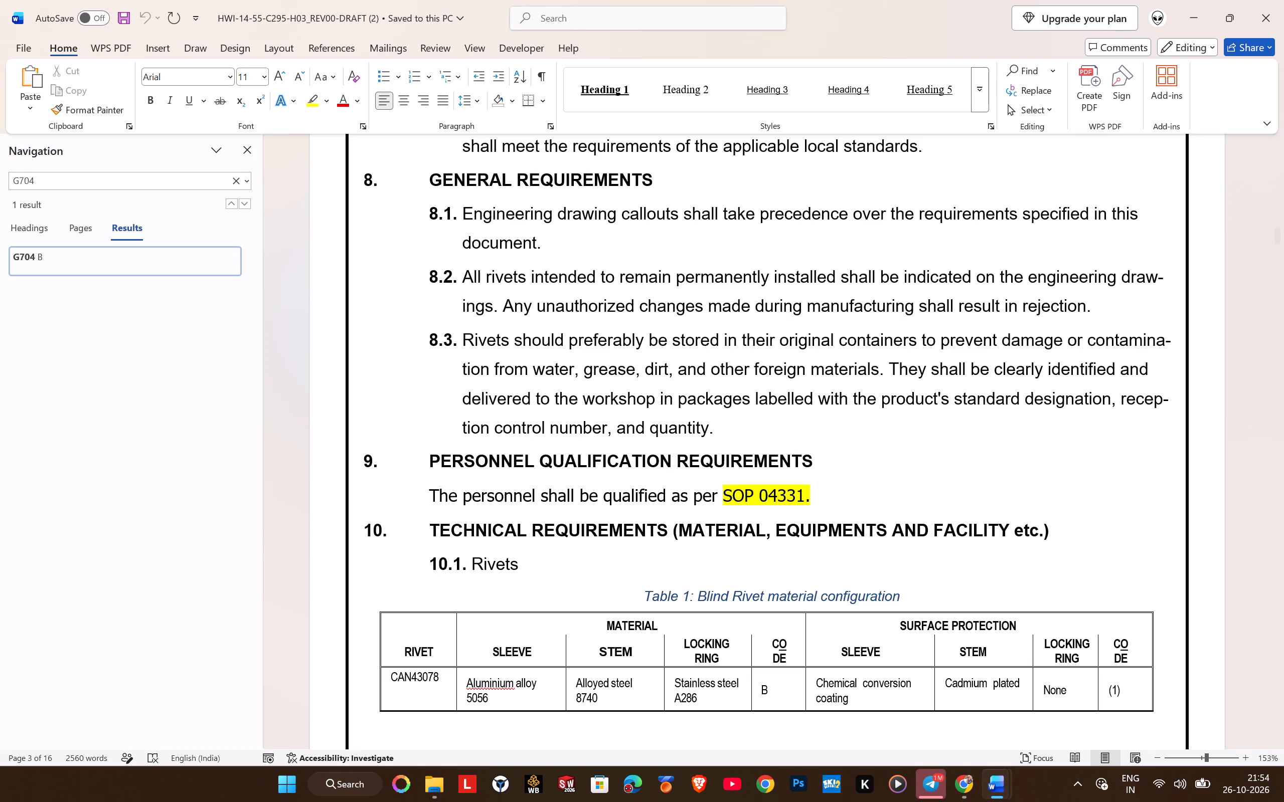
scroll(705, 450, down, 4)
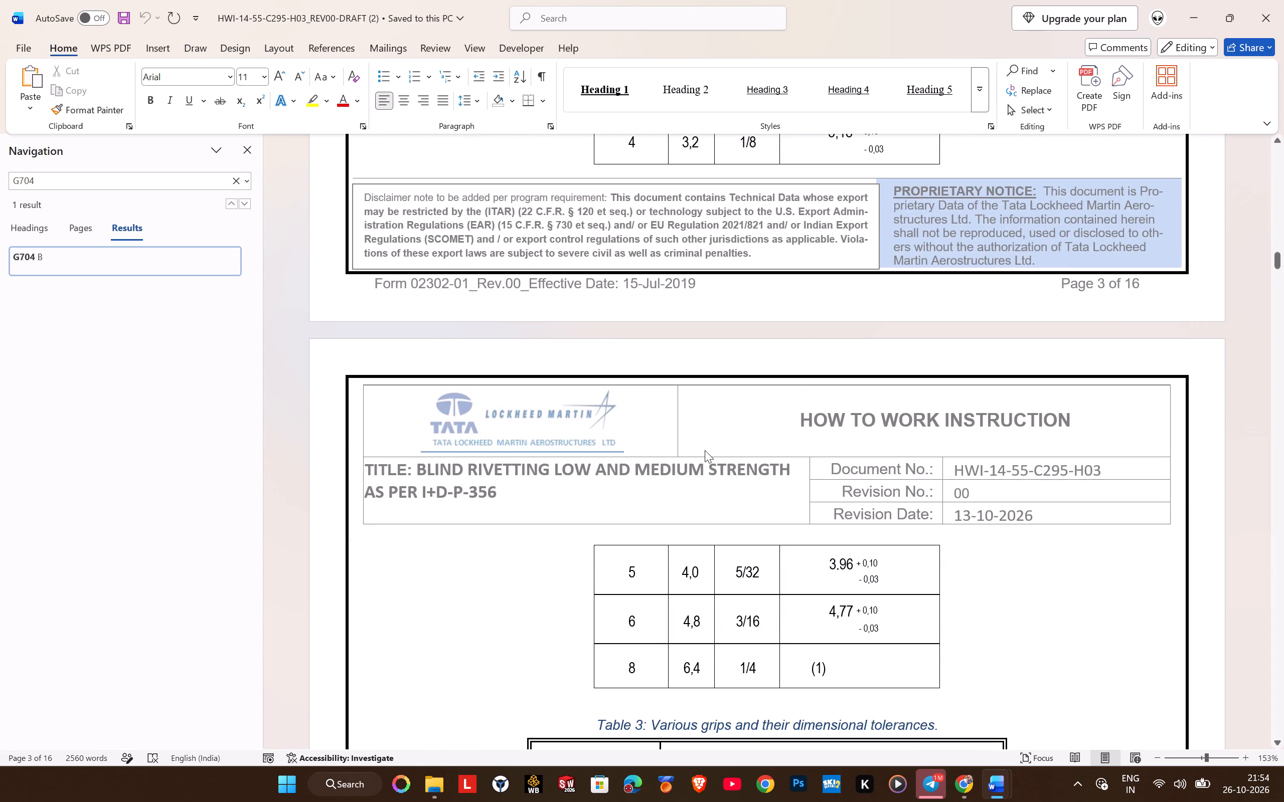
scroll(705, 450, down, 5)
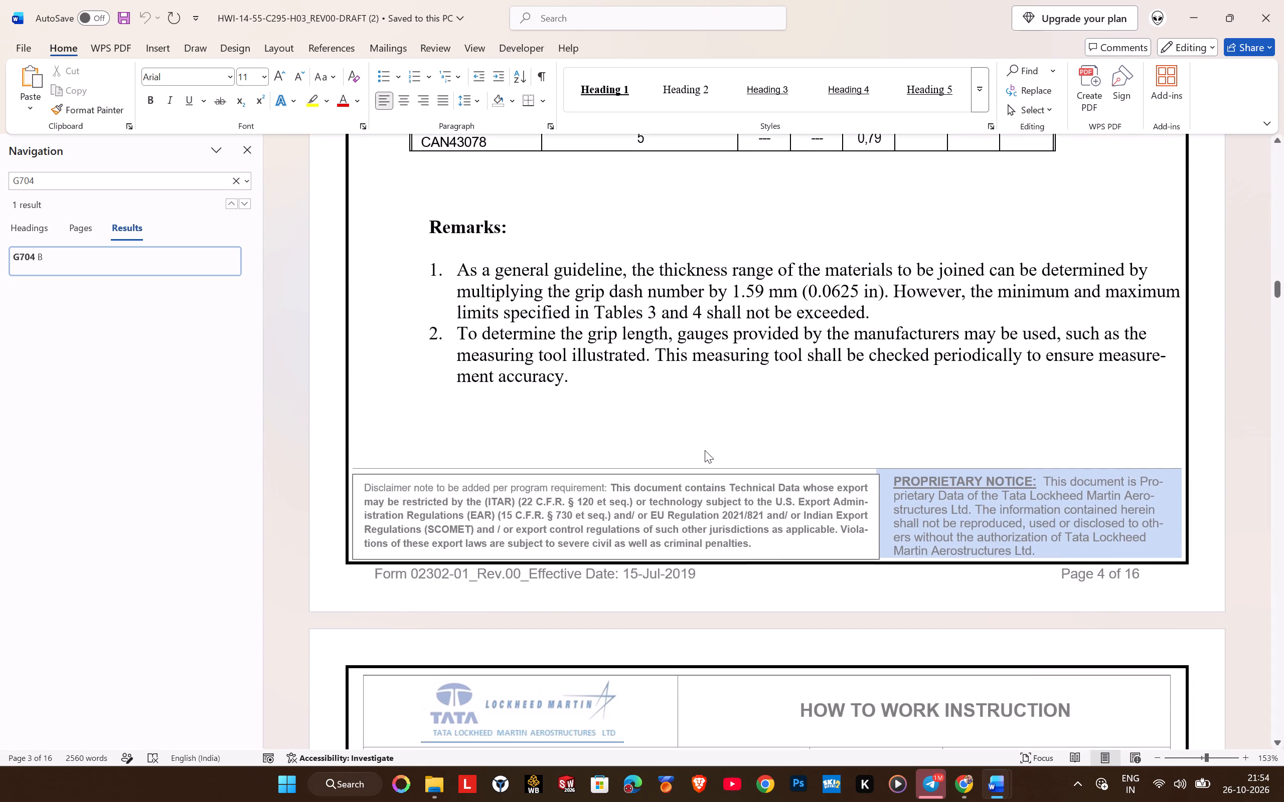
scroll(705, 450, down, 4)
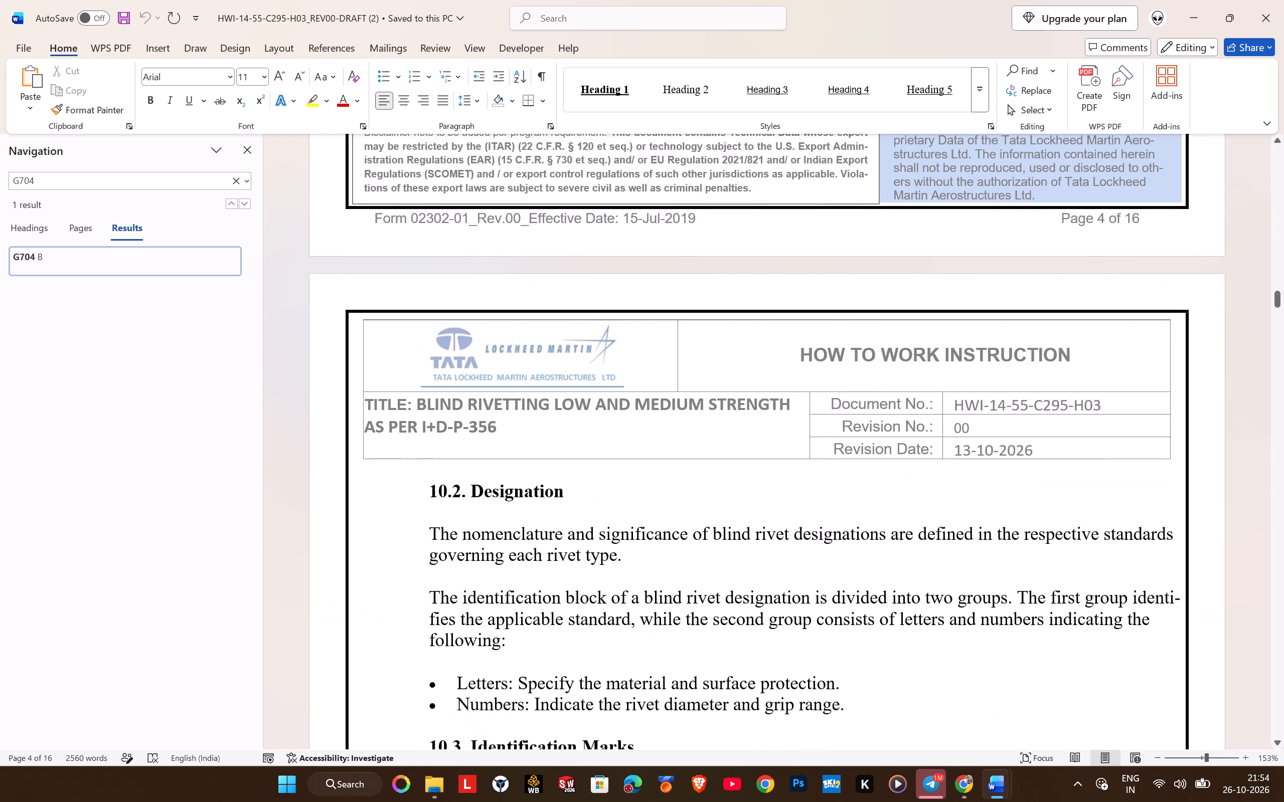
Review the work instruction's sections on rivet designation, identification marks, limitations and arrangement of fasteners for further question material.
scroll(705, 450, down, 1)
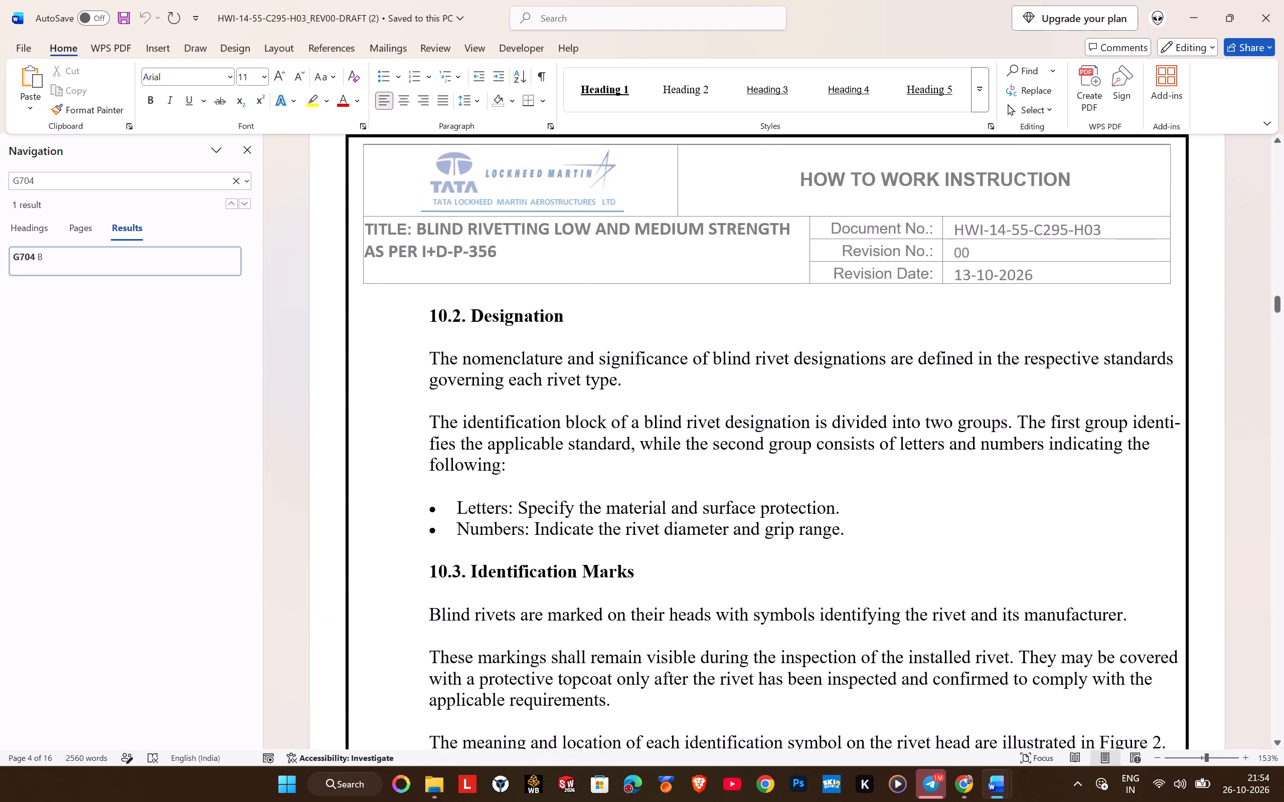
scroll(743, 538, down, 1)
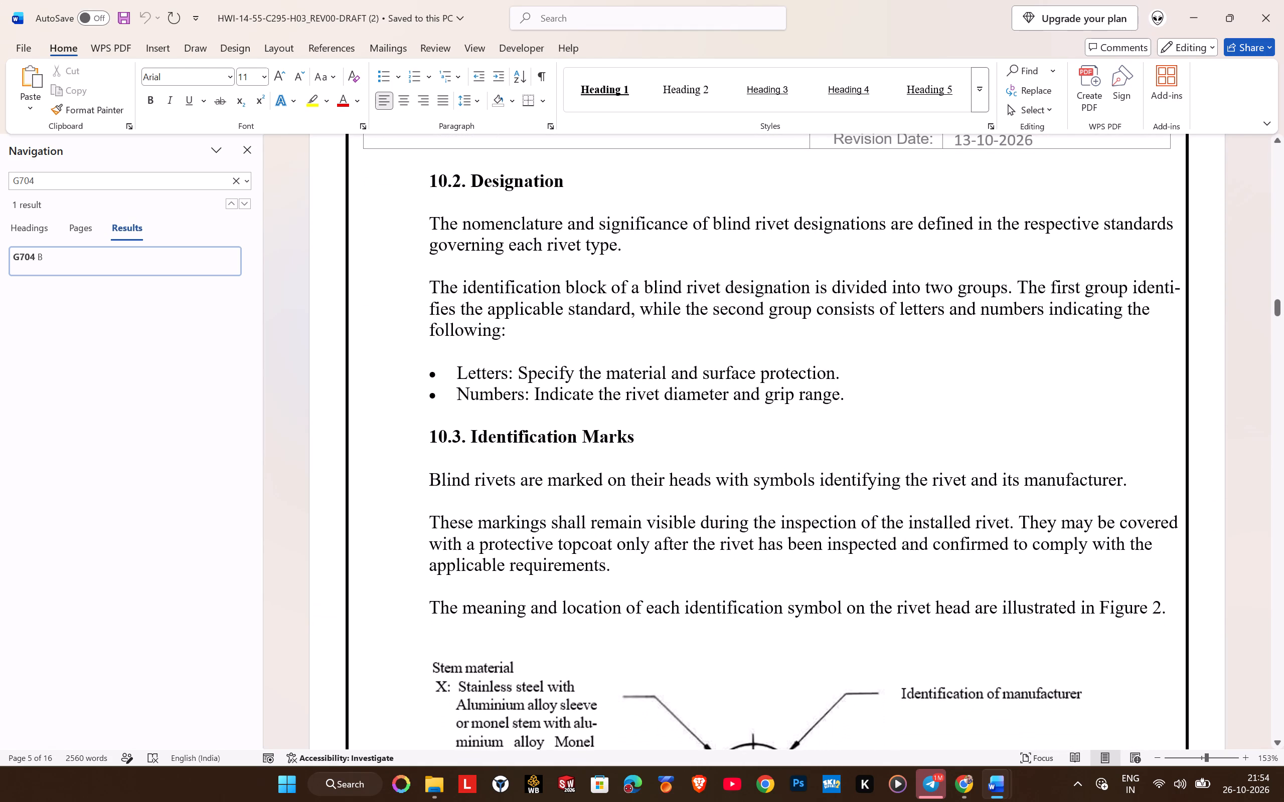
scroll(743, 538, down, 8)
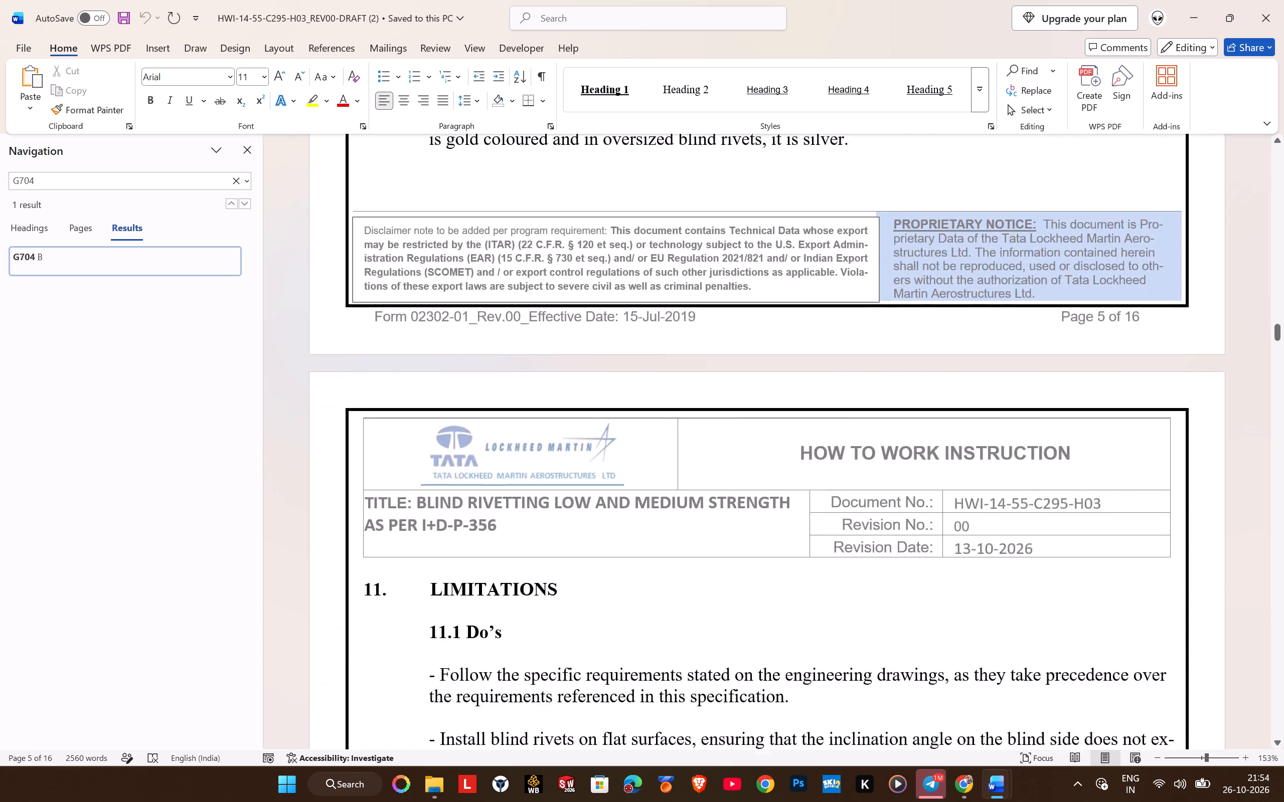
scroll(743, 538, down, 10)
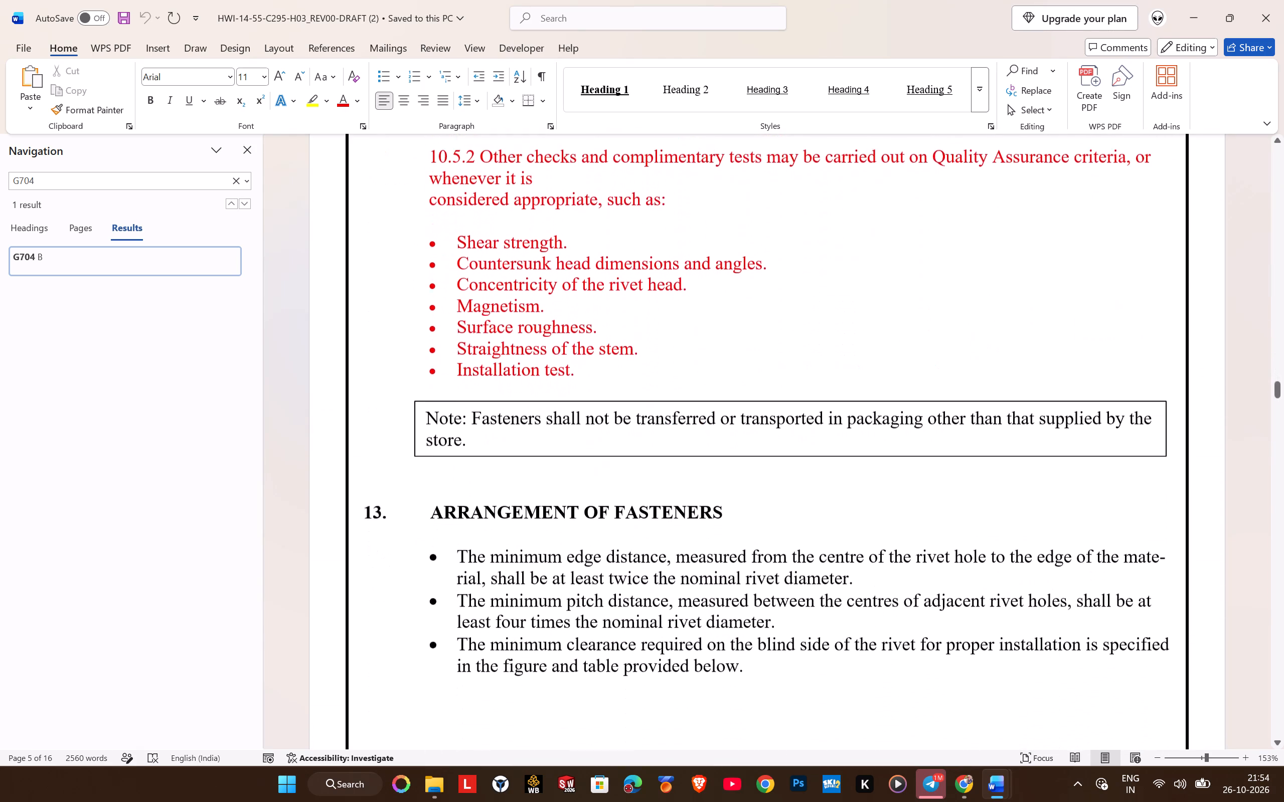
scroll(743, 543, down, 5)
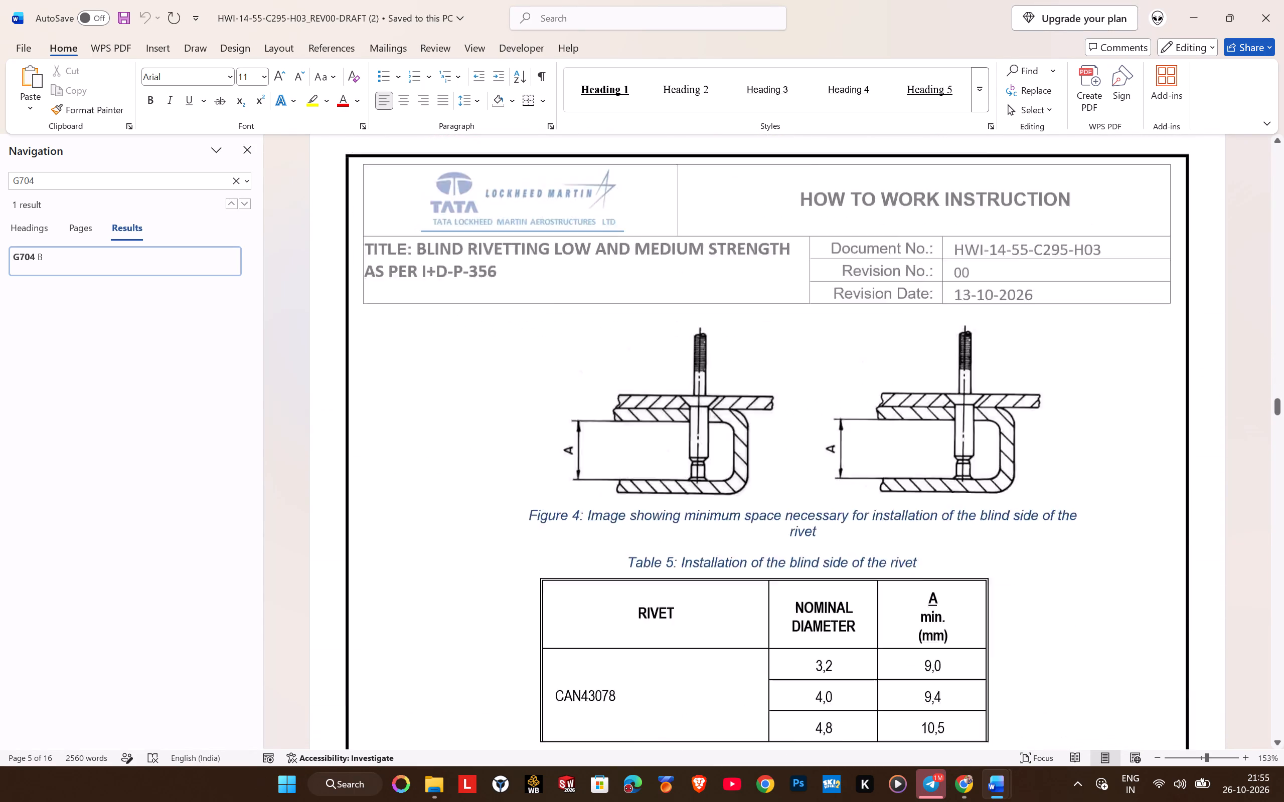
Examine section 14 on holes and section 15.1 on installation equipment, including the drilled-hole figure and the equipment table.
scroll(743, 543, down, 2)
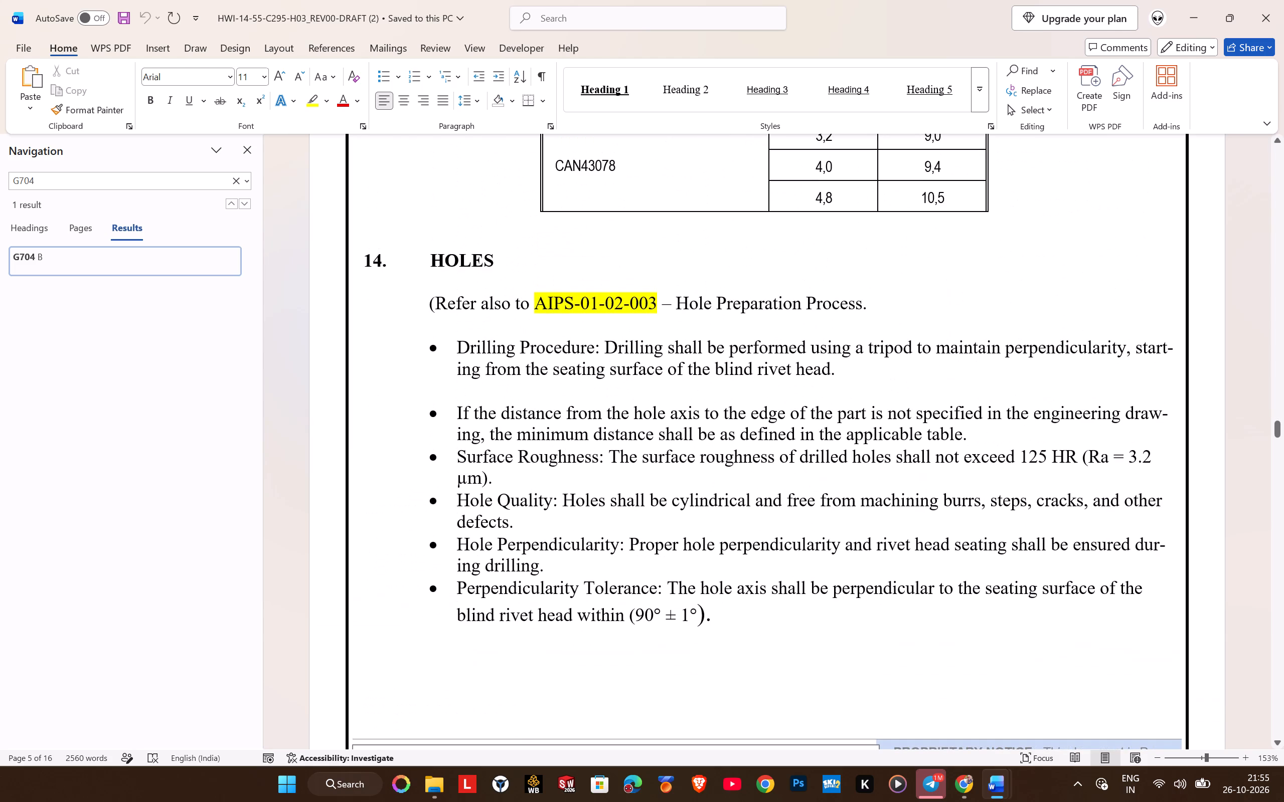
scroll(743, 543, down, 1)
scroll(743, 543, up, 1)
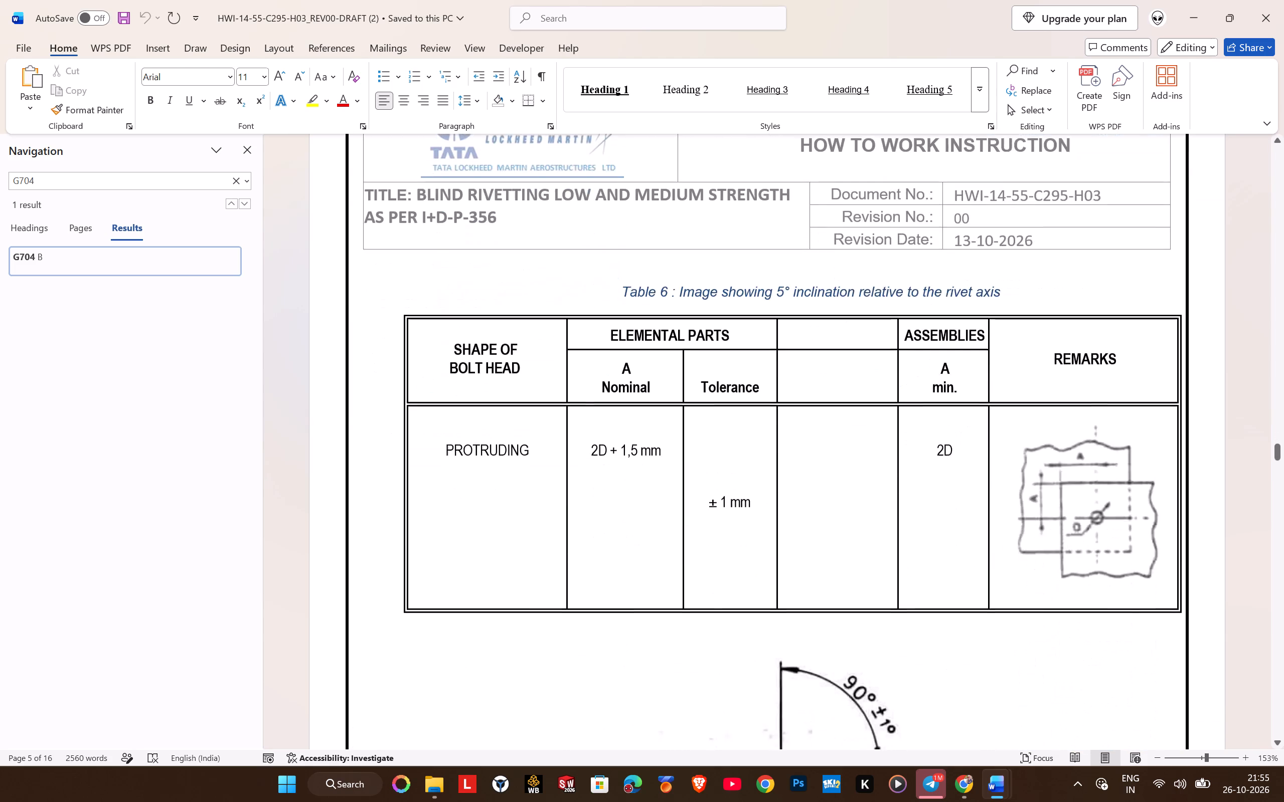
scroll(743, 543, up, 4)
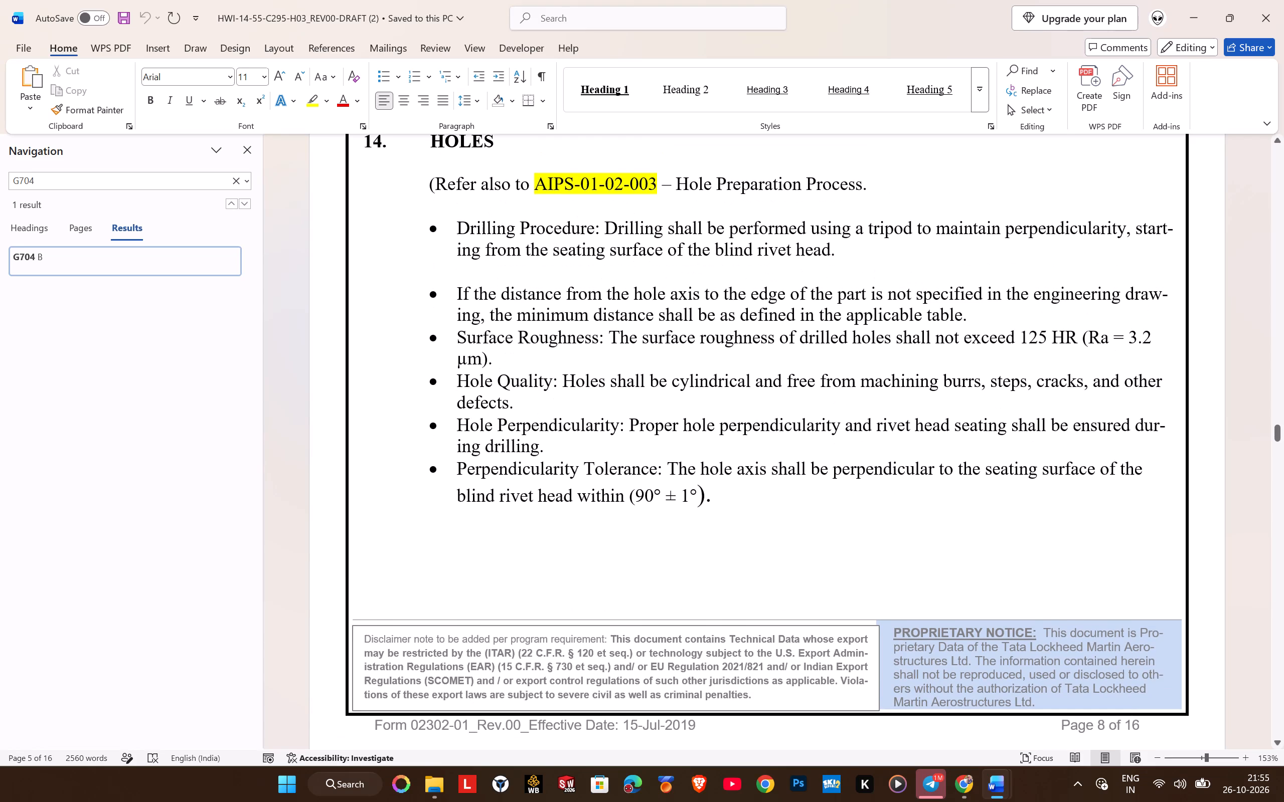
scroll(743, 543, down, 4)
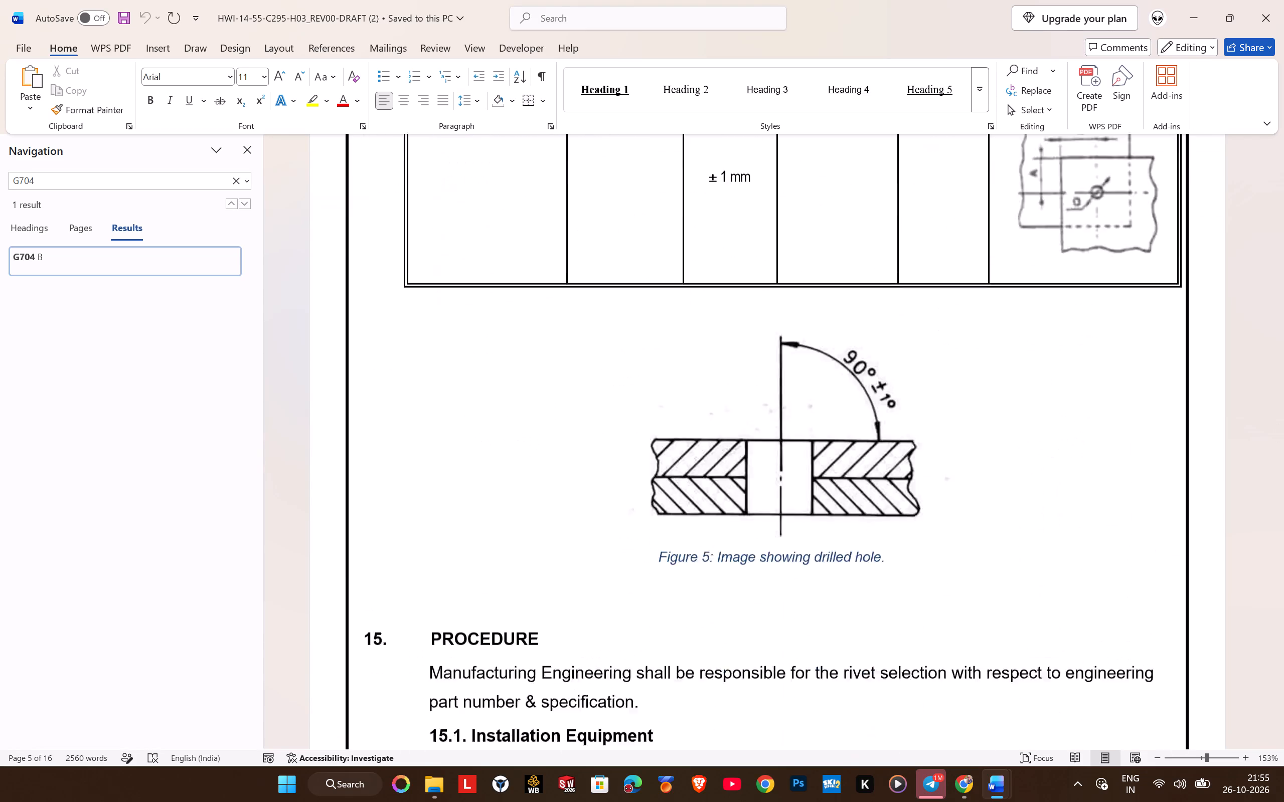
scroll(743, 543, up, 1)
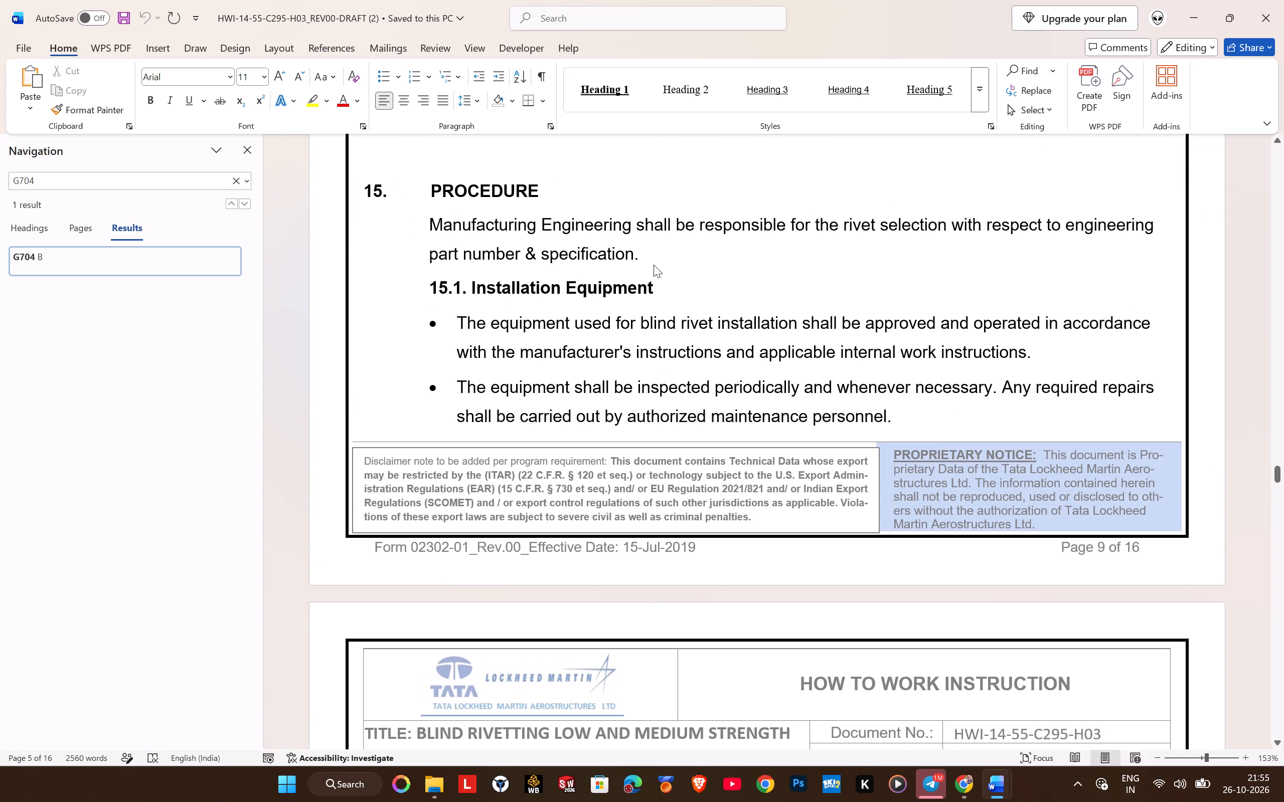
scroll(654, 265, down, 4)
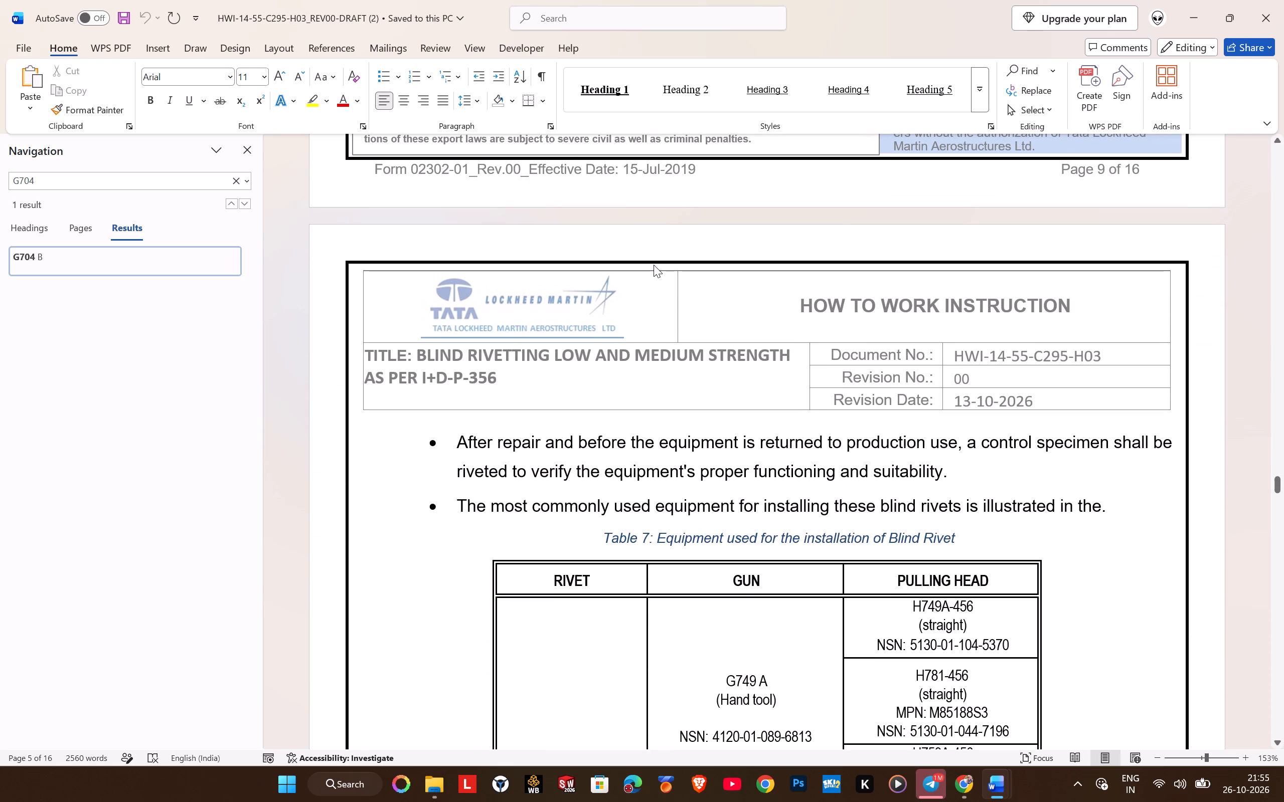
scroll(654, 265, down, 5)
scroll(654, 265, up, 1)
scroll(654, 265, left, 1)
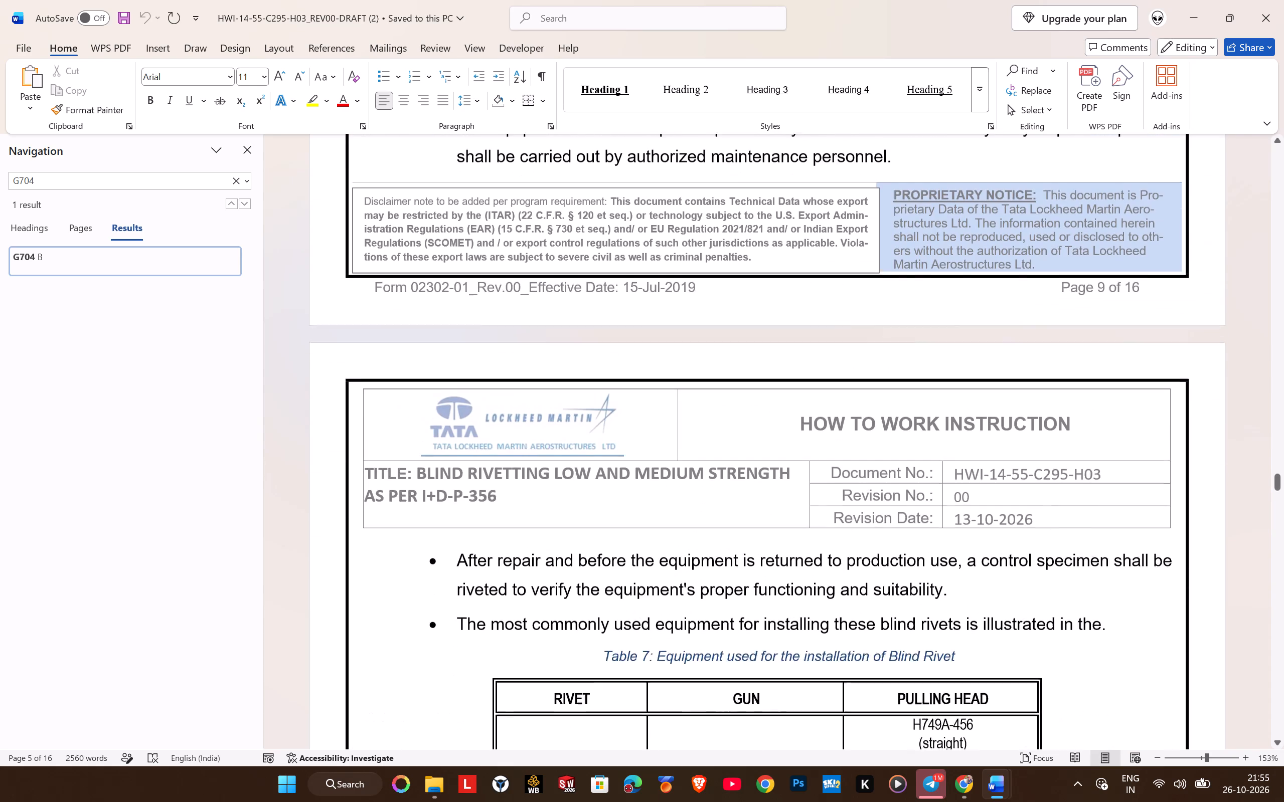
scroll(654, 265, left, 3)
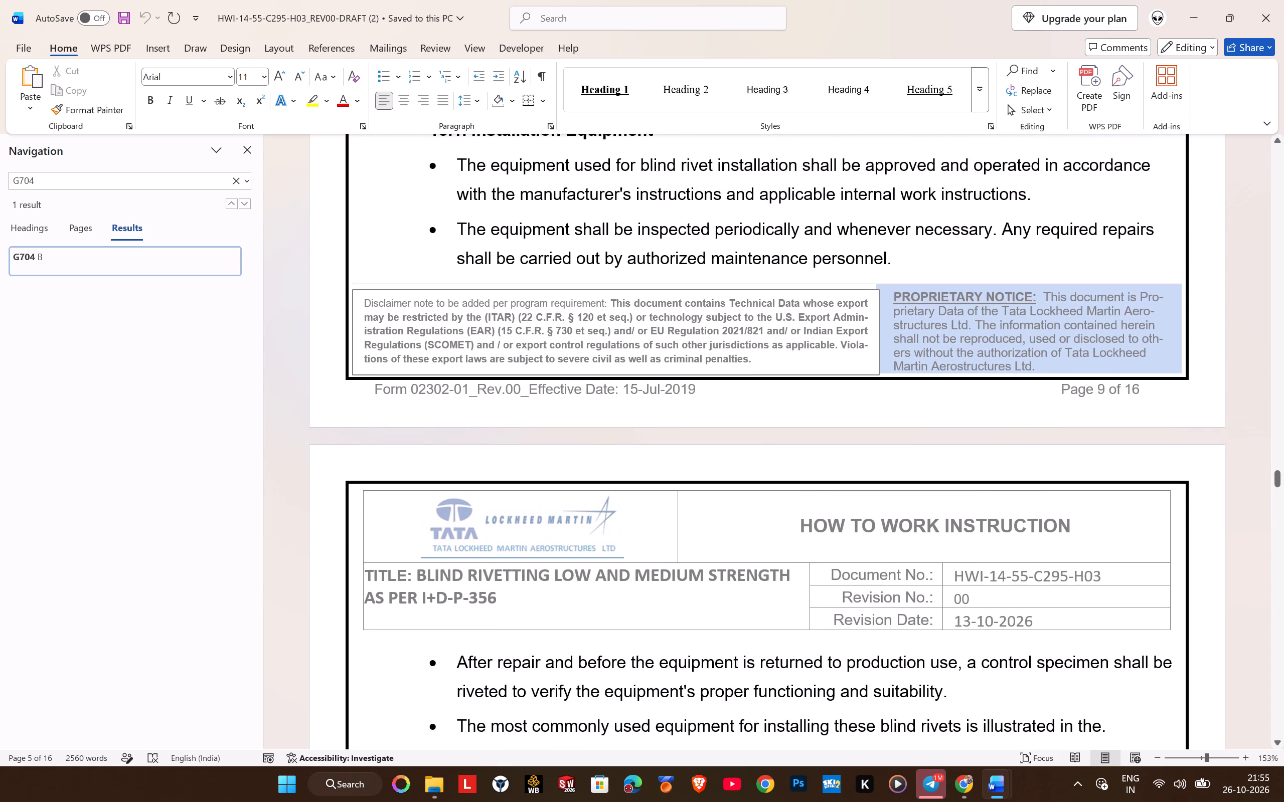
scroll(654, 265, down, 2)
scroll(654, 265, up, 3)
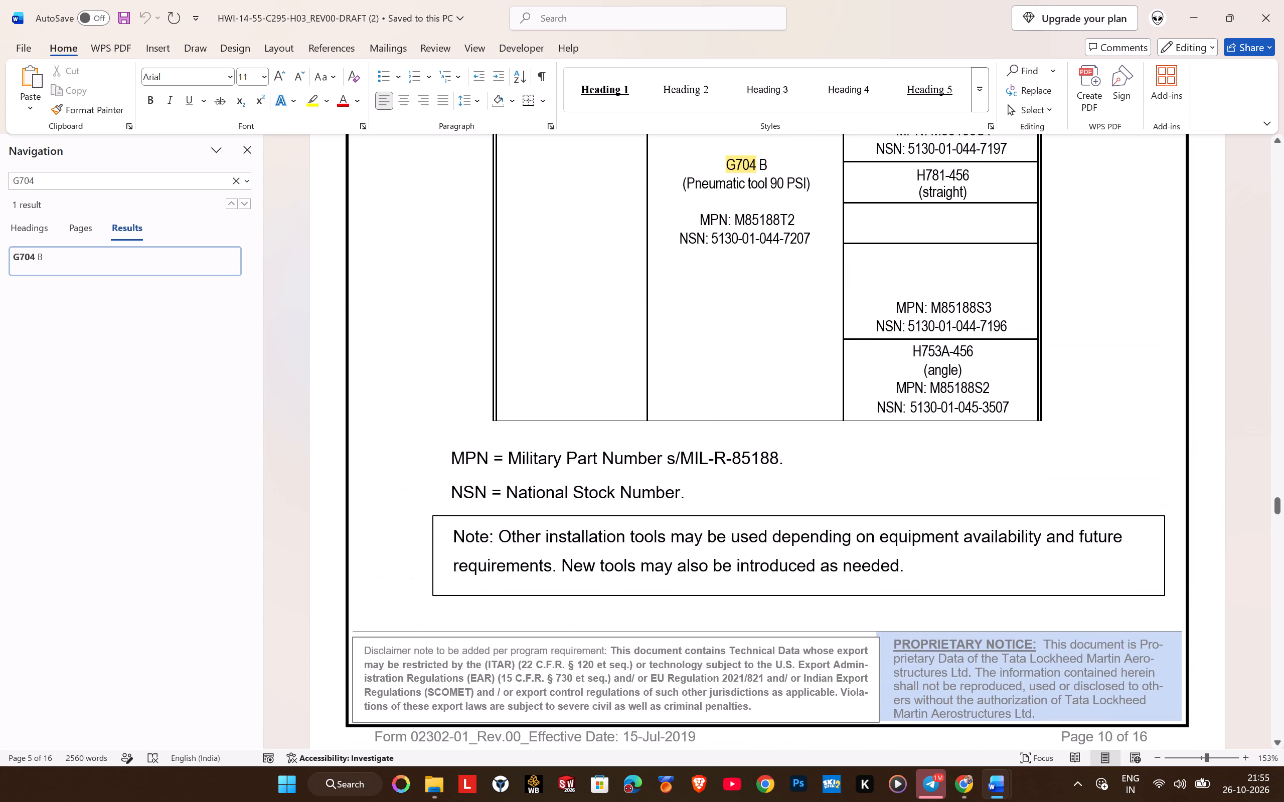
scroll(795, 204, down, 4)
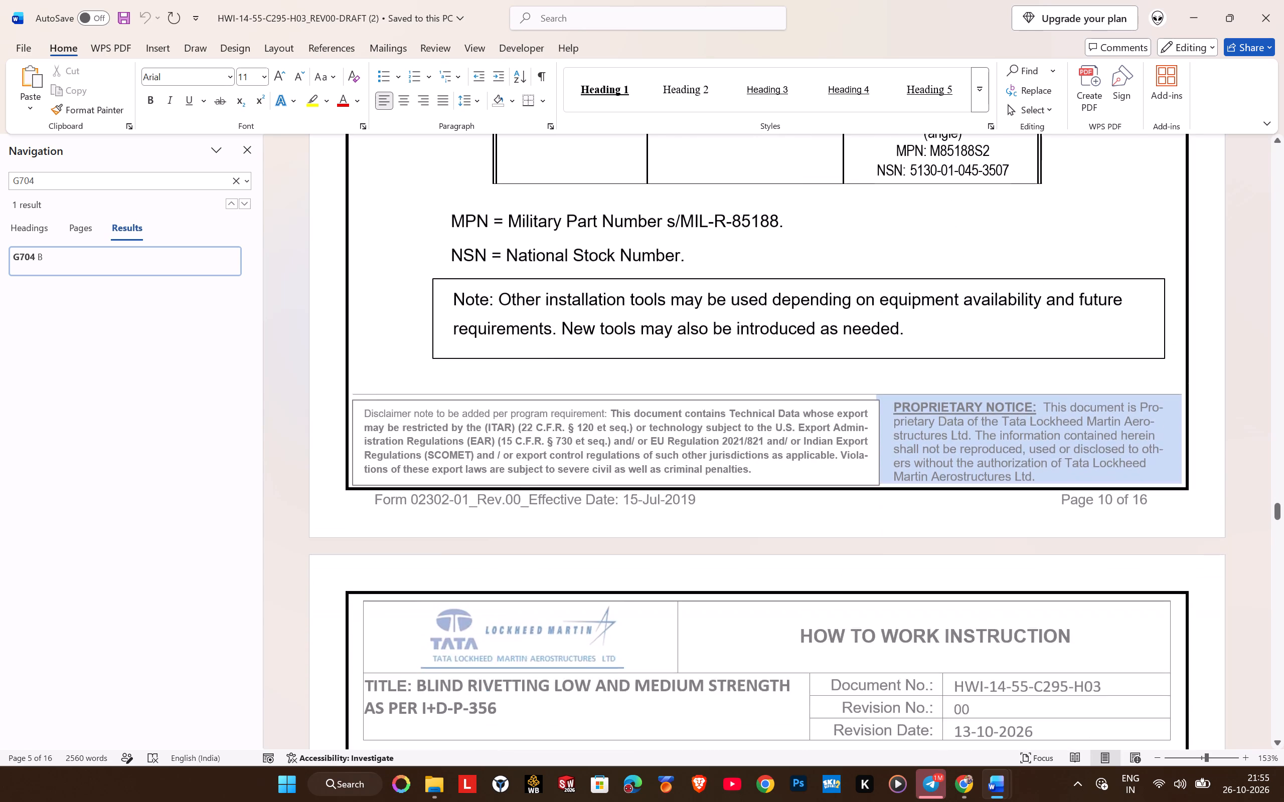
Read sections 15.2 Rivet Installation and 15.3 Surface Protection, including the installation tool figure.
scroll(795, 204, down, 4)
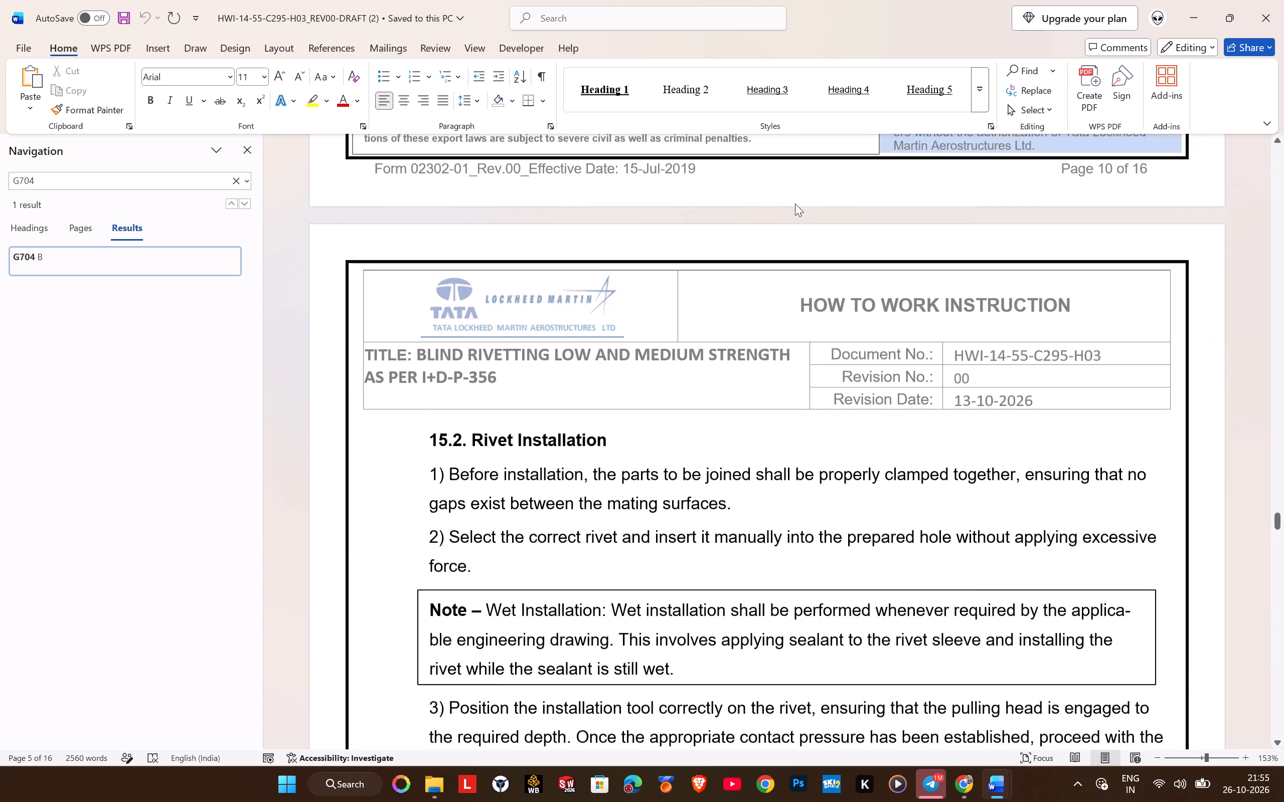
scroll(795, 204, down, 1)
scroll(812, 278, up, 1)
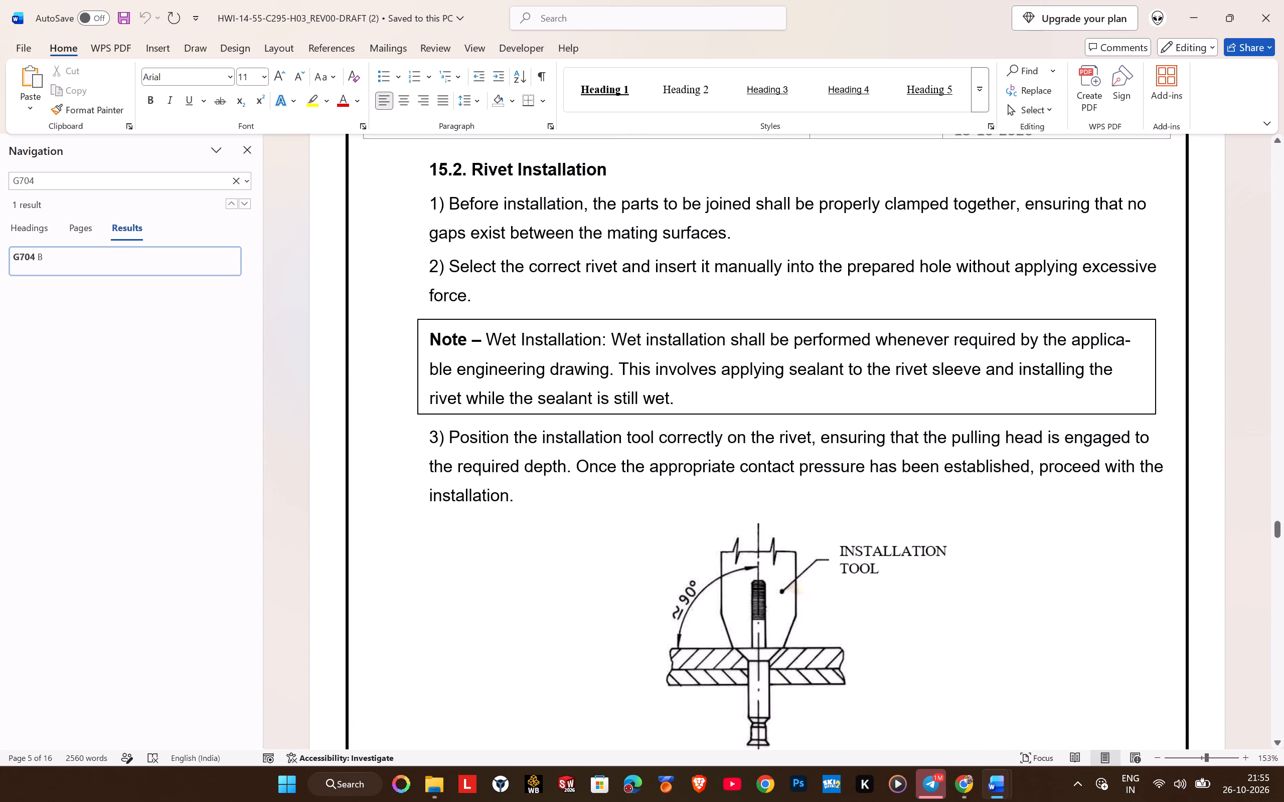
scroll(812, 278, up, 1)
scroll(812, 278, down, 4)
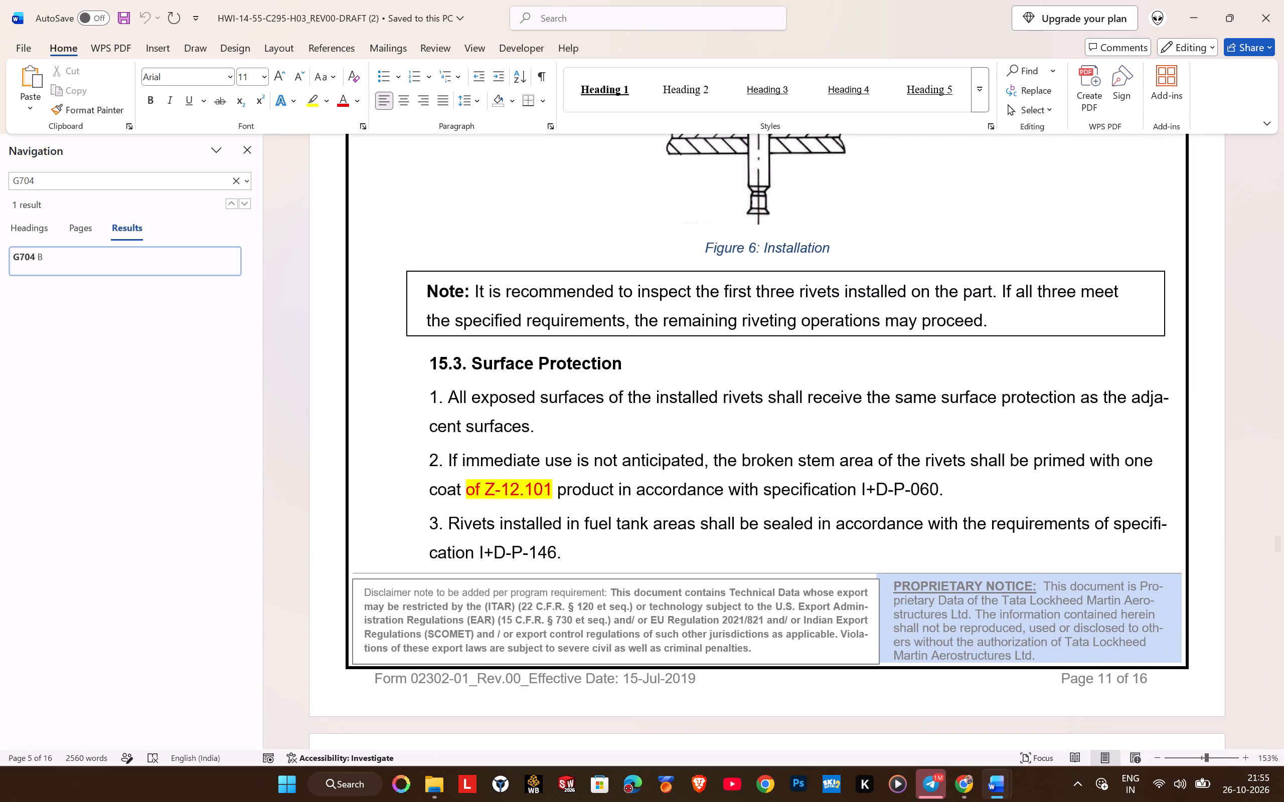
scroll(812, 278, down, 3)
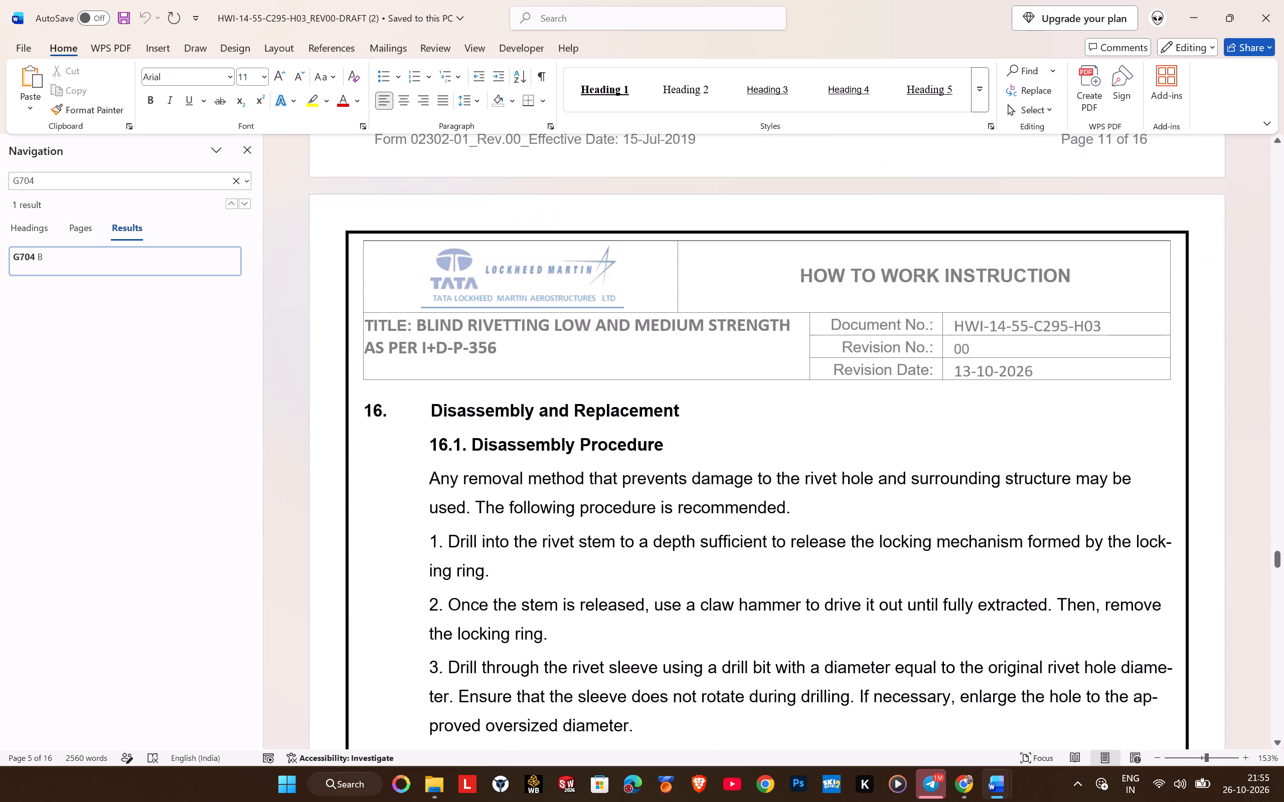
scroll(812, 278, up, 1)
scroll(812, 278, down, 1)
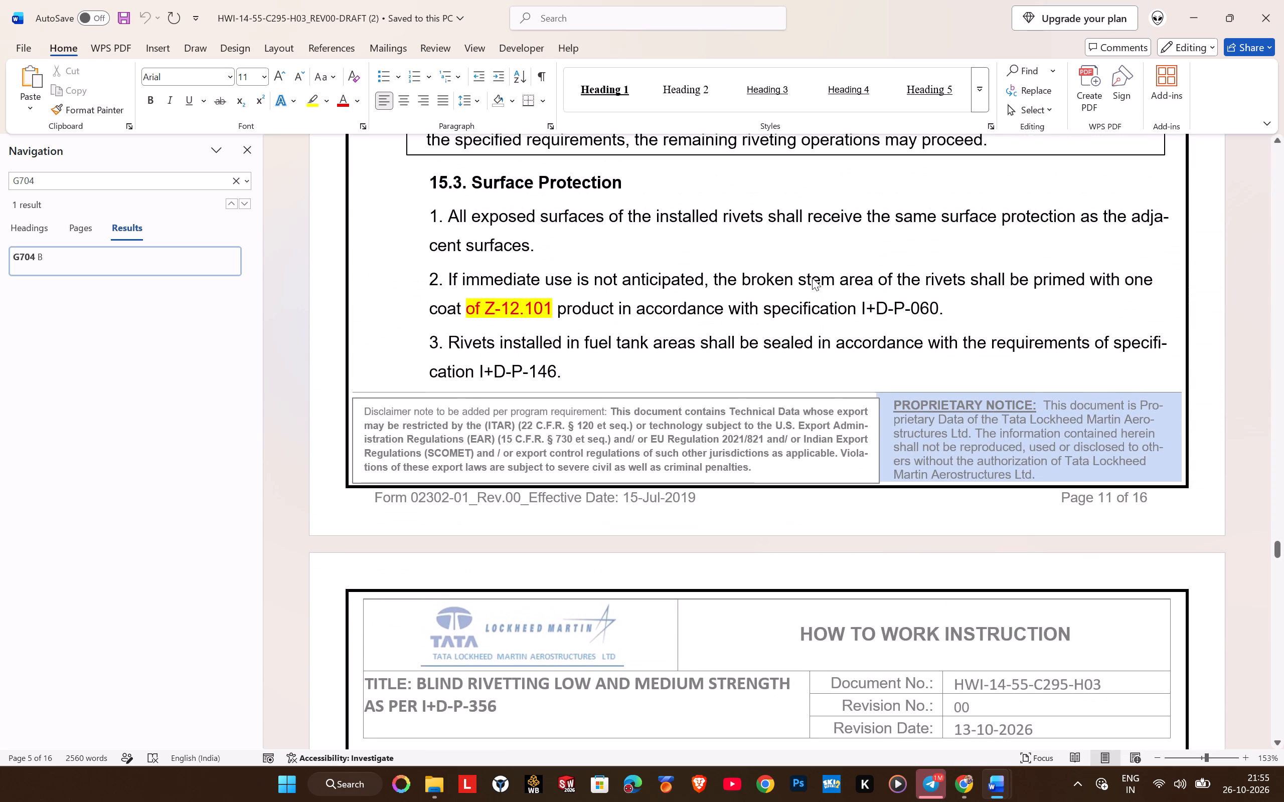
Read section 16 on rivet disassembly and replacement, and continue to the section 17 quality requirements.
scroll(812, 278, down, 1)
scroll(812, 278, up, 2)
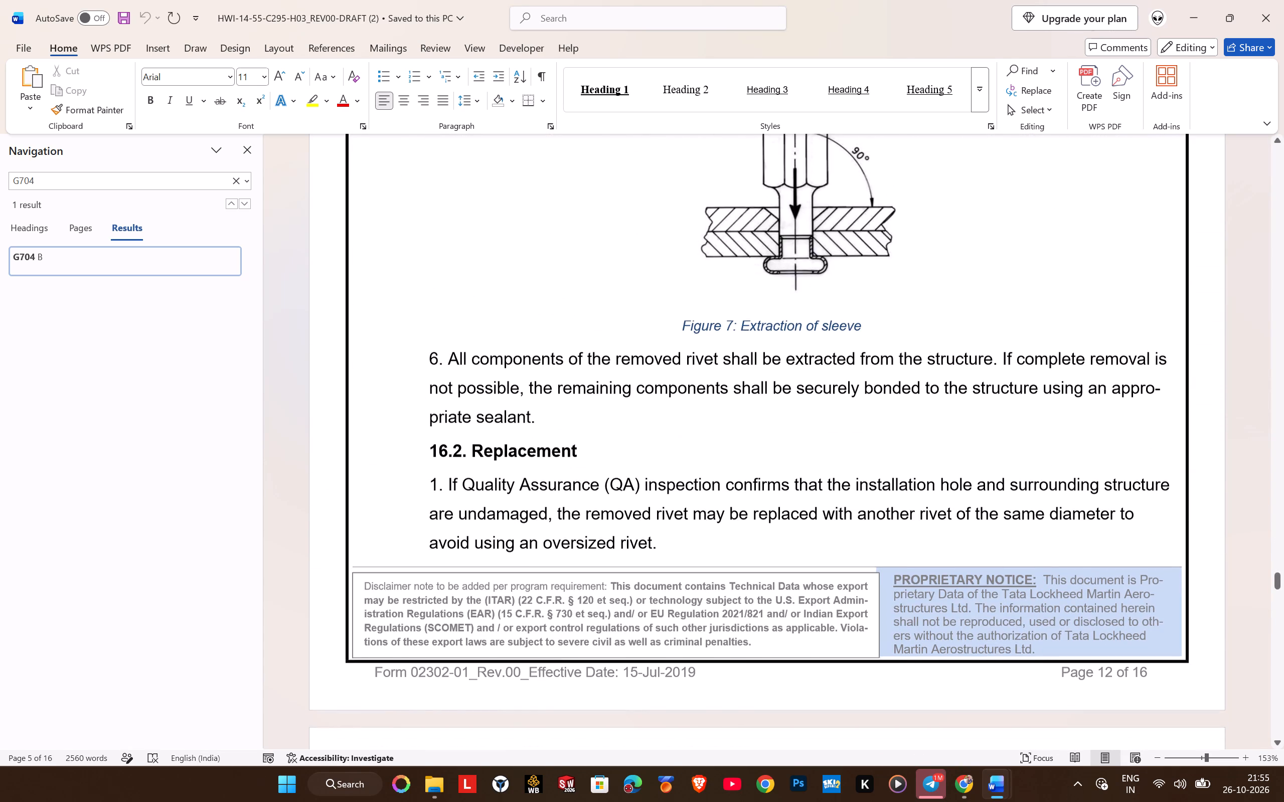
scroll(812, 278, up, 7)
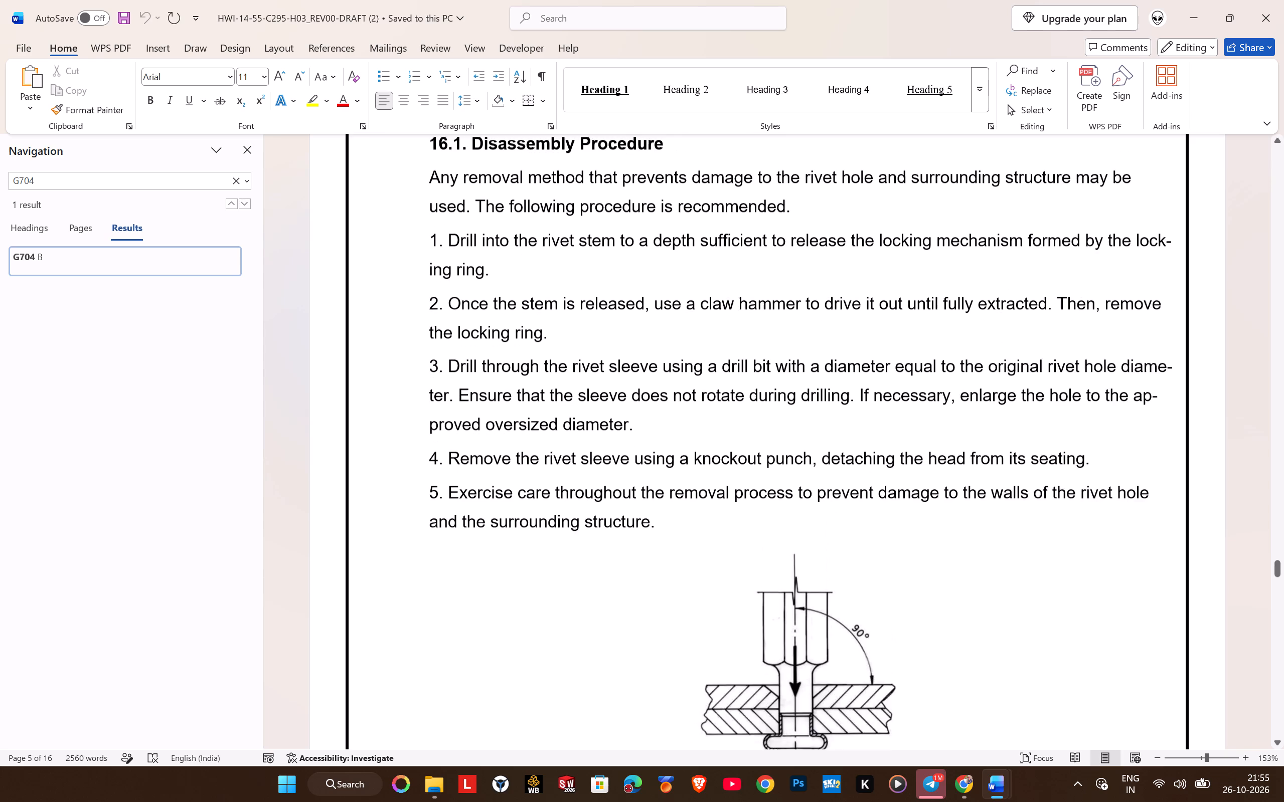
scroll(812, 278, up, 1)
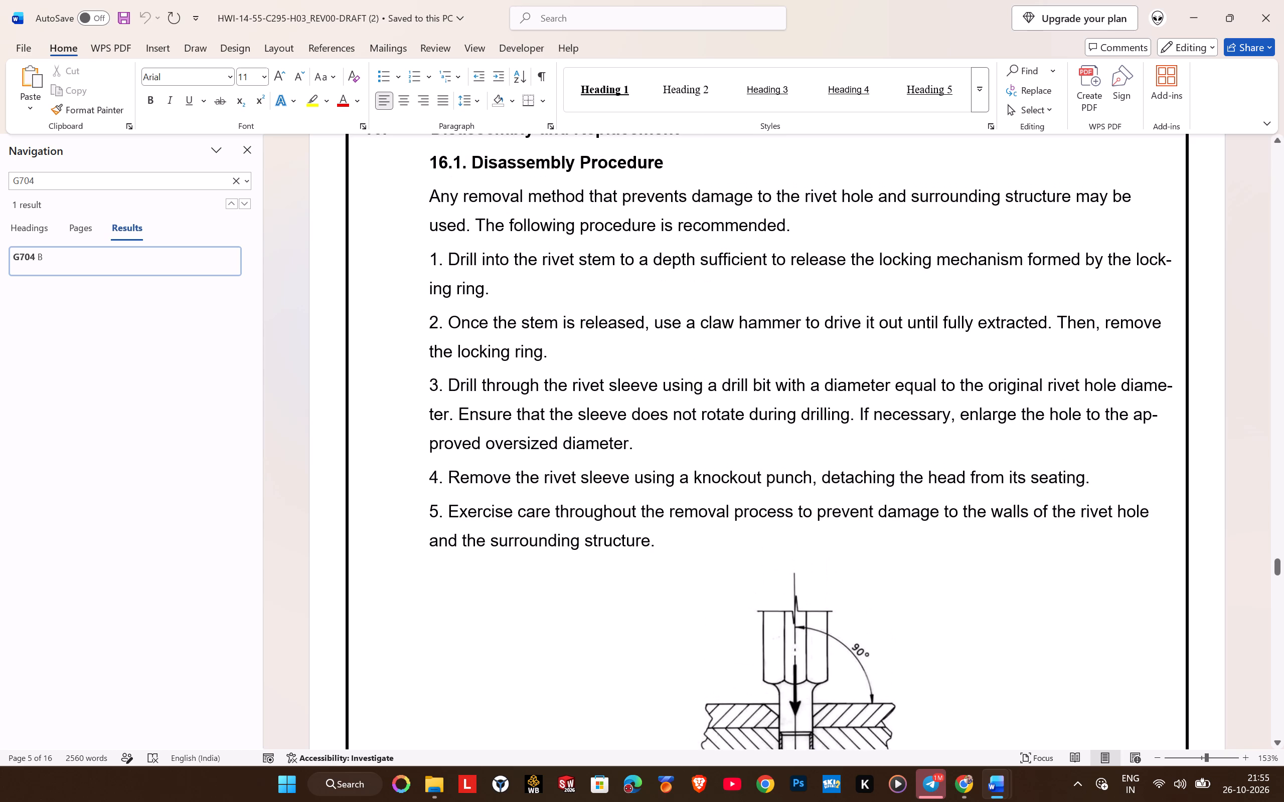
scroll(812, 278, up, 1)
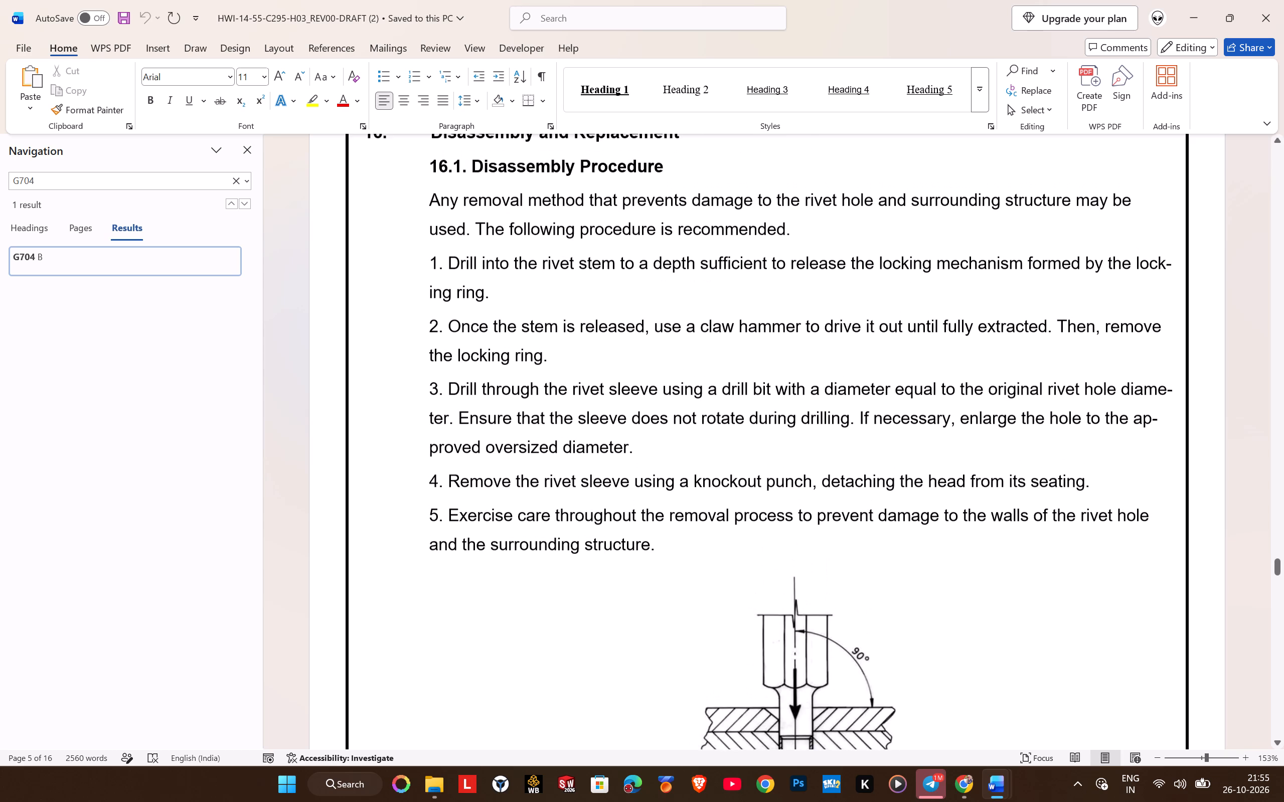
scroll(812, 278, up, 1)
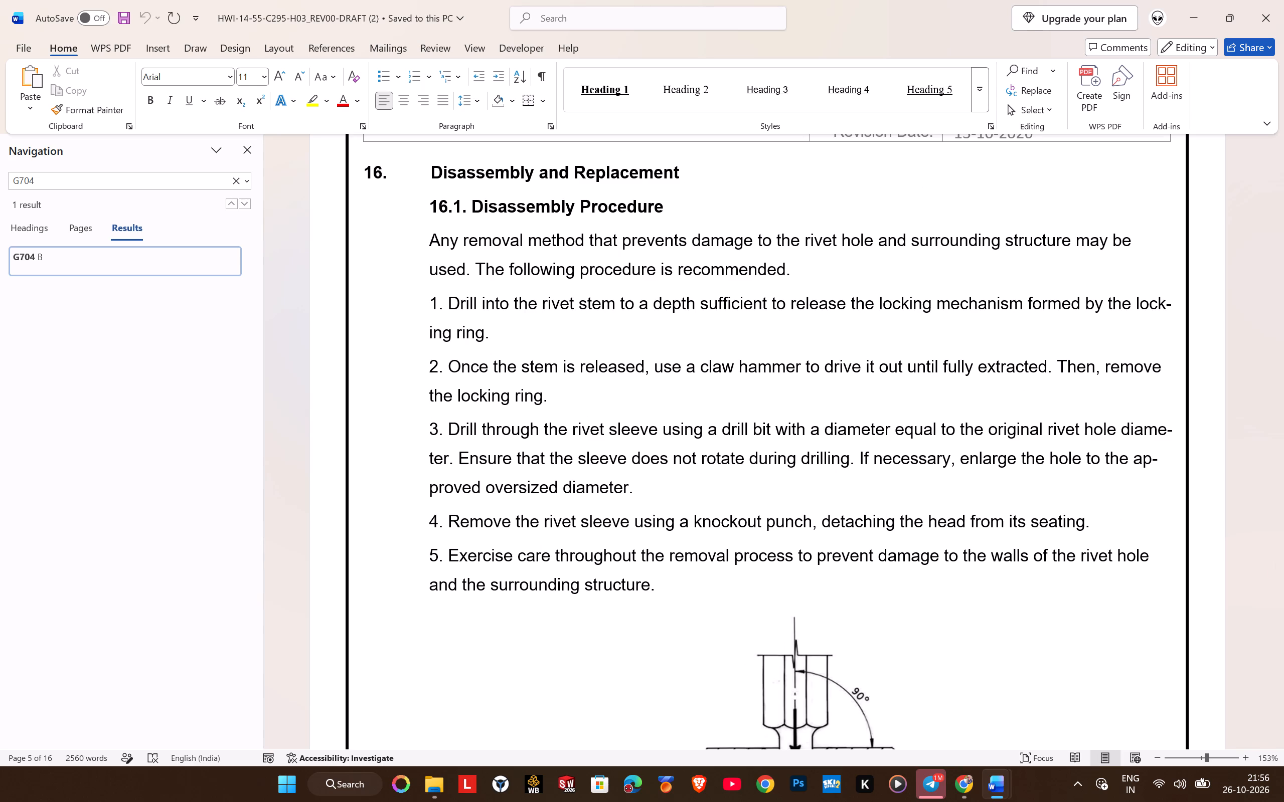
scroll(812, 278, up, 1)
scroll(812, 278, down, 3)
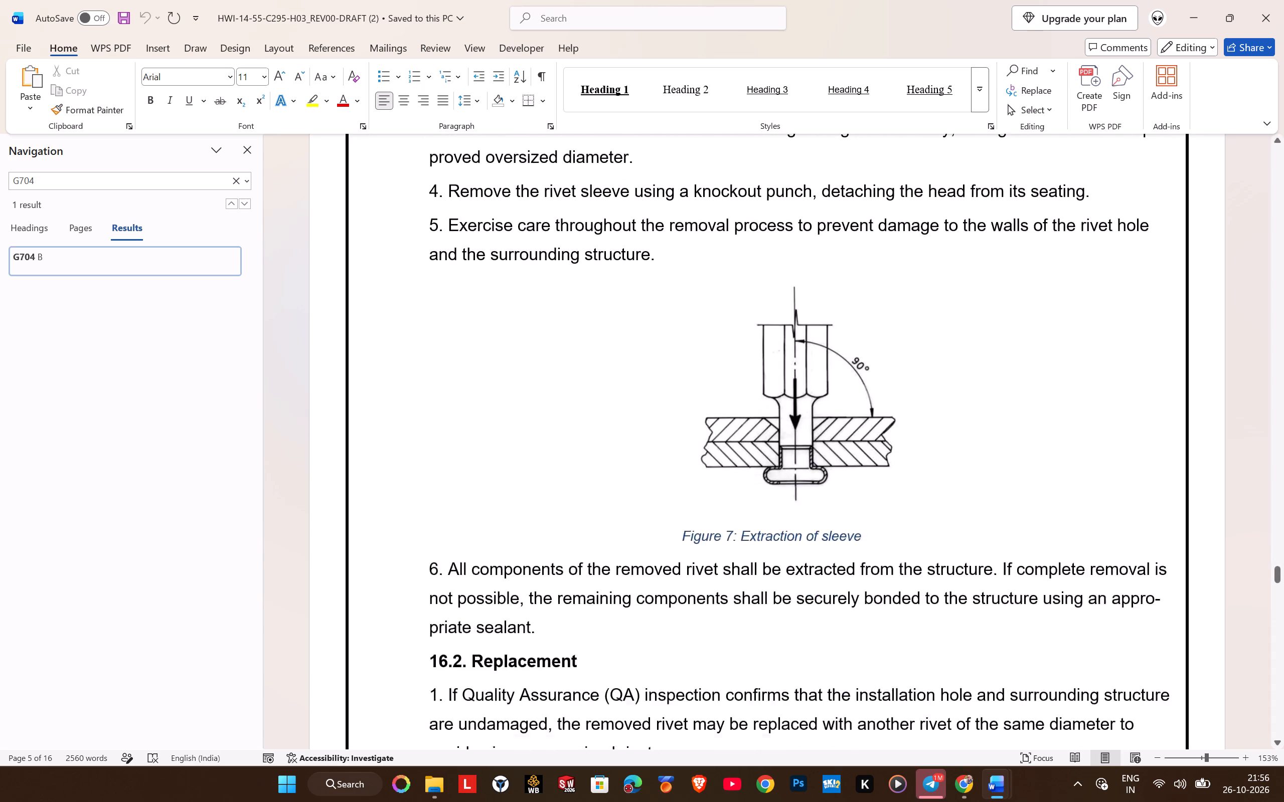
scroll(812, 278, down, 7)
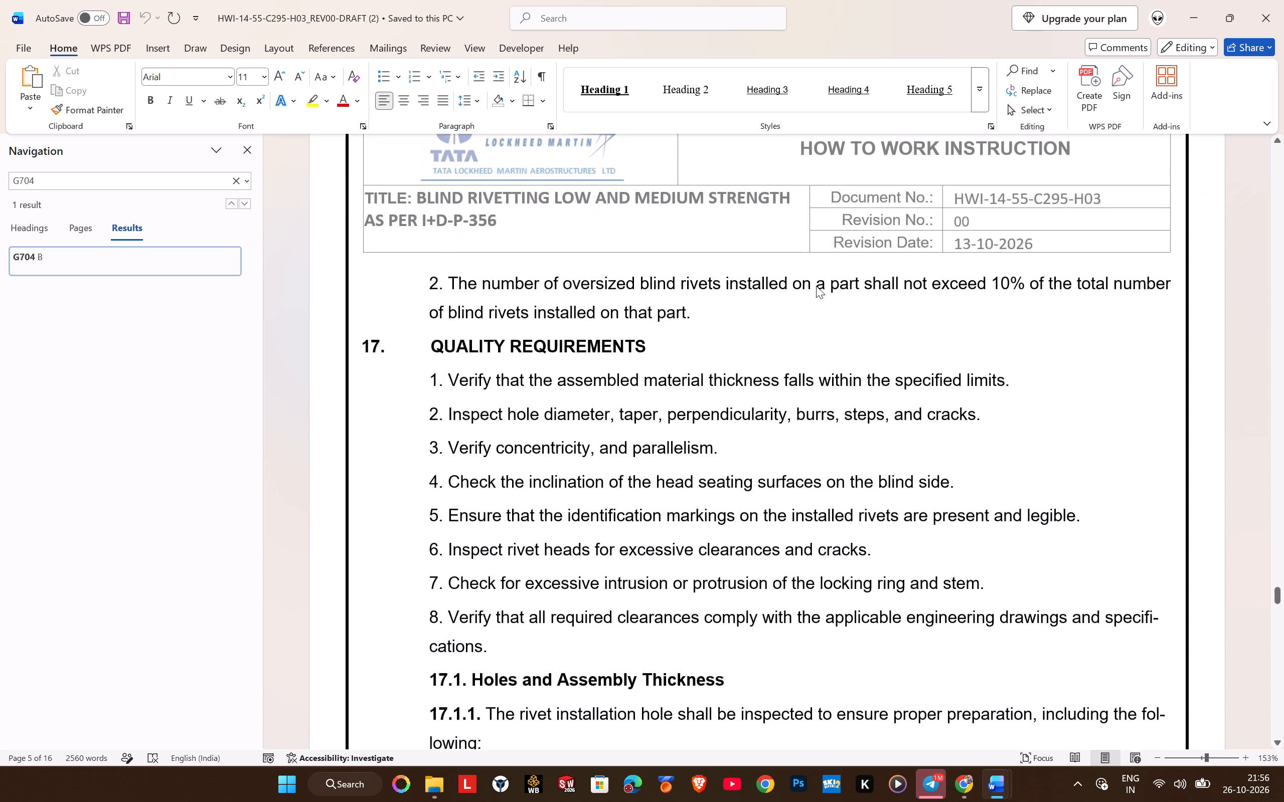
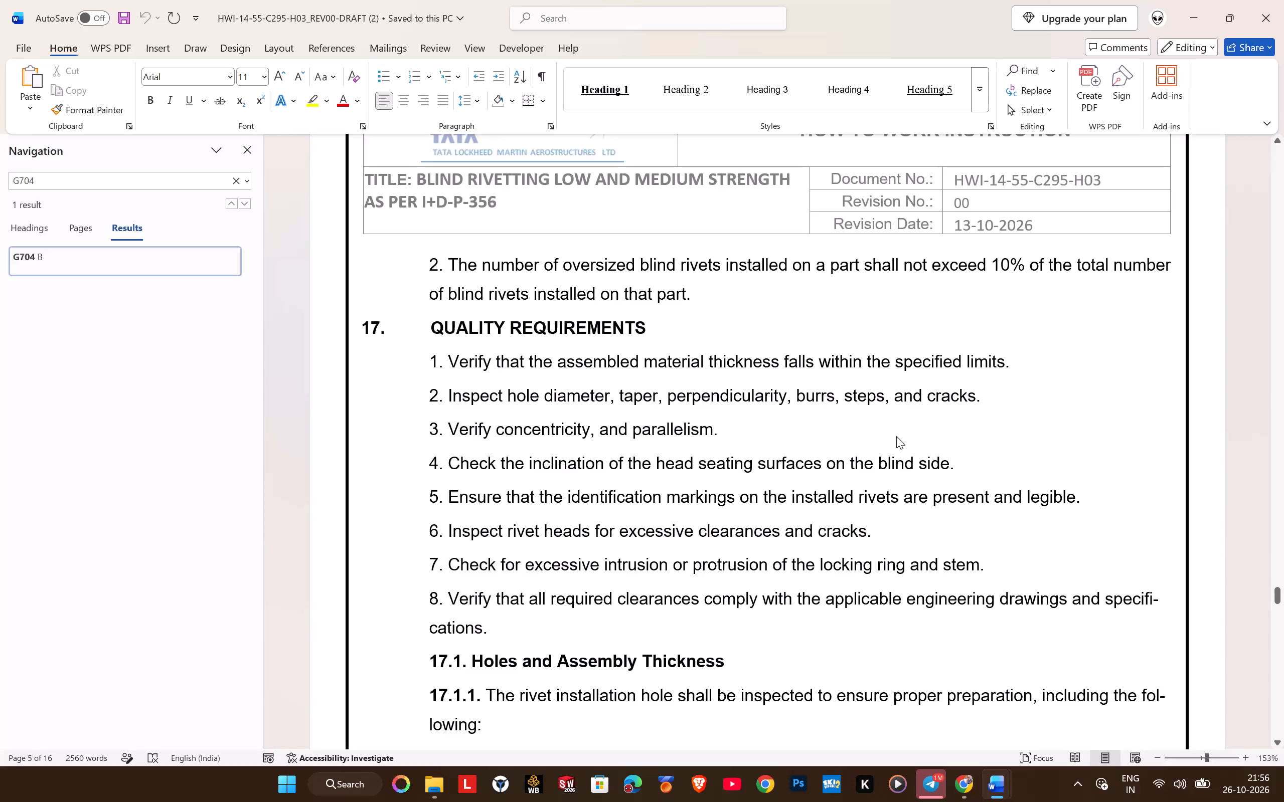
Read the section 17 quality requirements on holes, identification marks and clearances, including the rivet head note and the protruding head figure.
scroll(896, 436, down, 2)
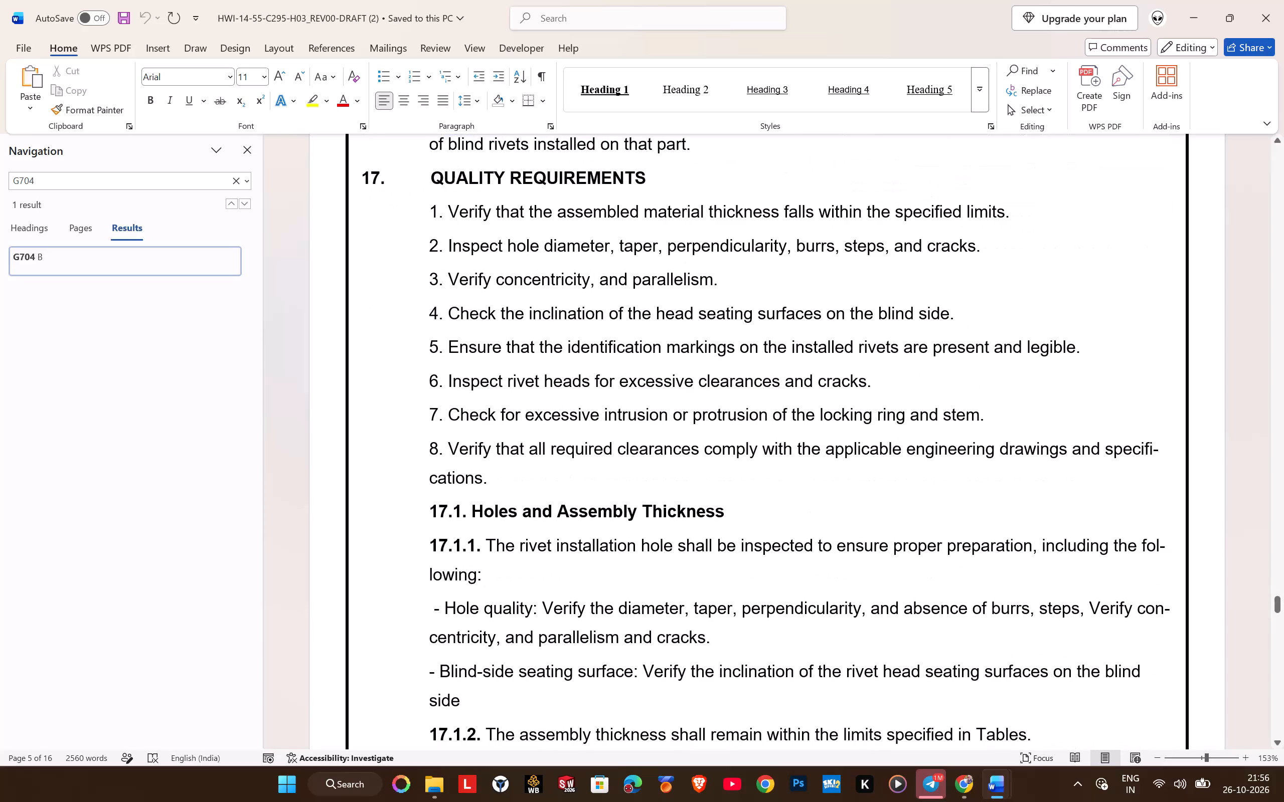
scroll(896, 436, down, 2)
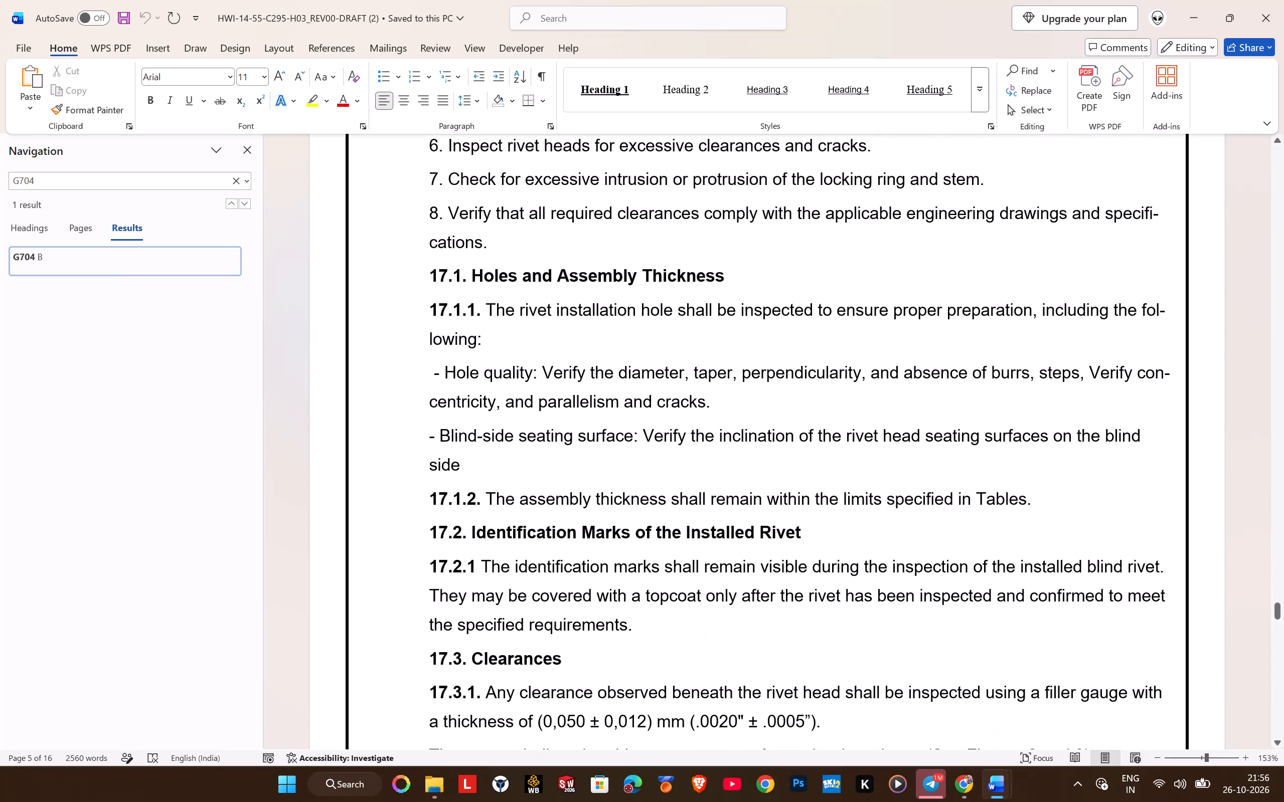
scroll(896, 436, down, 1)
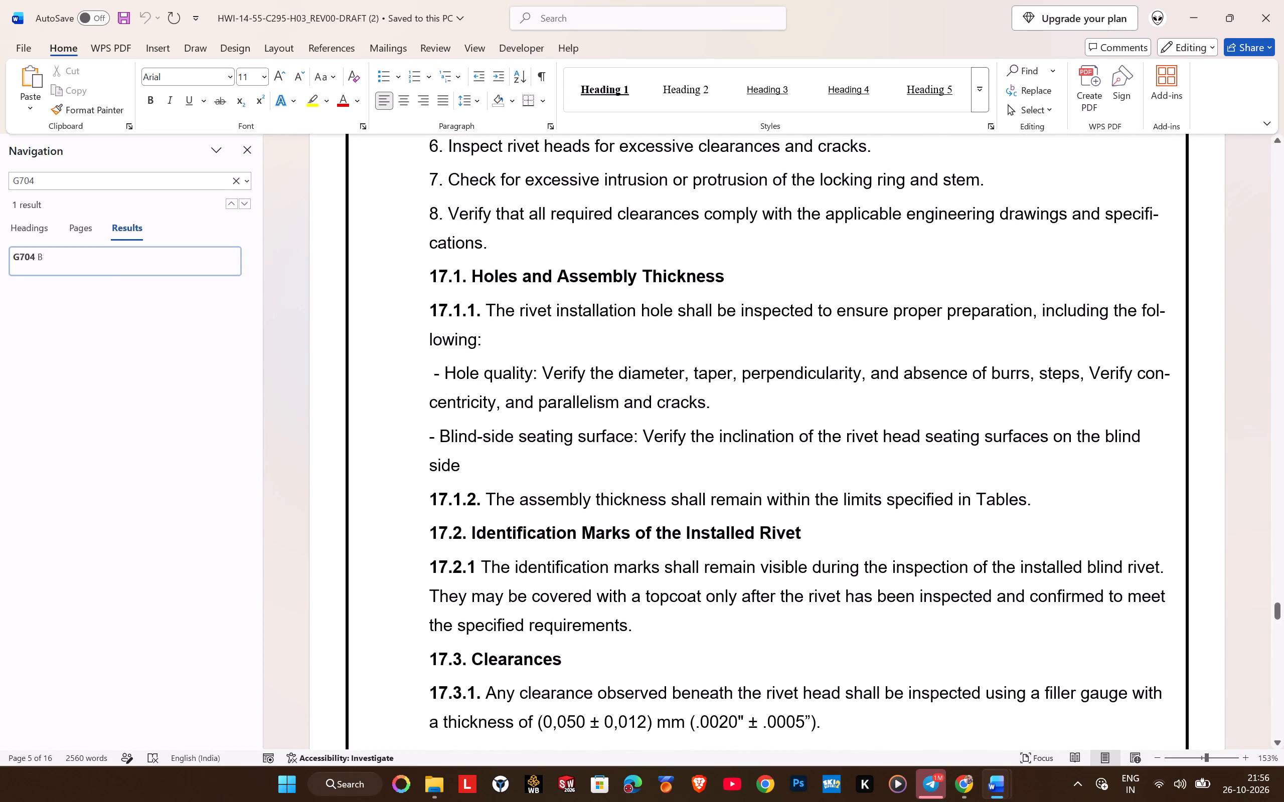
scroll(896, 436, down, 1)
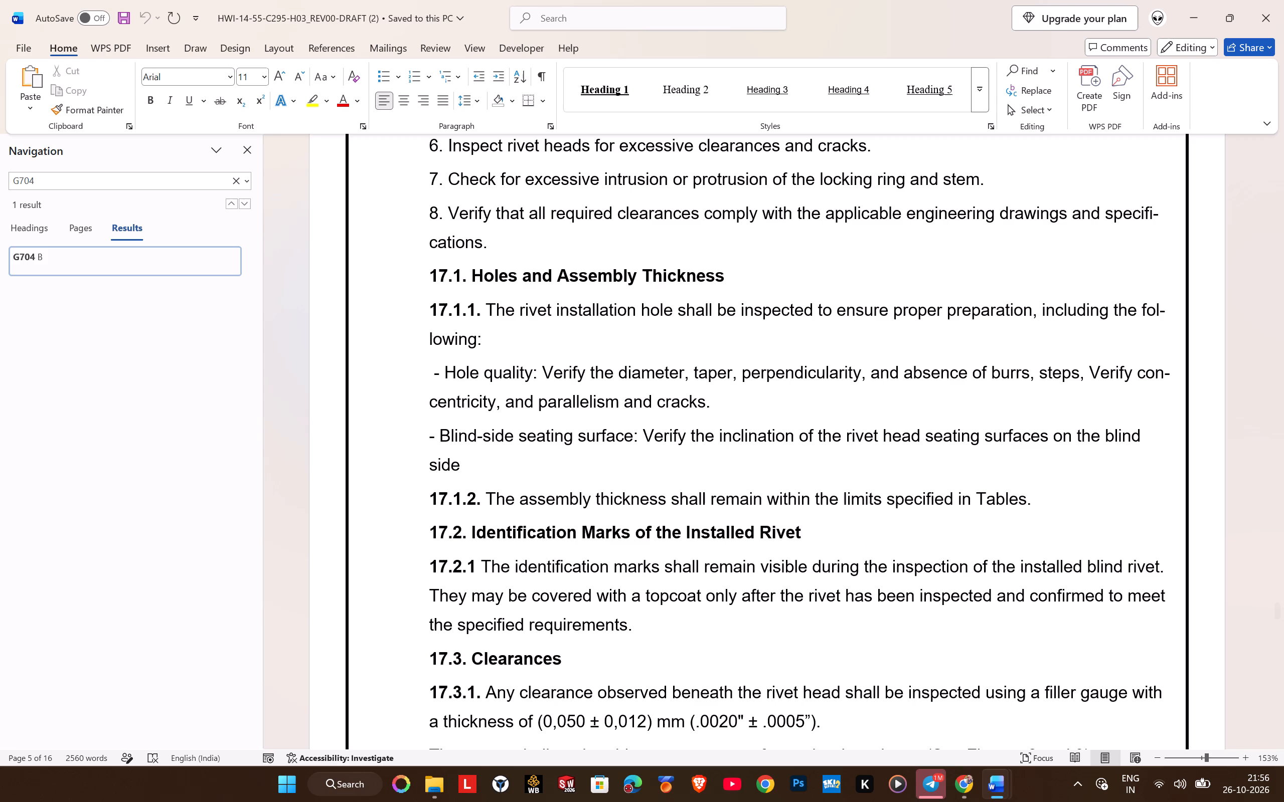
scroll(896, 436, down, 3)
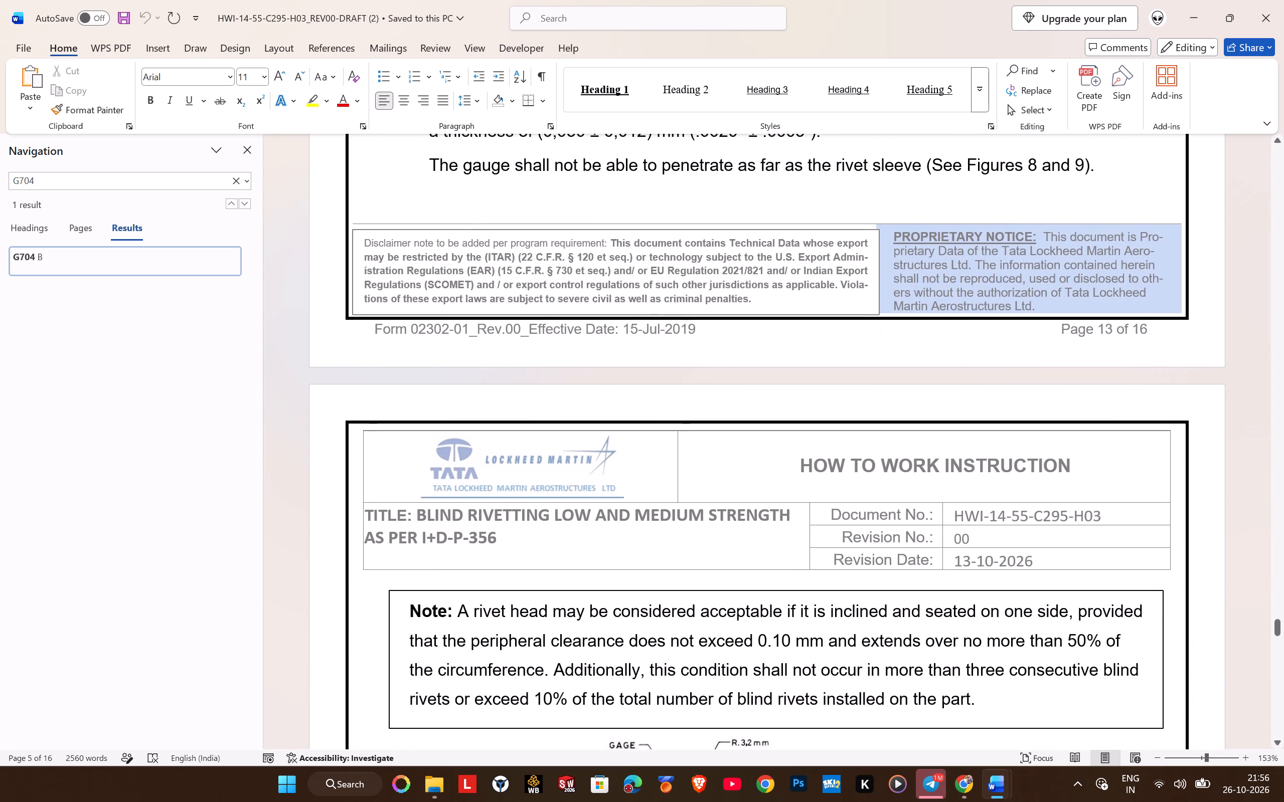
scroll(896, 436, down, 3)
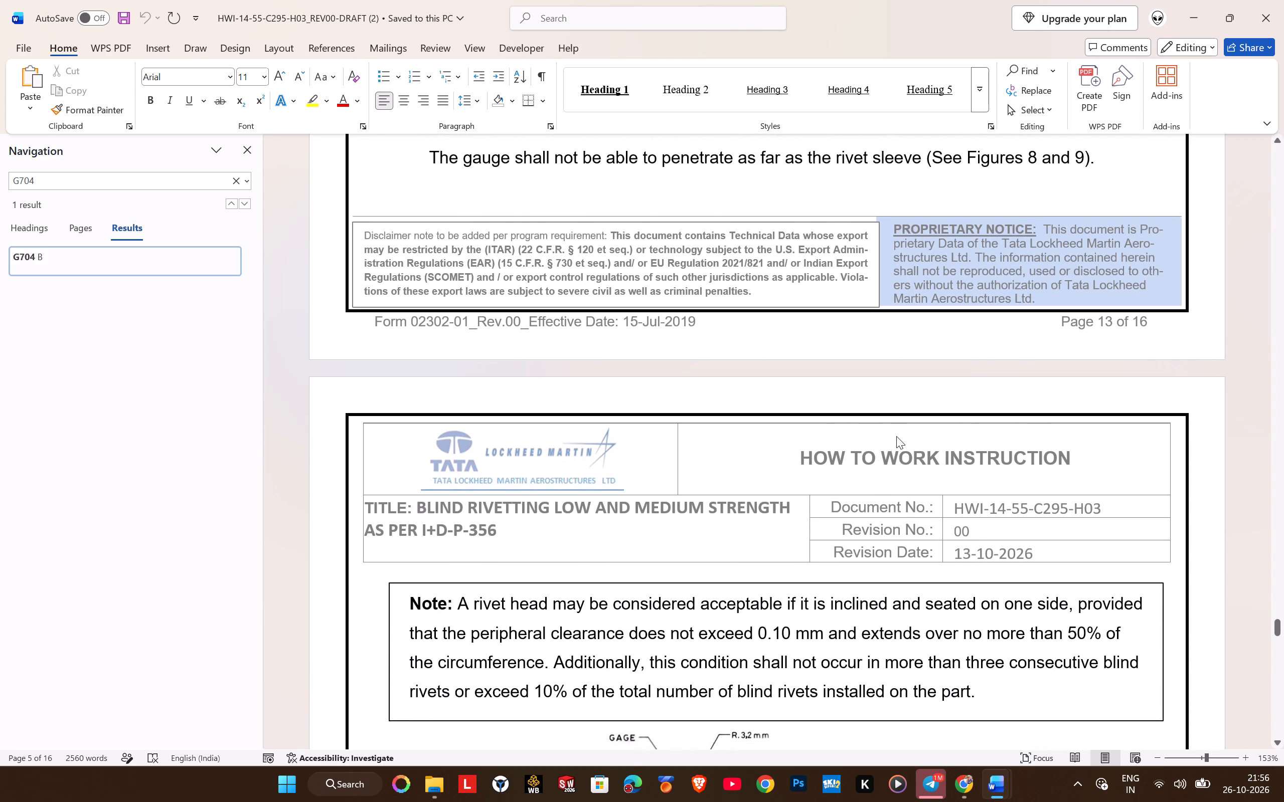
scroll(896, 436, down, 4)
scroll(896, 436, up, 3)
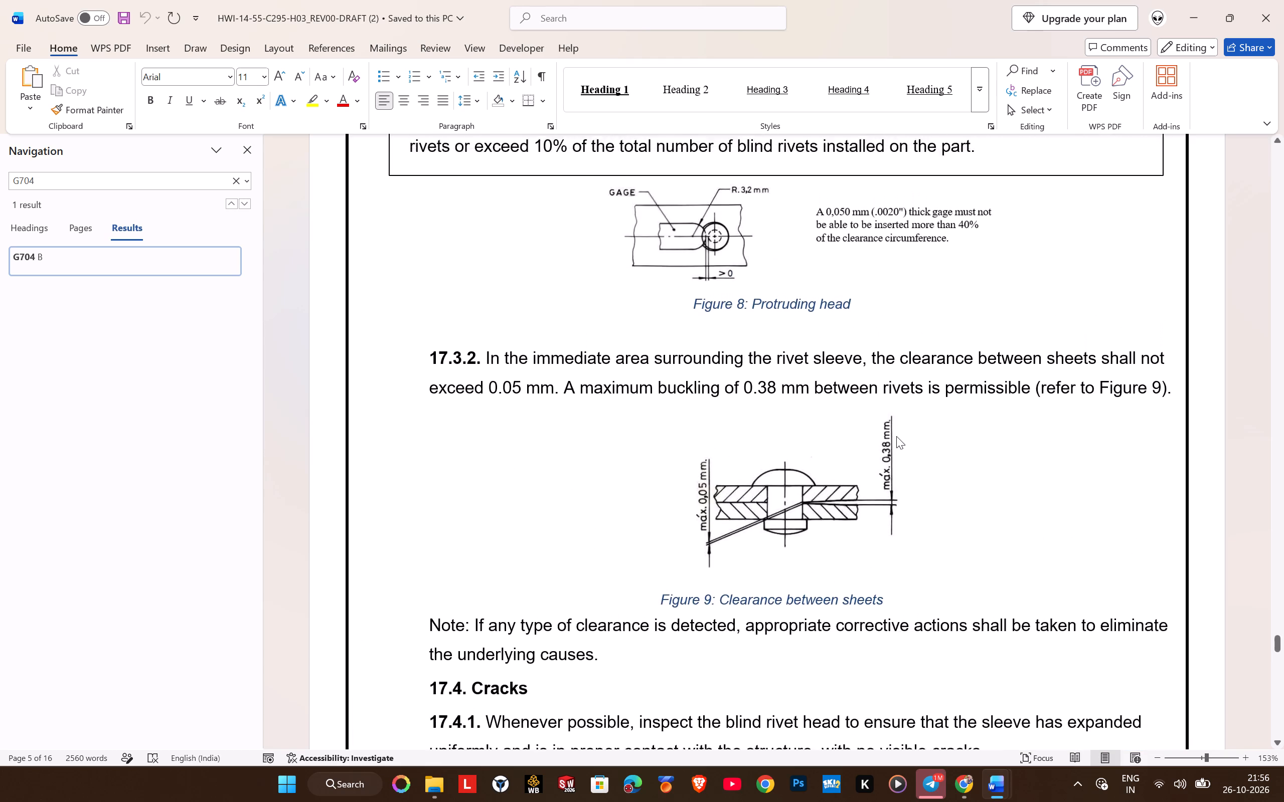
scroll(896, 436, up, 1)
scroll(896, 436, down, 1)
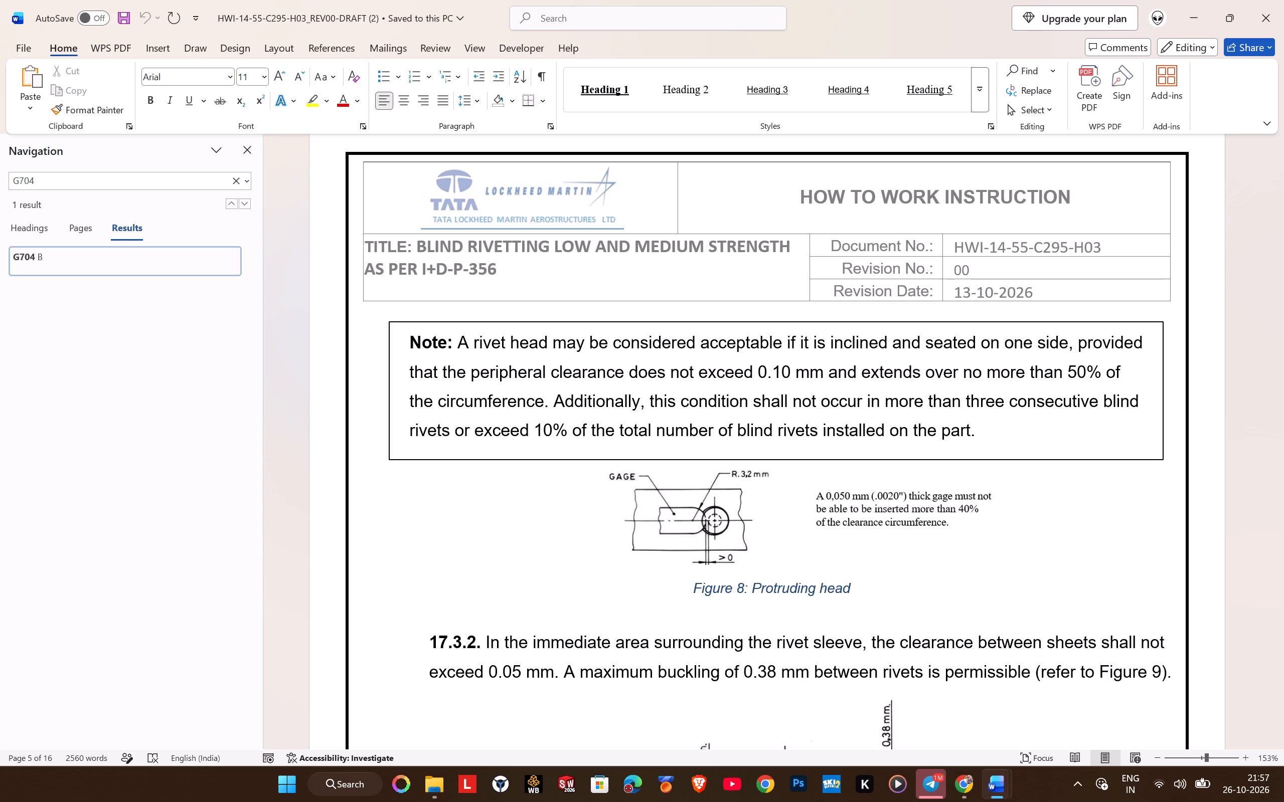
Read sections 17.3.2 to 17.5.1 of the HWI draft on sheet clearance, cracks and stem intrusions or projections, including the Figure 9 clearance drawing.
scroll(896, 436, down, 3)
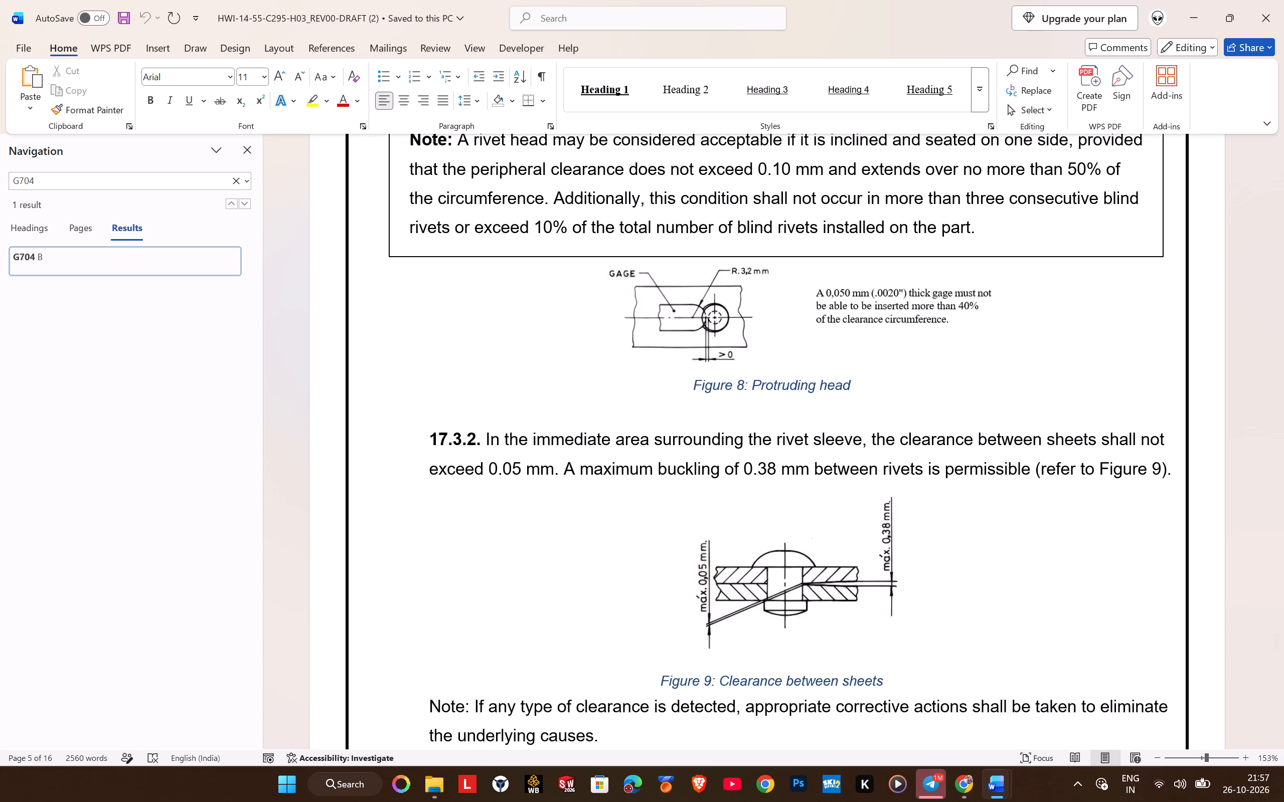
scroll(896, 436, down, 5)
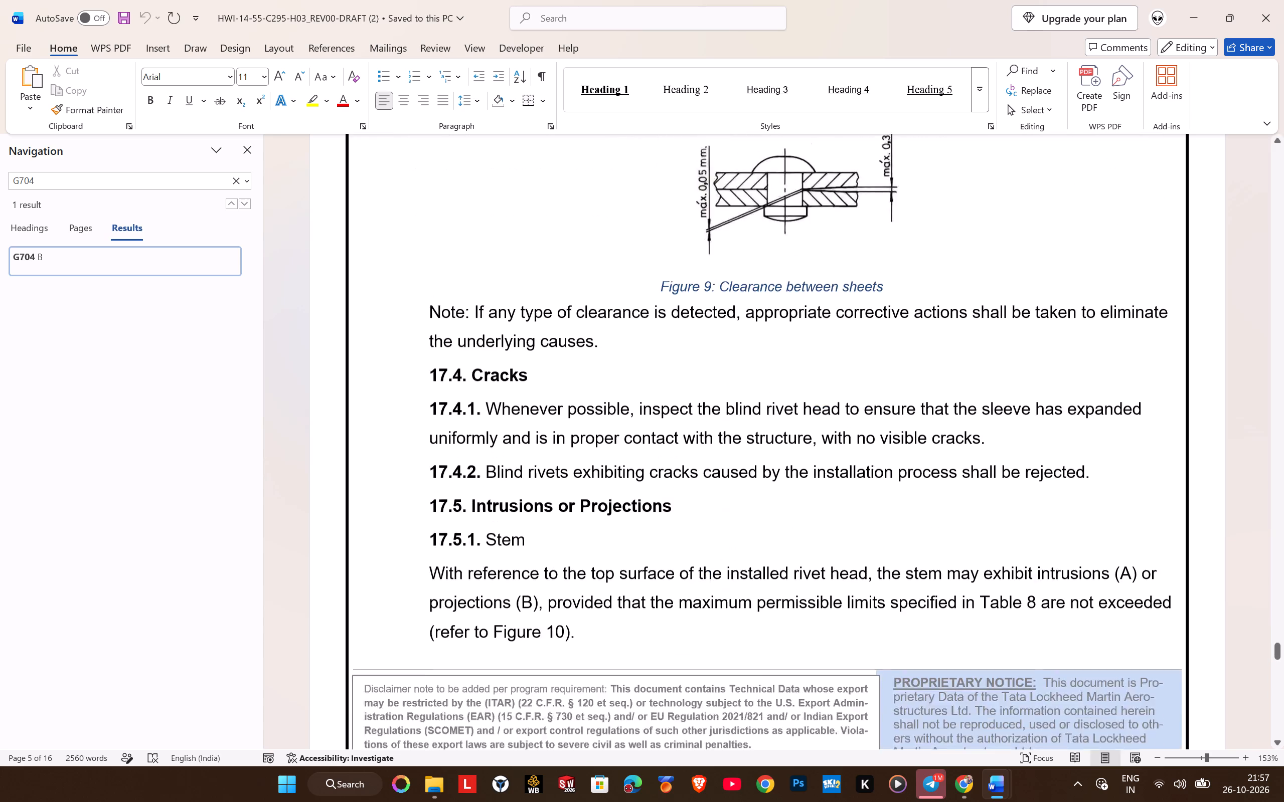
scroll(896, 436, up, 2)
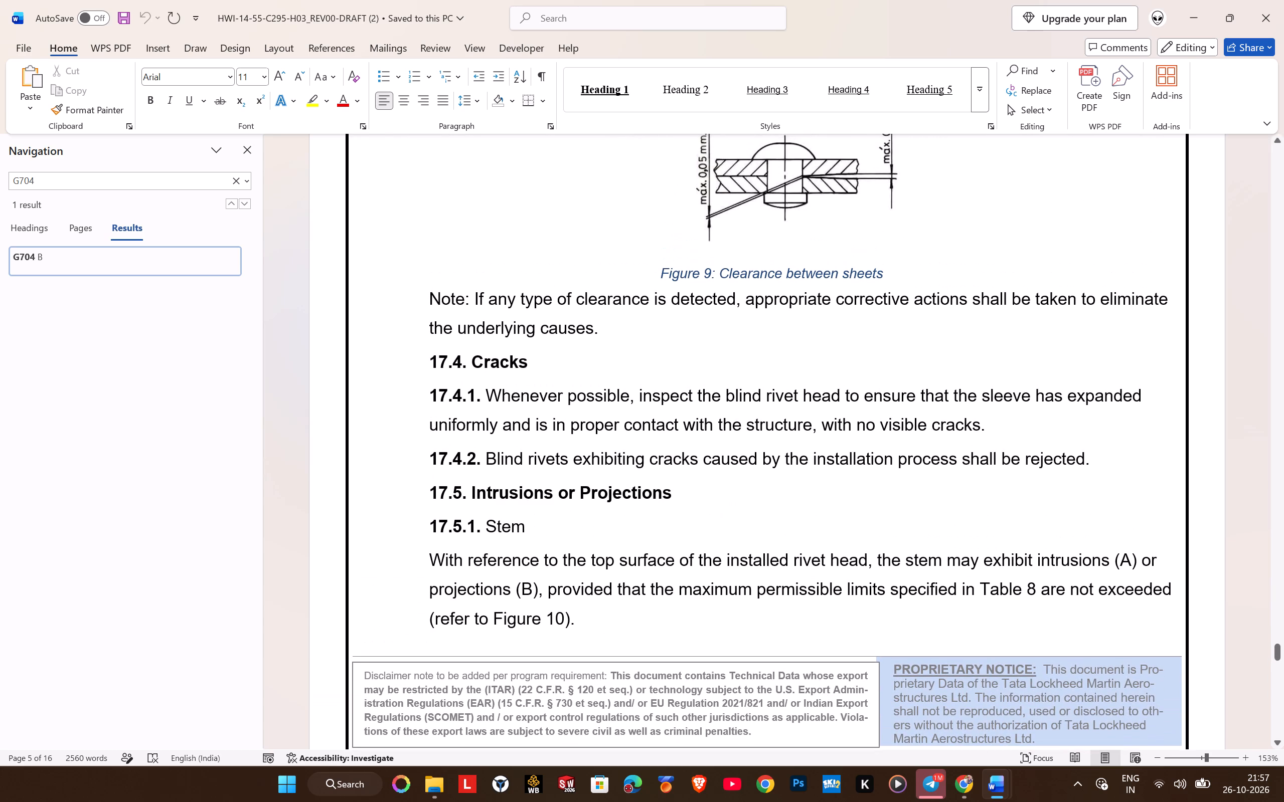
scroll(896, 436, up, 4)
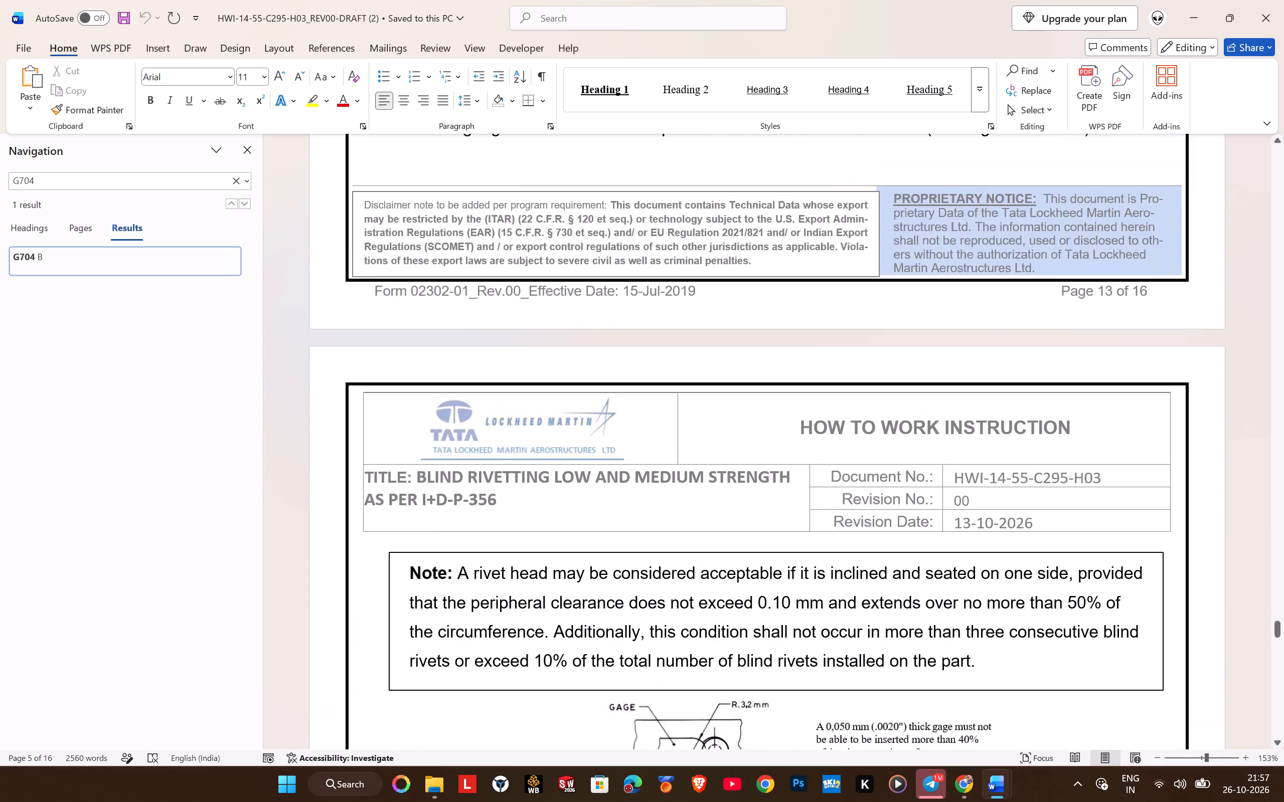
scroll(896, 436, down, 10)
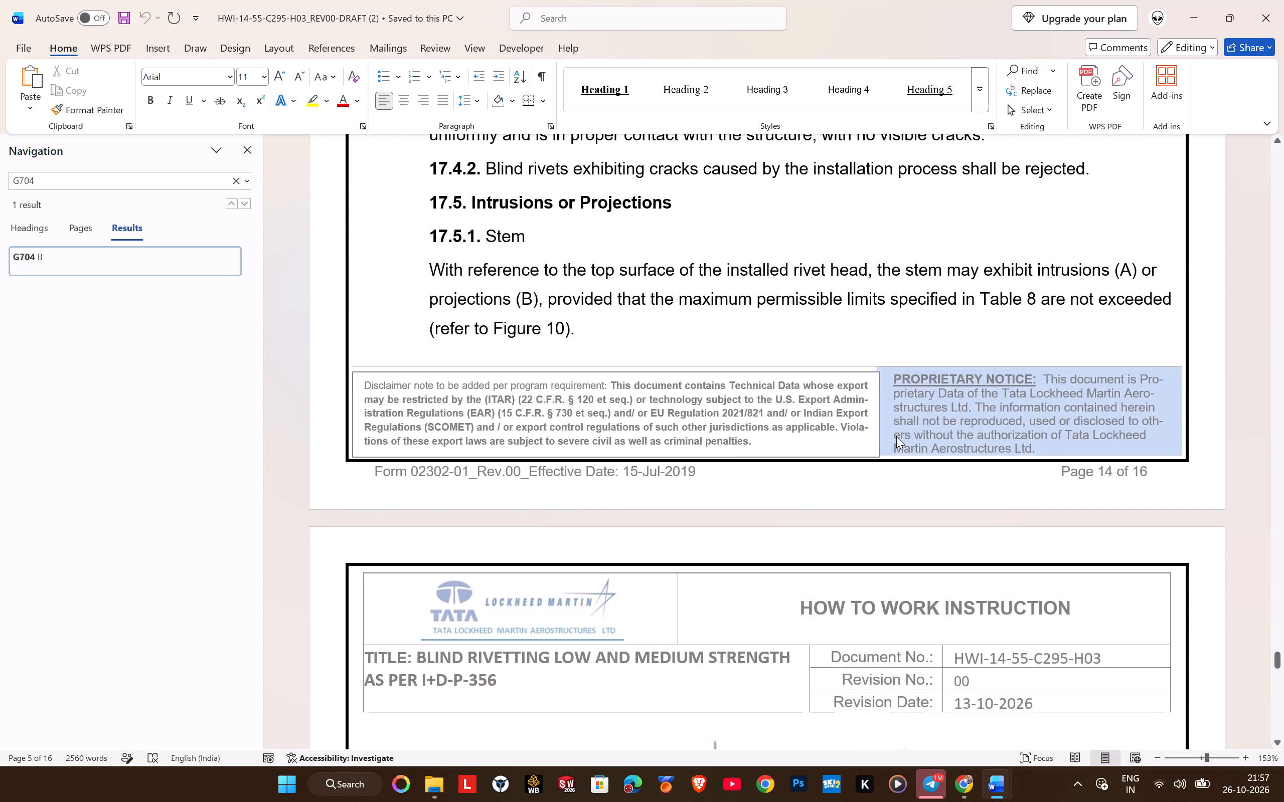
scroll(896, 436, up, 3)
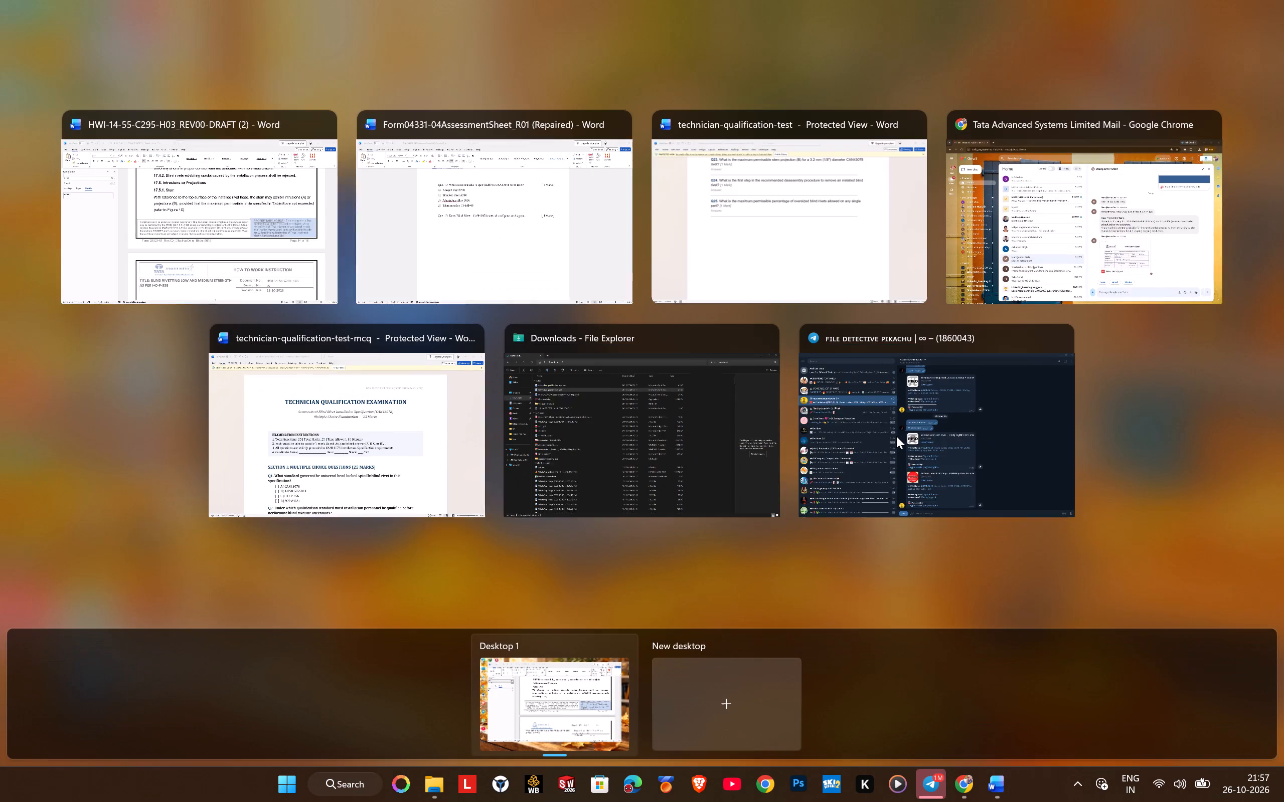
click(253, 241)
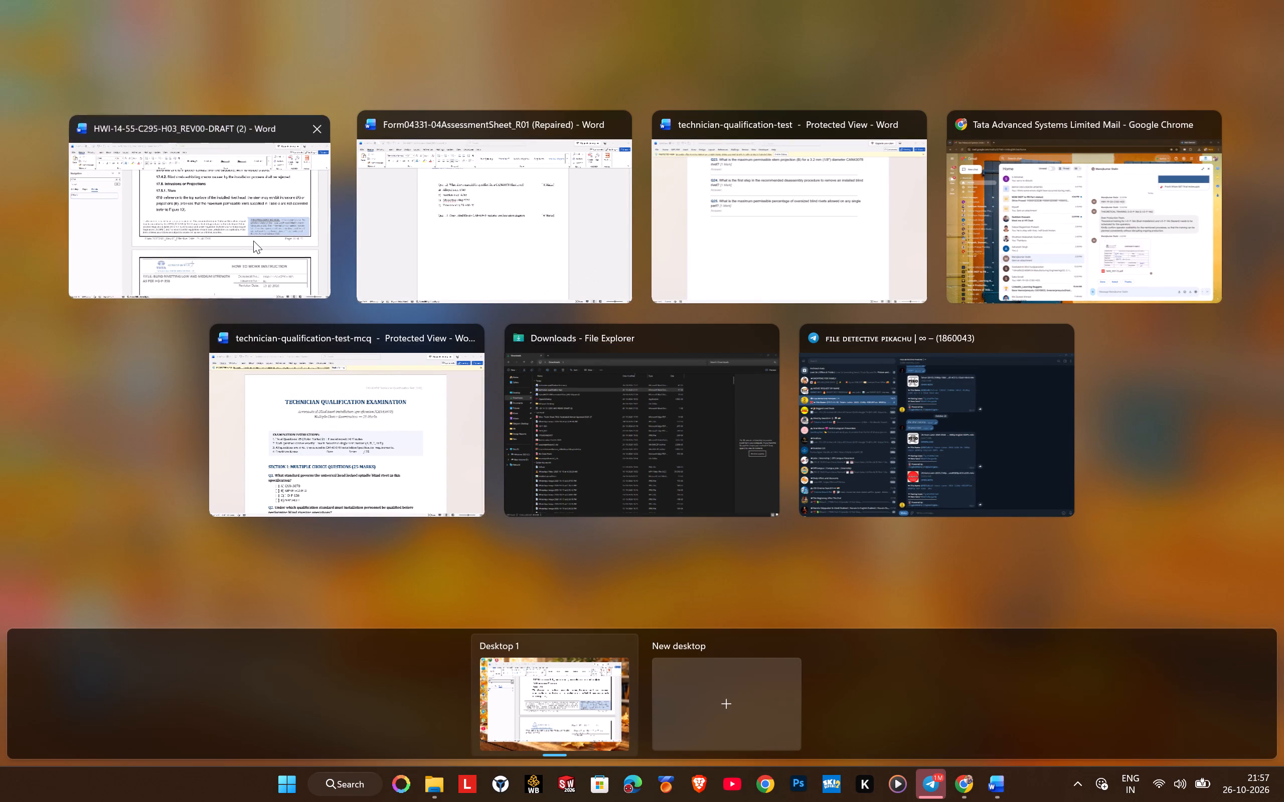
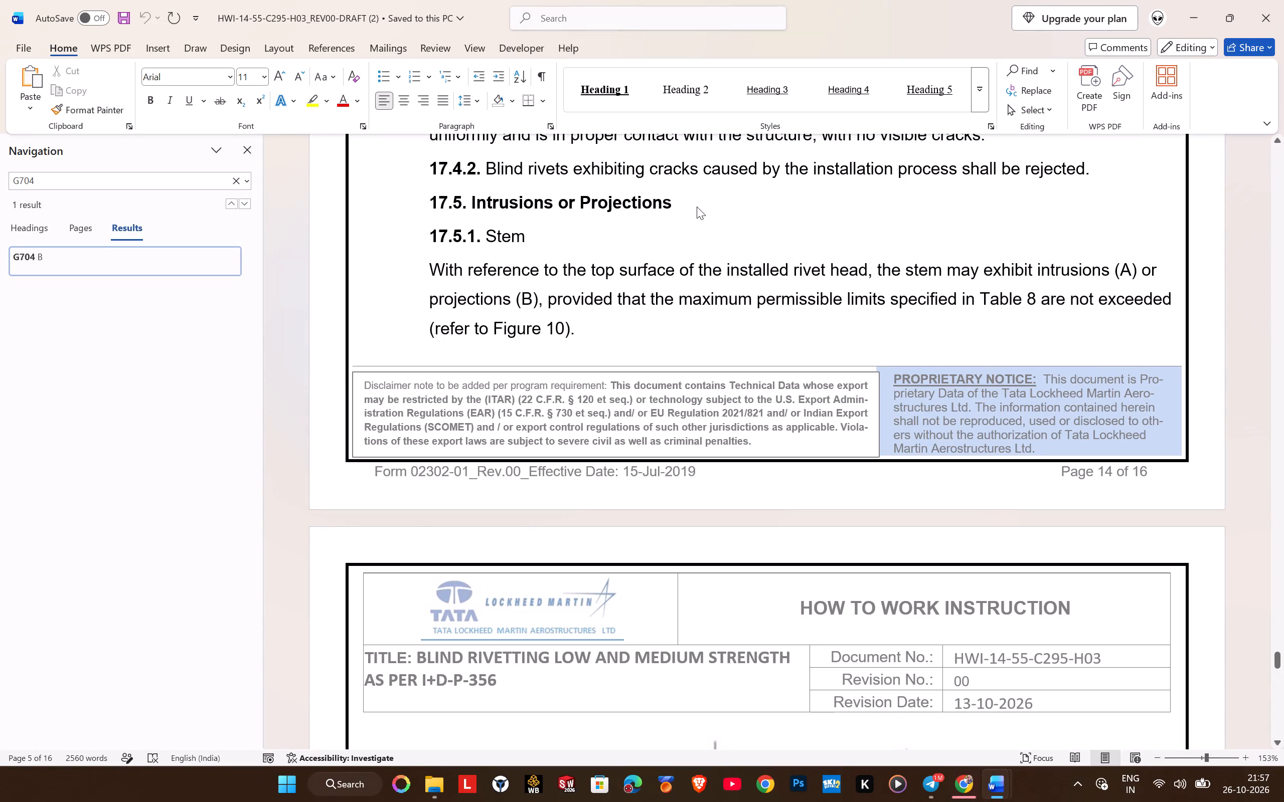
Check section 17.5 on intrusions or projections and its stem limits table, and return to the section 17 inspection list and hole requirements.
scroll(697, 207, down, 9)
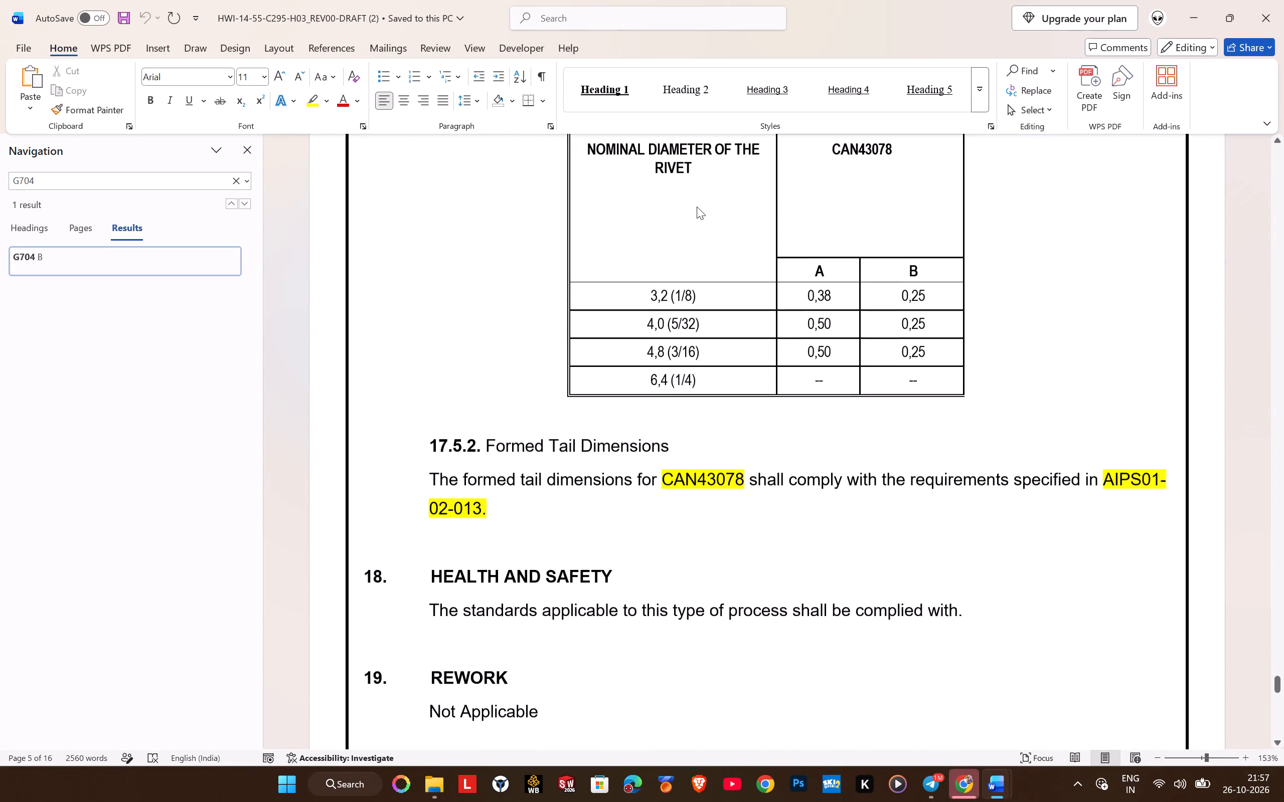
scroll(697, 207, up, 8)
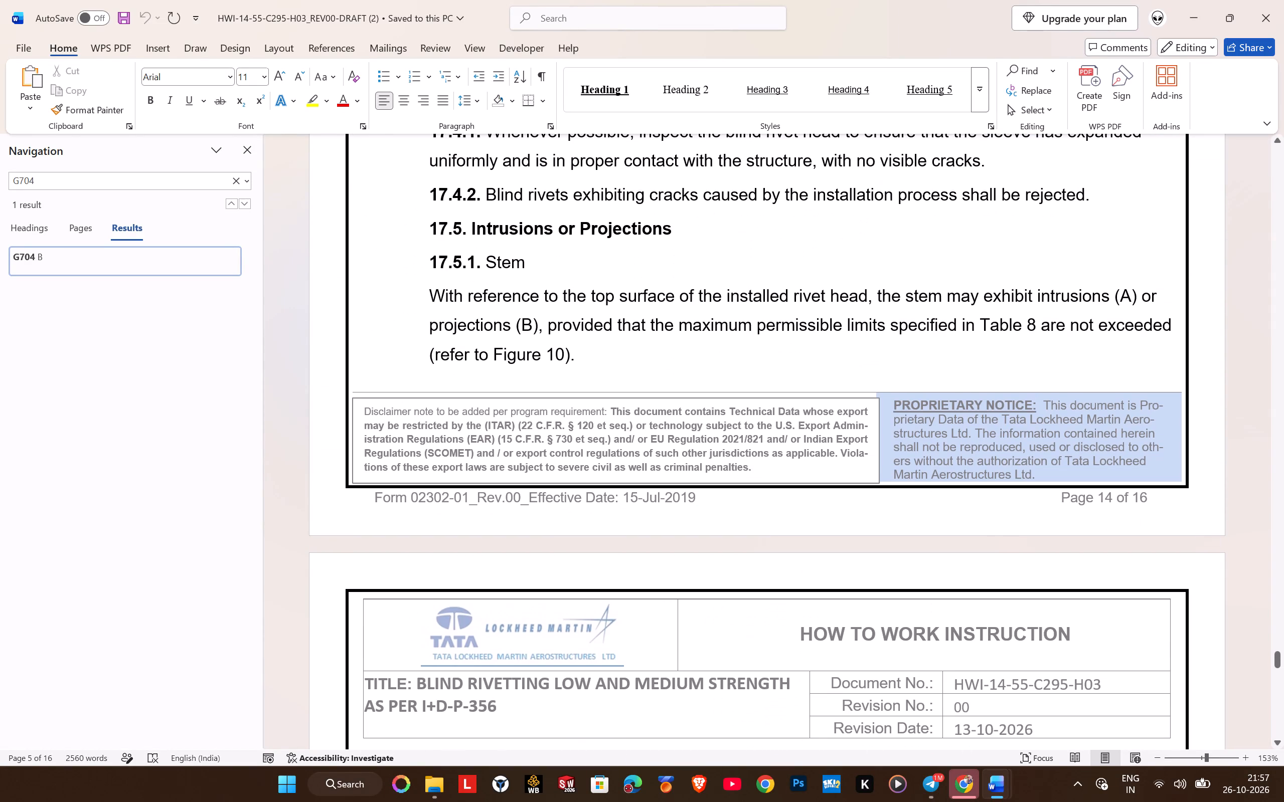
scroll(697, 207, up, 10)
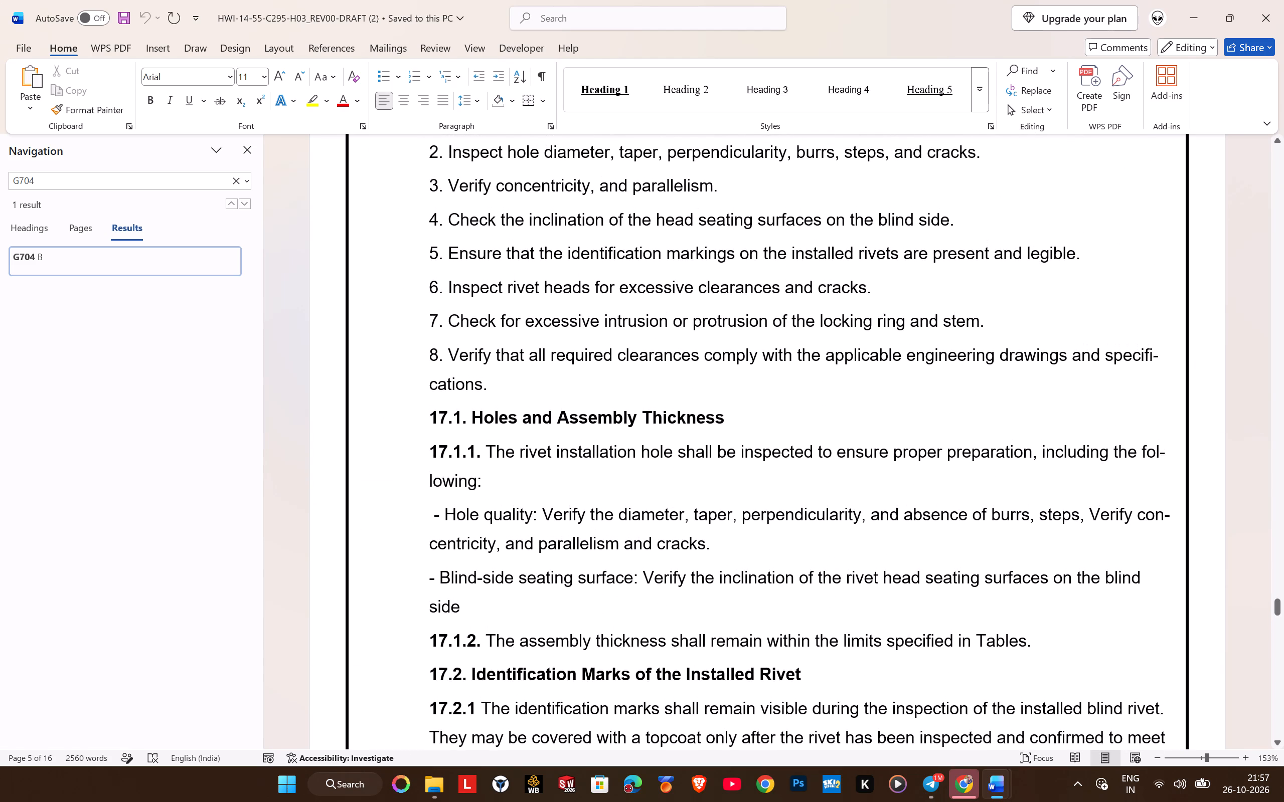
Look back through the work instruction from section 17 to the section 15 procedure and installation equipment.
scroll(697, 207, up, 3)
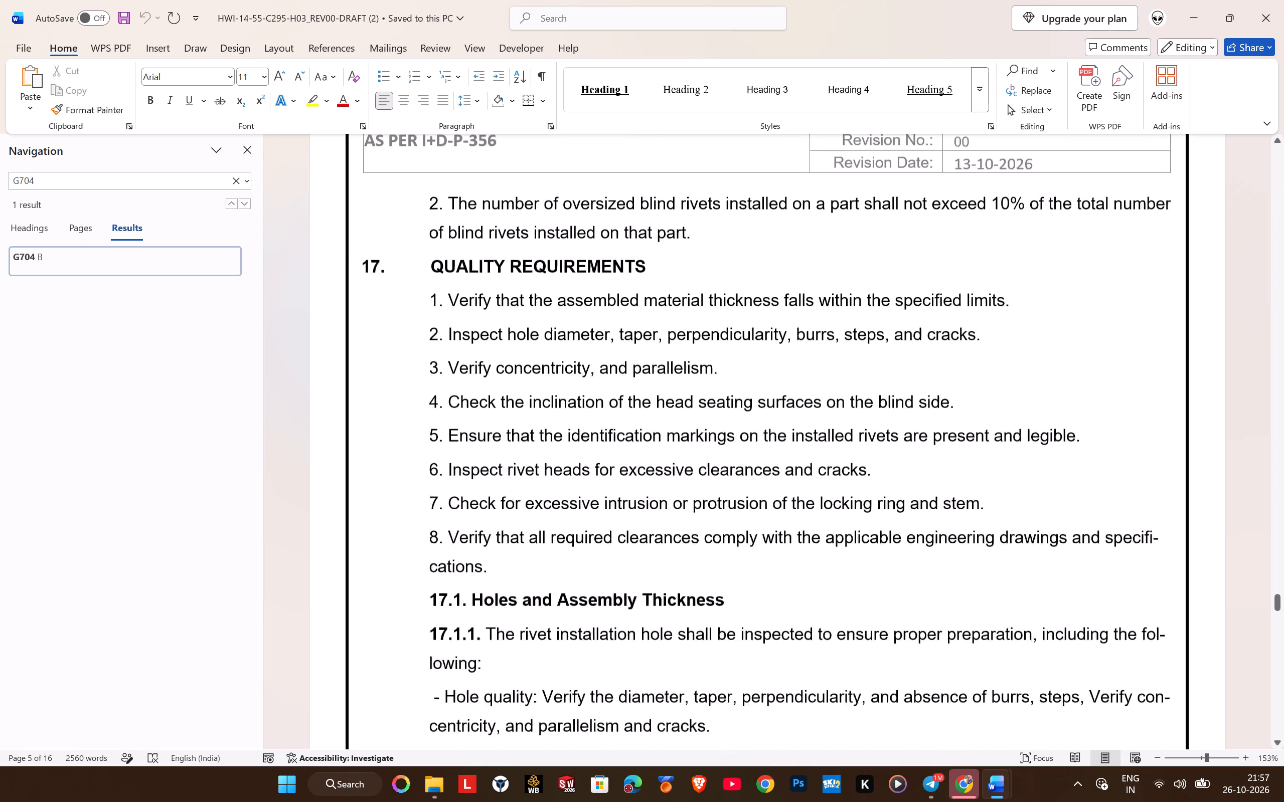
scroll(697, 207, up, 3)
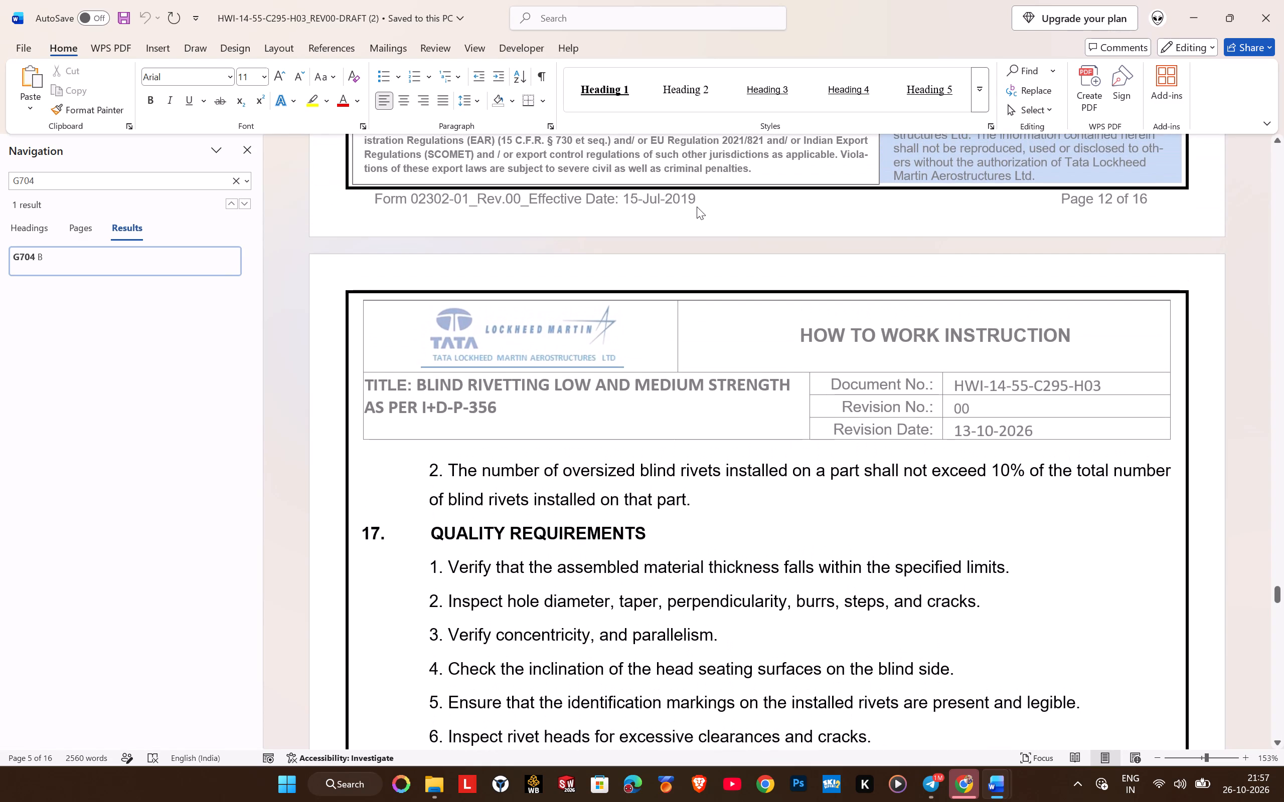
scroll(697, 207, up, 16)
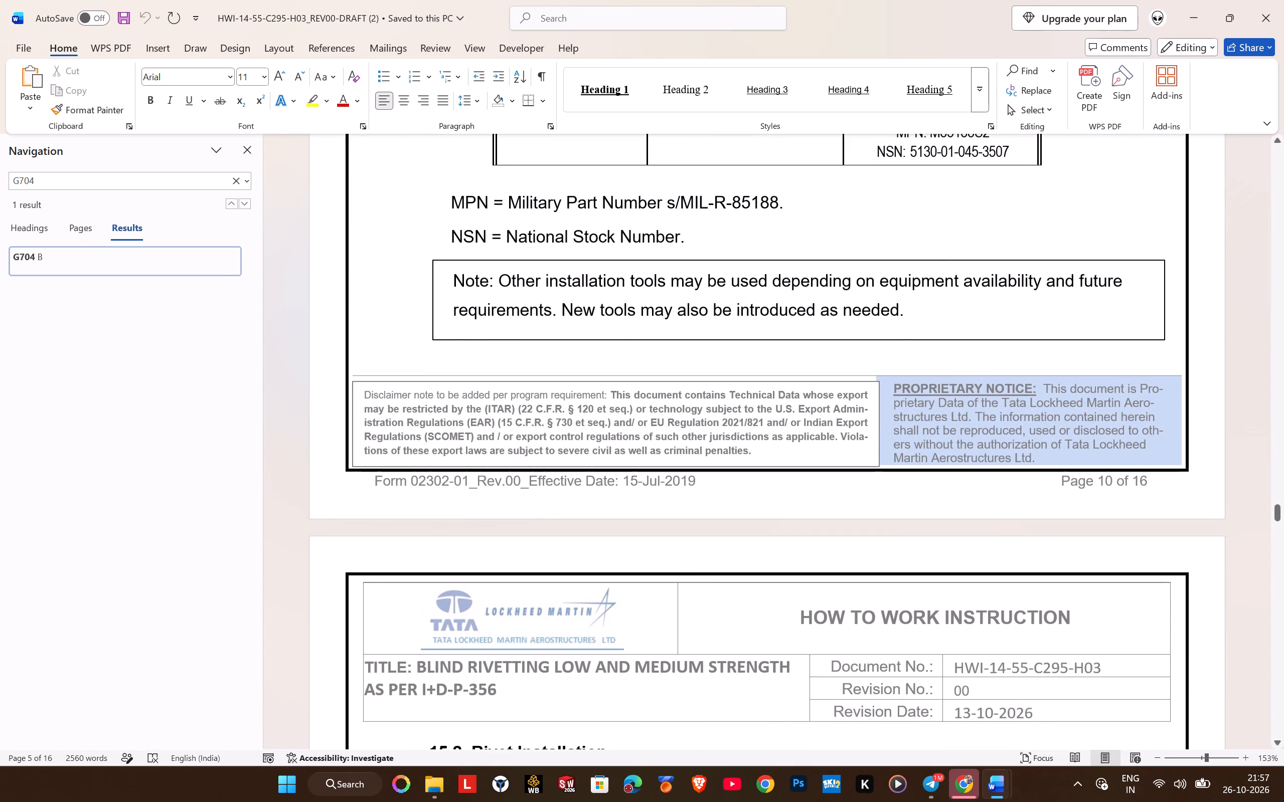
scroll(697, 207, up, 14)
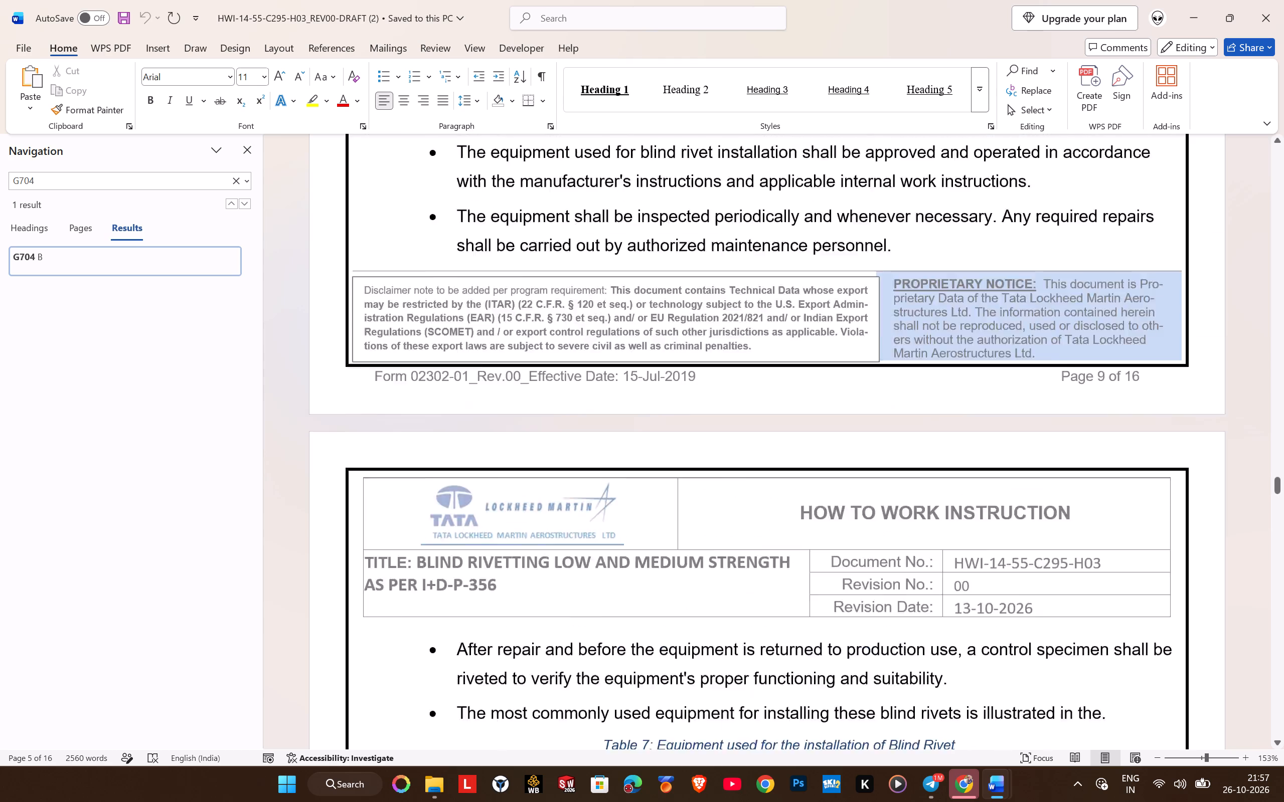
scroll(697, 207, up, 1)
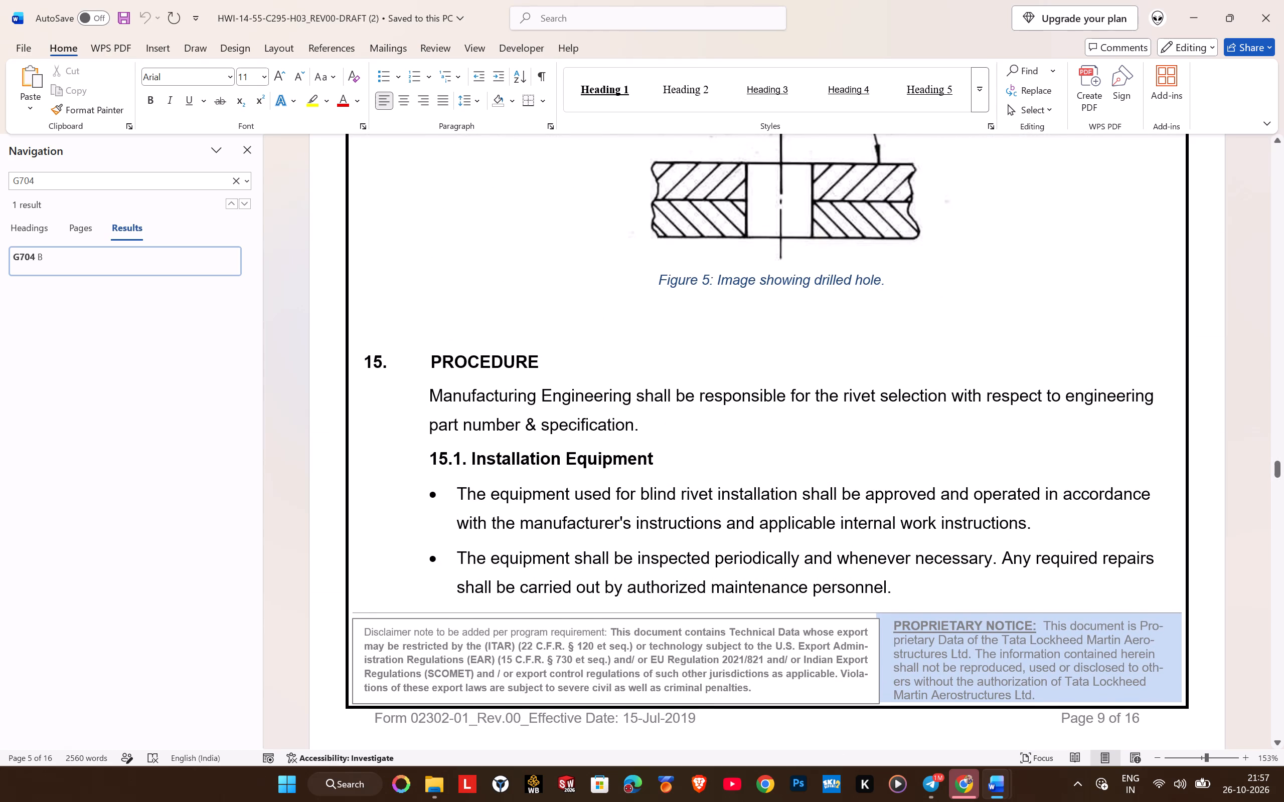
scroll(697, 207, up, 1)
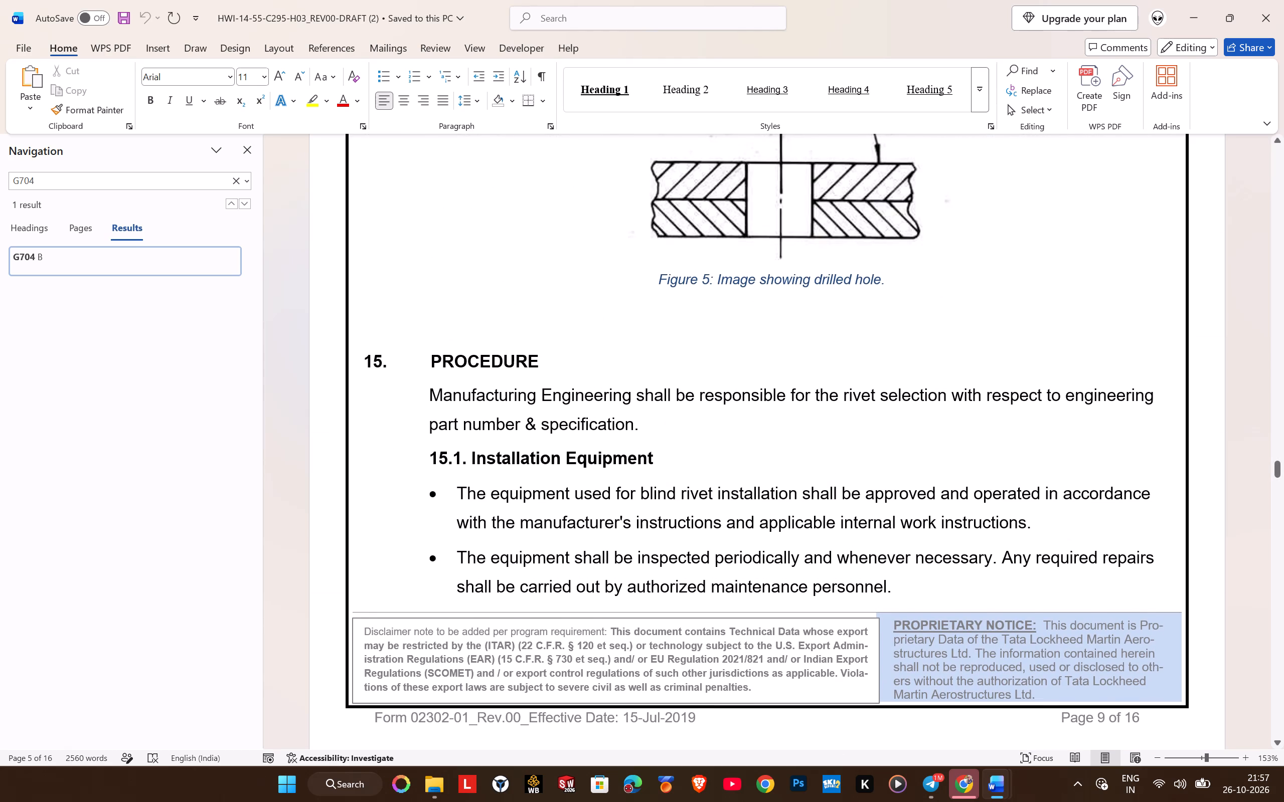
scroll(697, 207, up, 2)
Read section 16 on disassembly and replacement, including the sleeve extraction figure and the oversized rivet rules.
scroll(697, 207, down, 3)
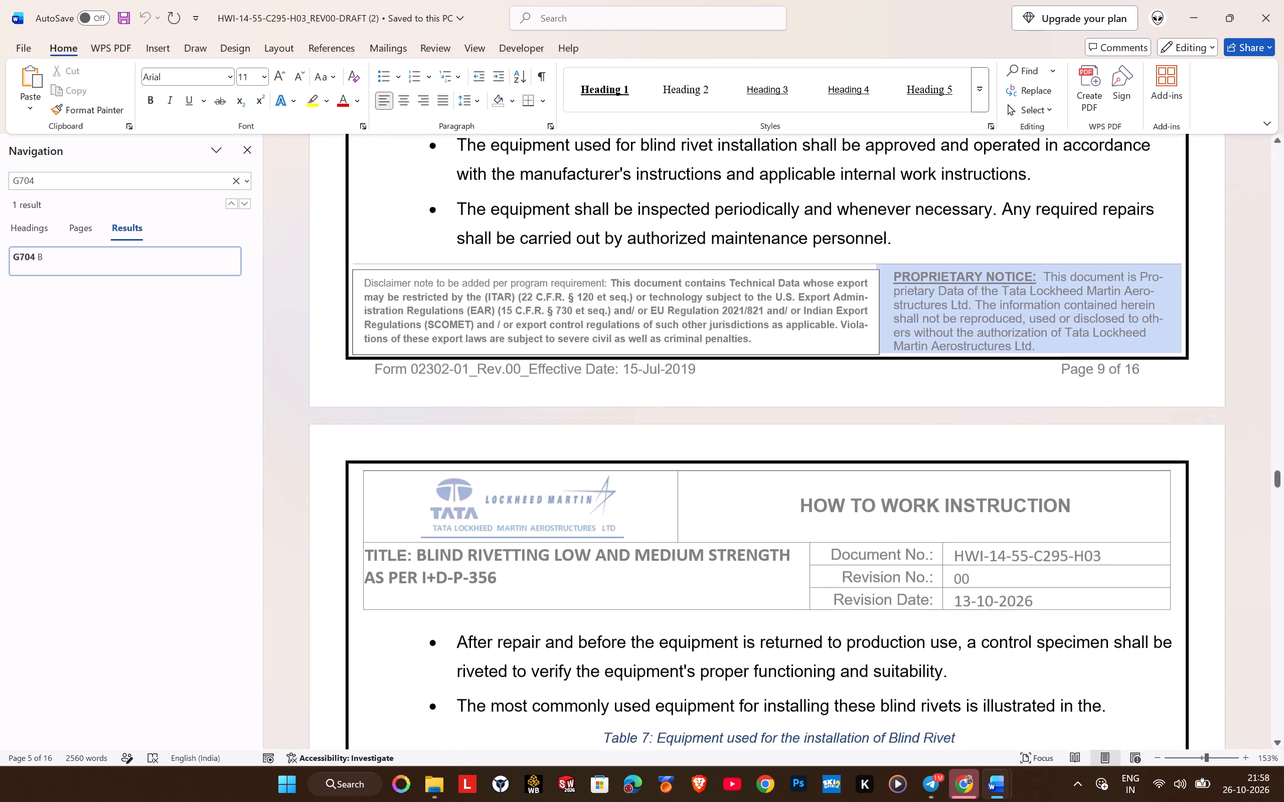
scroll(717, 238, down, 7)
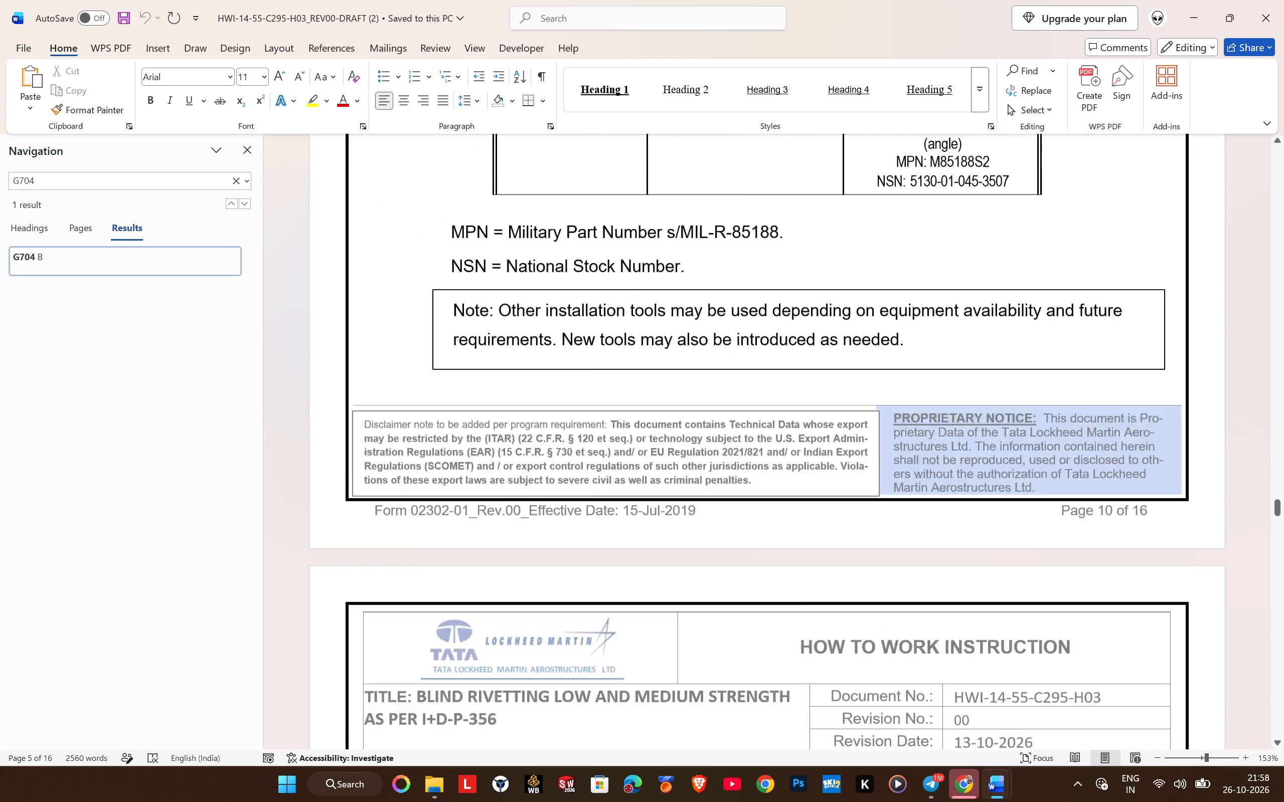
scroll(717, 238, down, 9)
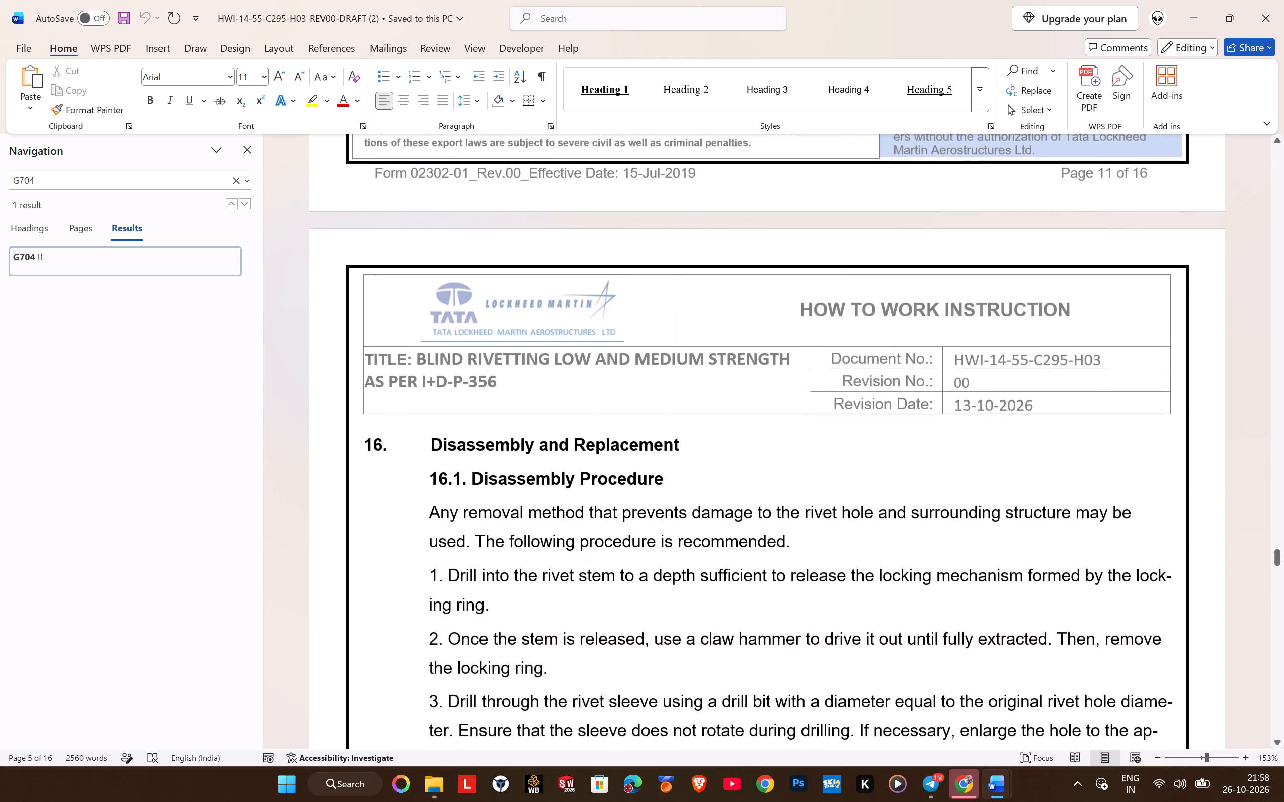
scroll(717, 238, down, 1)
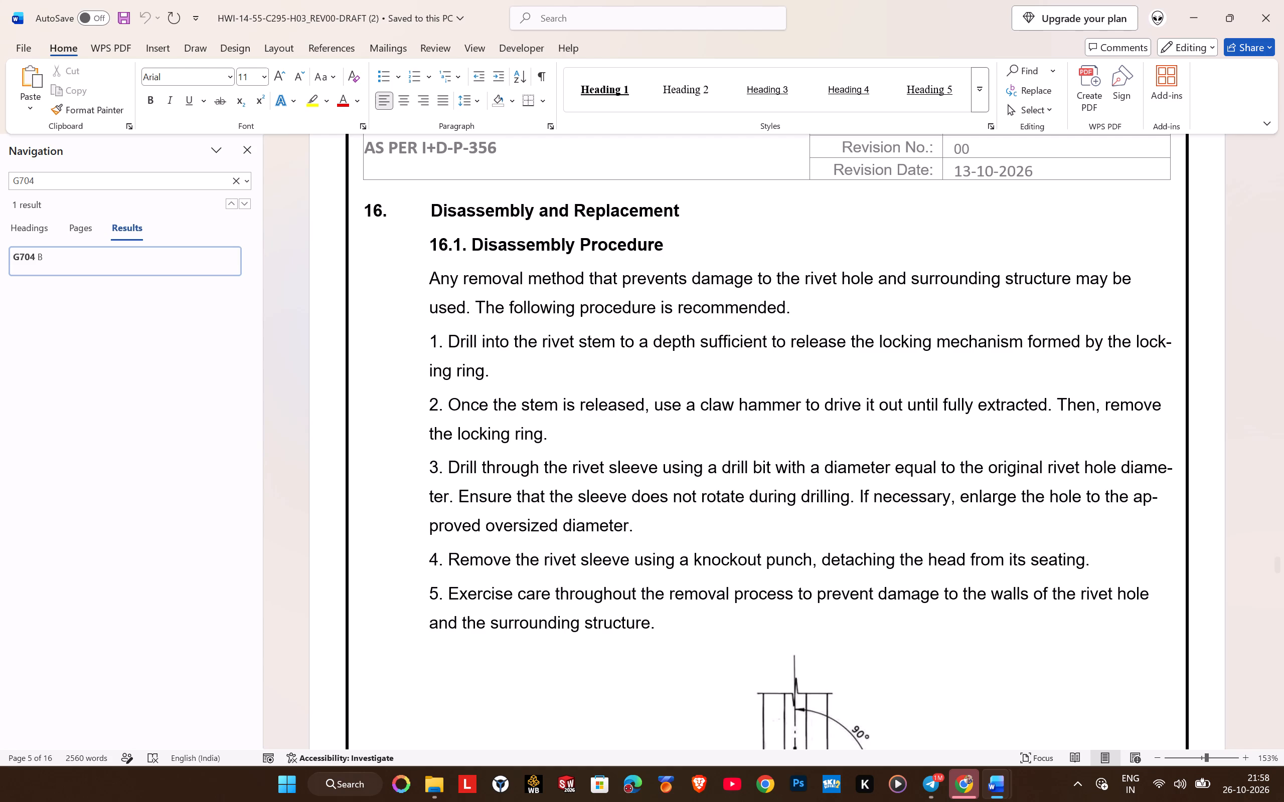
scroll(717, 238, down, 5)
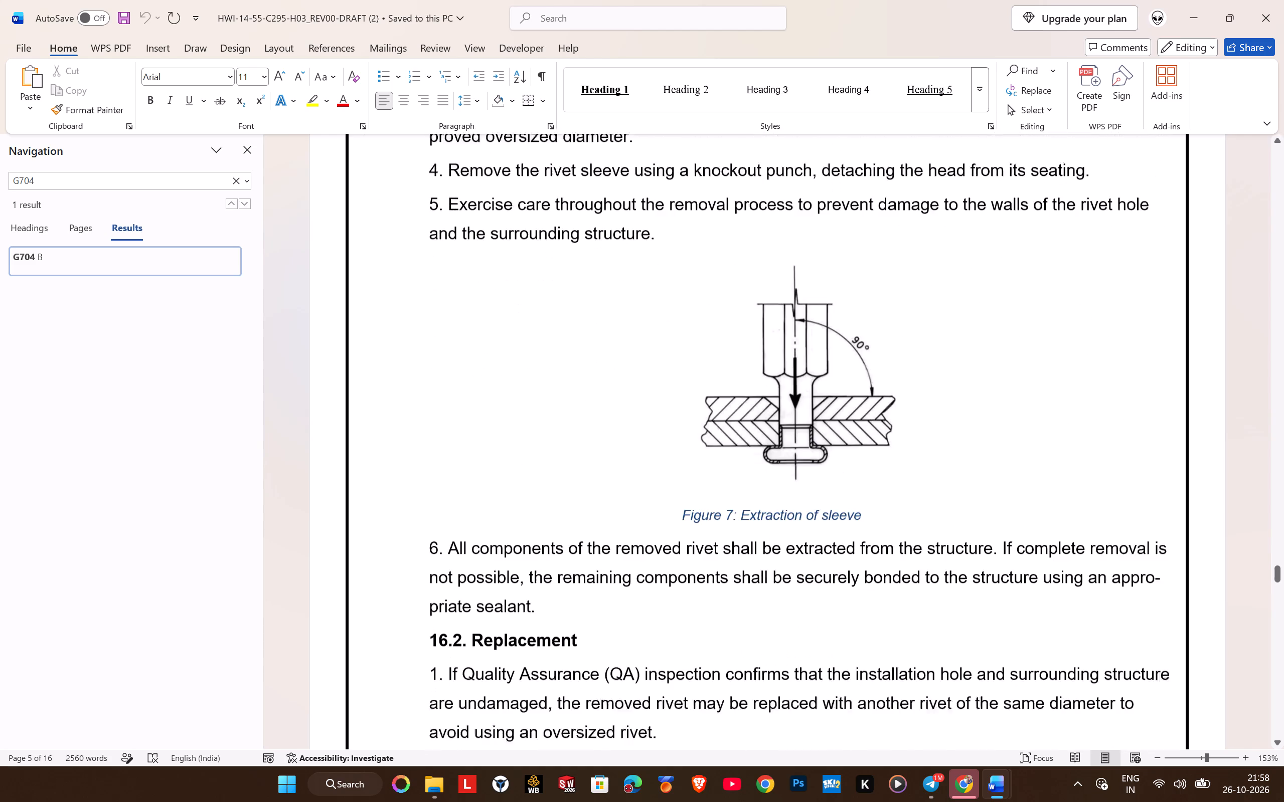
scroll(717, 238, down, 2)
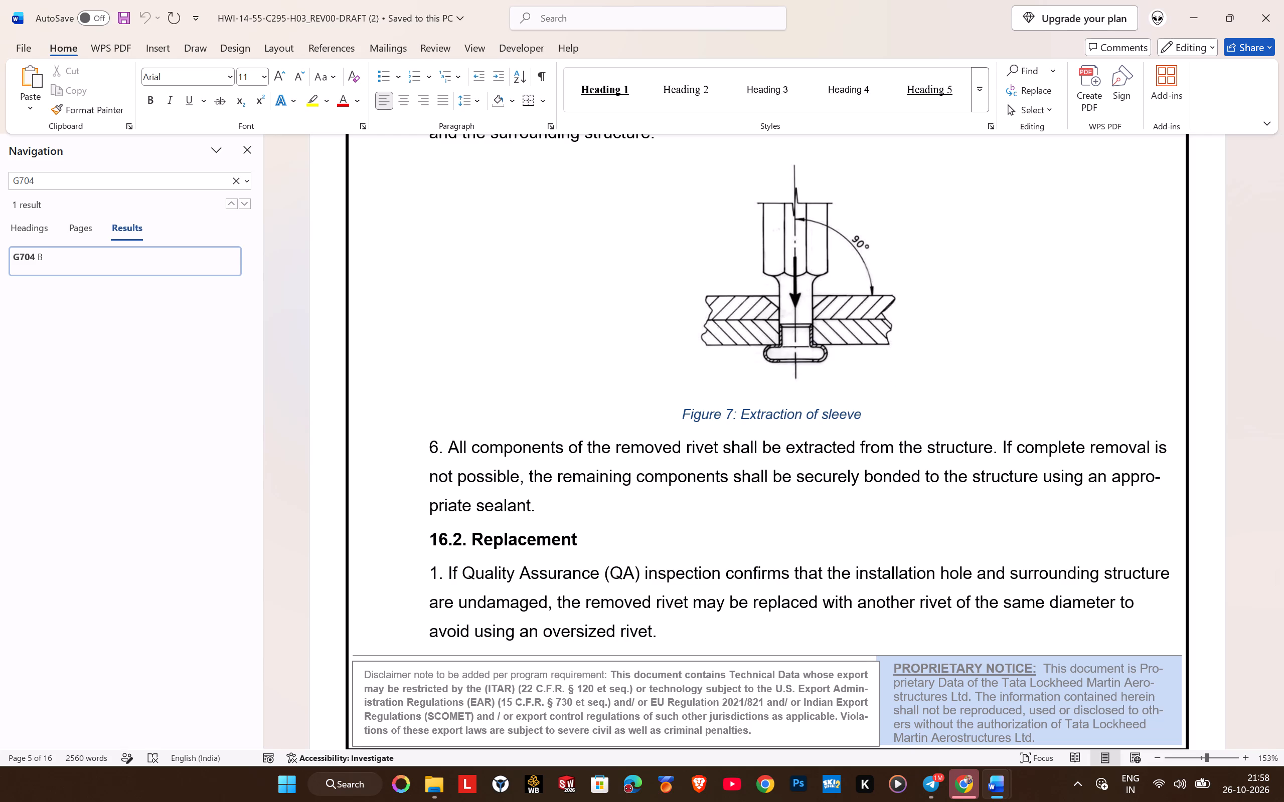
scroll(806, 633, down, 1)
scroll(802, 674, down, 7)
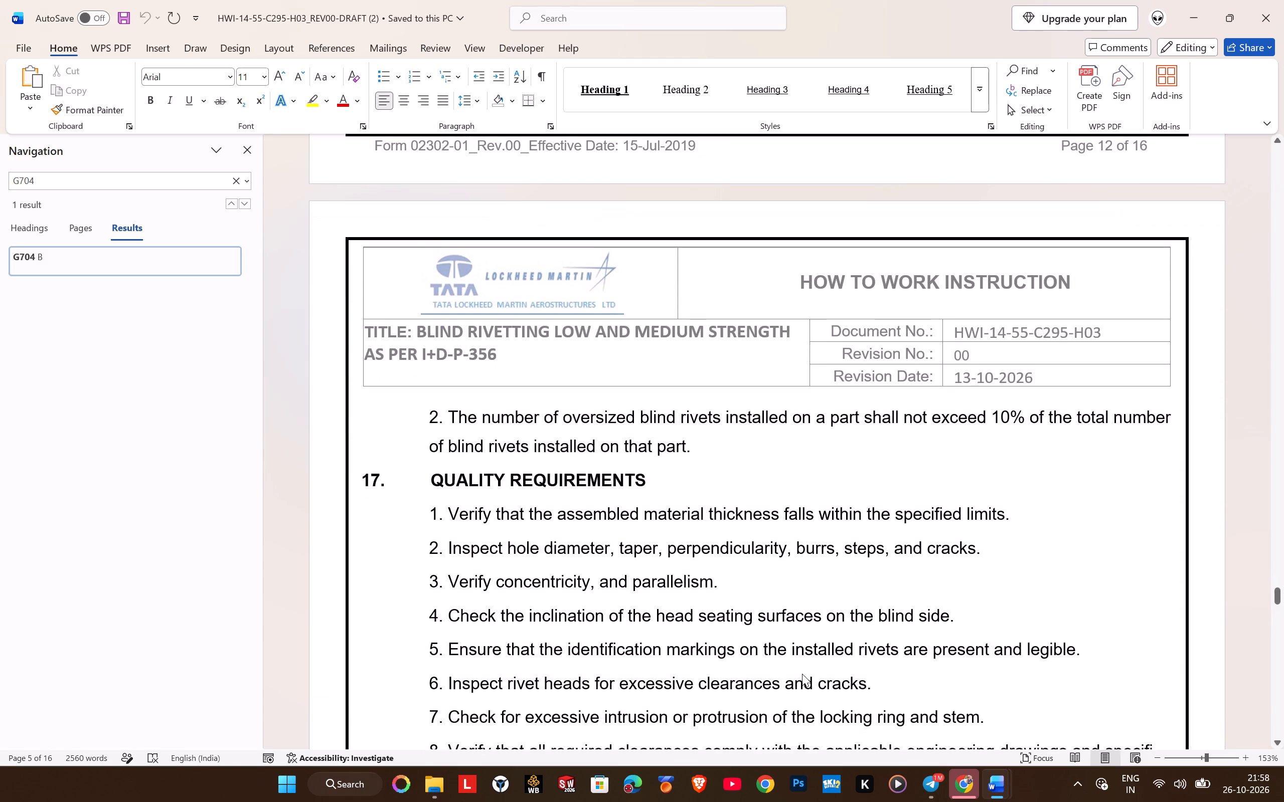
scroll(802, 674, up, 4)
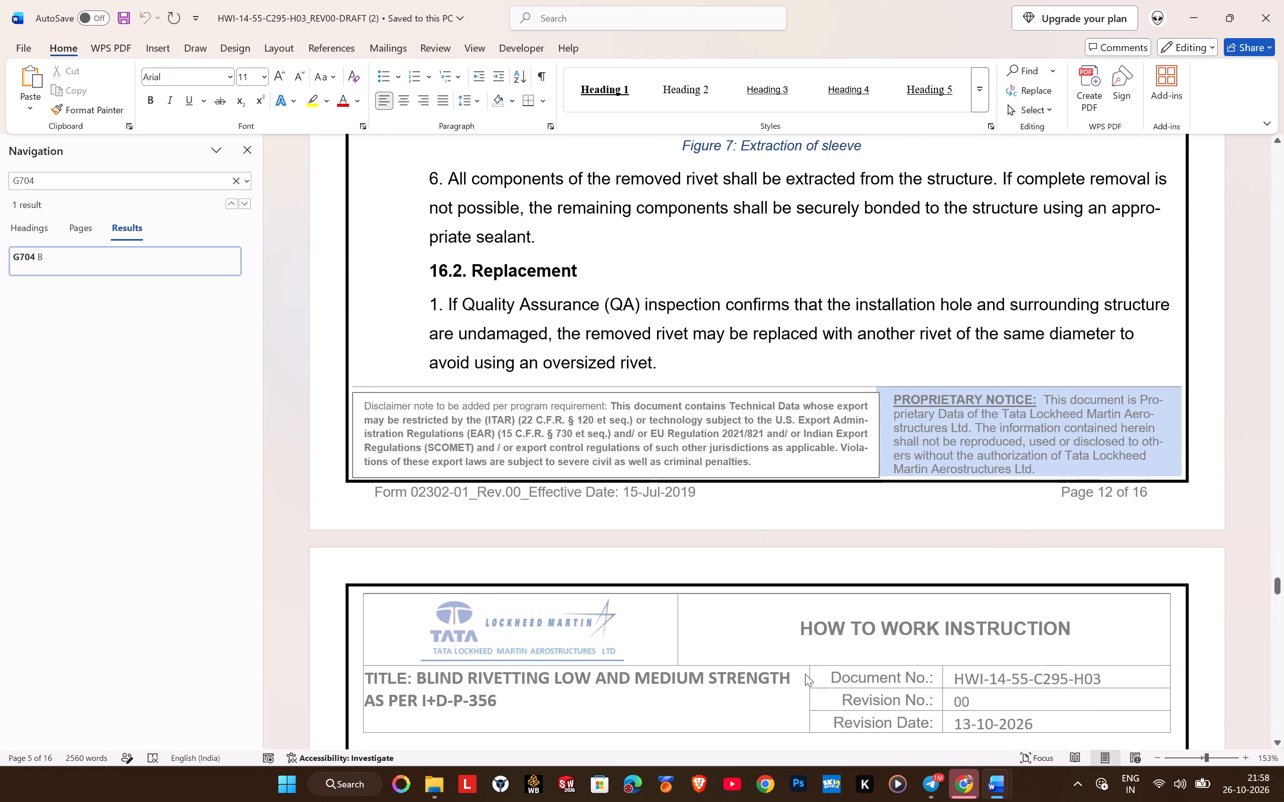
Switch to the assessment sheet and insert blank, unnumbered, unindented lines between the Que. 12 options and the diagram question.
key(alt+Tab)
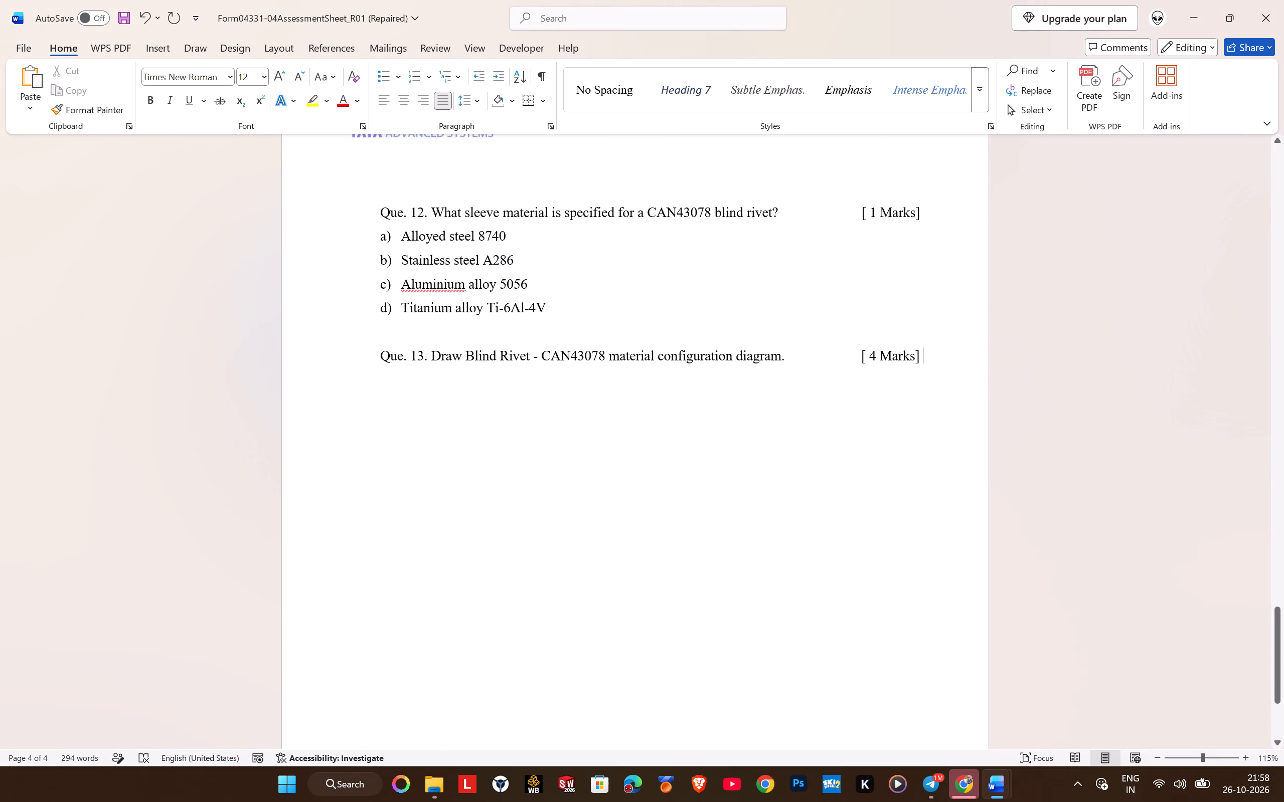
click(430, 463)
click(602, 315)
key(Return)
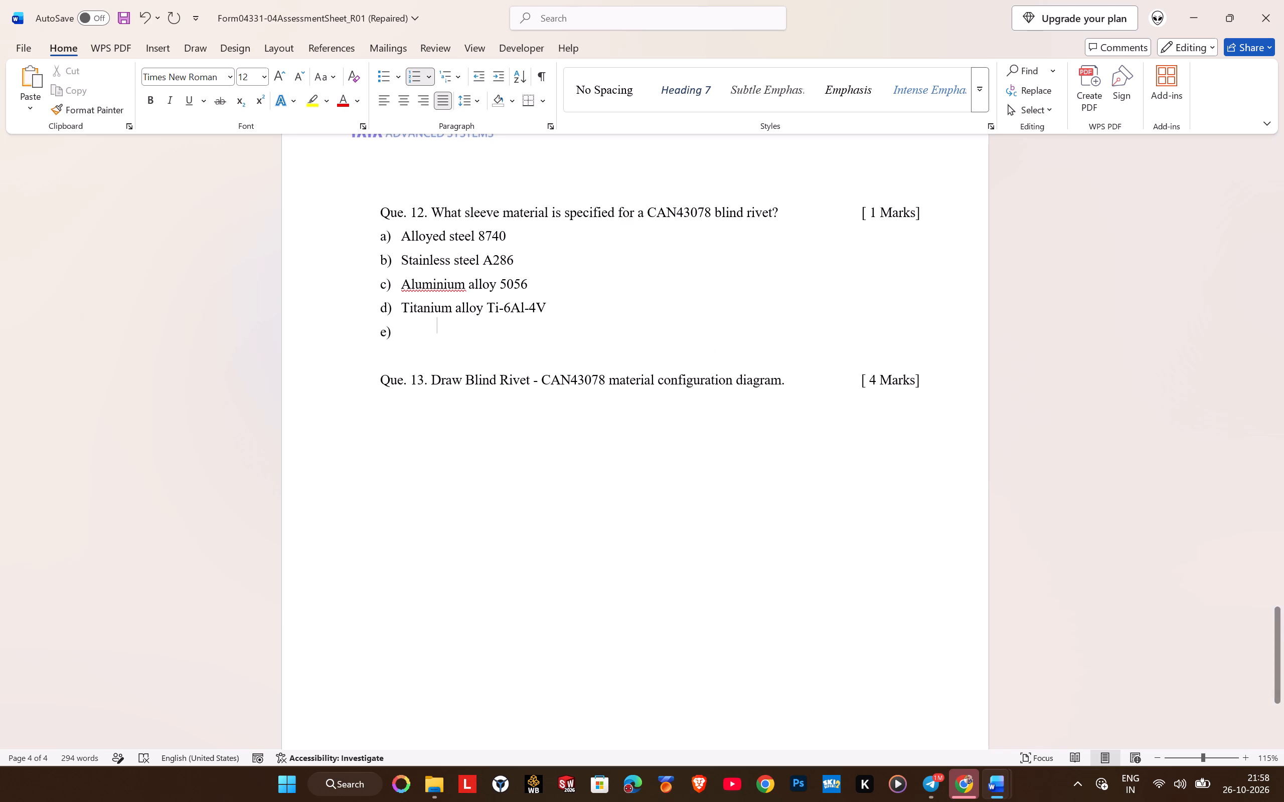
key(BackSpace)
key(Return)
key(Return)
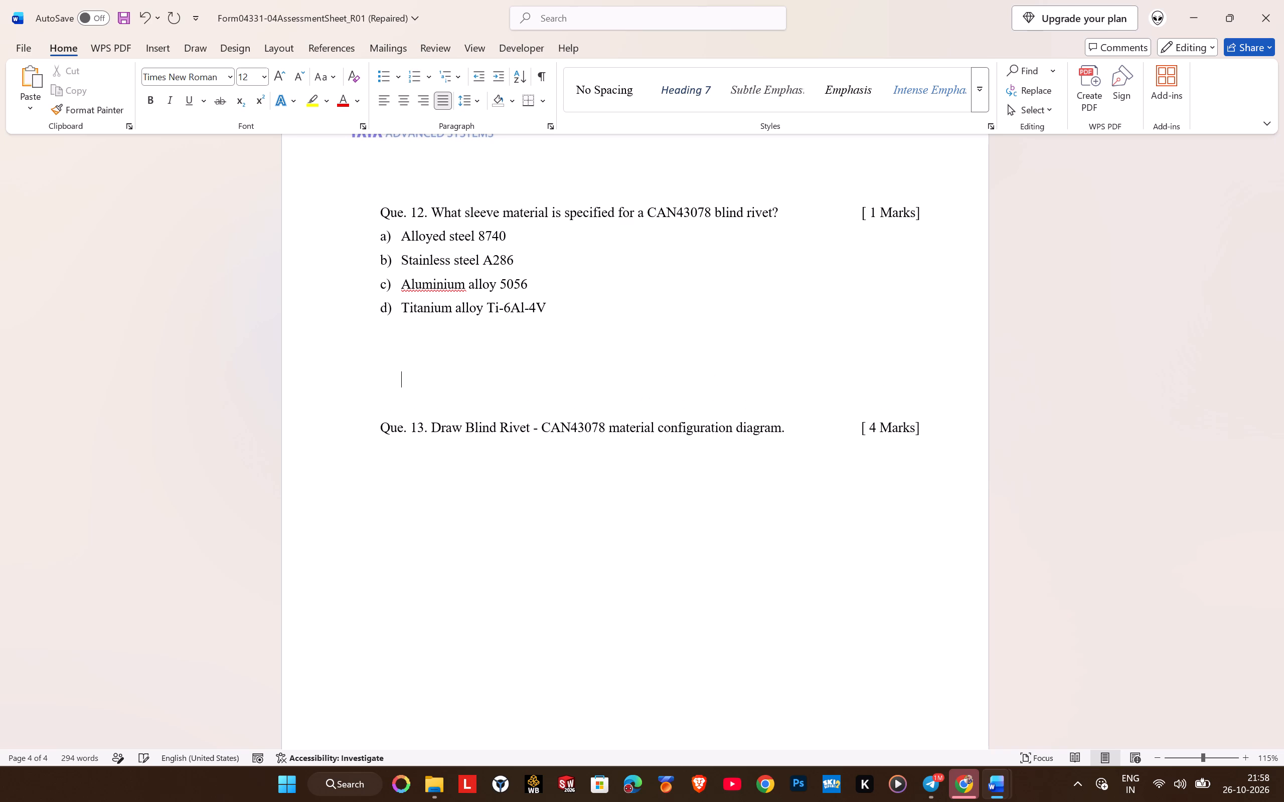
key(BackSpace)
key(Tab)
key(Tab)
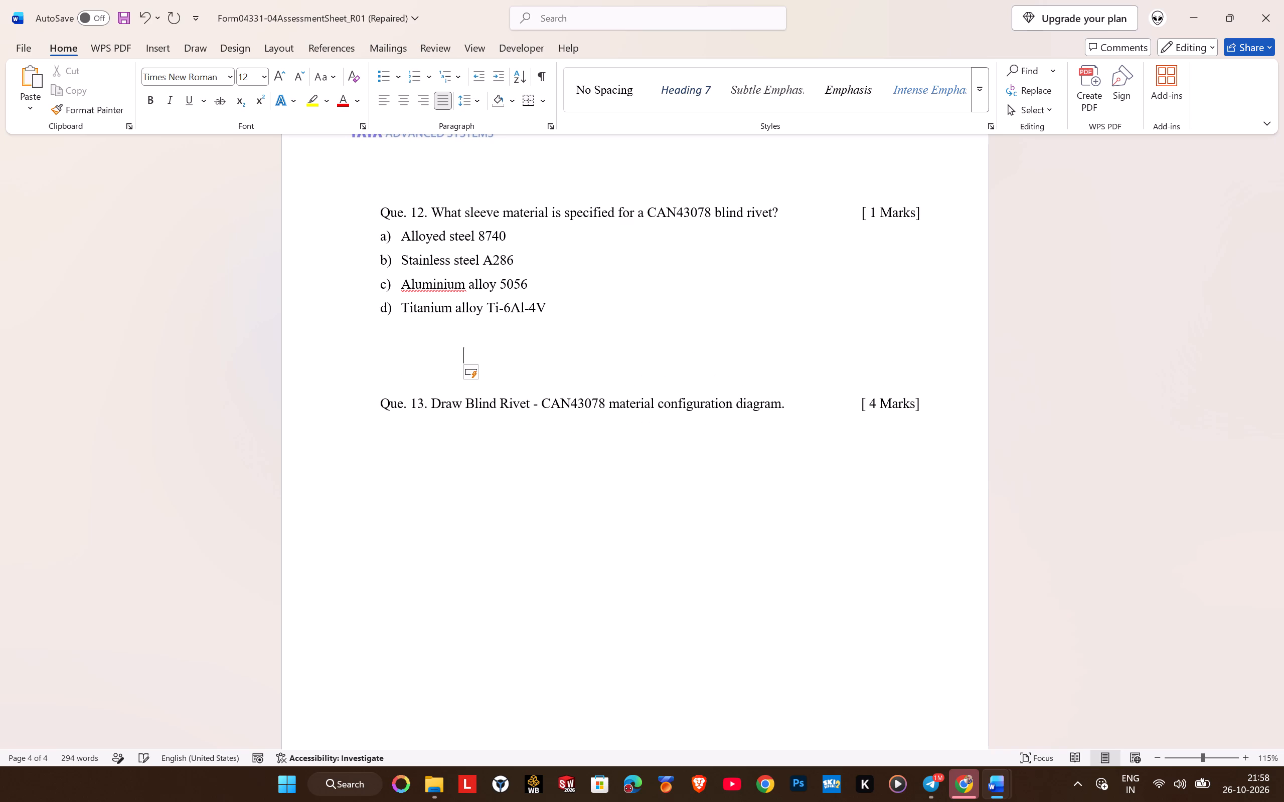
key(BackSpace)
key(BackSpace)
key(BackSpace)
key(Return)
key(Return)
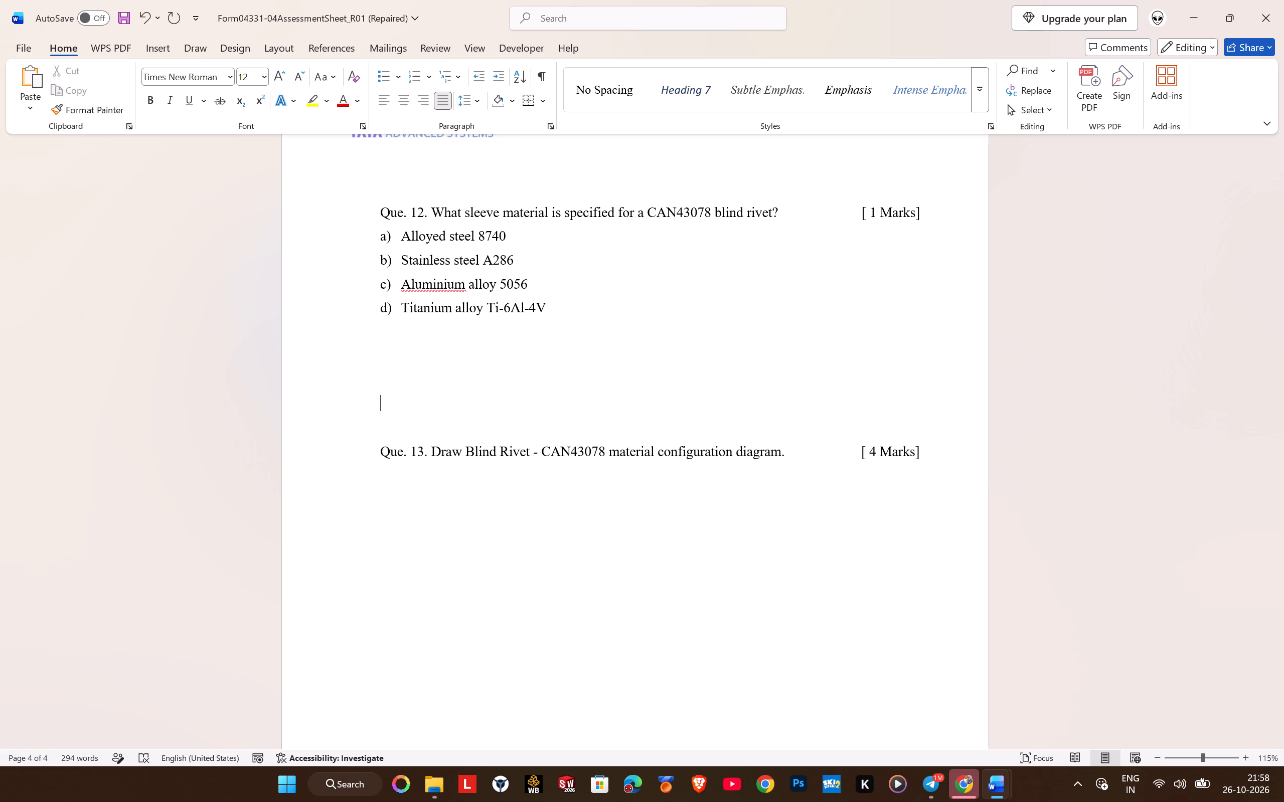
Start a new question with the label "Que. 13." above the diagram question.
text(ue)
key(space)
key(BackSpace)
text(.)
key(space)
text(12)
key(BackSpace)
text(3.)
key(space)
Copy the section 16.2 sentence limiting oversized blind rivets on a part into the new Que. 13, matching the sheet's Times New Roman 12 text.
key(alt+Tab)
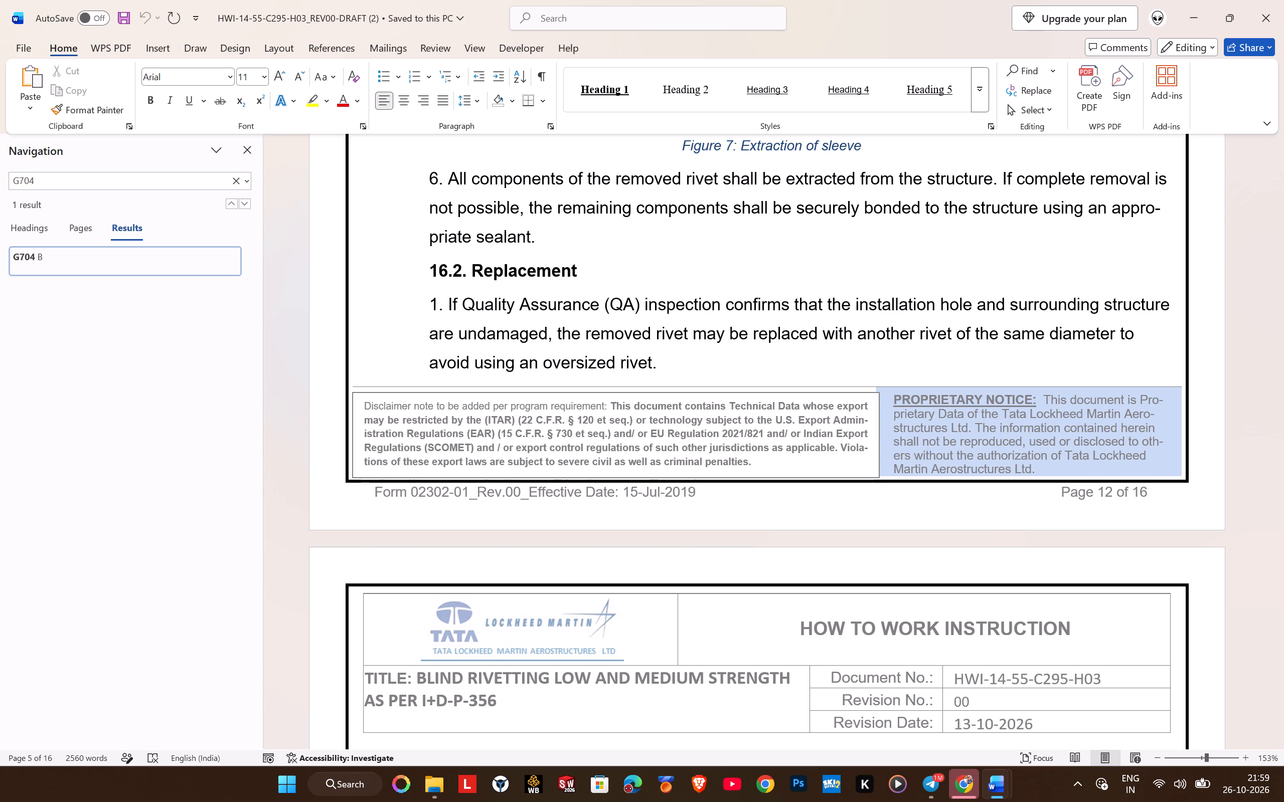
scroll(602, 315, down, 2)
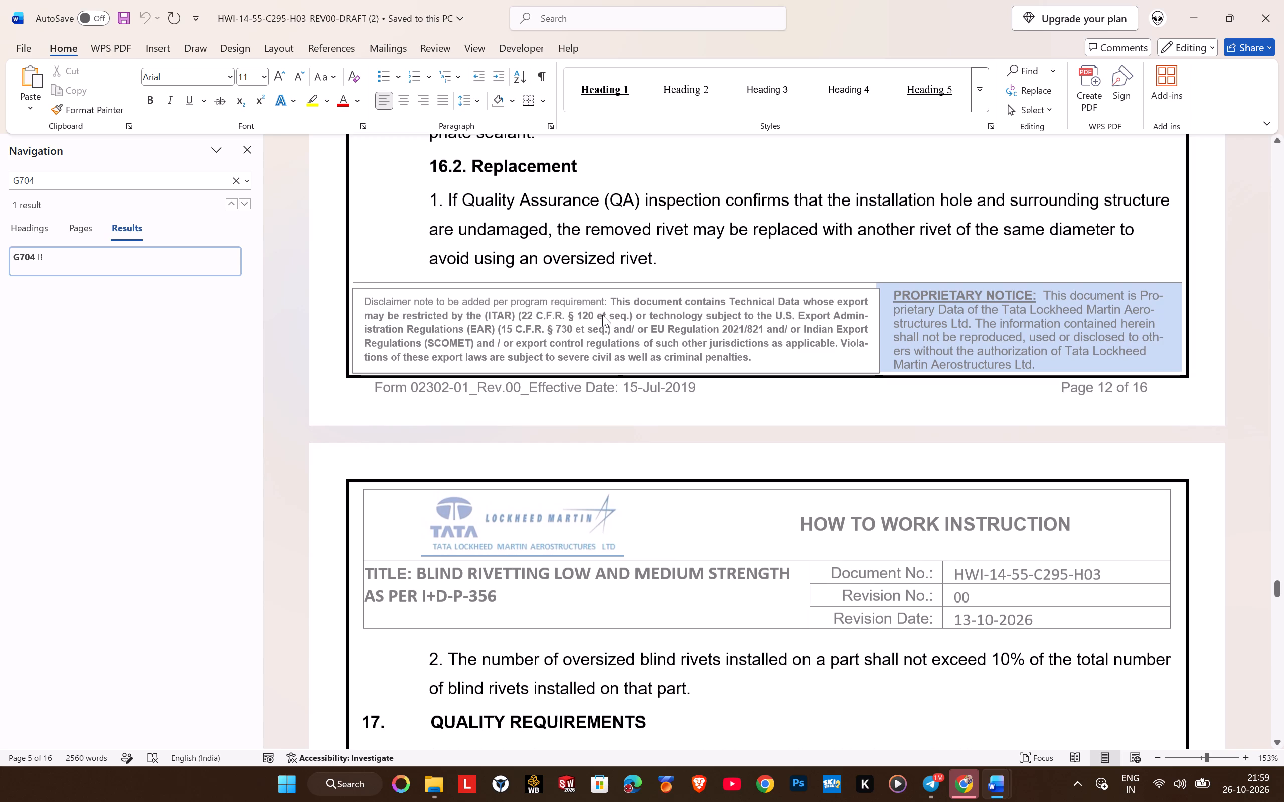
scroll(602, 315, down, 1)
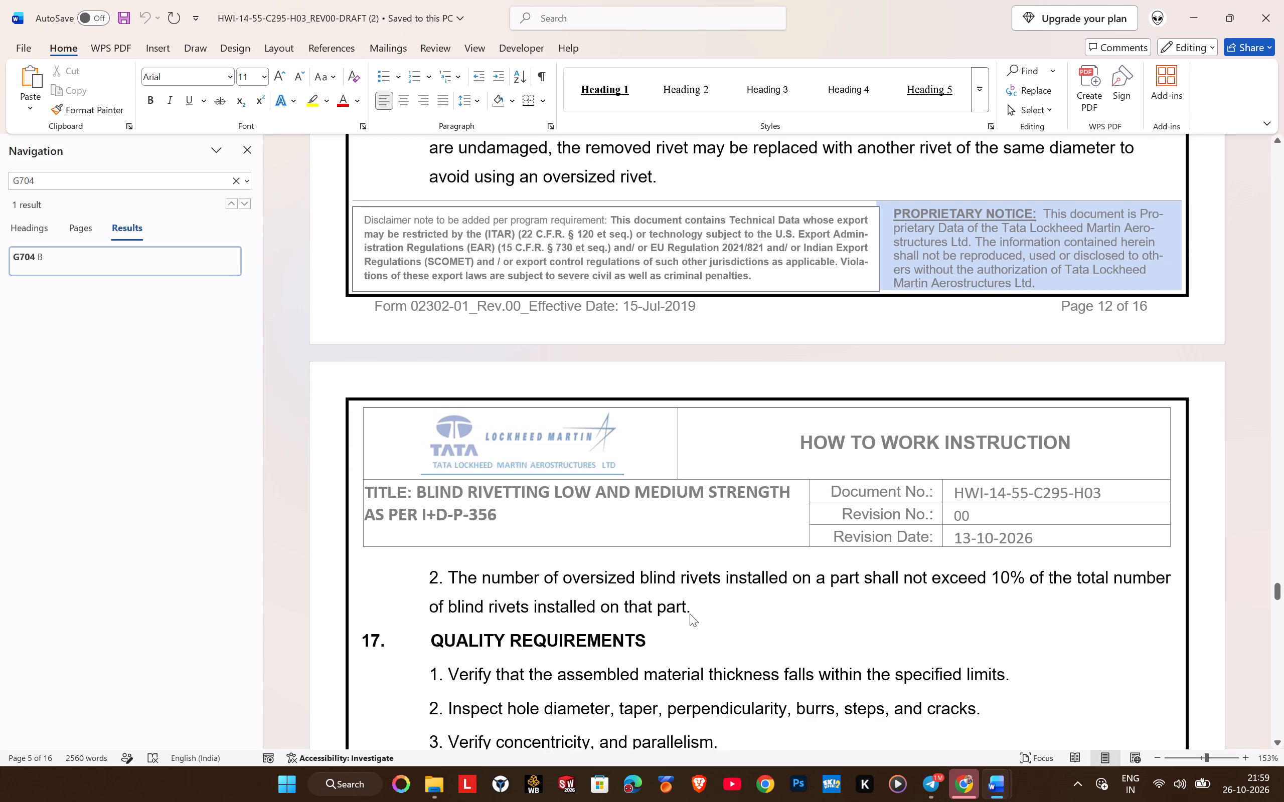
drag(691, 614, 447, 574)
key(ctrl+c)
key(alt+Tab)
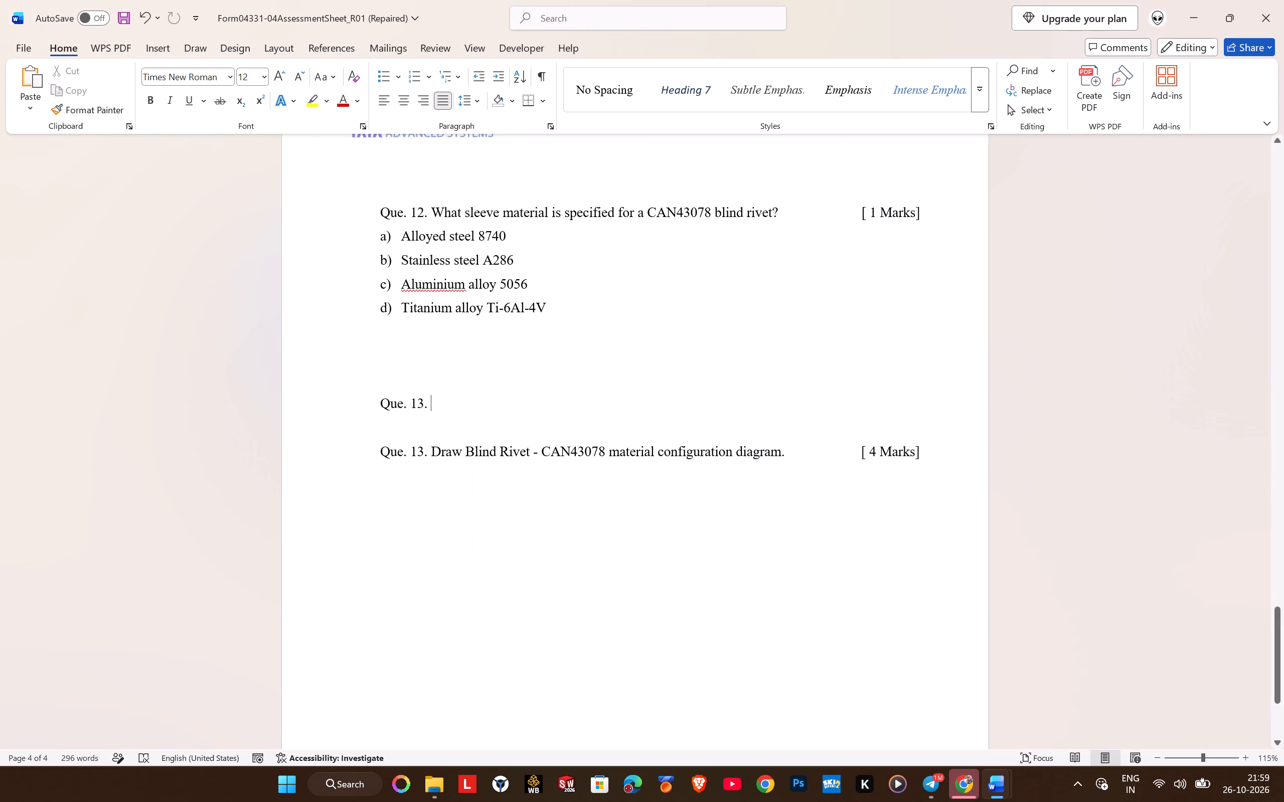
key(ctrl+v)
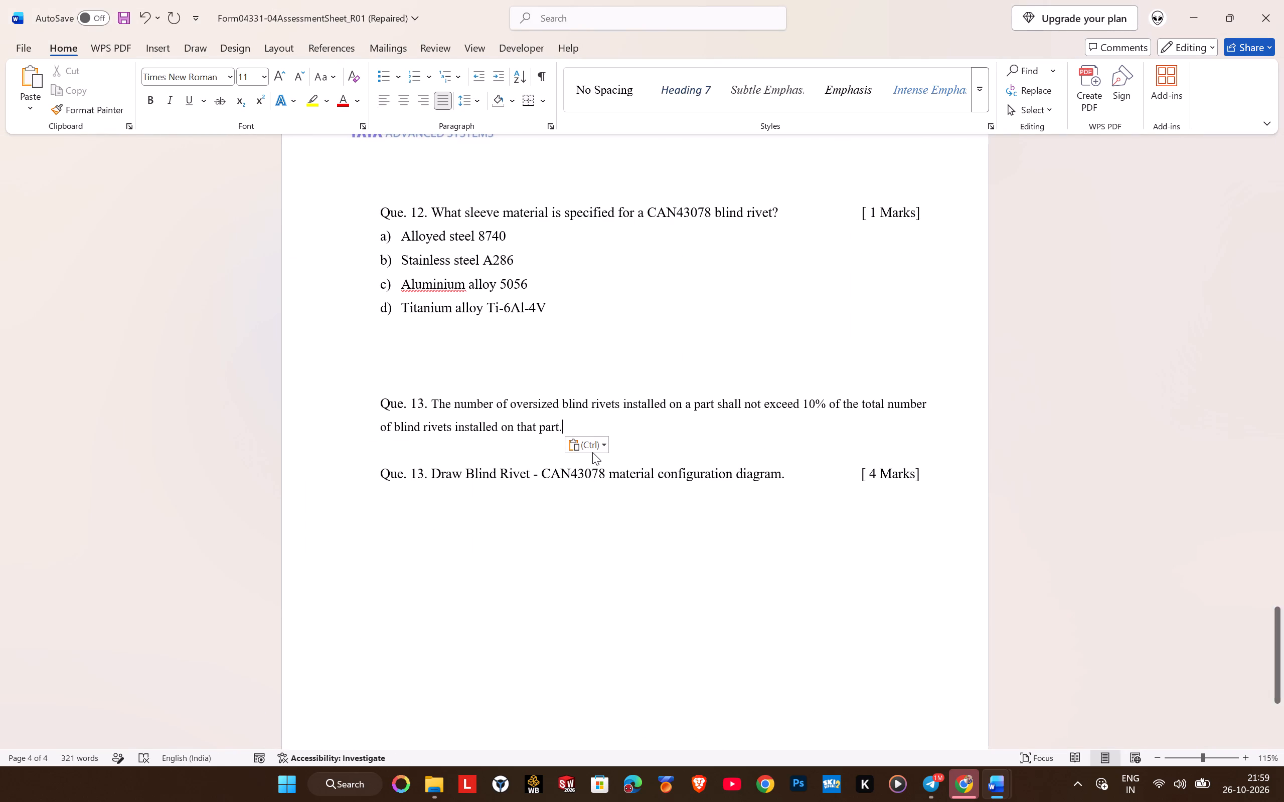
click(593, 437)
click(672, 489)
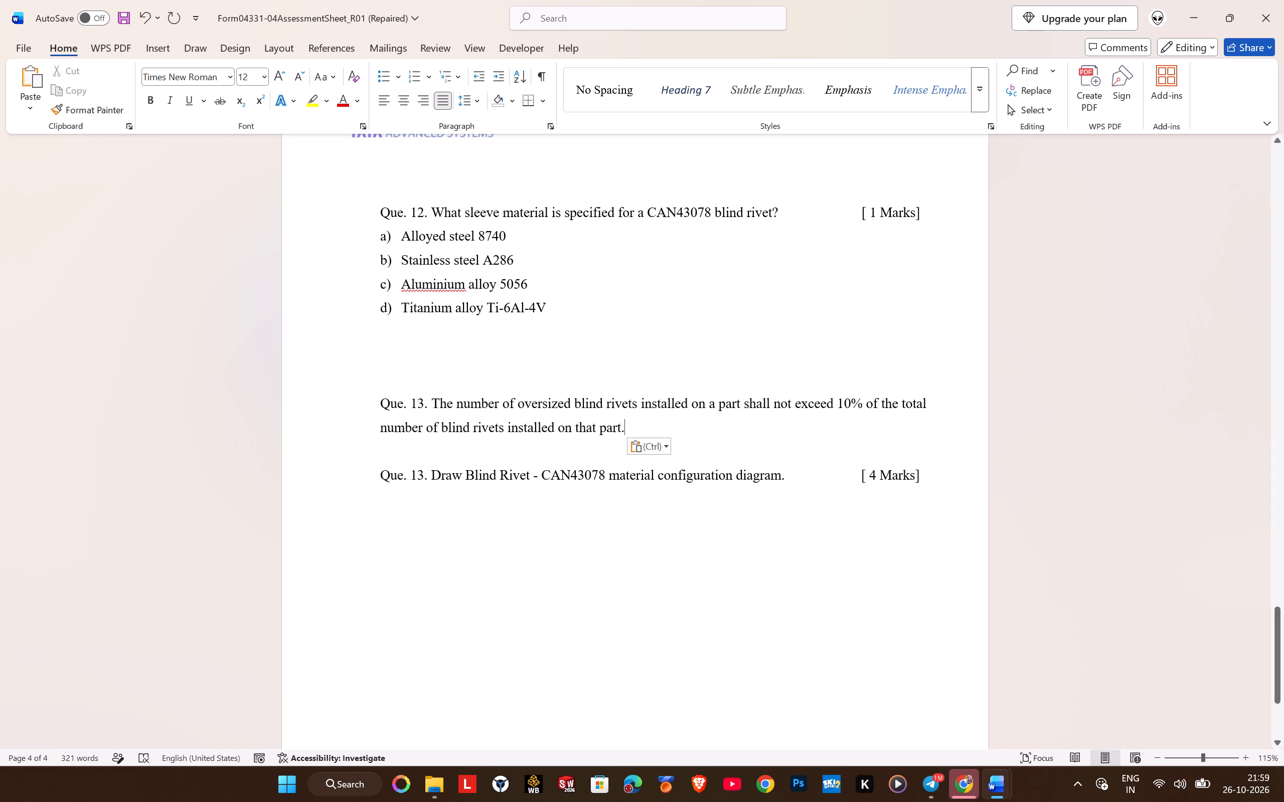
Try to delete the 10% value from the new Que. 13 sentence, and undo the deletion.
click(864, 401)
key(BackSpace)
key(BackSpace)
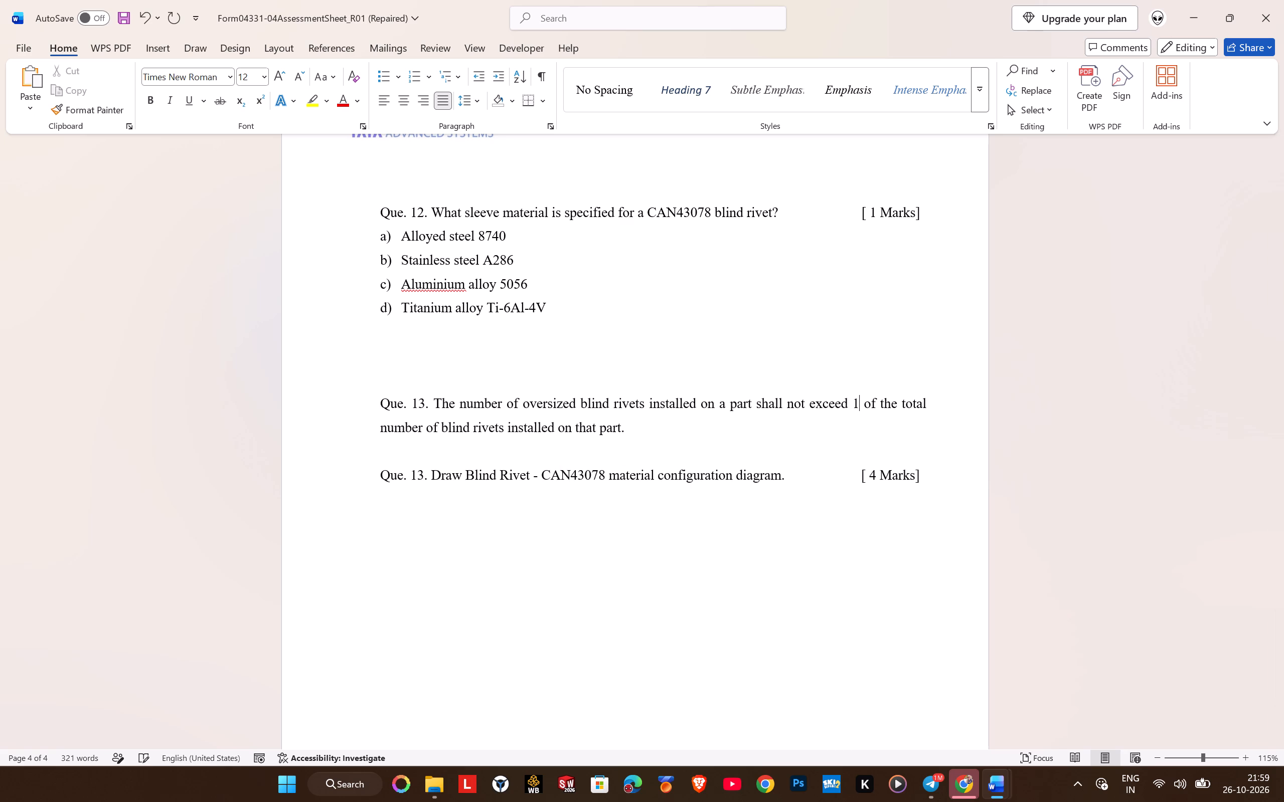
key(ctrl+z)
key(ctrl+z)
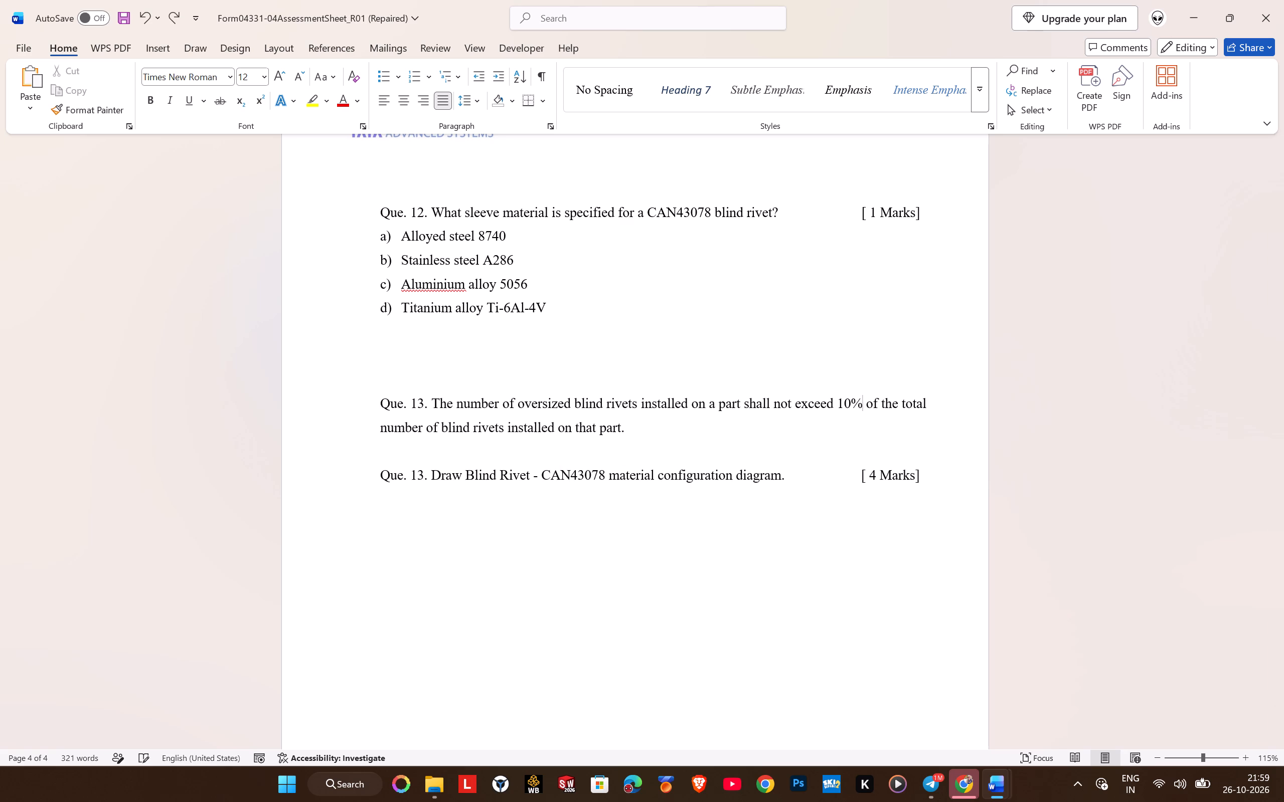
Replace the number before the percent sign in the new Que. 13 sentence with the blank "___".
key(Left)
key(BackSpace)
key(BackSpace)
text(___)
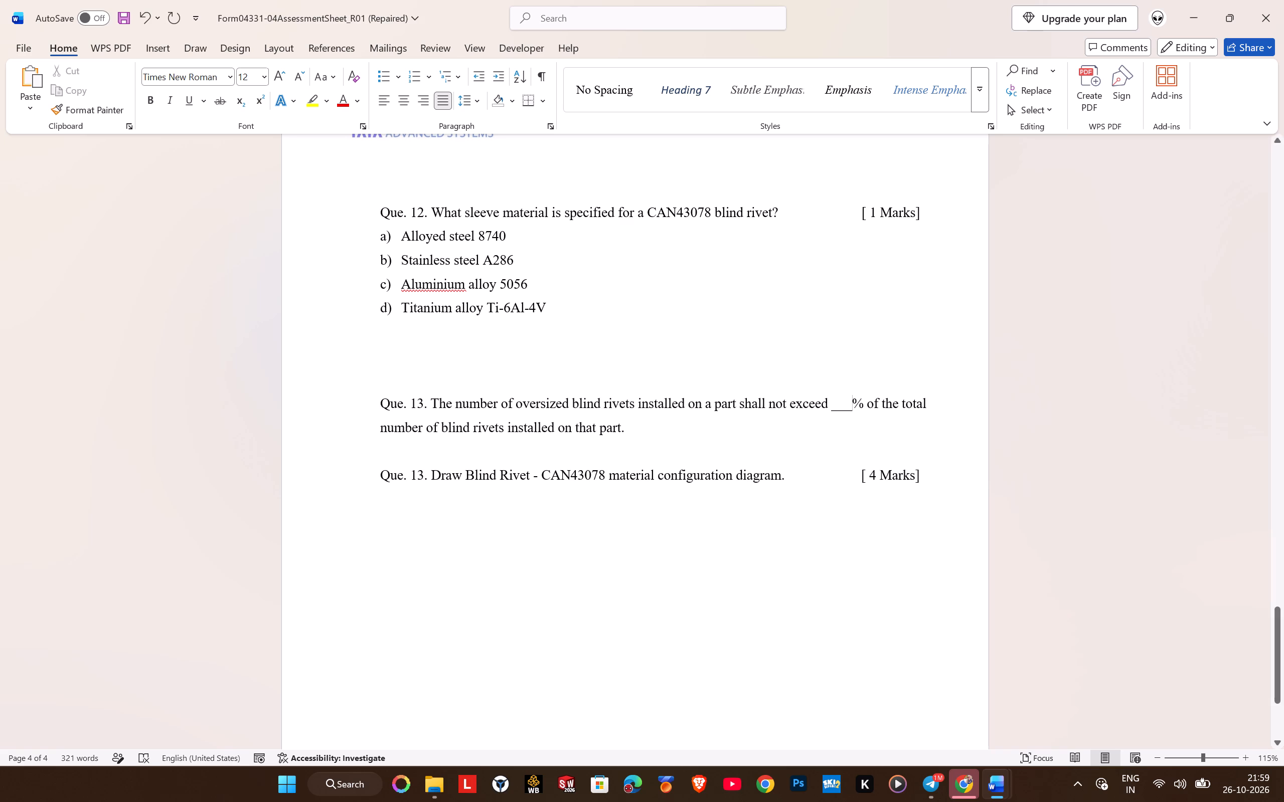
Add the mark allocation "[ 1 Marks]" at the end of the new Que. 13 sentence, spaced across to match the other questions' marks.
click(729, 426)
key(space)
key(space)
key(space)
key(space)
key(space)
key(space)
key(space)
key(space)
key(space)
key(space)
key(space)
key(space)
key(space)
key(space)
key(space)
key(space)
key(space)
key(space)
key(space)
key(space)
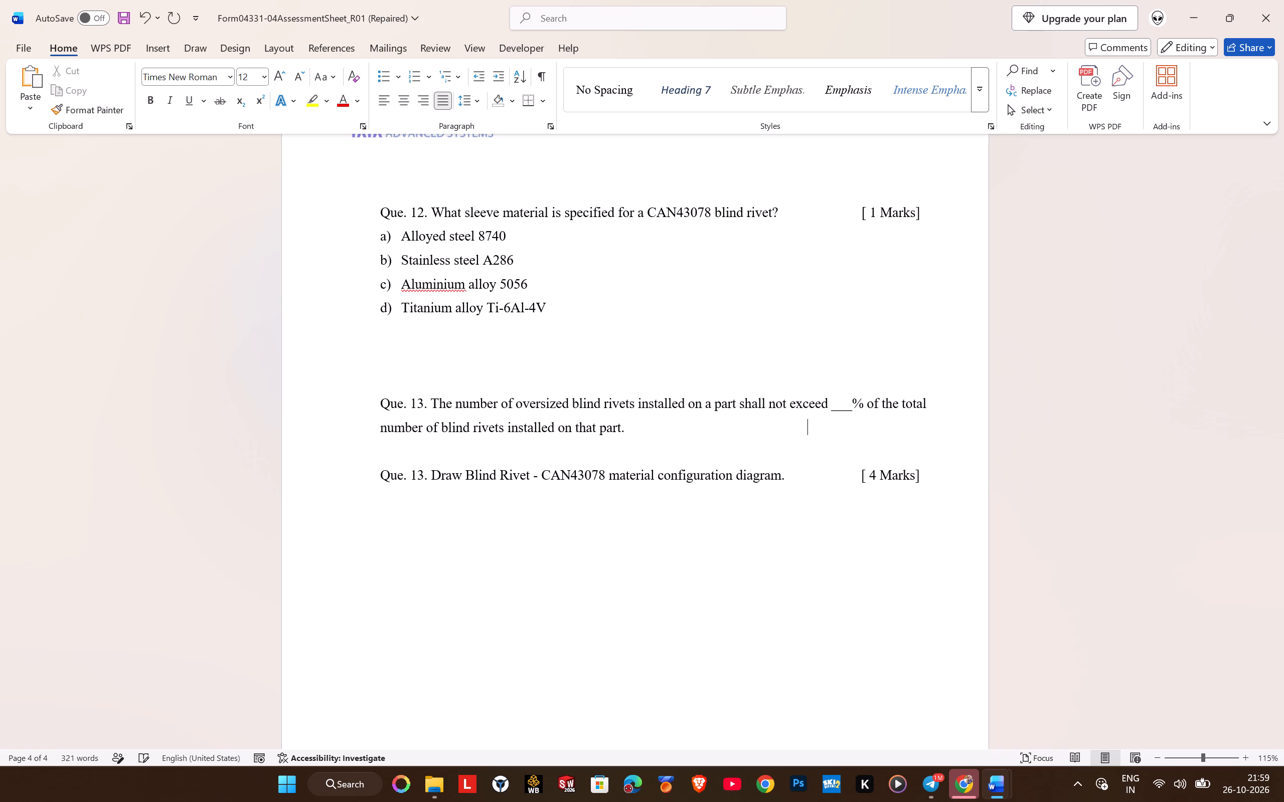
key(space)
text([)
key(space)
text(arks])
key(space)
Add lettered options a) 20, b) 10, c) 7 and d) 22 under the new Que. 13, followed by an unlettered blank line.
key(Return)
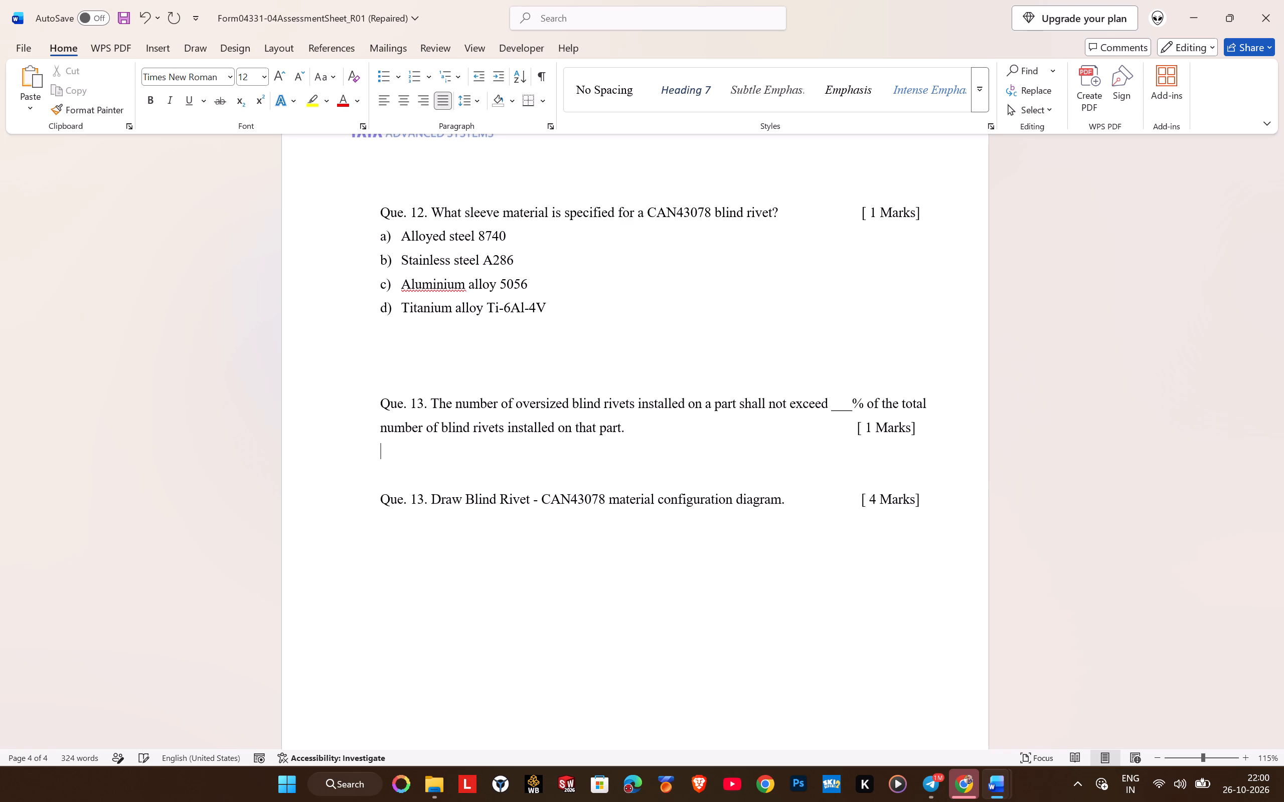
key(Return)
key(BackSpace)
key(a)
text())
key(space)
text(20)
key(Return)
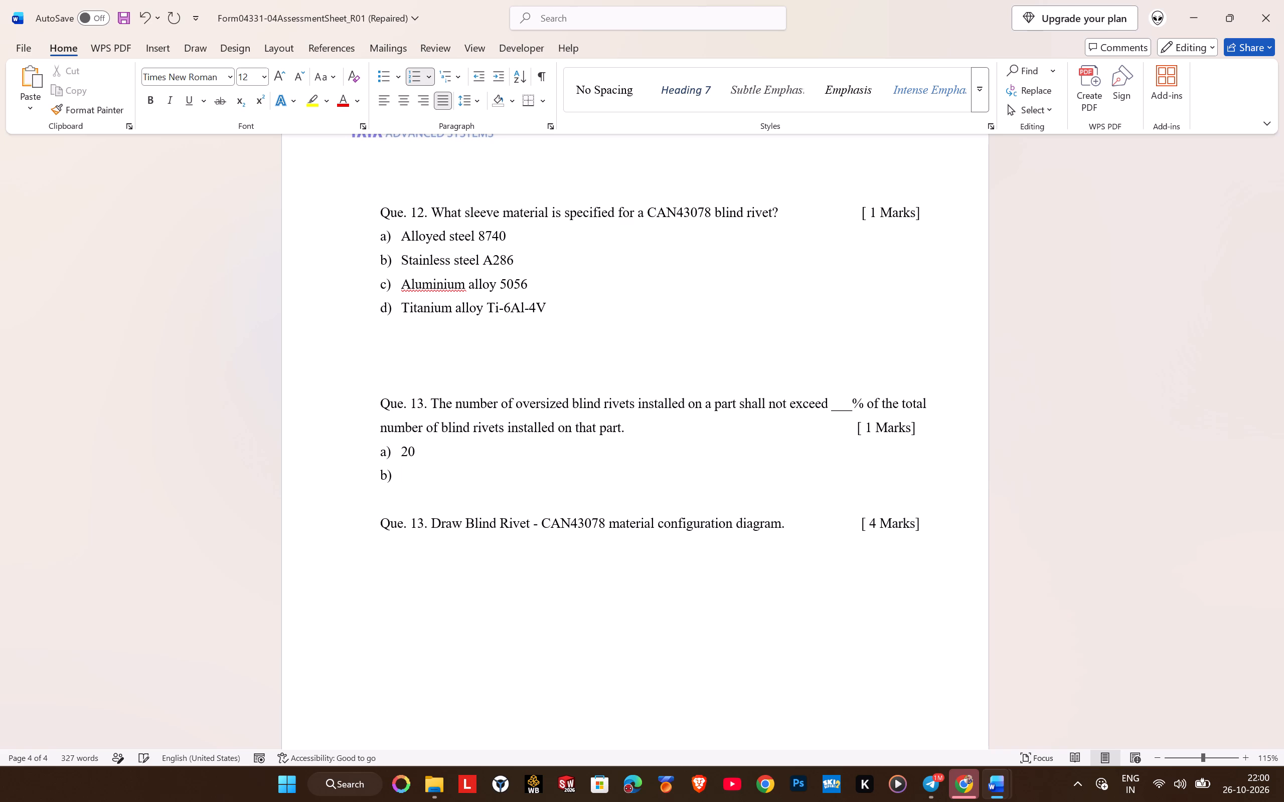
text(10)
key(Return)
key(7)
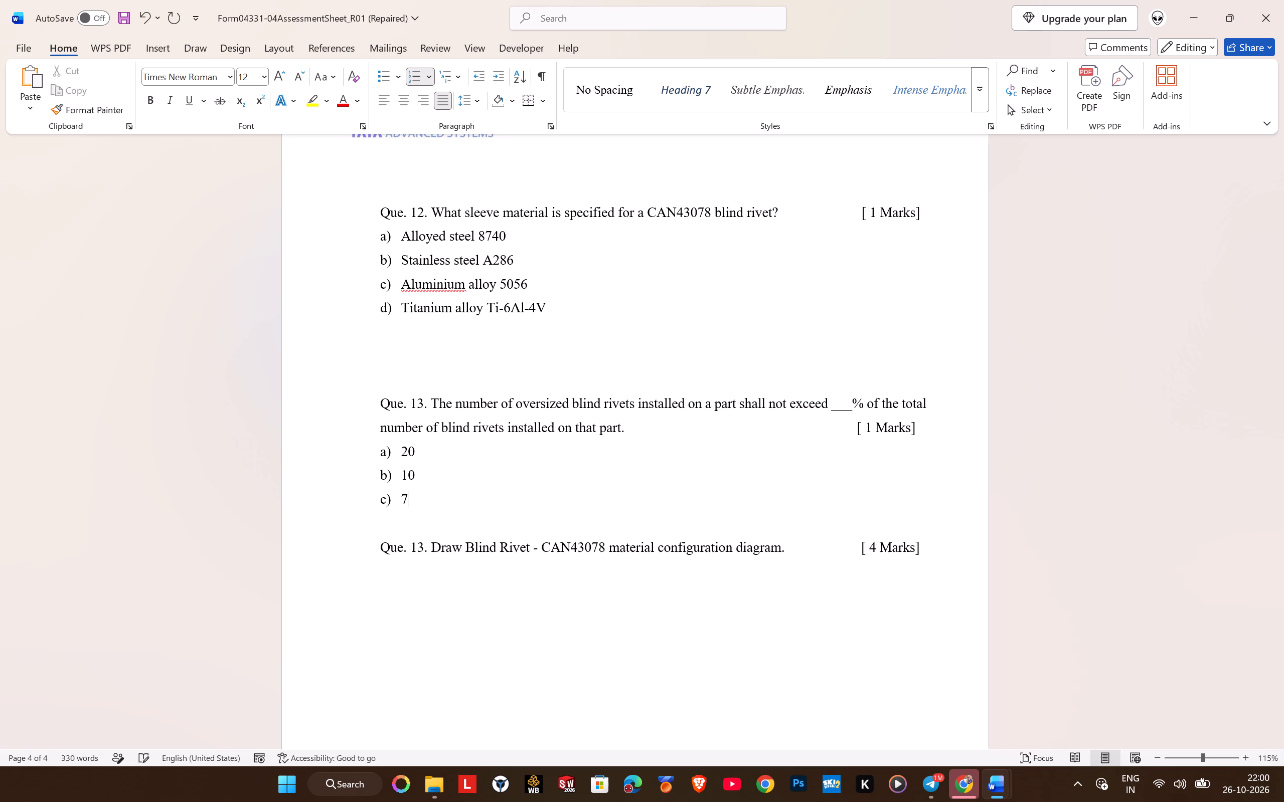
key(Return)
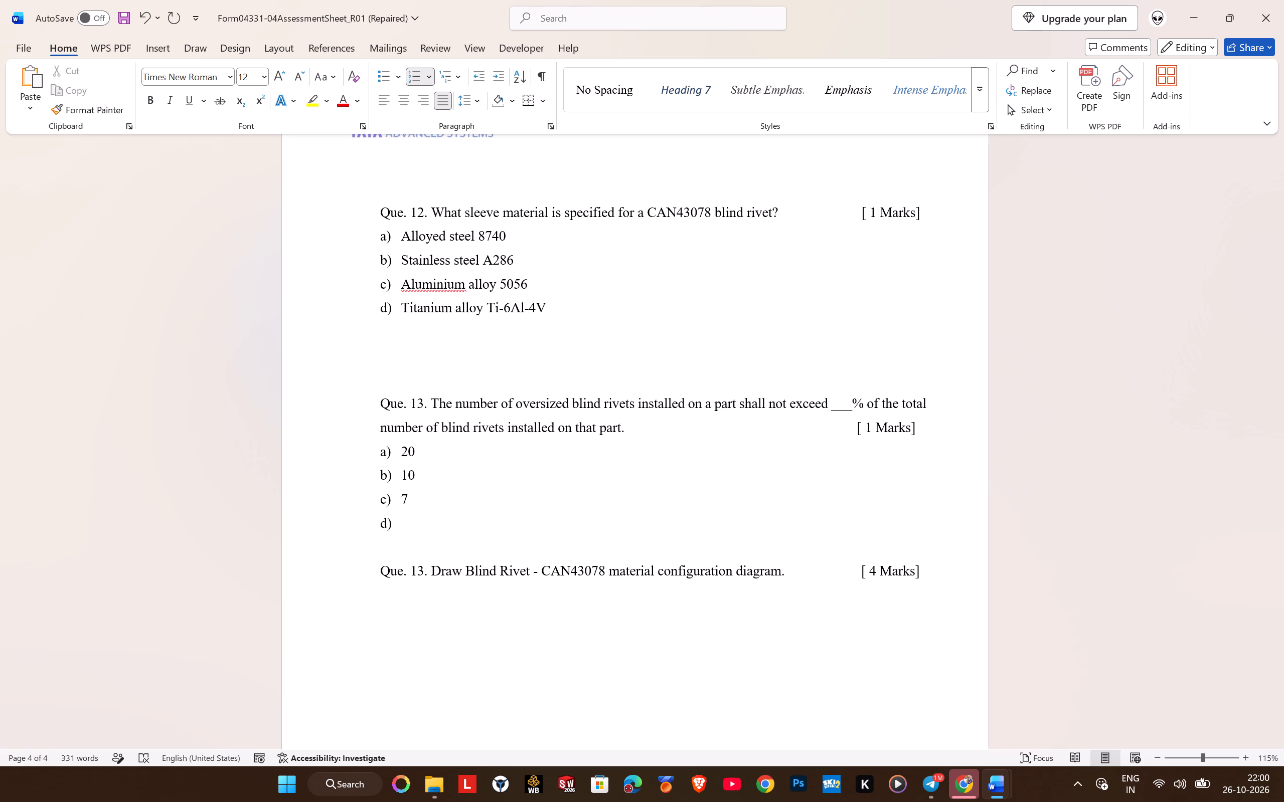
text(22)
key(Return)
key(BackSpace)
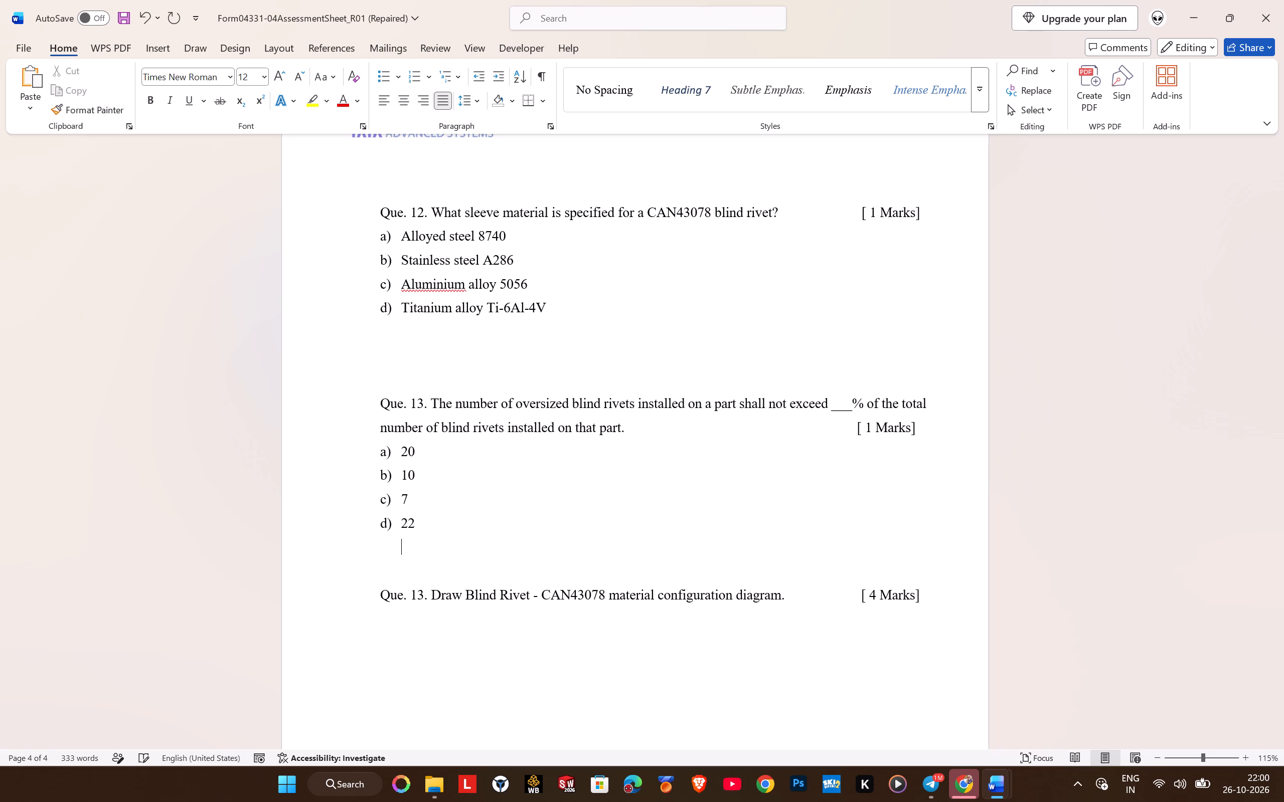
Left-align the assessment title text in the header table on the first page.
scroll(694, 525, up, 2)
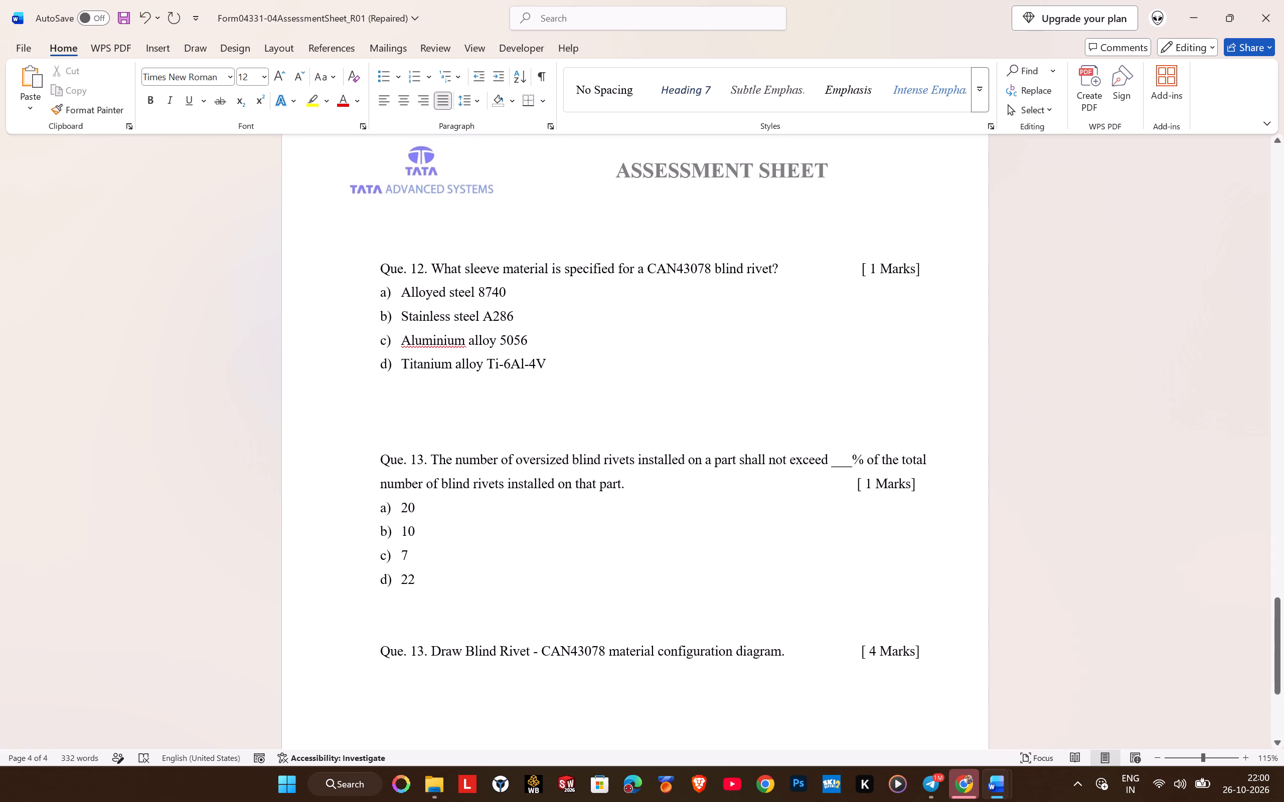
scroll(694, 525, up, 1)
right_click(694, 525)
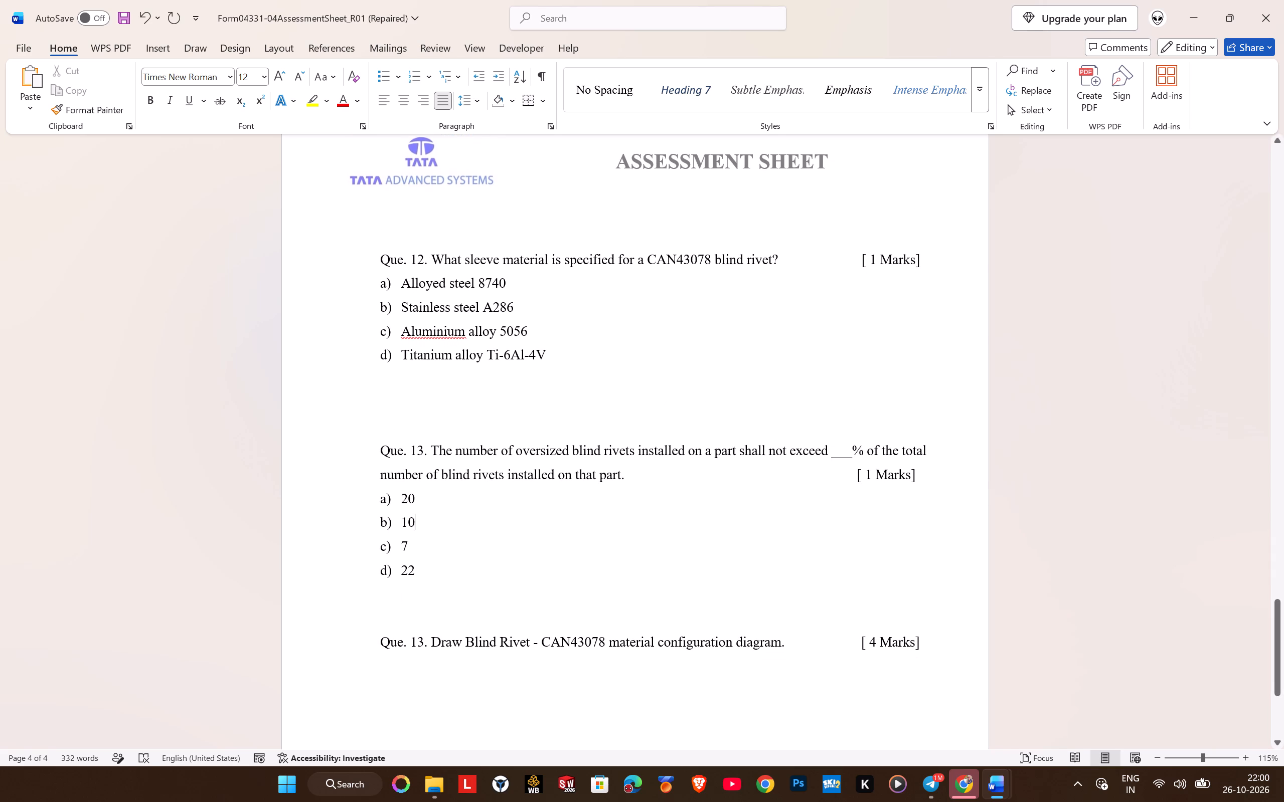
scroll(694, 525, up, 6)
click(950, 436)
scroll(950, 436, up, 8)
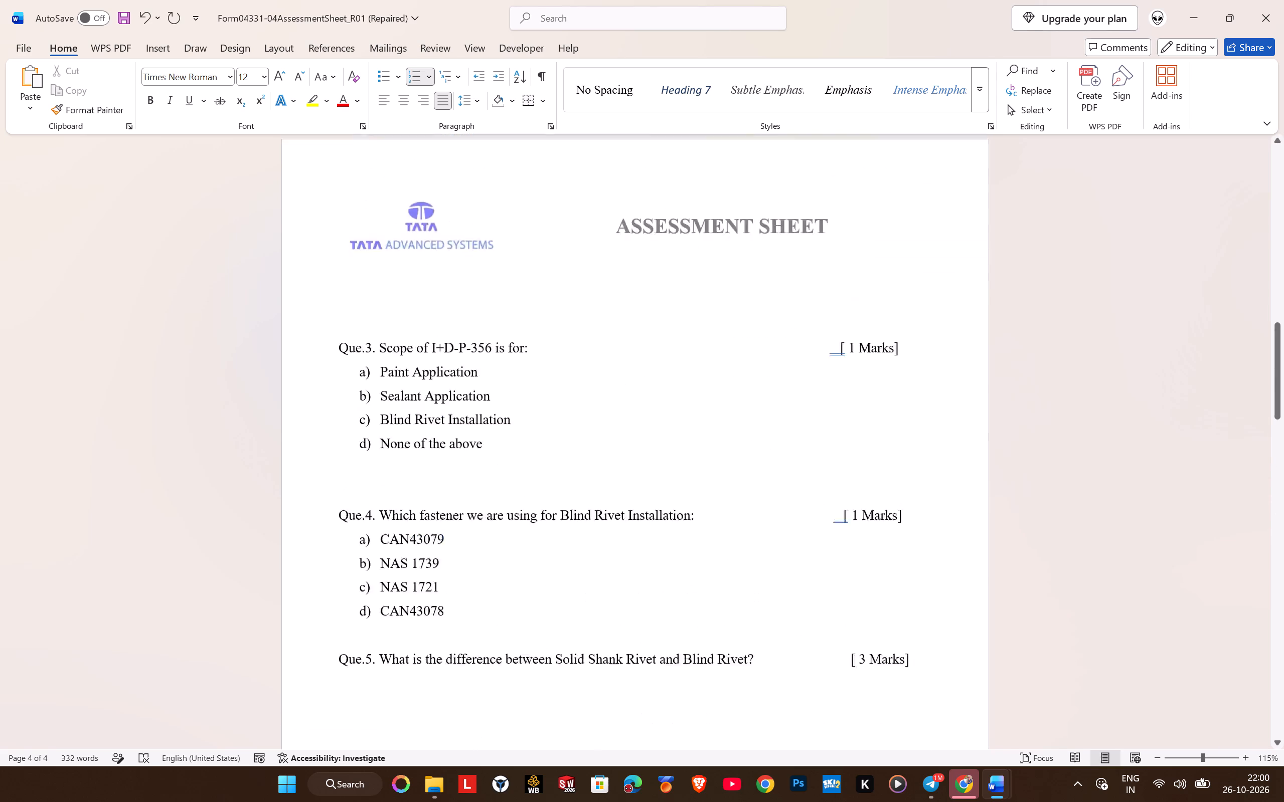
scroll(950, 436, up, 10)
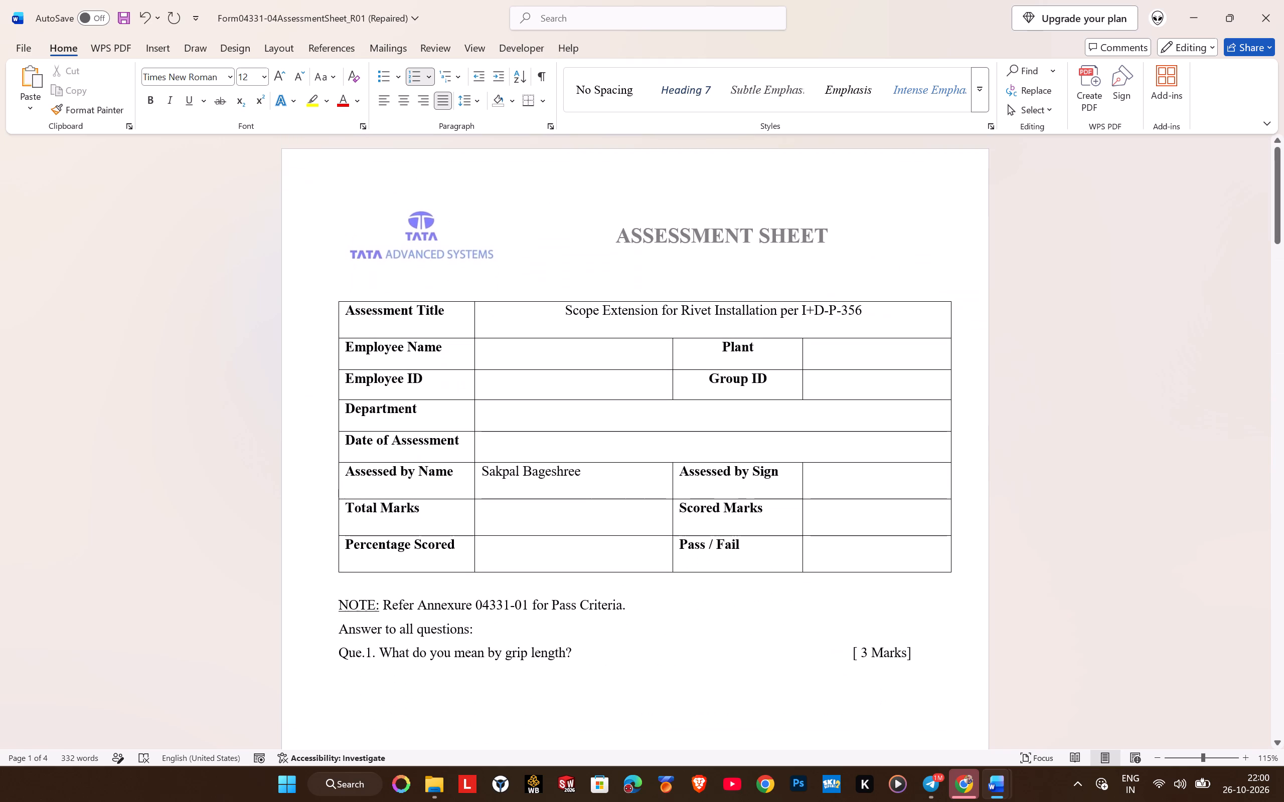
click(567, 310)
key(BackSpace)
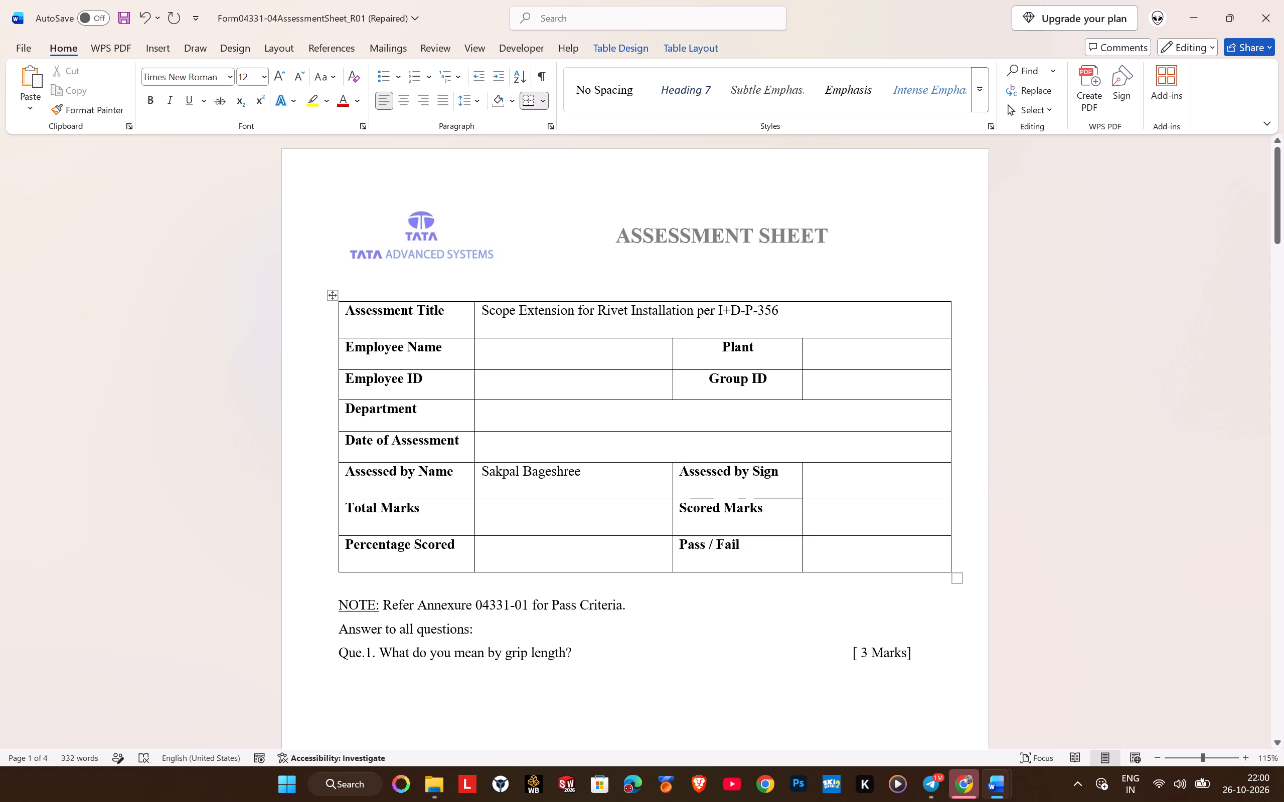
Consult the scanned sealant assessment sheet PDF in Chrome, and enter 27-10-2026 as the Date of Assessment in the header table.
click(592, 447)
key(alt+Tab)
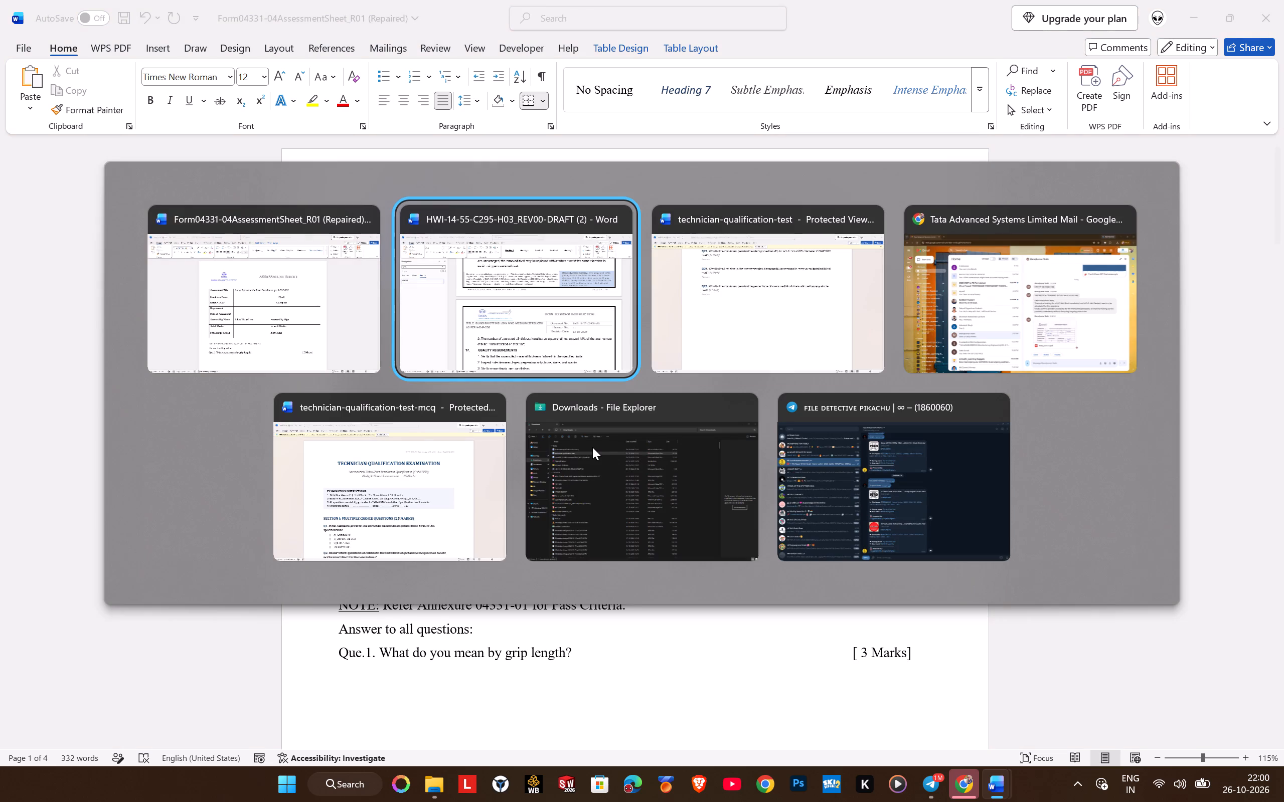
key(alt+Tab)
key(alt+Tab)
click(793, 534)
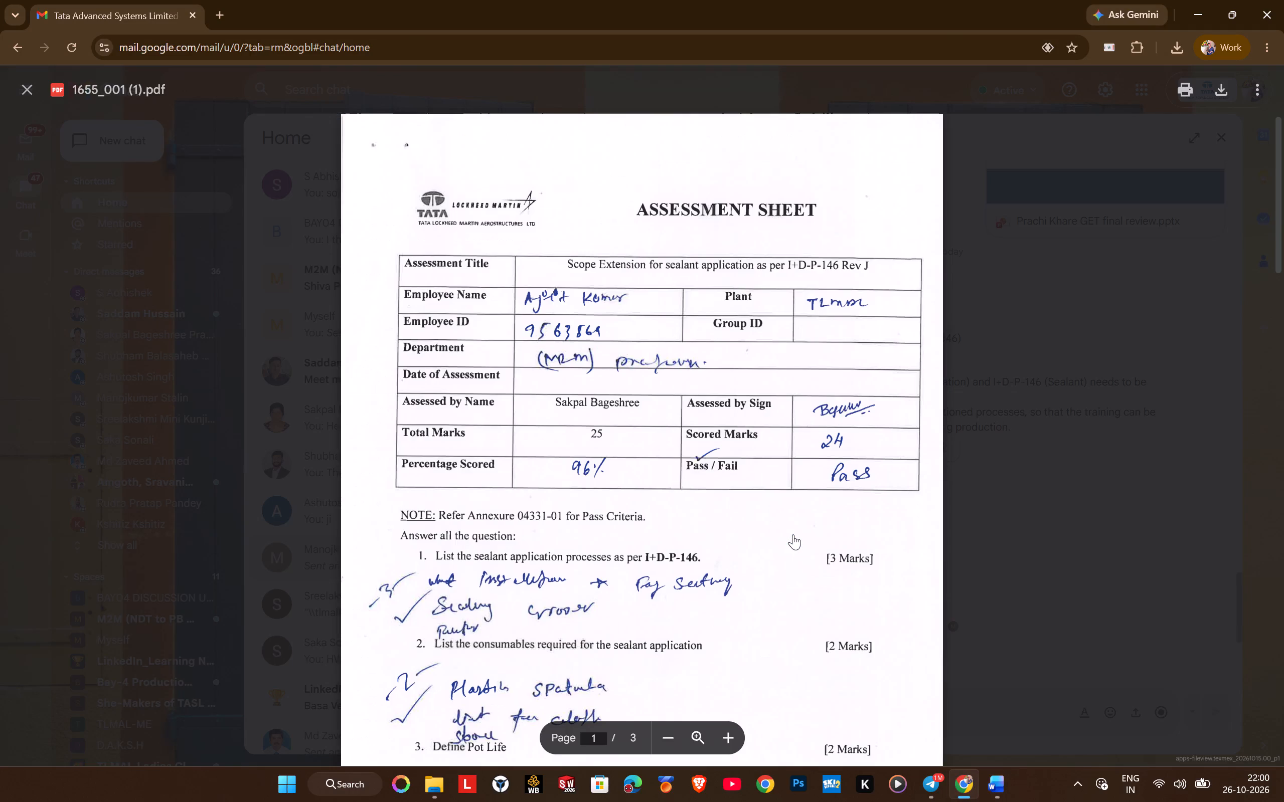
key(alt+Tab)
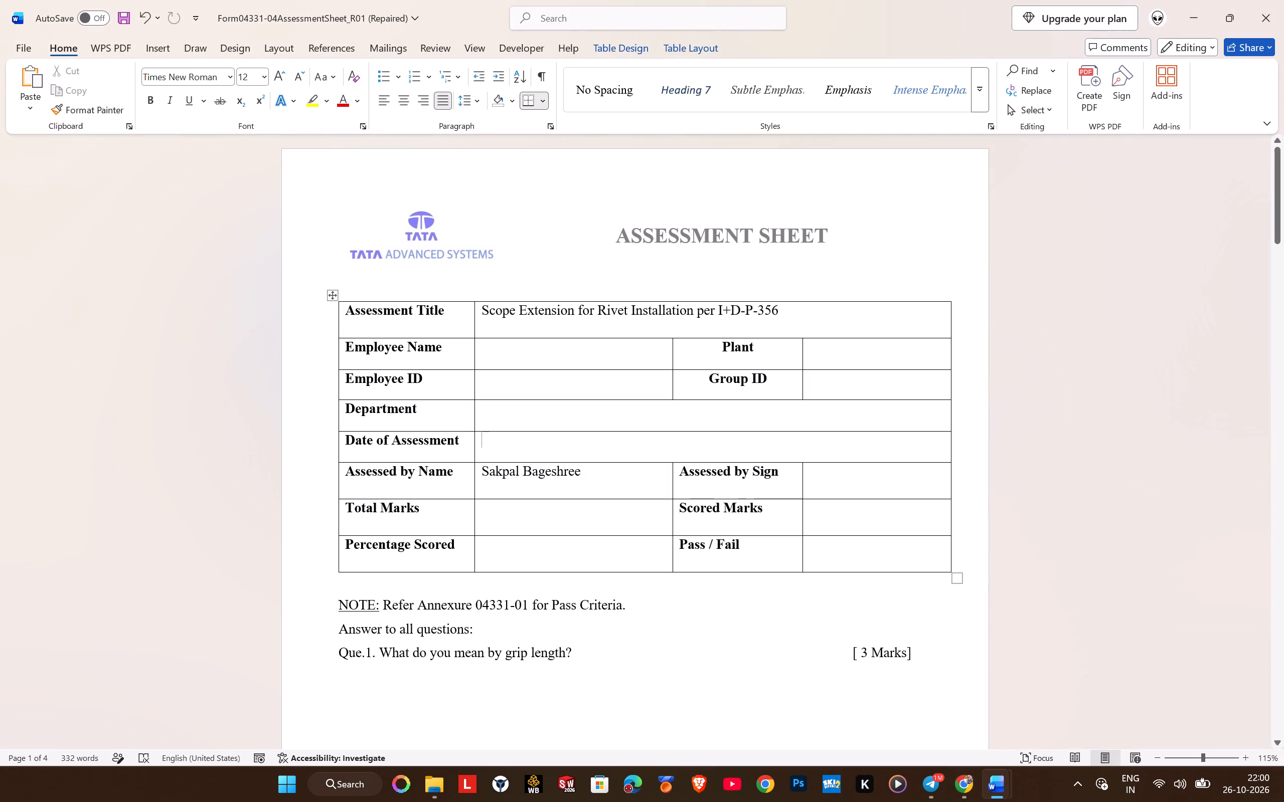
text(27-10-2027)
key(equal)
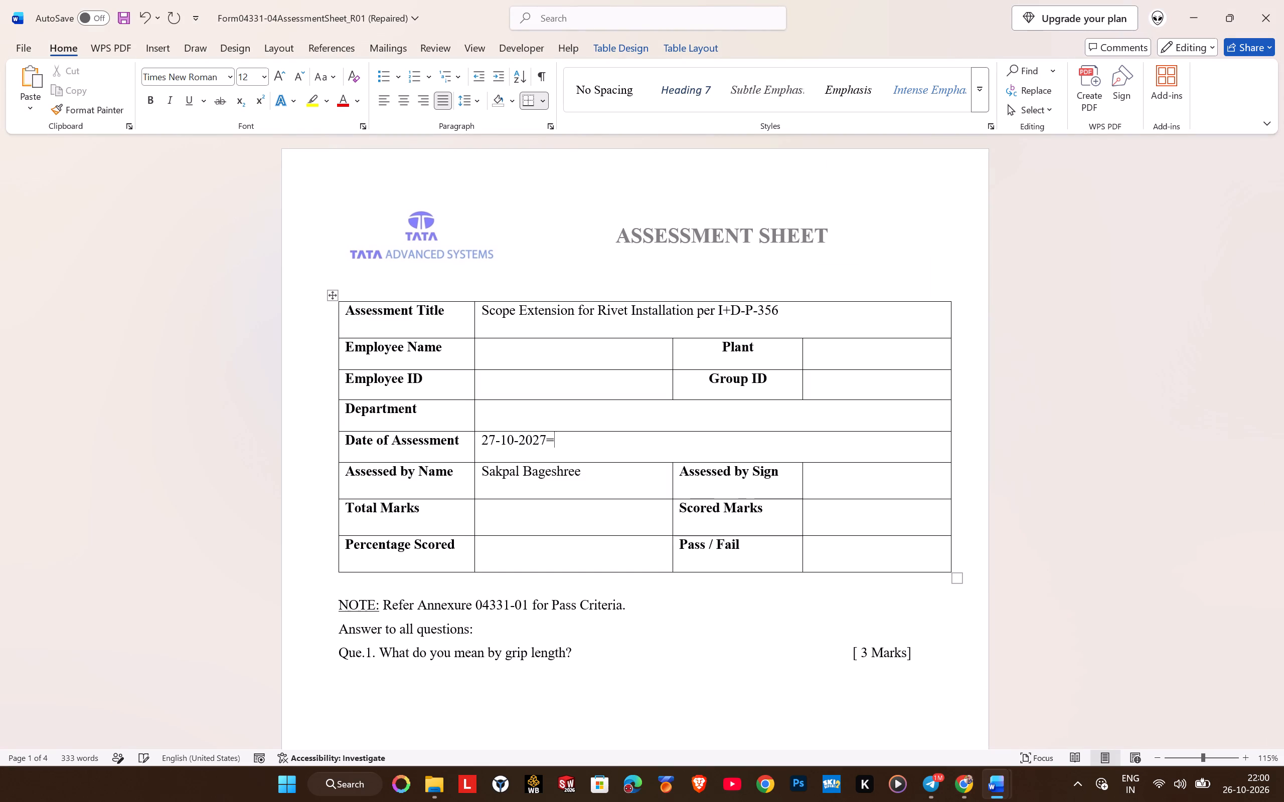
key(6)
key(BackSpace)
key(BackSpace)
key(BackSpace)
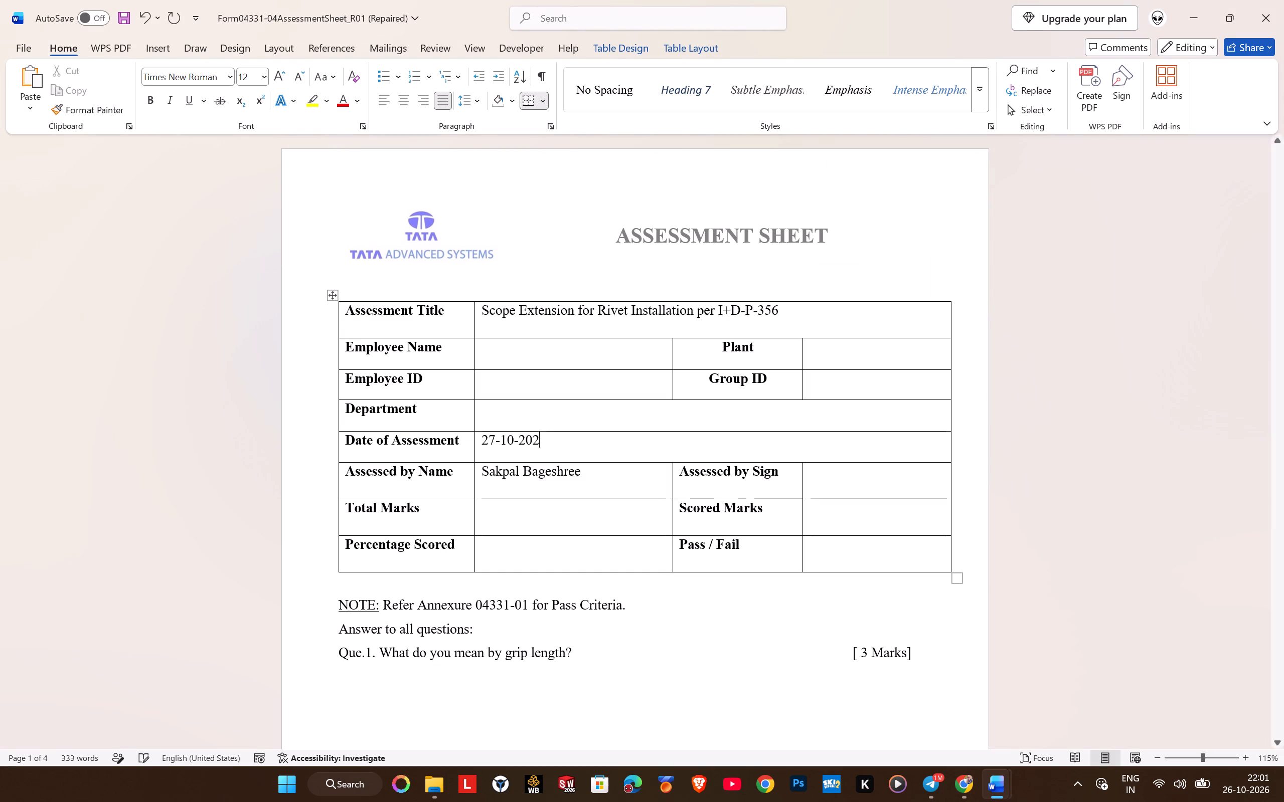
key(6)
click(826, 637)
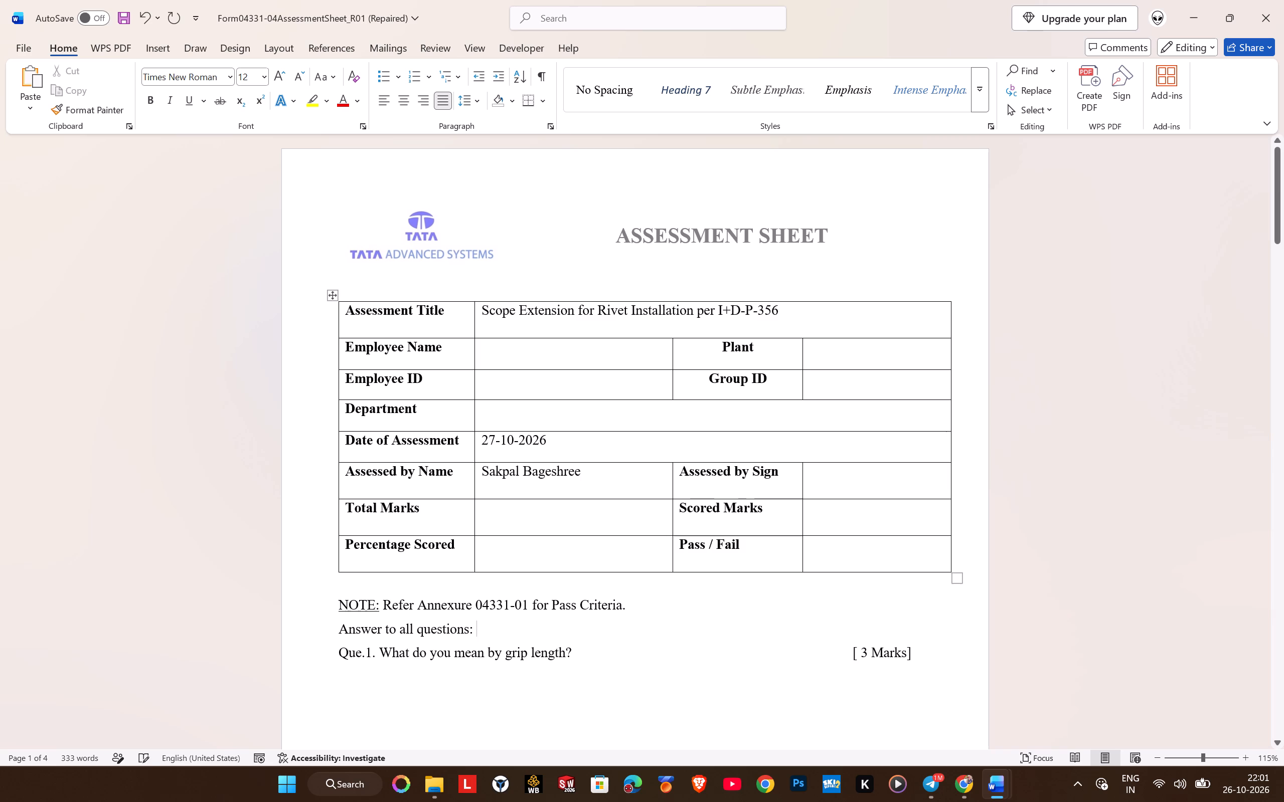
Review the questions, options and mark allocations from Que. 1 through the final diagram question.
scroll(571, 603, down, 2)
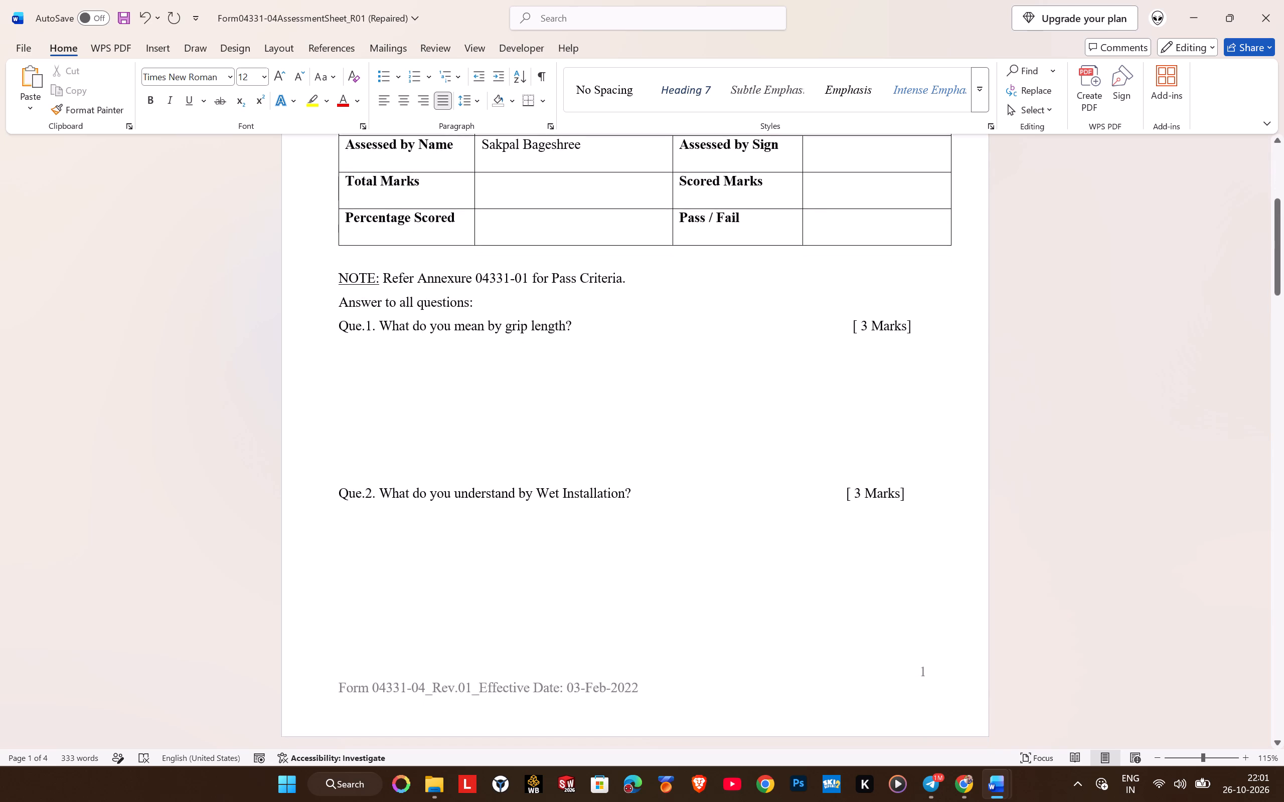
scroll(571, 603, down, 5)
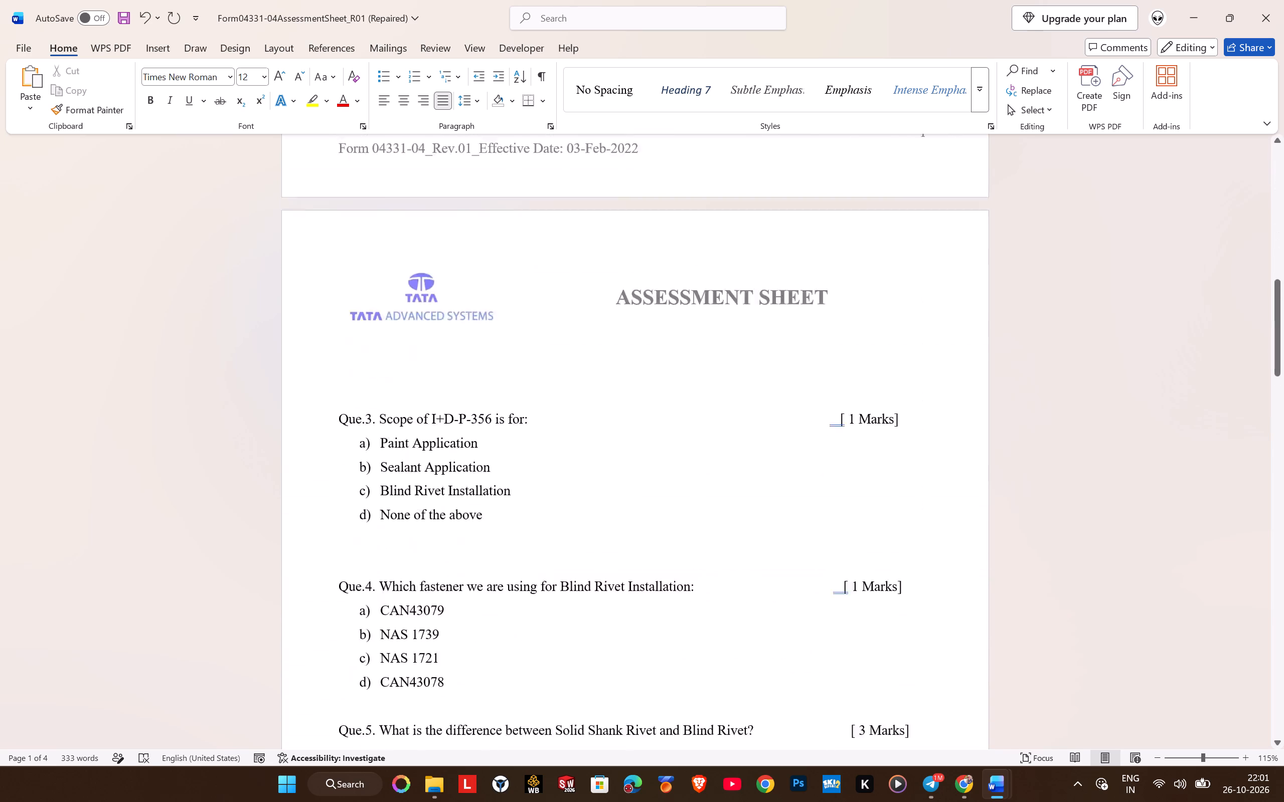
scroll(571, 603, down, 2)
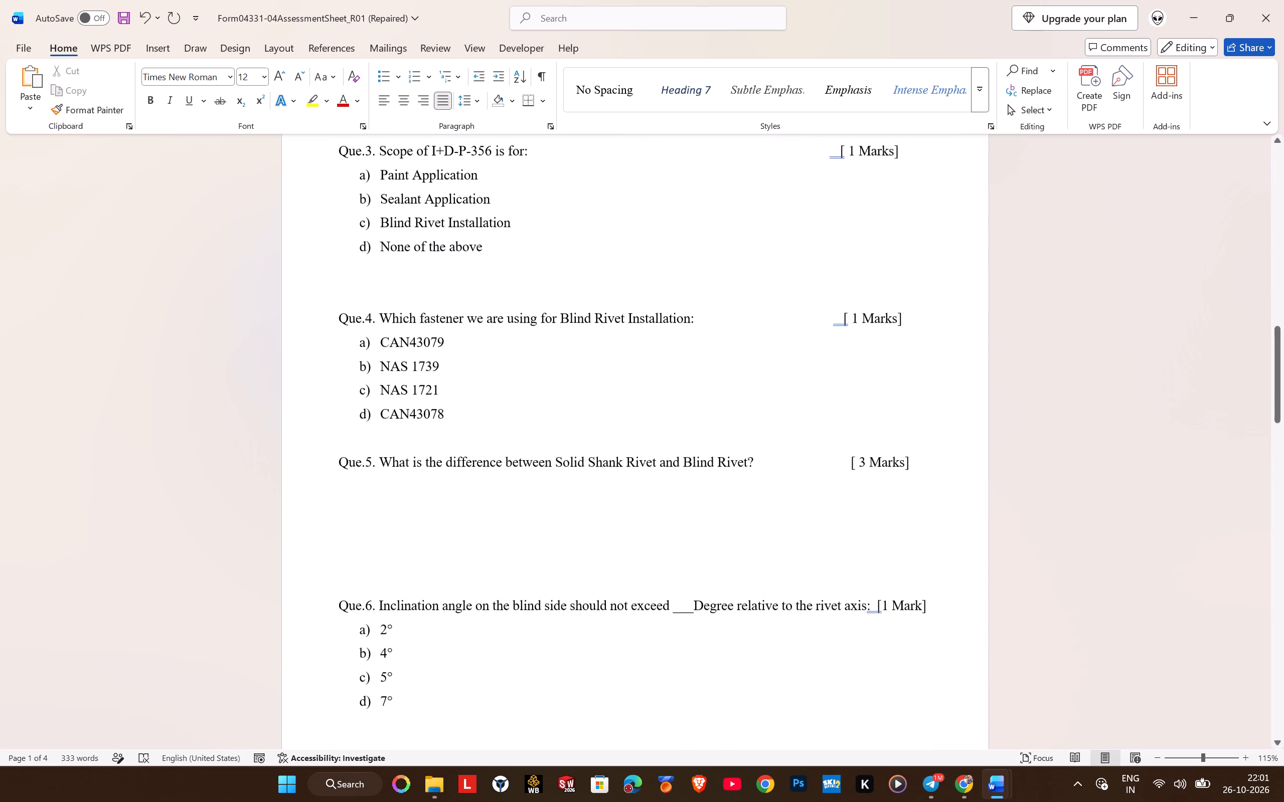
scroll(571, 603, down, 4)
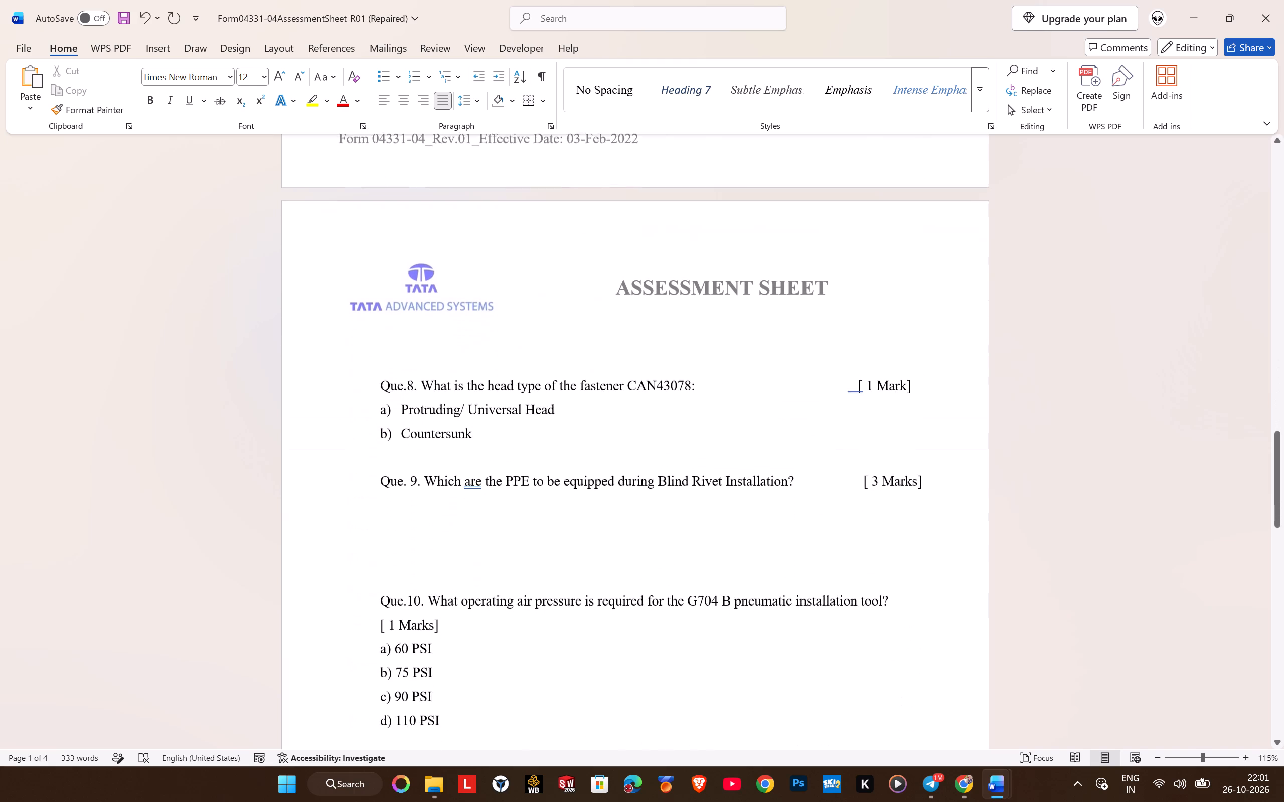
scroll(572, 606, down, 1)
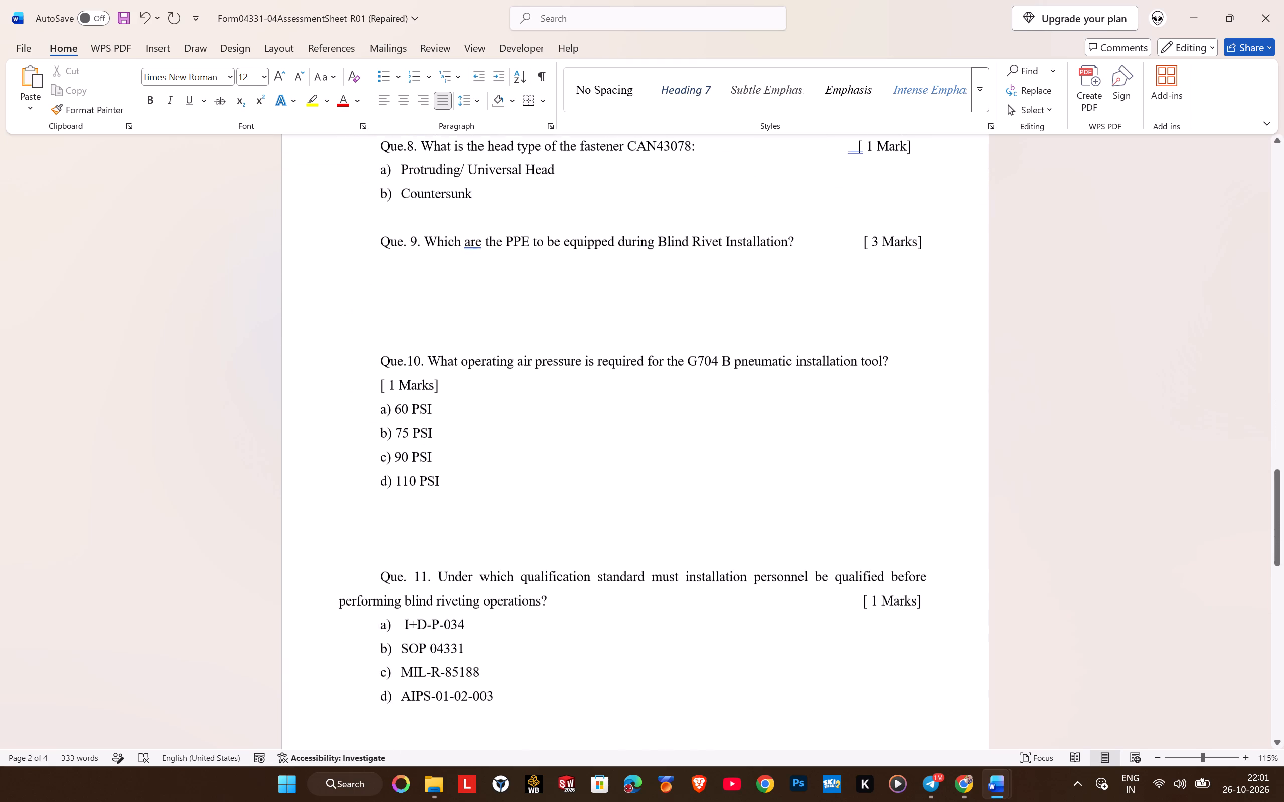
scroll(572, 606, down, 1)
scroll(572, 606, left, 1)
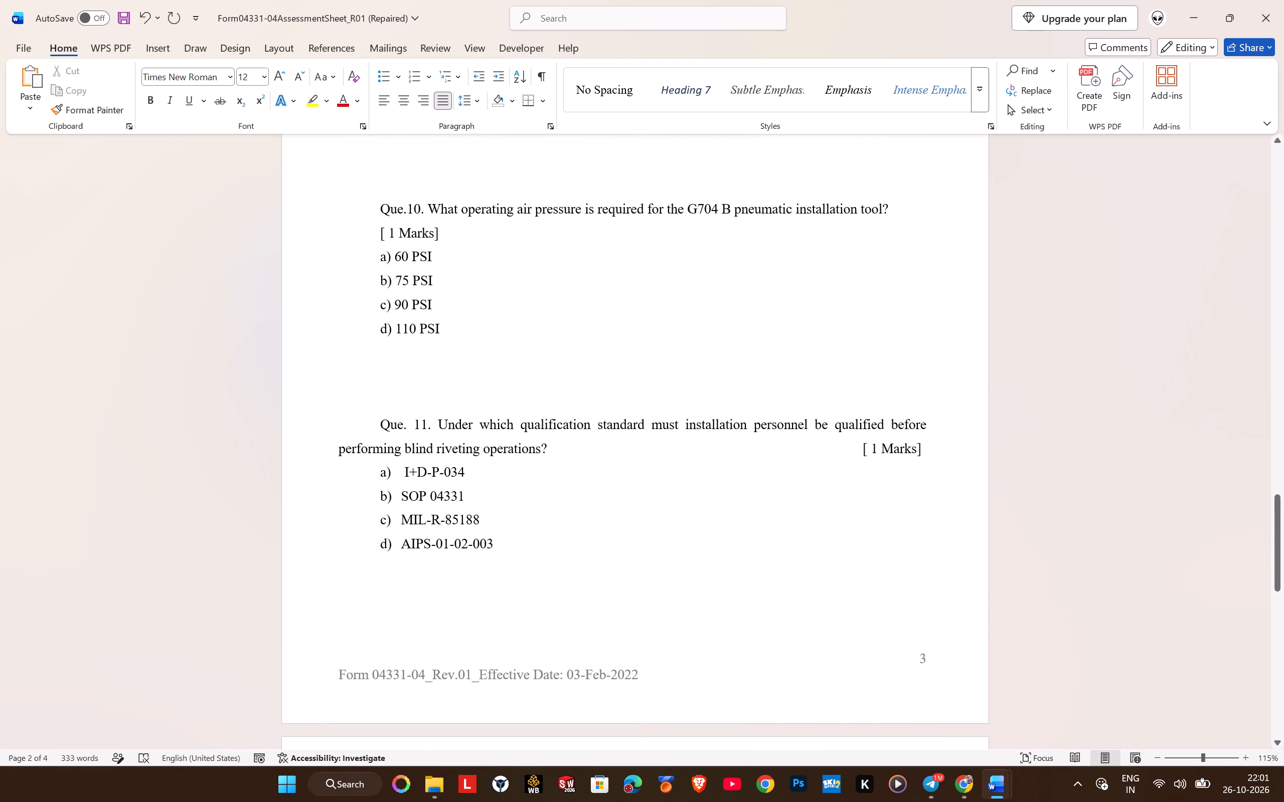
scroll(572, 606, left, 1)
scroll(572, 606, down, 2)
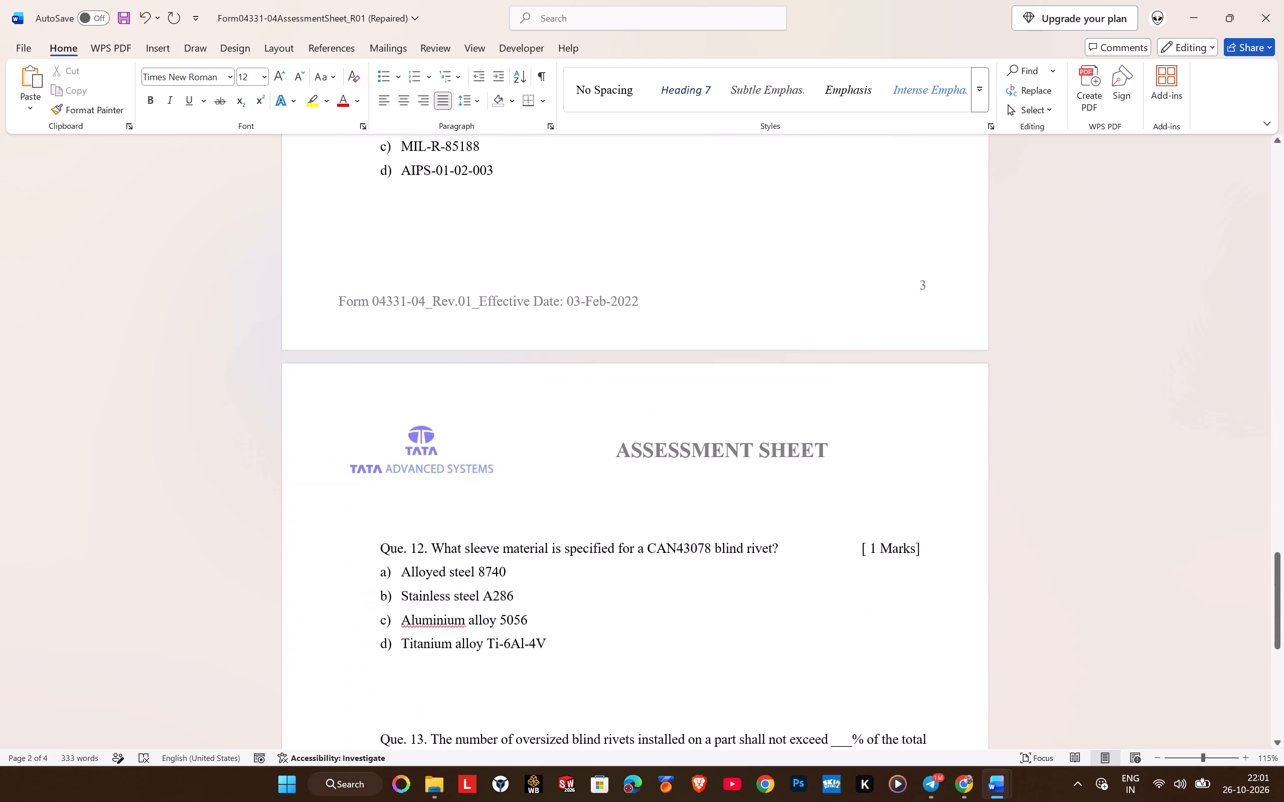
scroll(572, 606, down, 4)
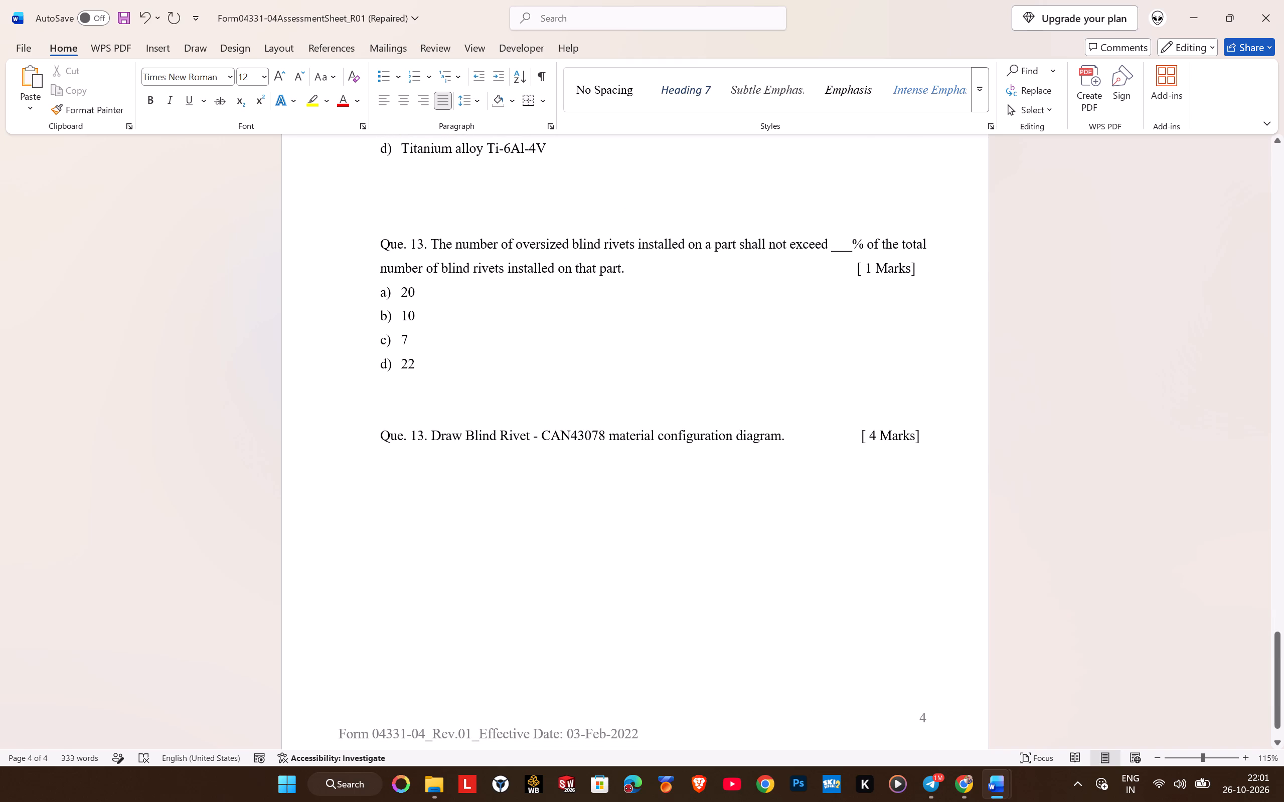
click(503, 408)
Switch to the HWI-14-55-C295-H03 draft and look back through its sections up to Purpose and Scope on the first page.
key(alt+Tab)
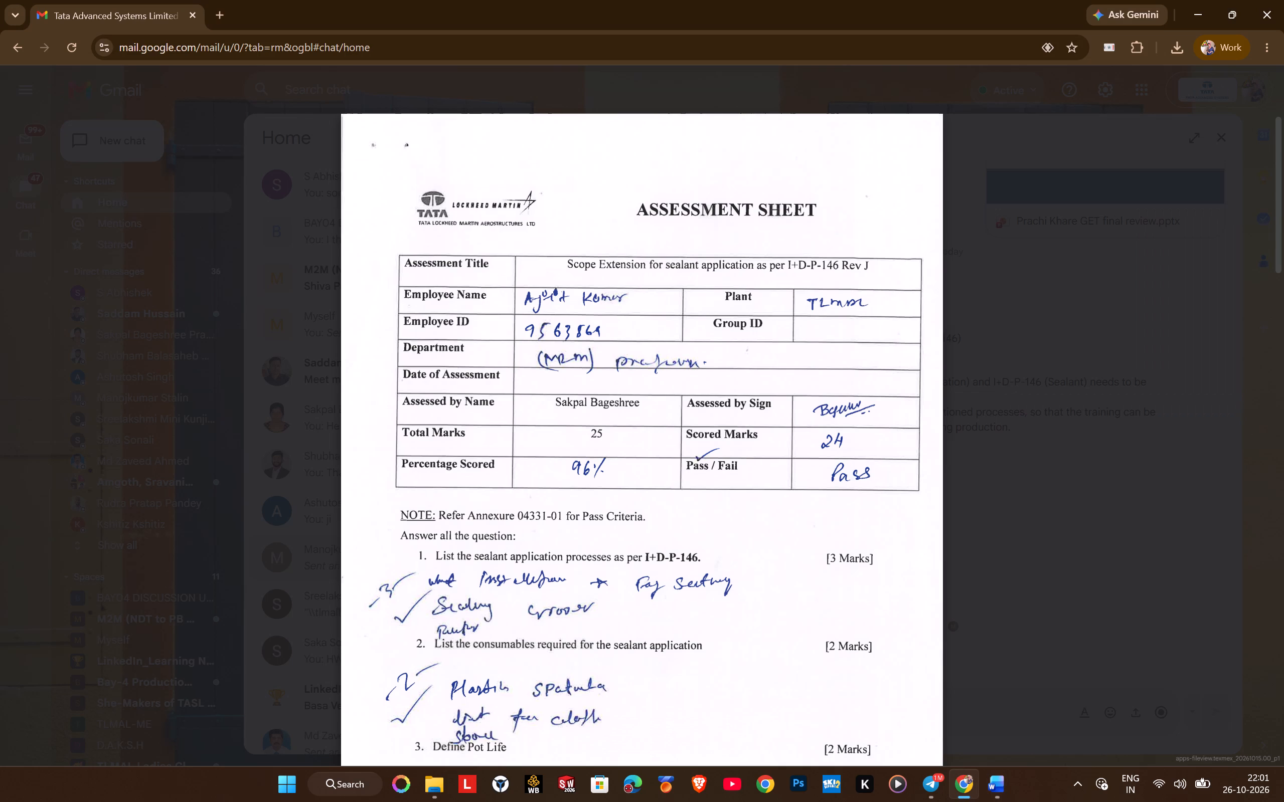
click(1042, 414)
key(alt+Tab)
key(alt+Tab)
key(alt+Tab)
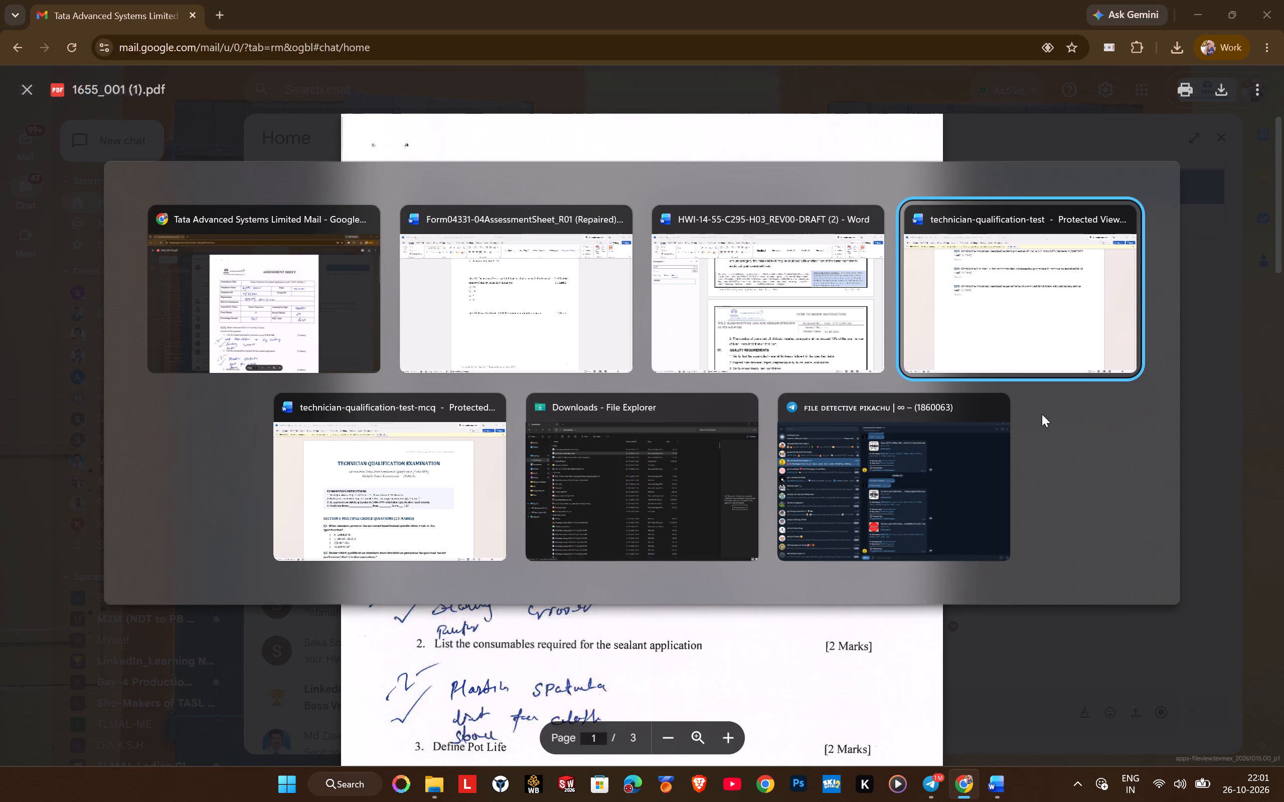
key(alt+Tab)
alt+click(805, 327)
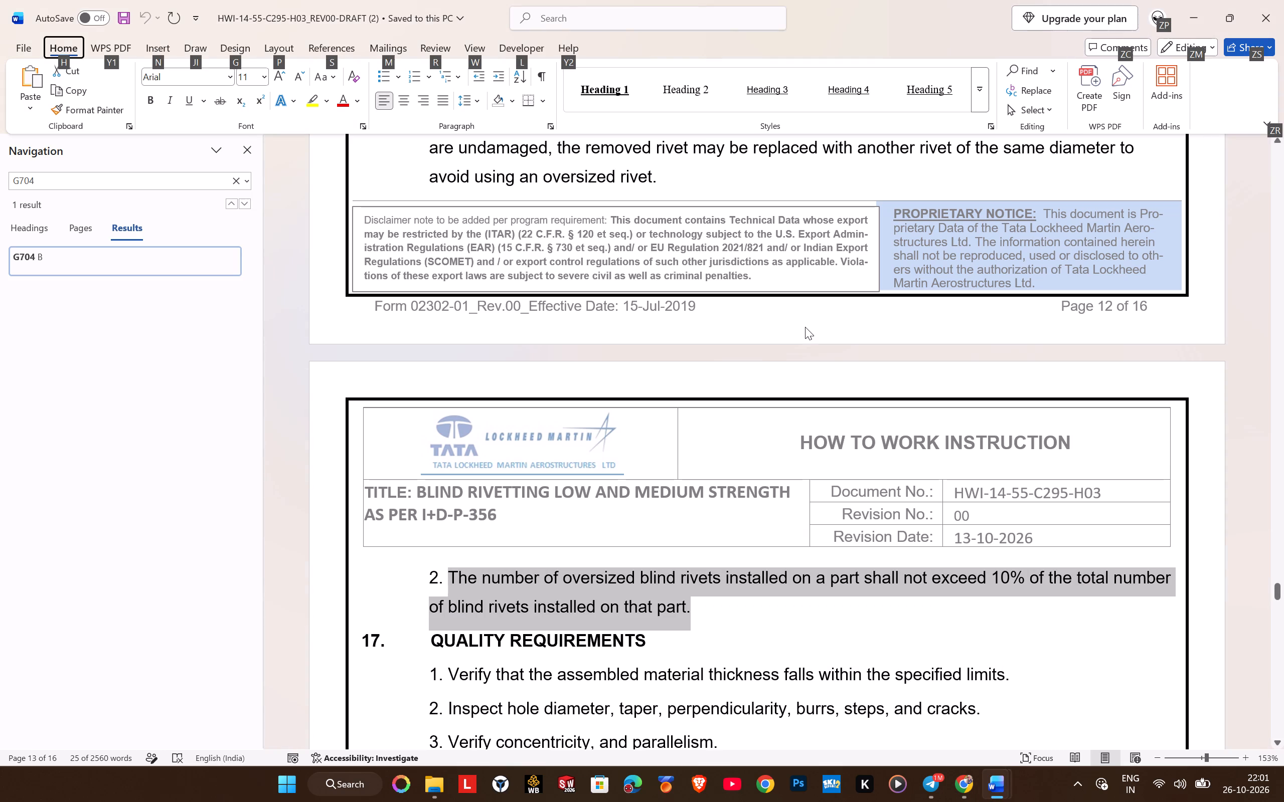
click(762, 467)
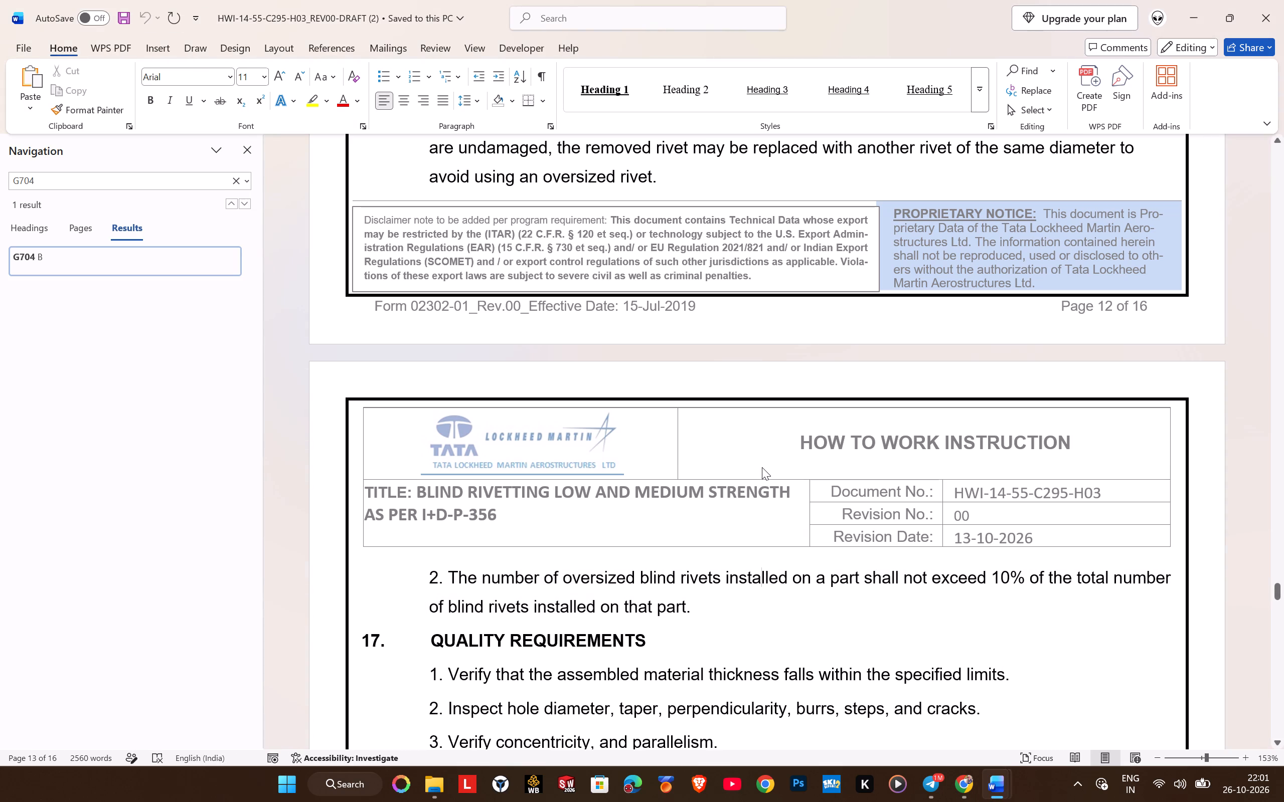
scroll(762, 467, down, 10)
scroll(762, 467, up, 20)
scroll(762, 467, up, 9)
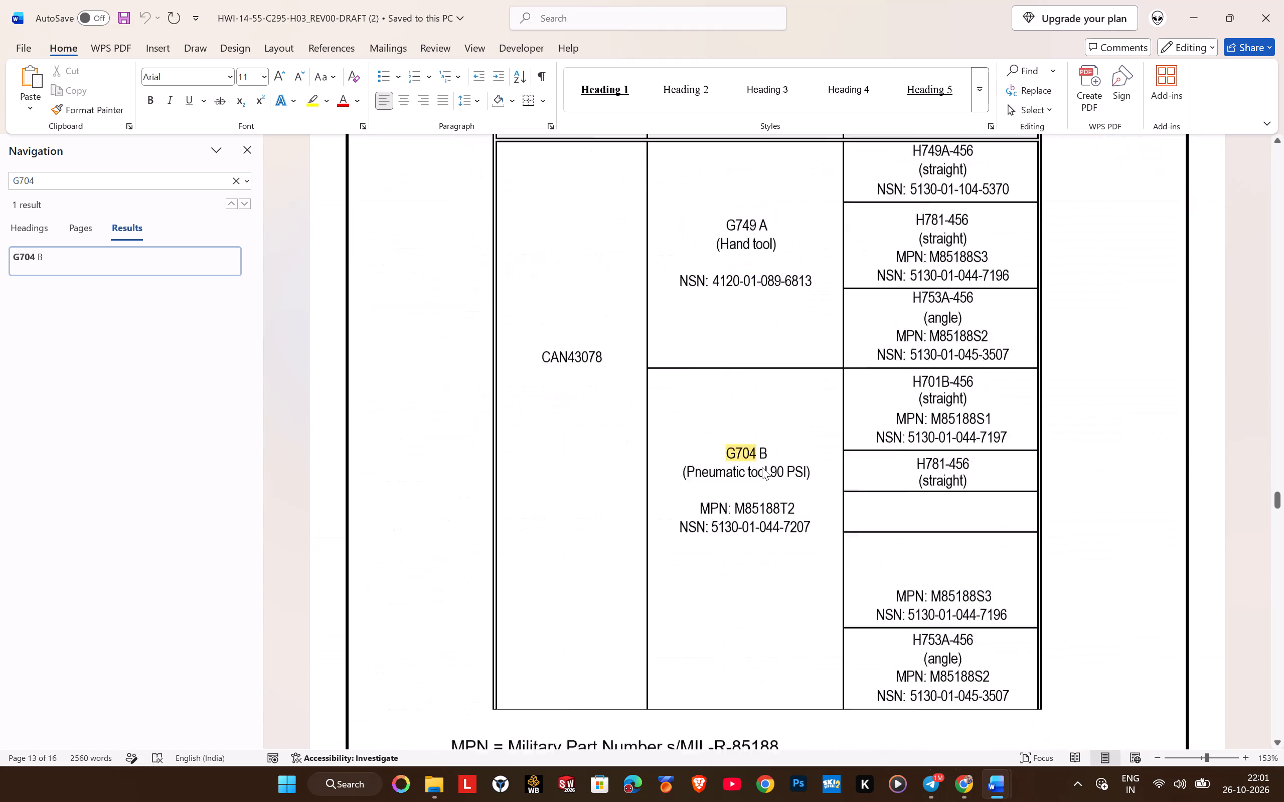
scroll(762, 467, up, 10)
scroll(762, 467, up, 12)
scroll(762, 467, up, 12)
scroll(762, 467, up, 9)
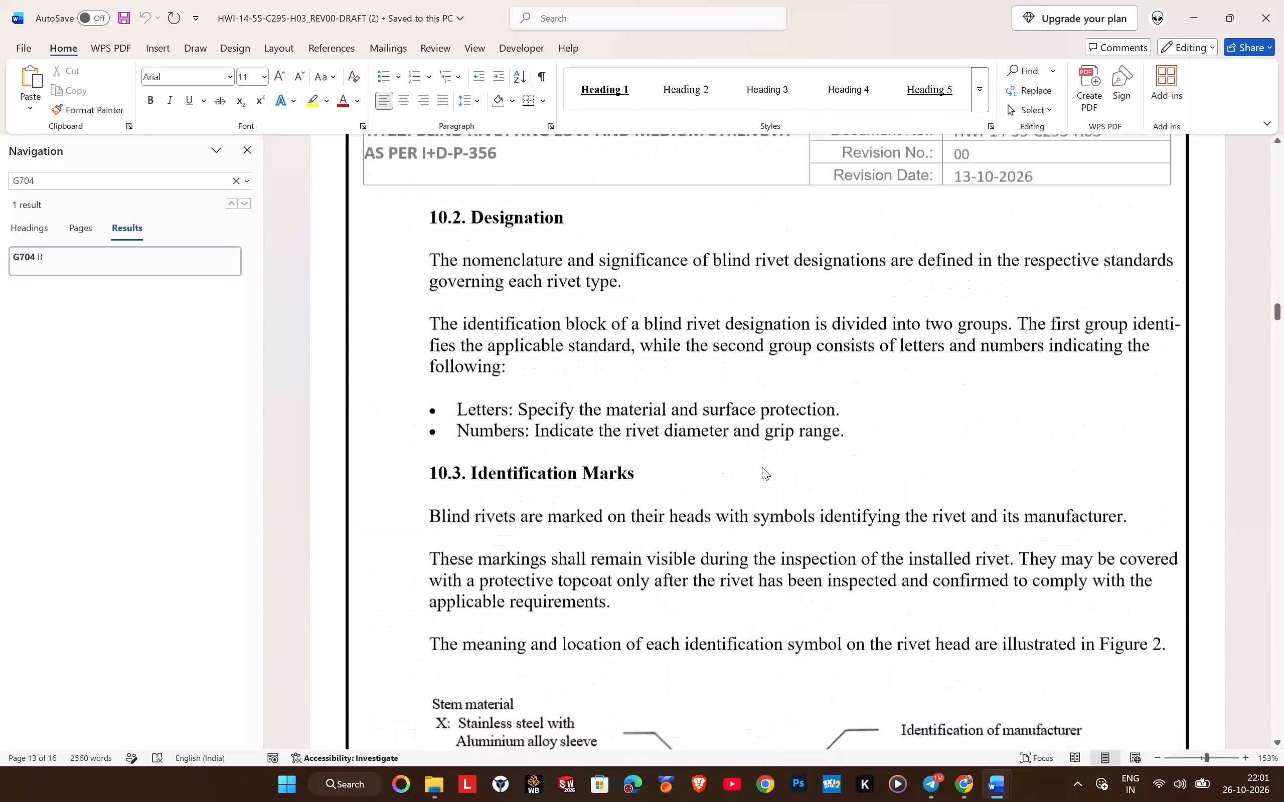
scroll(762, 467, up, 12)
scroll(762, 467, up, 12)
scroll(762, 467, up, 19)
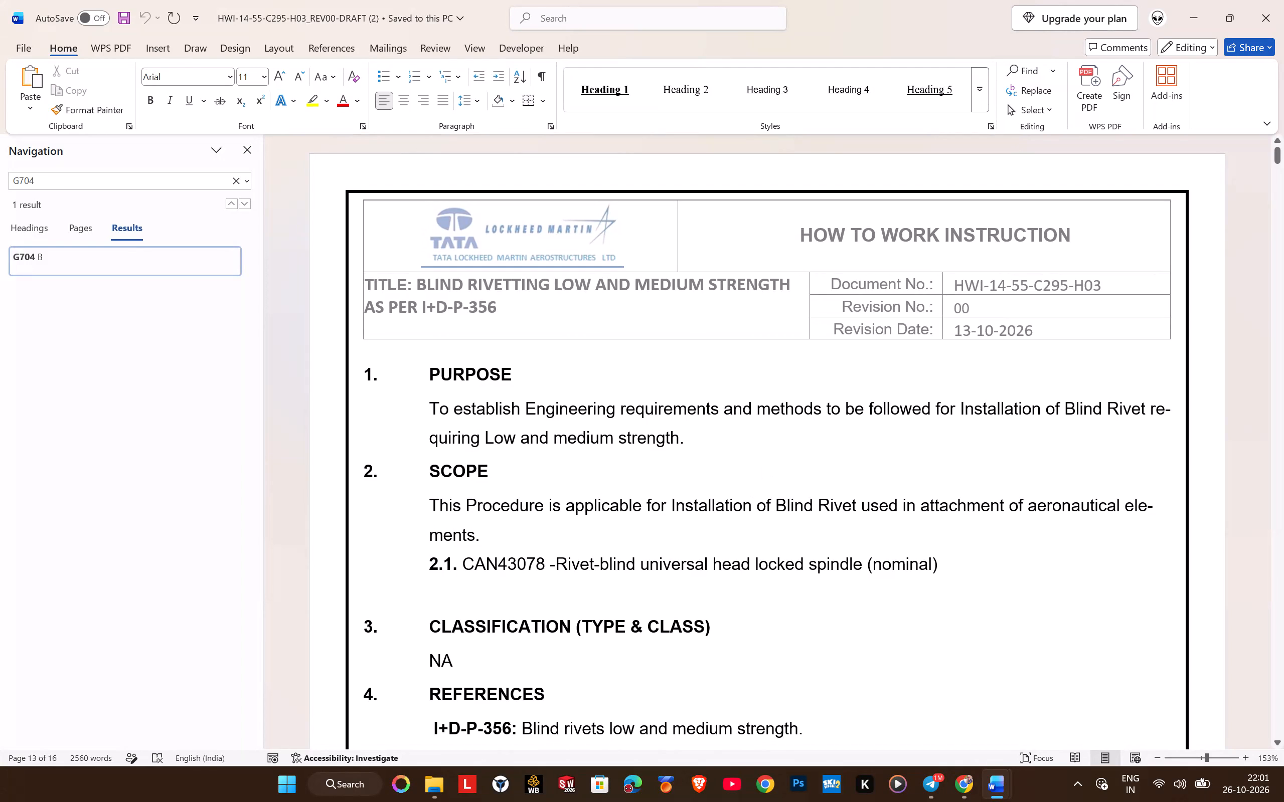
Switch to the HWI-14-55-C295-H03 document and read from the Purpose section through the grip tolerance tables for question material.
scroll(846, 562, left, 2)
scroll(846, 562, down, 1)
scroll(846, 562, left, 1)
scroll(846, 562, down, 1)
scroll(846, 562, left, 1)
scroll(846, 562, down, 1)
scroll(846, 562, left, 1)
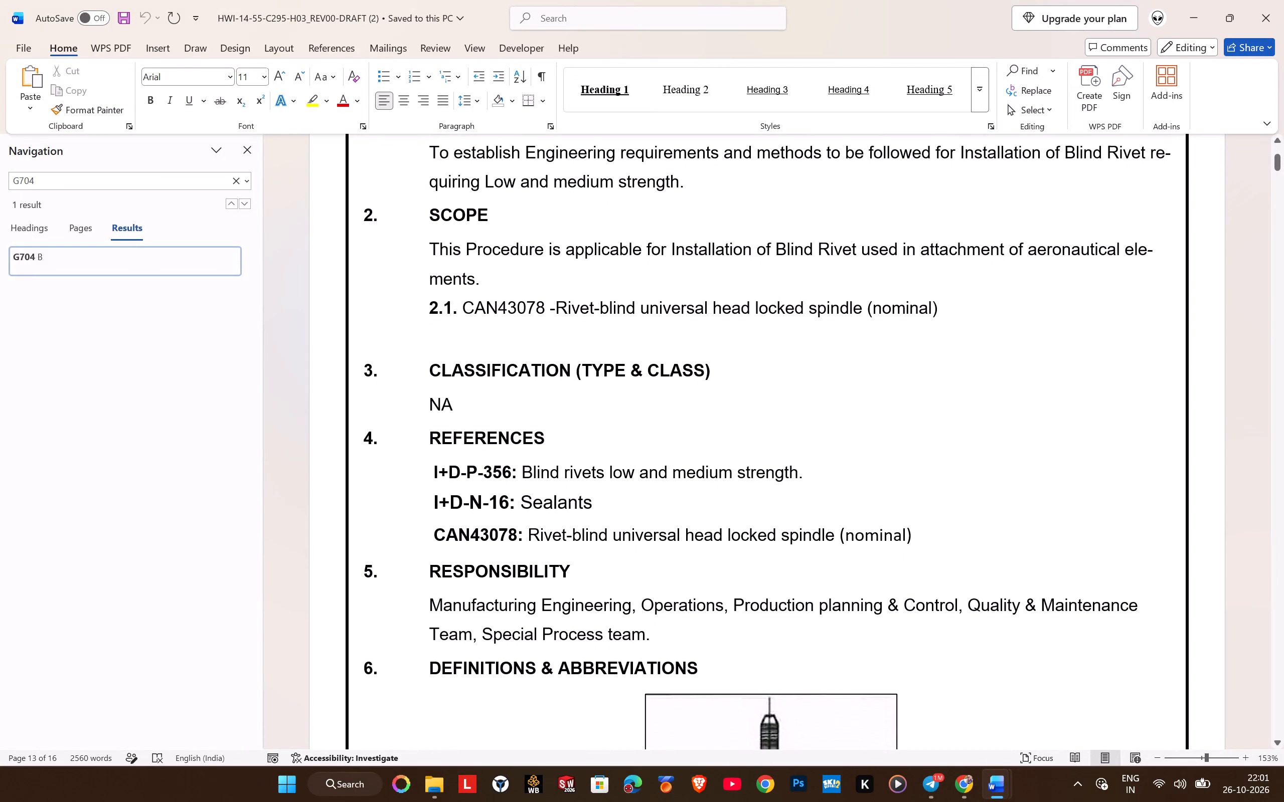
click(846, 562)
scroll(846, 562, down, 1)
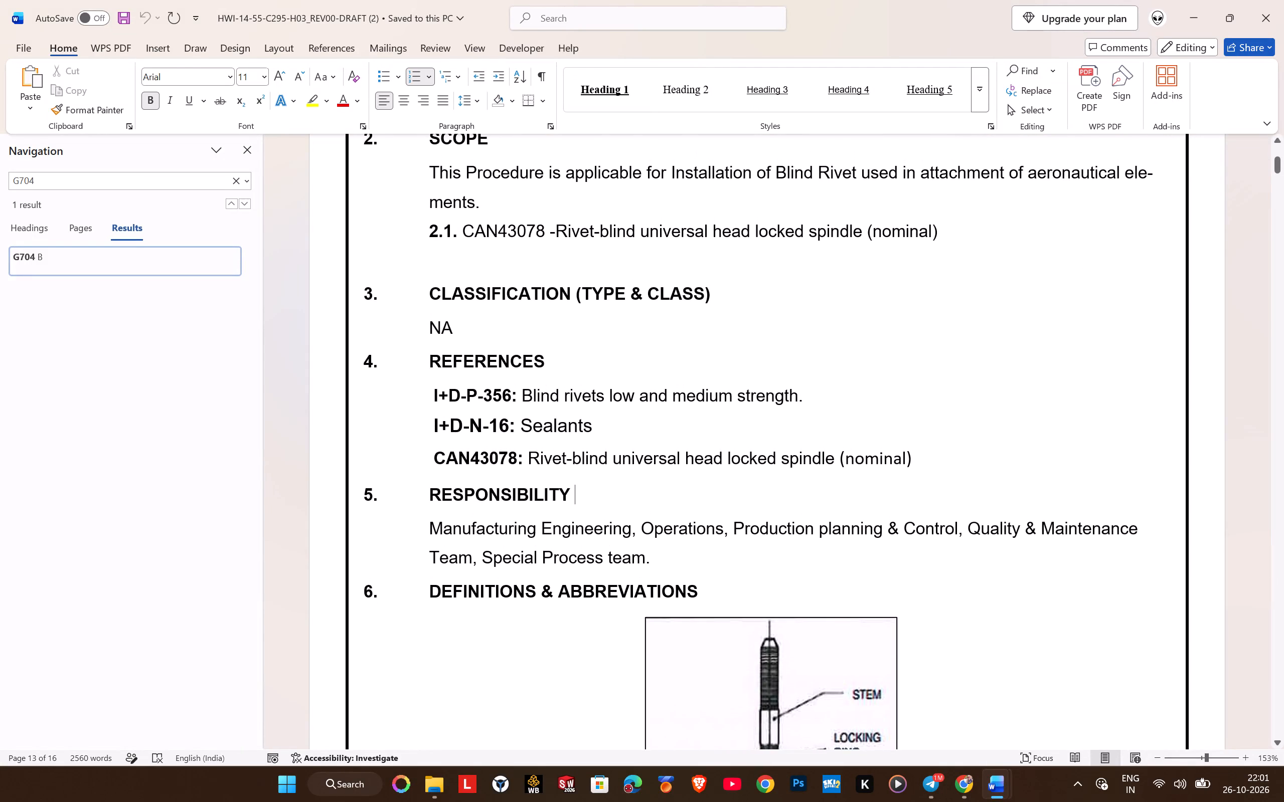
scroll(846, 562, down, 3)
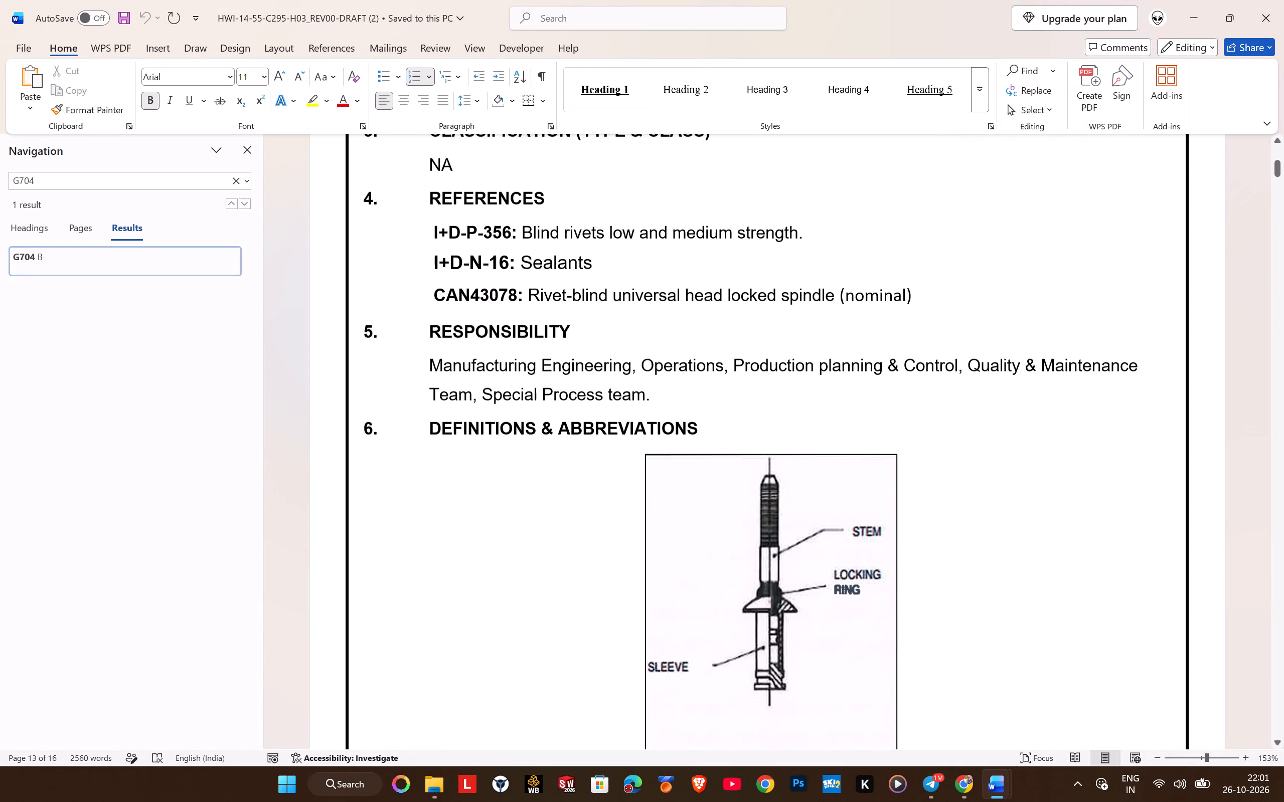
scroll(846, 562, down, 3)
scroll(846, 562, left, 2)
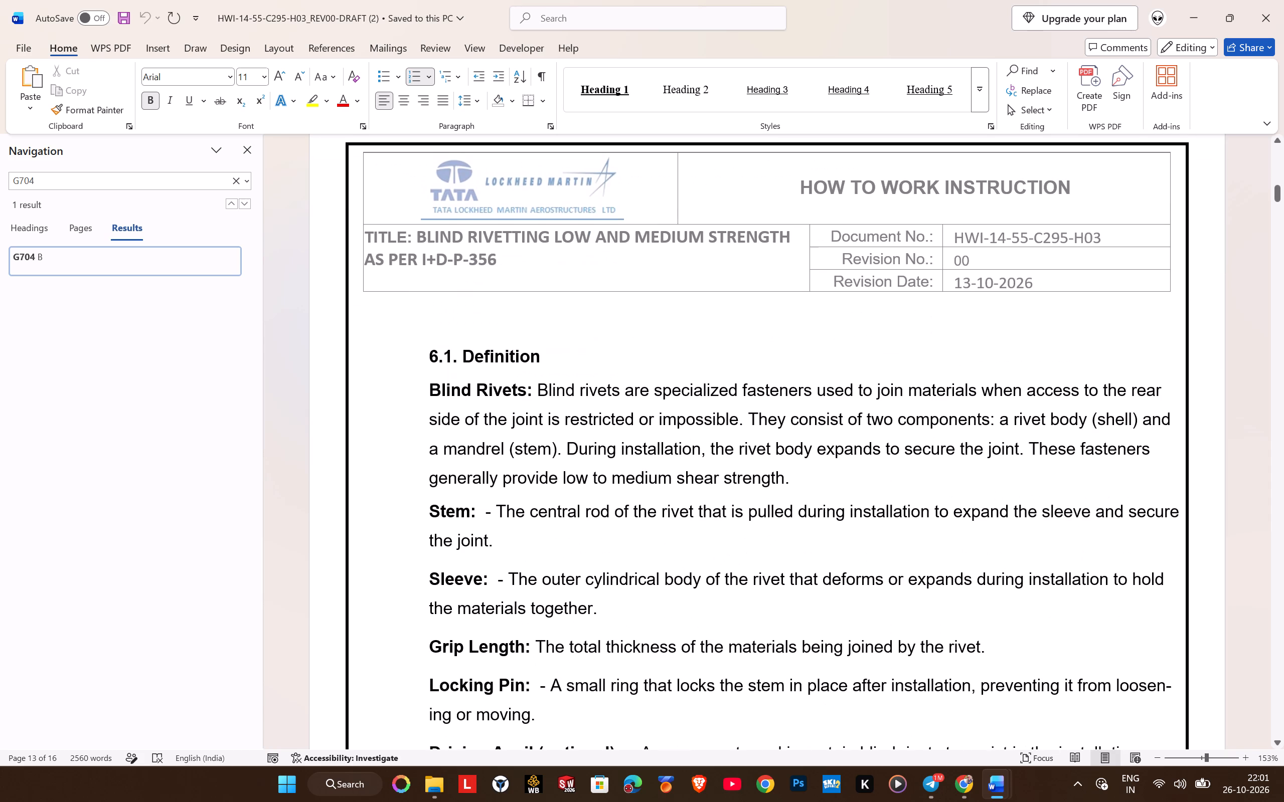
scroll(846, 562, left, 1)
scroll(846, 562, down, 4)
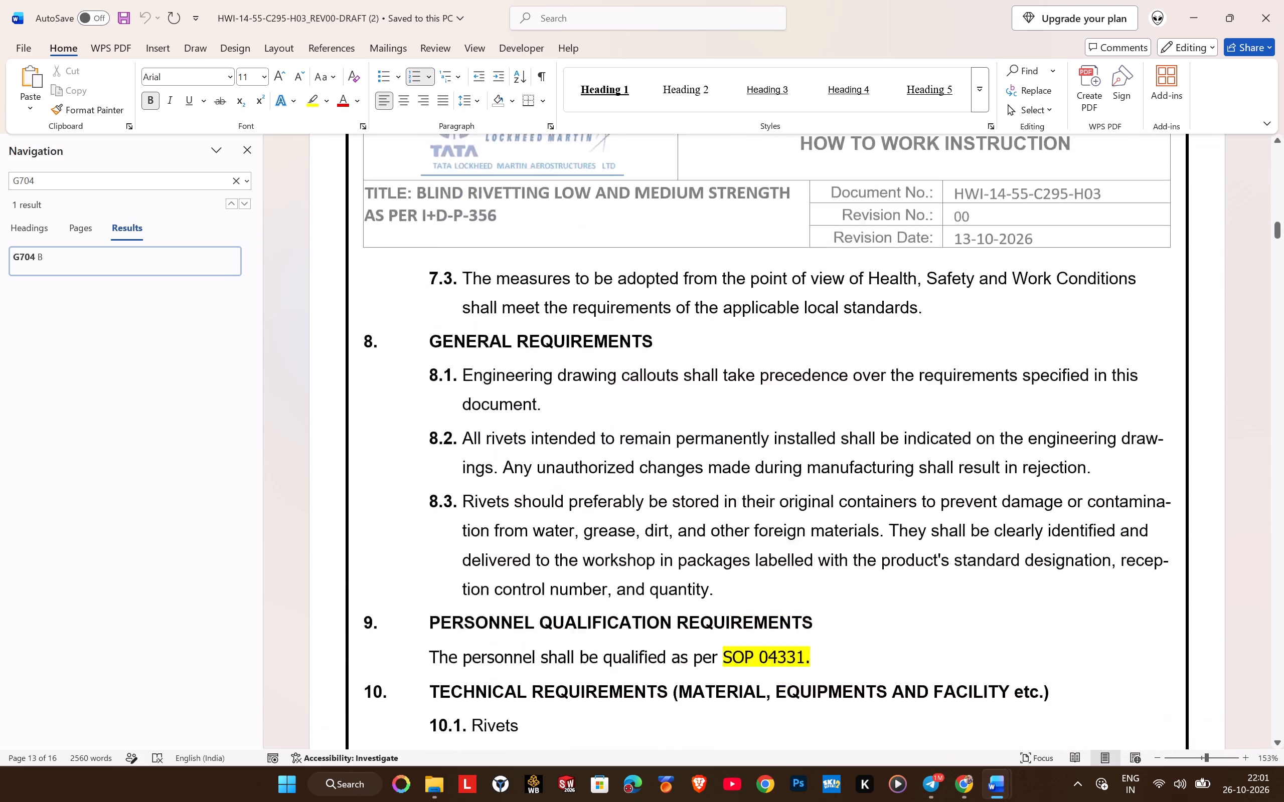
scroll(846, 562, down, 7)
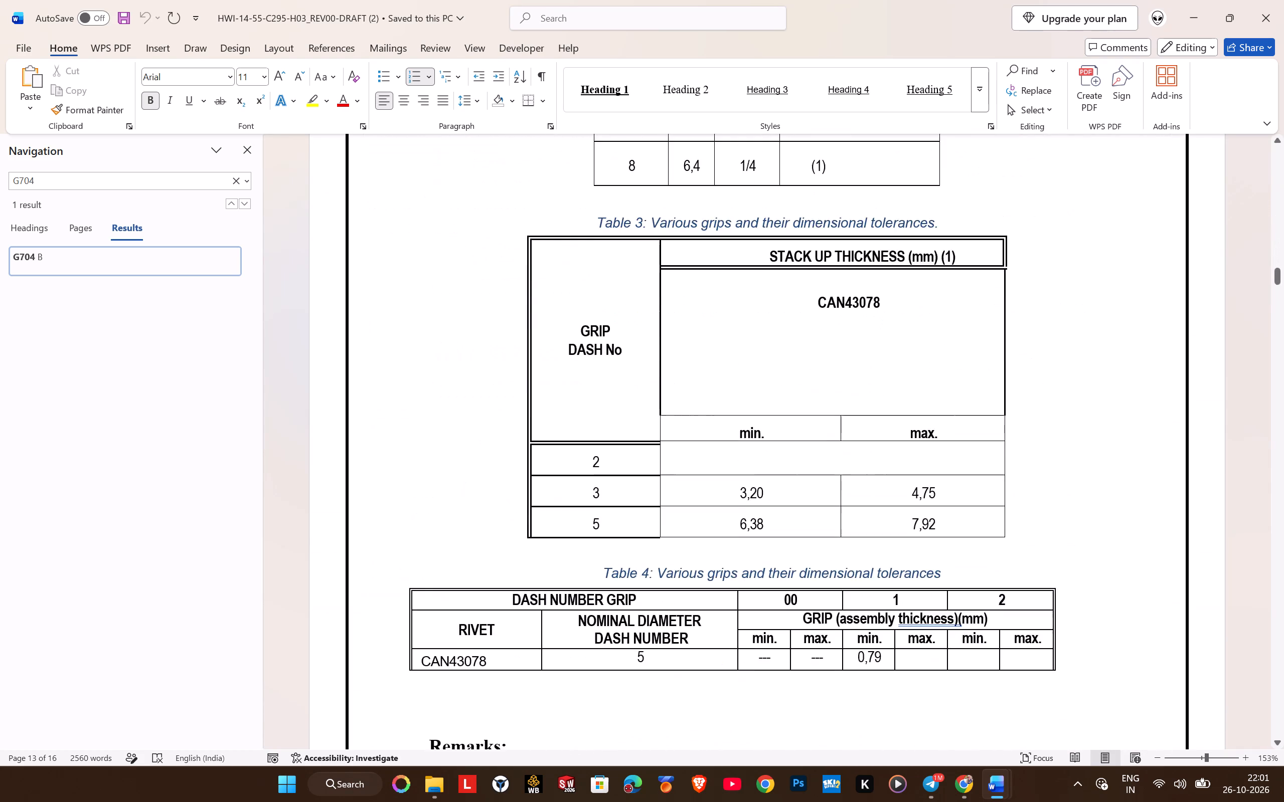
Examine the Figure 2 rivet head identification symbols, the oversized rivet washer note and the section 11 Do's and Don'ts.
scroll(846, 562, down, 3)
scroll(846, 562, up, 1)
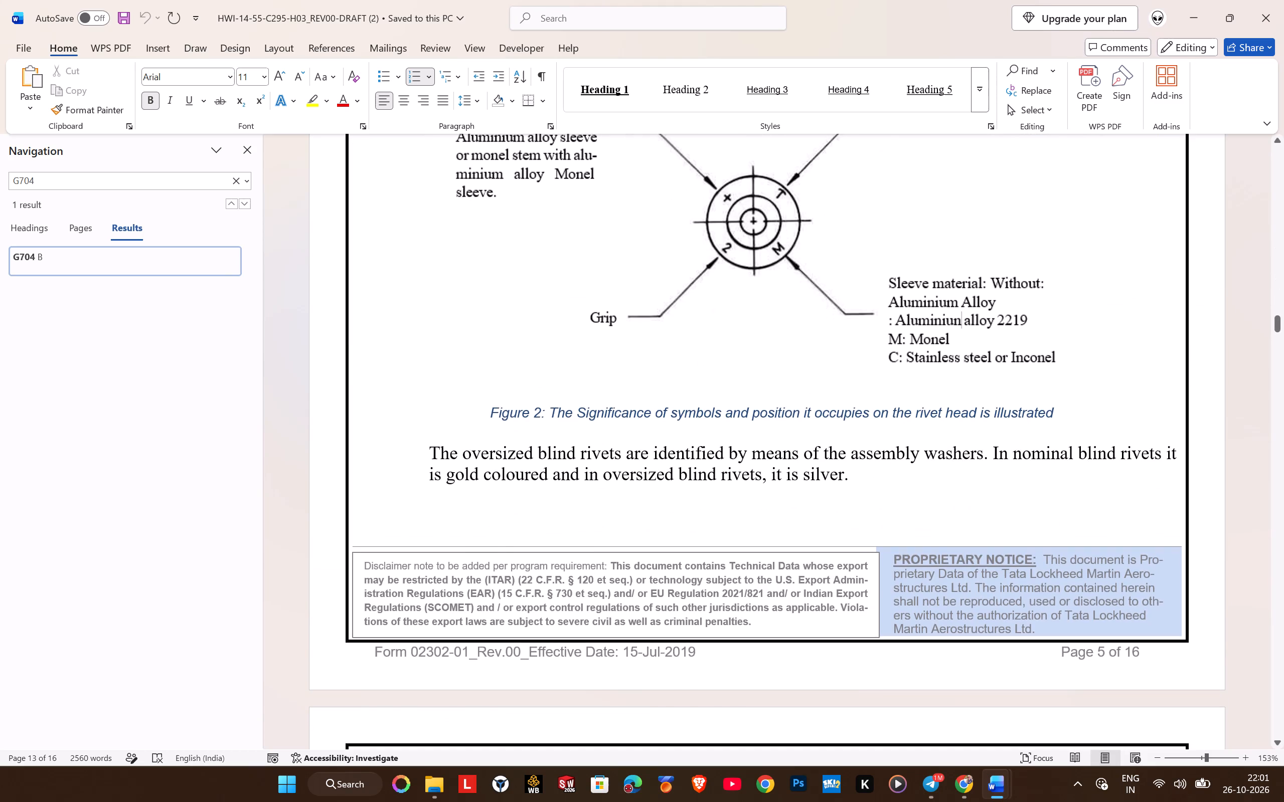
scroll(846, 562, up, 2)
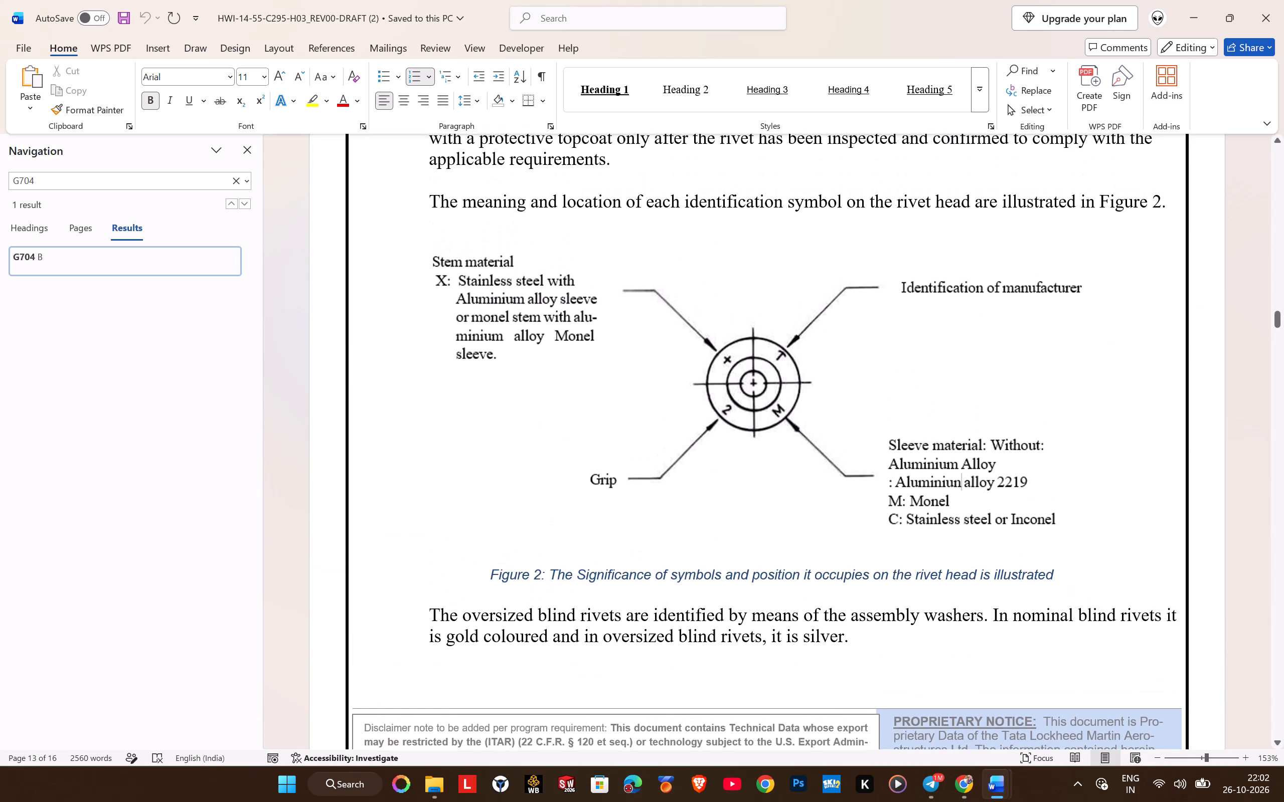
scroll(846, 562, down, 7)
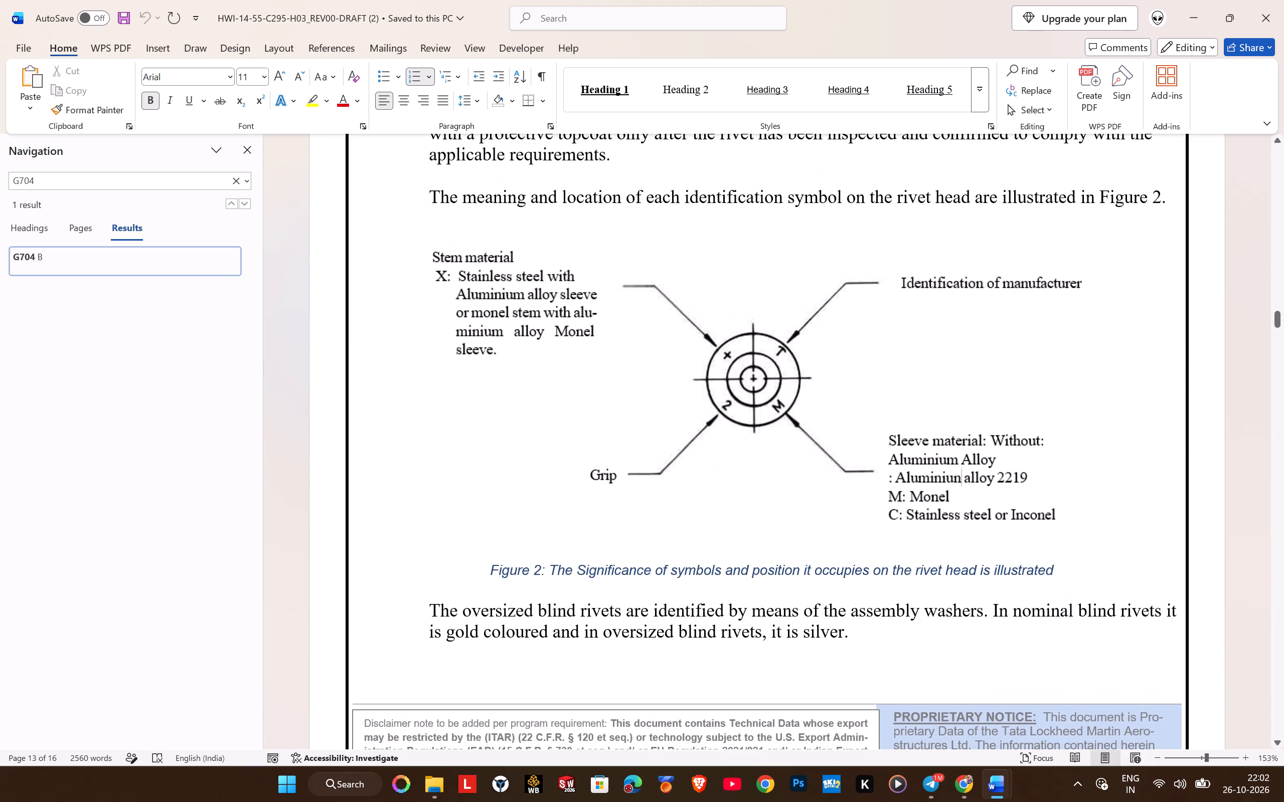
scroll(1024, 508, down, 5)
scroll(1024, 508, up, 3)
scroll(1024, 508, down, 4)
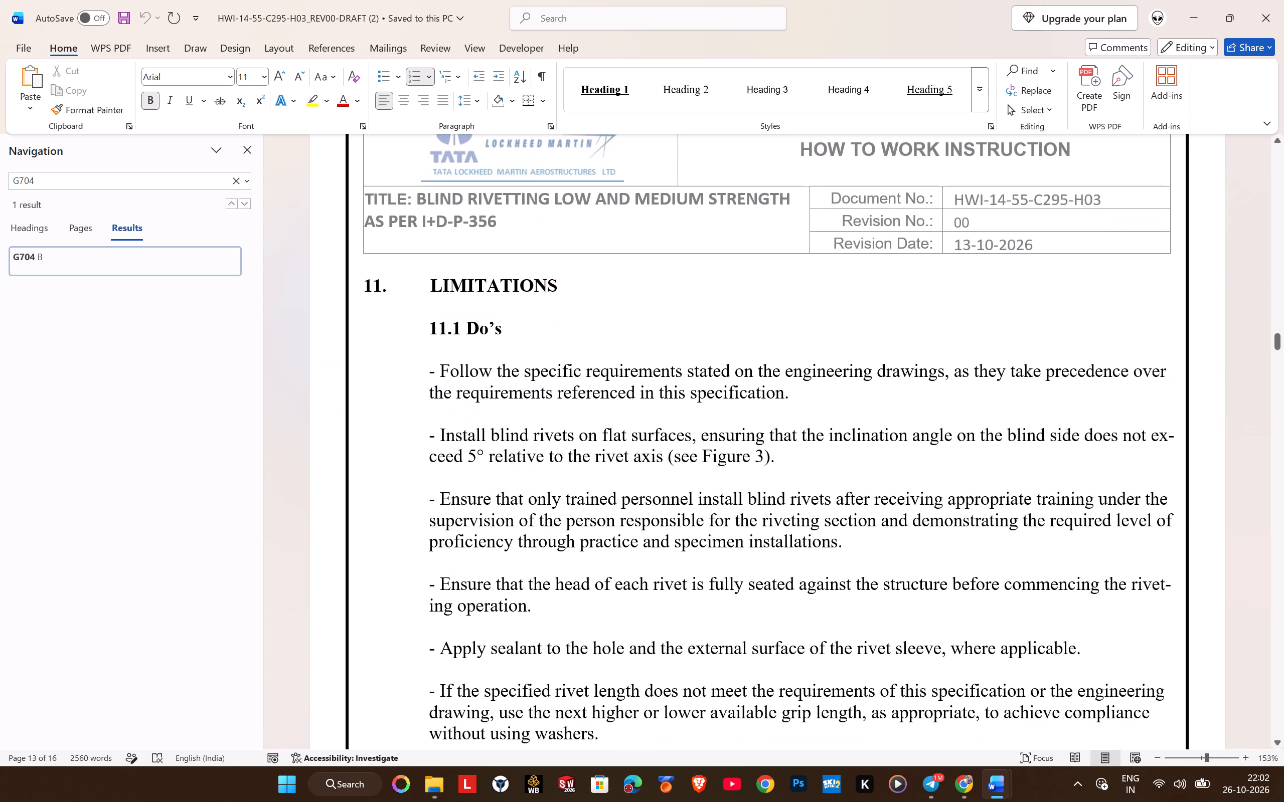
scroll(1024, 508, down, 1)
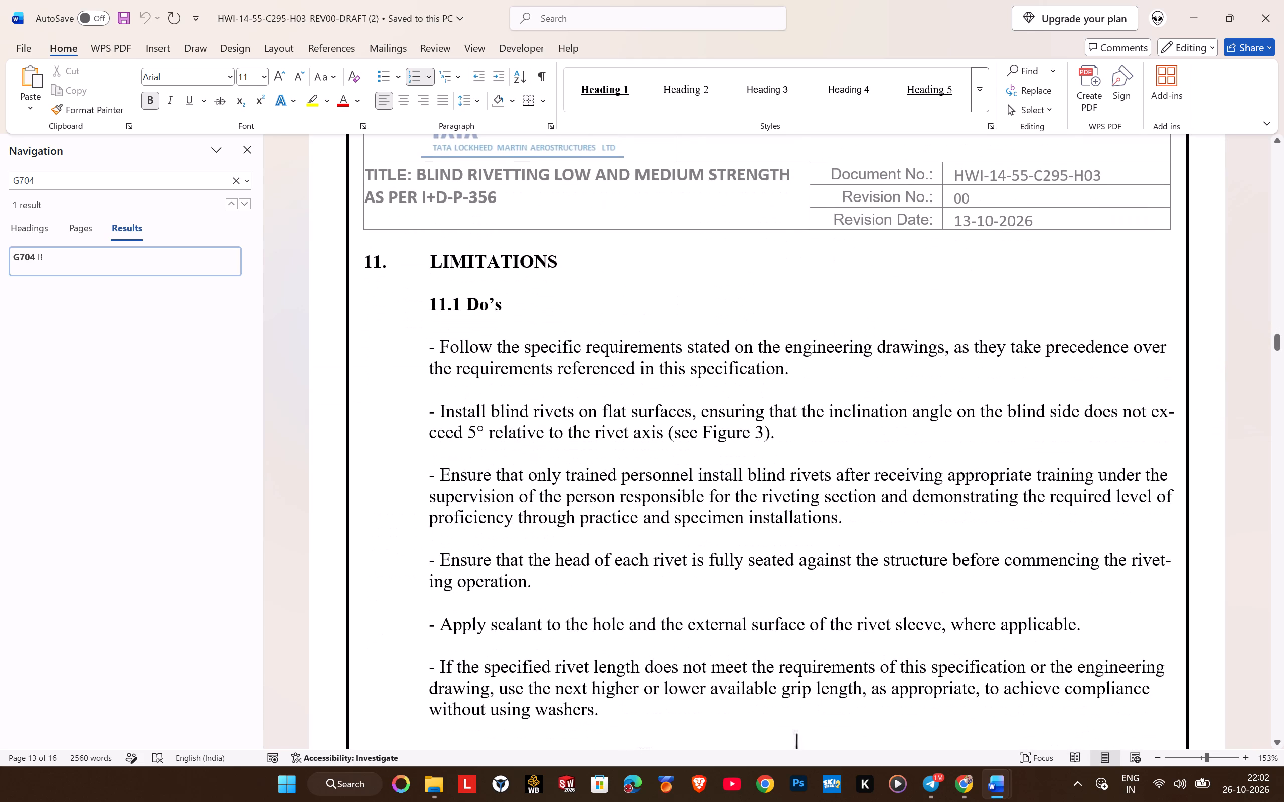
scroll(1024, 508, down, 2)
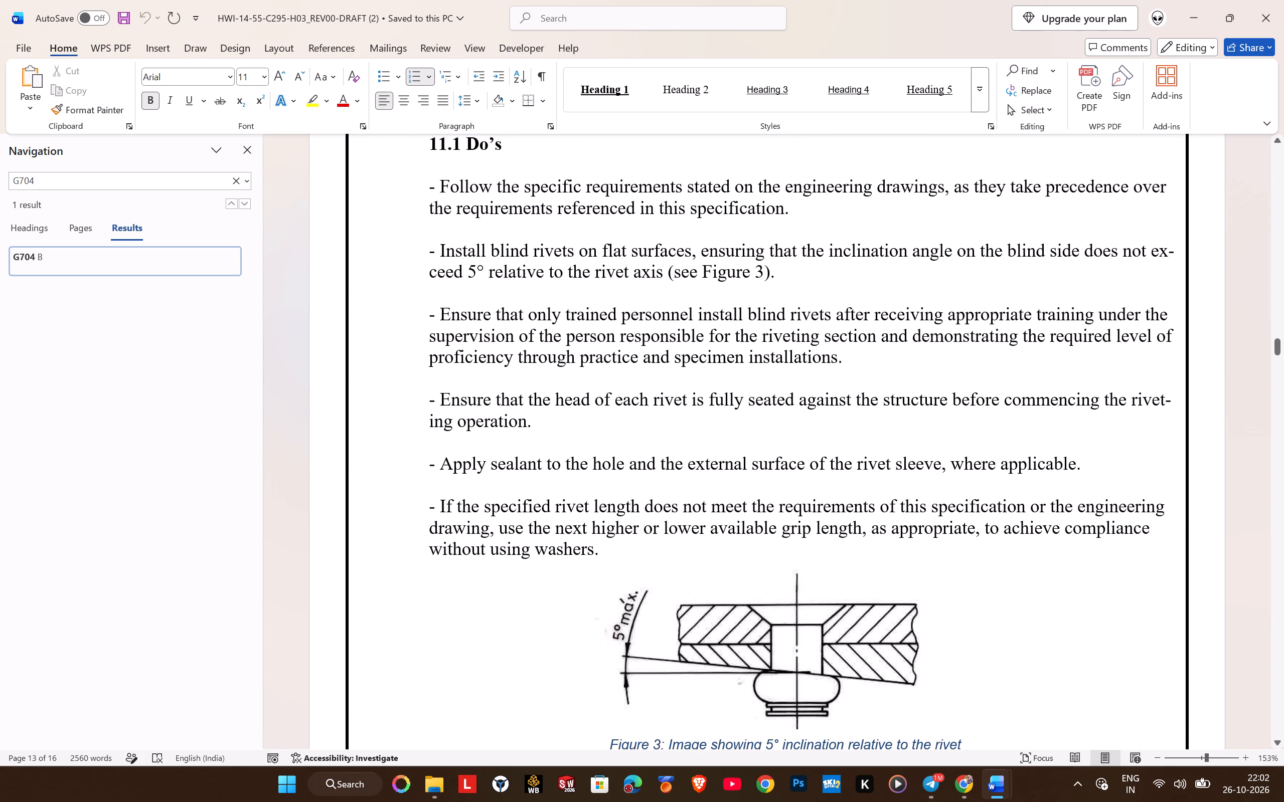
scroll(1024, 508, down, 4)
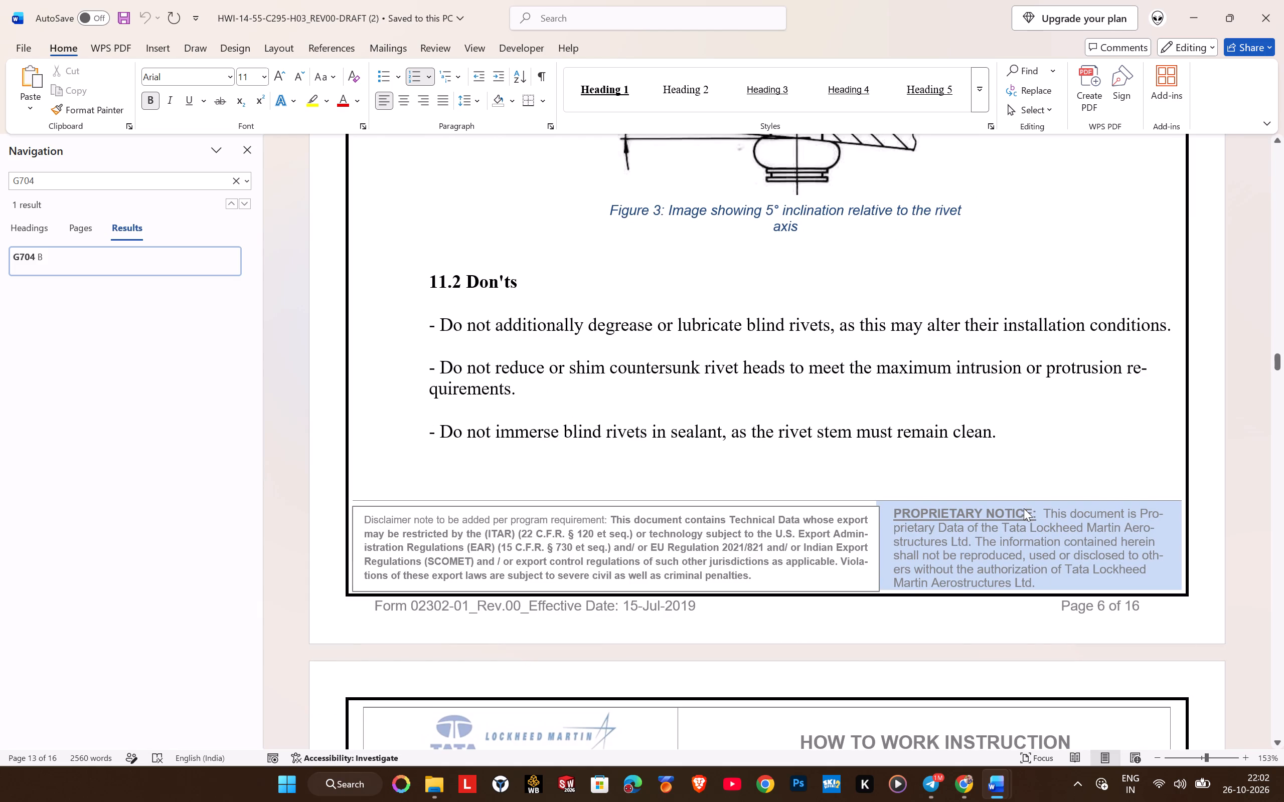
Copy the section 12 note sentence "Fasteners shall not be transferred or transported in packaging other than that supplied by the store.".
scroll(1024, 508, down, 3)
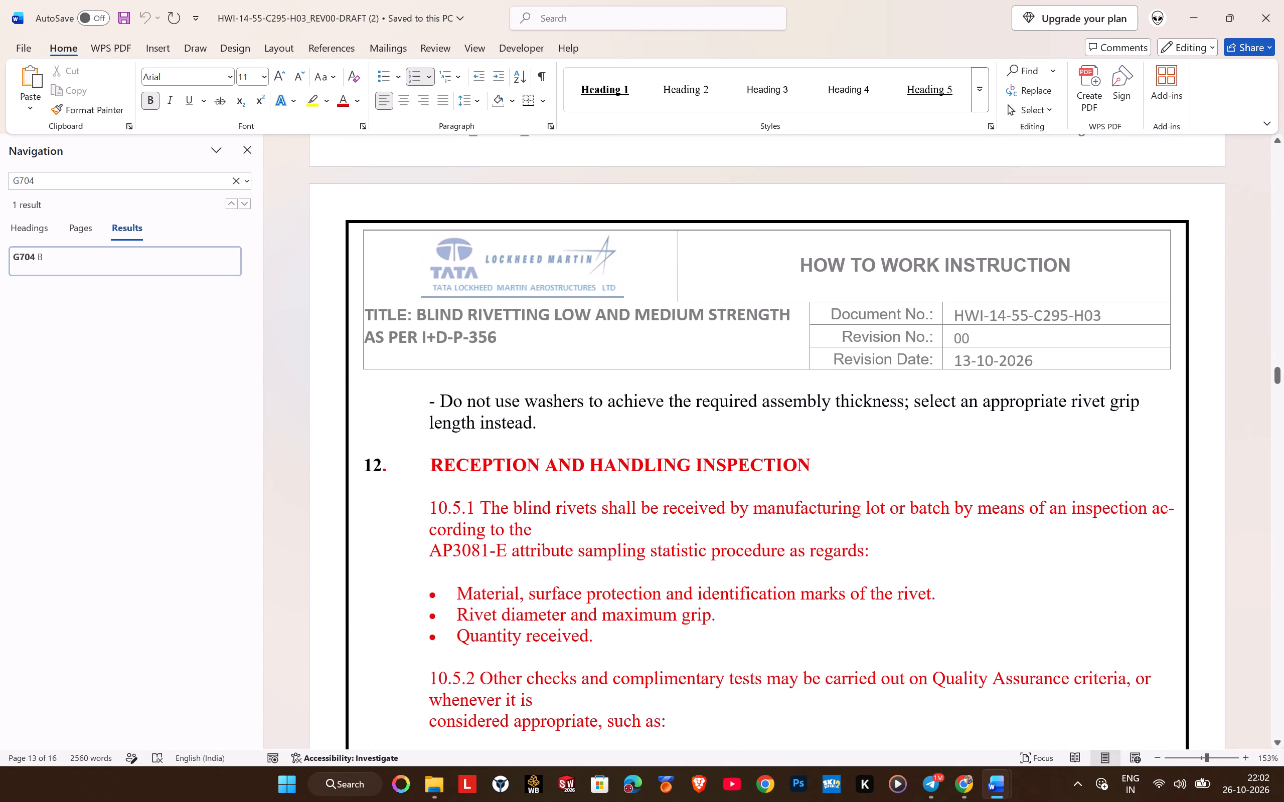
scroll(1024, 508, down, 3)
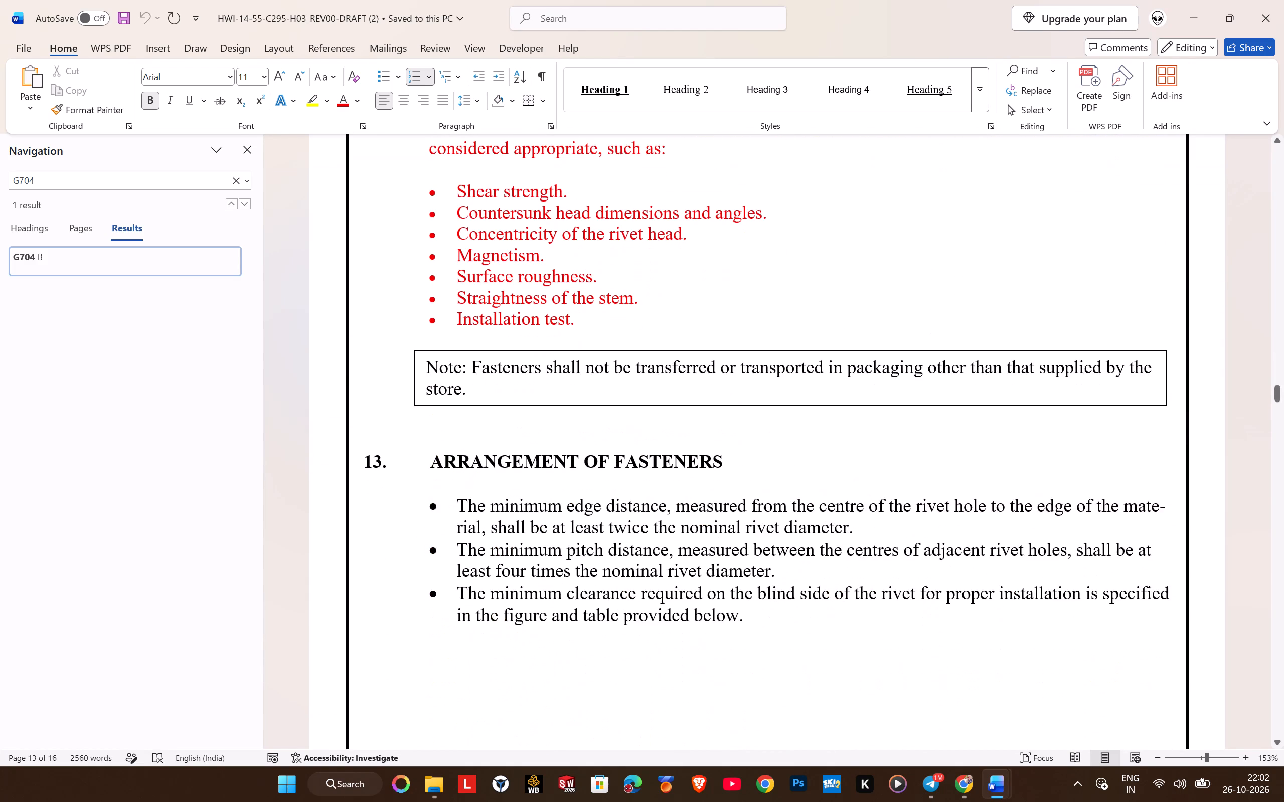
scroll(1024, 508, down, 1)
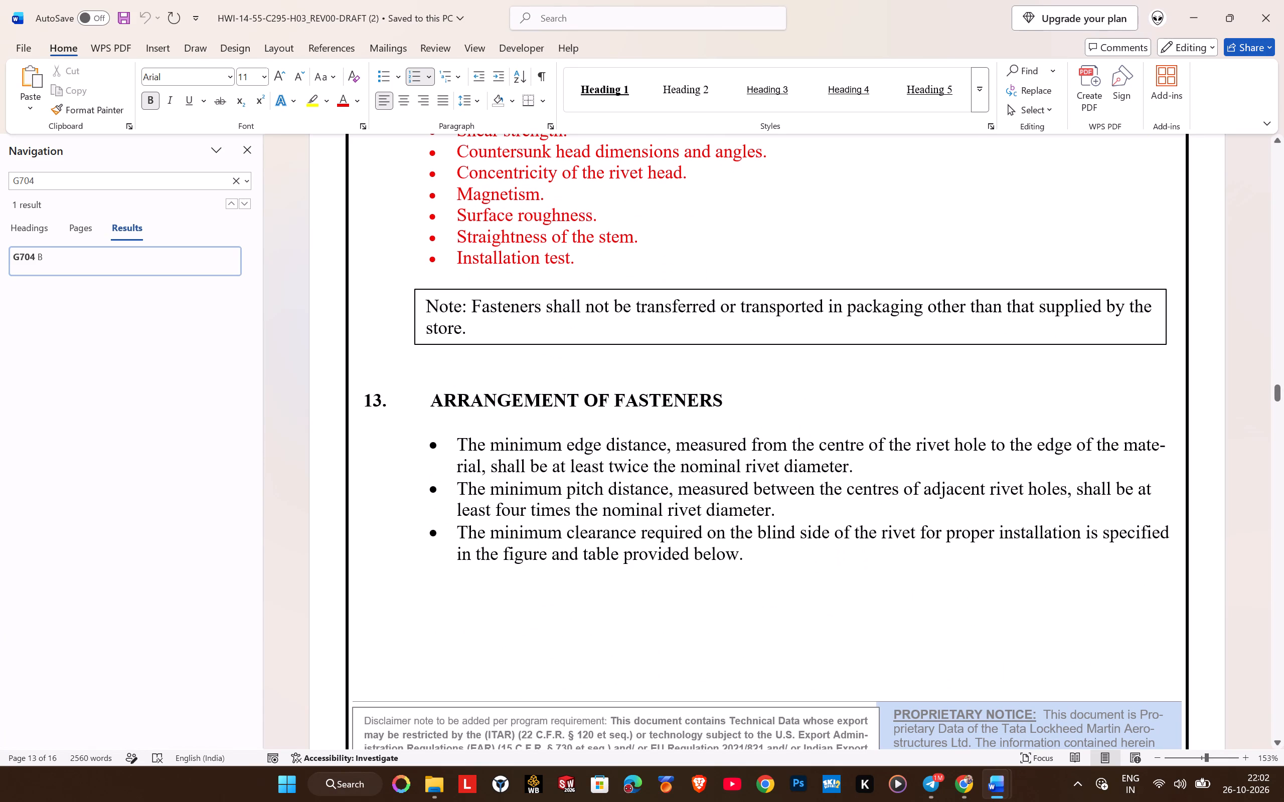
drag(470, 325, 474, 305)
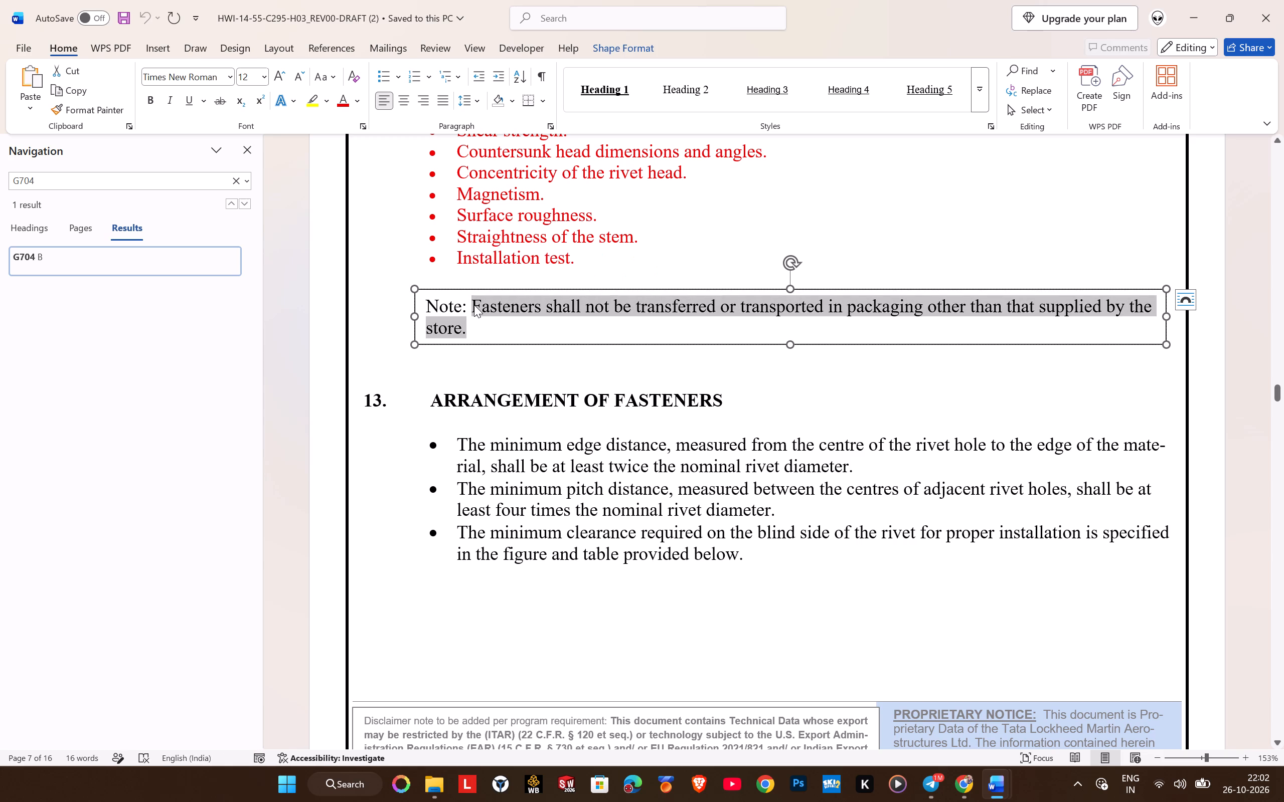
key(ctrl+c)
Switch from the HWI draft to another open Word document with the copied note sentence.
key(alt+Tab)
key(alt+Tab)
key(alt+Tab)
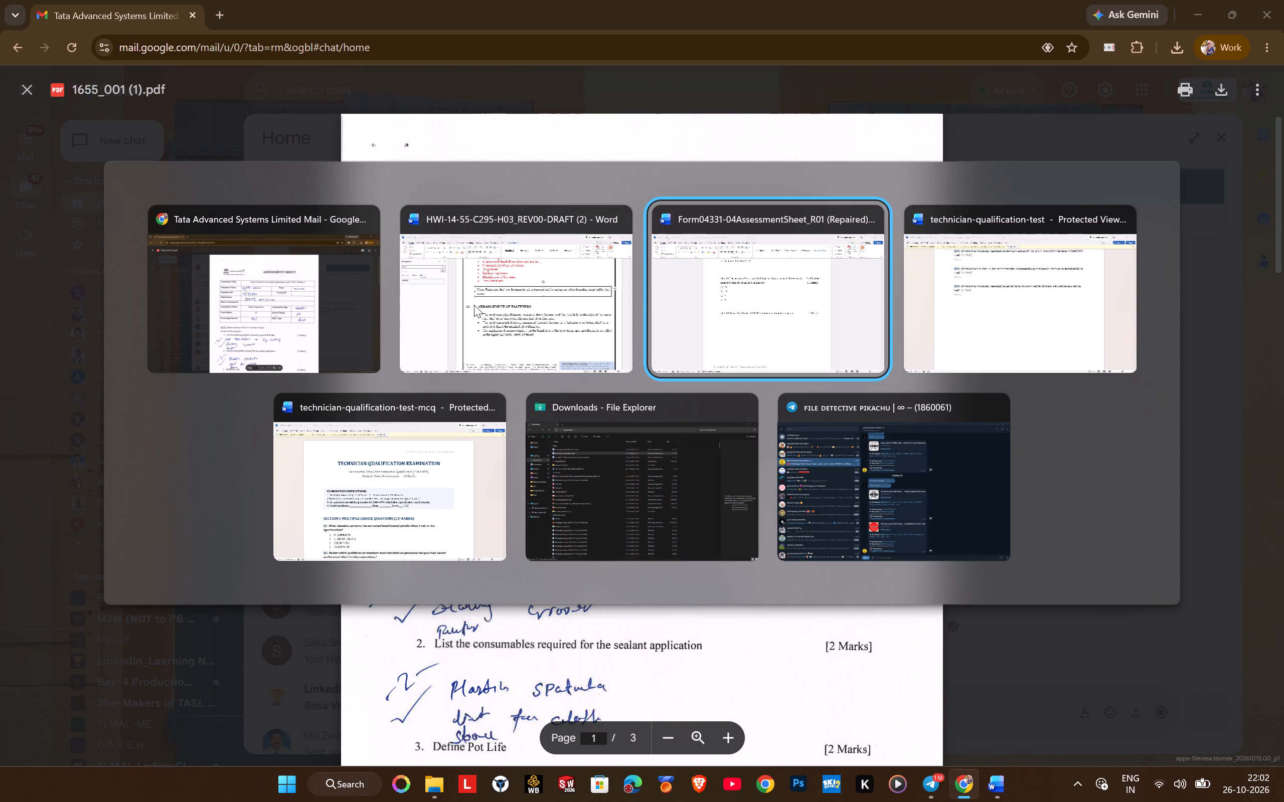
key(alt+Tab)
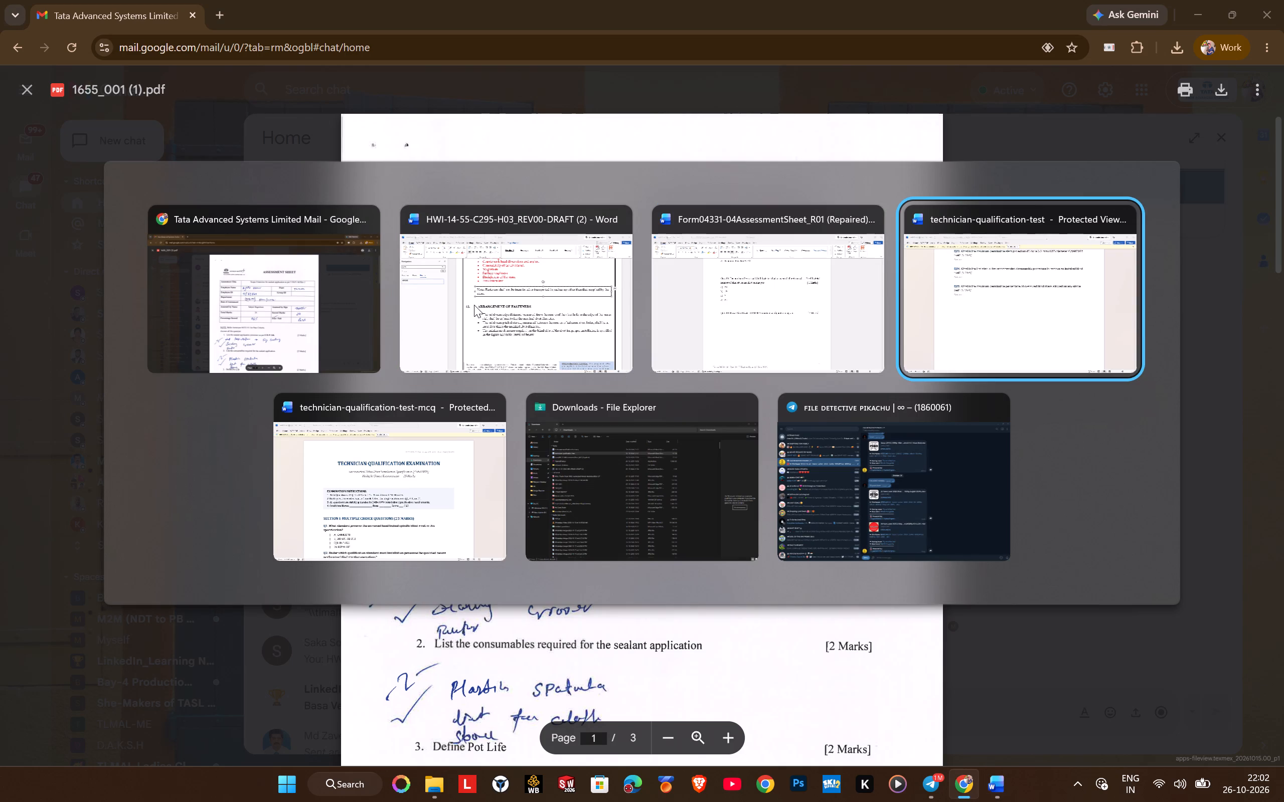
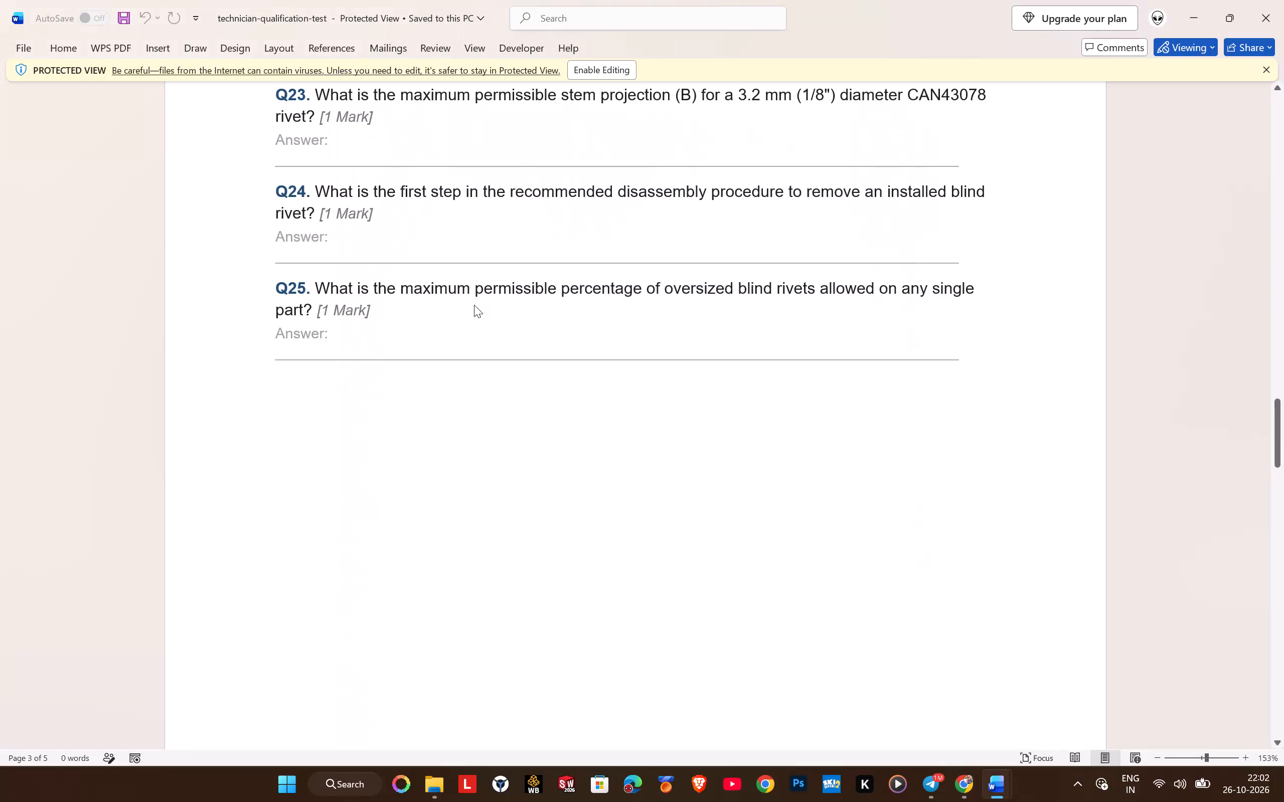
Return to the assessment sheet and, below option d) 22, add "Que. 13." followed by the copied sentence about transferring or transporting fasteners in store-supplied packaging.
key(alt+Tab)
key(alt+Tab)
key(alt+Tab)
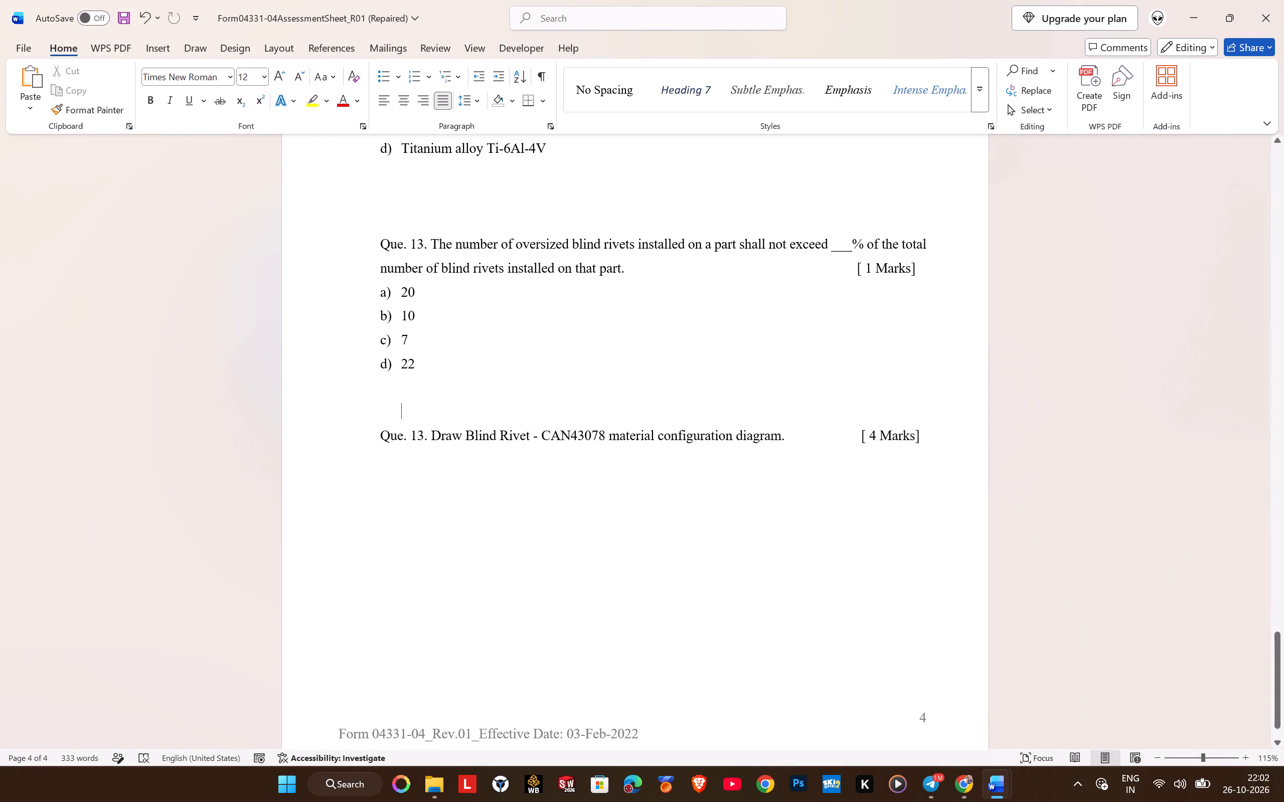
key(BackSpace)
key(Tab)
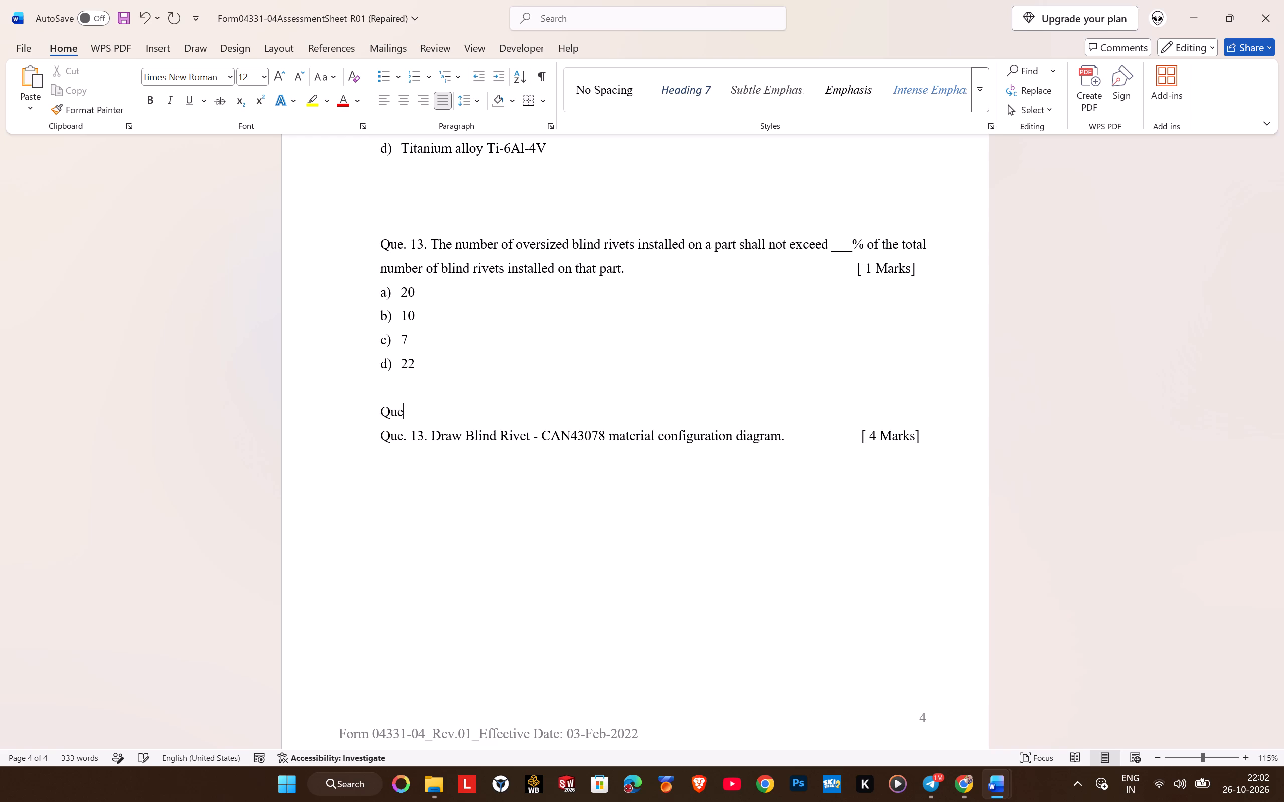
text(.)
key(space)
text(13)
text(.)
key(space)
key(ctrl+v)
click(460, 453)
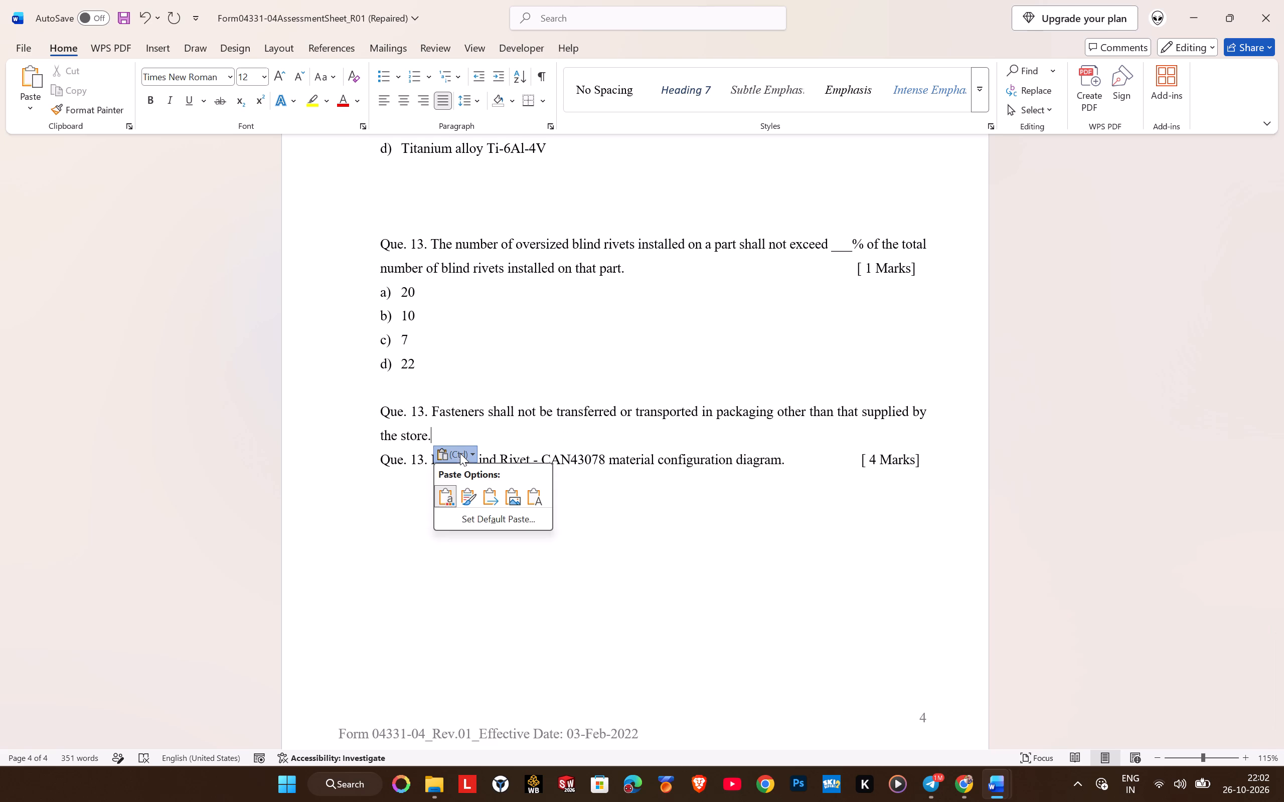
Keep only the text of the pasted fasteners packaging question and add [ 1 Marks] at the end of its last line.
click(536, 496)
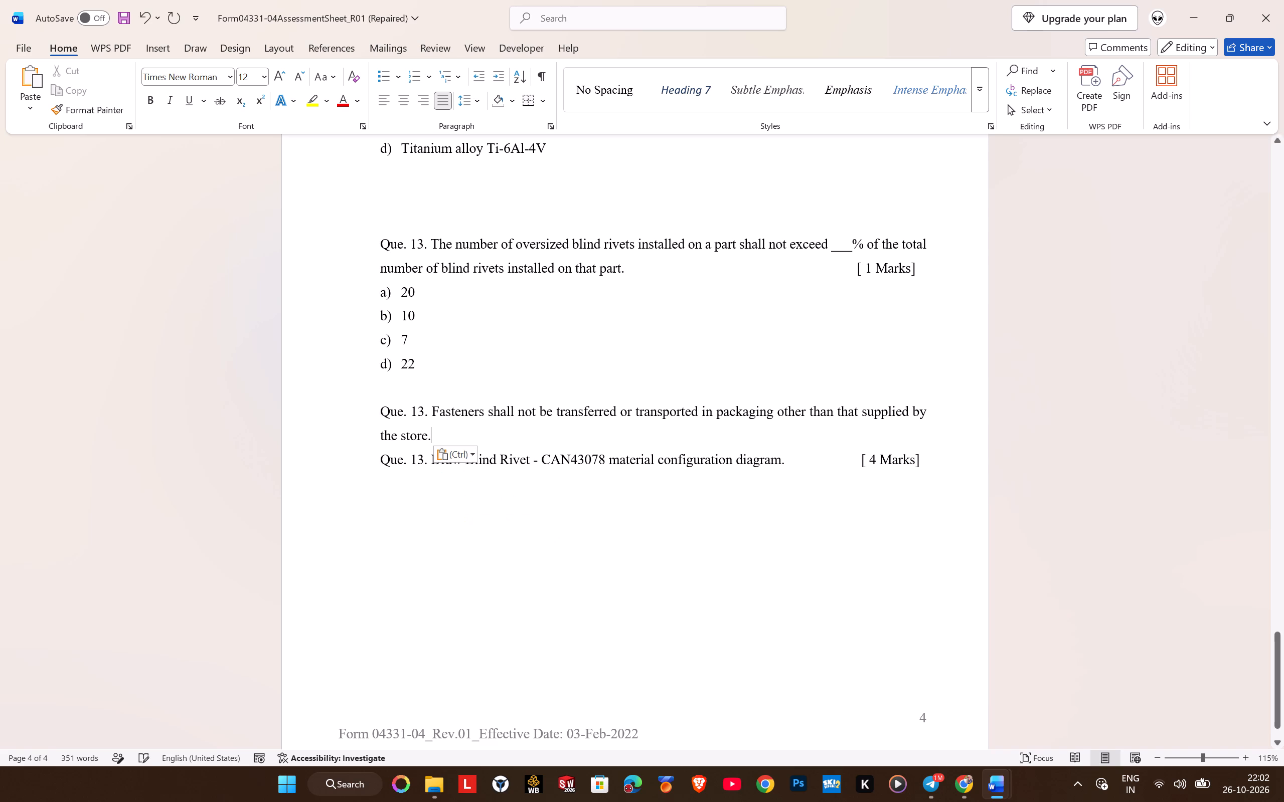
key(space)
key(space)
key(space)
key(space)
key(space)
key(space)
key(space)
key(space)
key(space)
key(space)
key(space)
key(space)
key(space)
key(space)
key(space)
key(space)
key(space)
key(space)
key(space)
key(space)
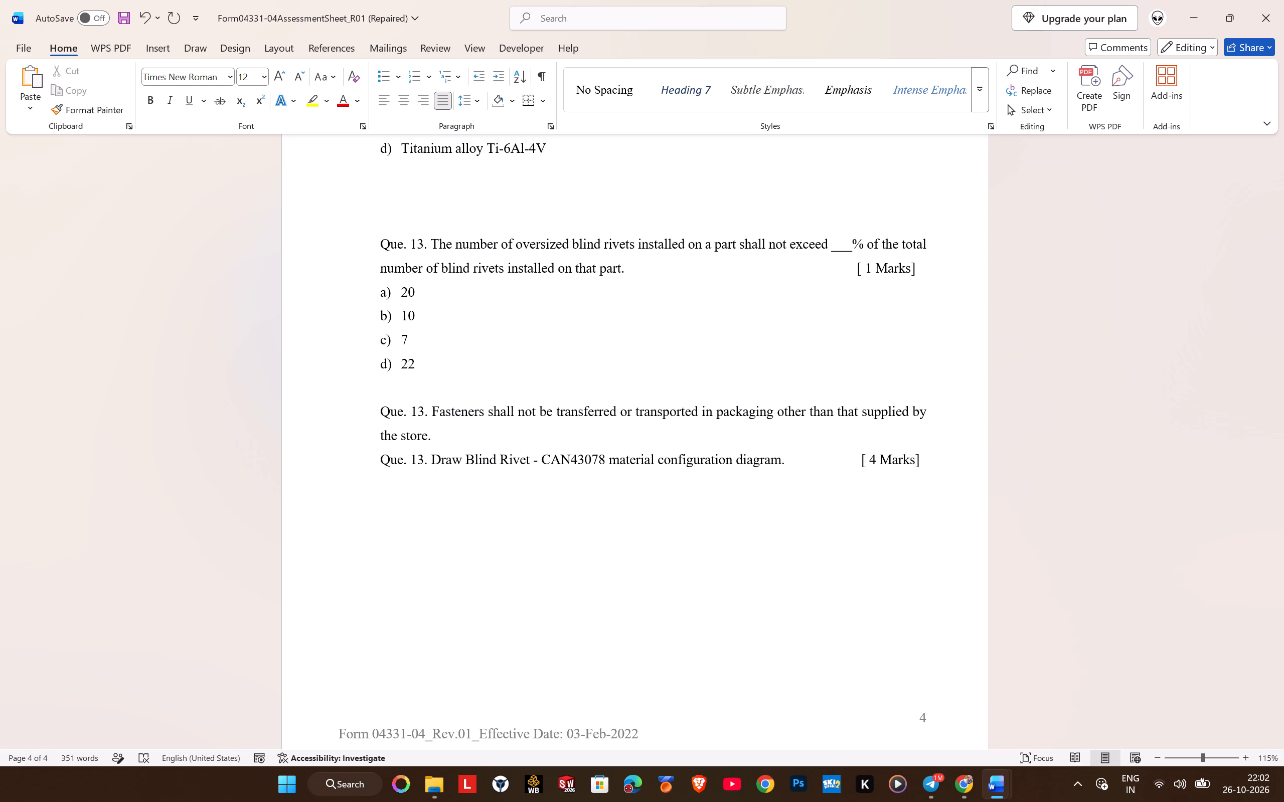
text([)
key(space)
text(arks])
key(space)
key(Return)
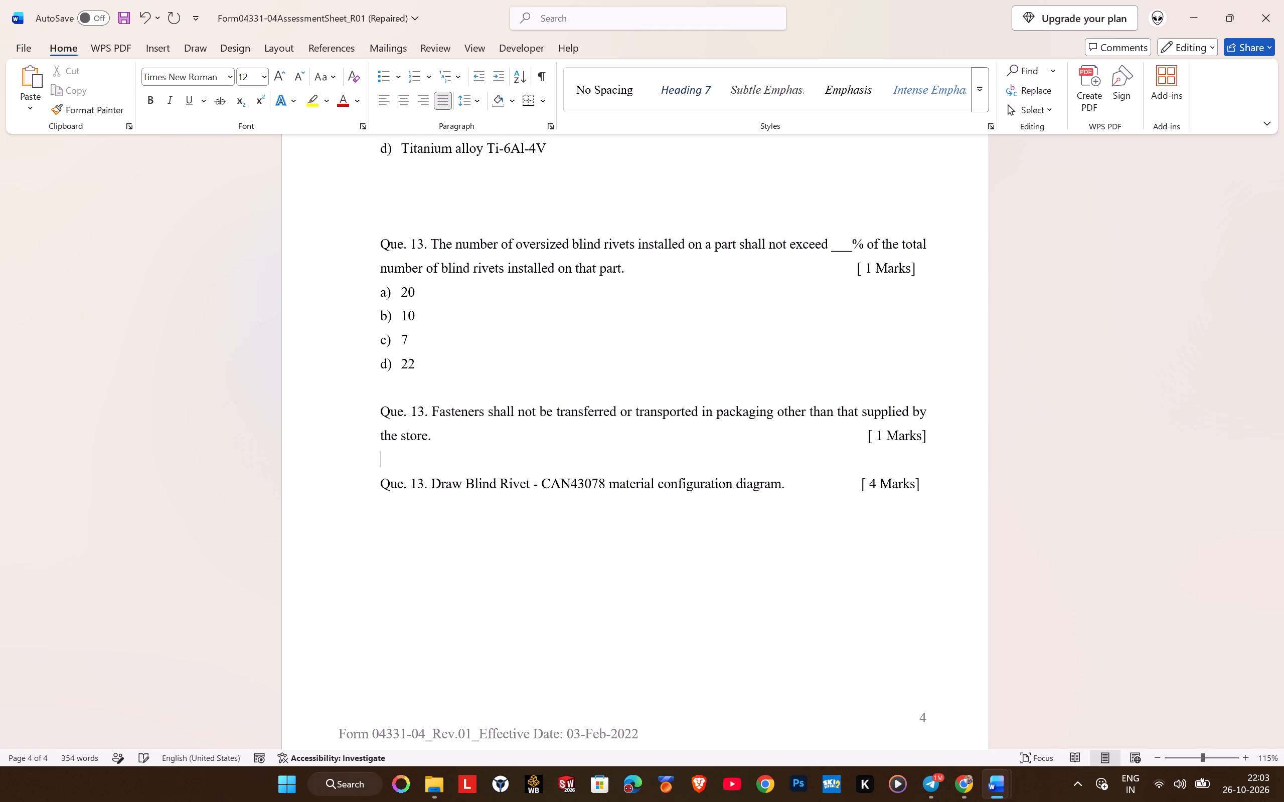
Add lettered options a) True and b) False under the fasteners packaging question, followed by unlettered blank lines.
key(a)
key(shift+parenright)
key(Return)
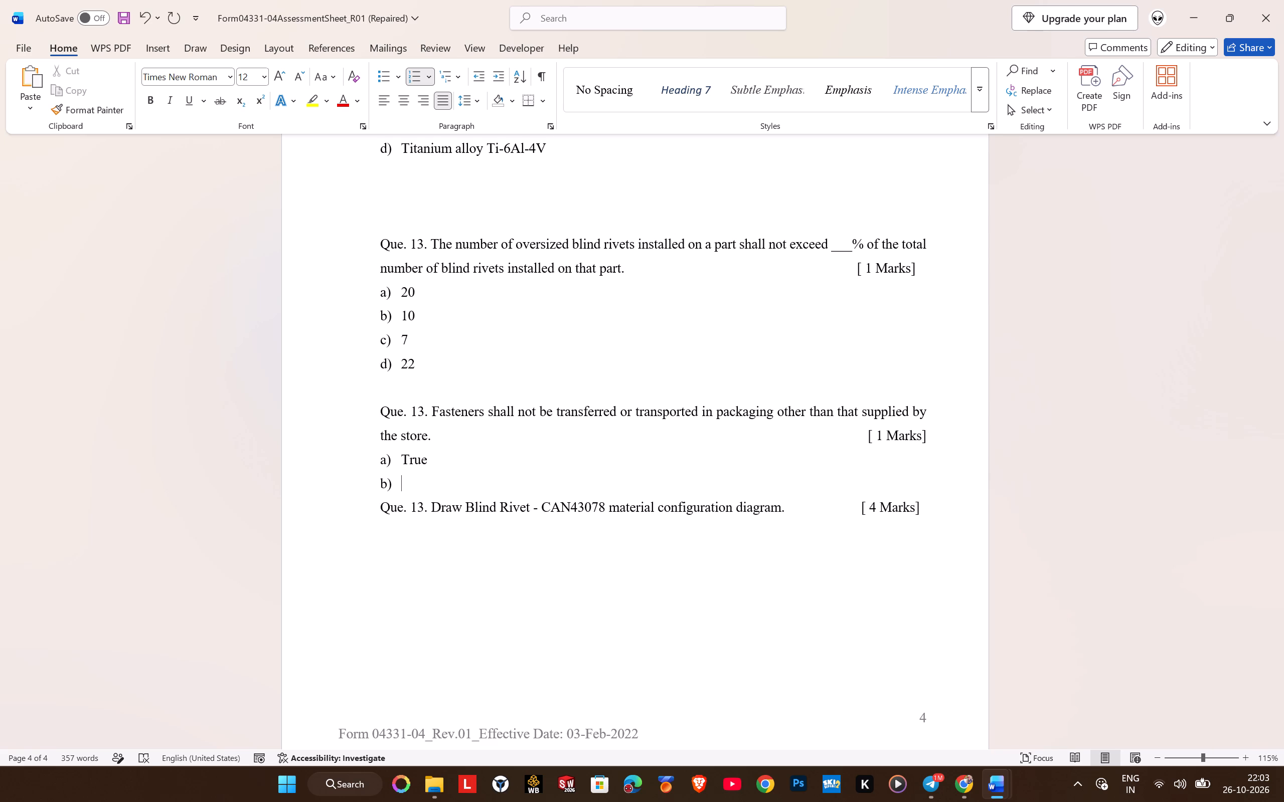
key(f)
text(alse)
key(Return)
key(BackSpace)
key(Return)
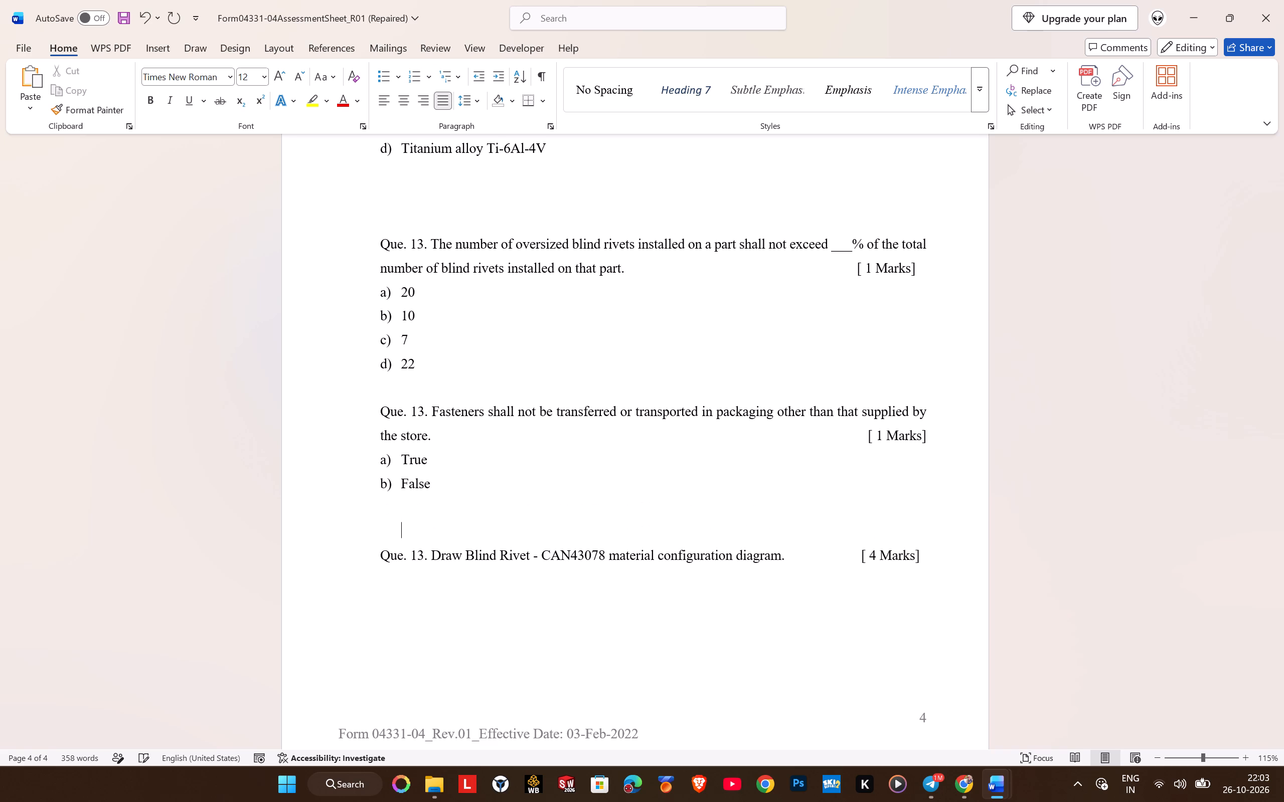
Remove the extra blank lines between Que. 12's last option and the oversized blind rivets question, leaving a single blank line.
scroll(536, 496, down, 1)
scroll(536, 496, up, 1)
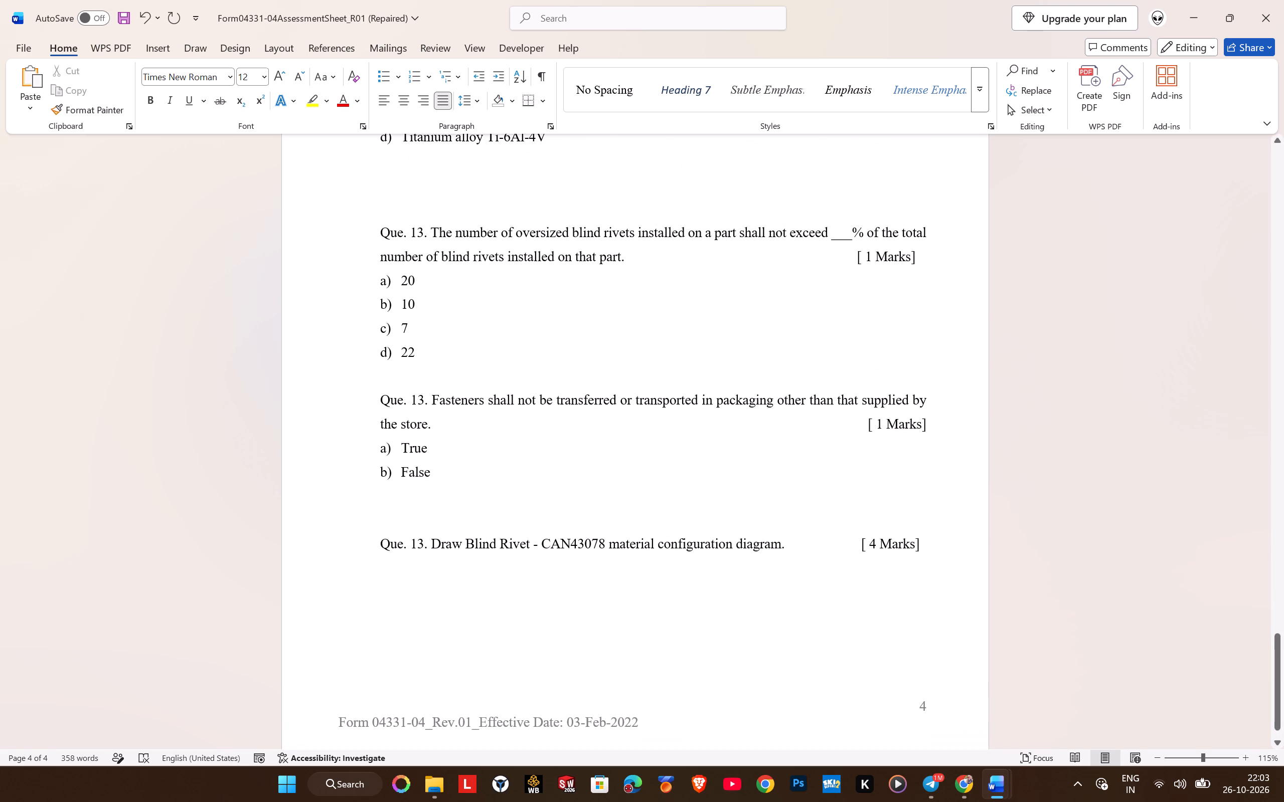
scroll(536, 496, up, 2)
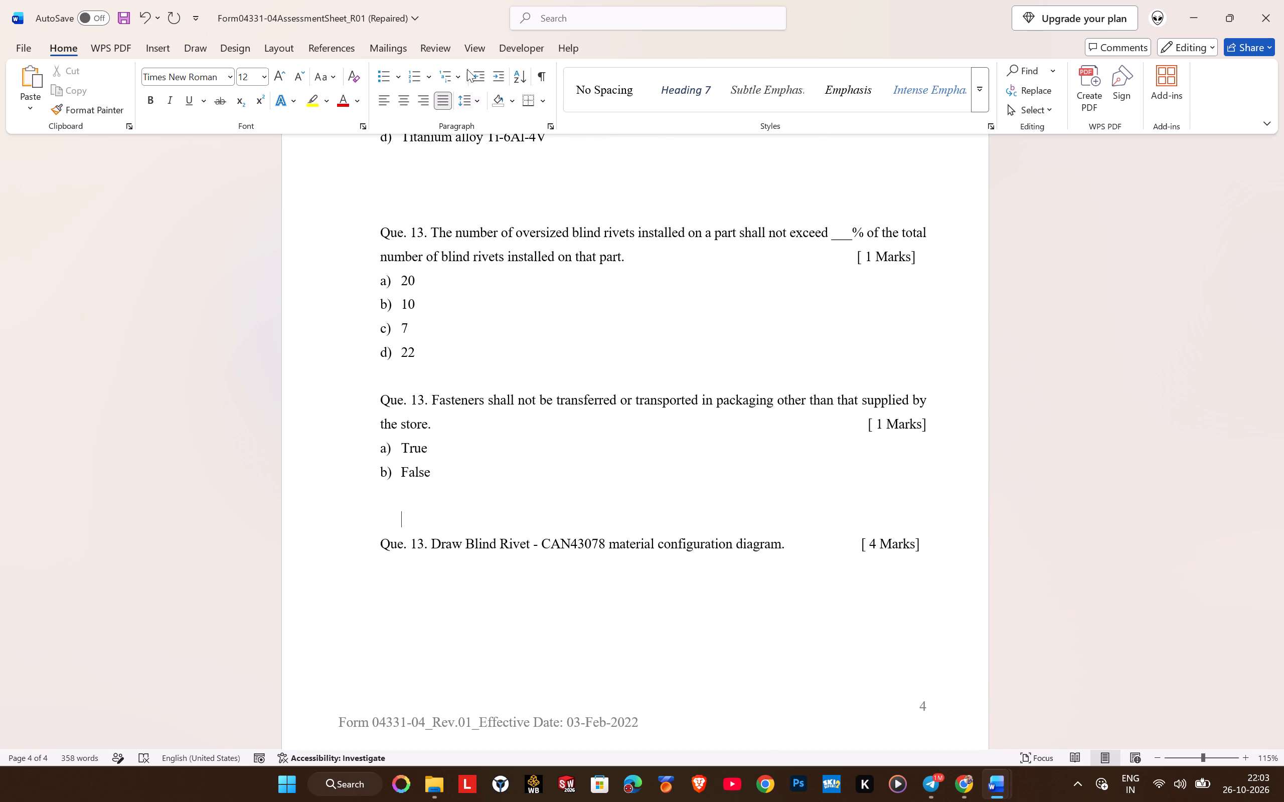
scroll(521, 233, up, 2)
click(493, 321)
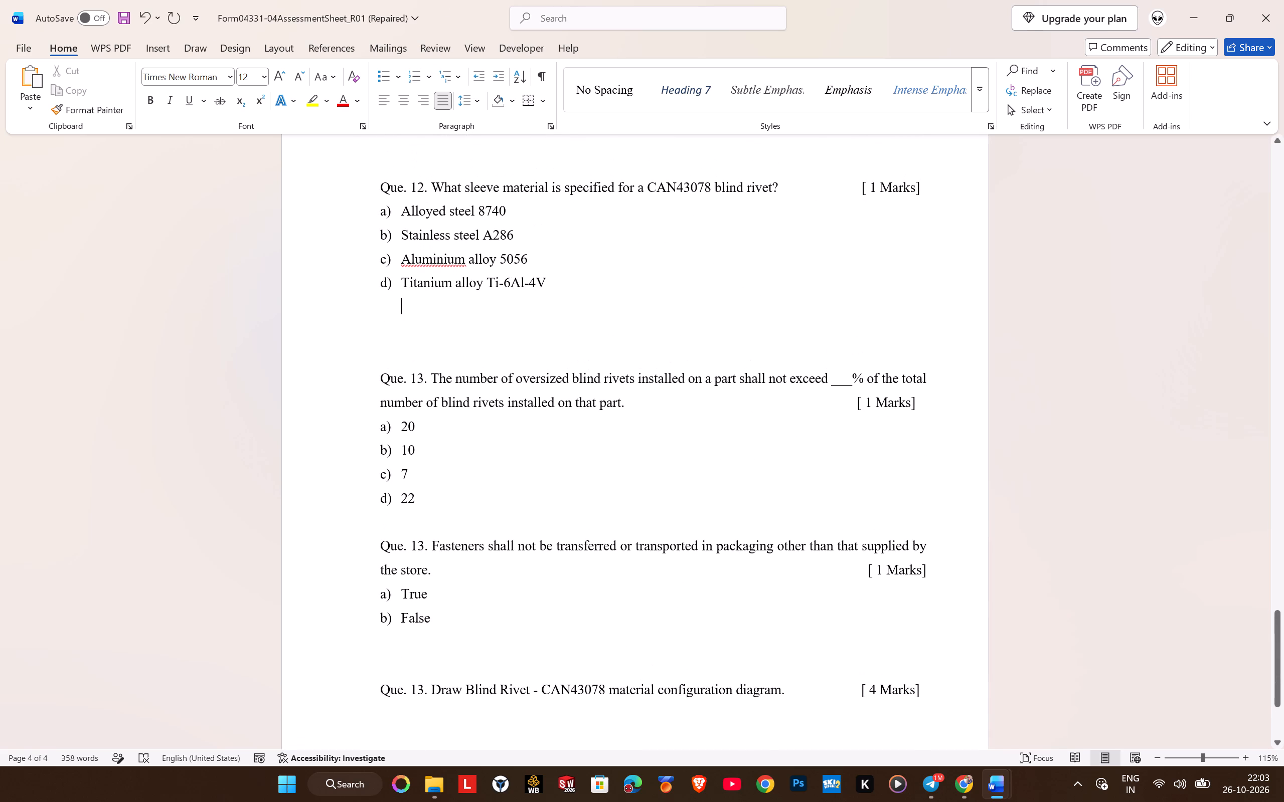
key(BackSpace)
key(BackSpace)
key(BackSpace)
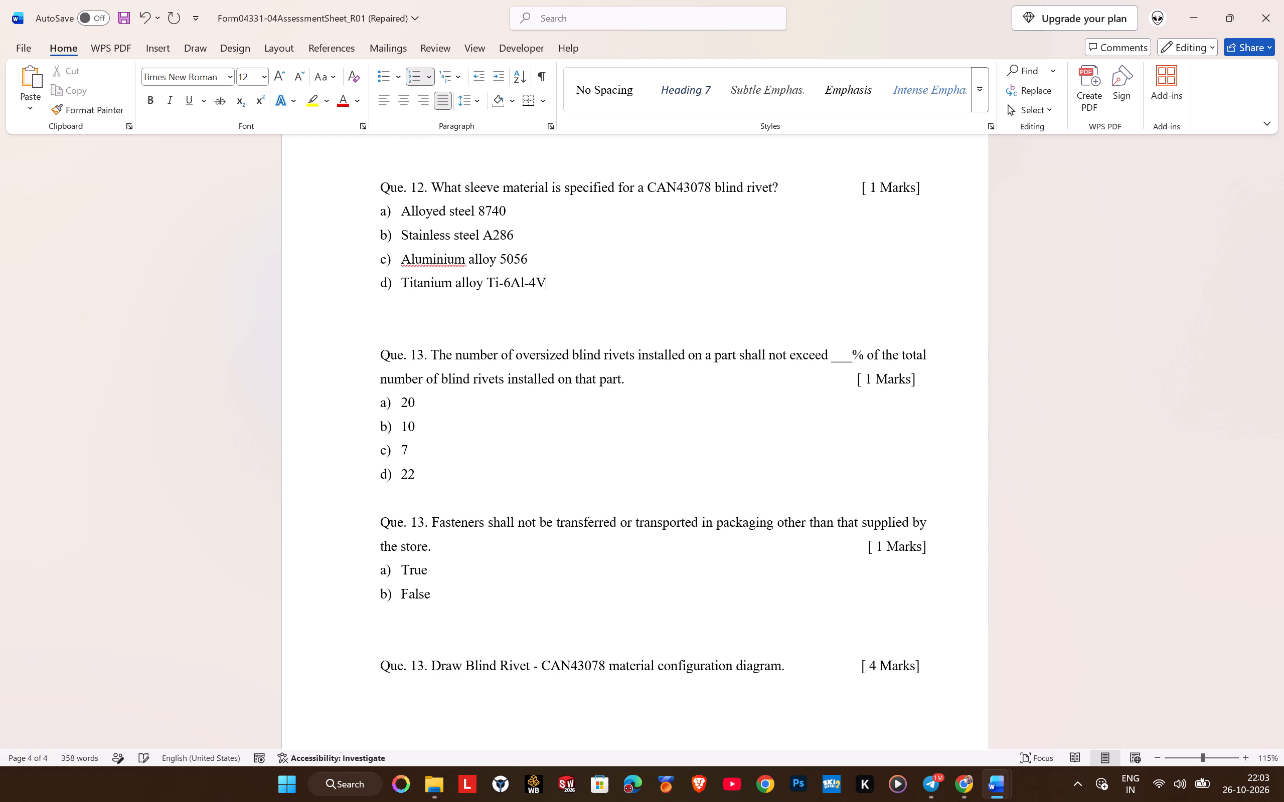
key(BackSpace)
key(ctrl+z)
click(483, 336)
key(BackSpace)
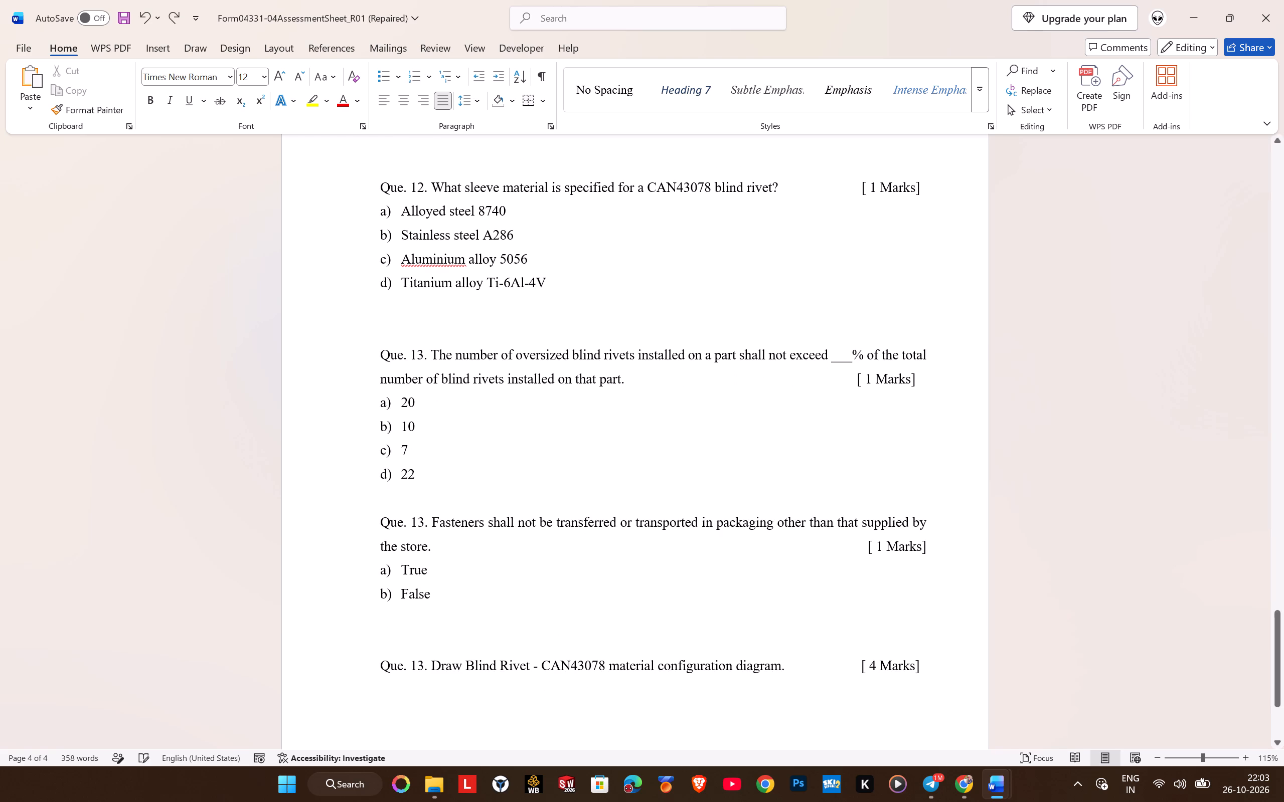
key(BackSpace)
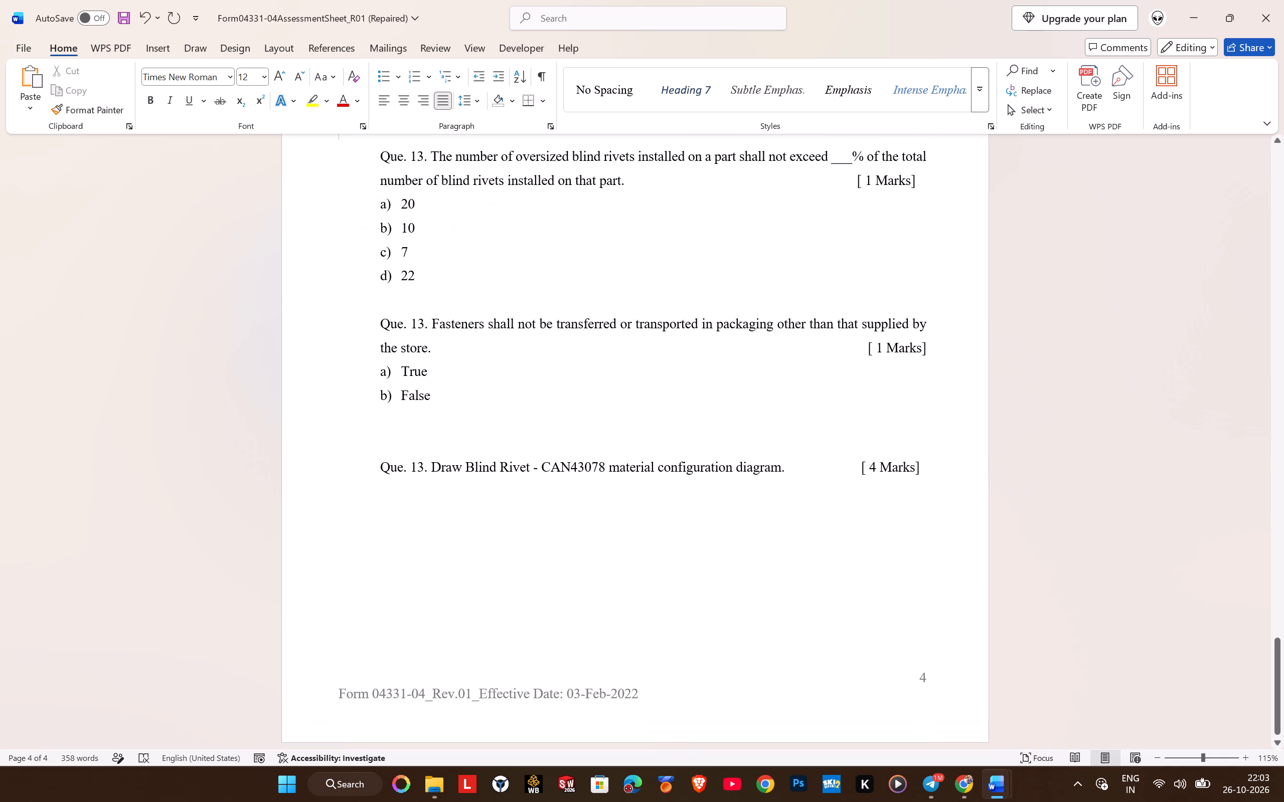
Add one blank line to the answer space under Que.1 and another between "Answer to all questions:" and Que.1.
scroll(483, 336, up, 6)
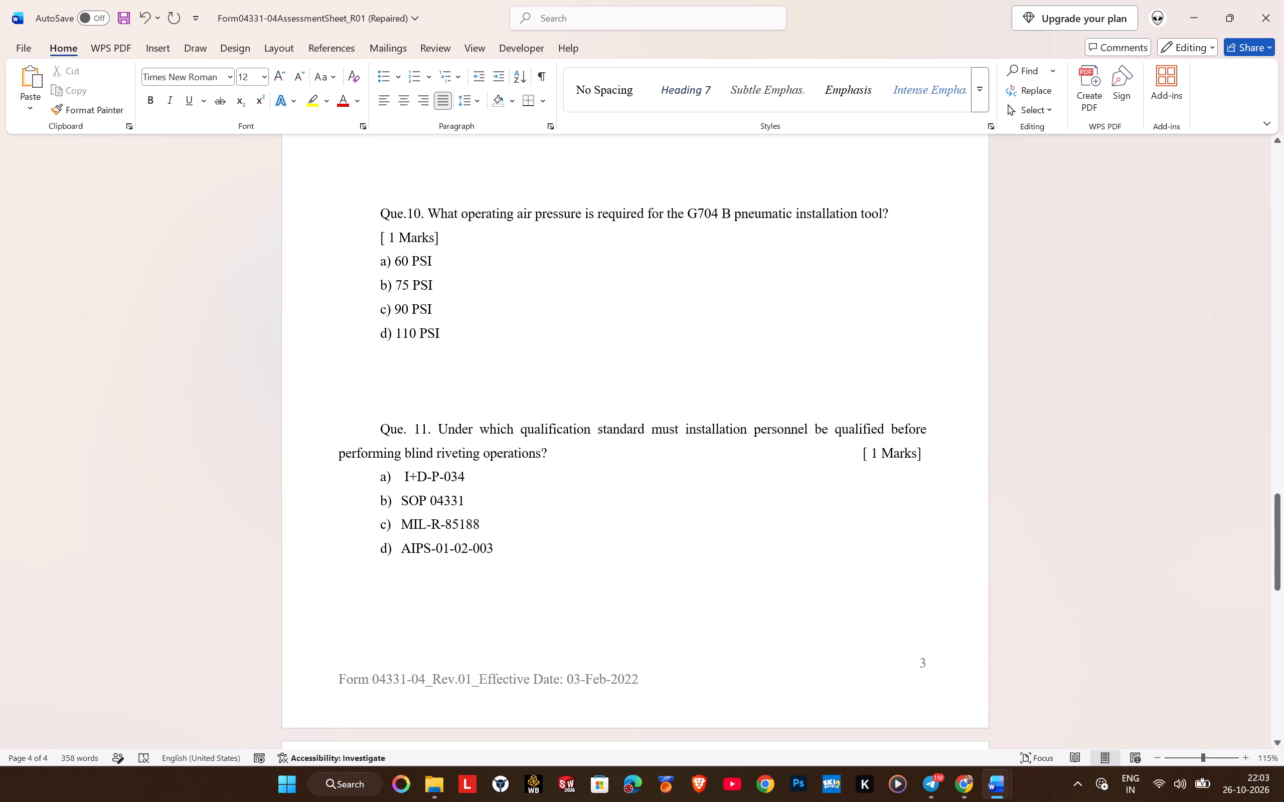
scroll(483, 336, up, 13)
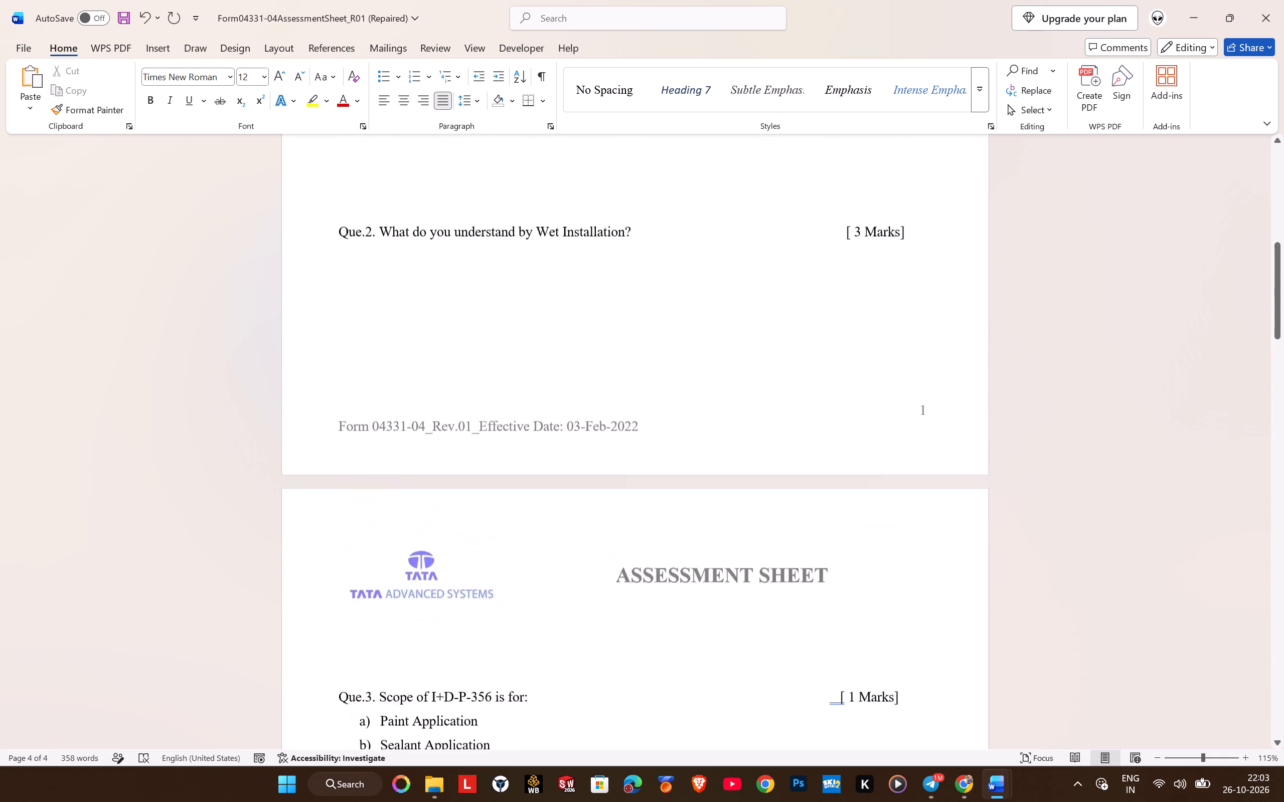
scroll(483, 336, up, 1)
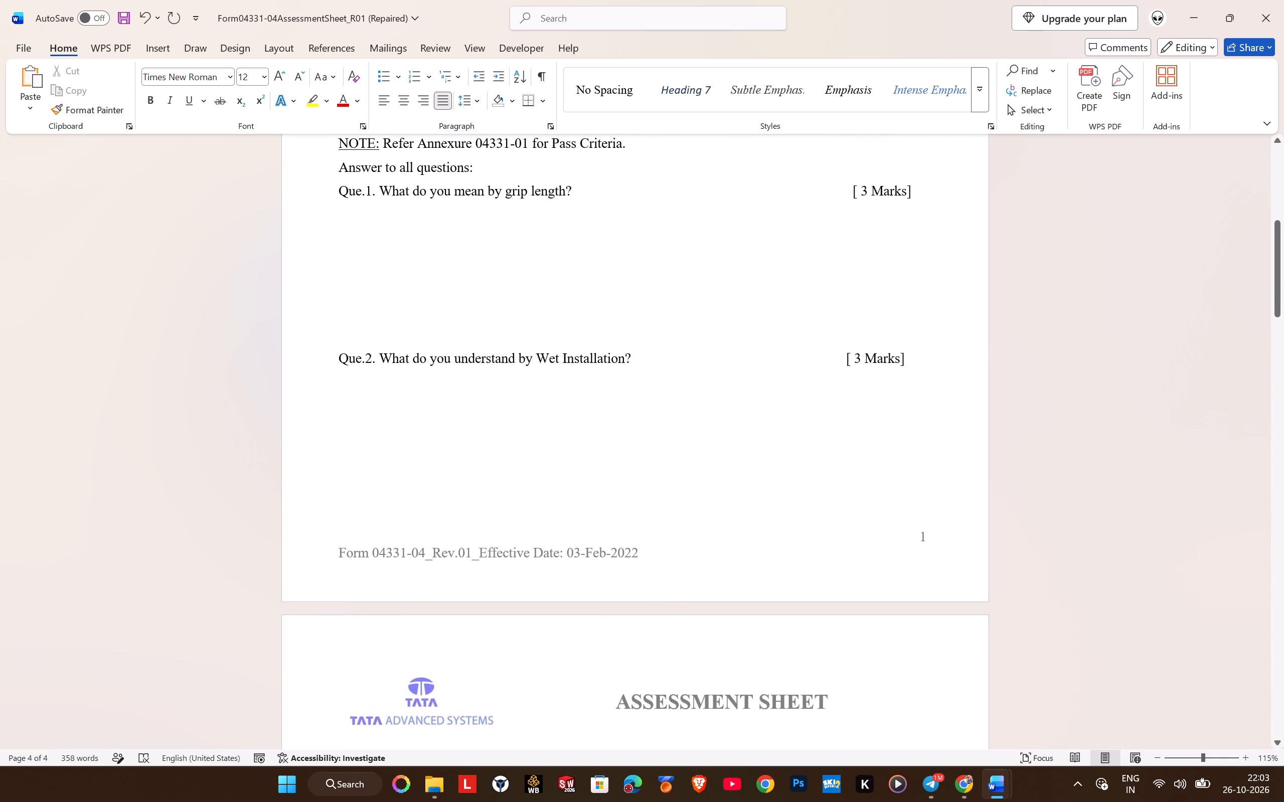
click(545, 268)
key(Return)
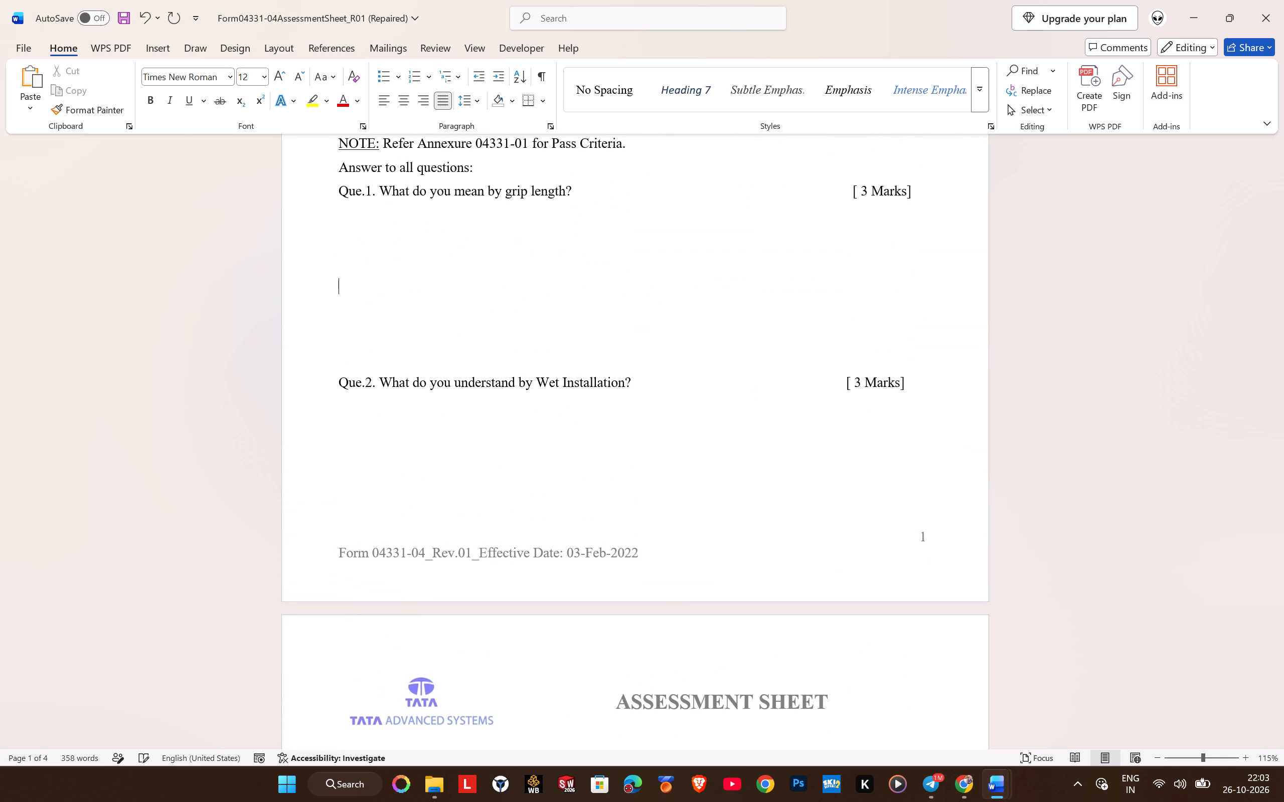
scroll(545, 268, down, 1)
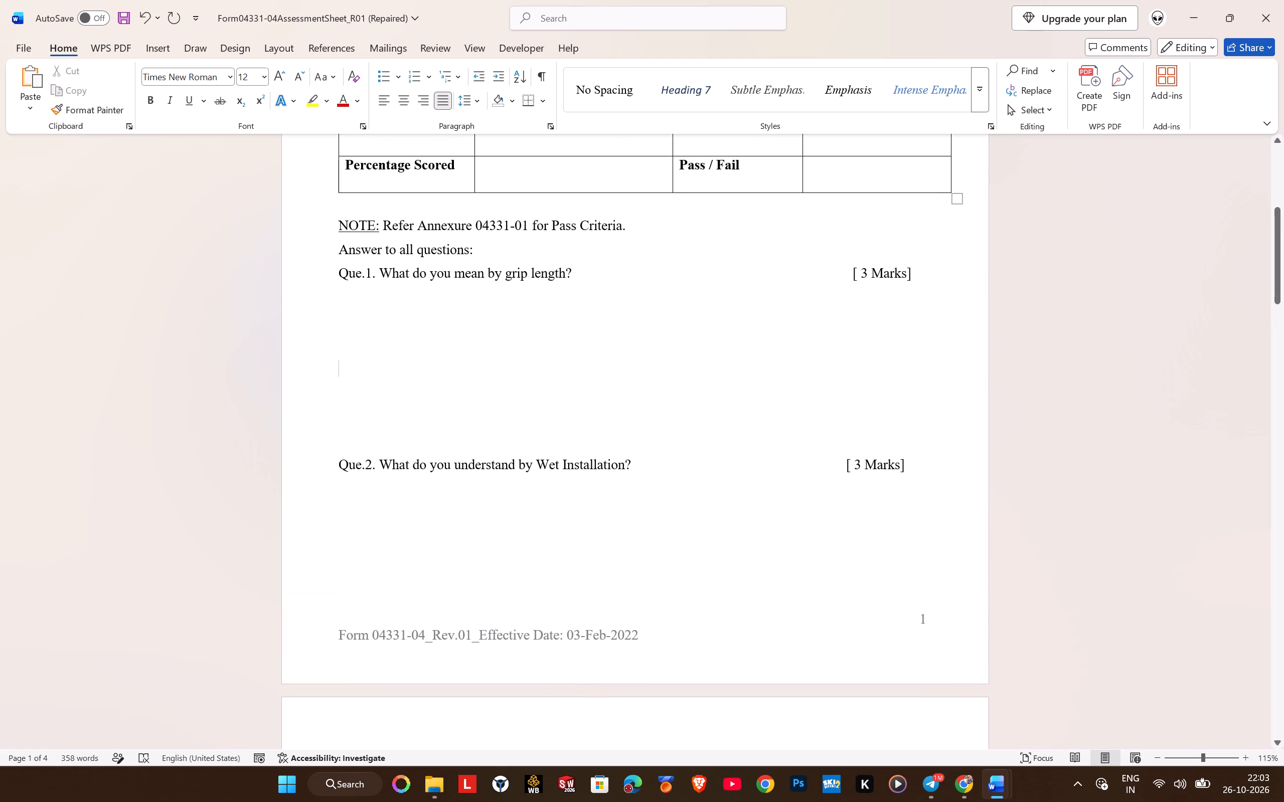
click(524, 244)
key(Return)
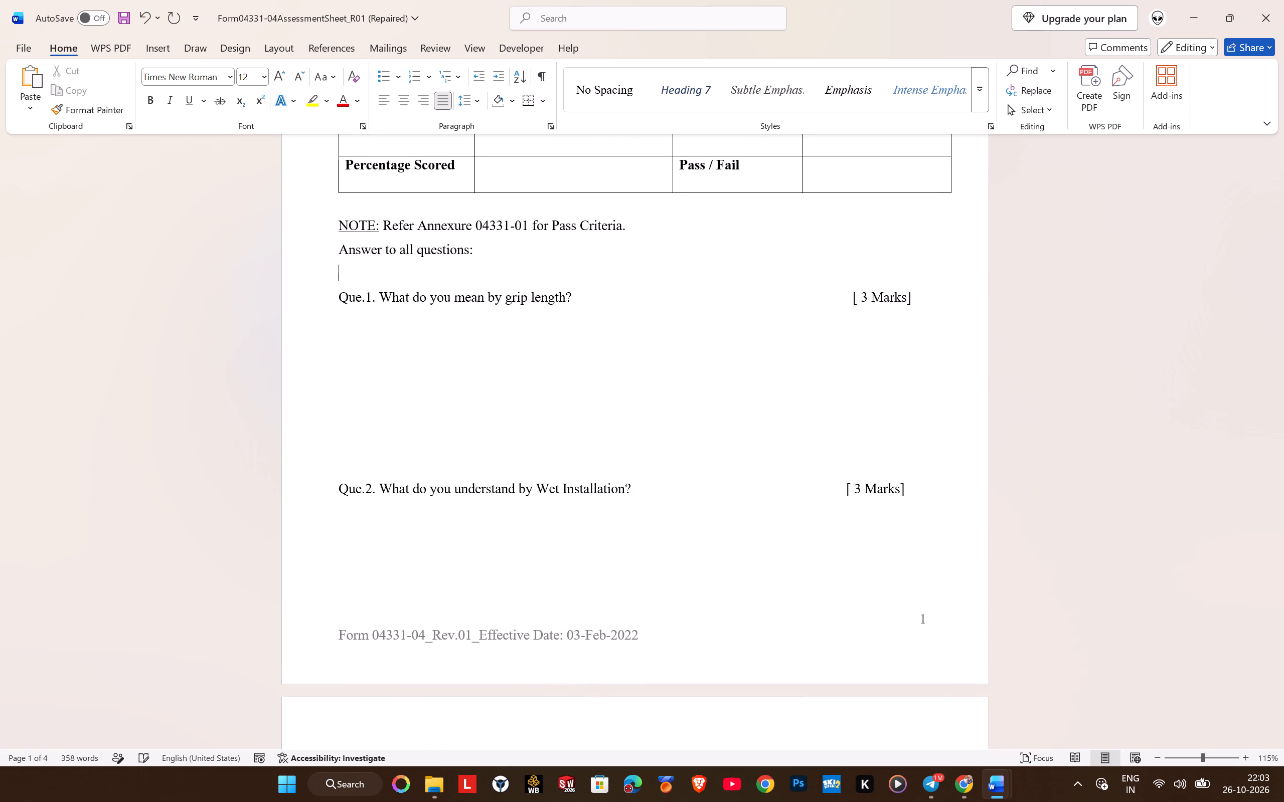
Switch to Chrome, close the preview of the earlier scanned assessment sheet, and return to the assessment sheet in Word.
scroll(807, 266, up, 6)
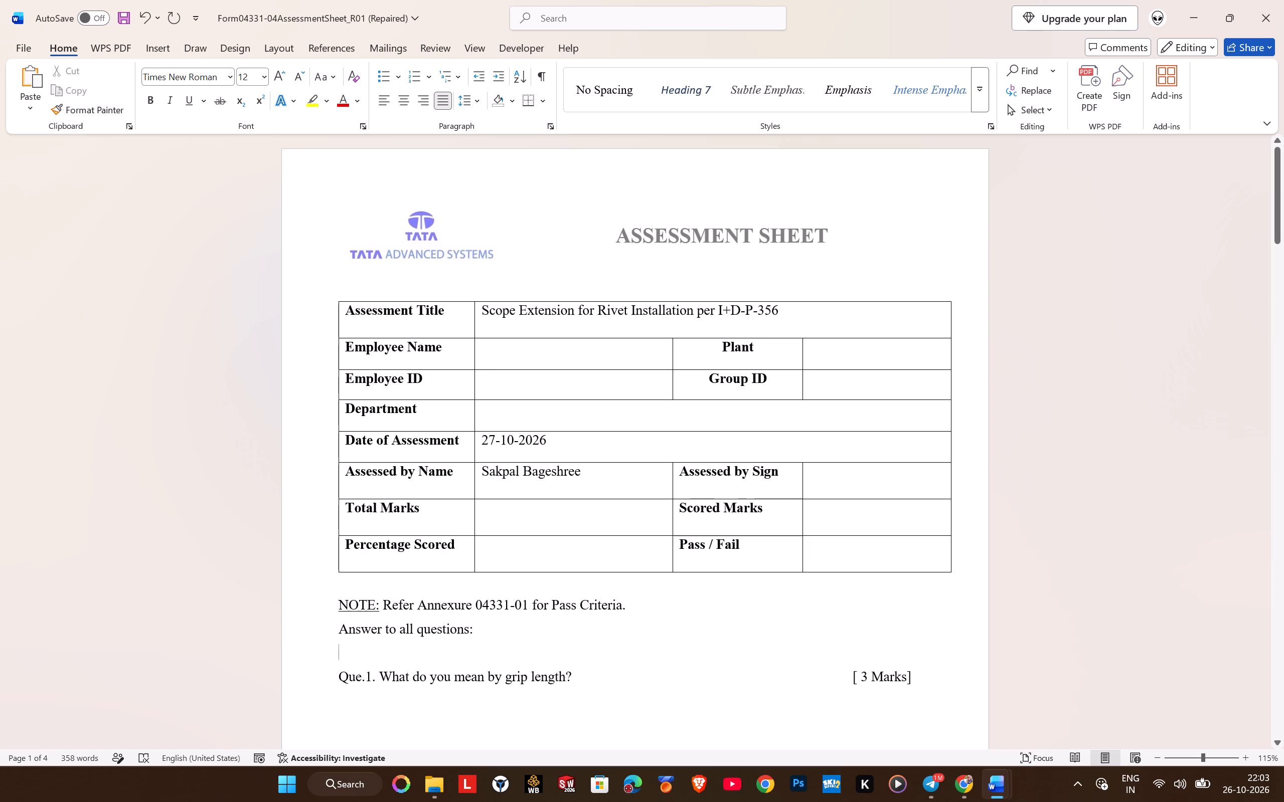
key(alt+Tab)
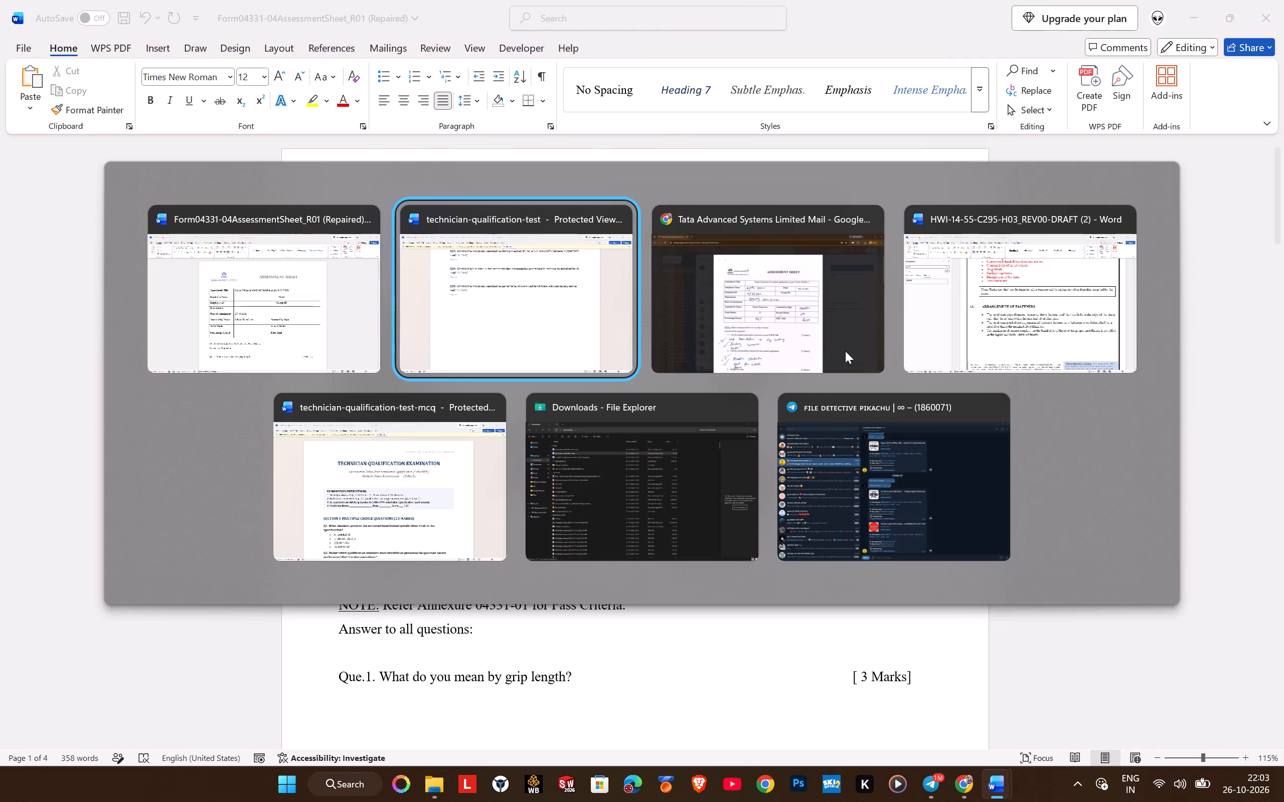
key(alt+Tab)
click(1088, 378)
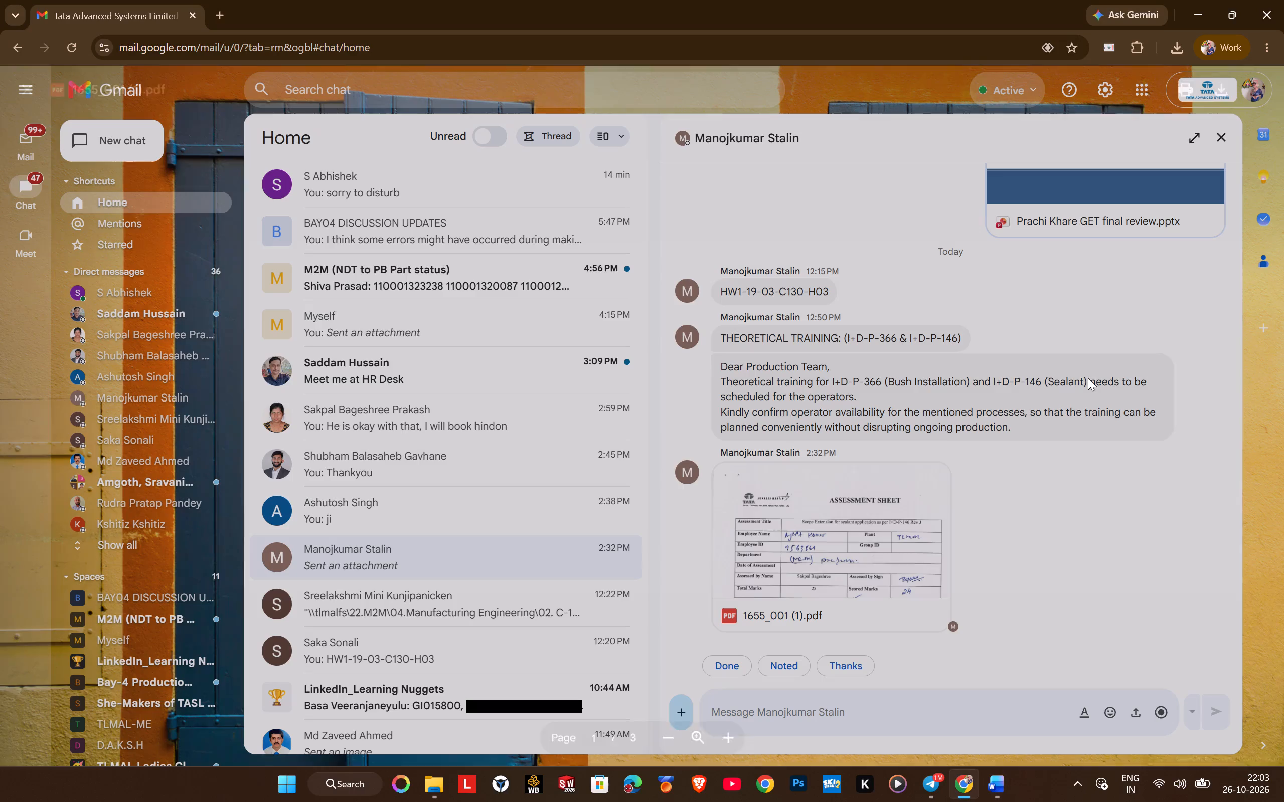
key(alt+Tab)
key(alt+Tab)
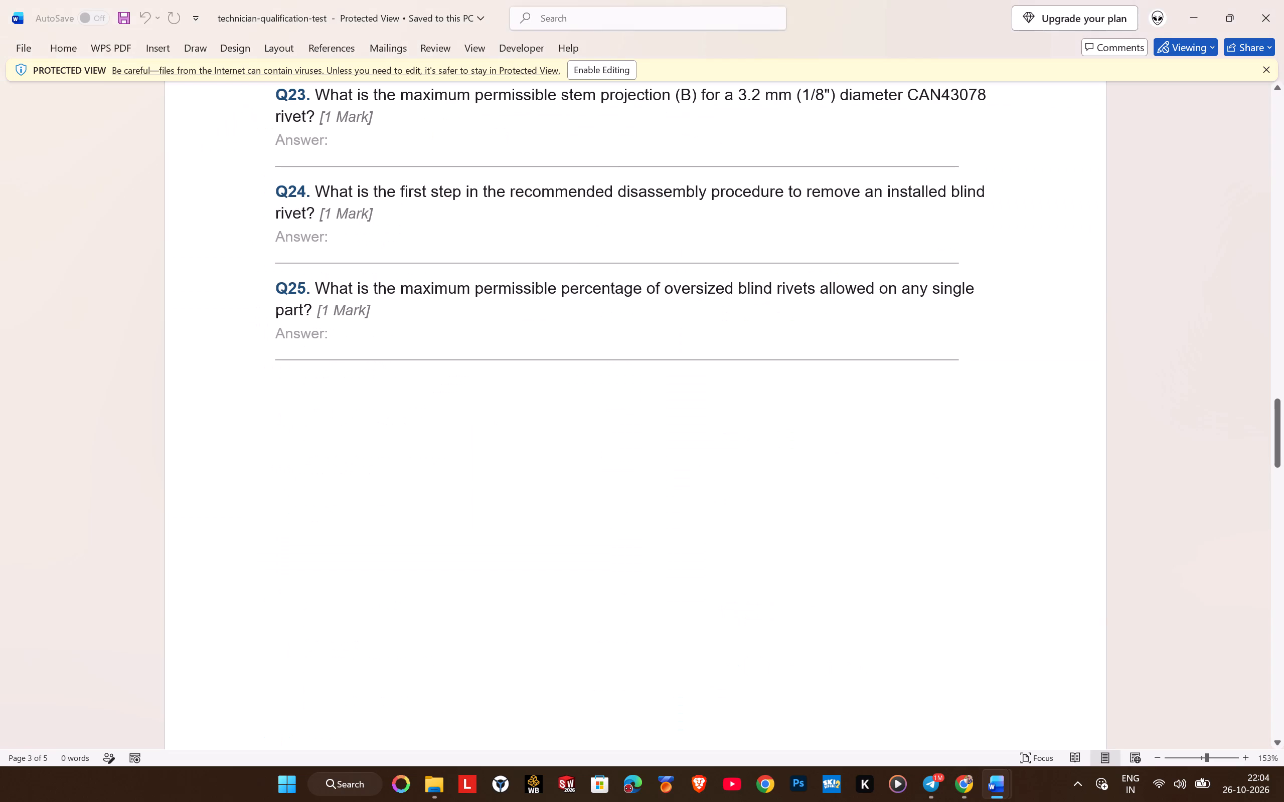
key(alt+Tab)
key(alt+Tab)
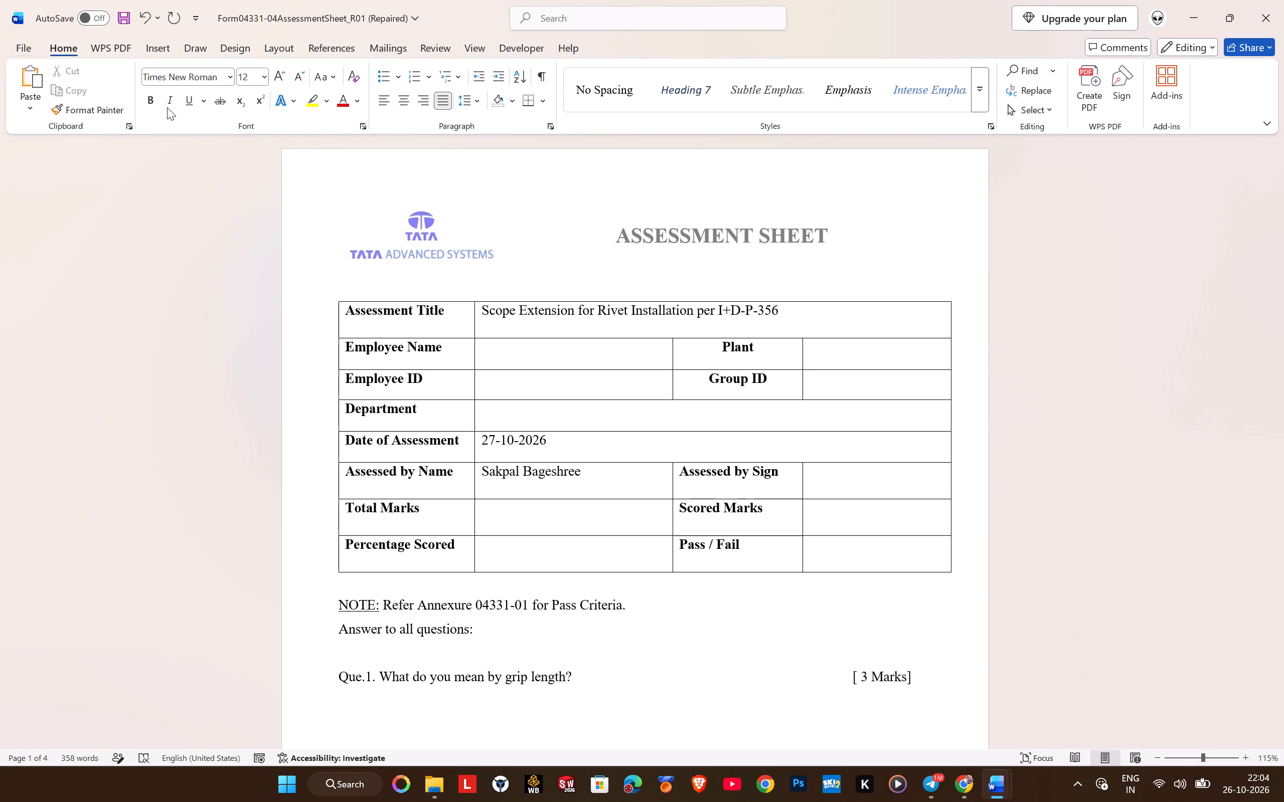
Consult the earlier assessment sheet attached in the Chrome chat, and enter 25 as Total Marks in the Word sheet's header table.
click(999, 470)
scroll(999, 470, down, 2)
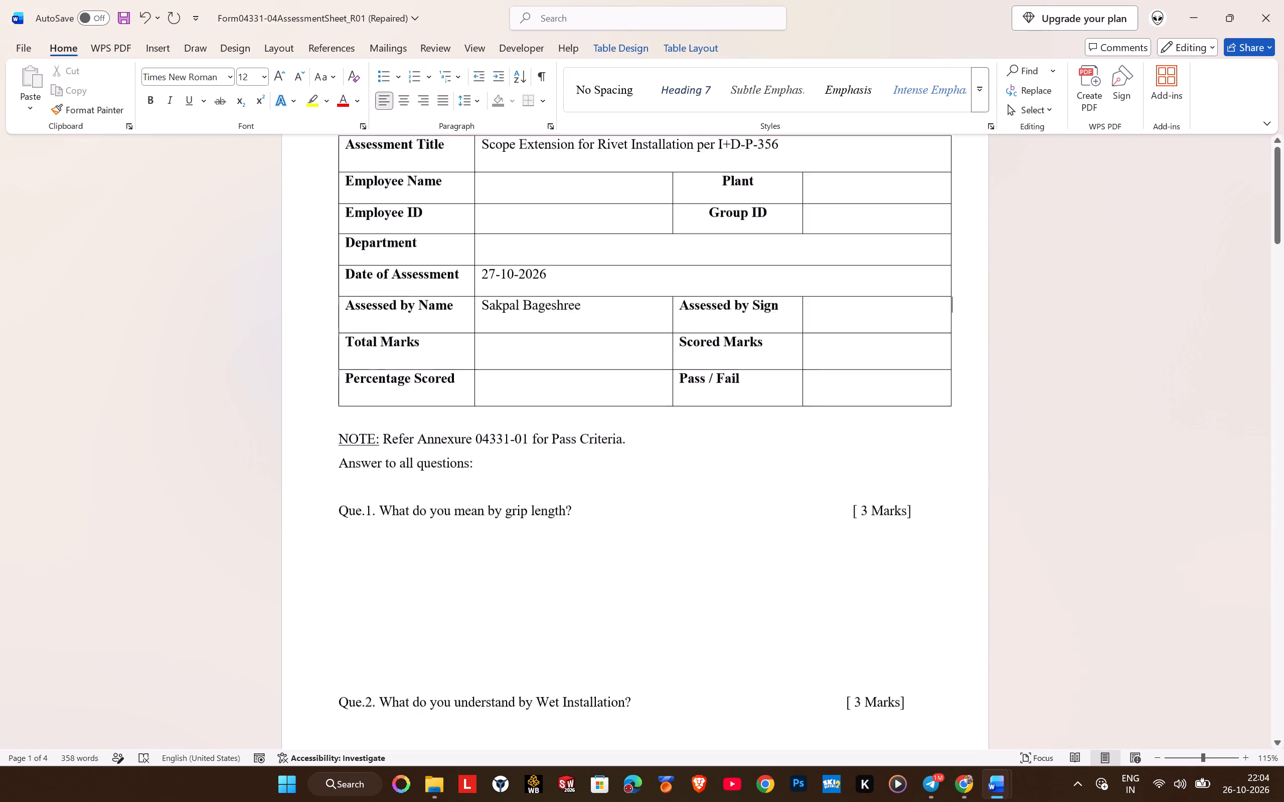
scroll(999, 470, down, 2)
scroll(999, 470, up, 7)
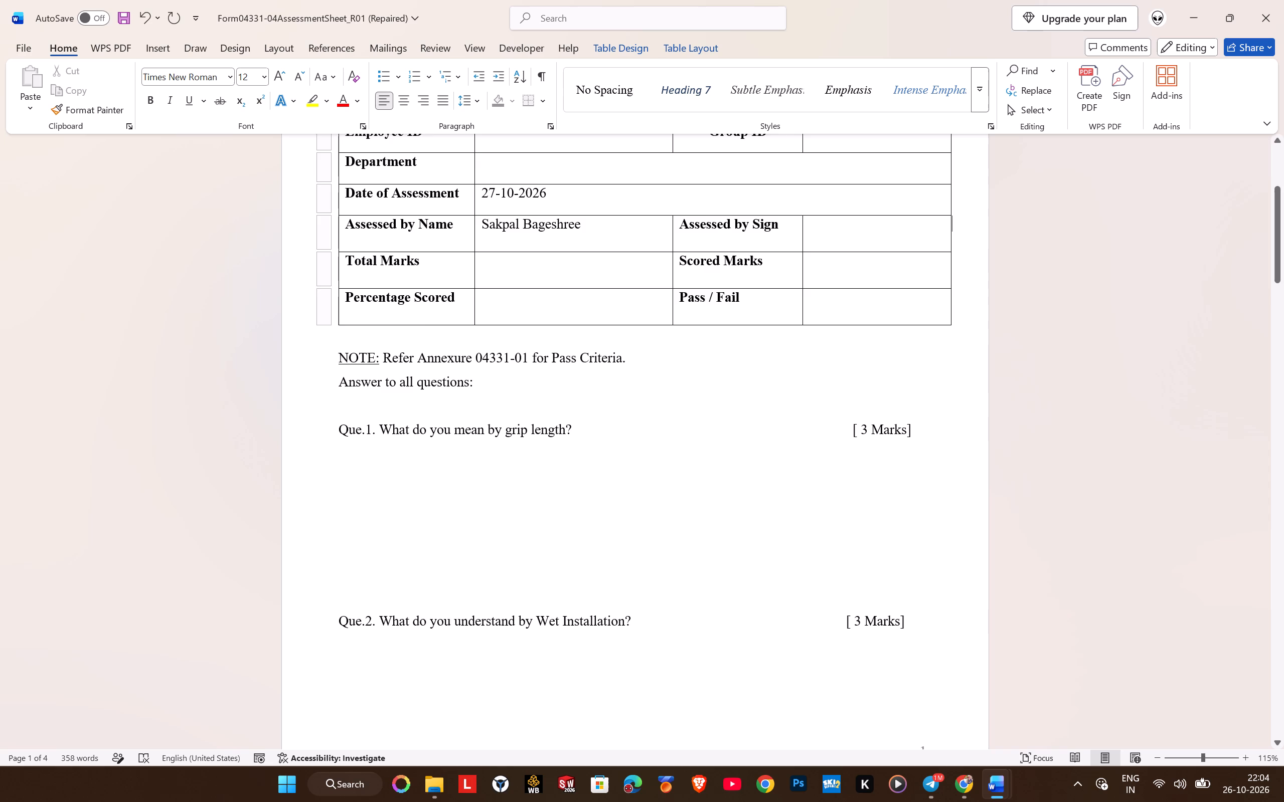
scroll(999, 470, down, 1)
key(alt+Tab)
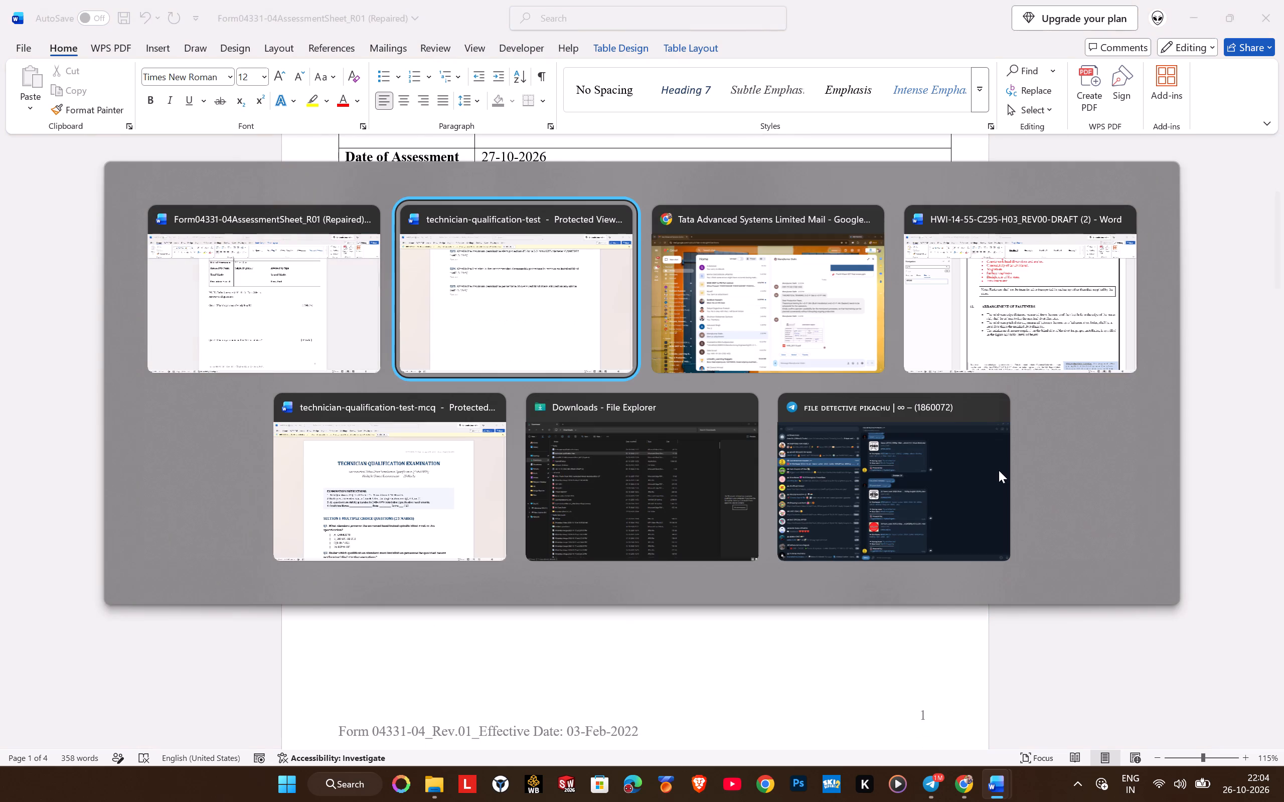
key(alt+Tab)
click(850, 571)
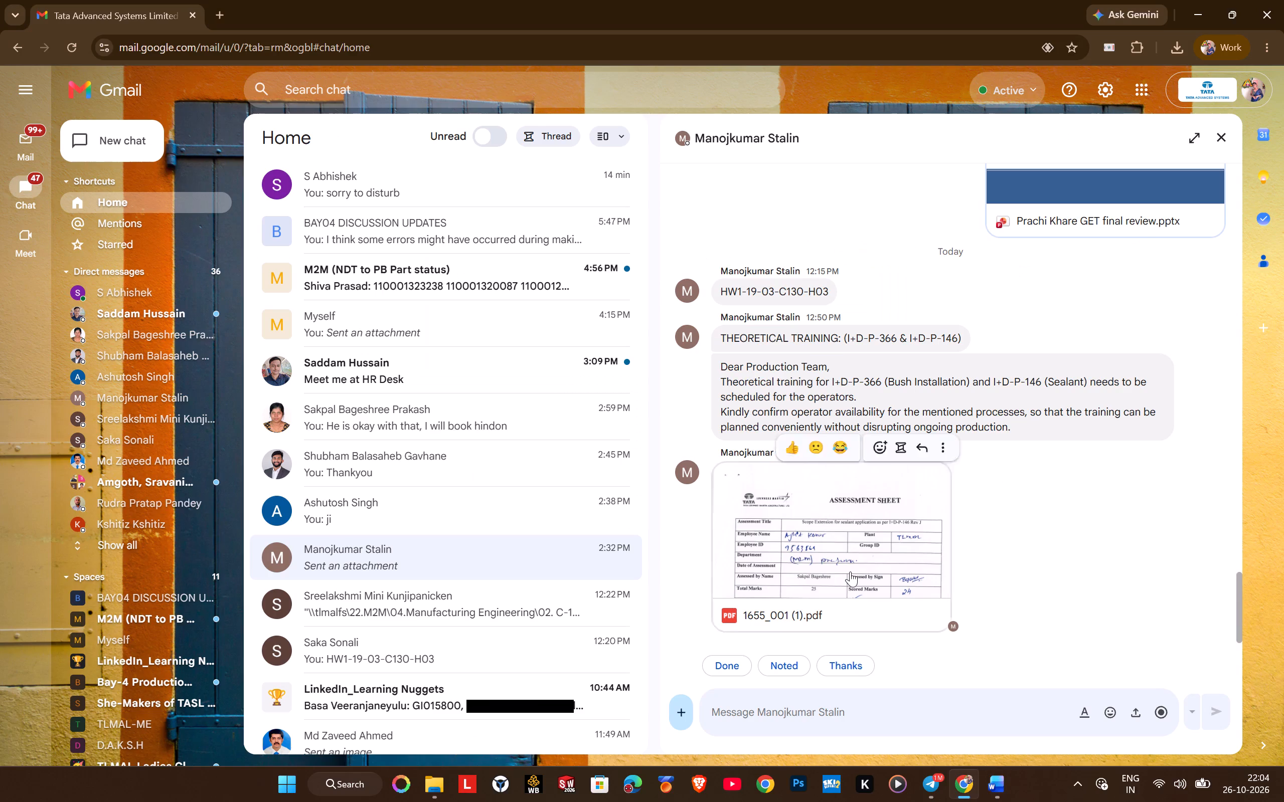
key(alt+Tab)
click(569, 227)
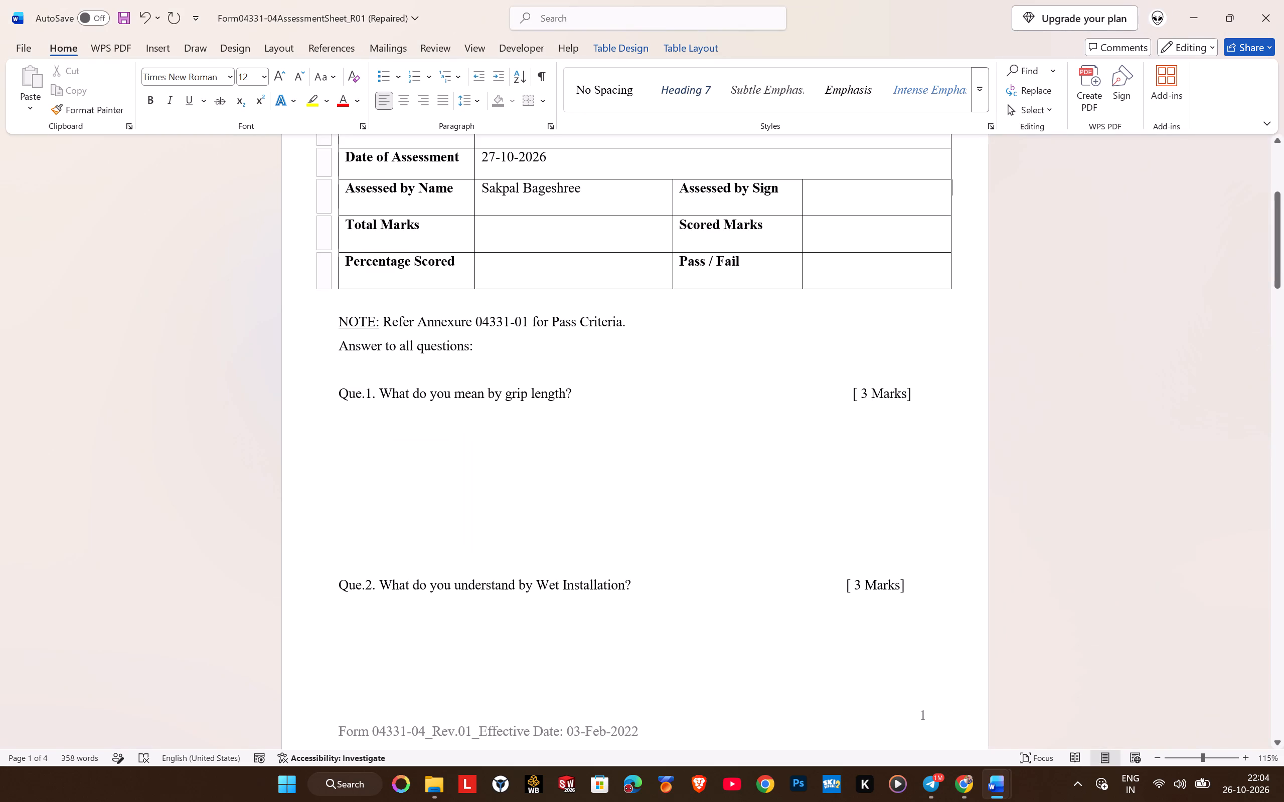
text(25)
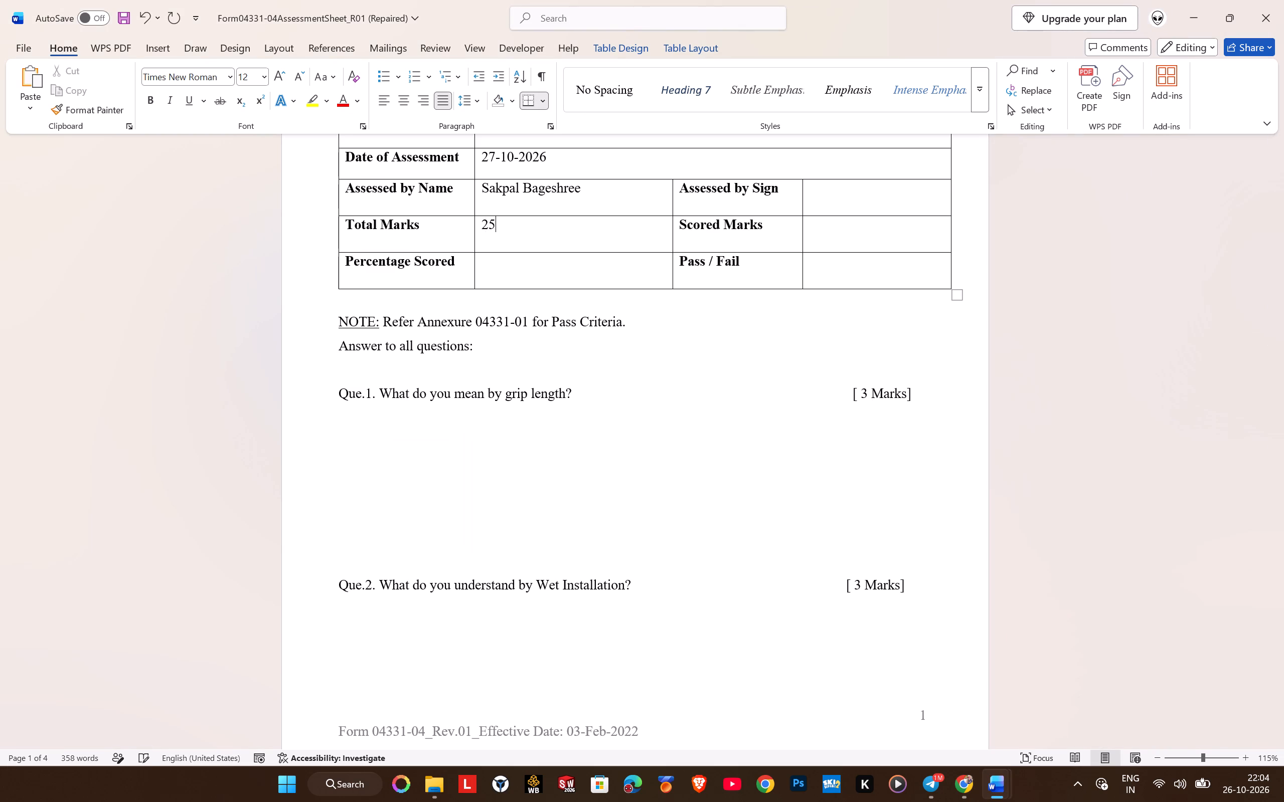
Enter TLMAL as the Plant in the assessment sheet's header table.
scroll(704, 370, up, 10)
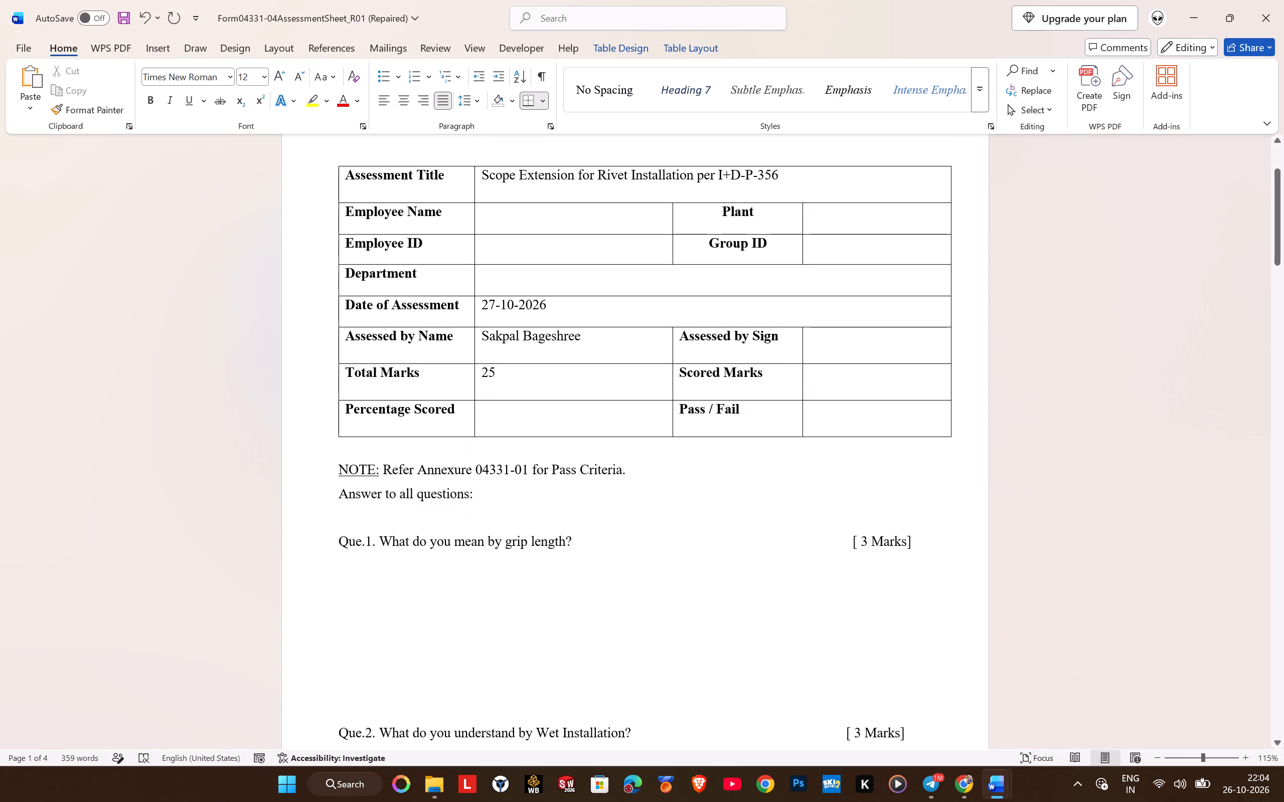
click(829, 221)
text(TLMAL)
click(1026, 294)
Review the questions, answer options and mark allocations from the first page through the final blind rivet diagram question.
scroll(797, 495, down, 2)
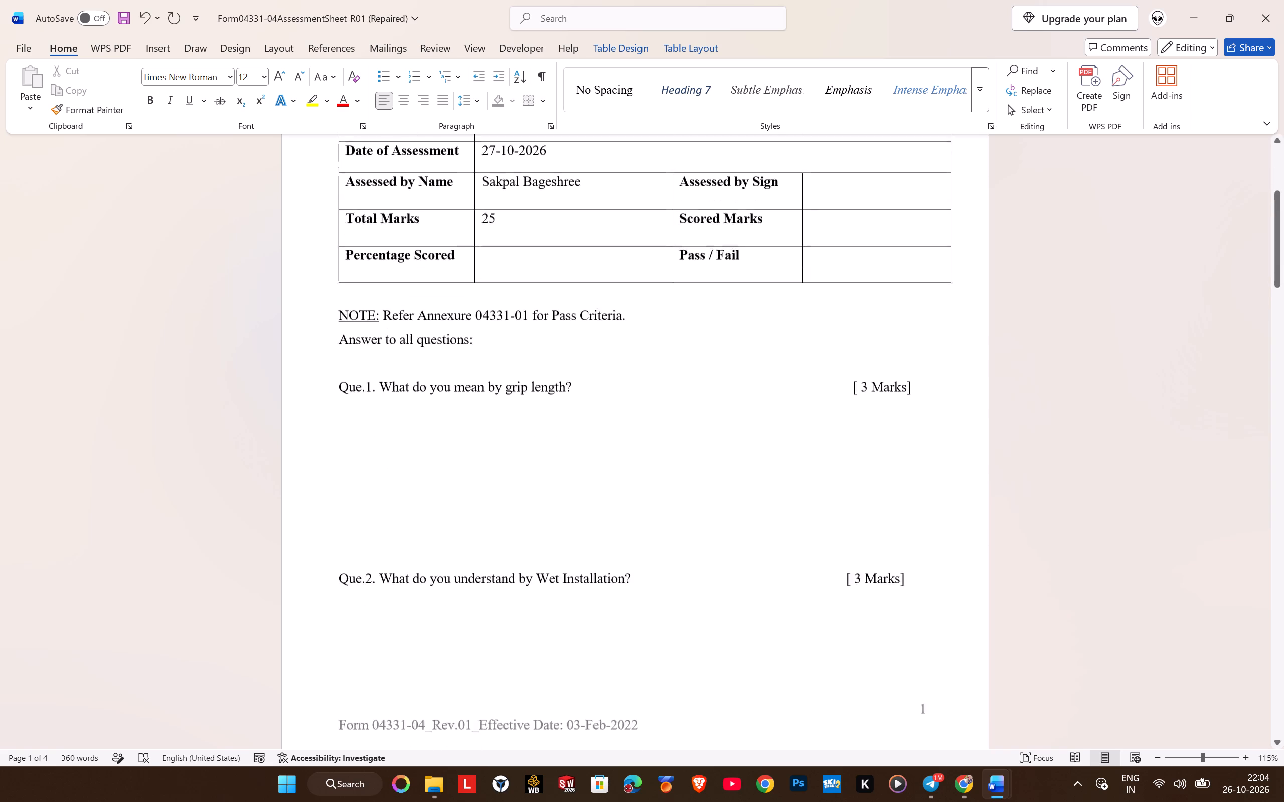
scroll(797, 495, down, 9)
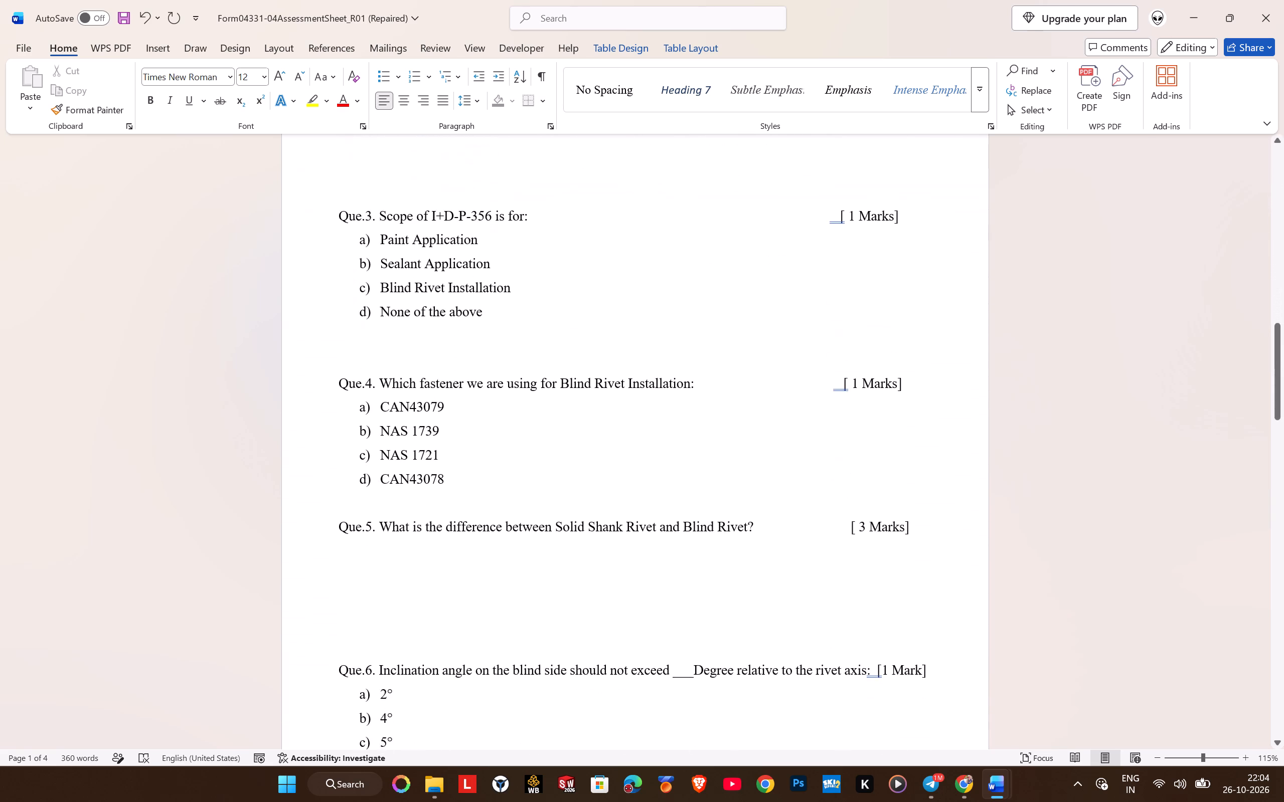
scroll(797, 495, down, 4)
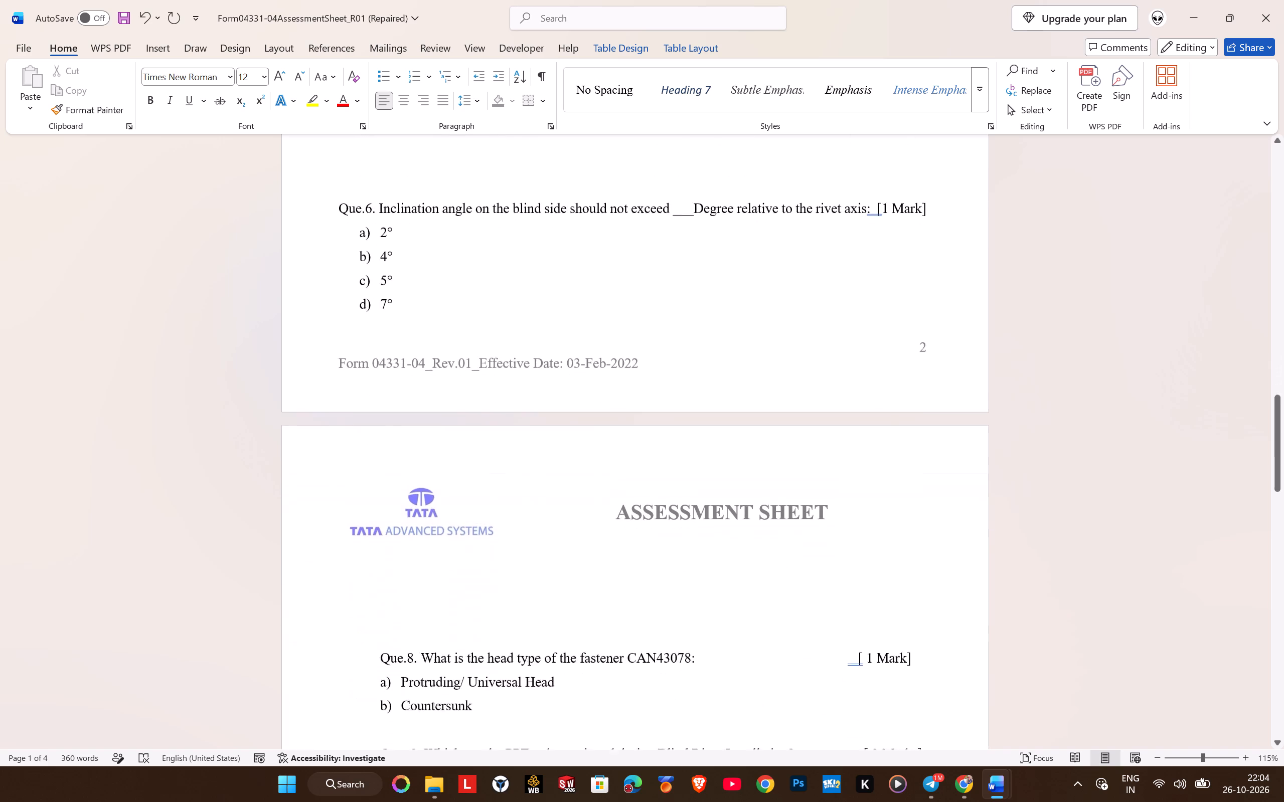
scroll(797, 495, down, 4)
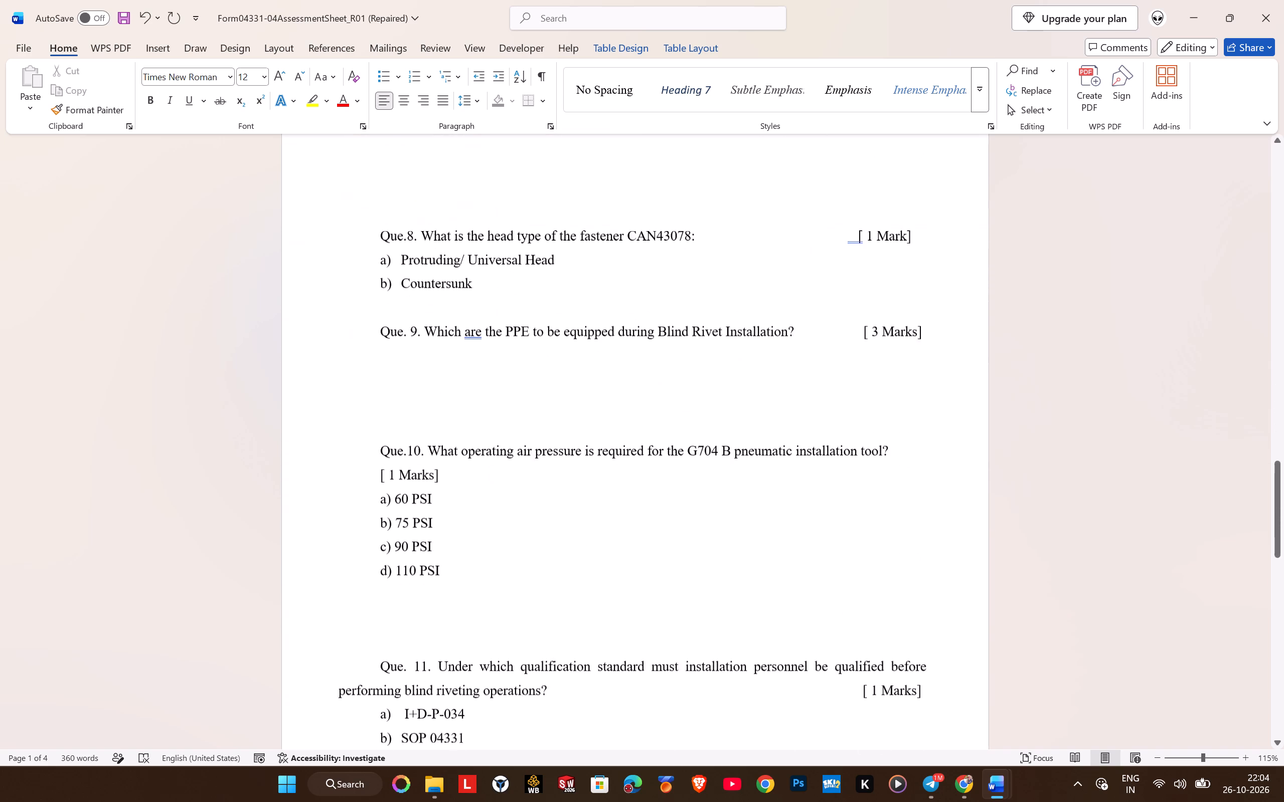
scroll(797, 495, down, 6)
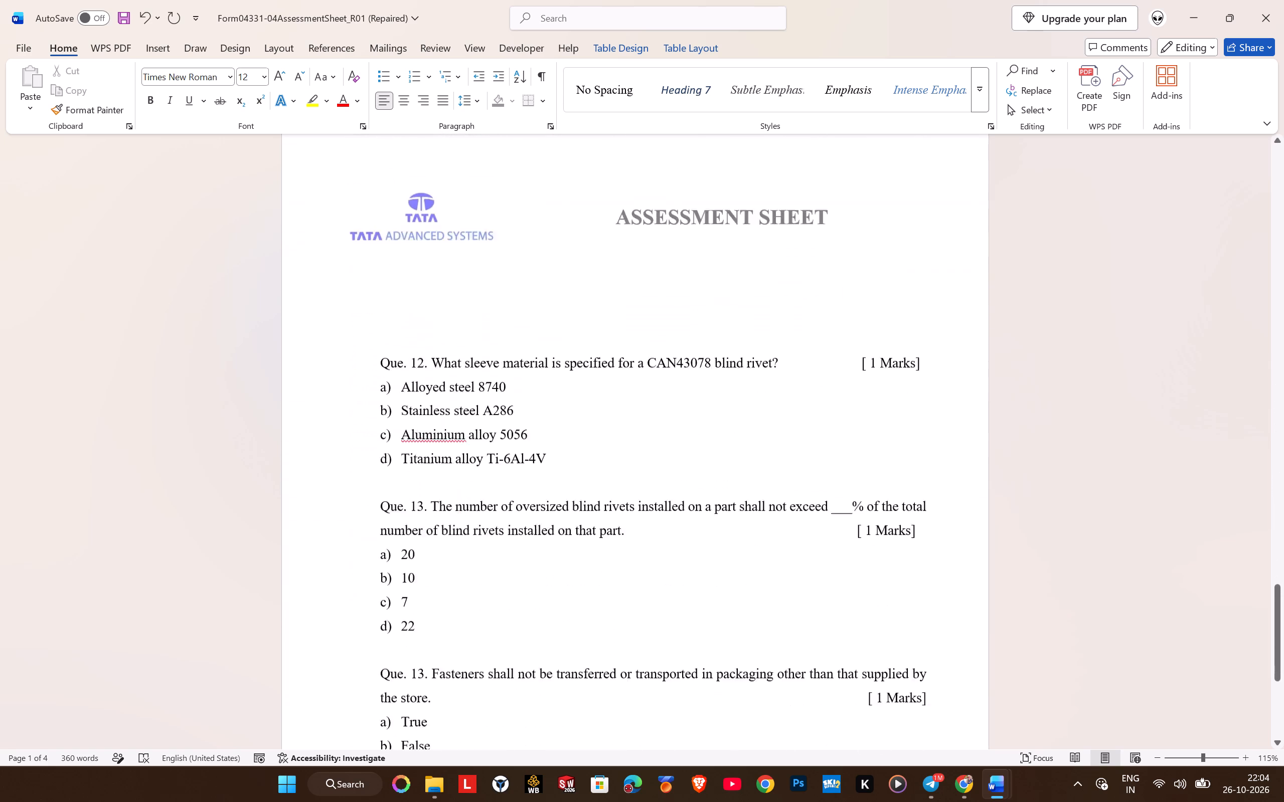
scroll(797, 495, down, 2)
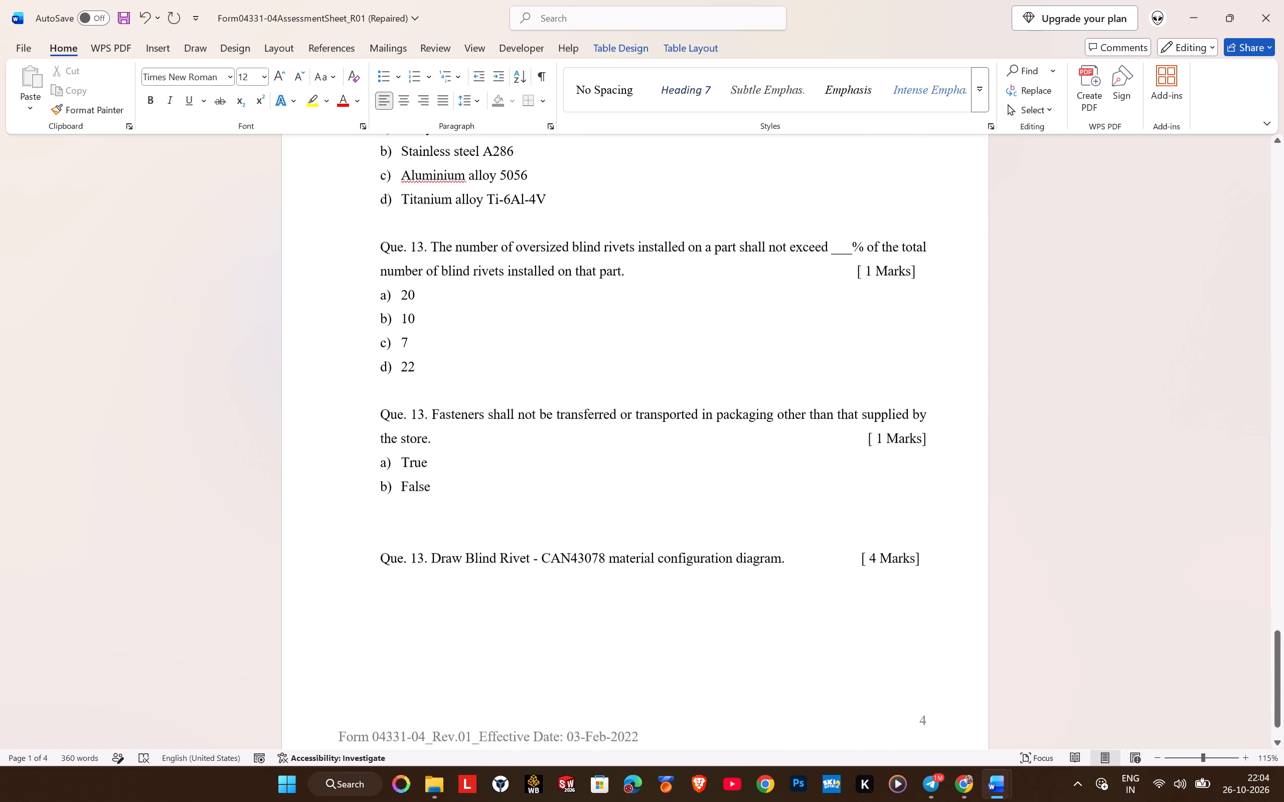
scroll(797, 495, down, 2)
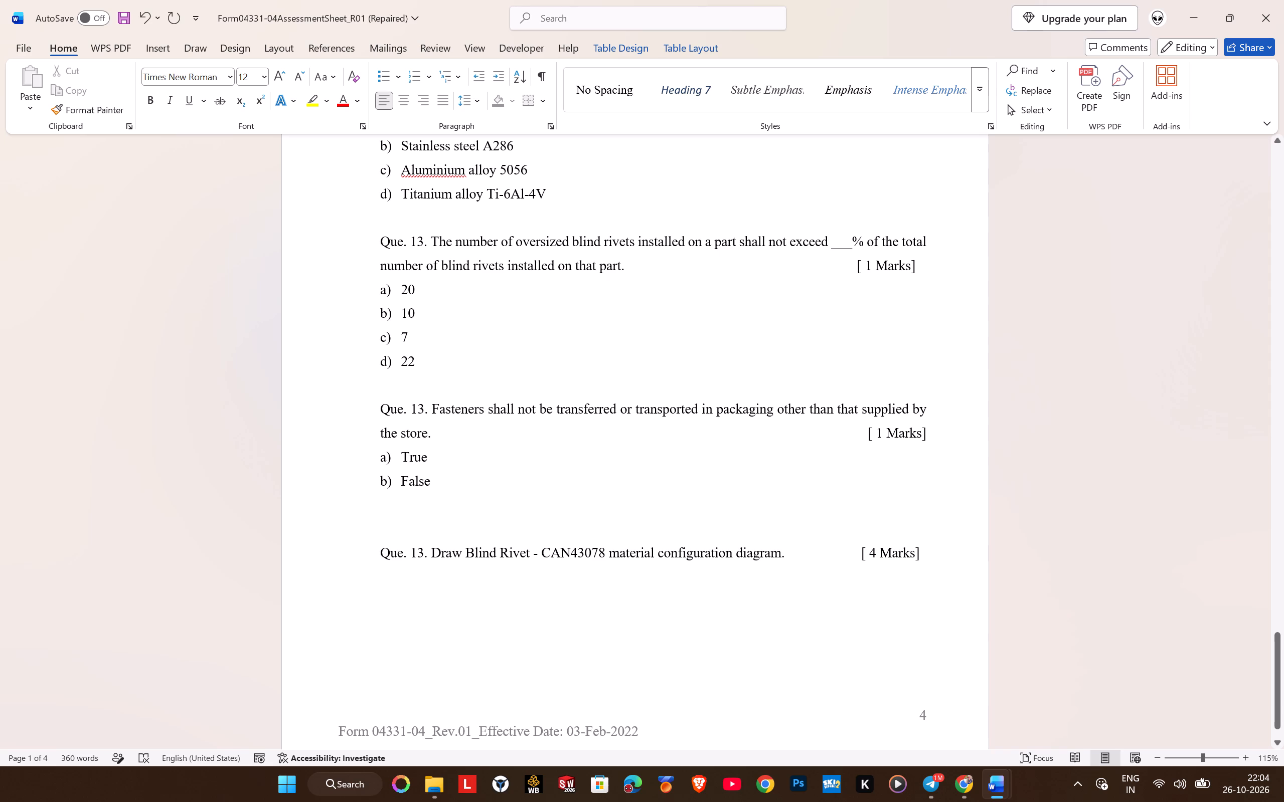
Correct the mark labels to "[ 1 Mark]" on the fastener packaging question, the oversized blind rivets question, Que. 12 and Que. 11.
click(921, 431)
key(BackSpace)
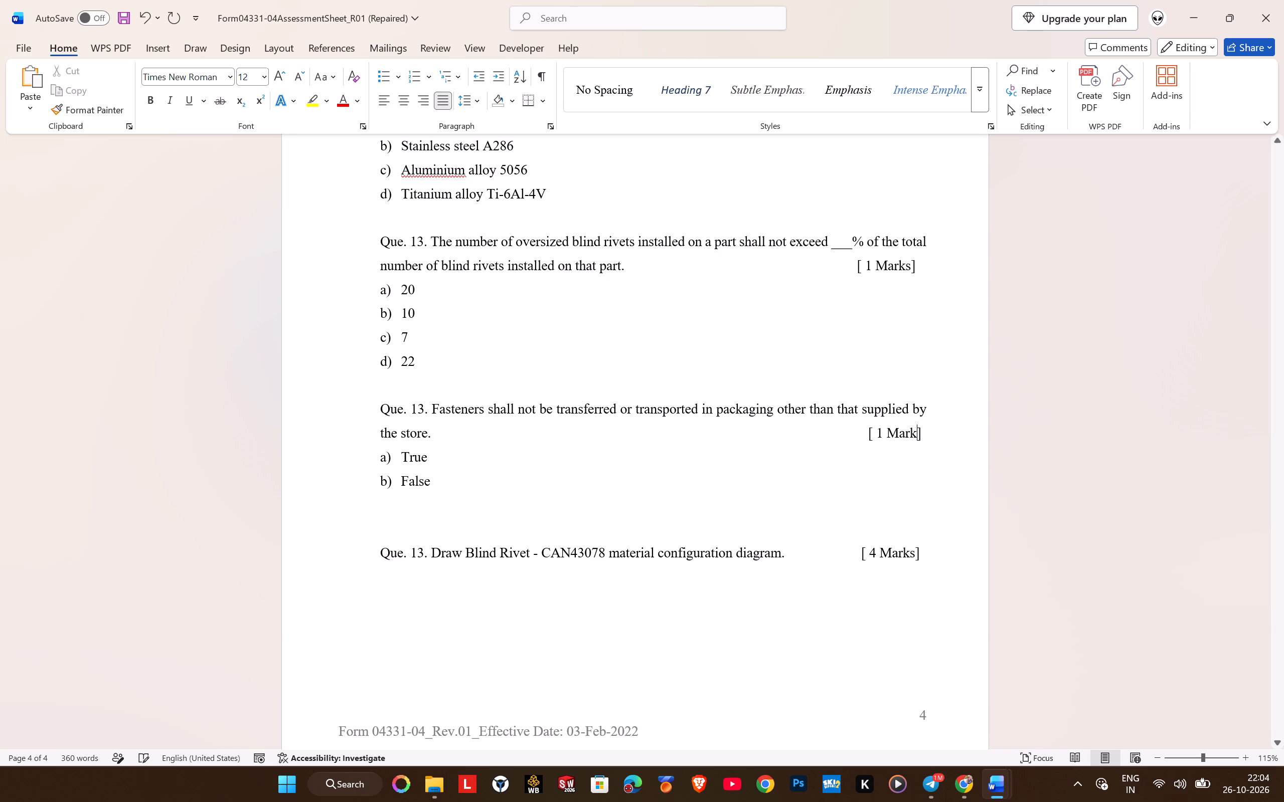
click(911, 266)
key(BackSpace)
scroll(911, 266, up, 3)
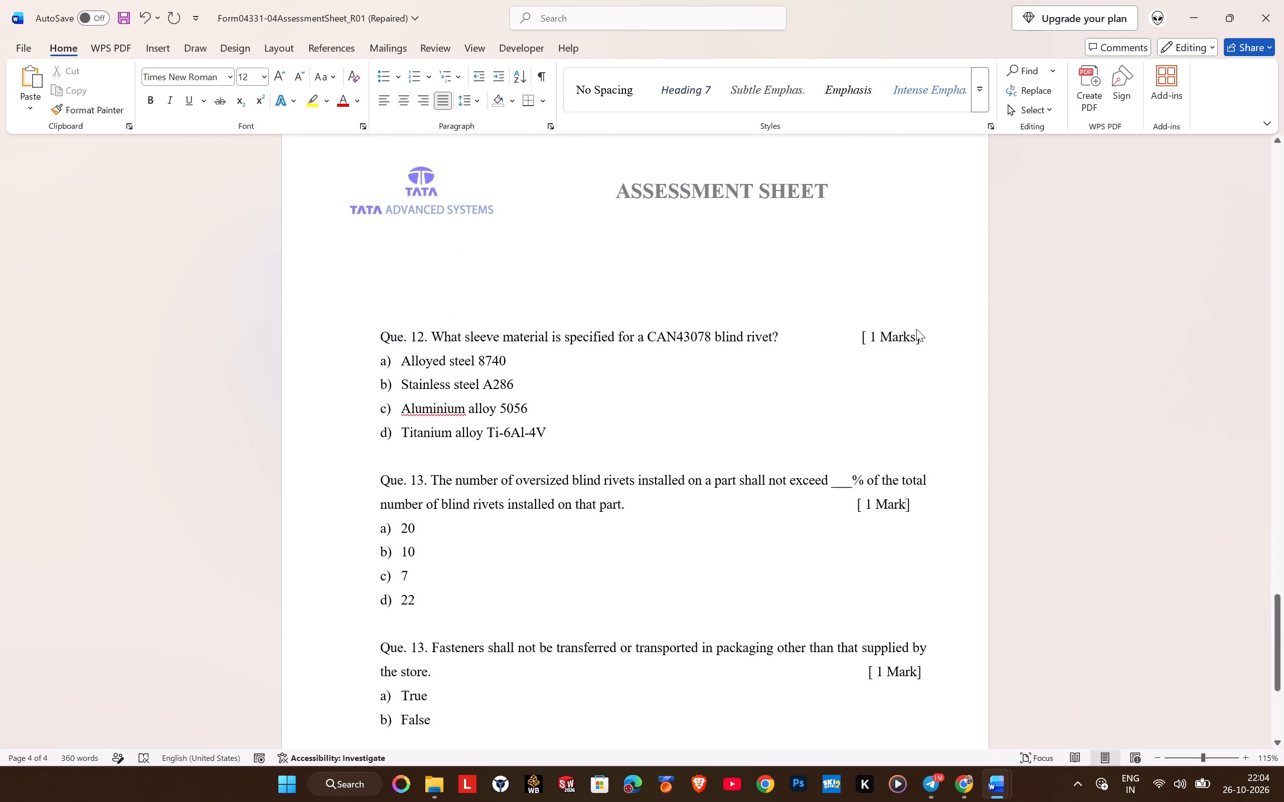
click(914, 334)
key(BackSpace)
scroll(914, 334, up, 5)
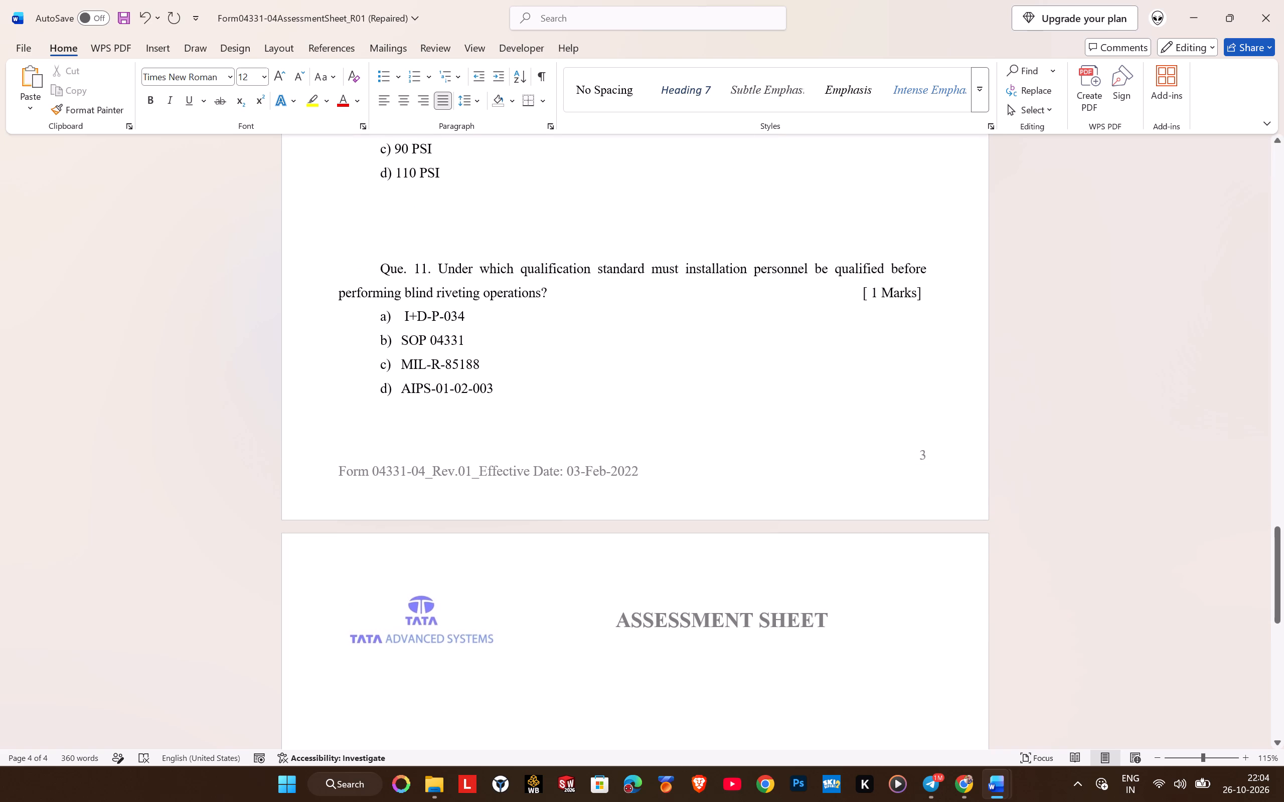
click(917, 291)
key(BackSpace)
Correct the mark labels of Que.4 and Que.3 to "[ 1 Mark]".
scroll(917, 291, up, 9)
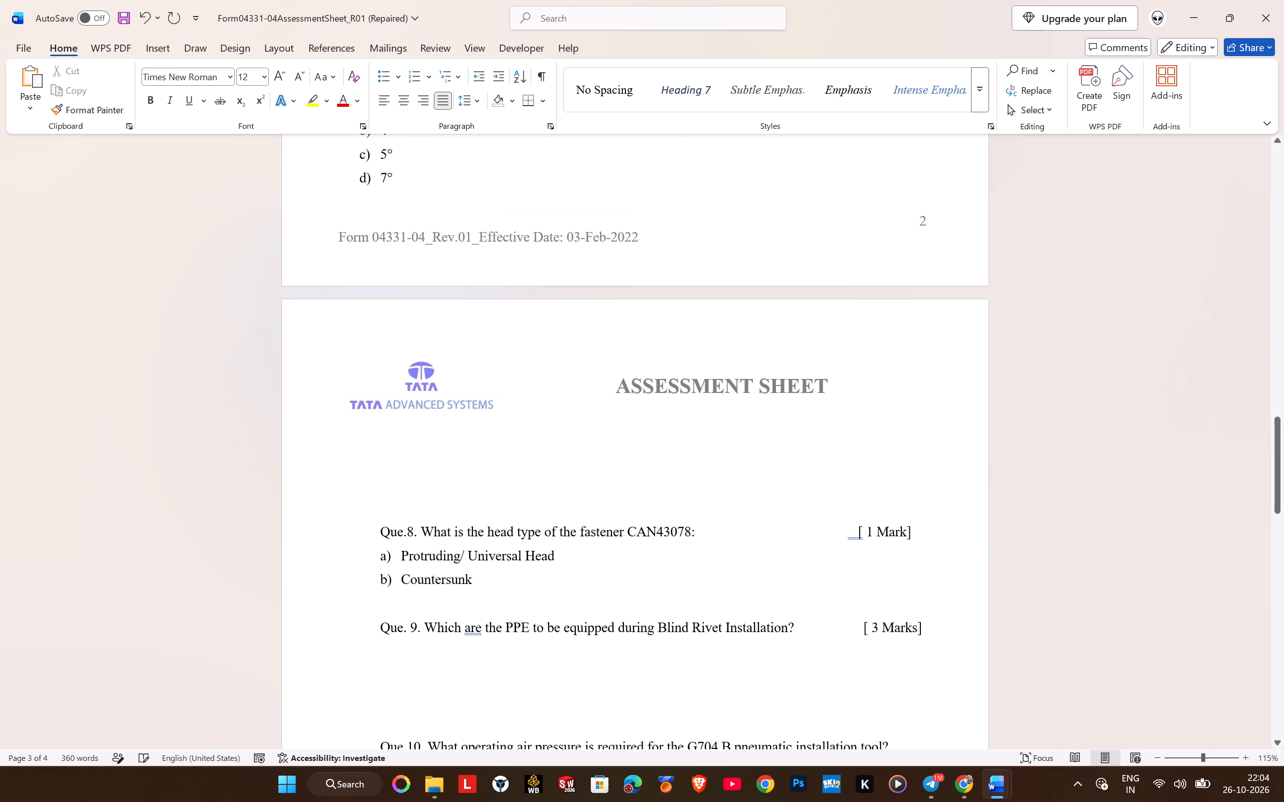
scroll(917, 291, up, 5)
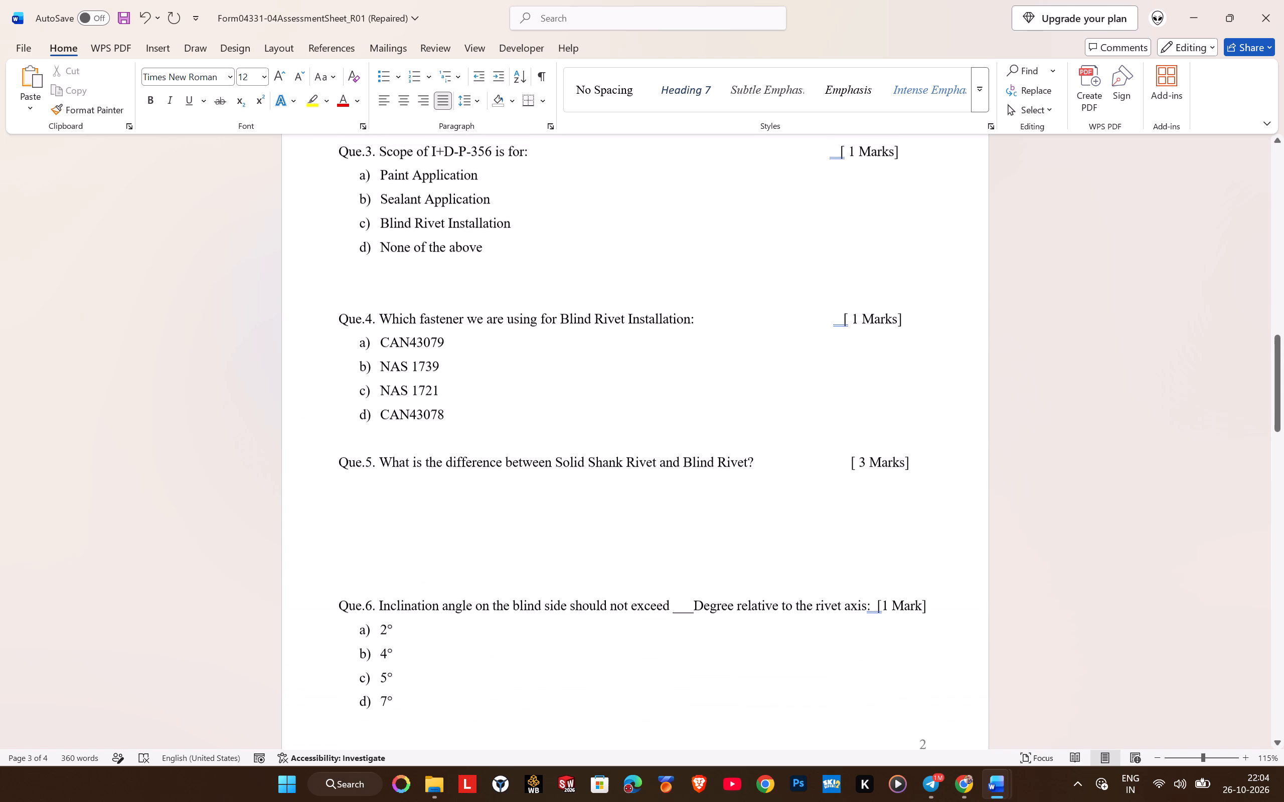
scroll(917, 291, up, 1)
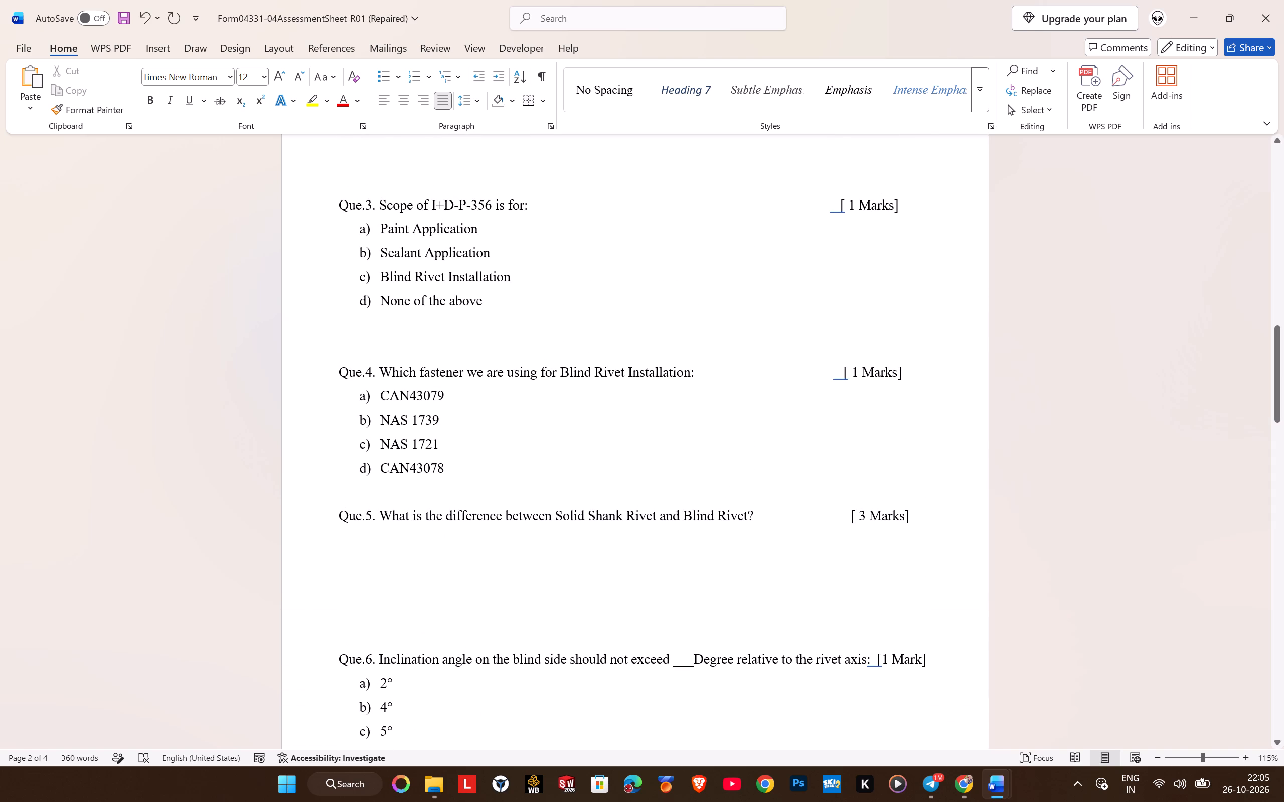
click(897, 372)
key(BackSpace)
scroll(897, 372, up, 2)
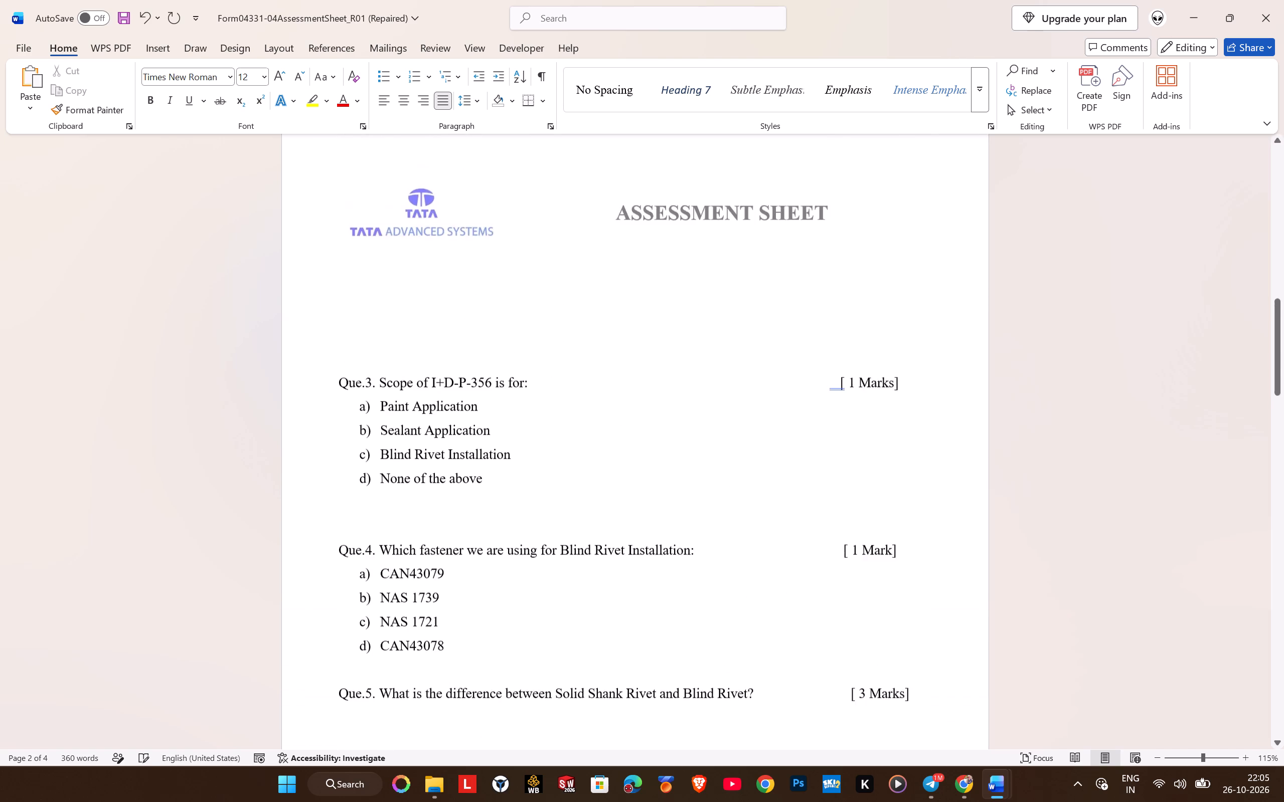
scroll(897, 372, up, 1)
click(894, 407)
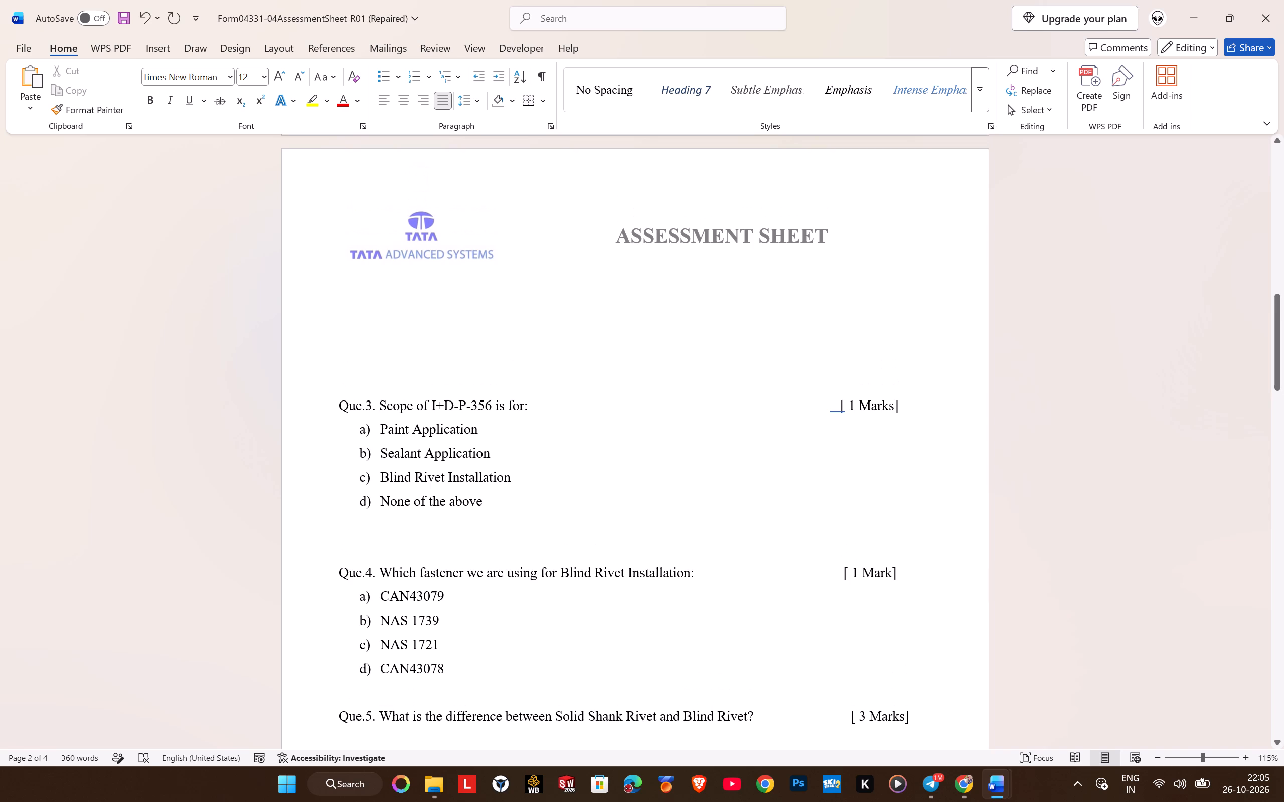
key(BackSpace)
Save the document as a Word copy in Downloads named "Blind Rivet Installation- THEO. Training Assessment sheet".
scroll(894, 407, up, 10)
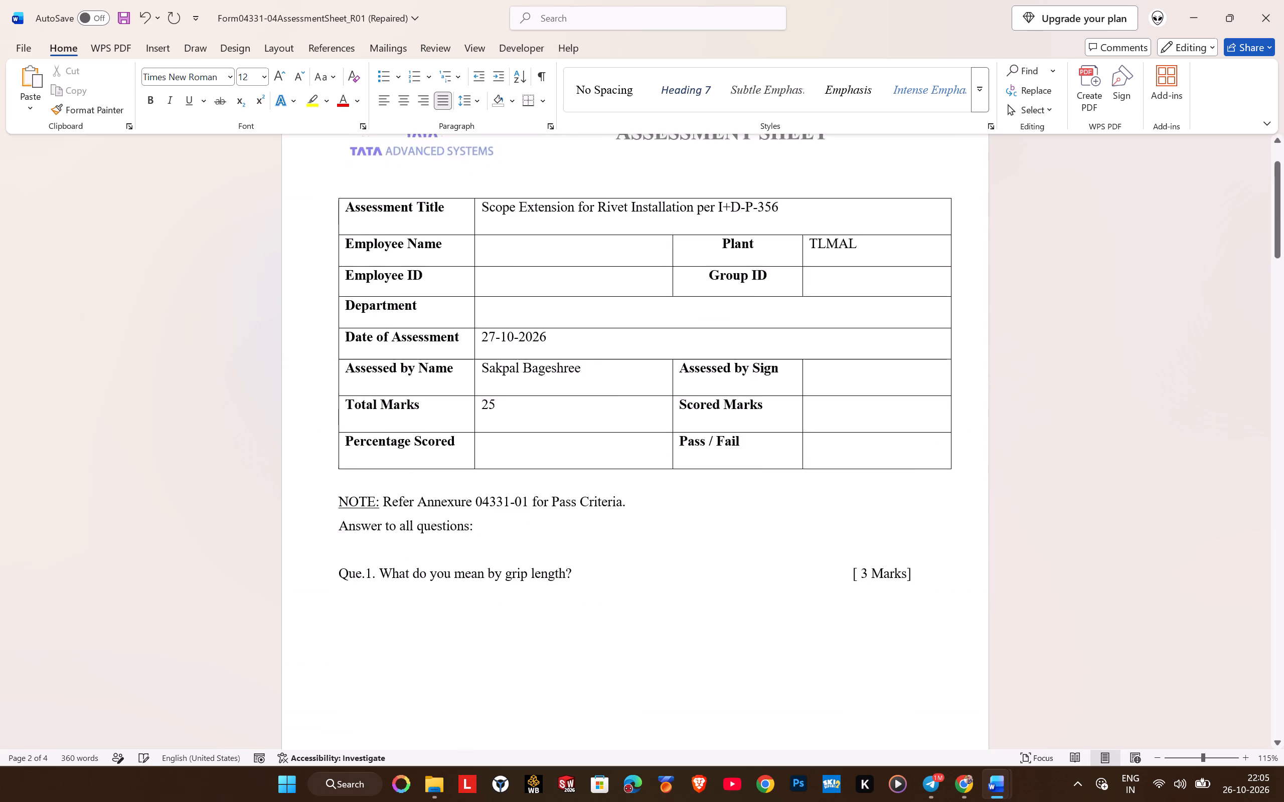
scroll(894, 407, up, 1)
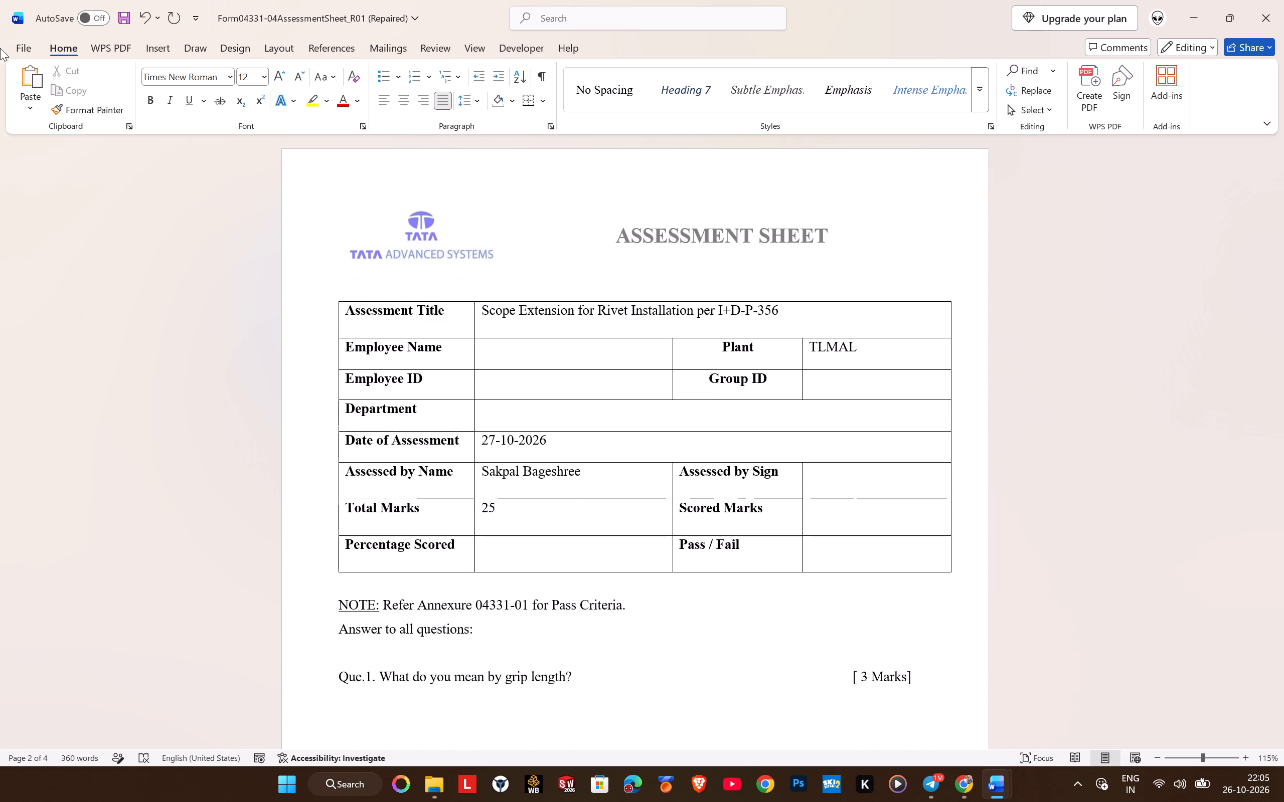
click(14, 36)
click(14, 36)
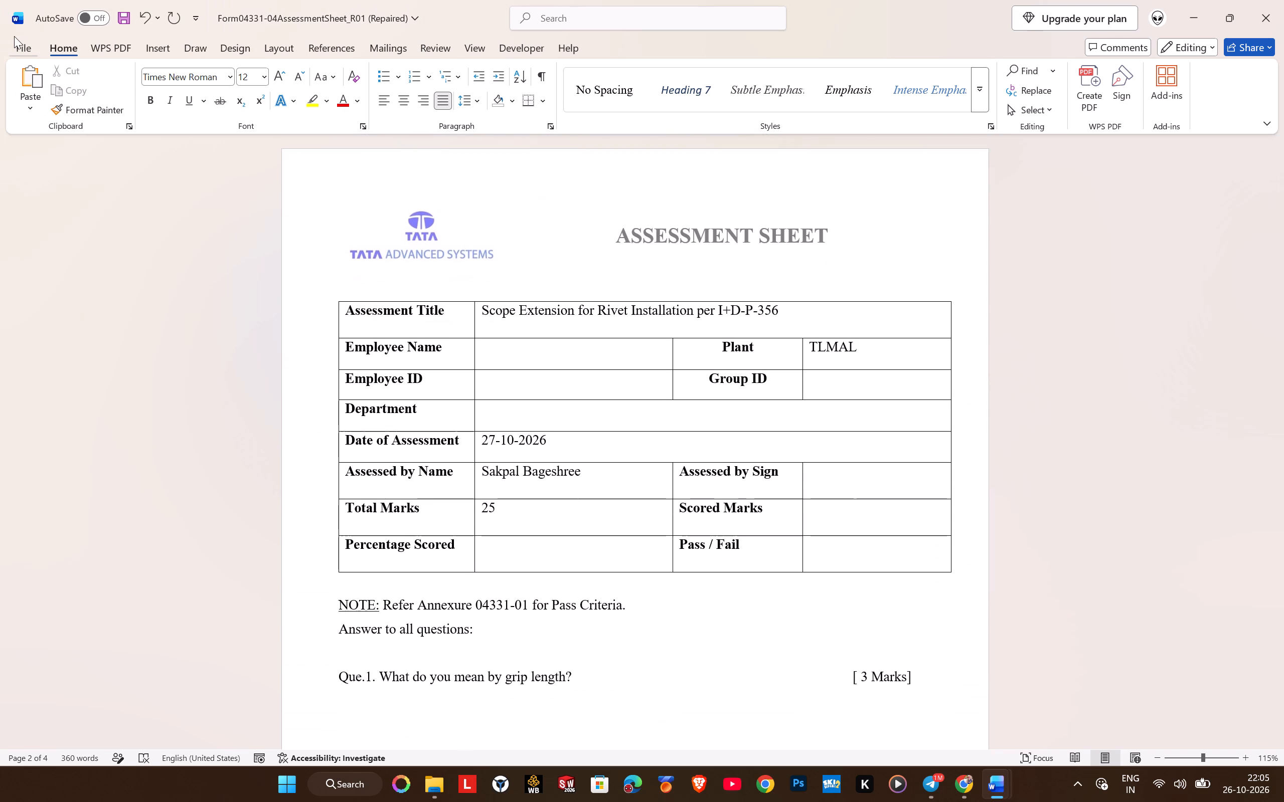
click(24, 42)
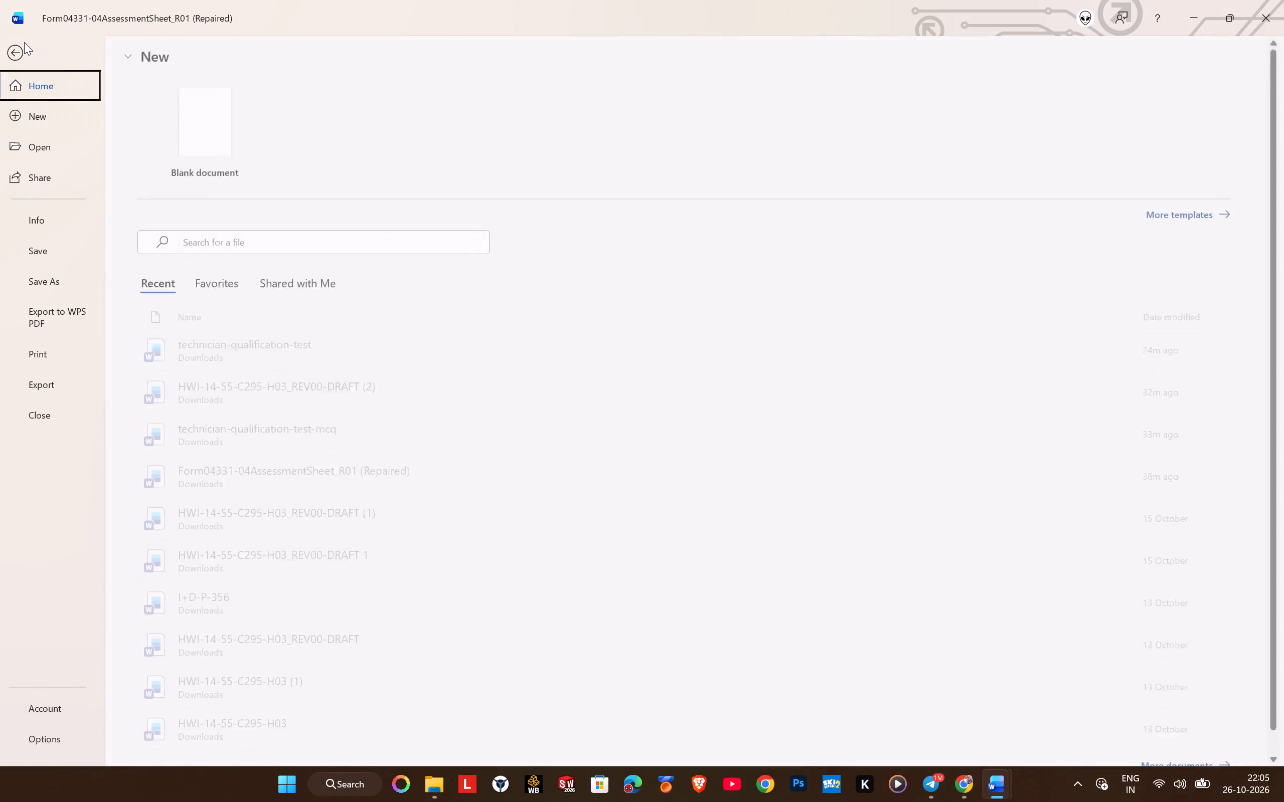
click(47, 287)
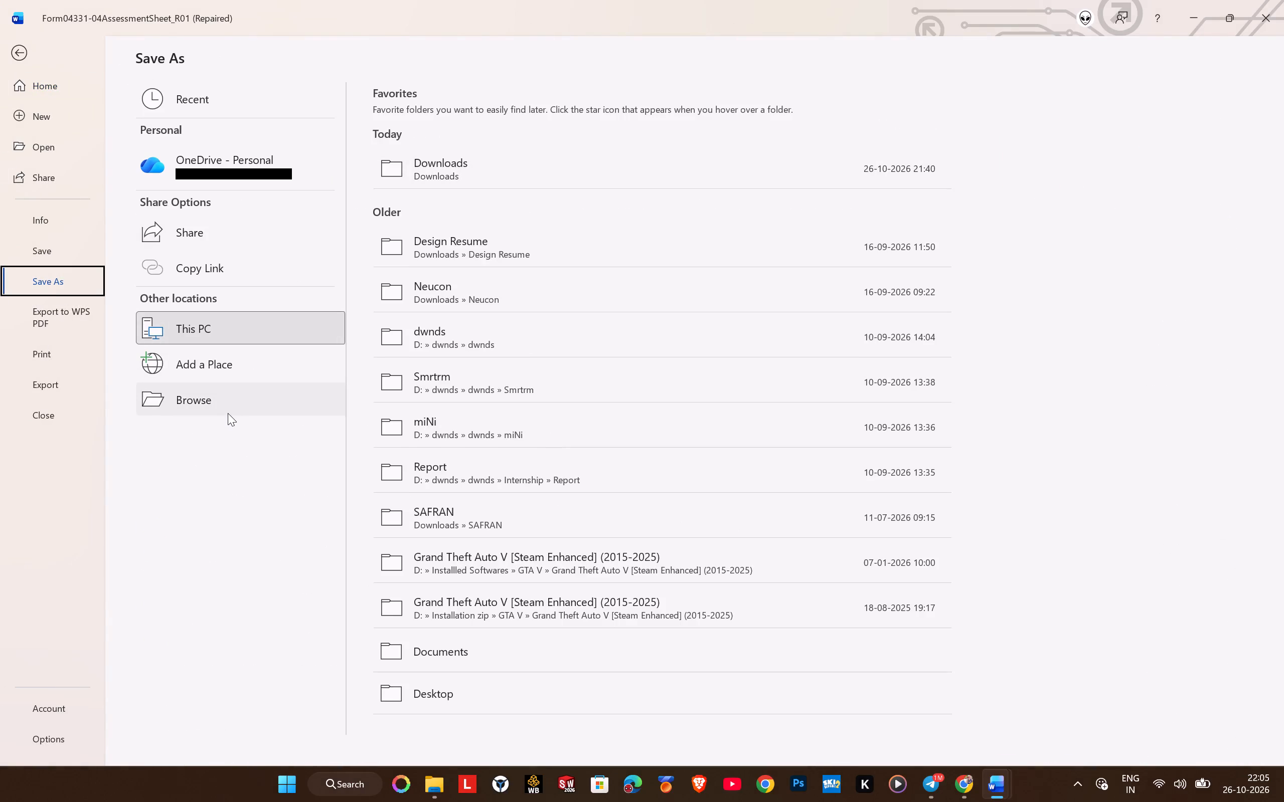
click(266, 316)
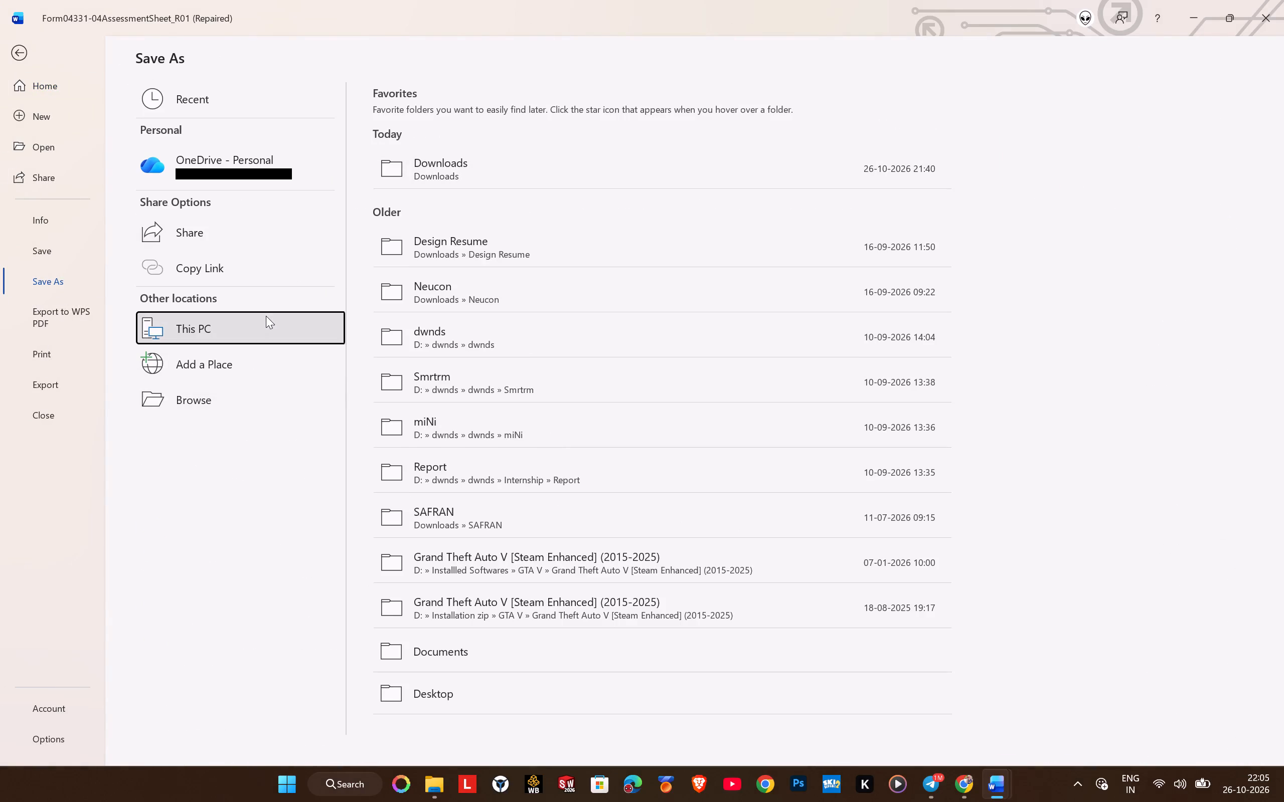
click(423, 158)
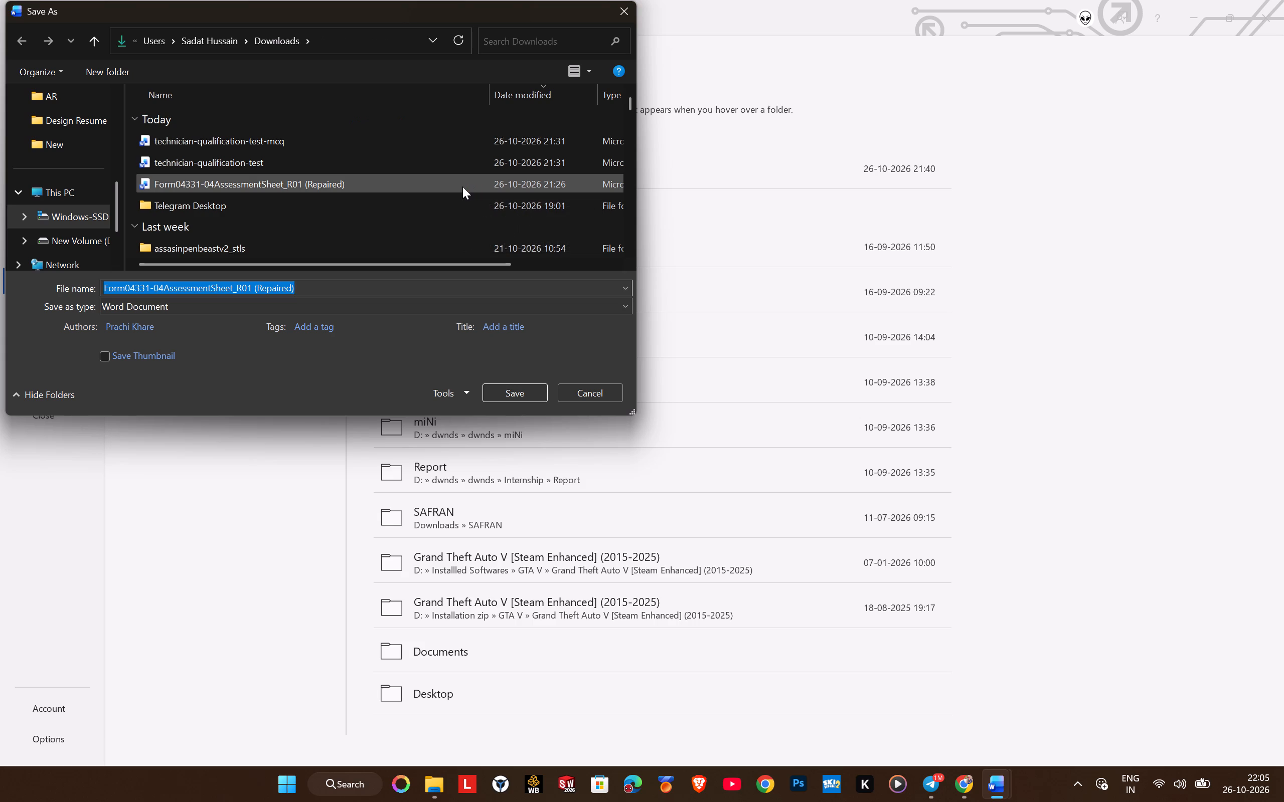
key(r)
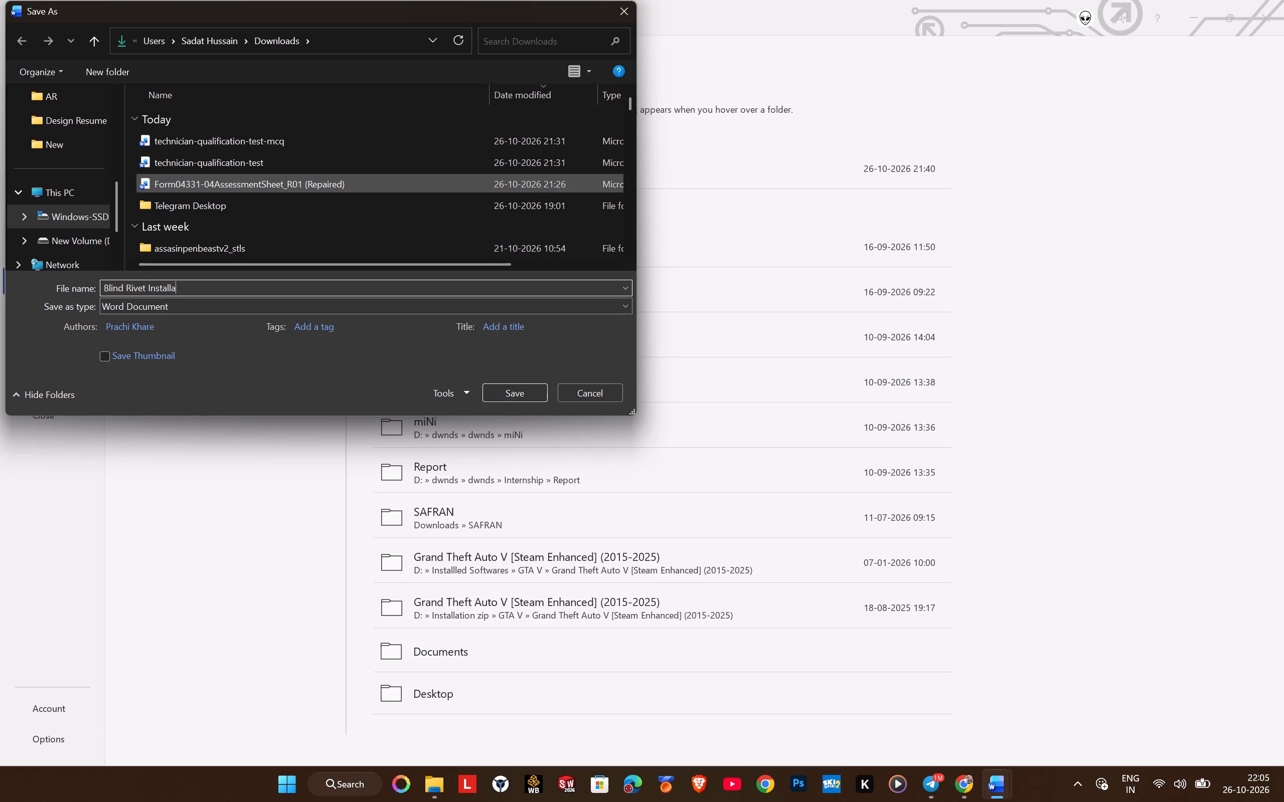
text(-)
key(space)
text(TH)
text(EO)
text(. T)
key(BackSpace)
key(BackSpace)
text(AA)
text(ssessment sheet)
key(Return)
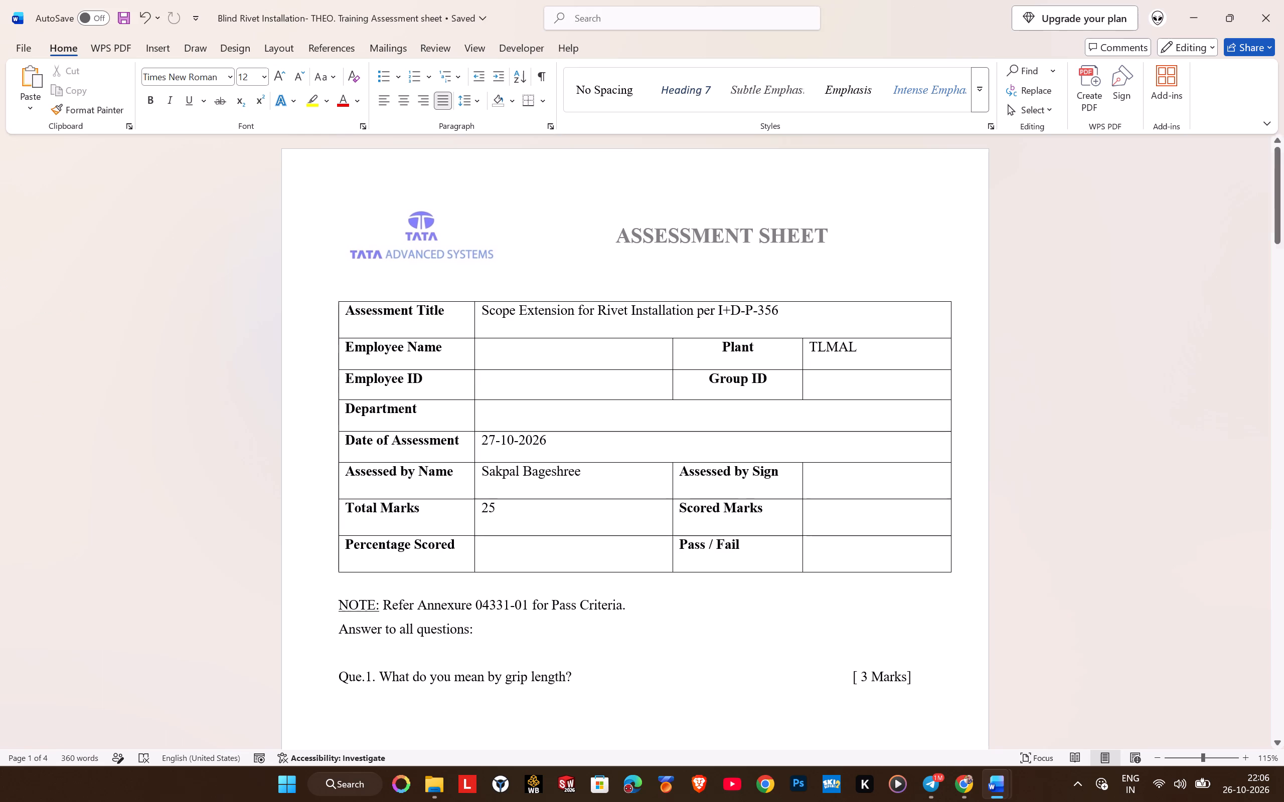
Switch to the Gmail chat in Chrome, close the scanned sheet and reply "I am" to the colleague's "you are working" message.
click(964, 781)
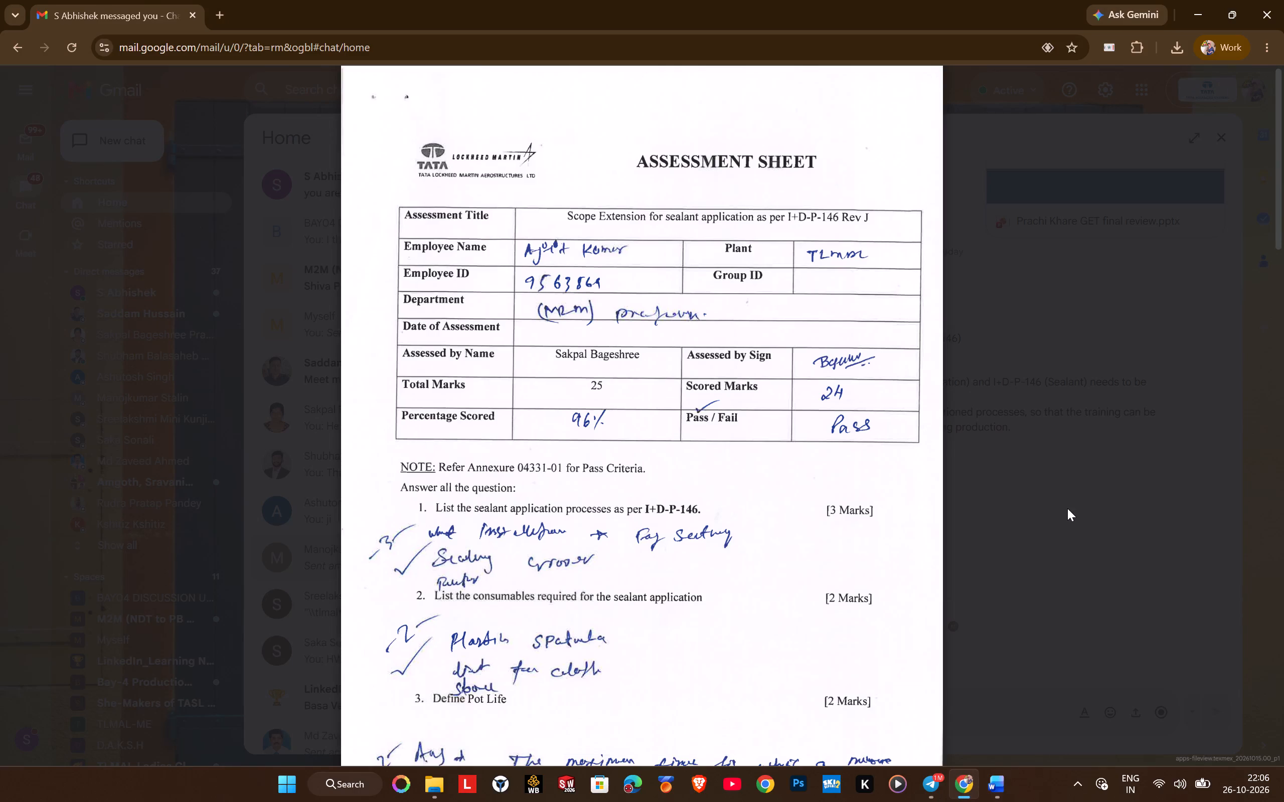
click(1067, 508)
click(501, 183)
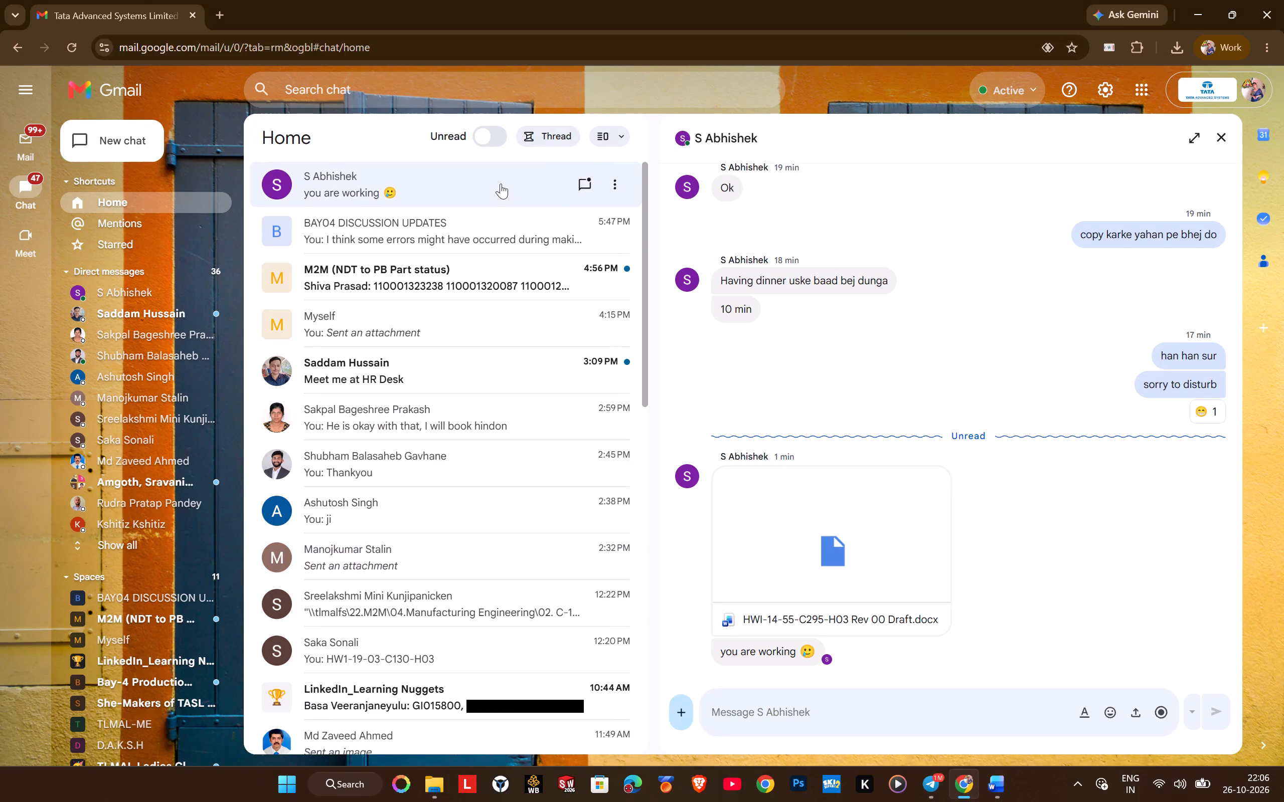
key(Return)
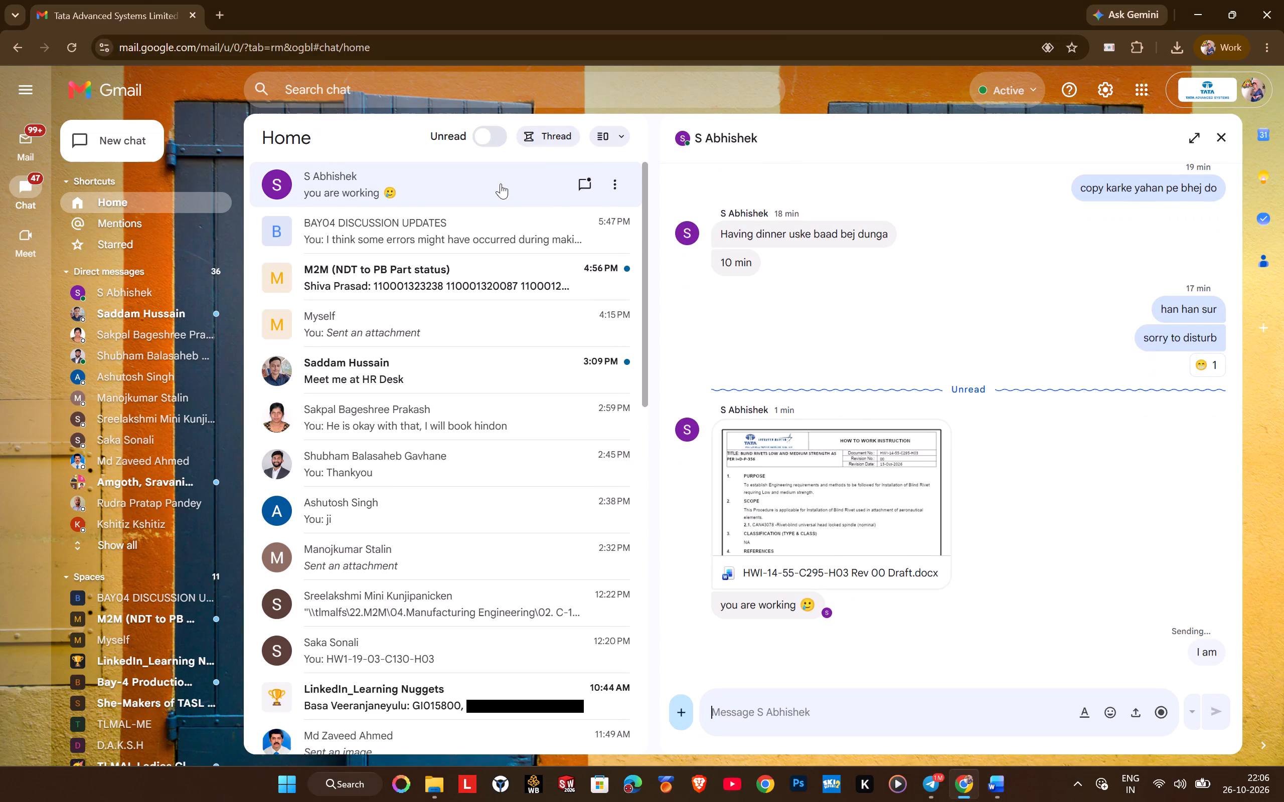
Refresh the Downloads folder in File Explorer and select the "Blind Rivet Installation- THEO. Training Assessment sheet" document.
click(426, 773)
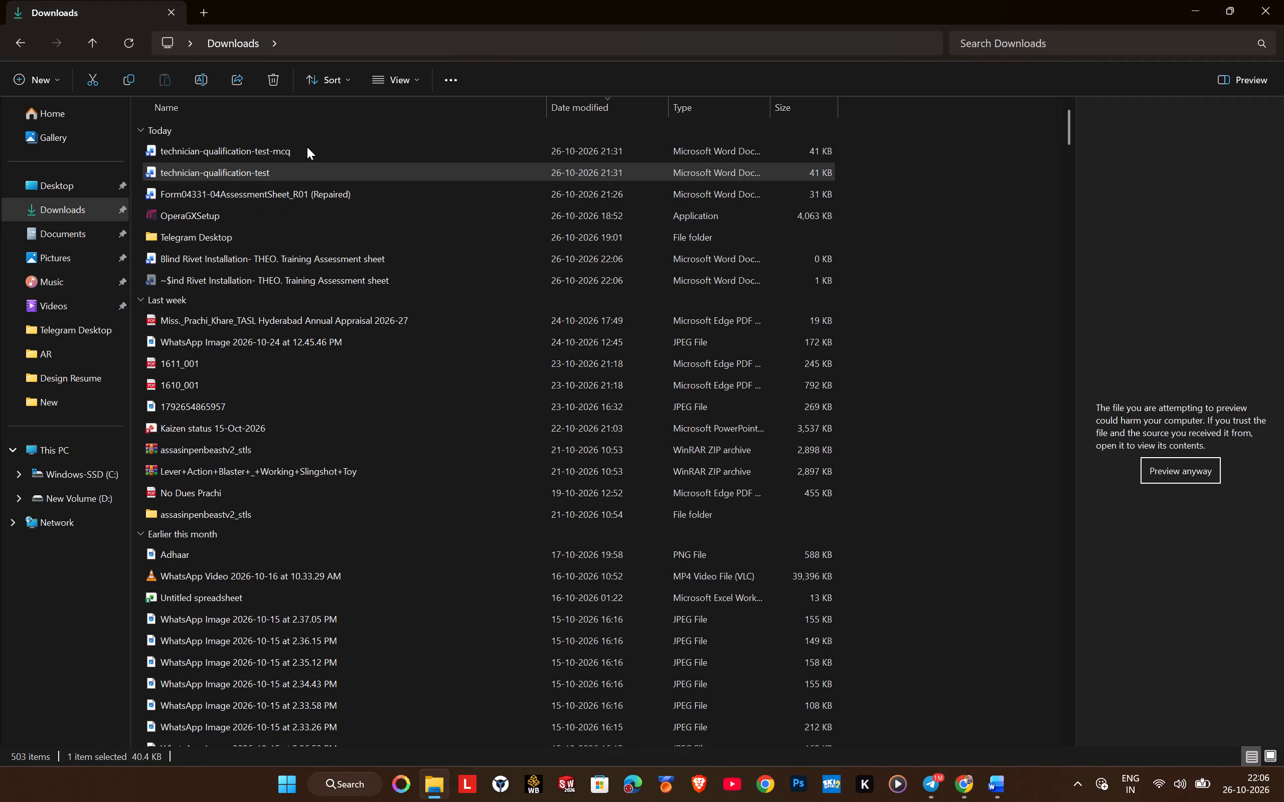
scroll(307, 147, up, 2)
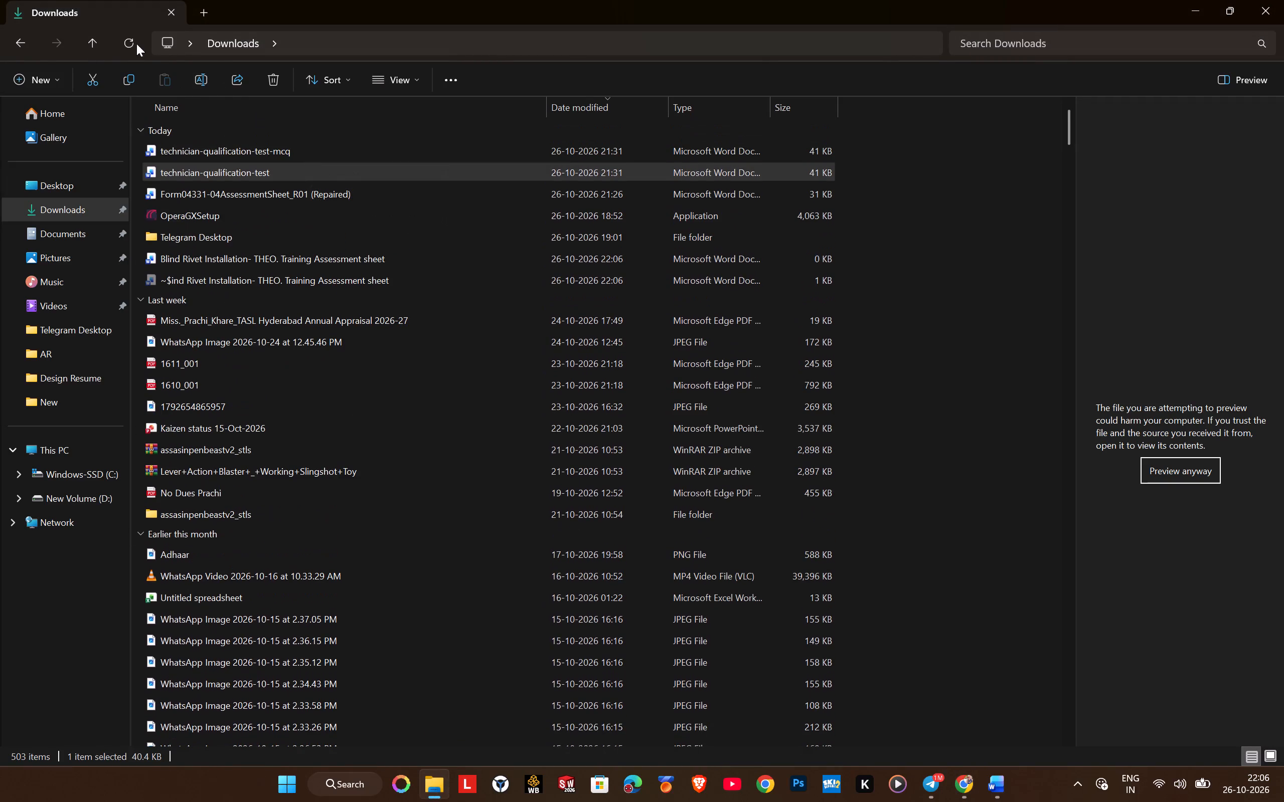
click(140, 45)
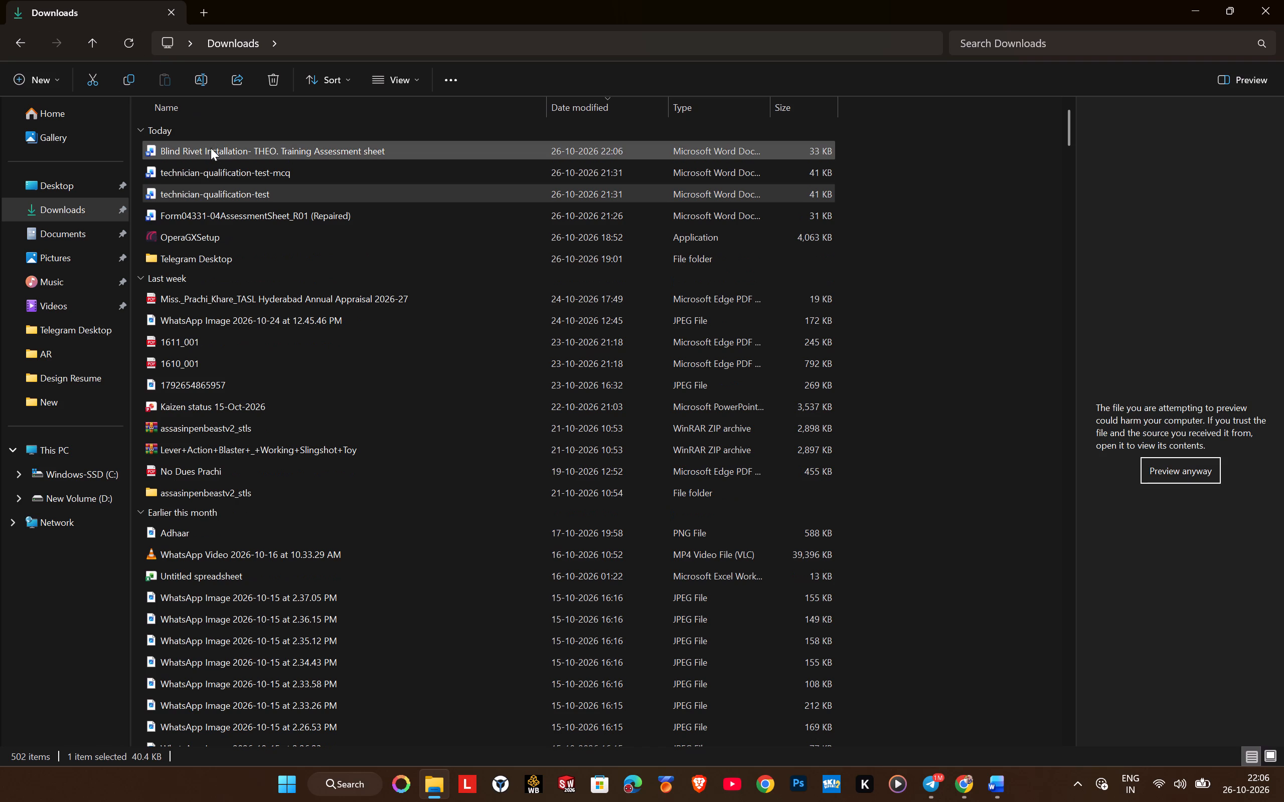
click(212, 155)
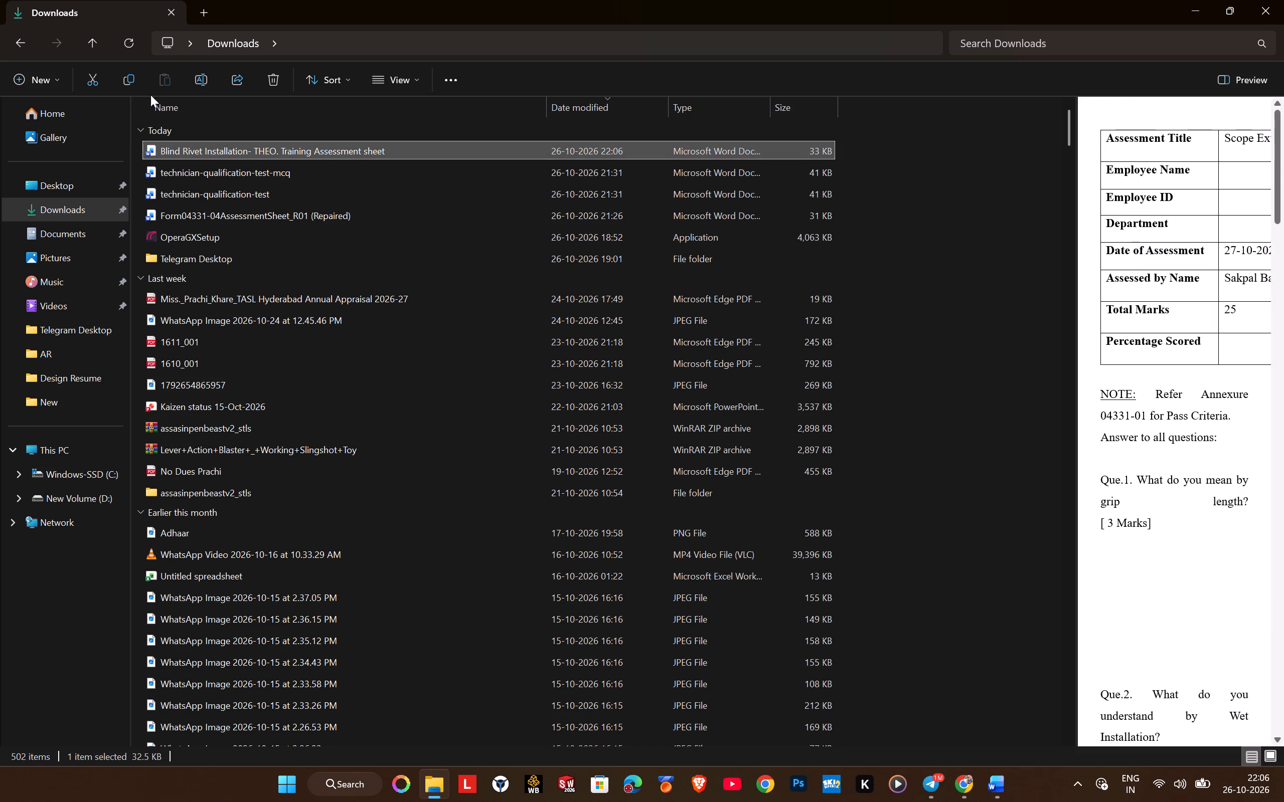
Copy the "Blind Rivet Installation- THEO. Training Assessment sheet" file and send it in the colleague's Gmail chat with the message "ban gaya dekhna zara".
click(127, 80)
key(alt+Tab)
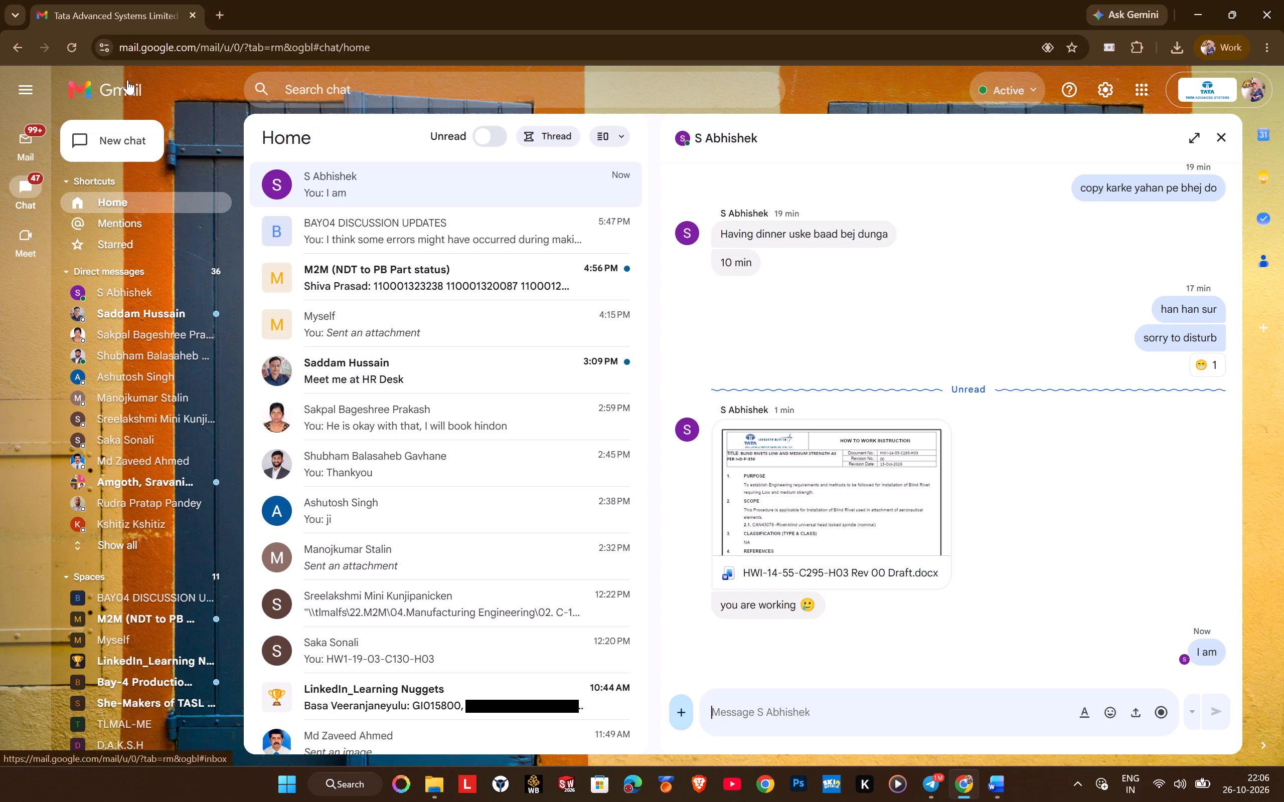
key(ctrl+v)
key(Return)
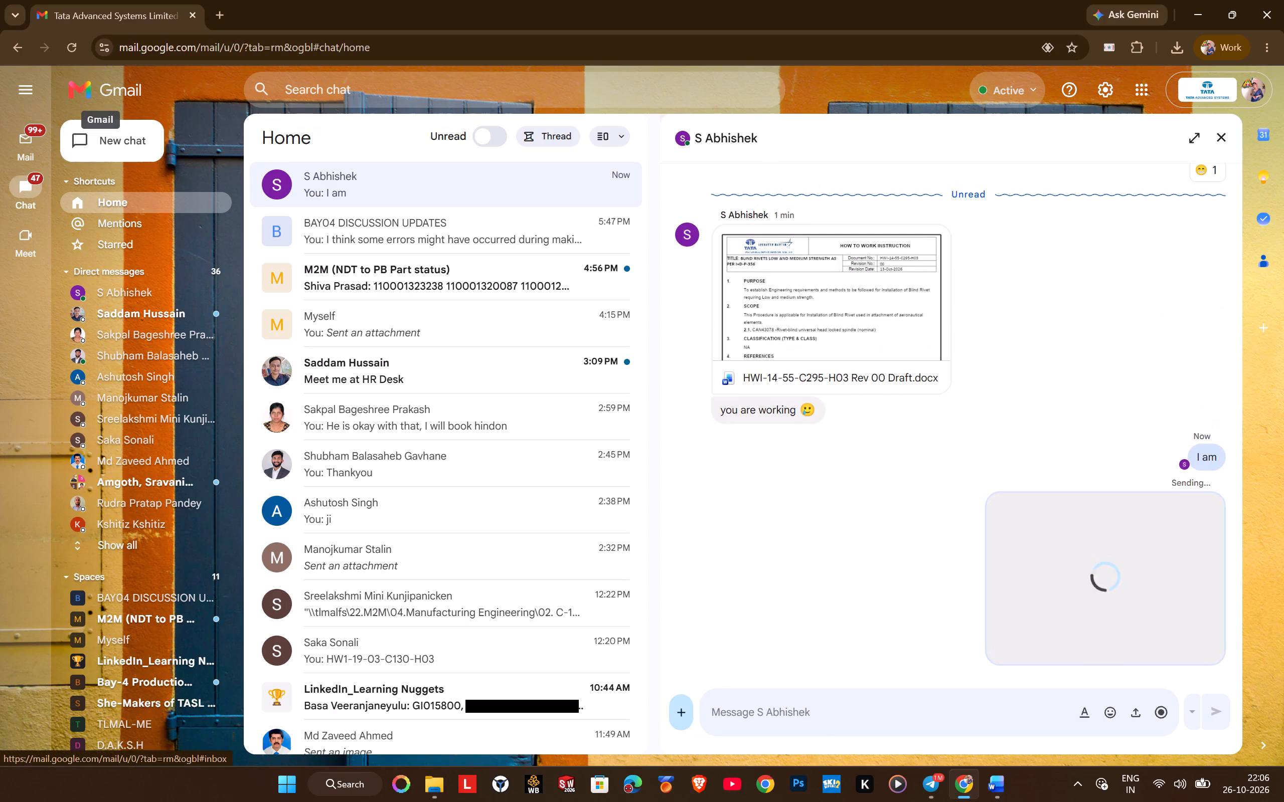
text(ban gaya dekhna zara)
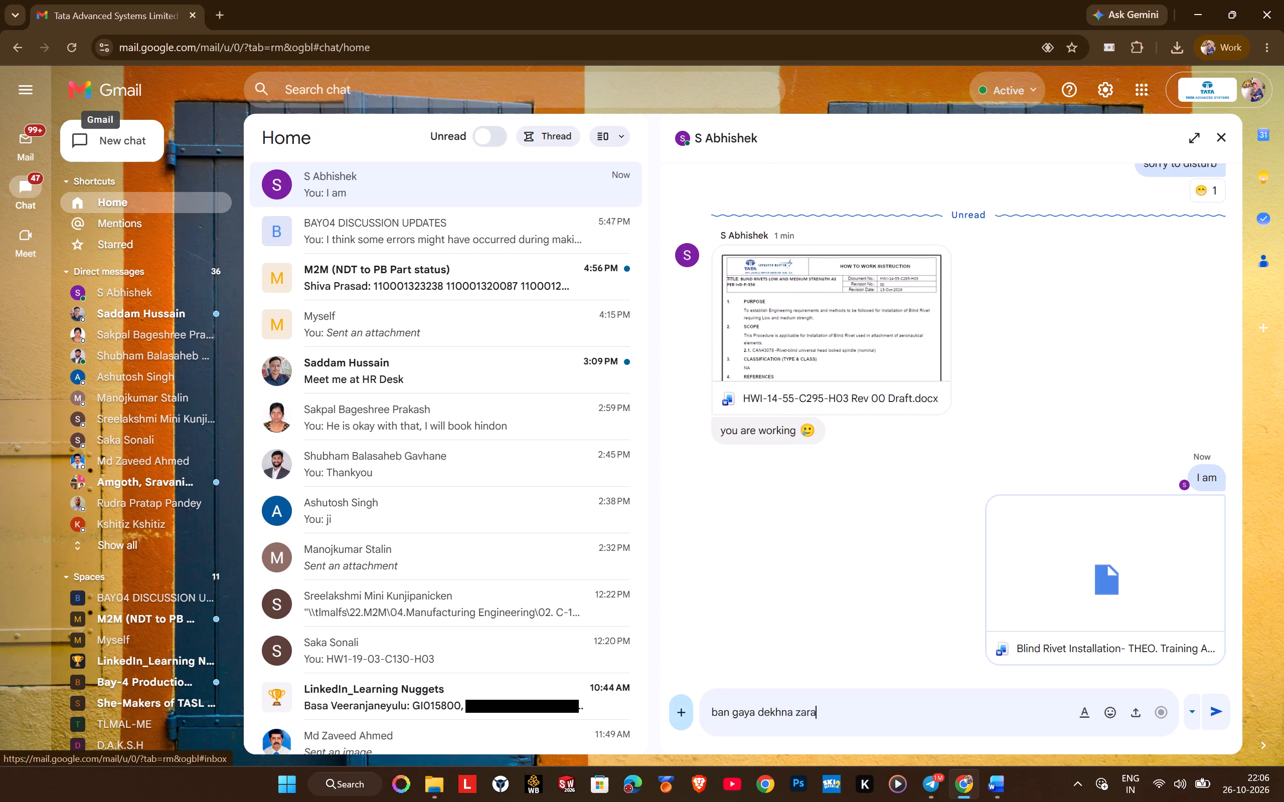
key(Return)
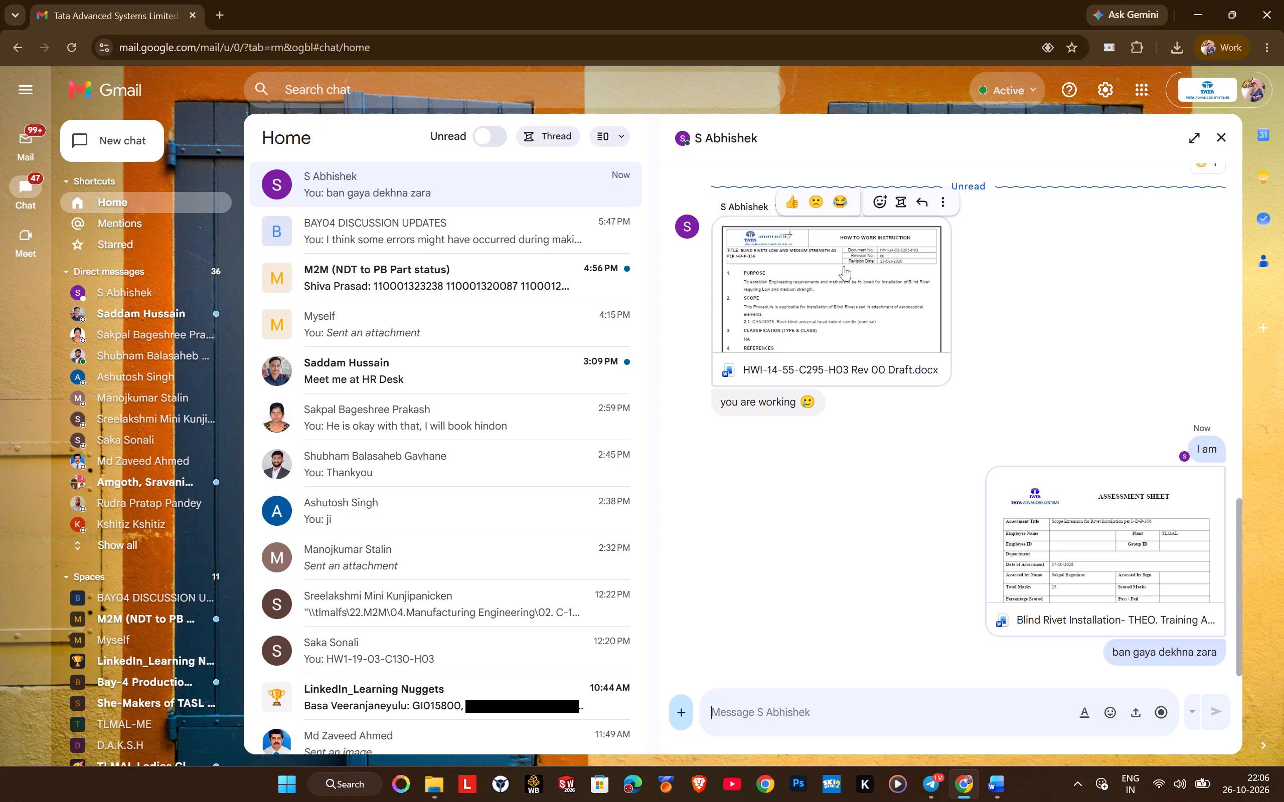
Send the quoted reply "thankss" to the colleague's HWI-14-55-C295-H03 Rev 00 Draft.docx attachment.
click(926, 197)
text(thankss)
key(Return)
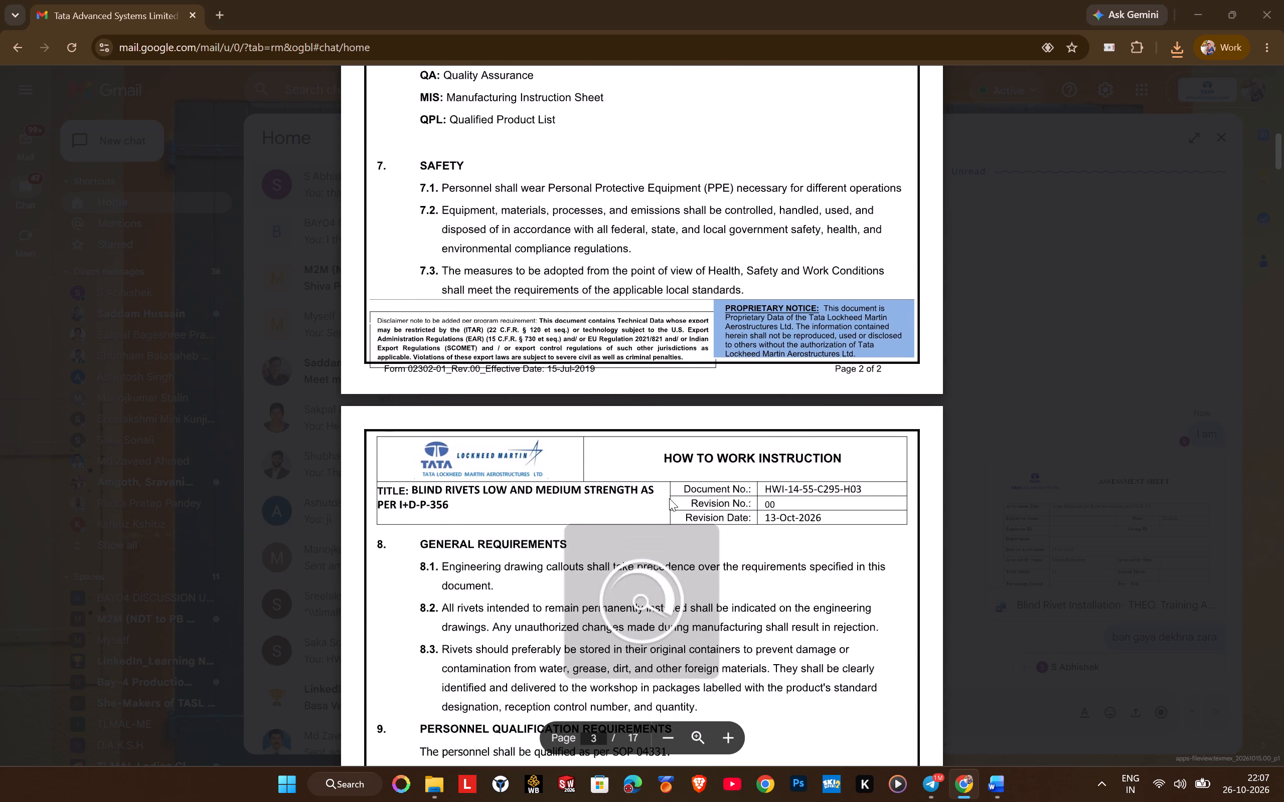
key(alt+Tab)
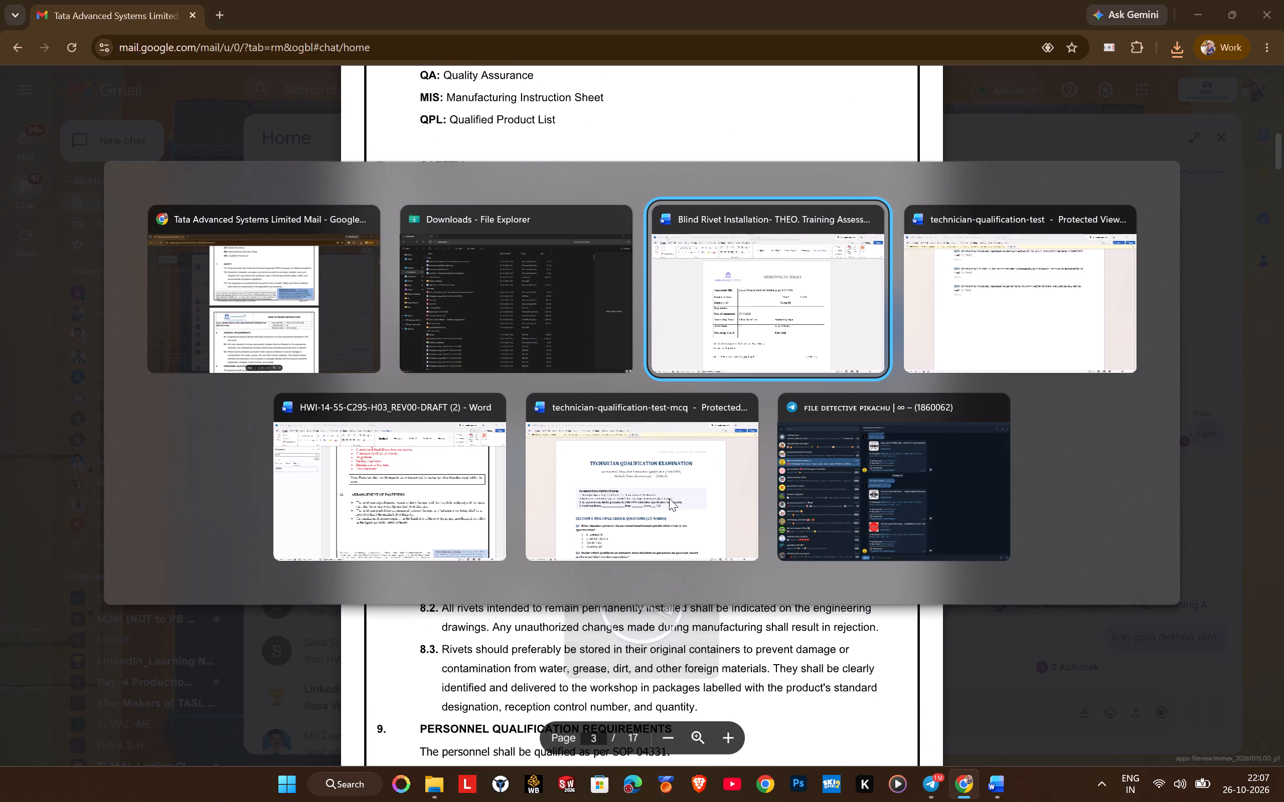
scroll(669, 498, down, 5)
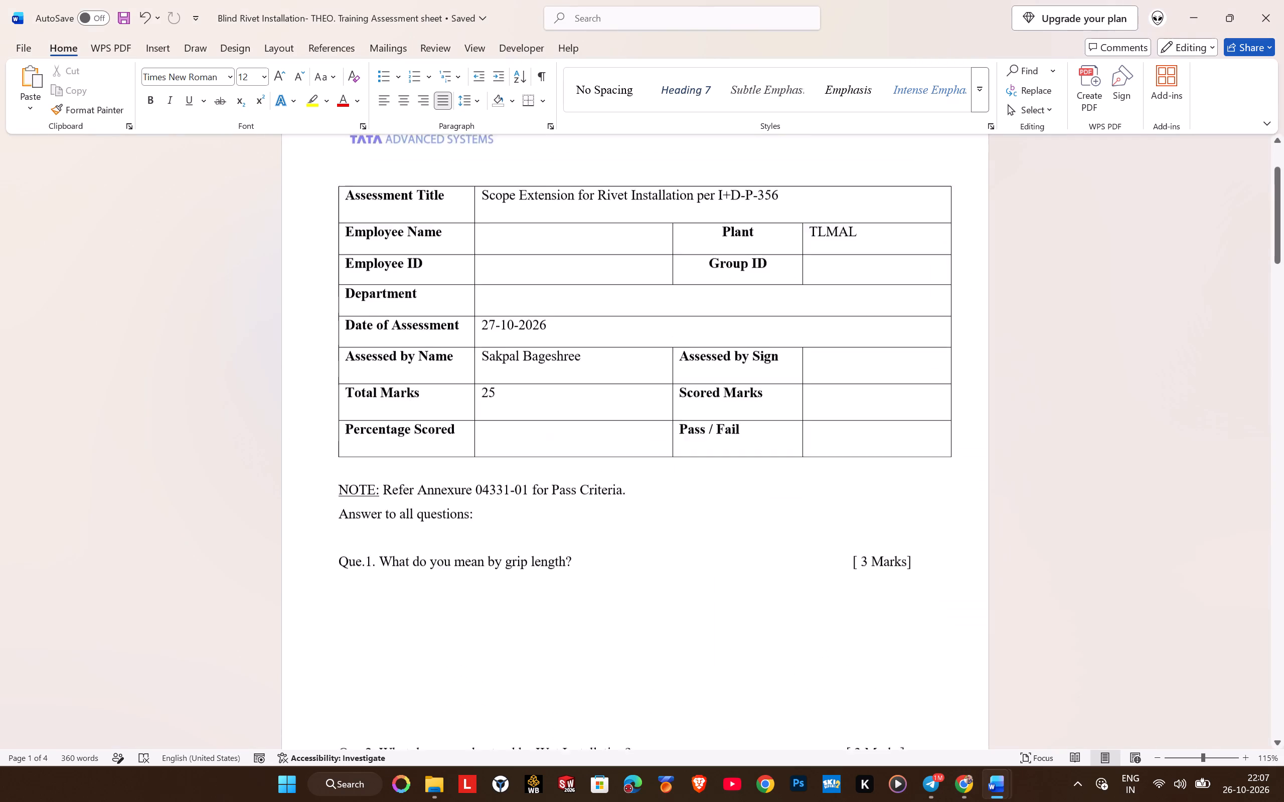
scroll(669, 498, down, 14)
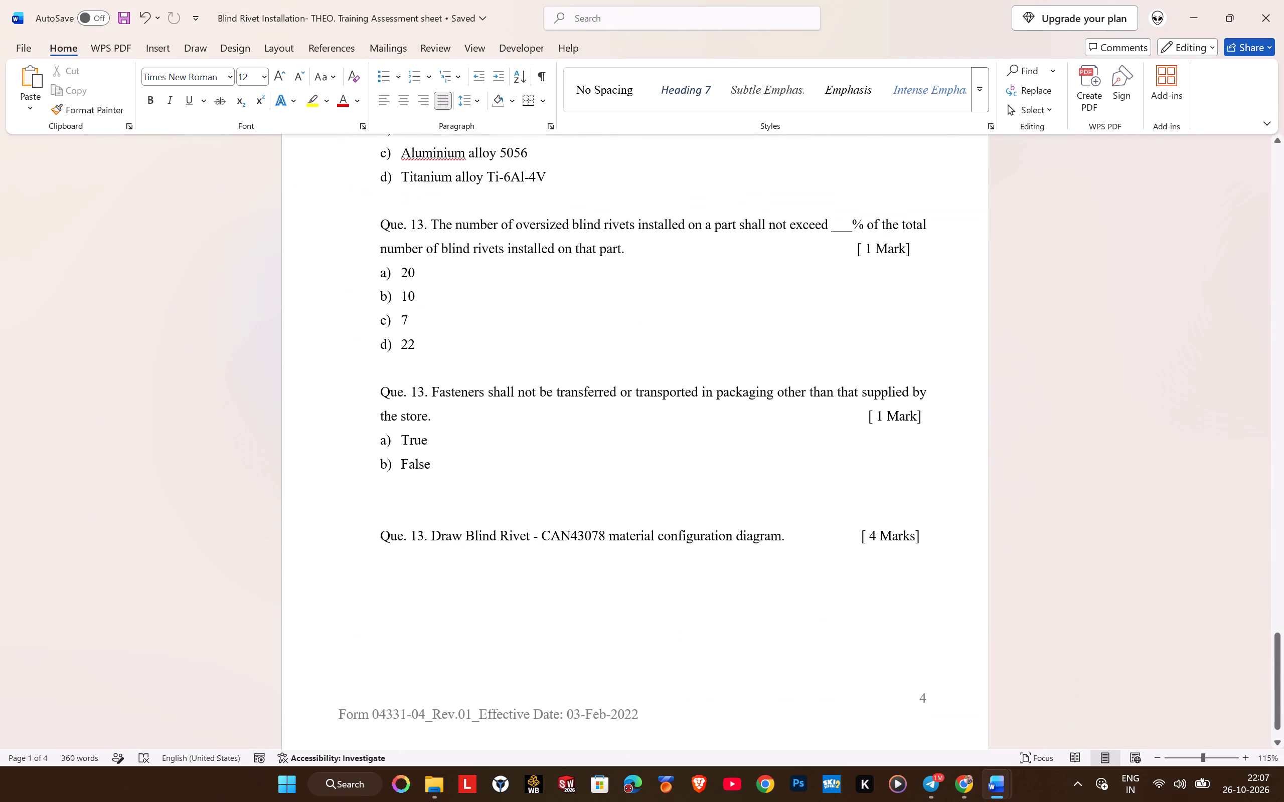
scroll(669, 498, down, 1)
scroll(477, 446, up, 4)
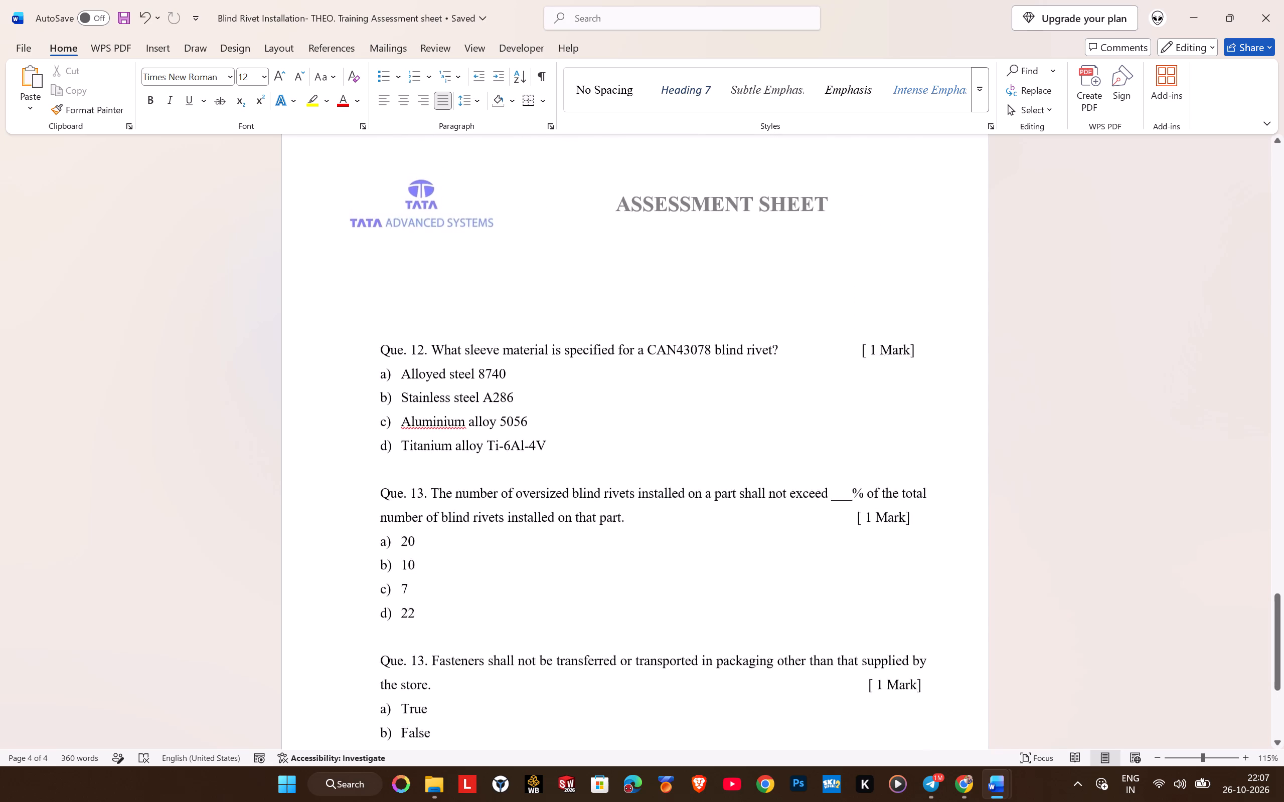
scroll(477, 446, up, 10)
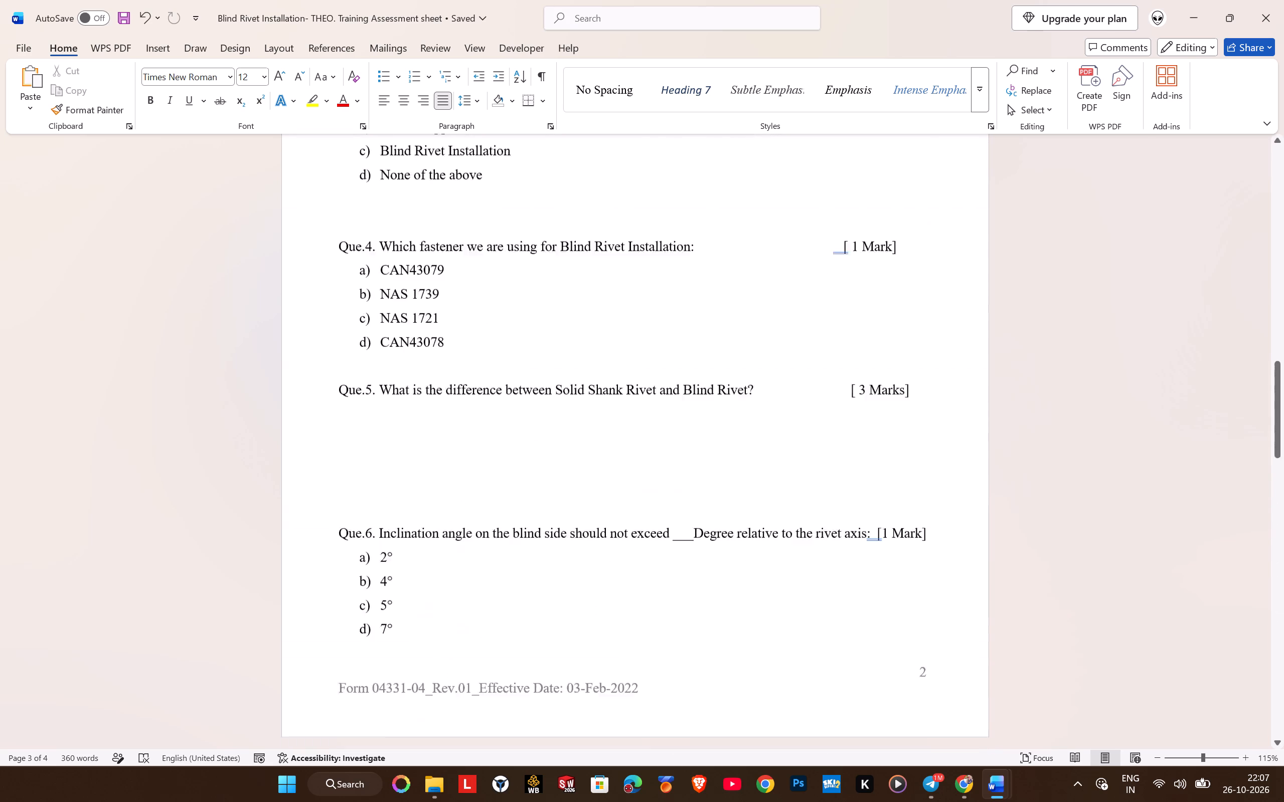
scroll(477, 446, up, 9)
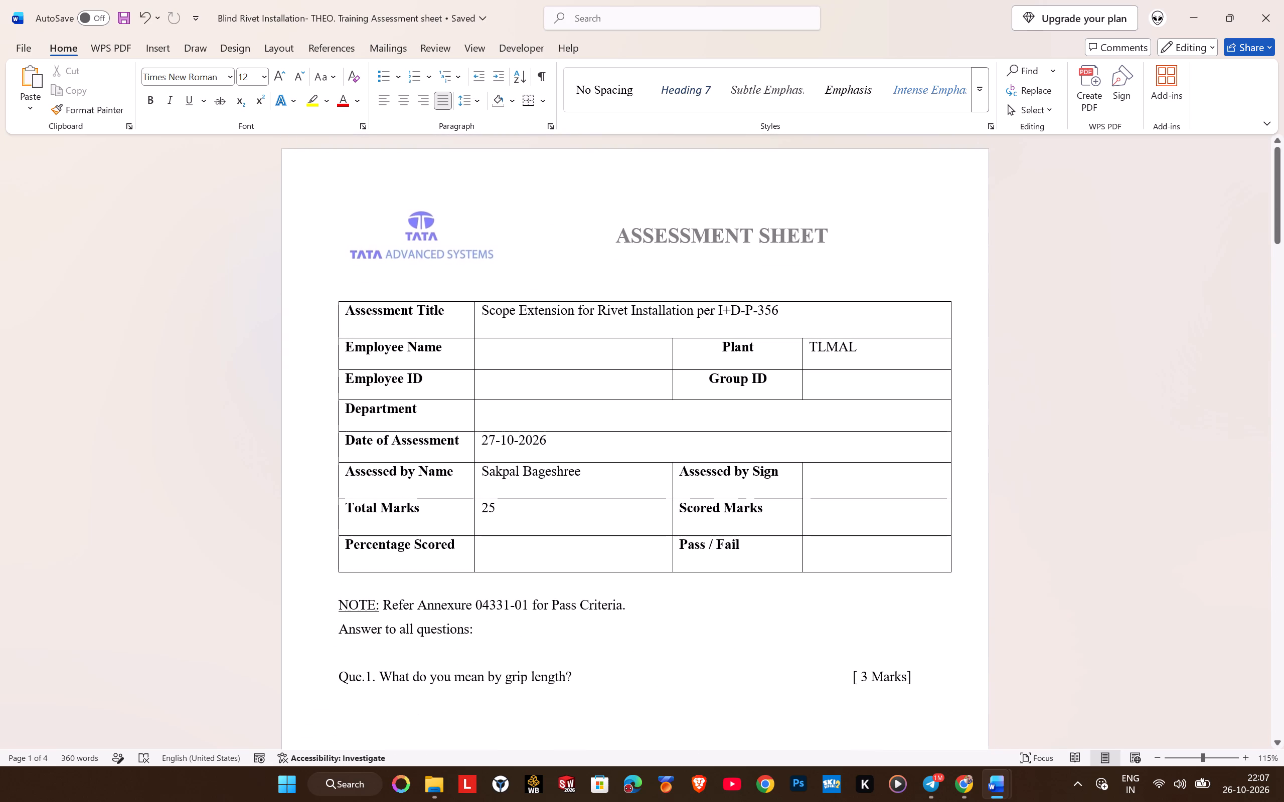
Switch back to Chrome, close the HWI draft preview and look through the chat conversation with the colleague.
key(alt+Tab)
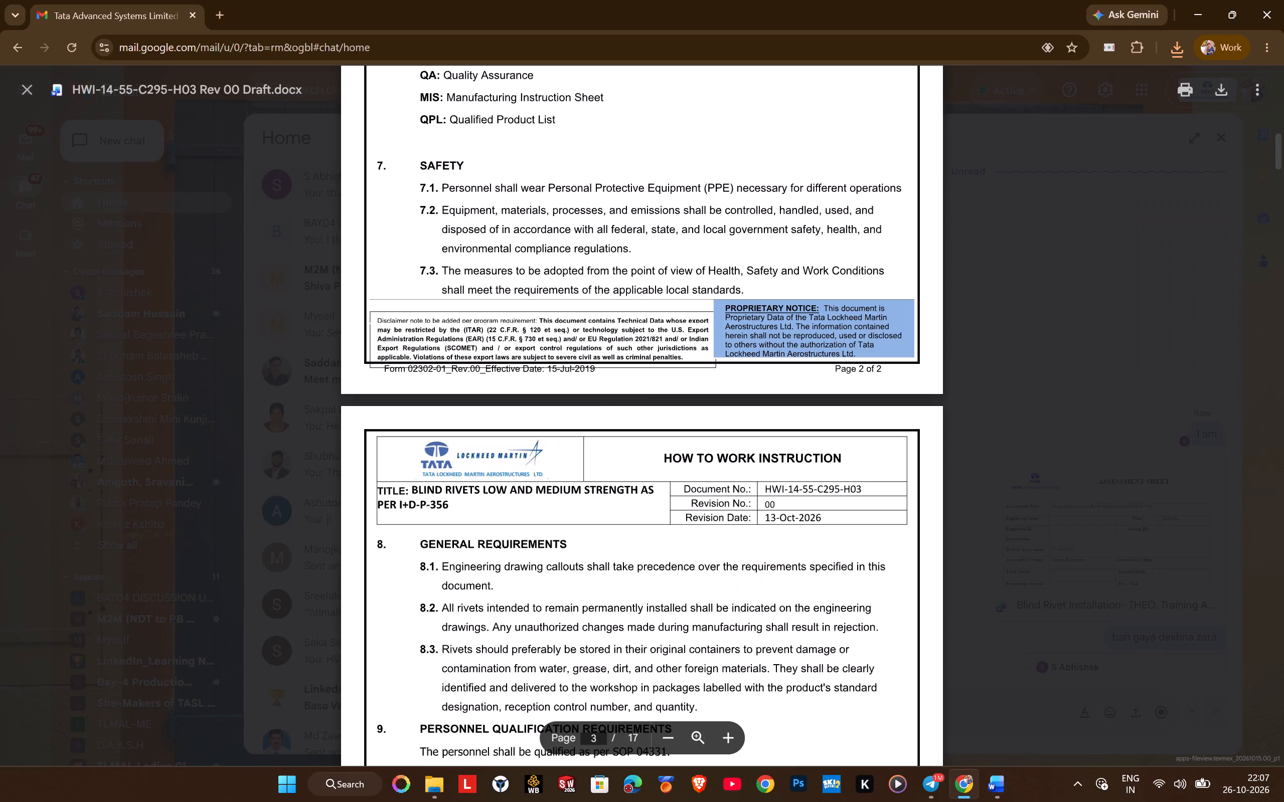
click(1063, 492)
scroll(939, 503, up, 8)
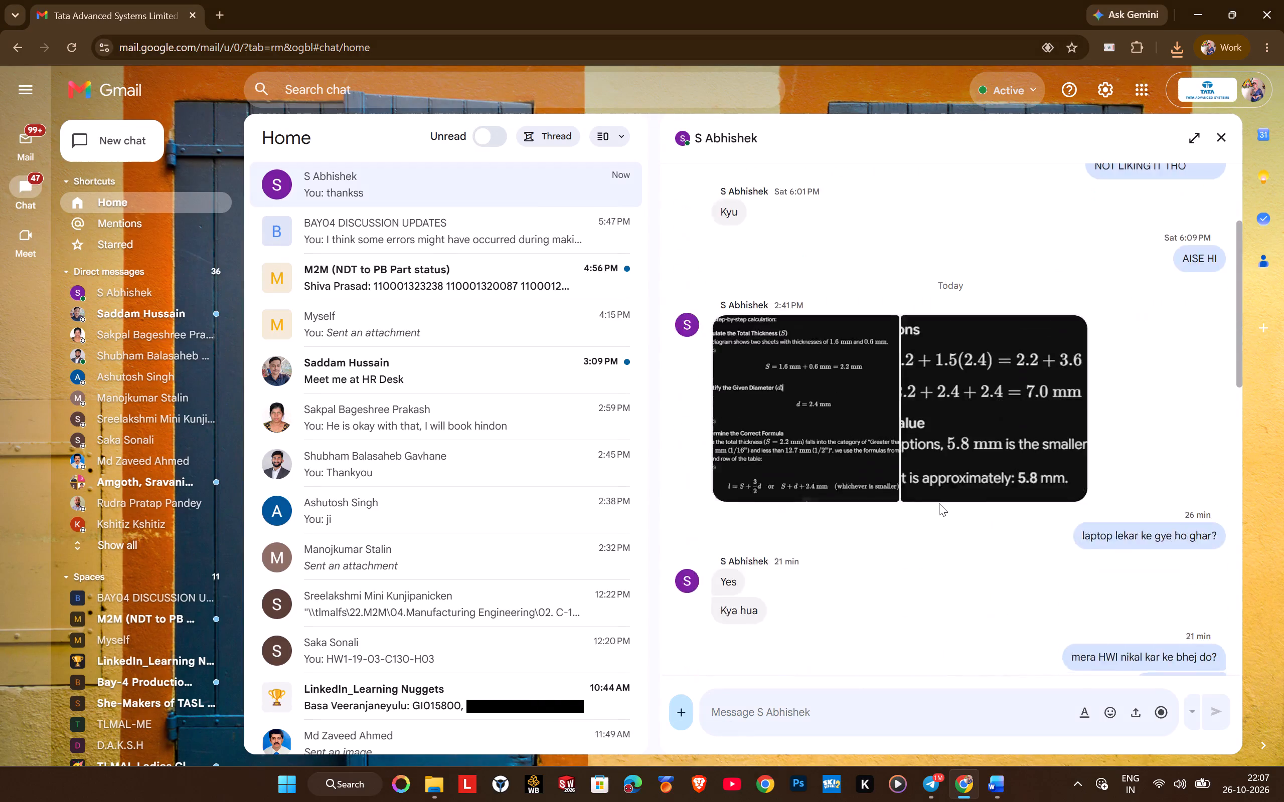
scroll(939, 503, down, 17)
scroll(926, 467, up, 1)
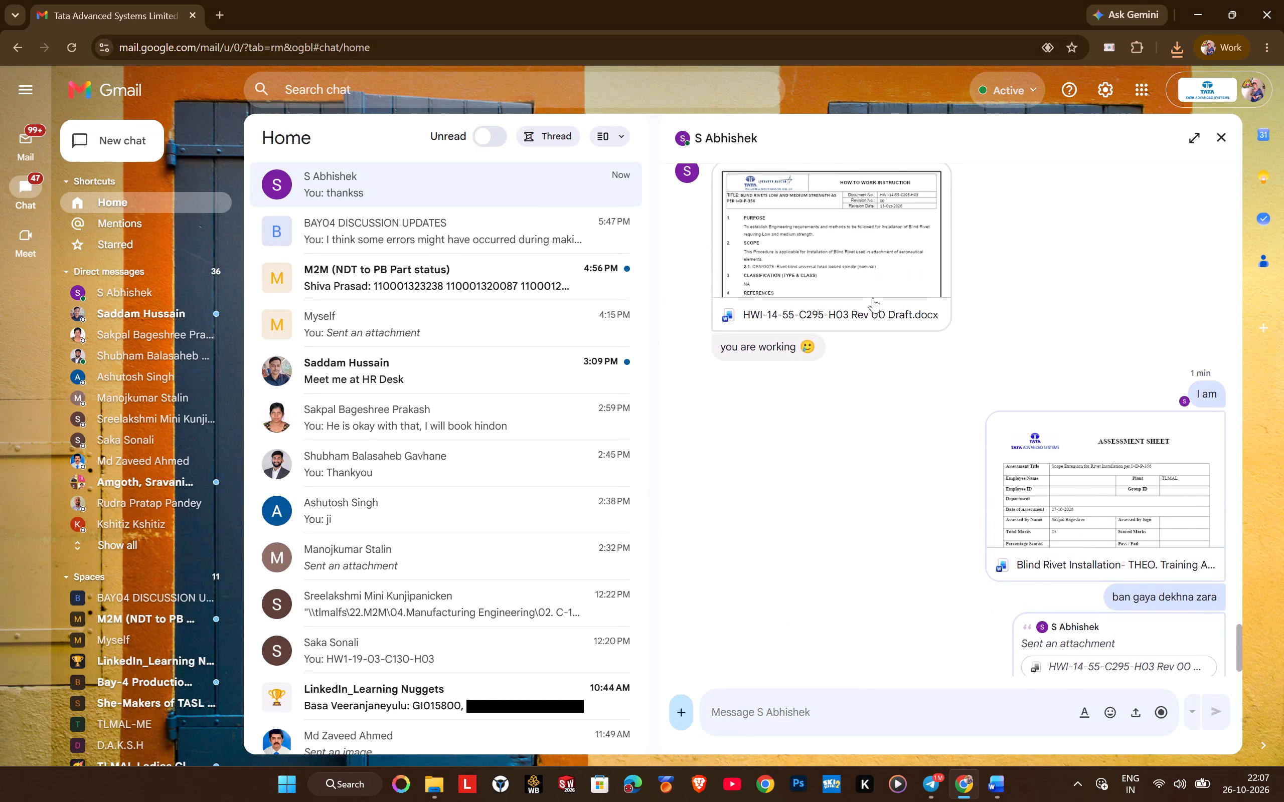
scroll(873, 298, up, 1)
Switch to the Downloads folder in File Explorer.
click(443, 776)
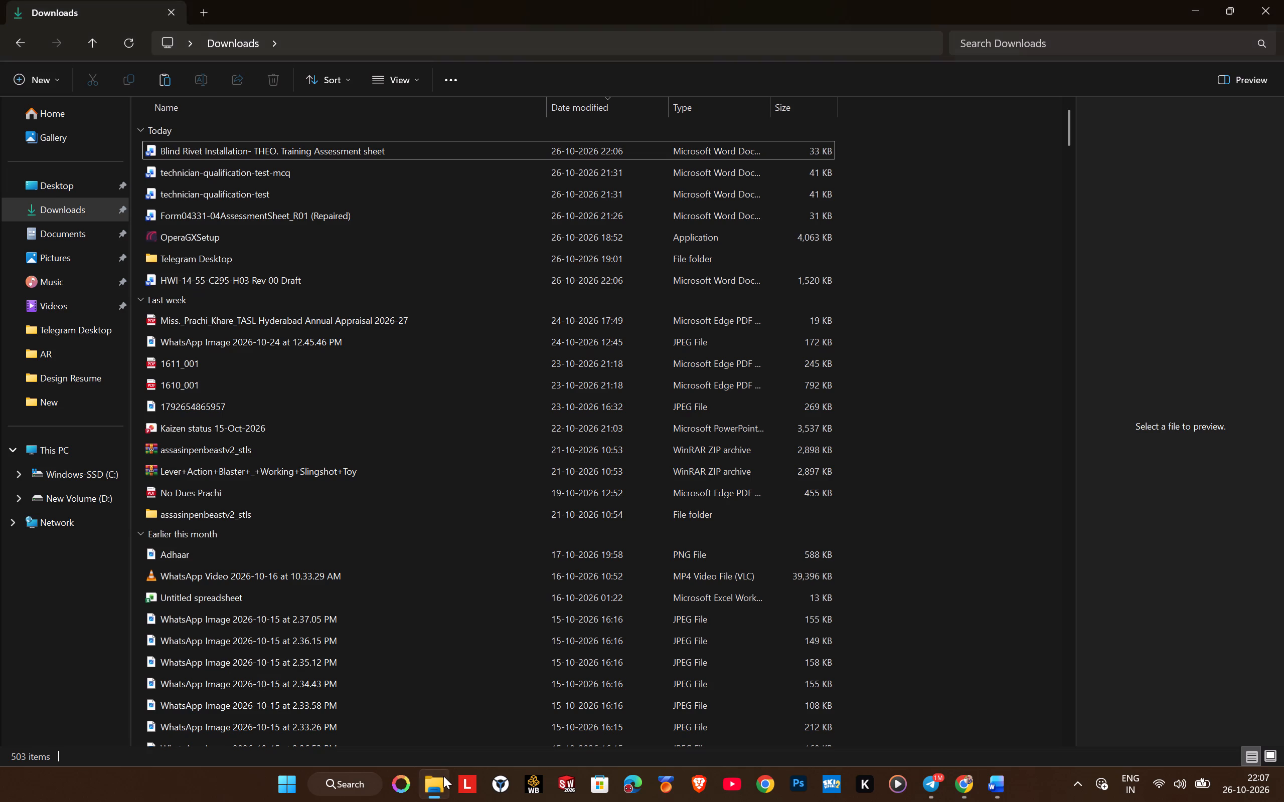